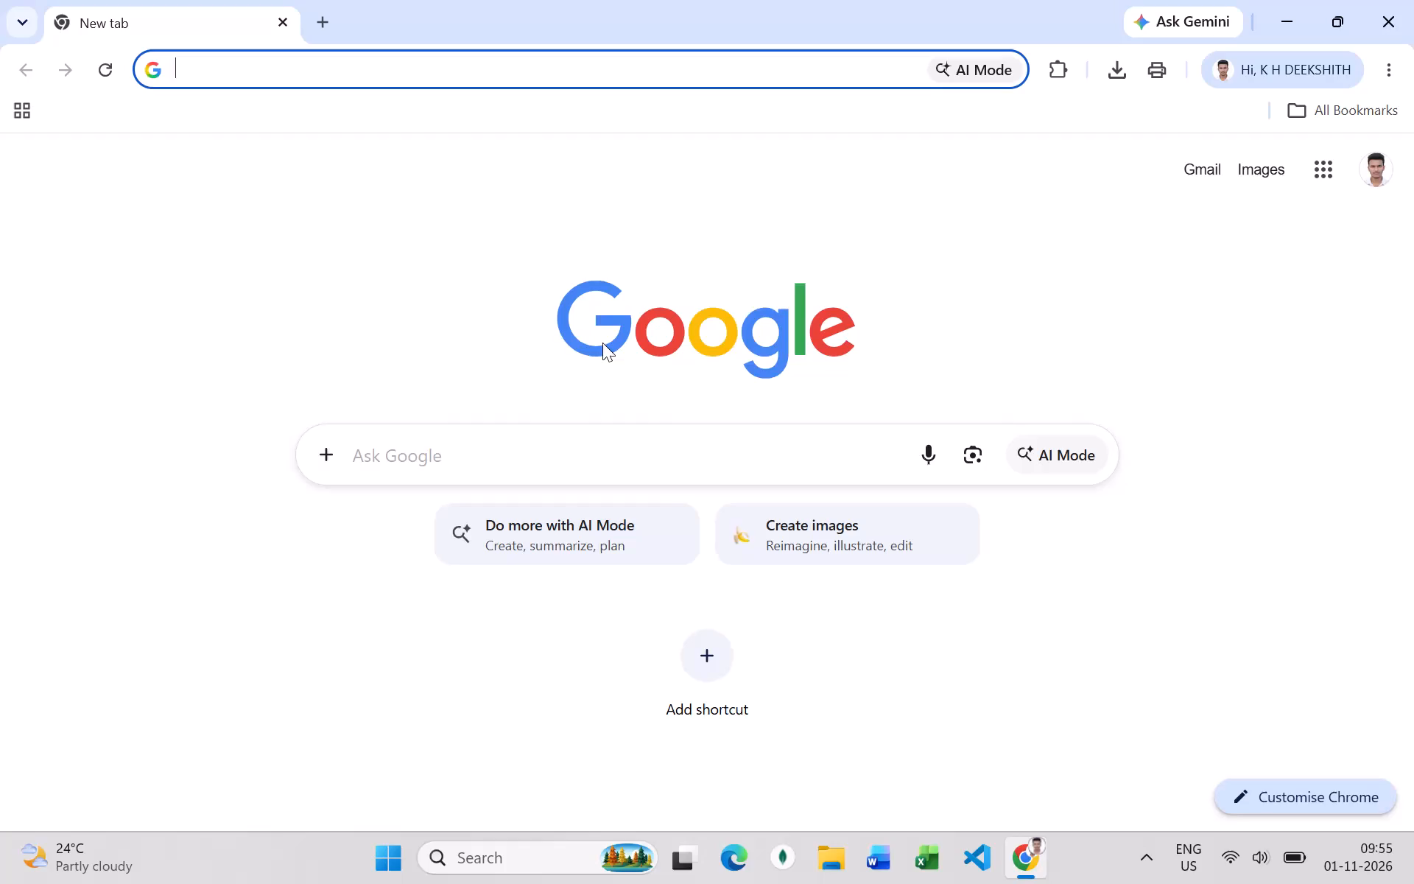
# Open Google Drive in a new browser tab.
pyautogui.click(315, 21)
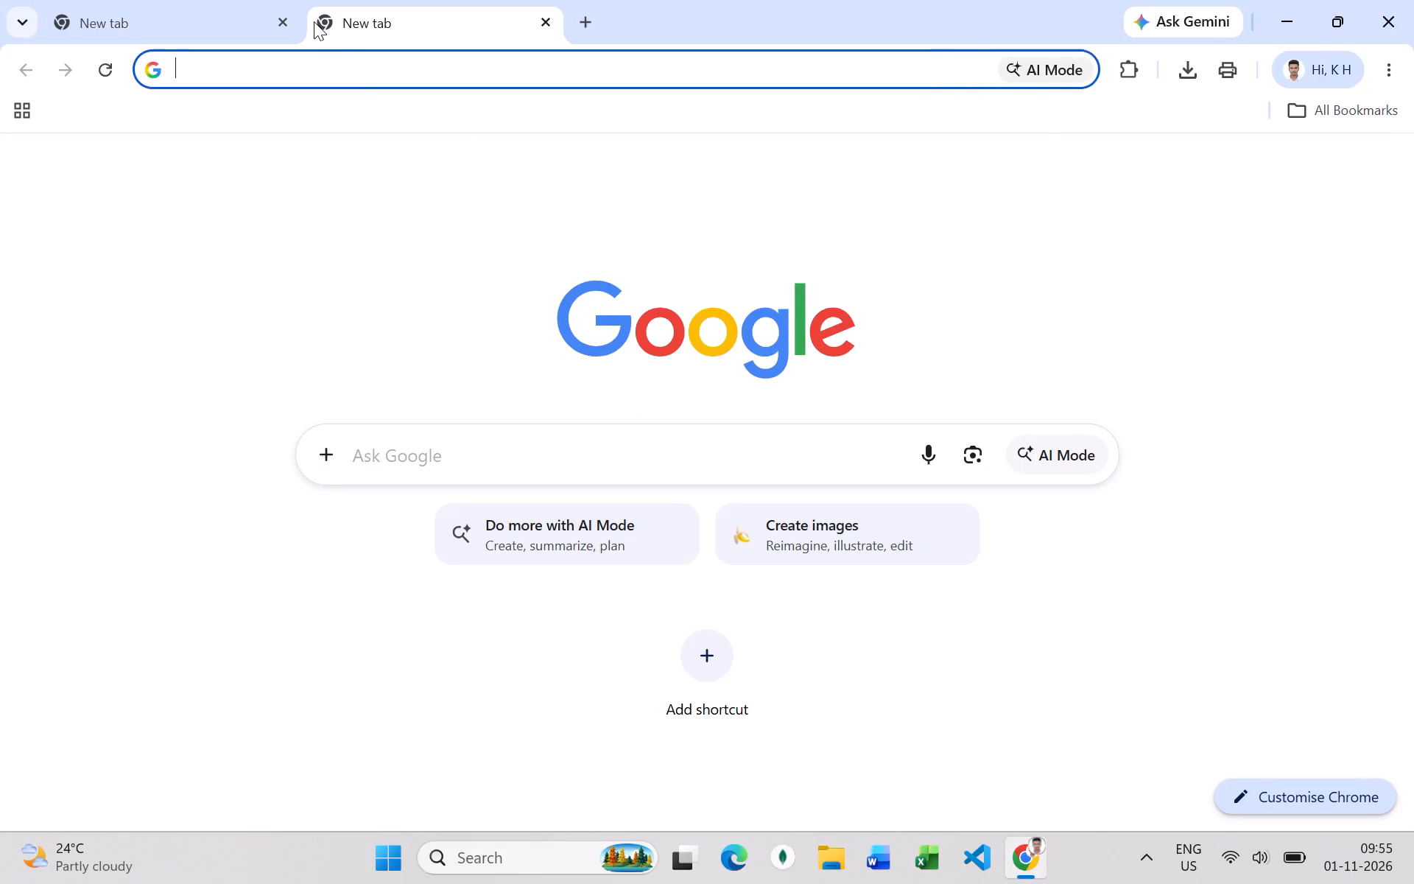
pyautogui.write('dr')
pyautogui.click(356, 108)
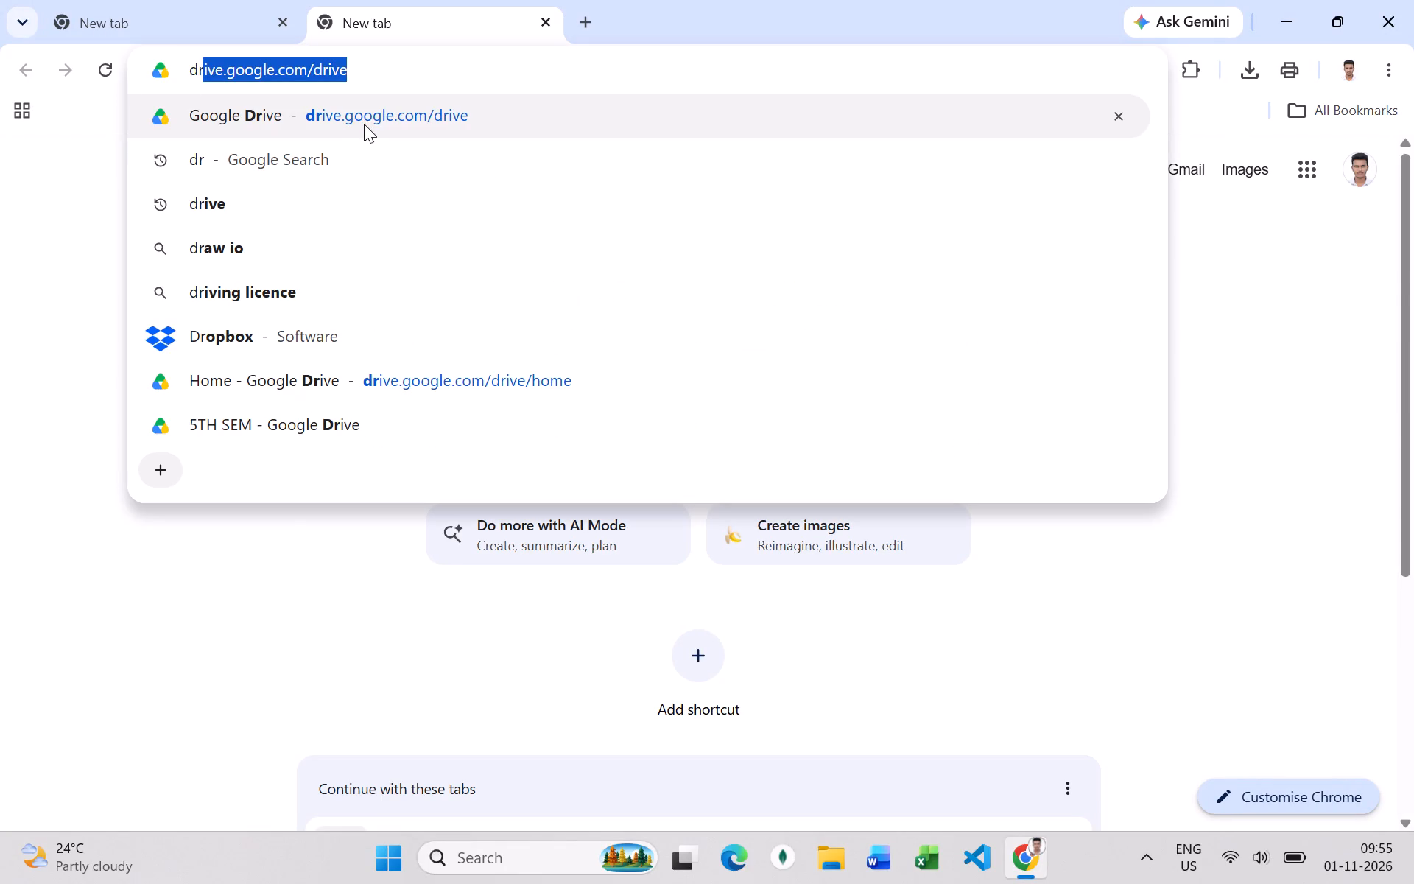
pyautogui.click(364, 124)
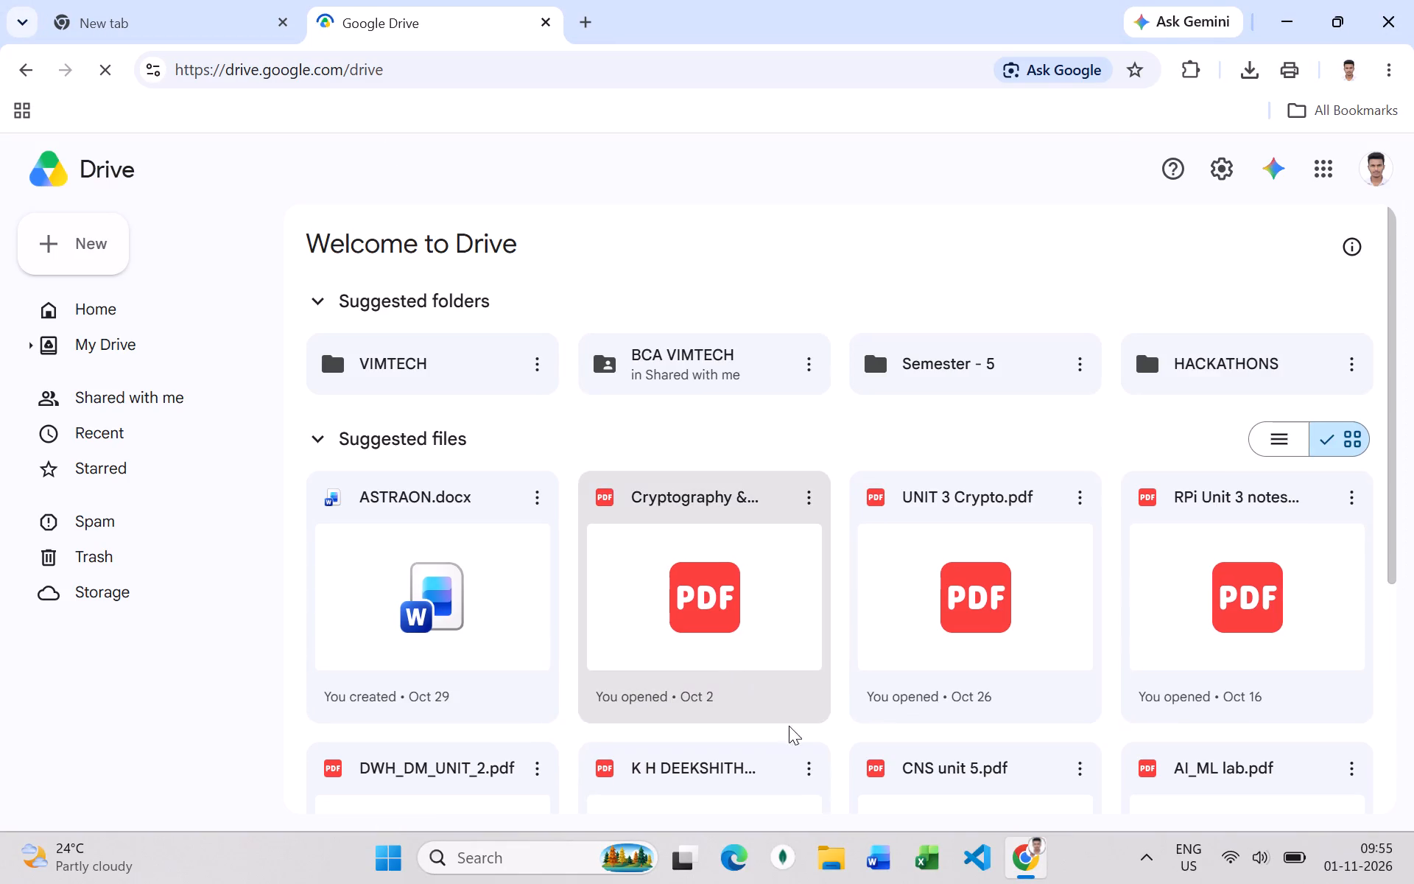
# Switch to Word and create a new blank document.
pyautogui.click(878, 863)
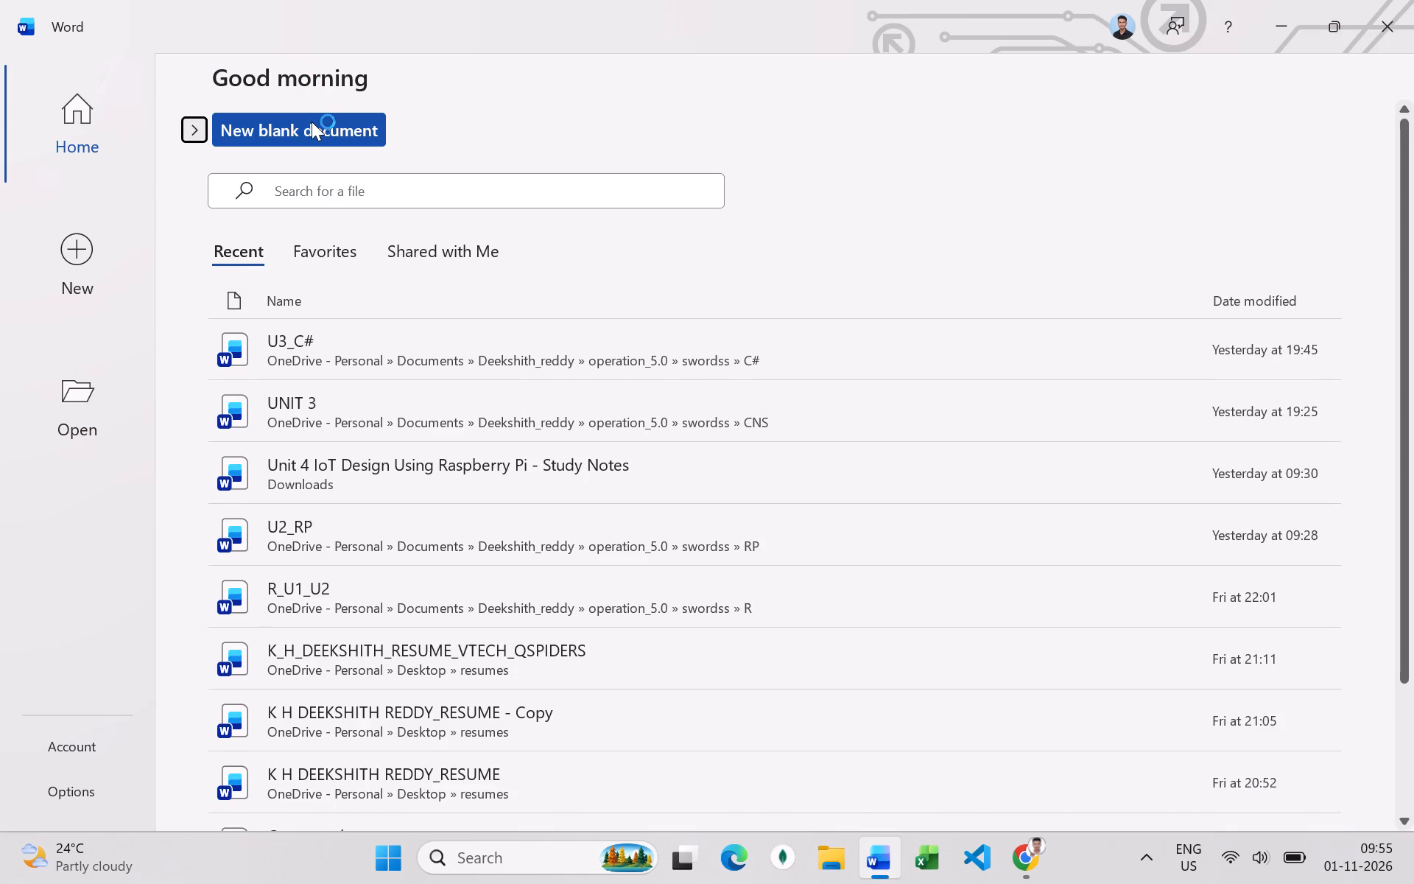
pyautogui.click(312, 122)
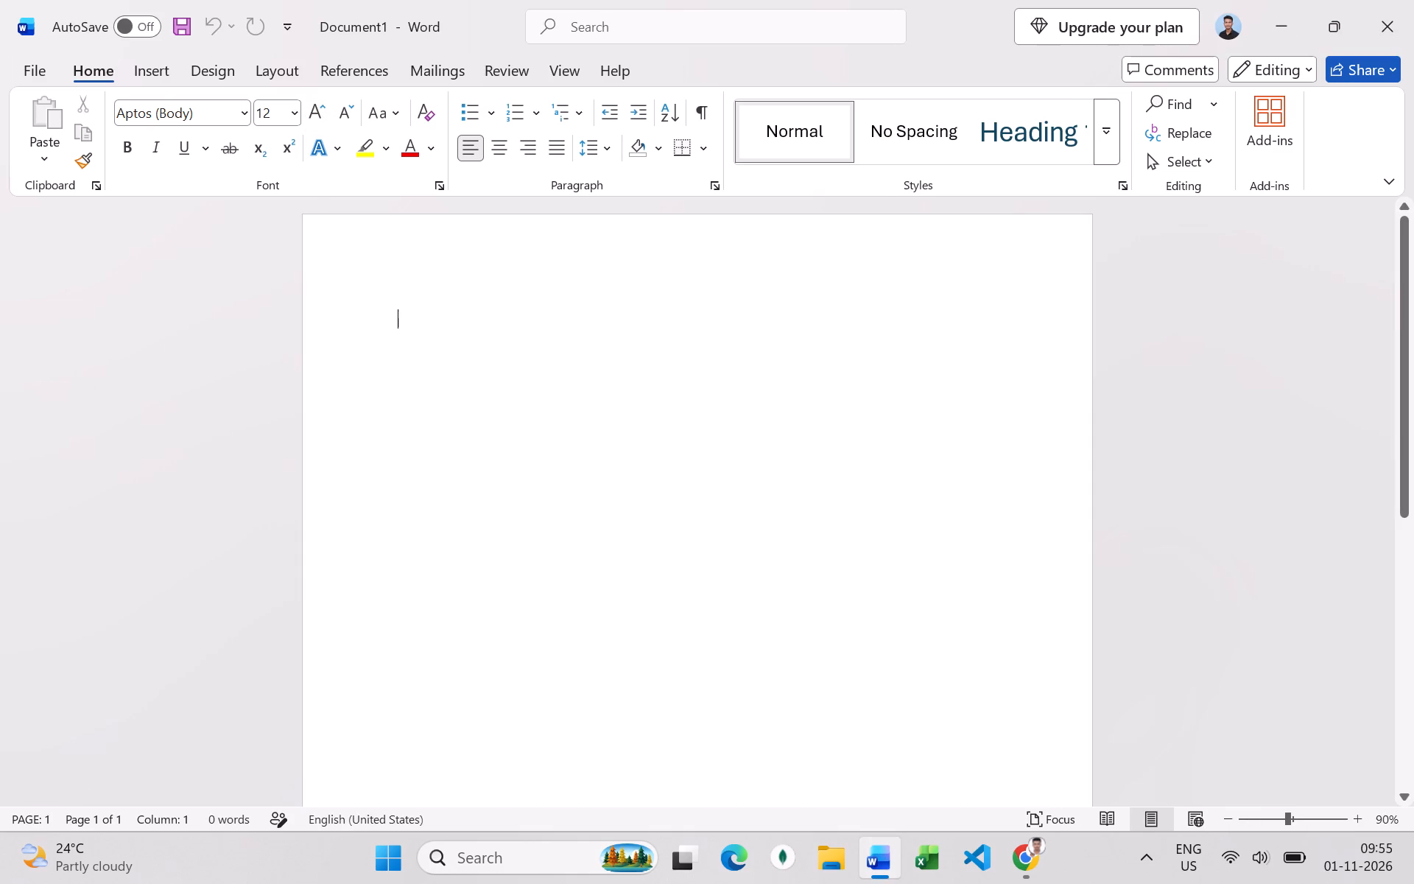
# Switch back to Chrome and open the Drive folder BCA VIMTECH > STUDY MATERIAL > 5TH SEM.
pyautogui.hotkey('alt', 'Tab')
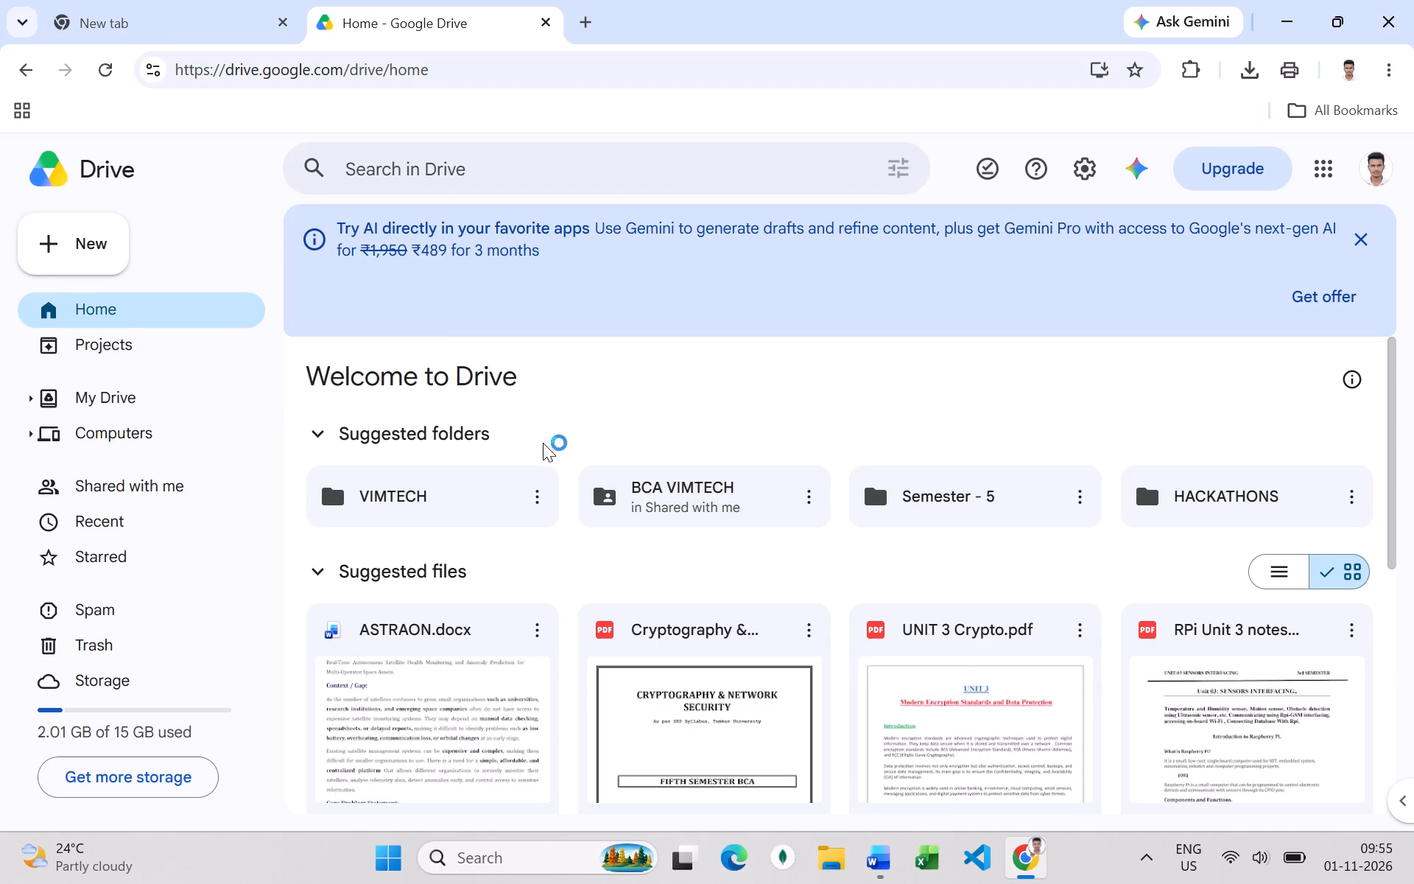
pyautogui.doubleClick(669, 511)
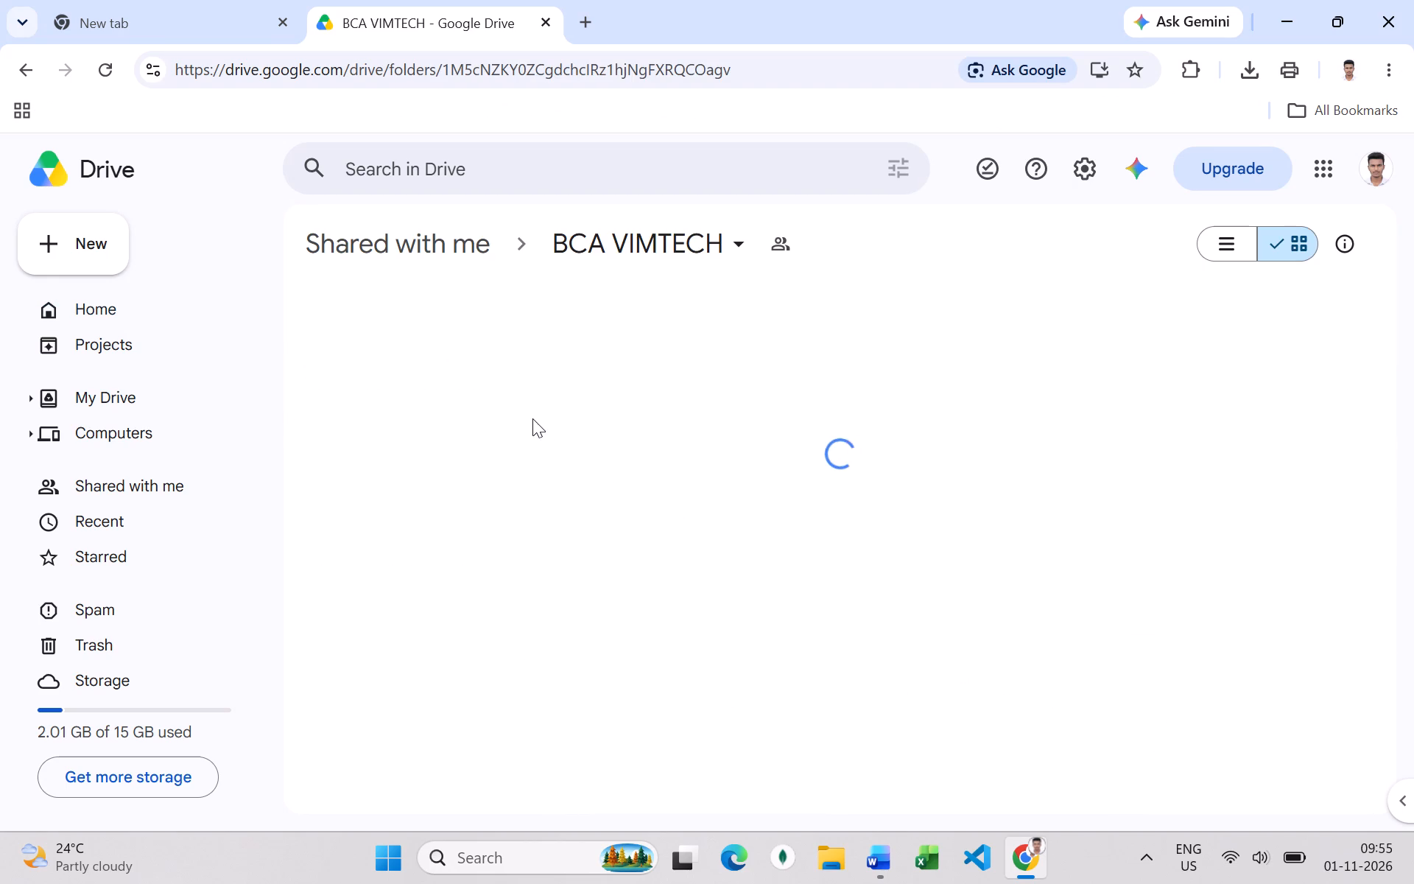
pyautogui.doubleClick(471, 536)
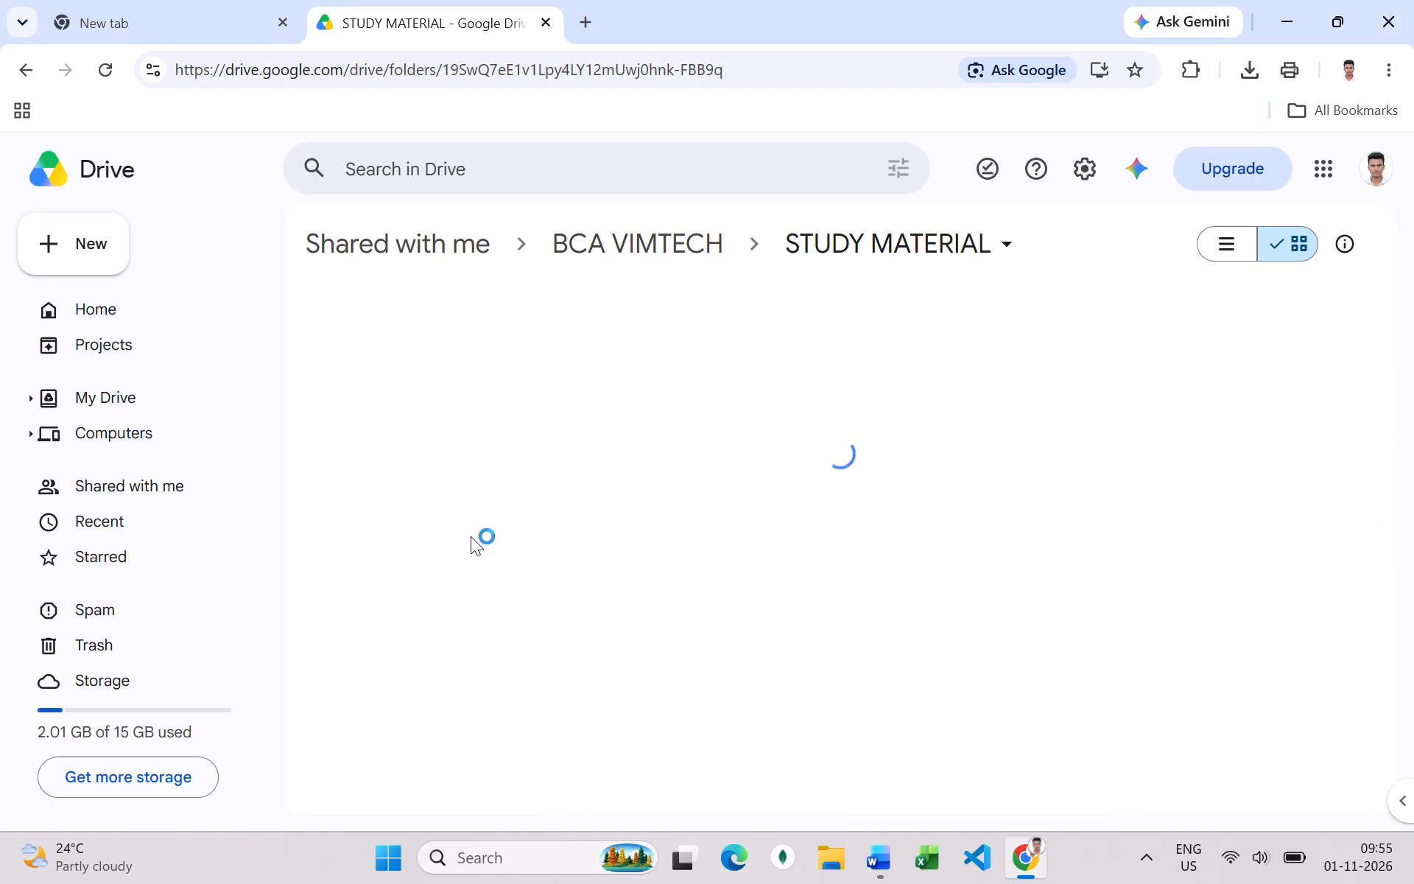
pyautogui.doubleClick(462, 528)
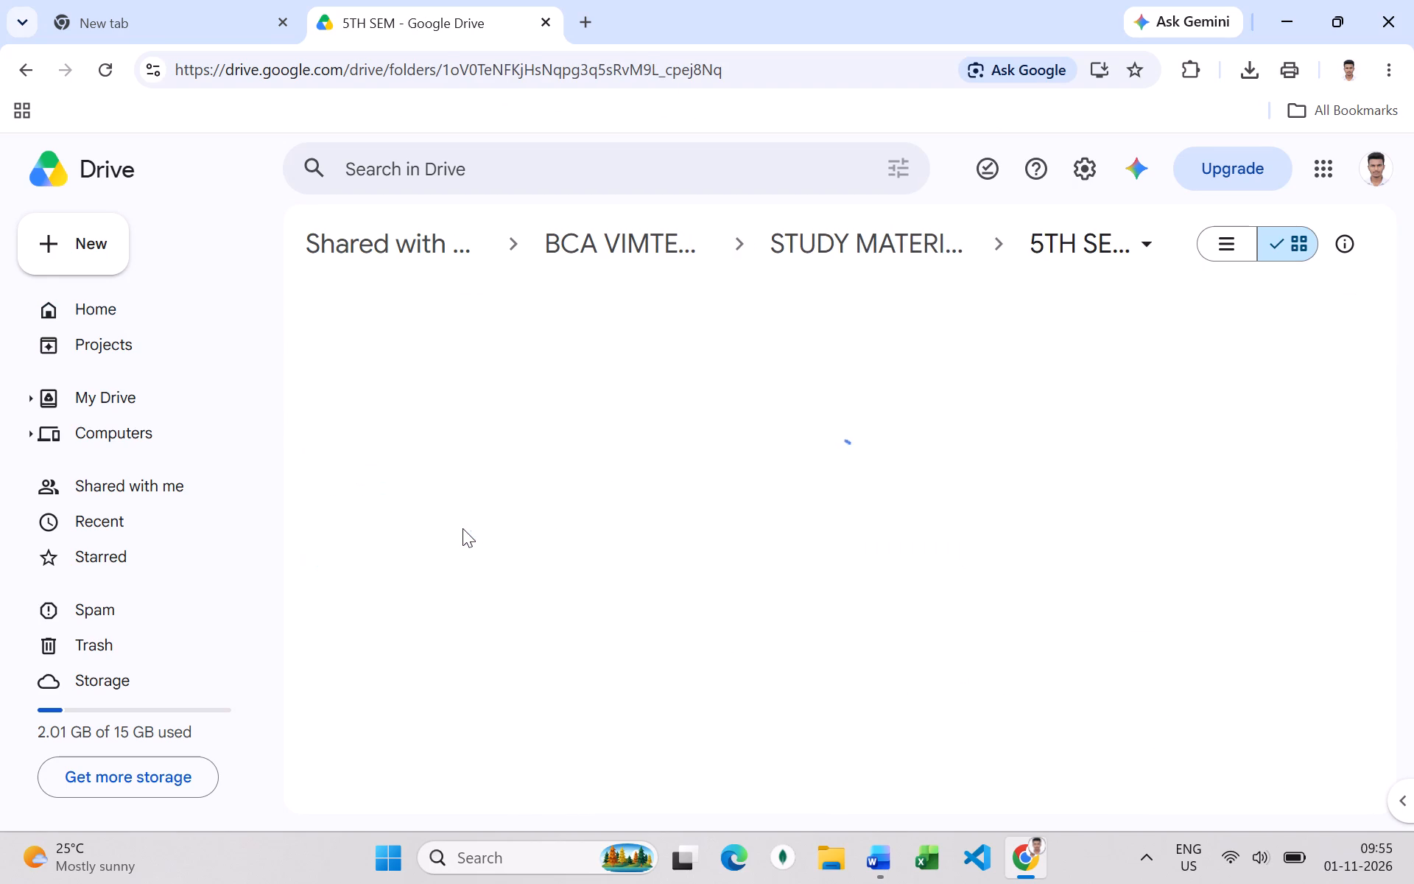
# Look through the 5TH SEM folder's files and its S& R- Prgm subfolder for the R programming study material.
pyautogui.scroll(-2, 656, 453)
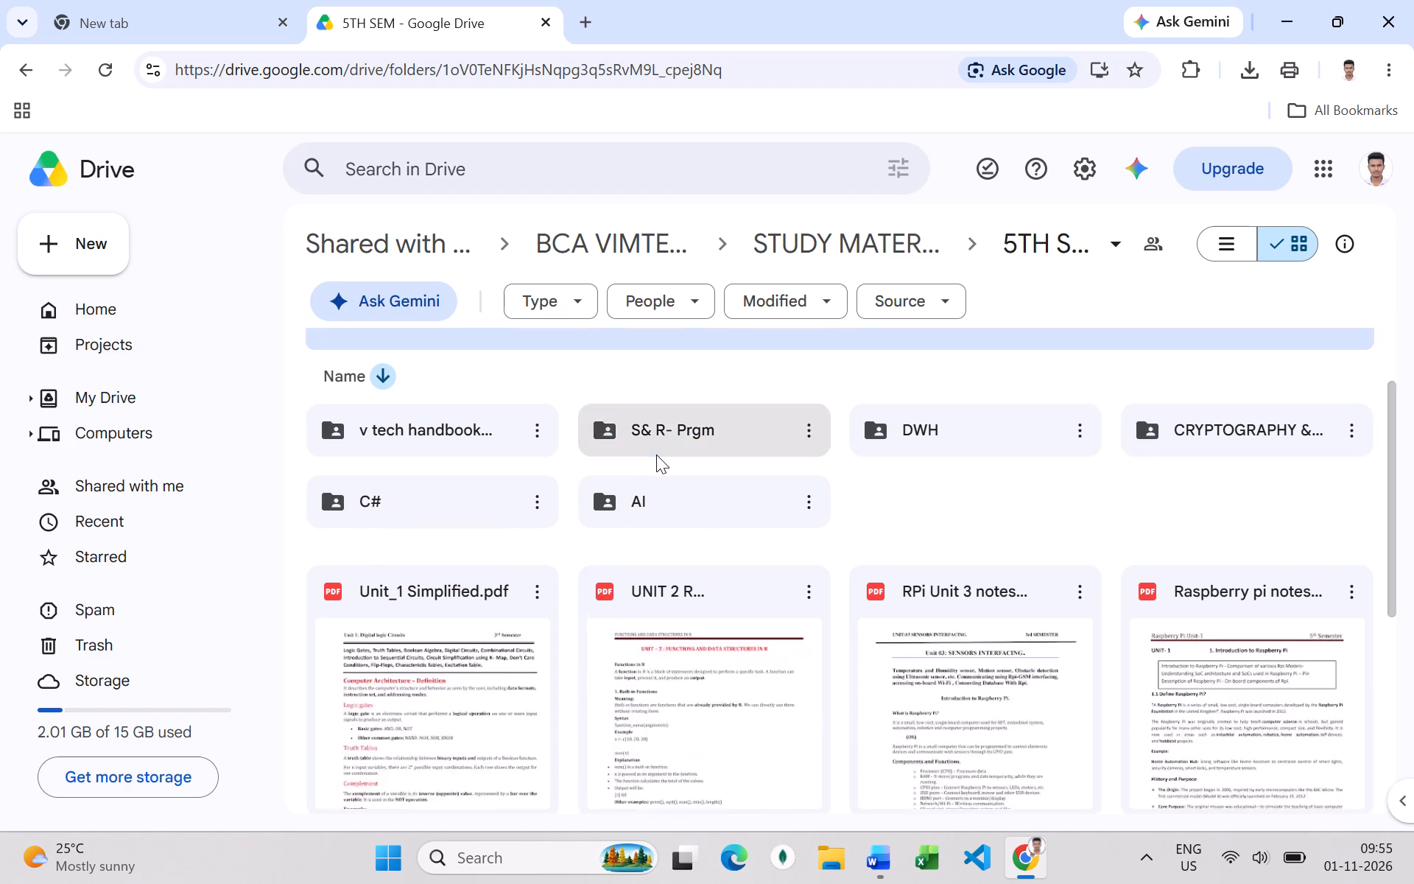
pyautogui.scroll(-2, 656, 455)
pyautogui.scroll(1, 668, 553)
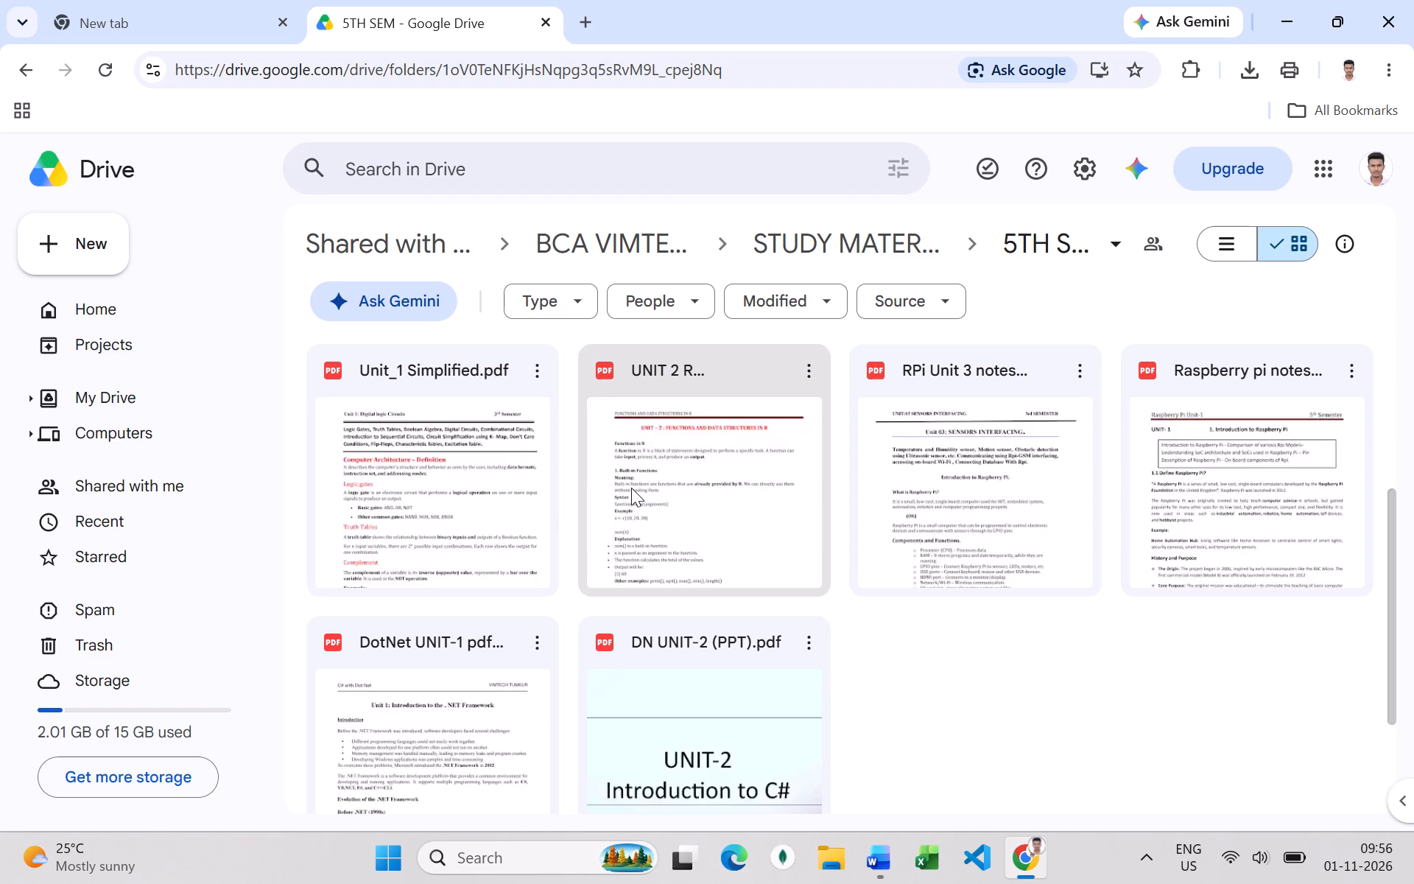
pyautogui.scroll(-5, 445, 556)
pyautogui.scroll(5, 446, 558)
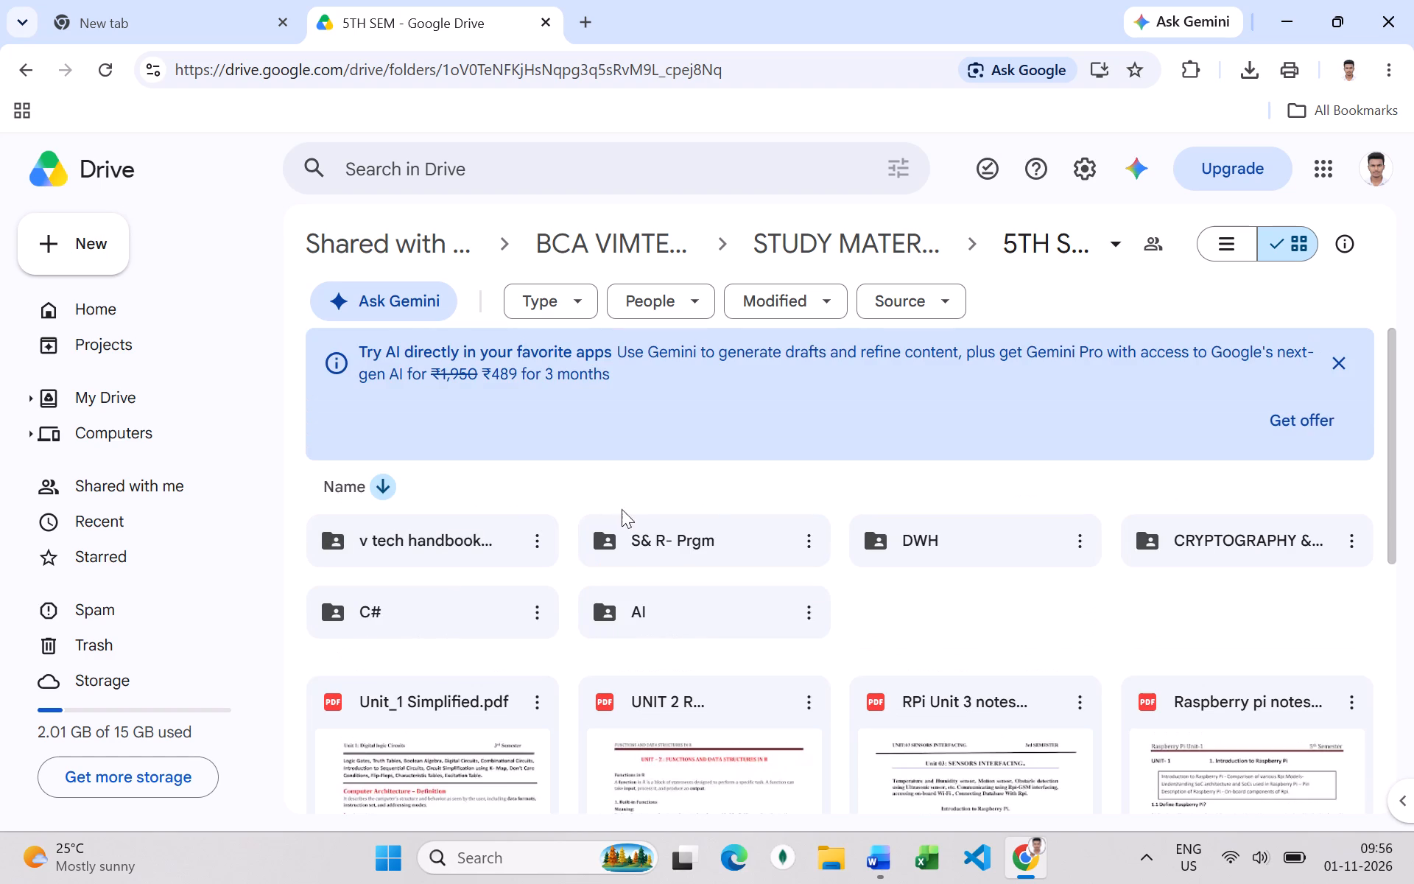
pyautogui.doubleClick(658, 543)
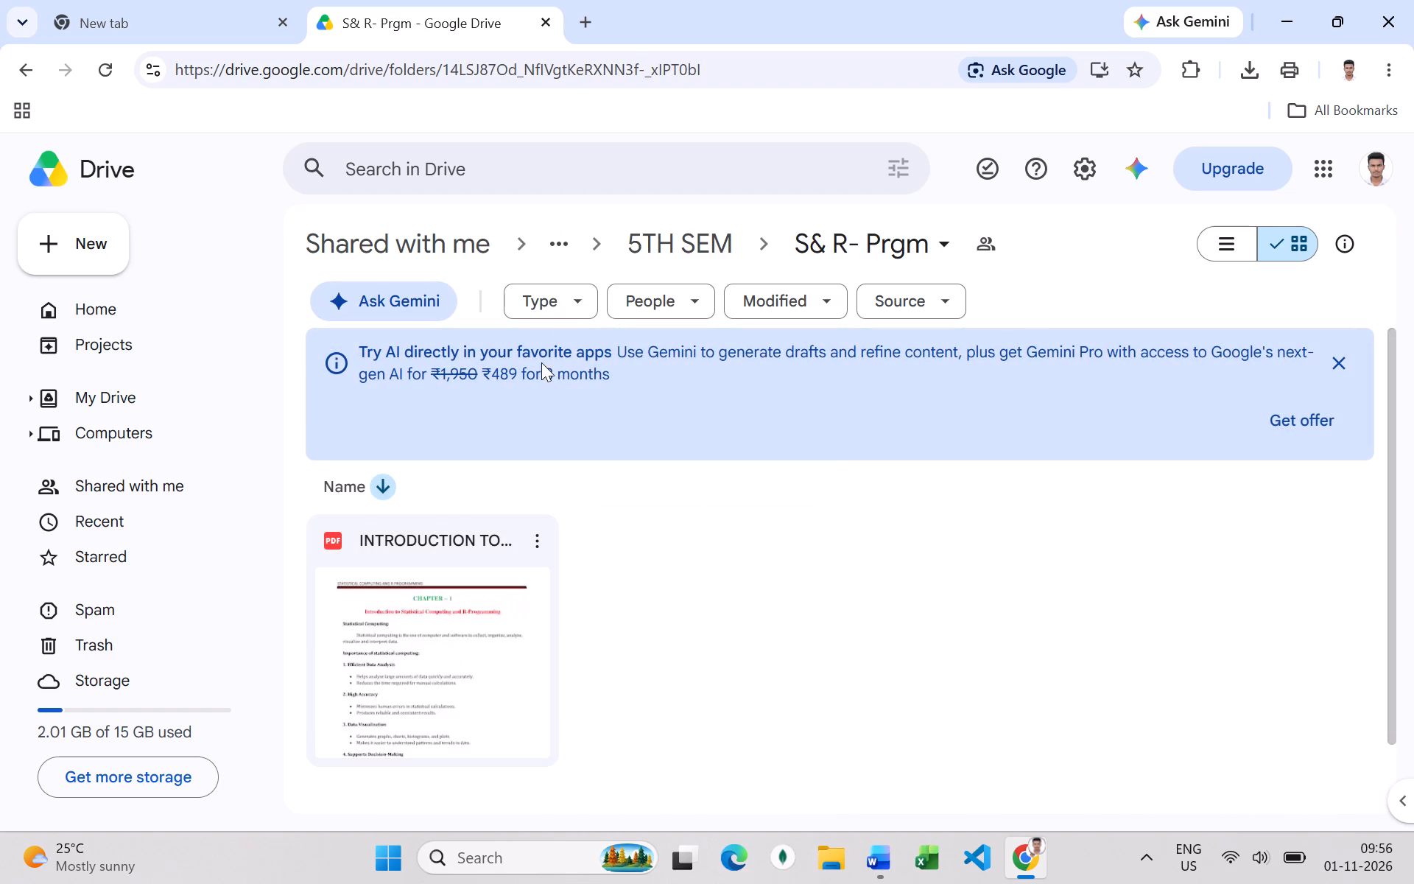
pyautogui.click(641, 245)
pyautogui.scroll(-3, 521, 464)
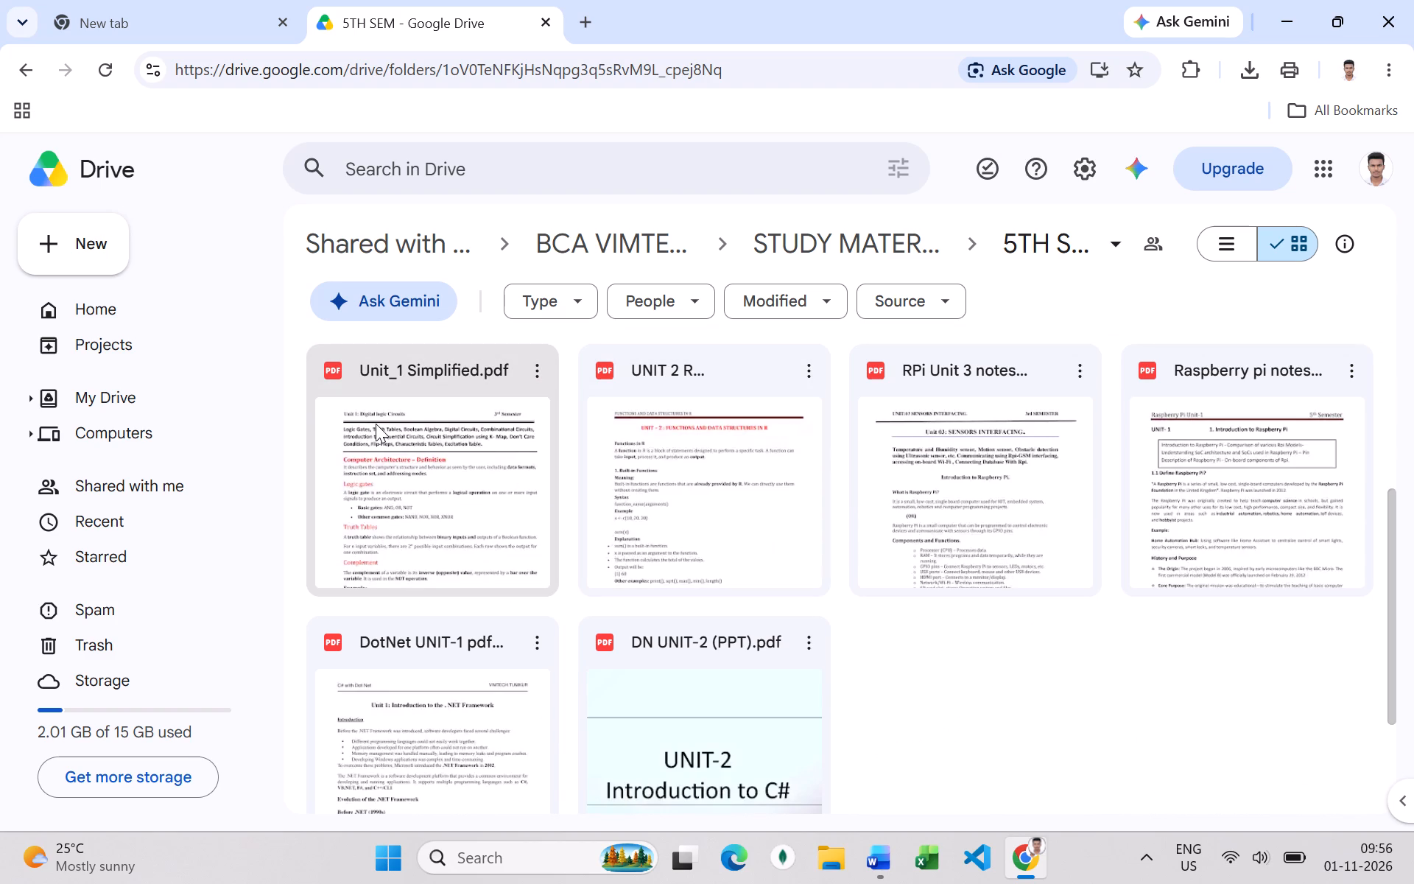
pyautogui.scroll(-2, 560, 457)
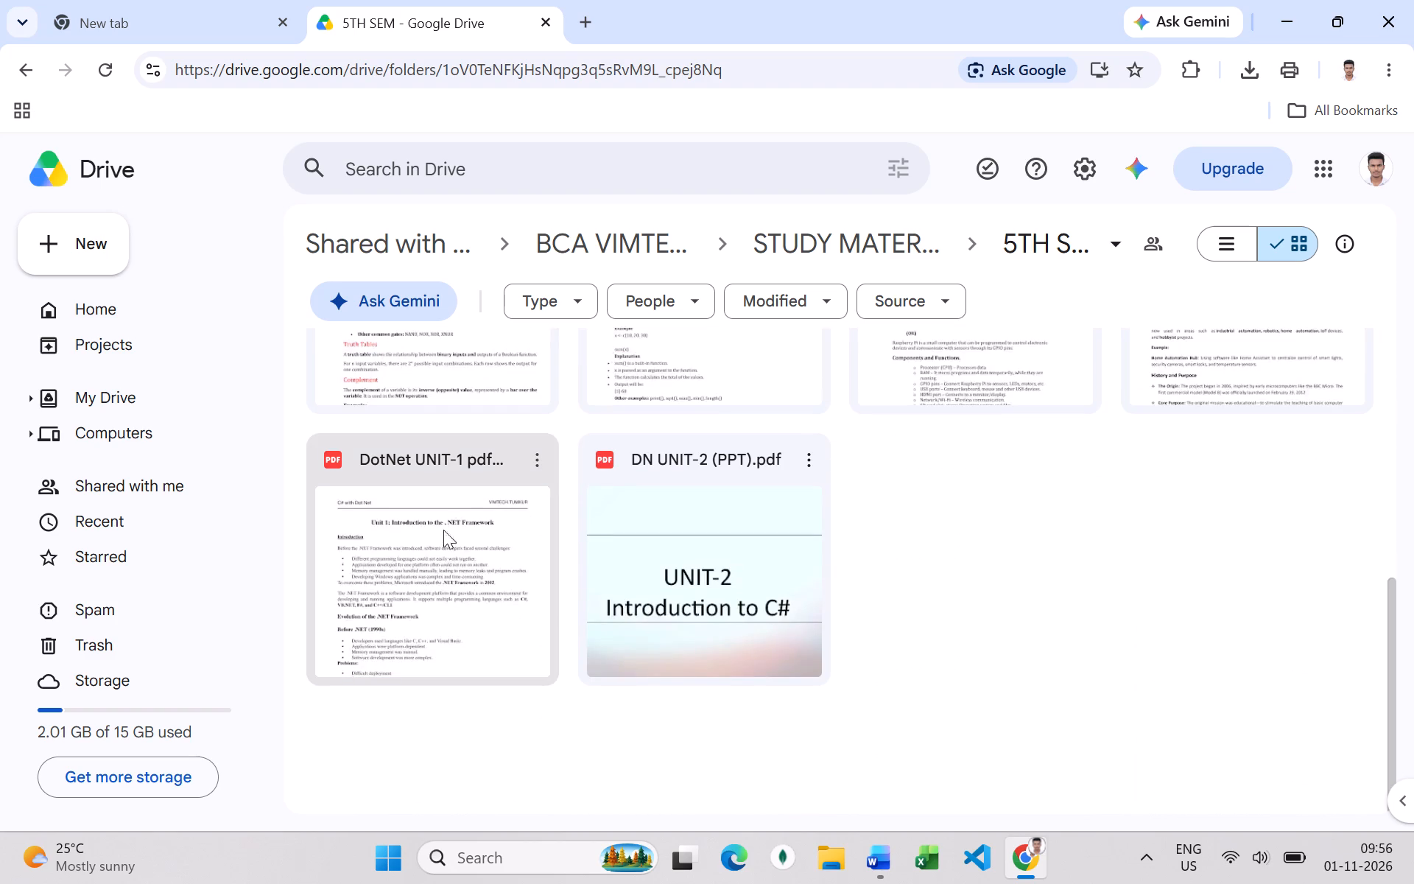
pyautogui.scroll(5, 415, 533)
# Open Statistical Computing & R Programming.pdf from the v tech handbook content folder in a separate browser tab through its print view.
pyautogui.doubleClick(415, 533)
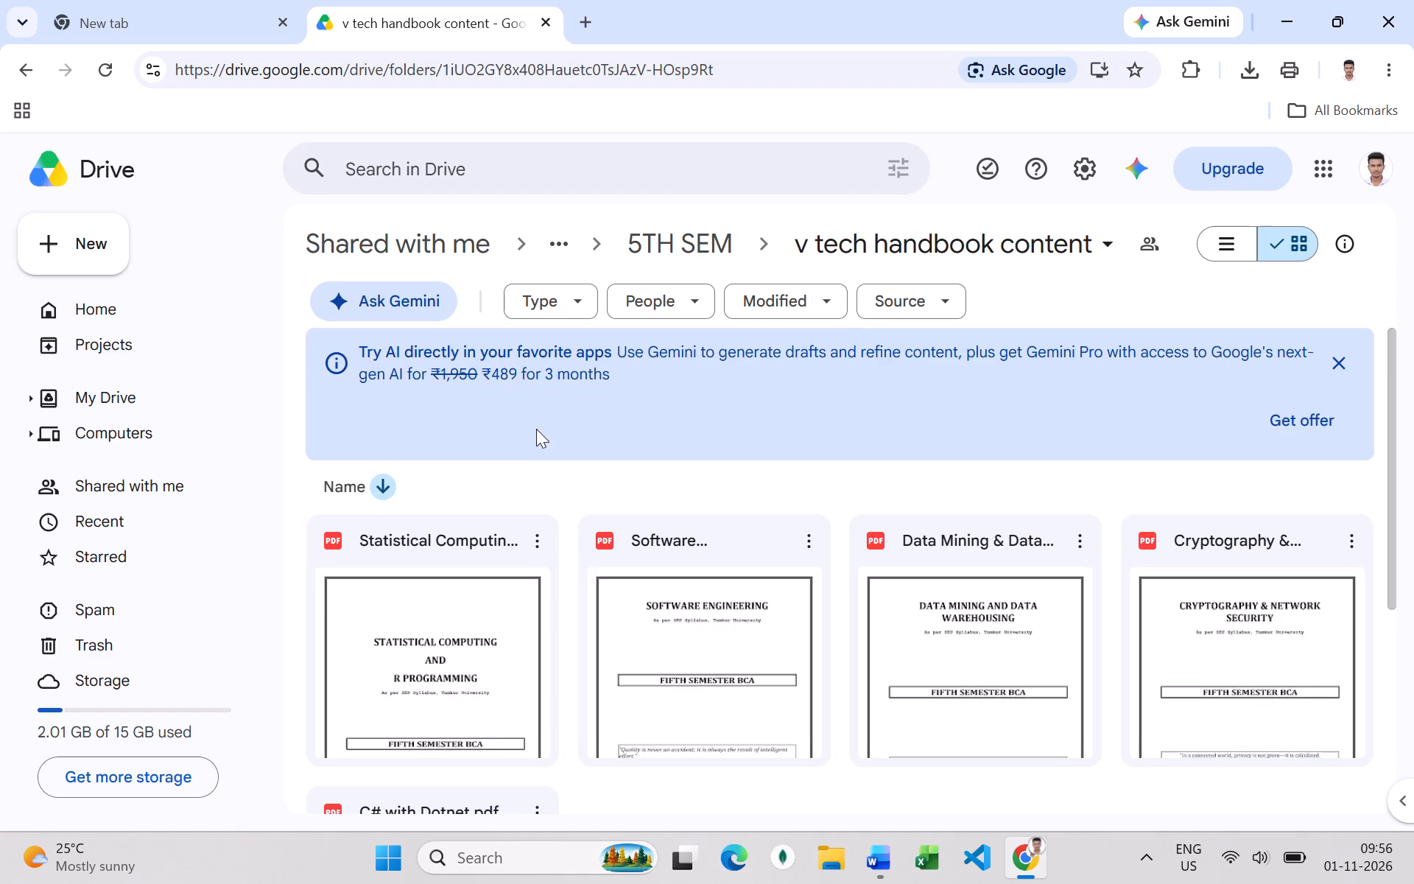
pyautogui.scroll(-4, 560, 539)
pyautogui.scroll(1, 555, 540)
pyautogui.scroll(1, 459, 646)
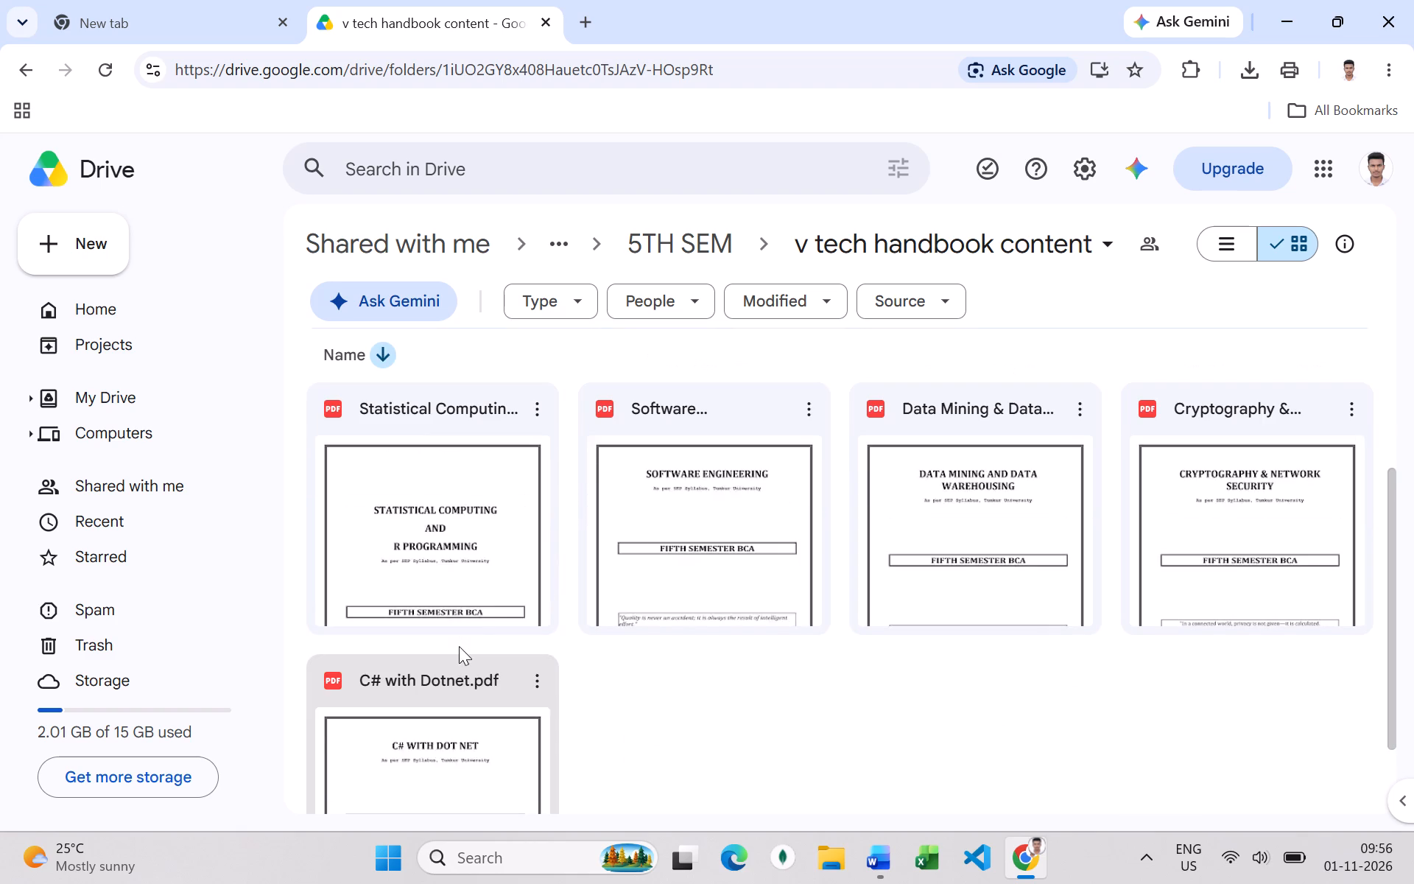
pyautogui.doubleClick(482, 600)
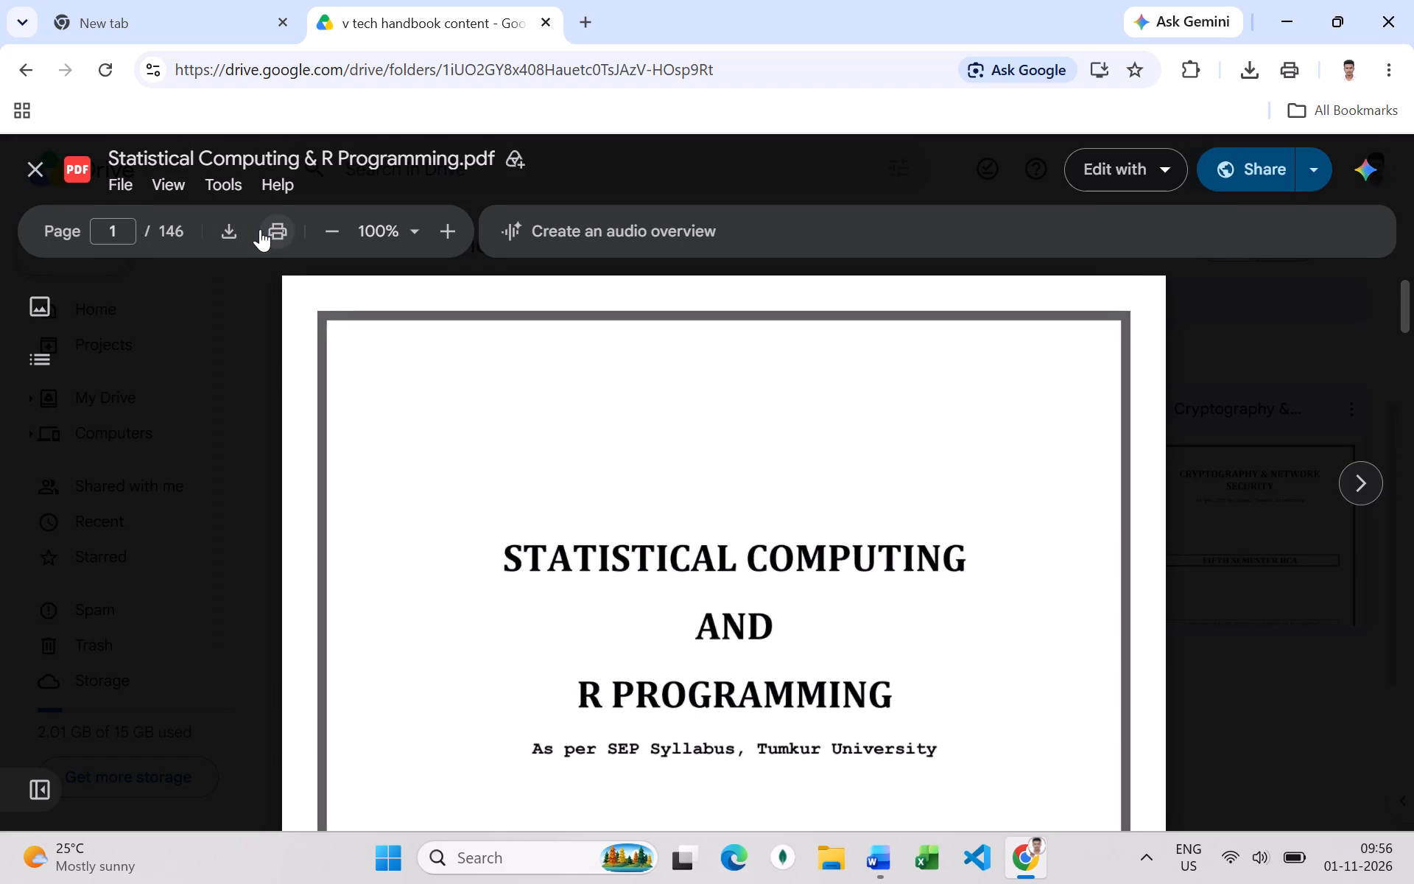
pyautogui.click(260, 229)
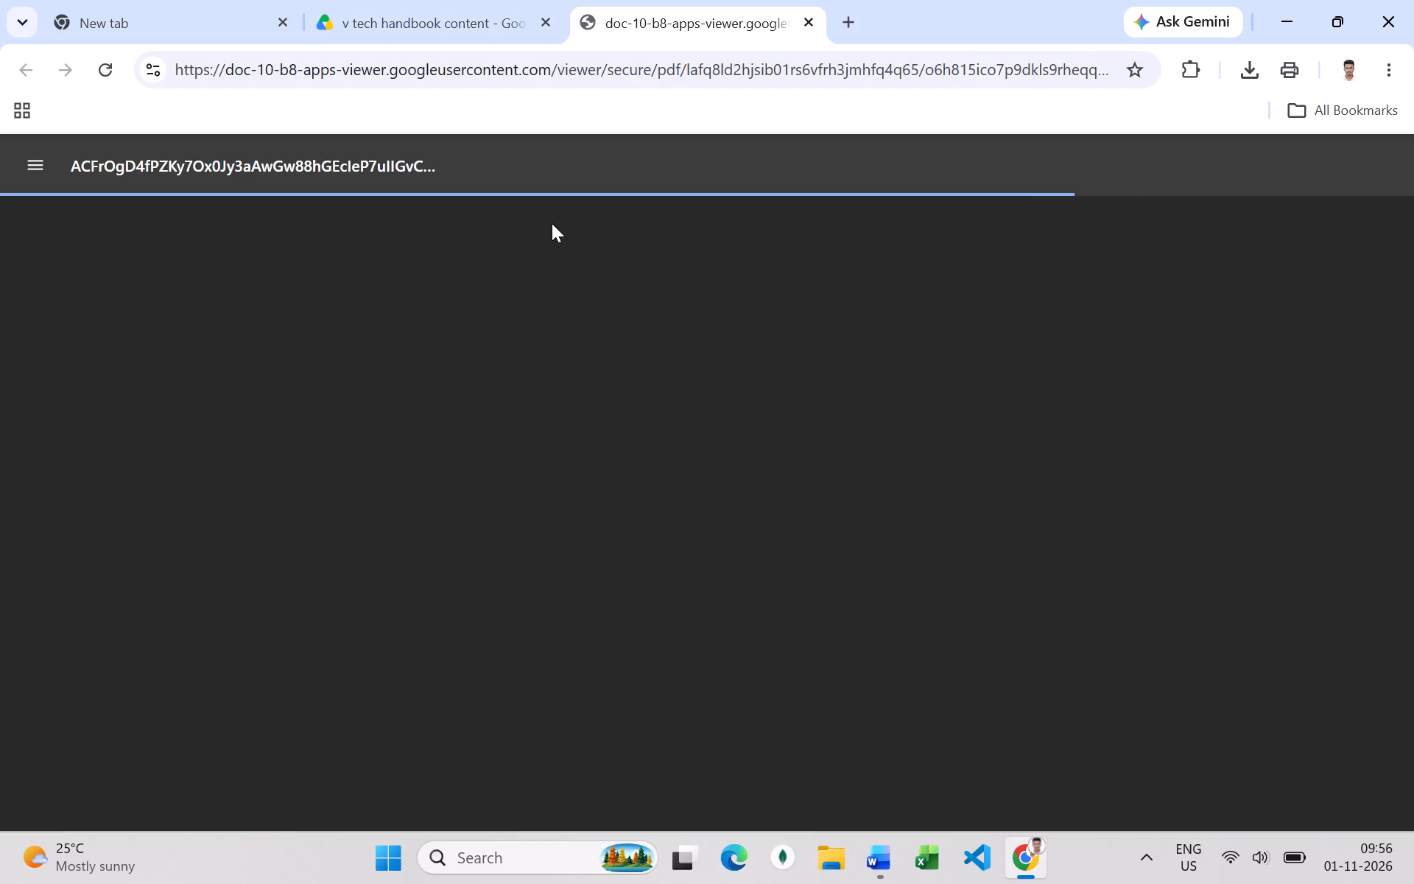
pyautogui.click(523, 166)
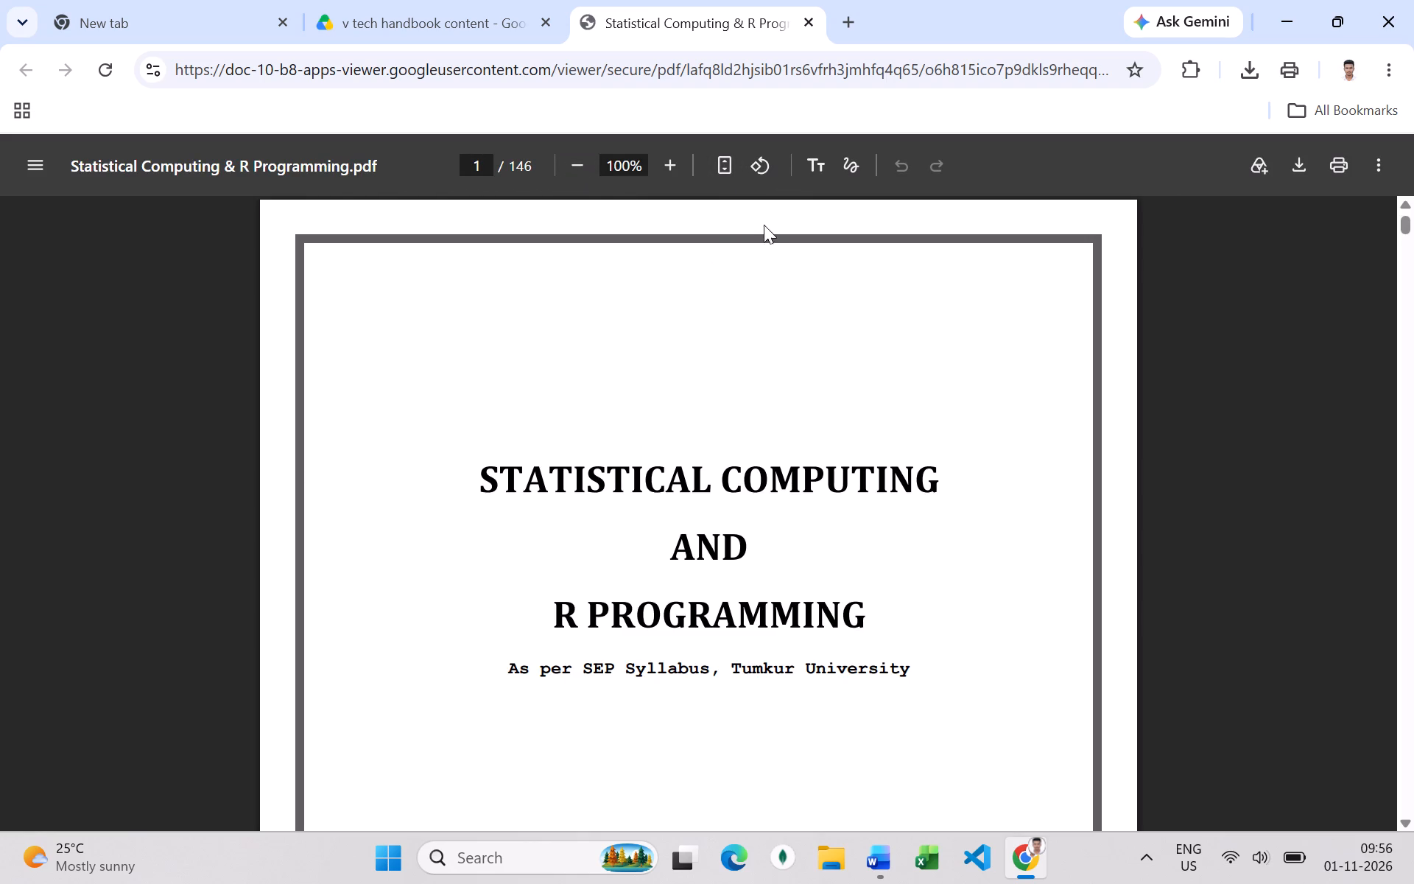
# Search the PDF for "unit 3".
pyautogui.hotkey('ctrl', 'f')
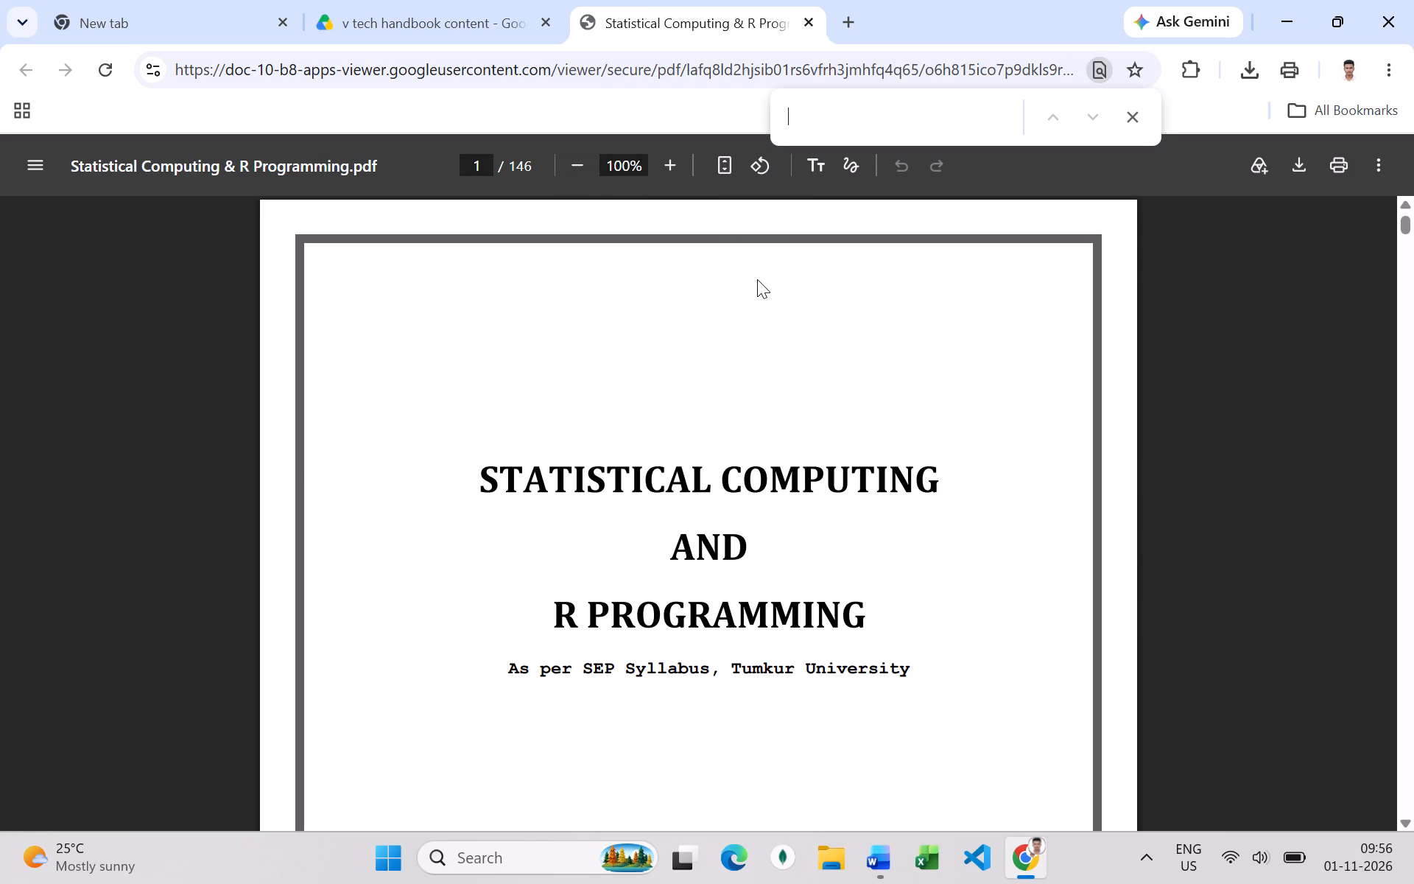
pyautogui.press('u')
pyautogui.write('nit')
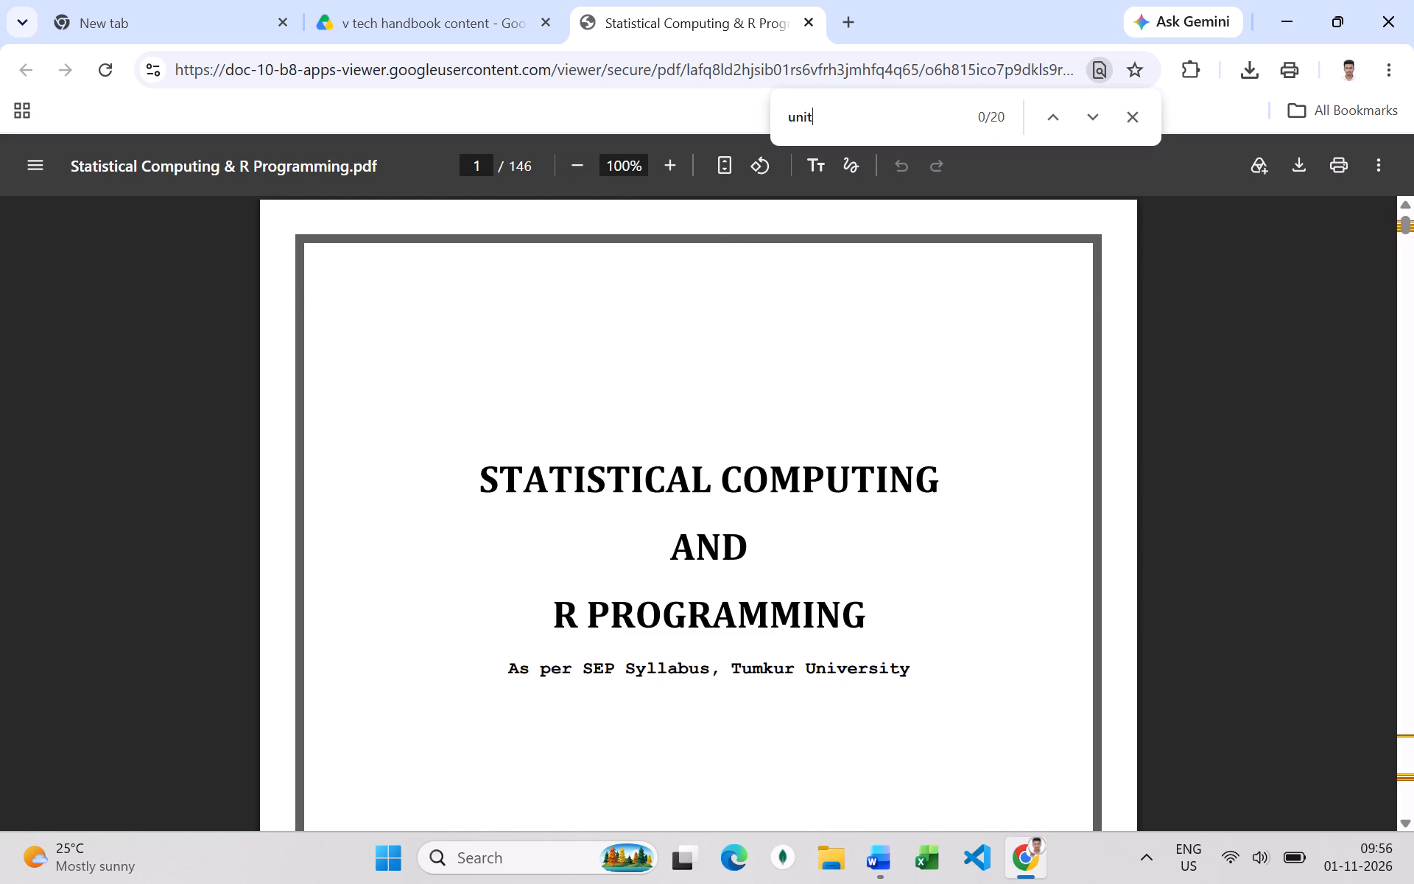
pyautogui.press('space')
pyautogui.press('3')
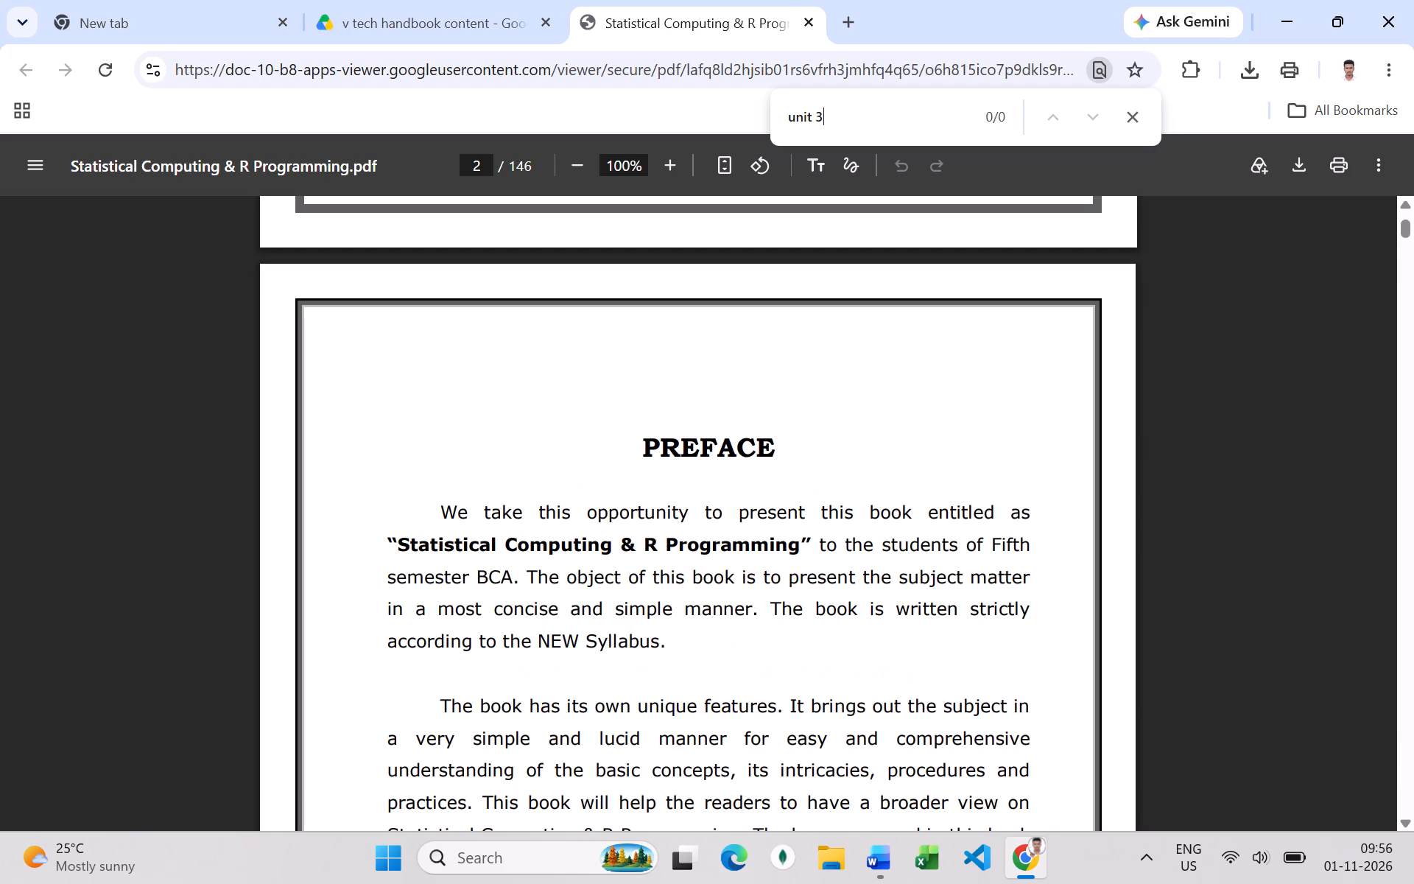
# Search the PDF for "unit" instead and go backwards through the matches to the Unit-4 entry in the table of contents.
pyautogui.press('BackSpace')
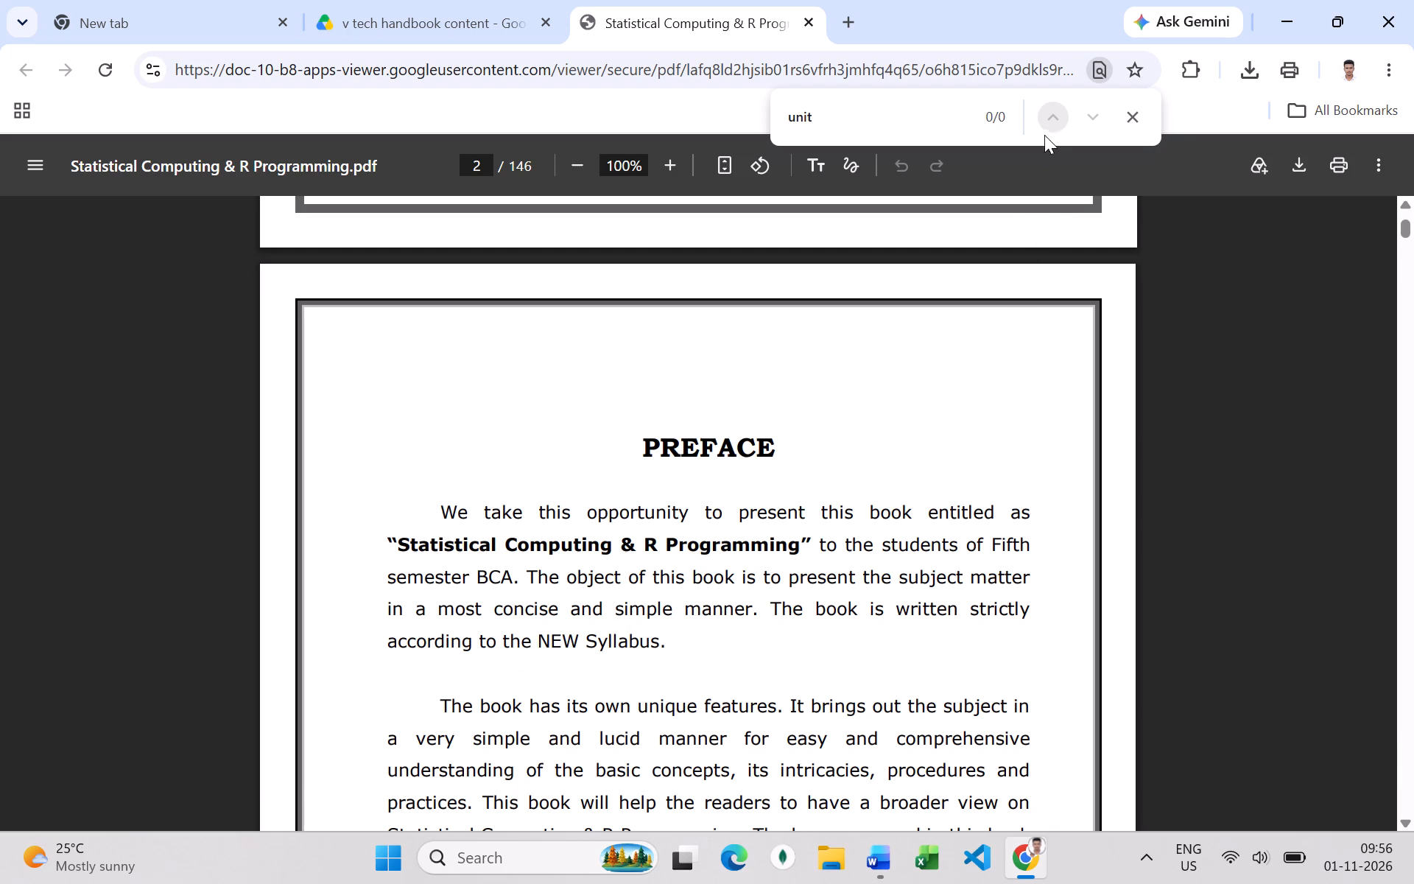
pyautogui.press('BackSpace')
pyautogui.click(1050, 128)
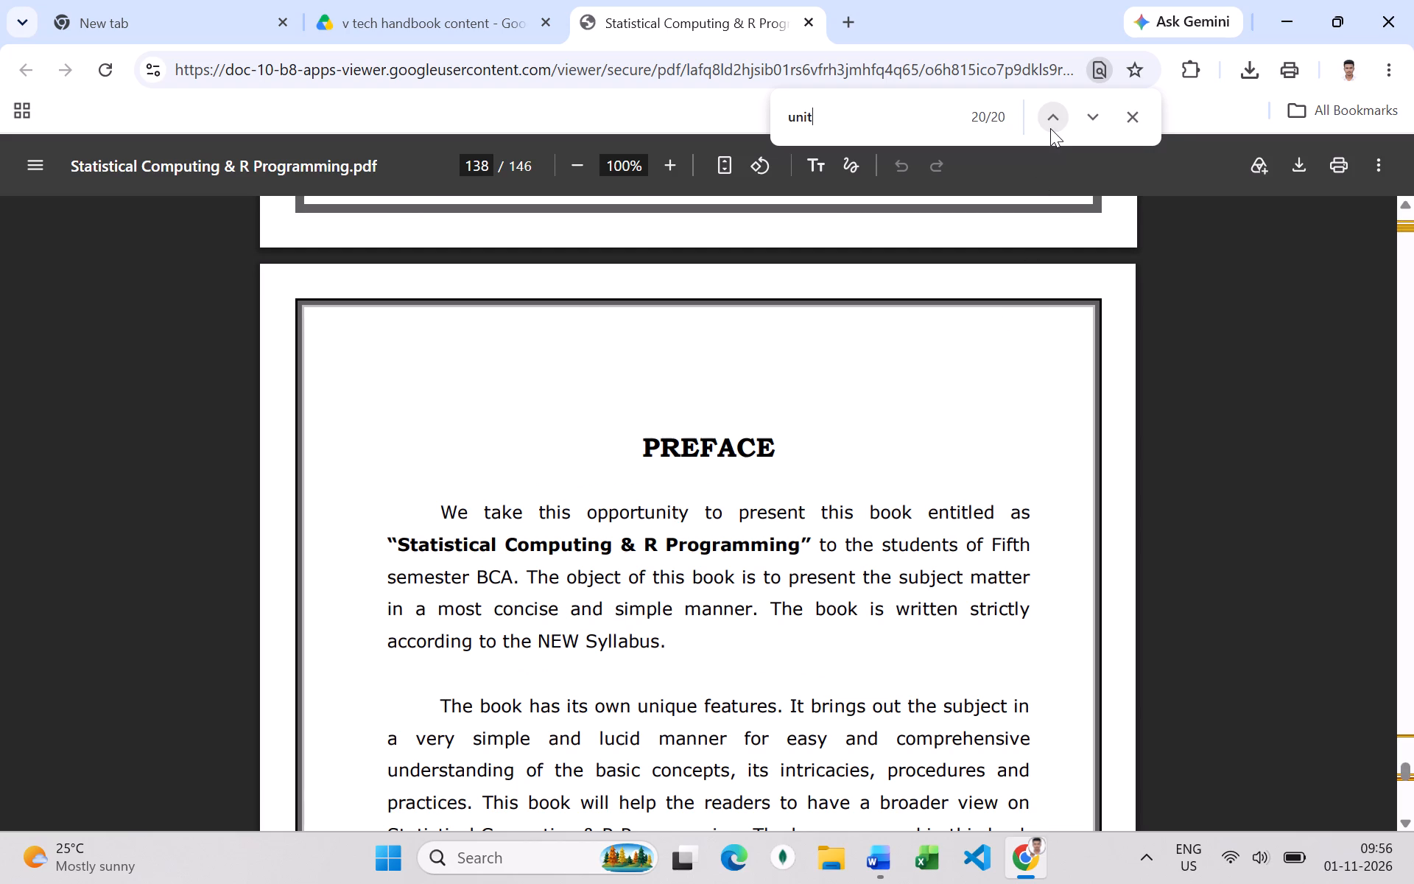
pyautogui.click(1050, 128)
pyautogui.tripleClick(1050, 128)
pyautogui.click(1050, 128)
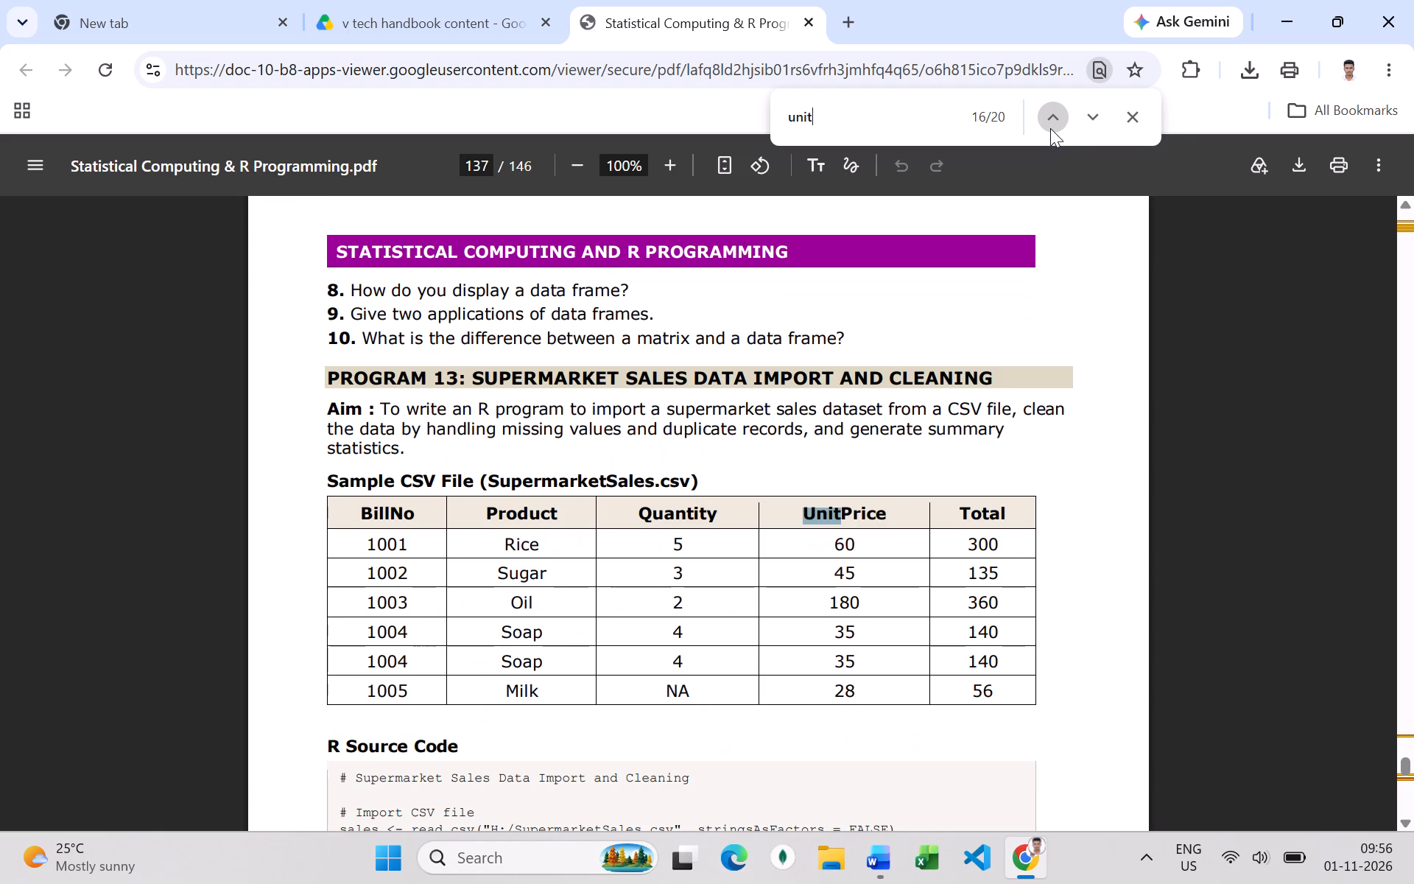
pyautogui.tripleClick(1050, 128)
pyautogui.tripleClick(1050, 128)
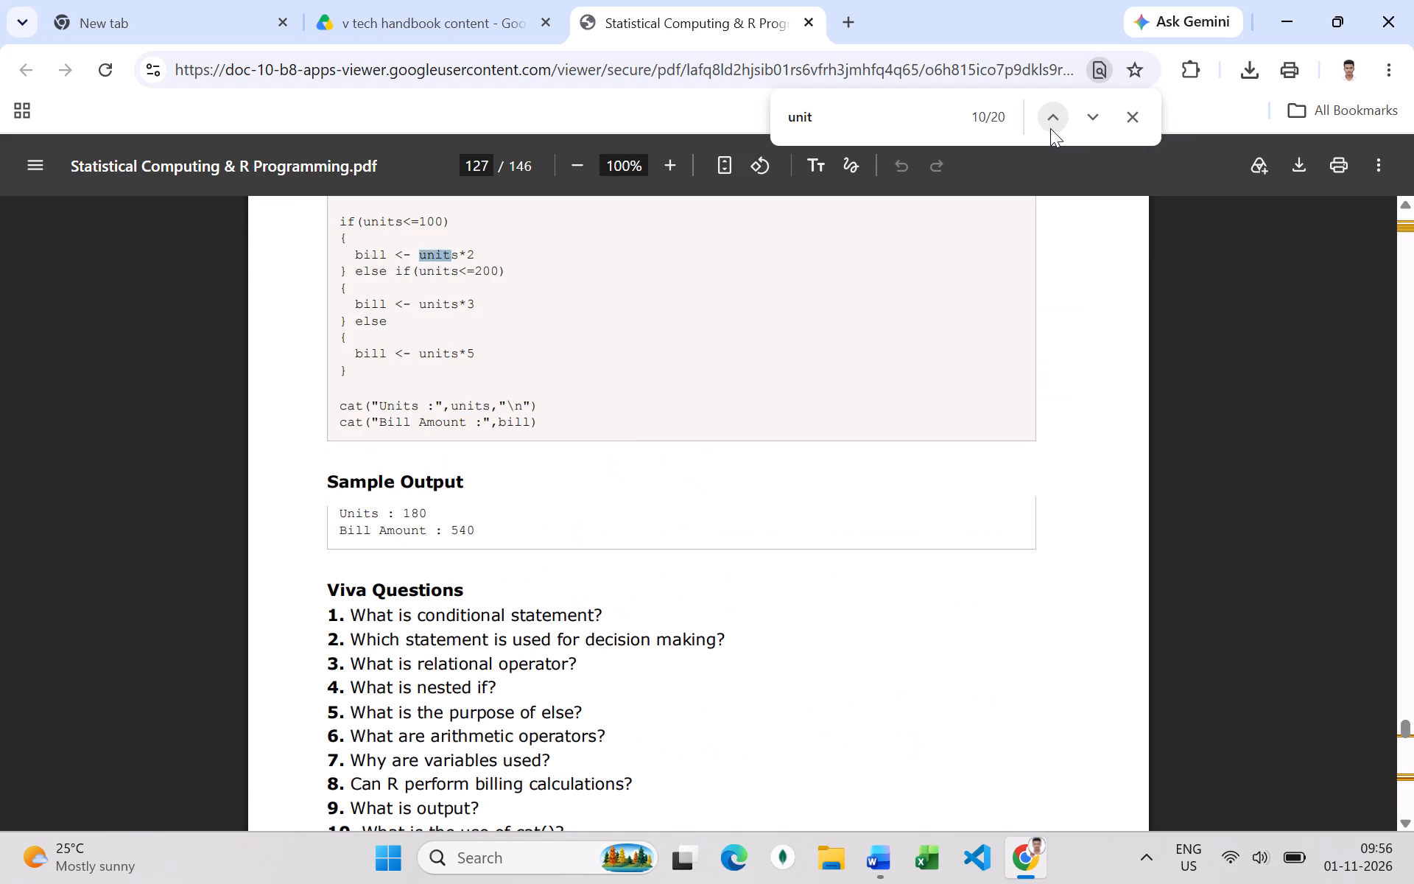
pyautogui.click(1050, 128)
pyautogui.doubleClick(1021, 124)
pyautogui.click(1027, 117)
pyautogui.tripleClick(1041, 120)
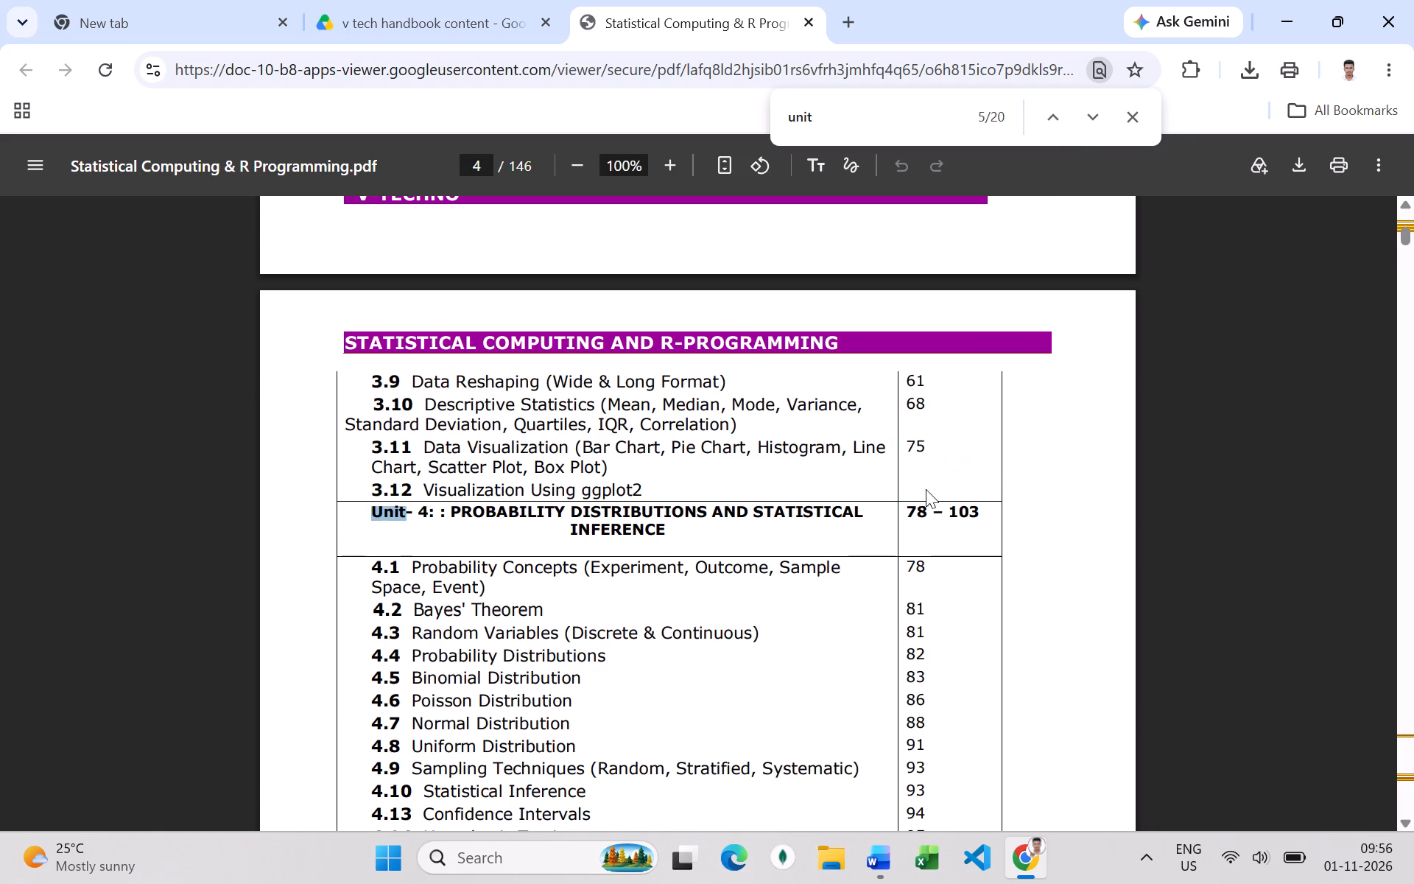
pyautogui.click(1122, 125)
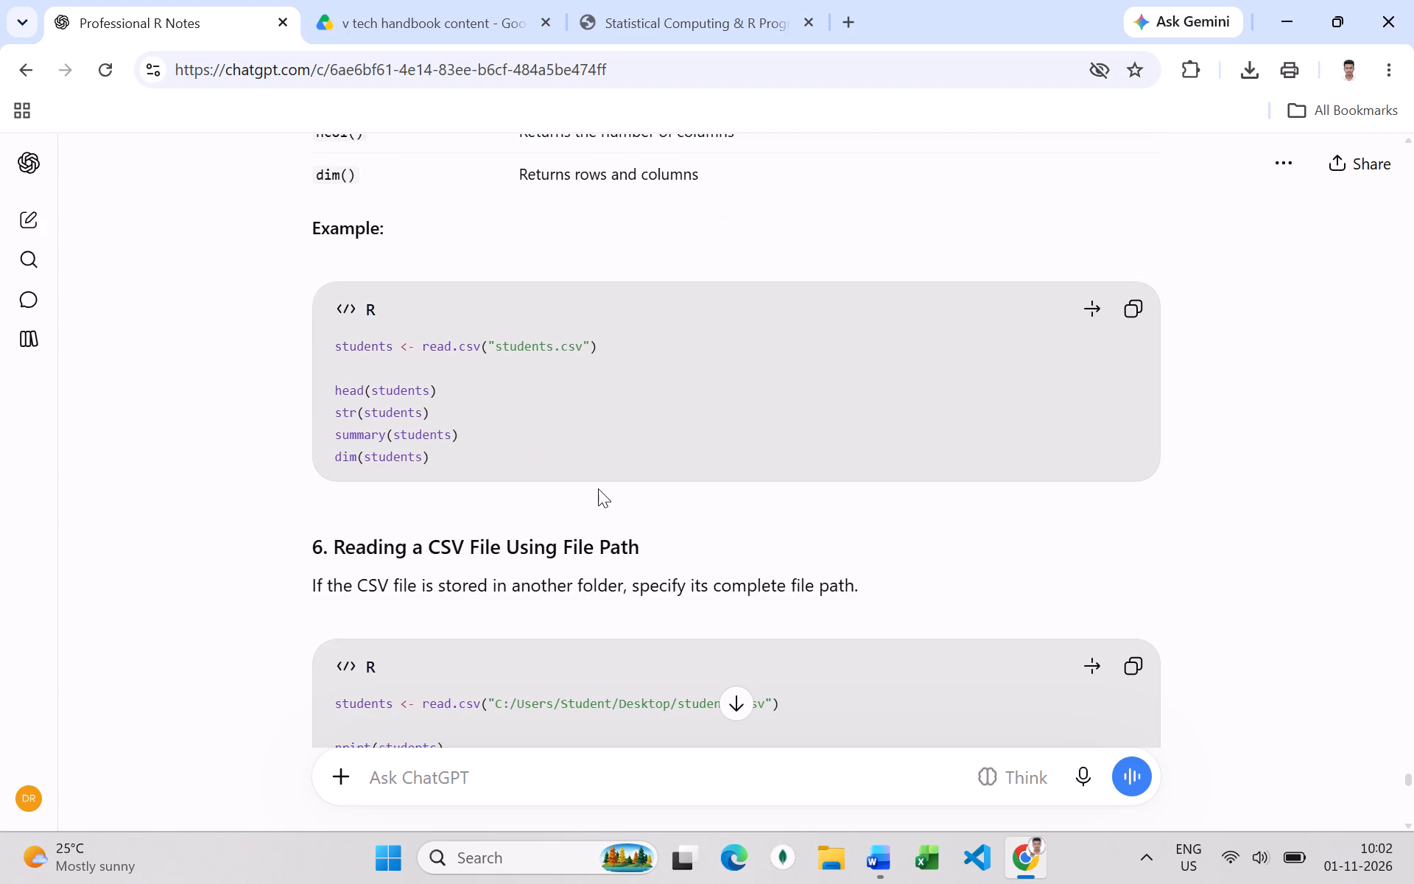
pyautogui.scroll(2, 597, 485)
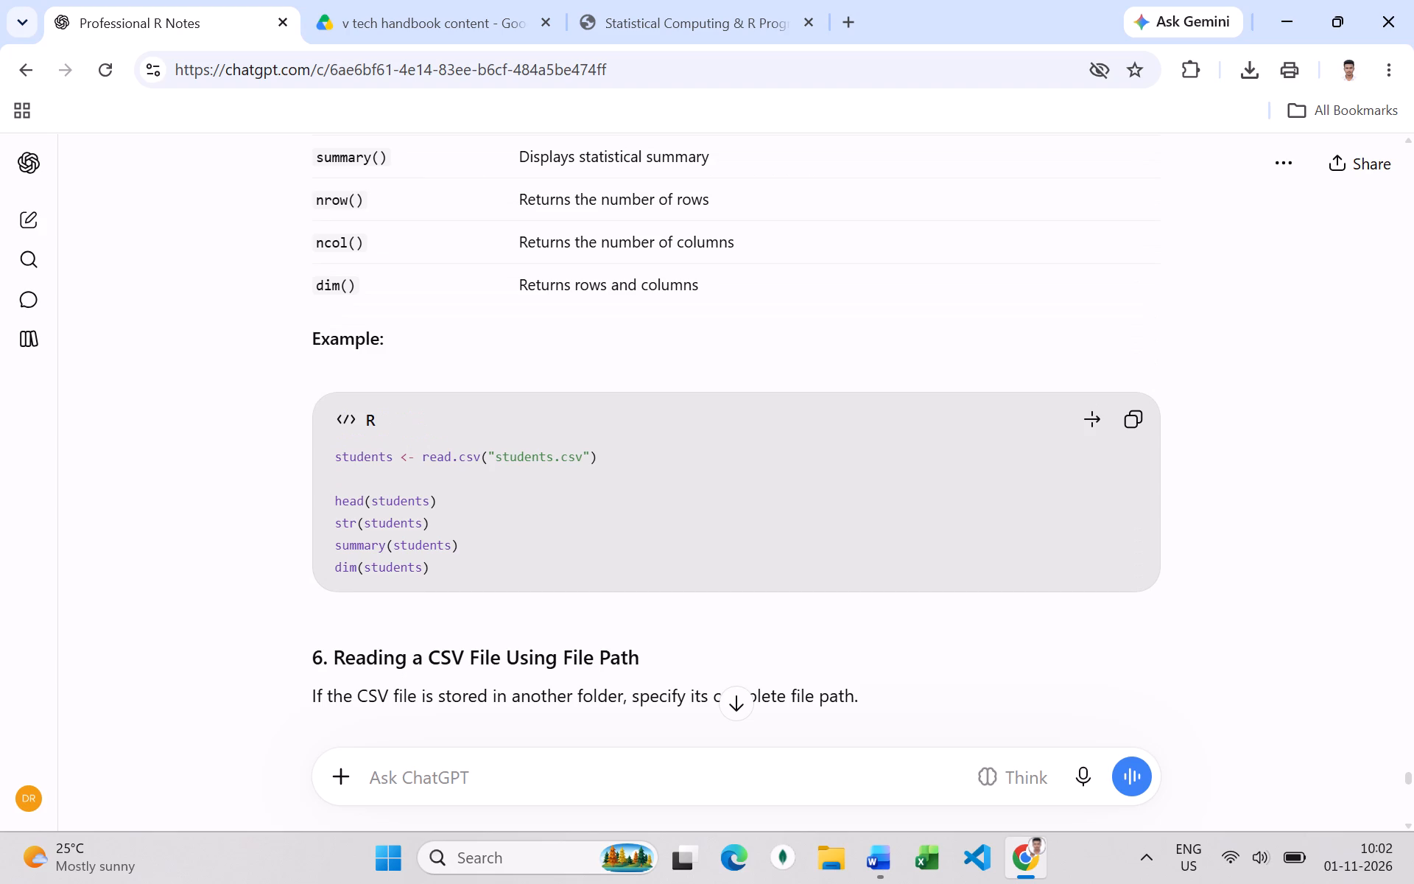
pyautogui.scroll(-5, 480, 475)
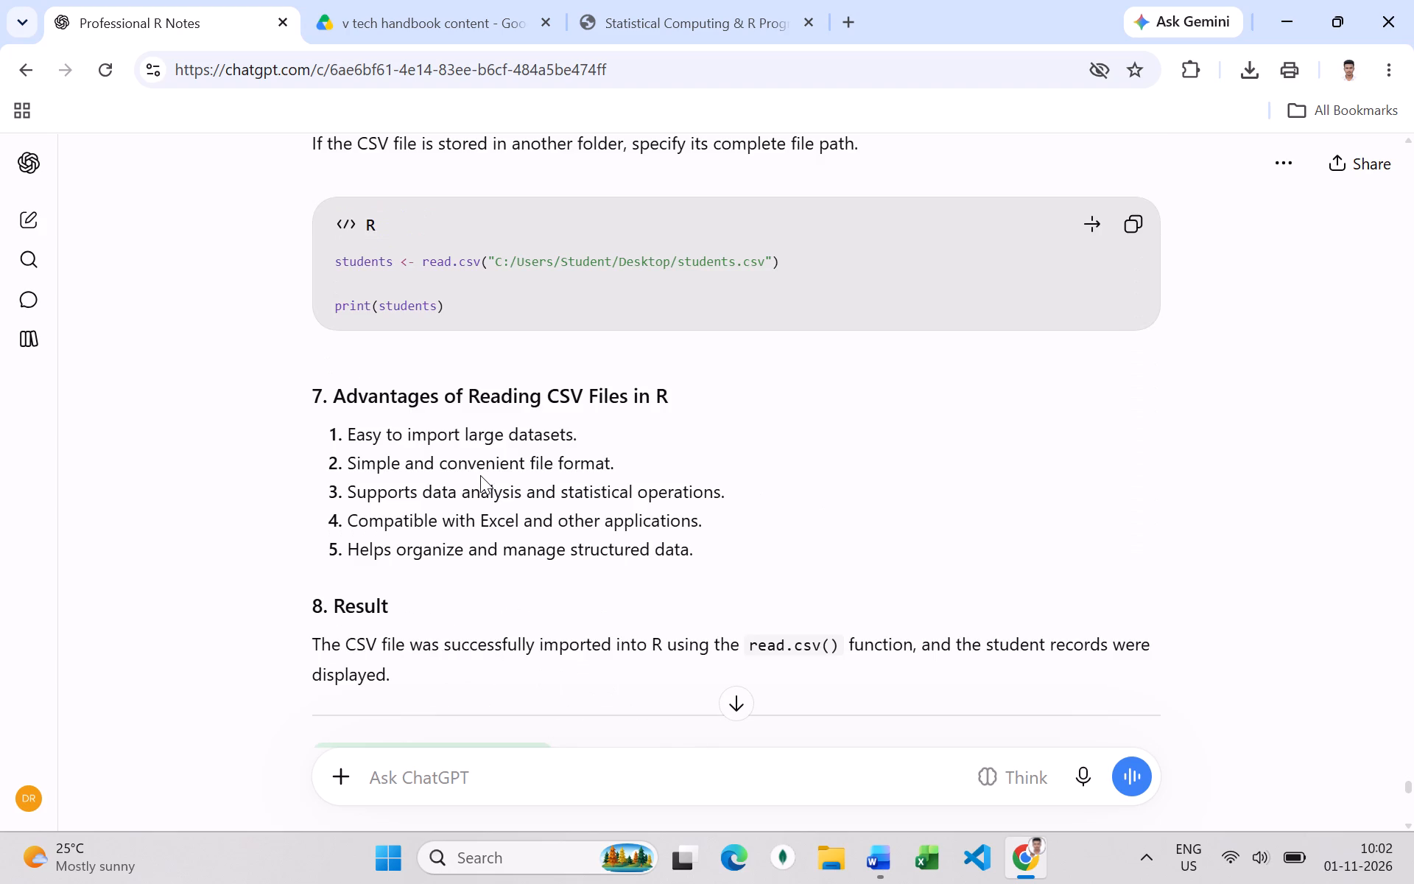
pyautogui.scroll(-11, 480, 475)
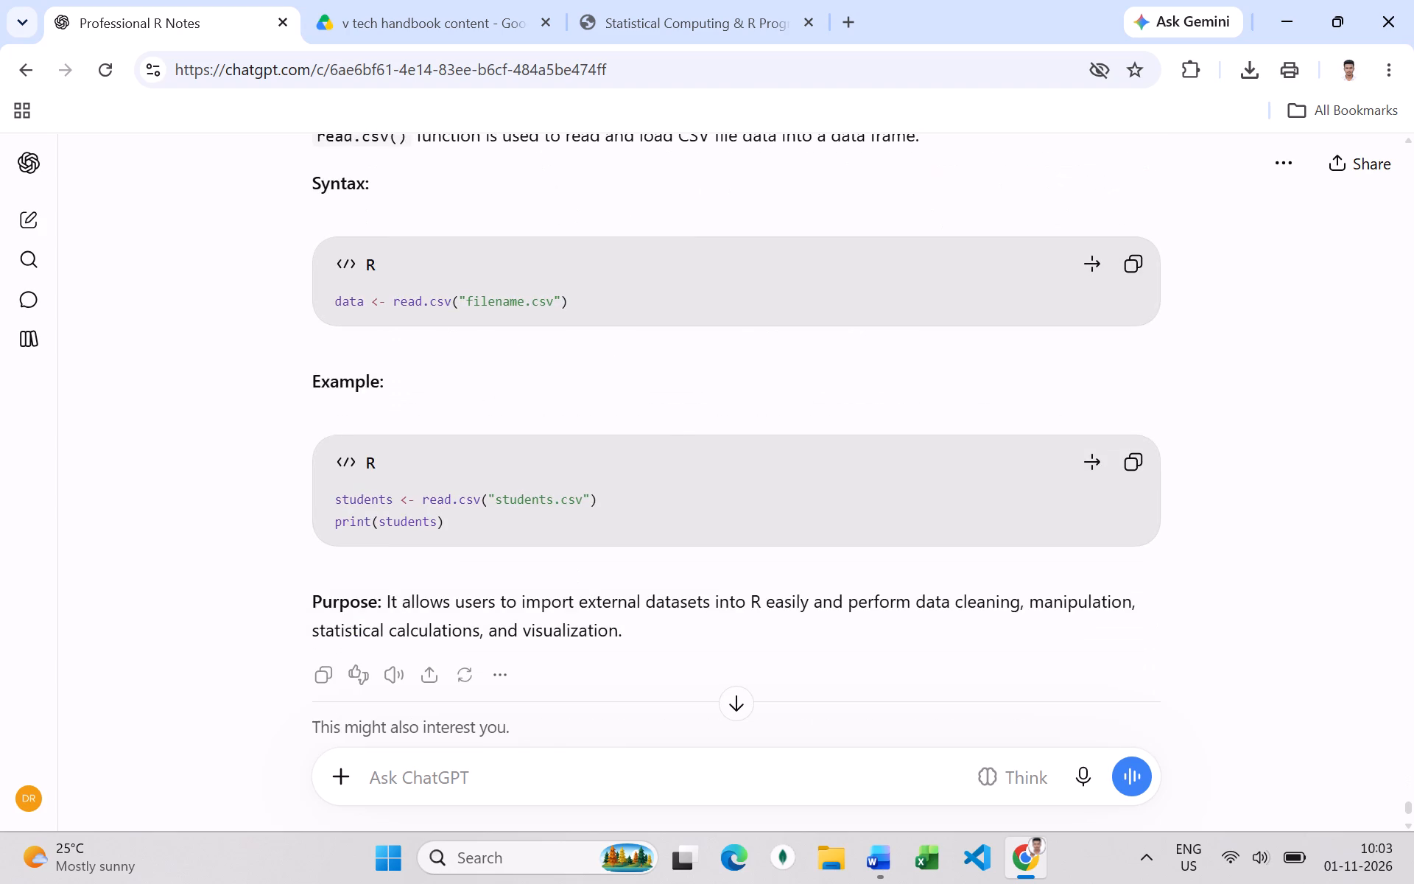
# Copy ChatGPT's final "Example:" heading with the students read.csv and print code into Word below the syntax line.
pyautogui.moveTo(307, 371); pyautogui.dragTo(493, 503)
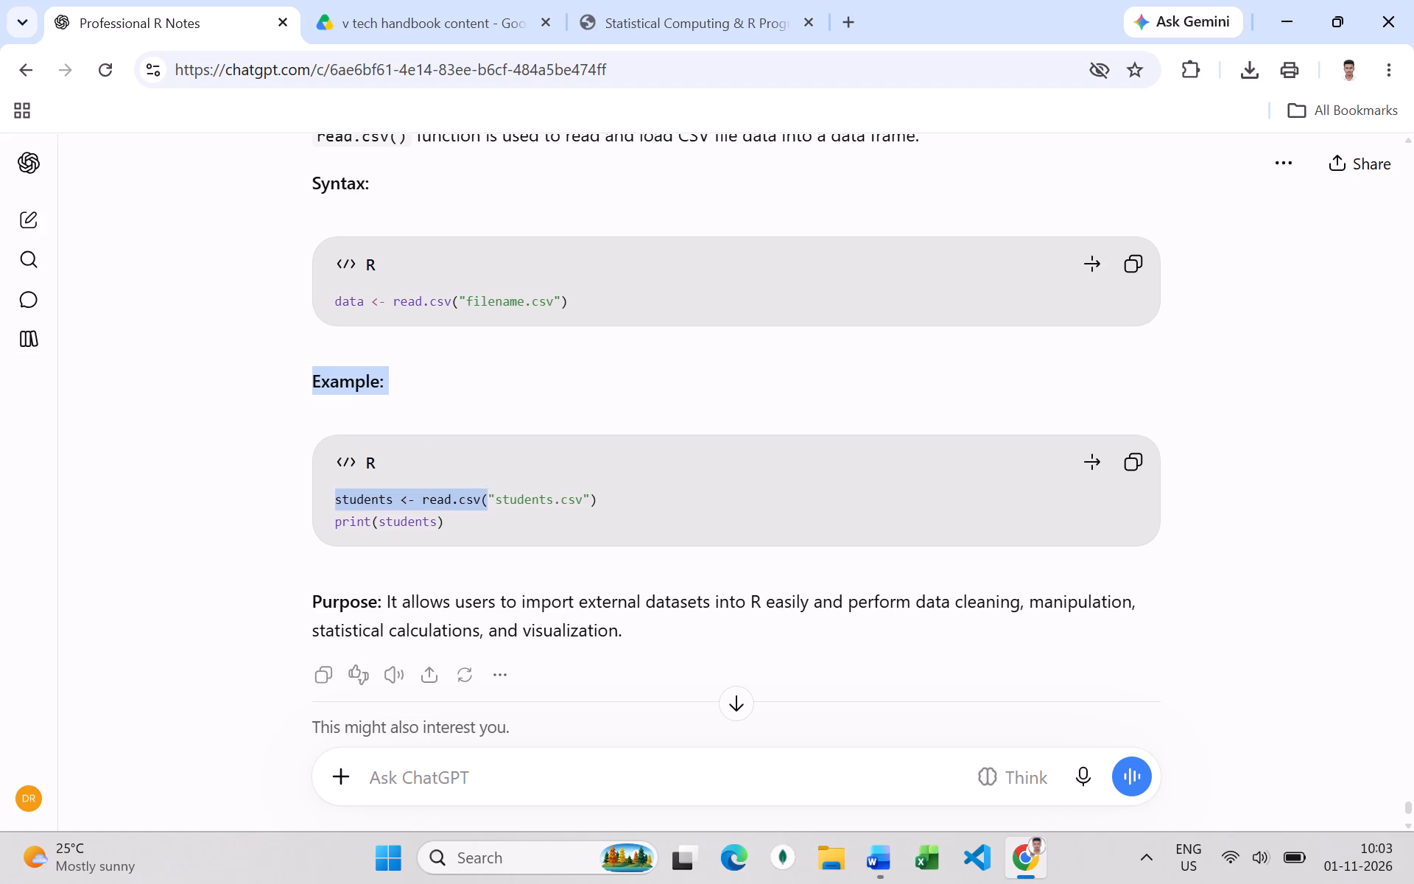
pyautogui.moveTo(493, 503); pyautogui.dragTo(507, 523)
pyautogui.hotkey('ctrl', 'c')
pyautogui.scroll(-2, 512, 525)
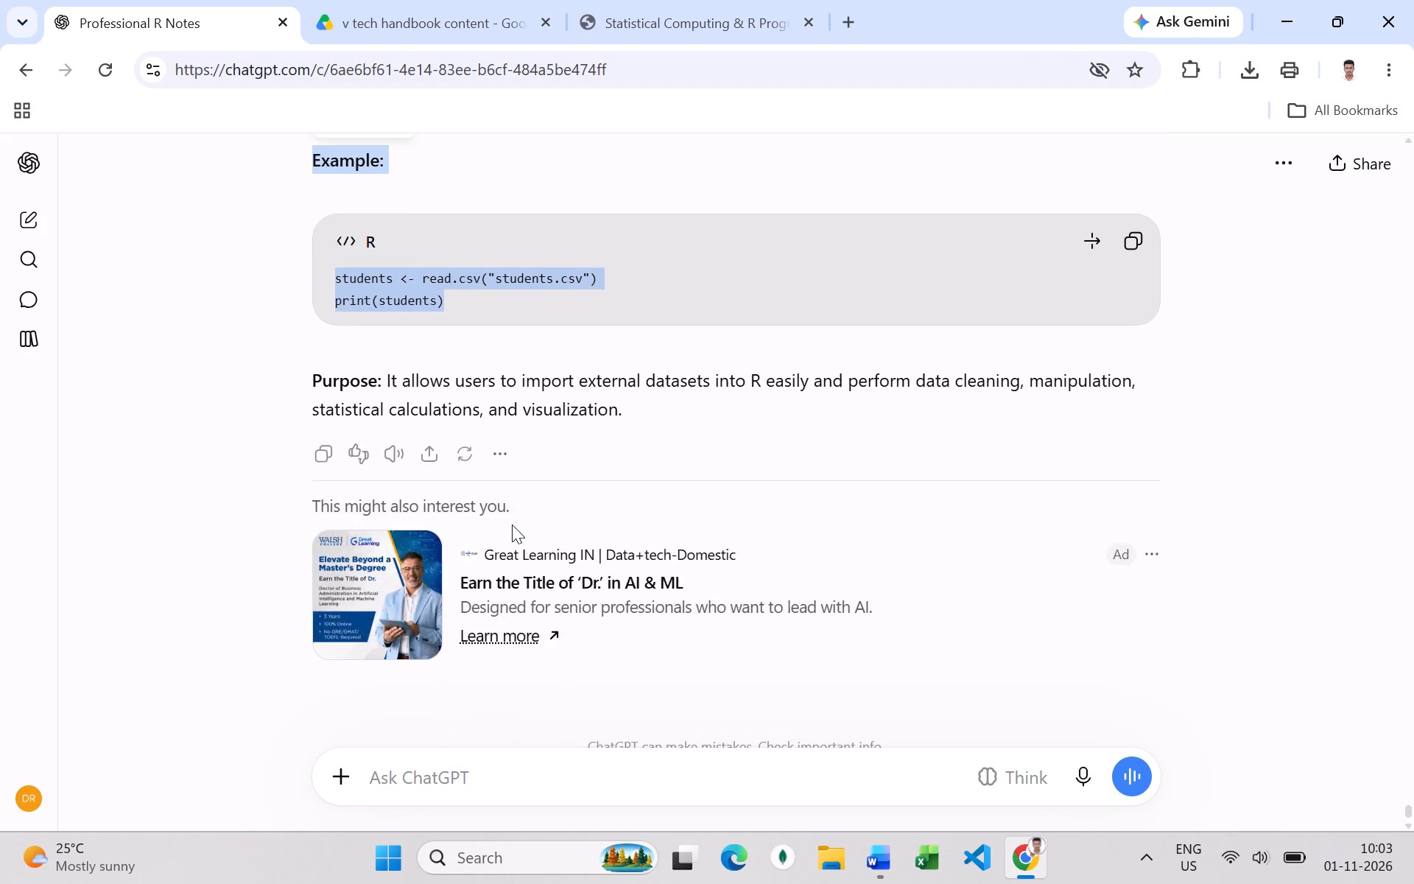
pyautogui.hotkey('alt', 'Tab')
pyautogui.hotkey('ctrl', 'v')
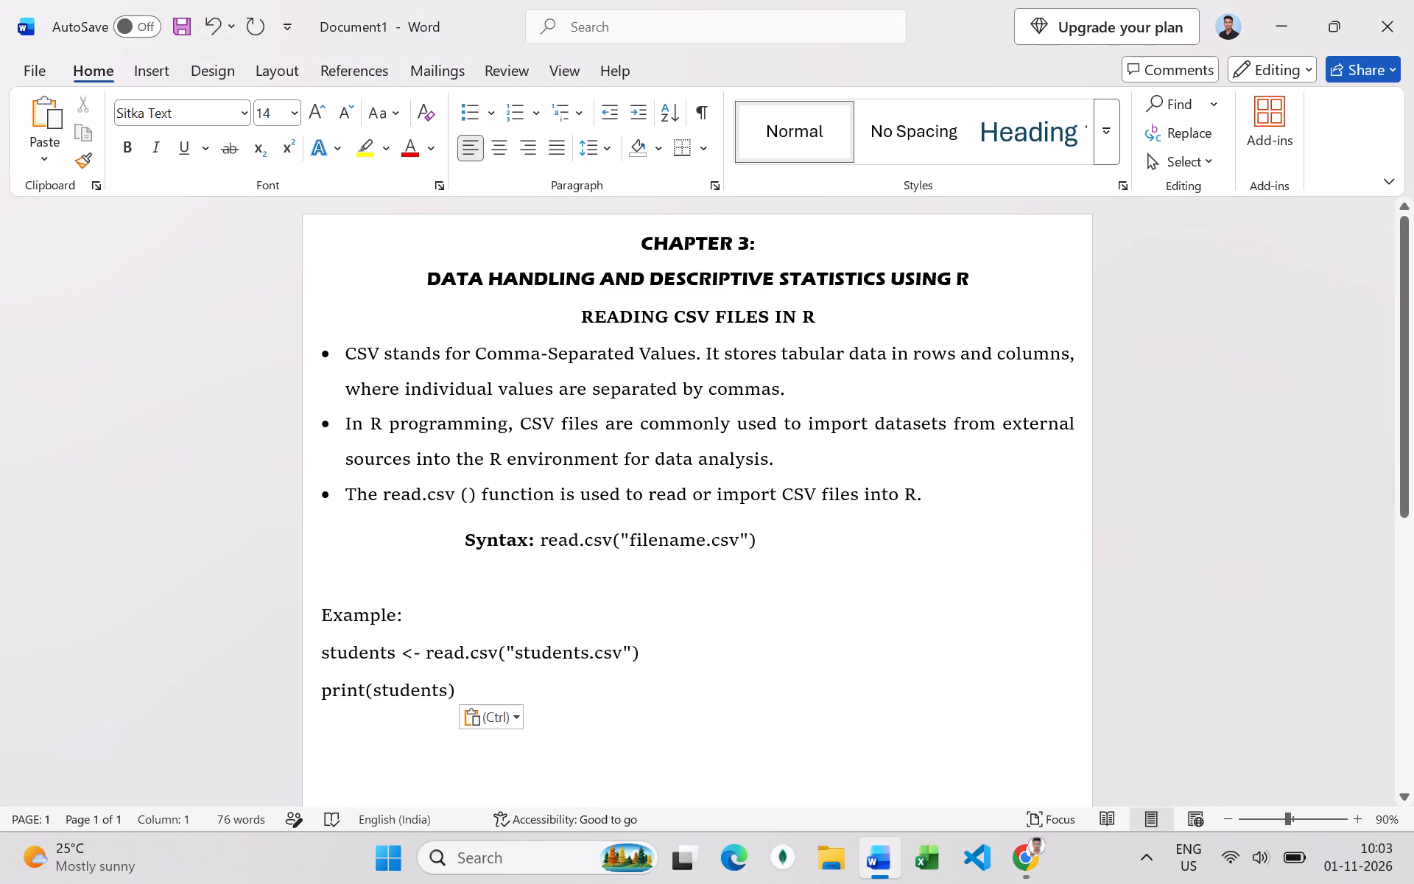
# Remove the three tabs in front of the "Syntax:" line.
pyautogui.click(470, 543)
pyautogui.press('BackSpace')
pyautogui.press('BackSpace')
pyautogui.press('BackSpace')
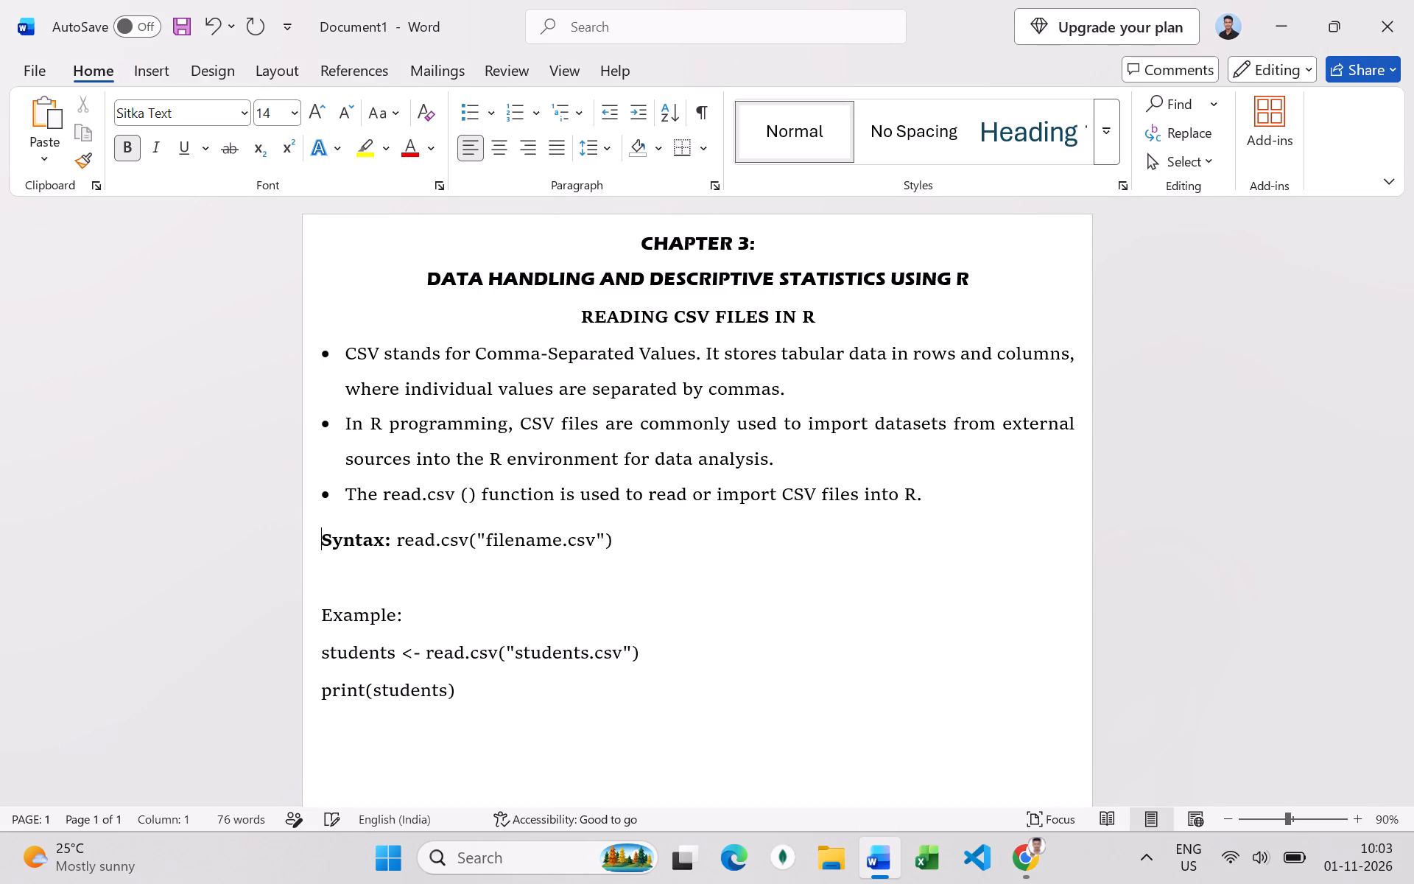
# Delete the blank line above "Example:" and join the label with the students <- read.csv("students.csv") line.
pyautogui.click(382, 583)
pyautogui.press('BackSpace')
pyautogui.click(320, 628)
pyautogui.press('BackSpace')
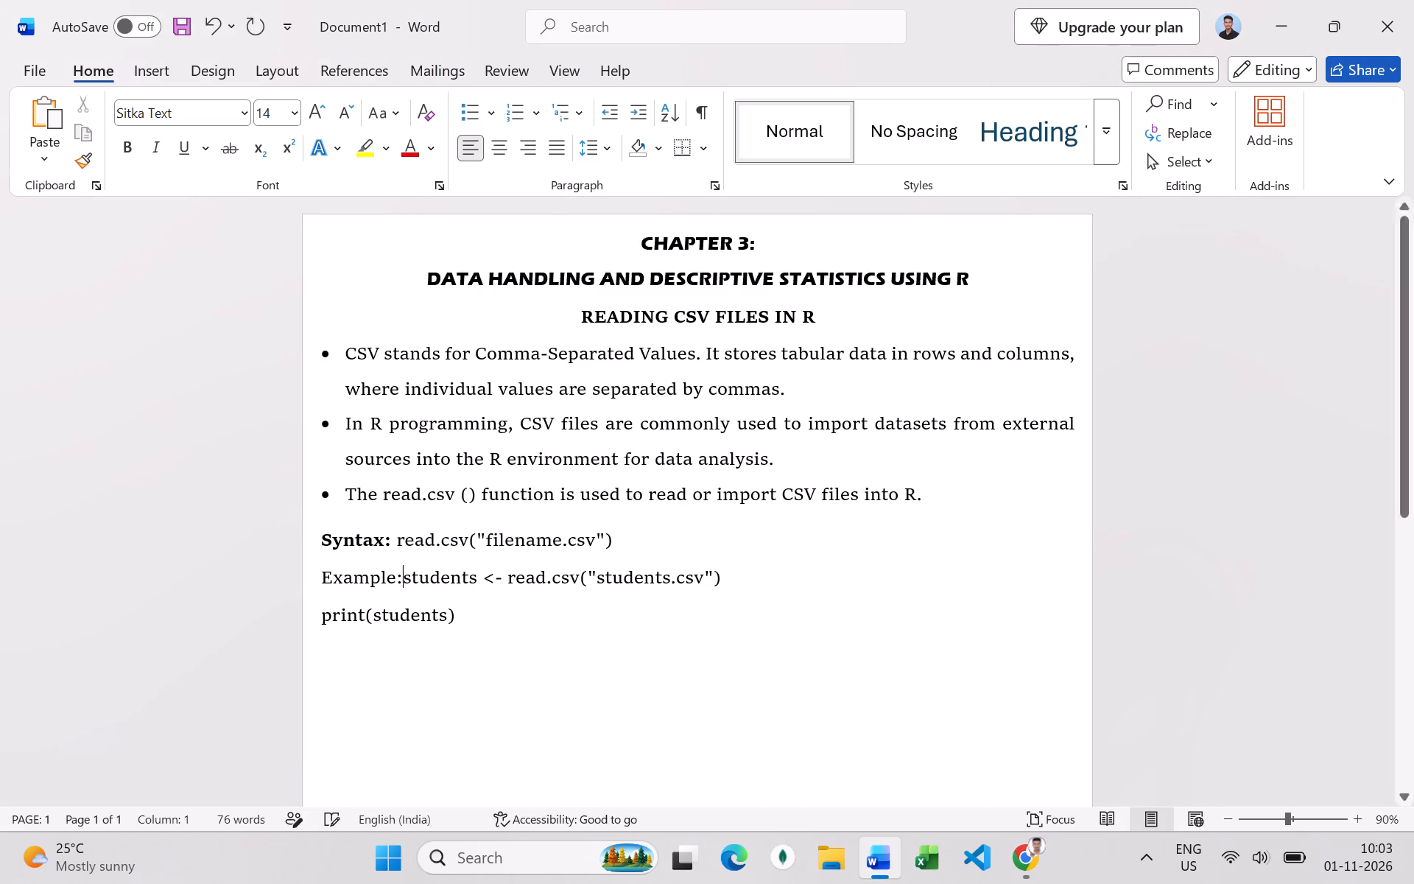
# Indent print(students) by two tabs and insert a tab after "Example:" so both code lines align.
pyautogui.click(322, 627)
pyautogui.press('Tab')
pyautogui.press('Tab')
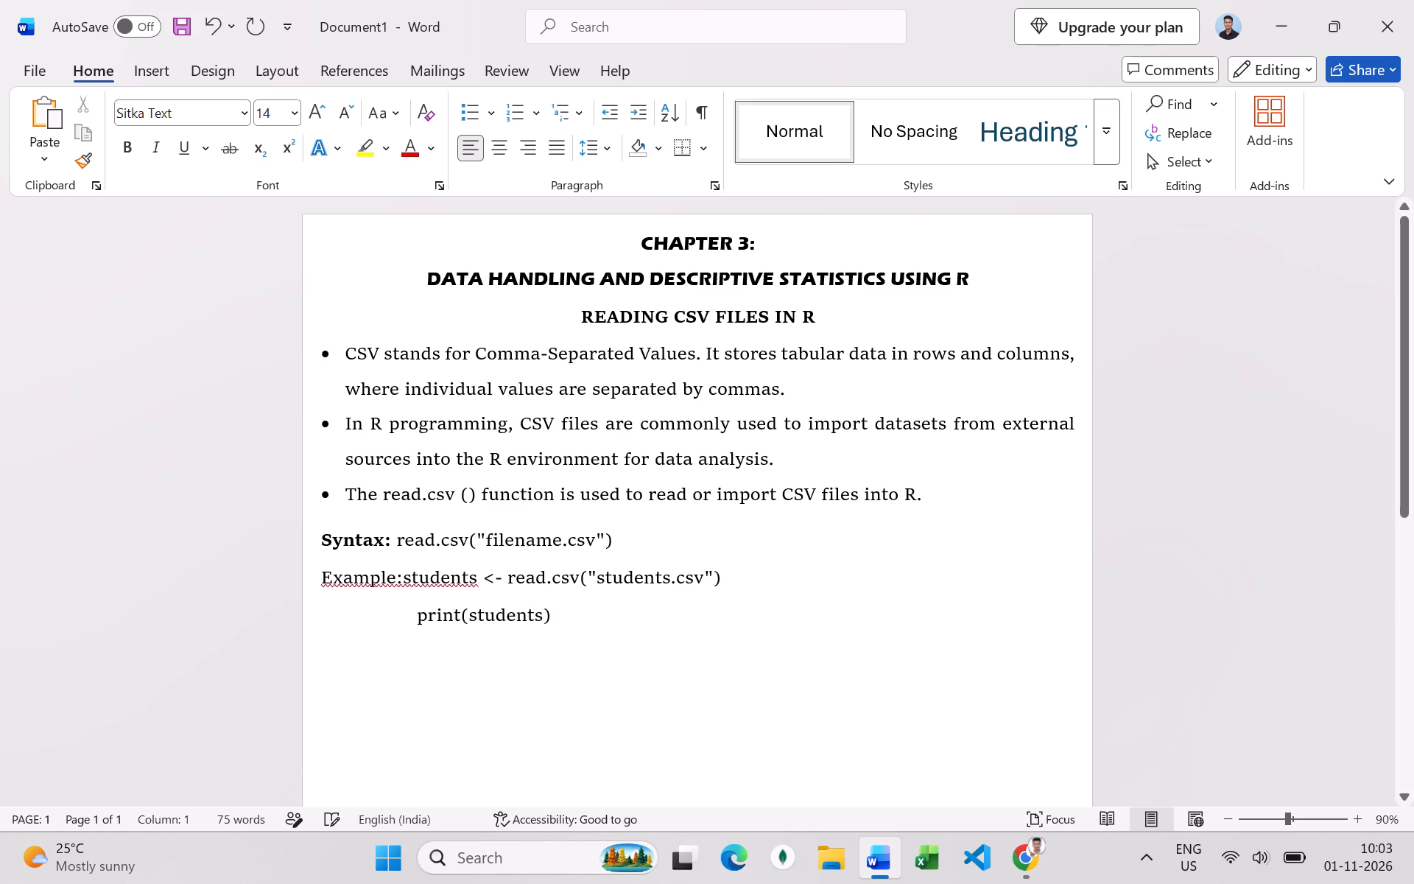
pyautogui.click(409, 578)
pyautogui.click(406, 578)
pyautogui.press('Tab')
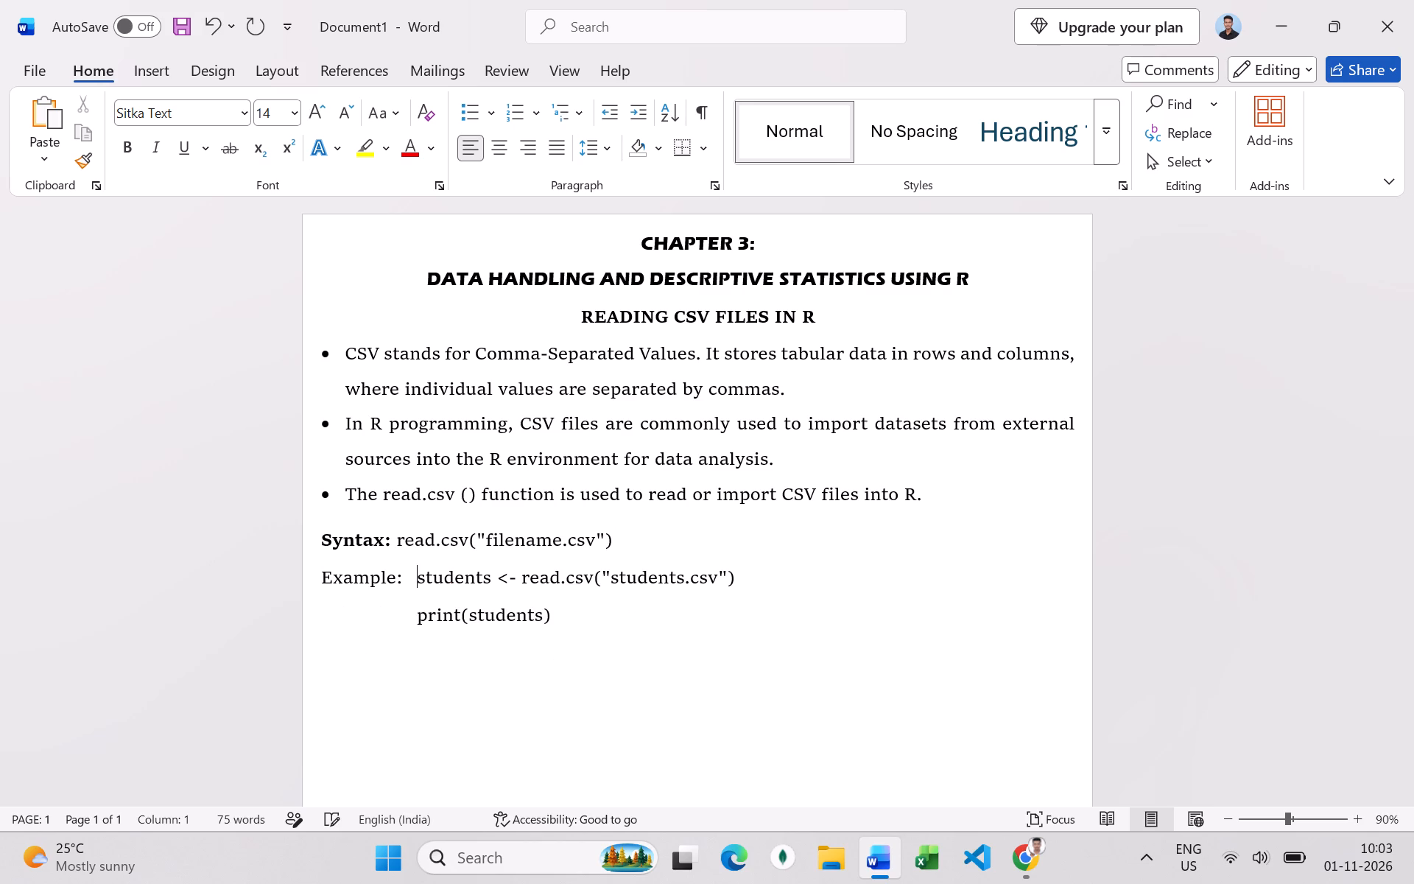
# Make the "Example:" label bold.
pyautogui.moveTo(405, 569); pyautogui.dragTo(334, 572)
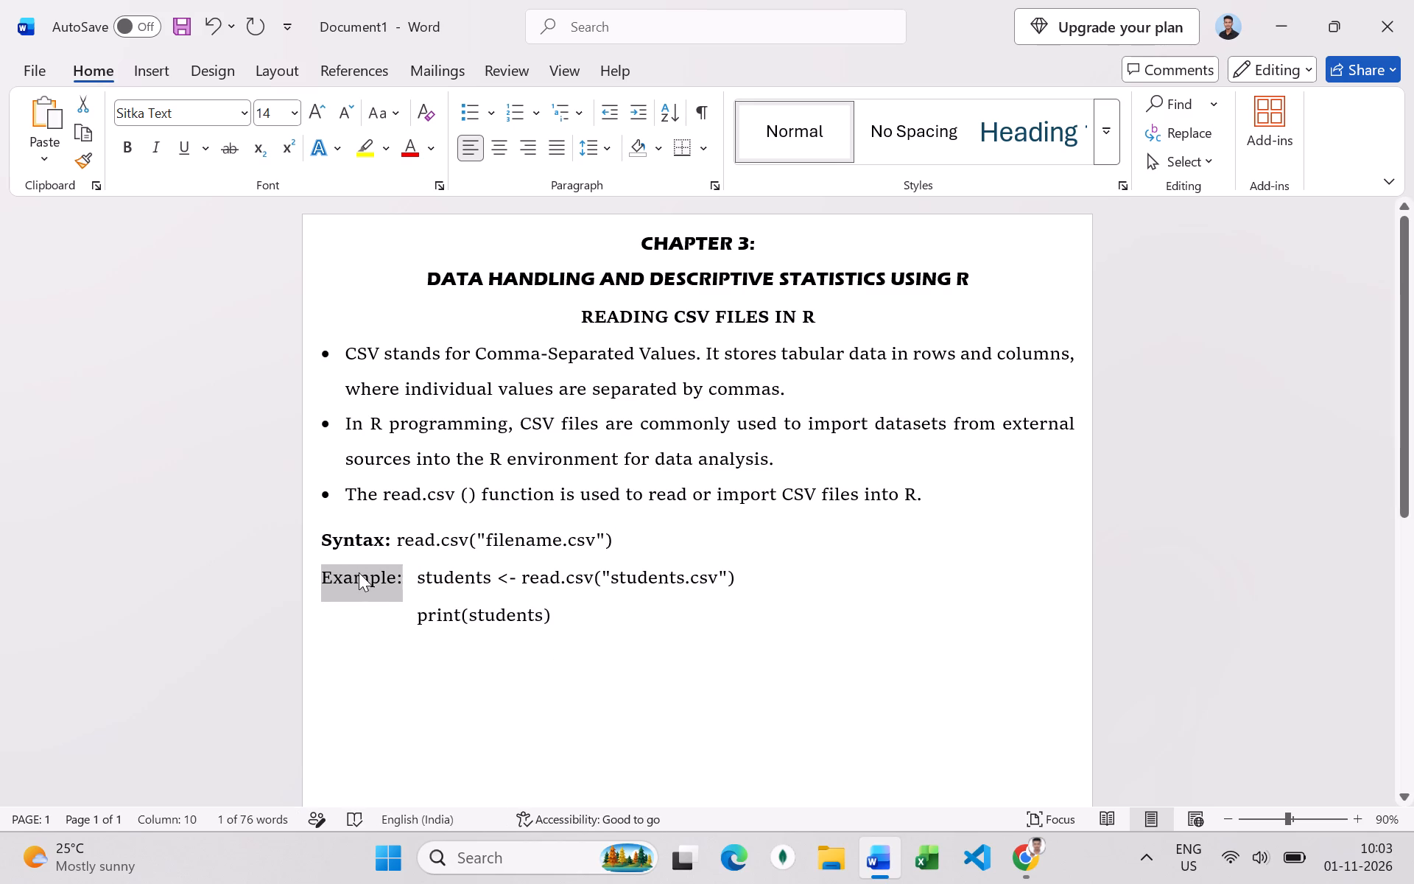
pyautogui.hotkey('ctrl', 'b')
# Shorten the "Example:" label to "Ex:" and add another tab between it and the code.
pyautogui.click(395, 572)
pyautogui.press('Right')
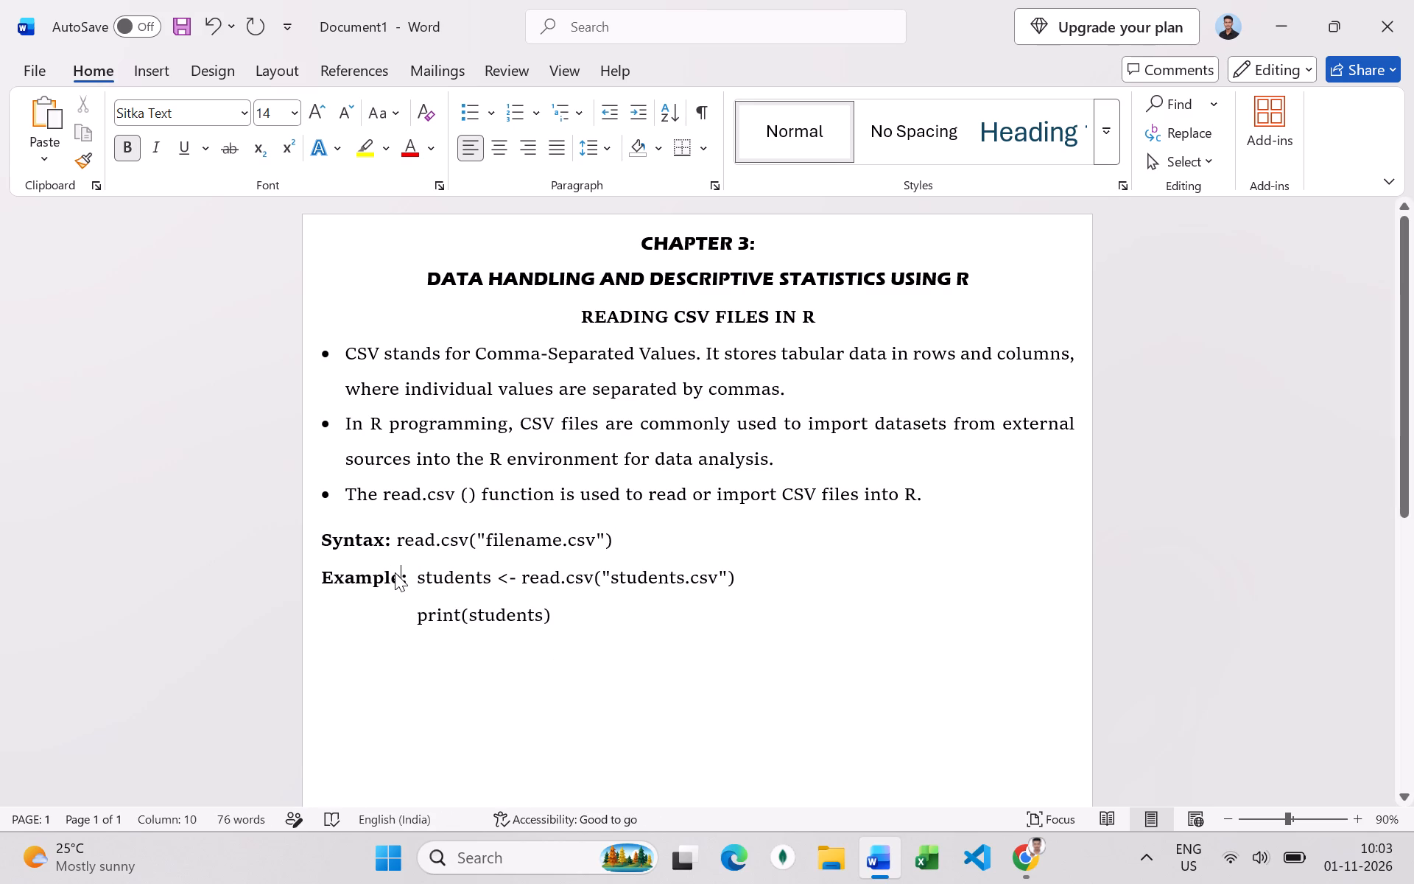
pyautogui.press('BackSpace')
pyautogui.press('BackSpace')
pyautogui.press('BackSpace')
pyautogui.press('BackSpace')
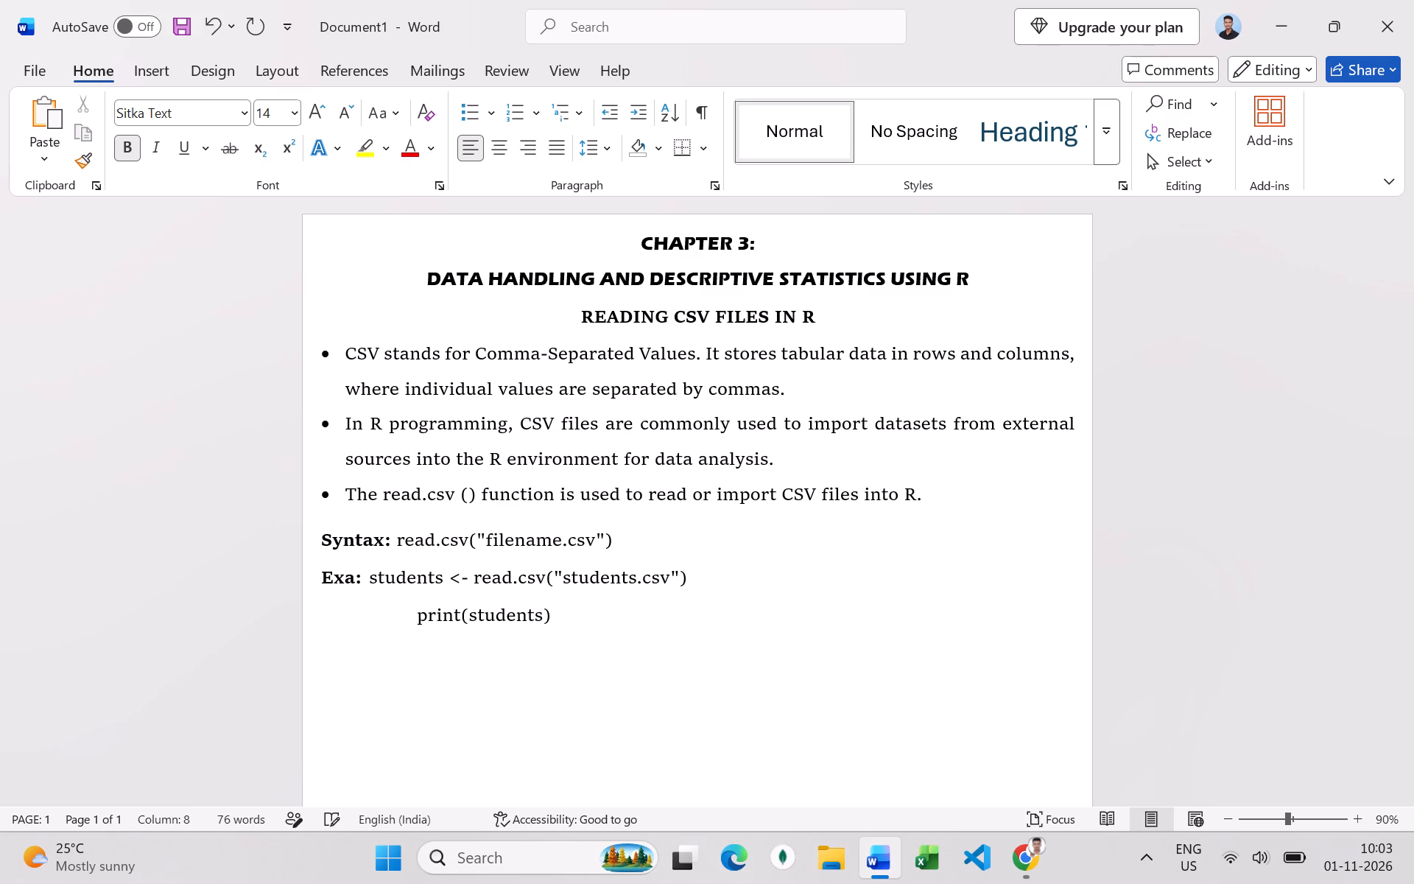
pyautogui.press('BackSpace')
pyautogui.press('Right')
pyautogui.press('Tab')
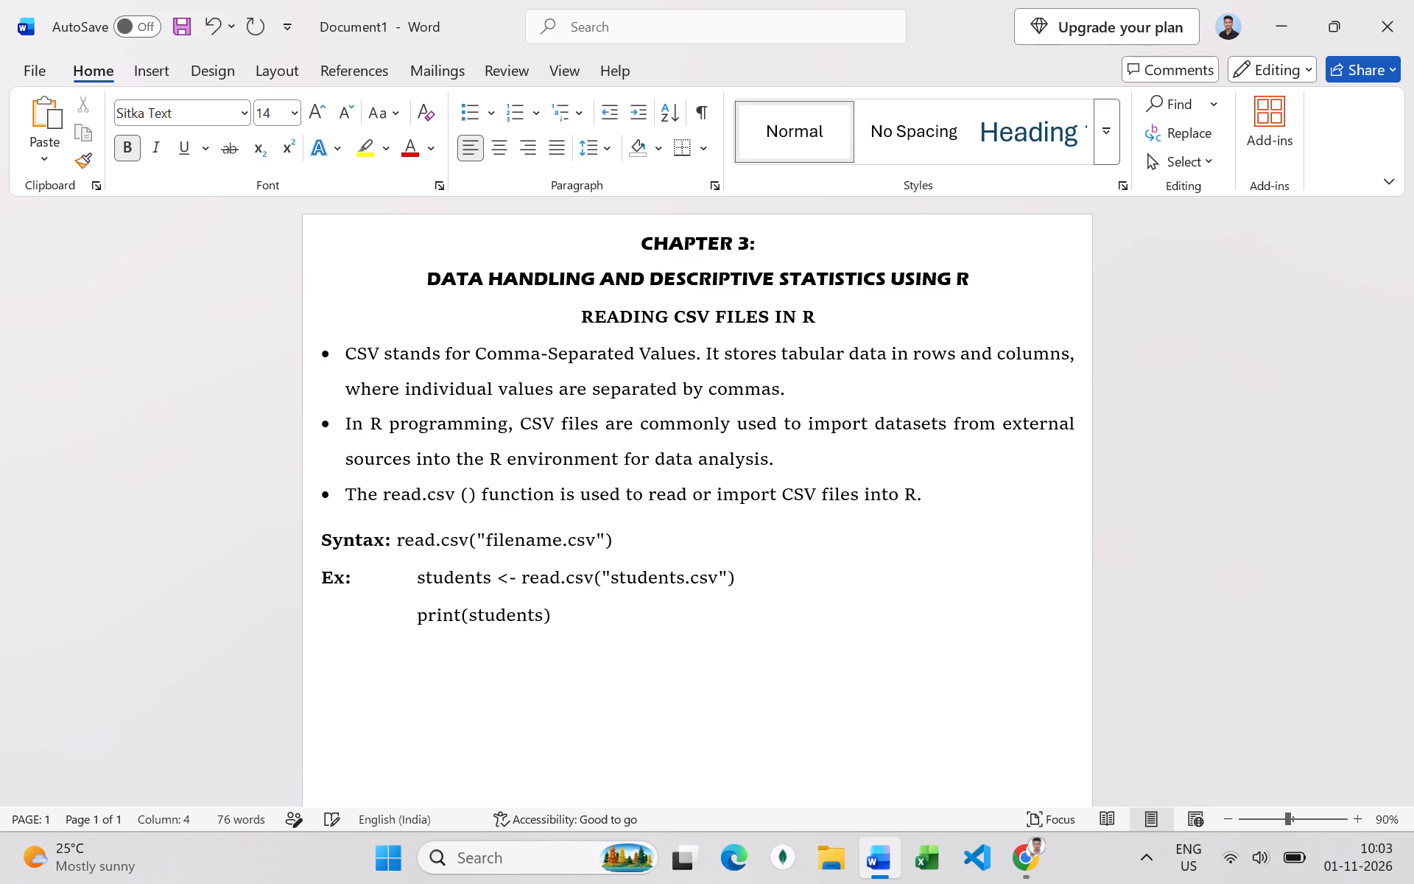
# Replace the last tab before the students <- read.csv("students.csv") code with six spaces.
pyautogui.press('Right')
pyautogui.press('Right')
pyautogui.press('Left')
pyautogui.press('BackSpace')
pyautogui.press('space')
pyautogui.press('space')
pyautogui.press('space')
pyautogui.press('space')
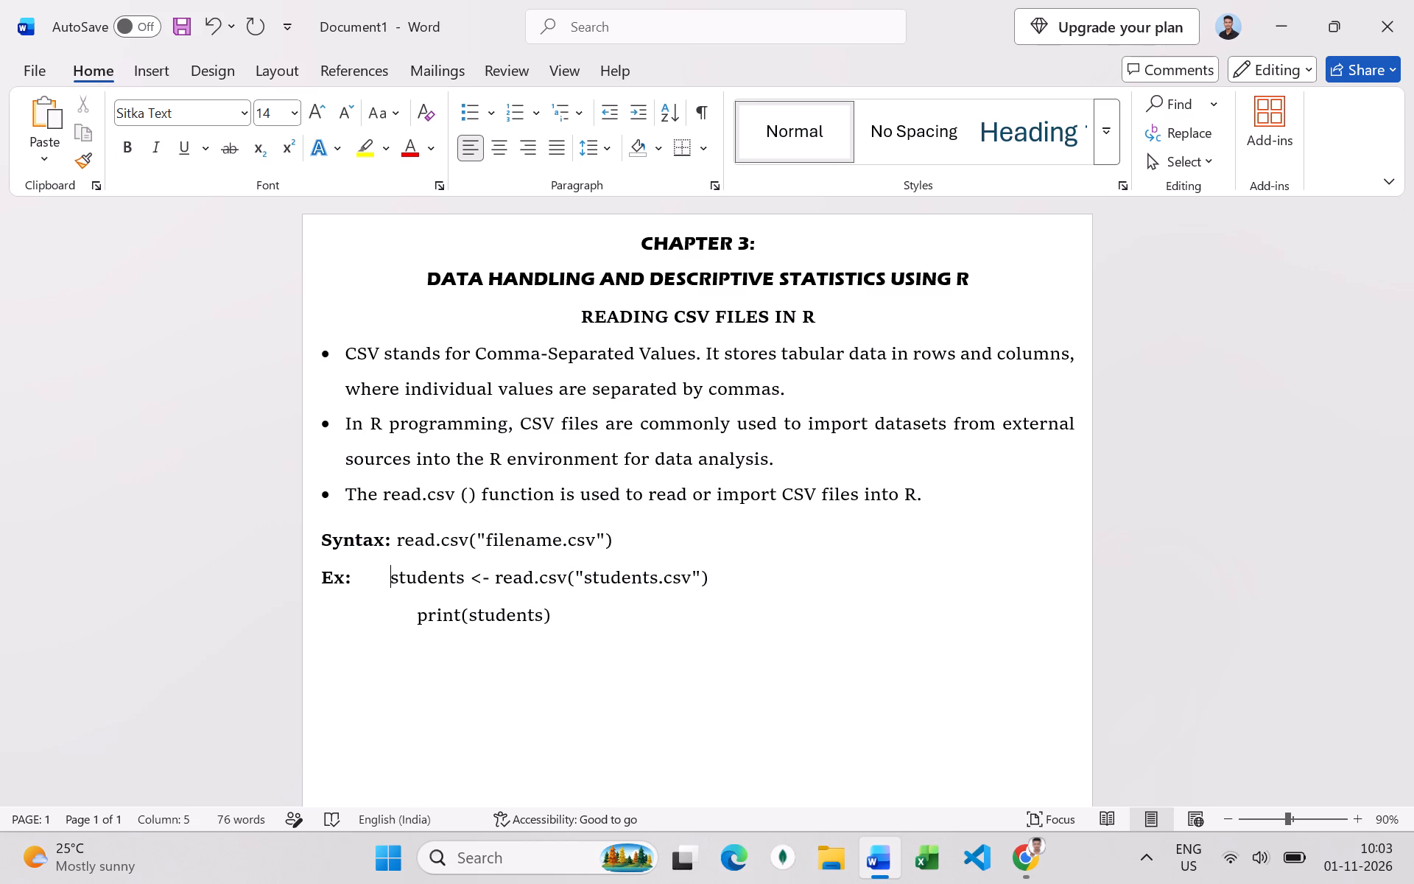
pyautogui.press('space')
pyautogui.press('space')
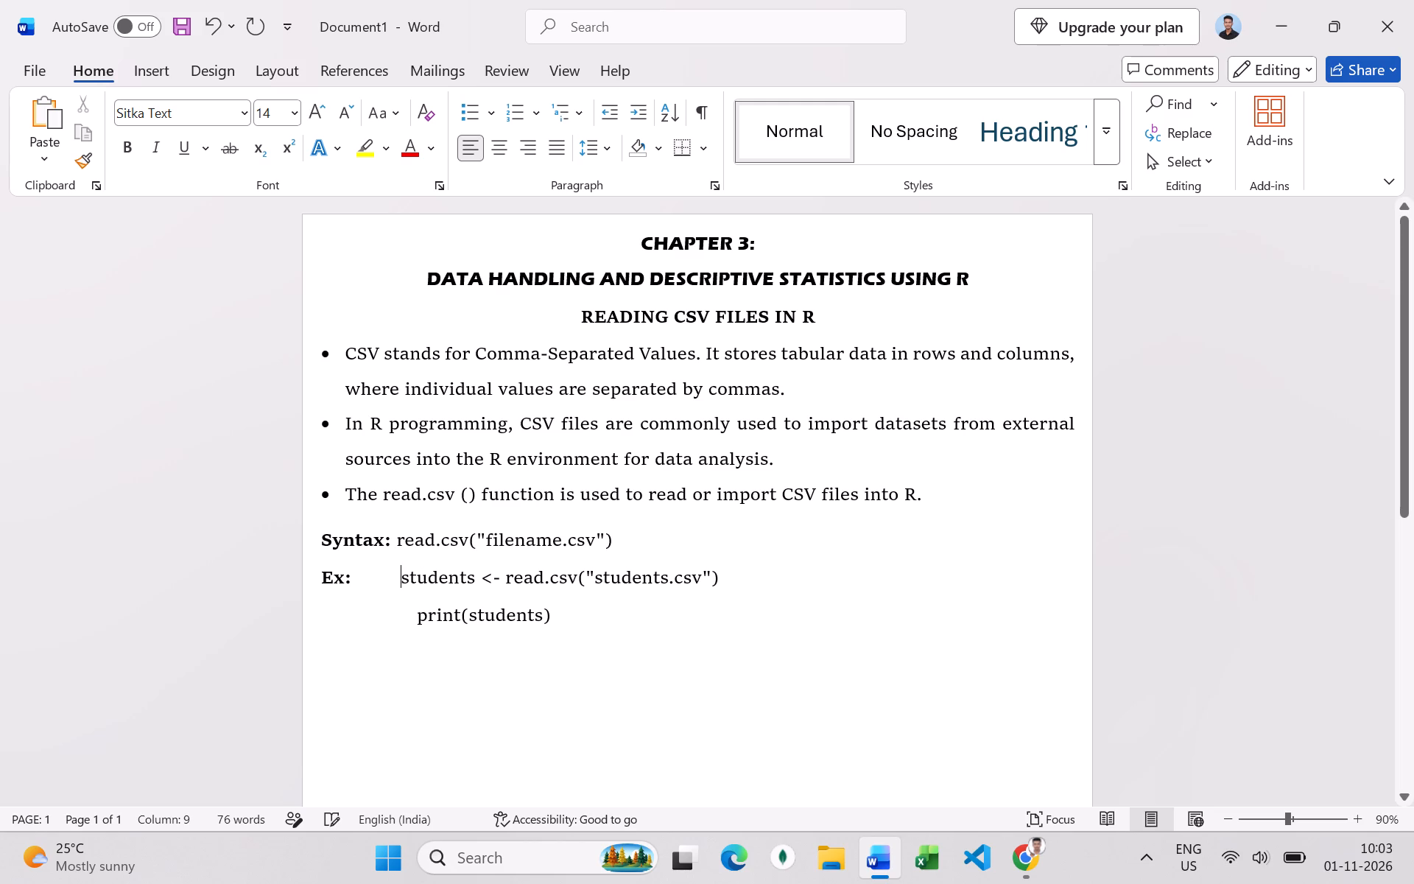
# Replace one tab before print(students) with six spaces so it lines up under the students code.
pyautogui.click(421, 619)
pyautogui.press('BackSpace')
pyautogui.press('space')
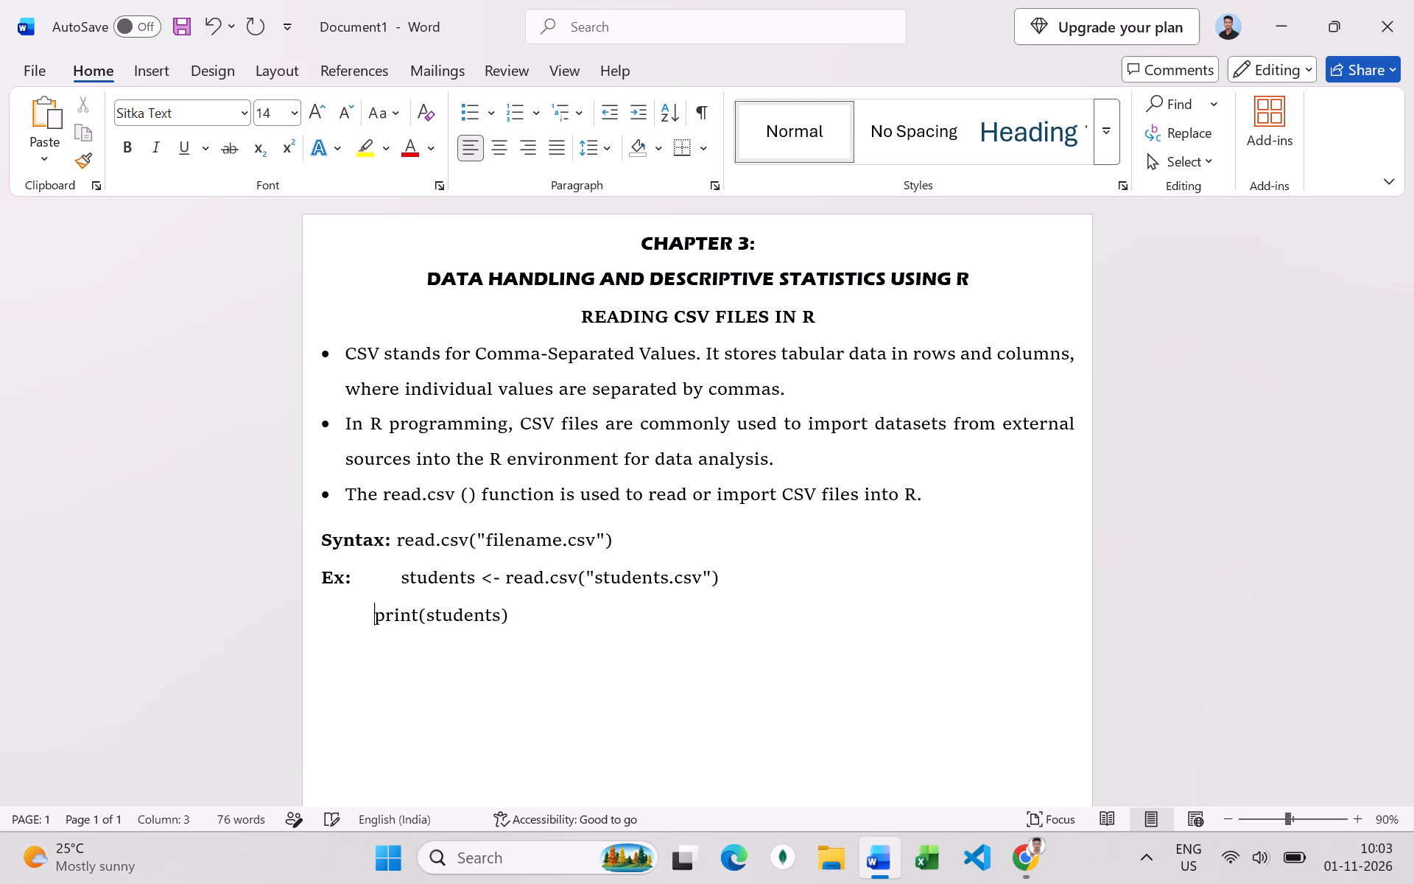
pyautogui.press('space')
pyautogui.press('space')
pyautogui.press('space')
pyautogui.press('space')
pyautogui.press('space')
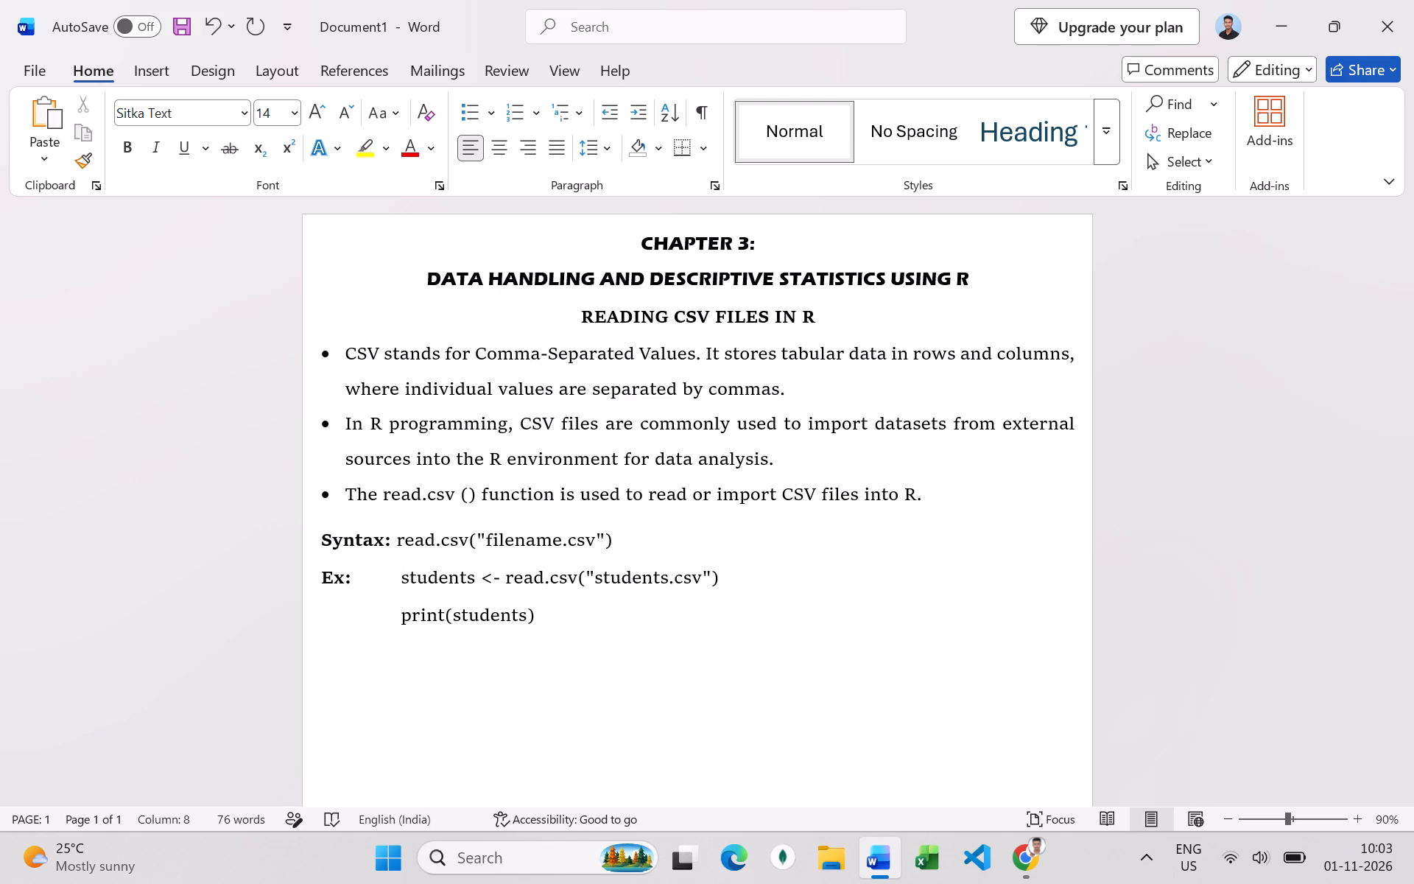
# Start a new line after print(students).
pyautogui.press('Right')
pyautogui.press('Right')
pyautogui.press('Right')
pyautogui.press('Right')
pyautogui.press('Right')
pyautogui.press('Right')
pyautogui.press('Right')
pyautogui.press('Right')
pyautogui.press('Right')
pyautogui.press('Right')
pyautogui.press('Right')
pyautogui.press('Right')
pyautogui.press('Right')
pyautogui.press('Right')
pyautogui.press('Right')
pyautogui.press('Return')
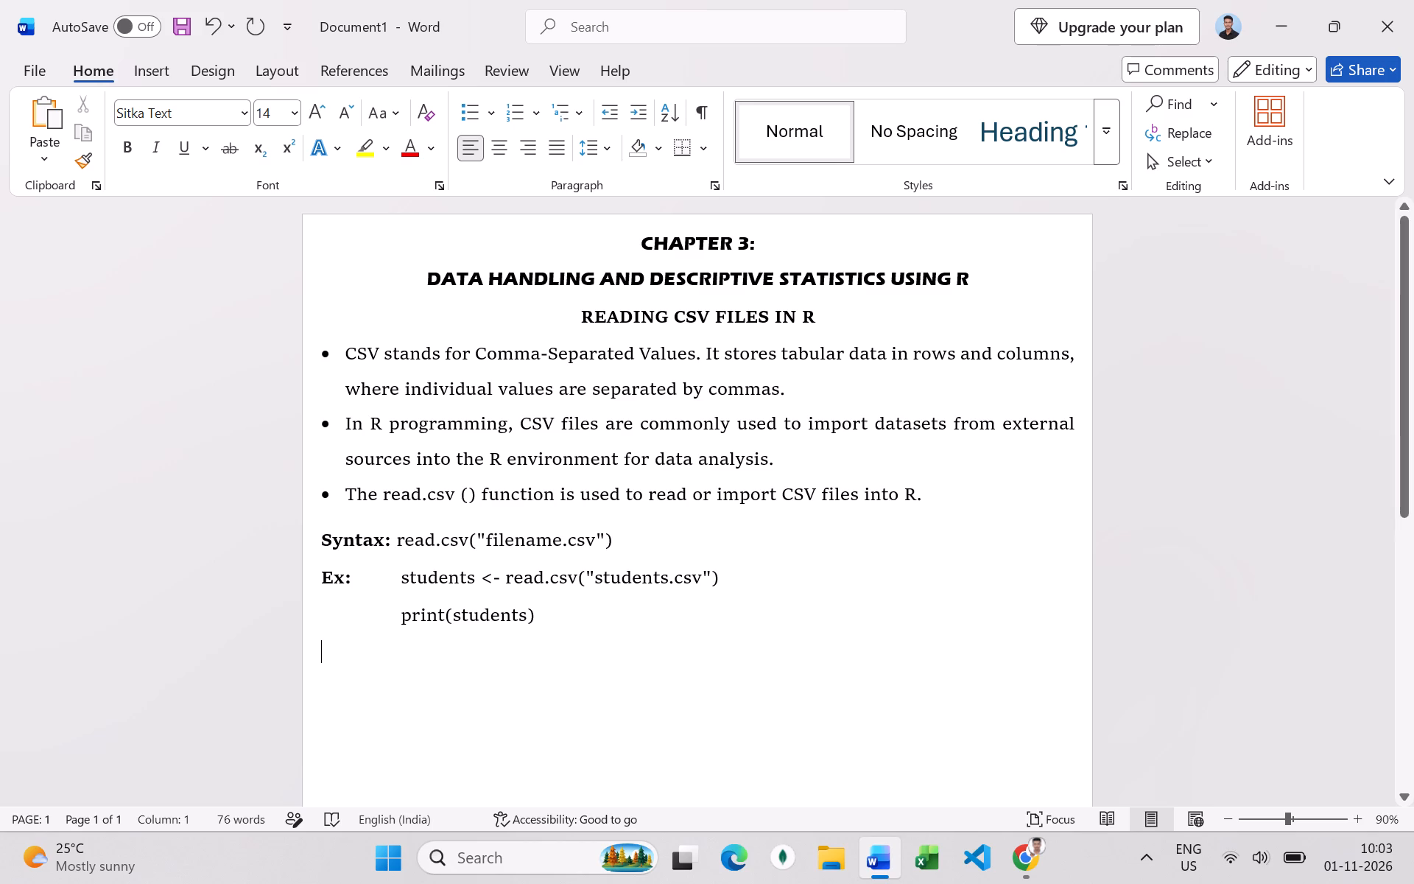
# Switch to ChatGPT and look back through its CSV notes for the next section to add.
pyautogui.hotkey('alt', 'Tab')
pyautogui.scroll(8, 550, 565)
pyautogui.scroll(7, 569, 434)
pyautogui.scroll(-1, 569, 434)
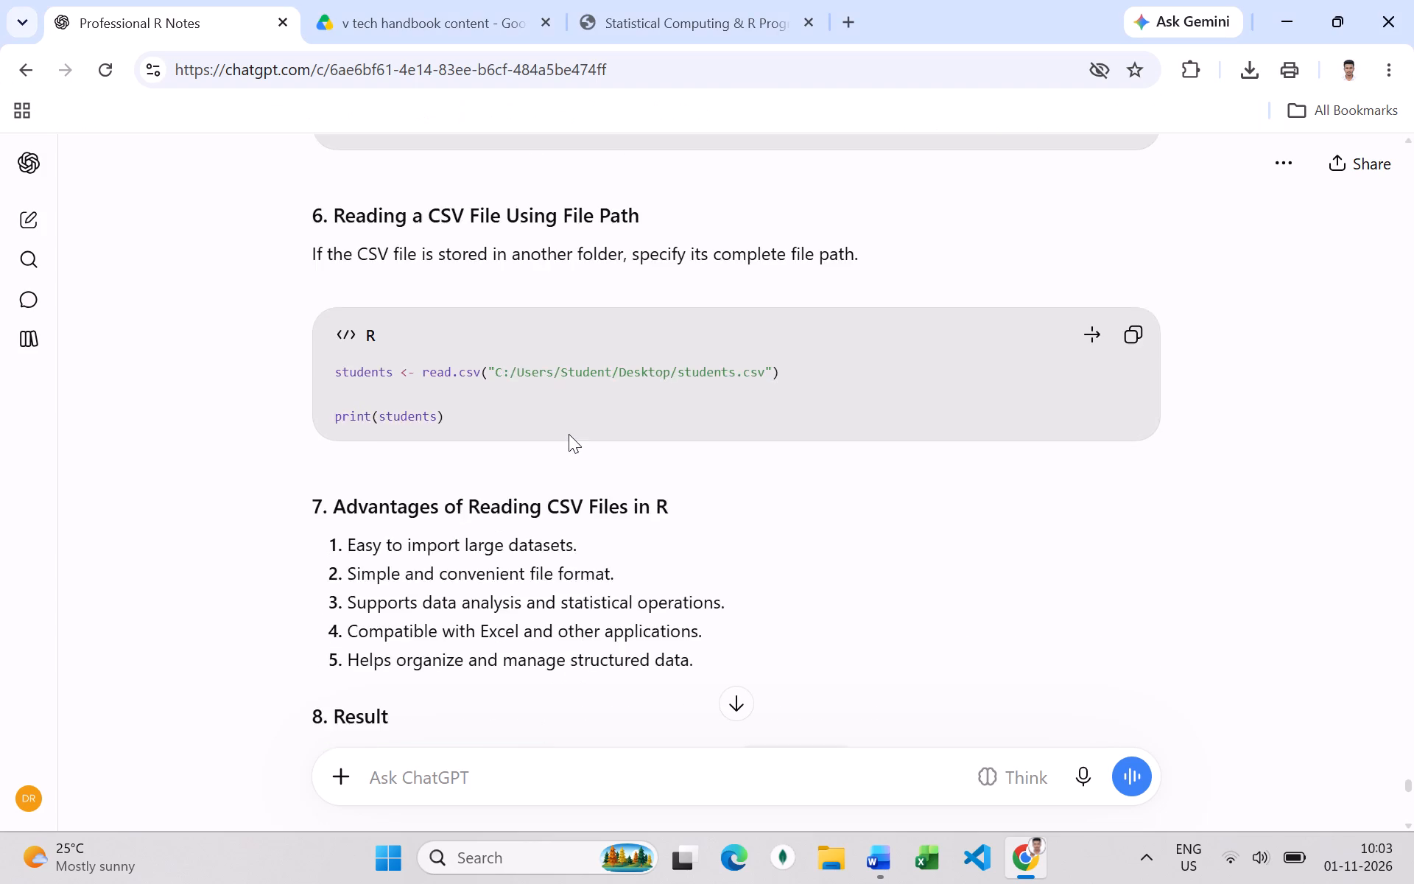
# Copy the "Reading a CSV File Using File Path" heading, explanation and code from ChatGPT into the Word notes below print(students).
pyautogui.scroll(5, 569, 434)
pyautogui.scroll(-5, 569, 434)
pyautogui.scroll(2, 432, 453)
pyautogui.moveTo(332, 435); pyautogui.dragTo(492, 650)
pyautogui.hotkey('ctrl', 'c')
pyautogui.hotkey('alt', 'Tab')
pyautogui.hotkey('ctrl', 'v')
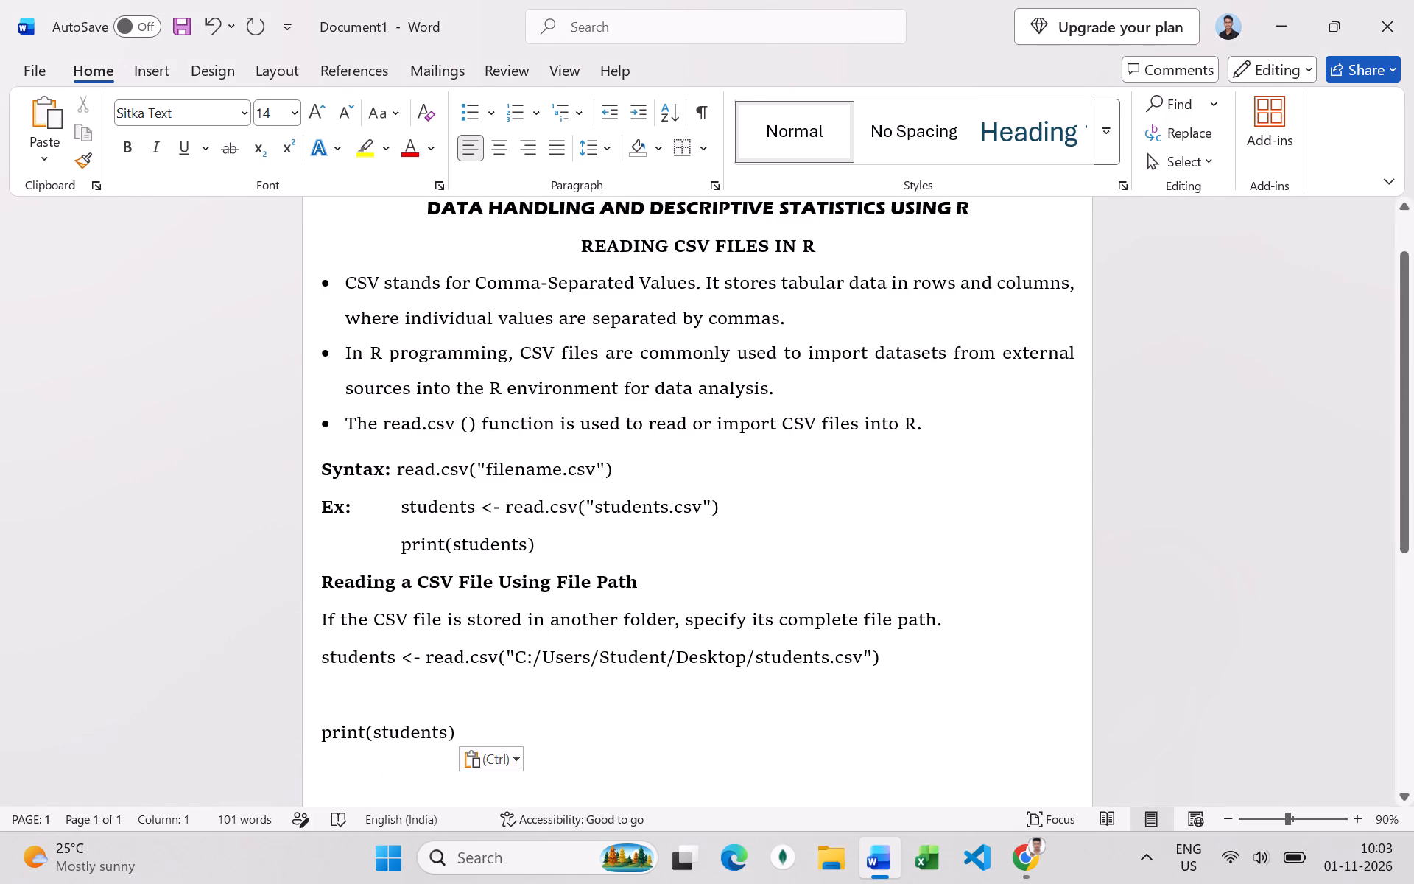
# Give the "Reading a CSV File Using File Path" heading an arrow bullet and reduce its indent to the page margin.
pyautogui.moveTo(666, 578); pyautogui.dragTo(327, 582)
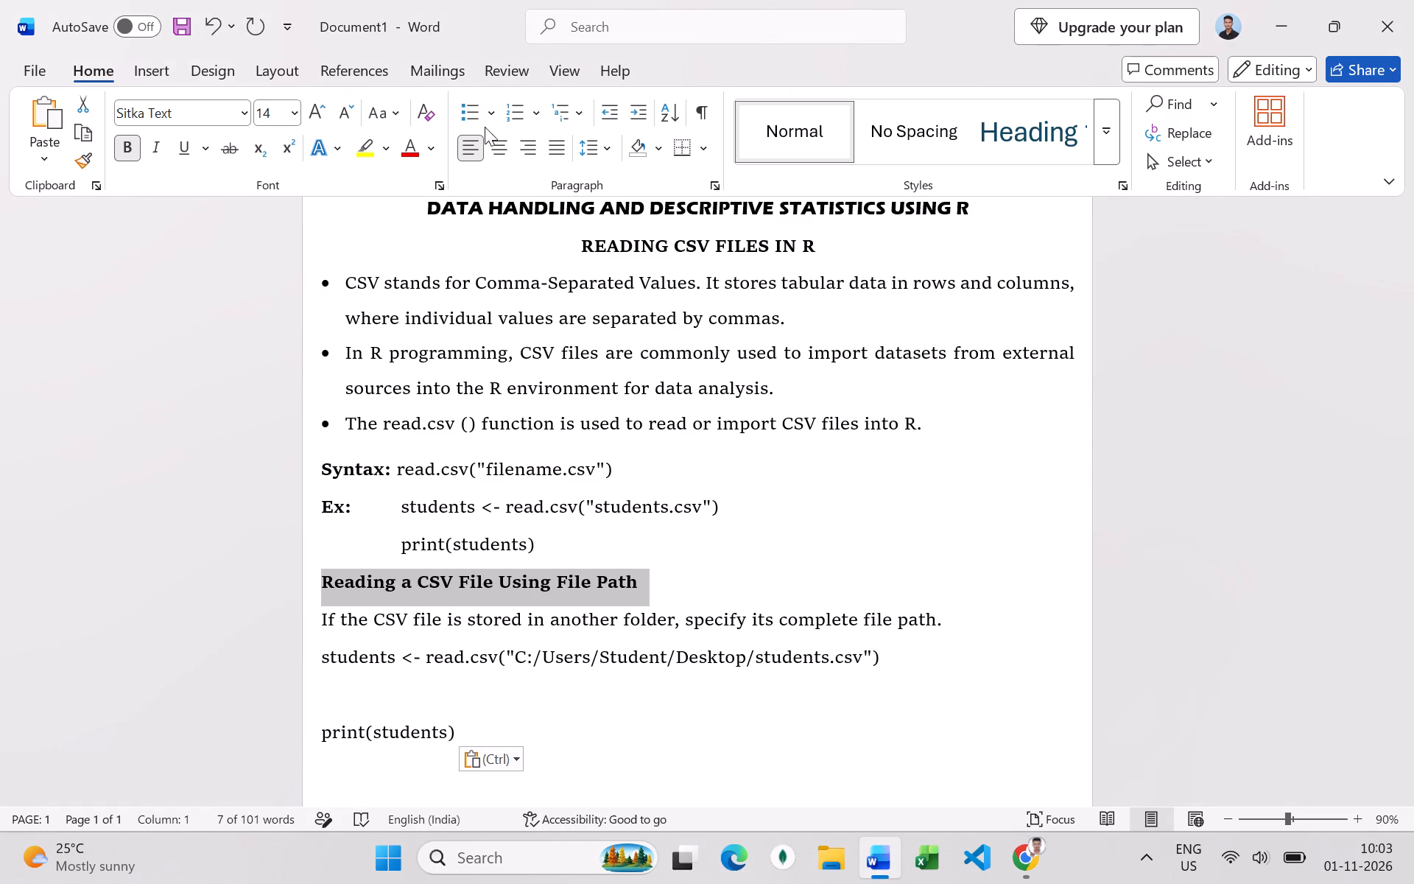
pyautogui.click(493, 121)
pyautogui.click(479, 343)
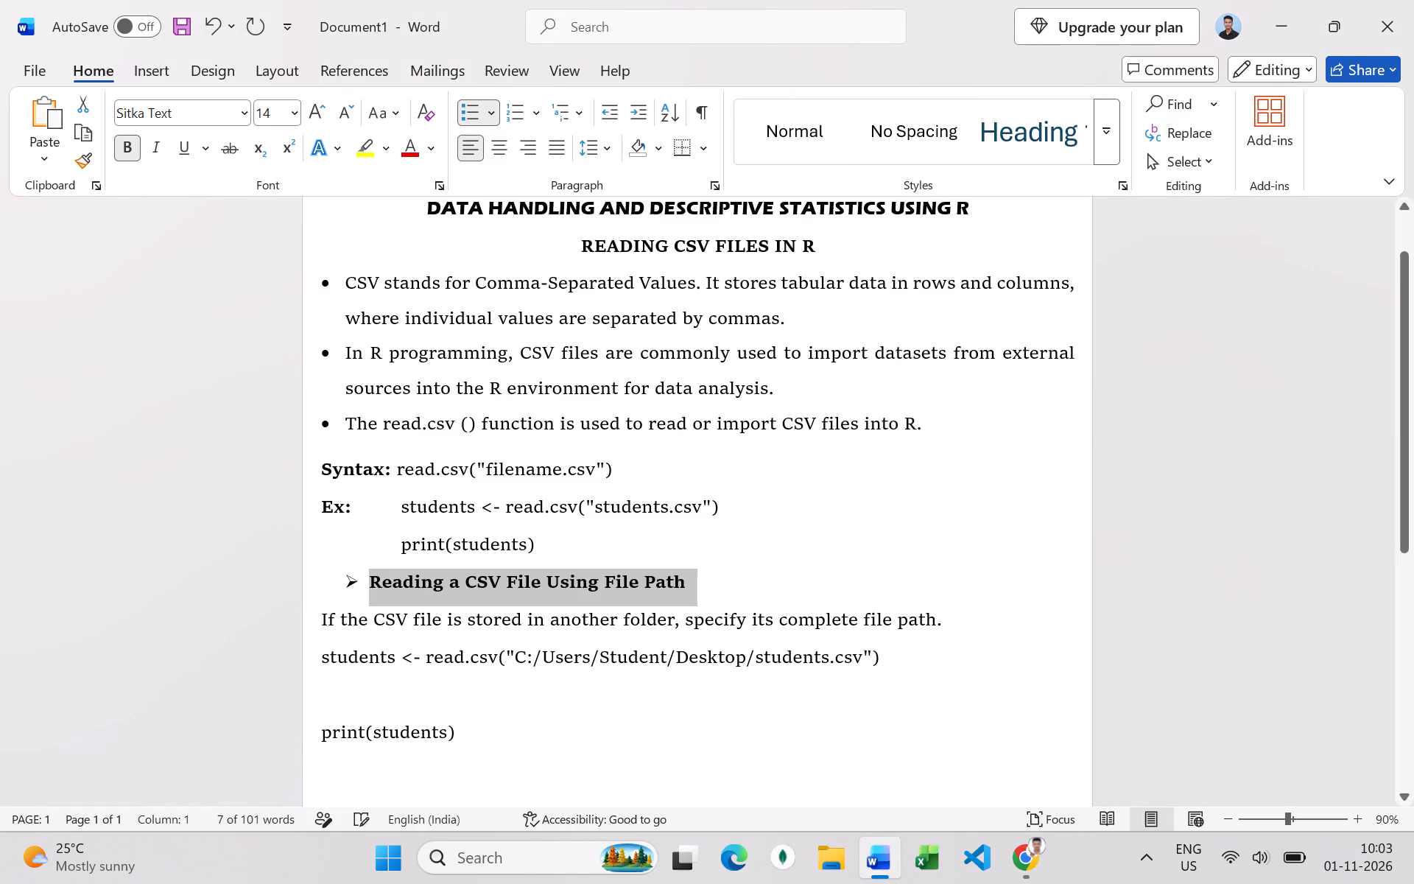
pyautogui.tripleClick(603, 115)
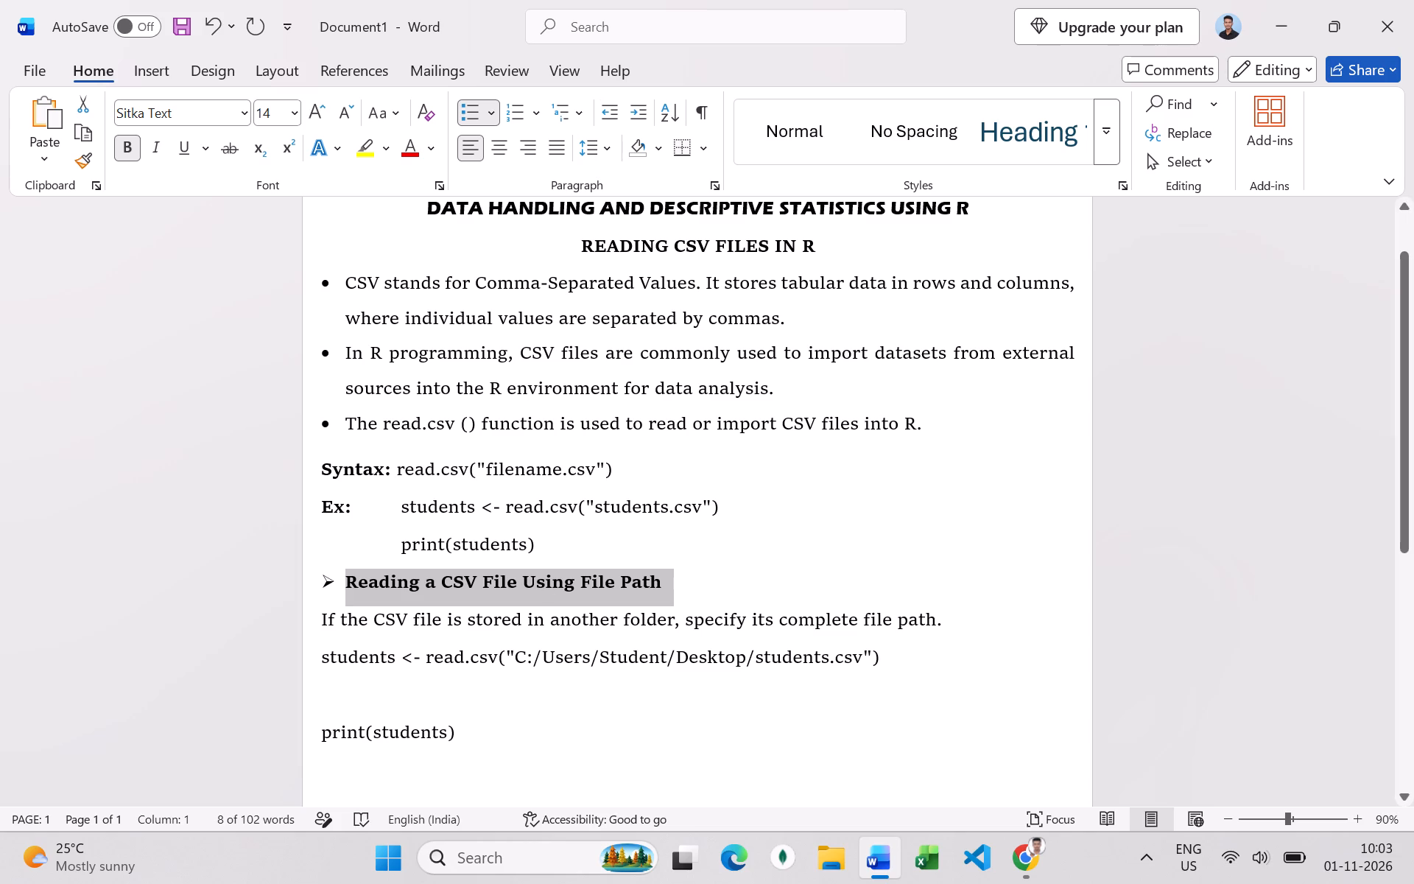
# Remove the blank line between the file-path read.csv code and print(students).
pyautogui.click(517, 656)
pyautogui.click(393, 711)
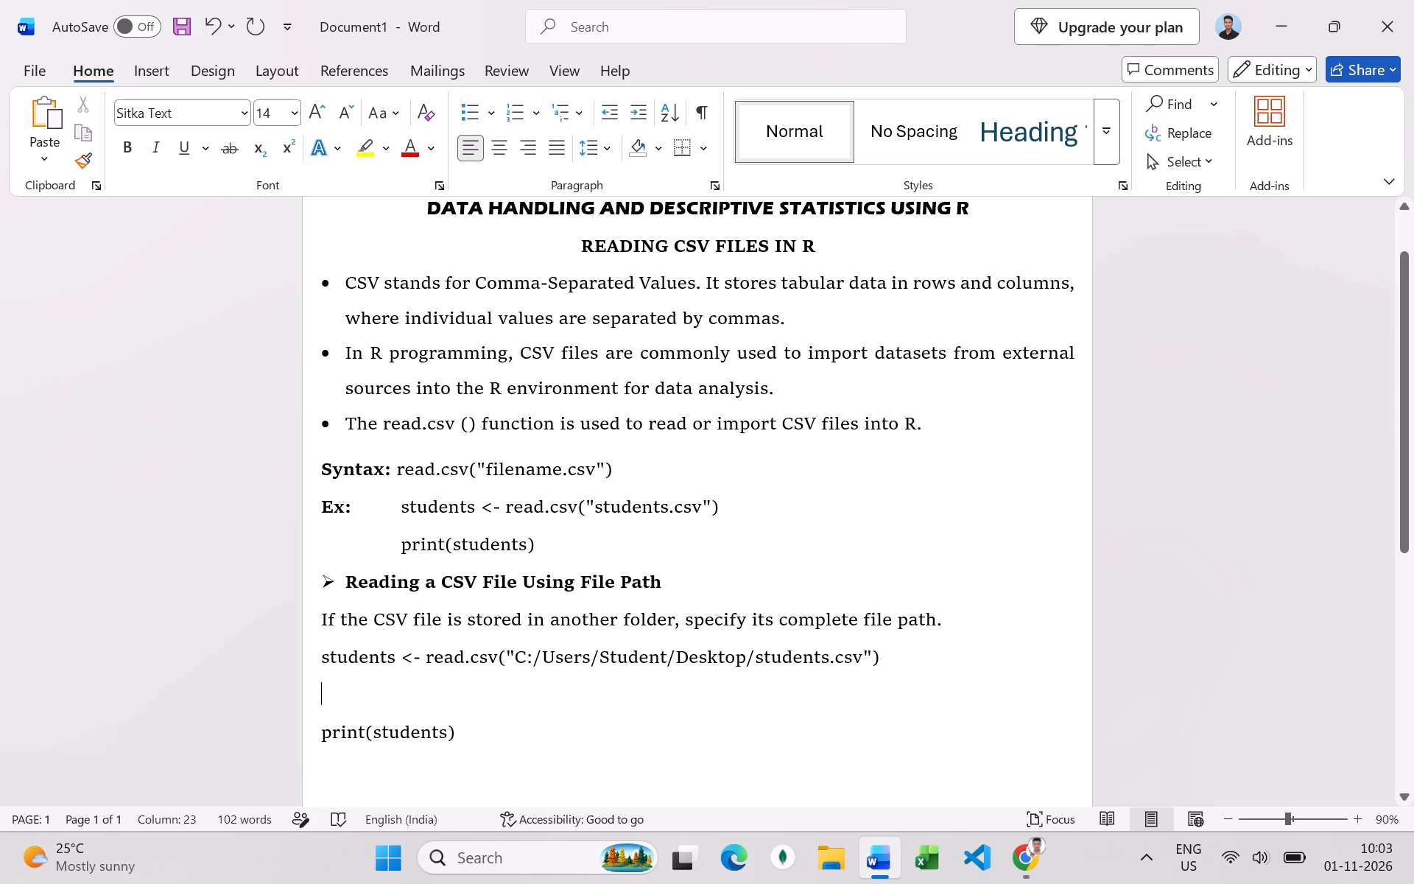
pyautogui.press('BackSpace')
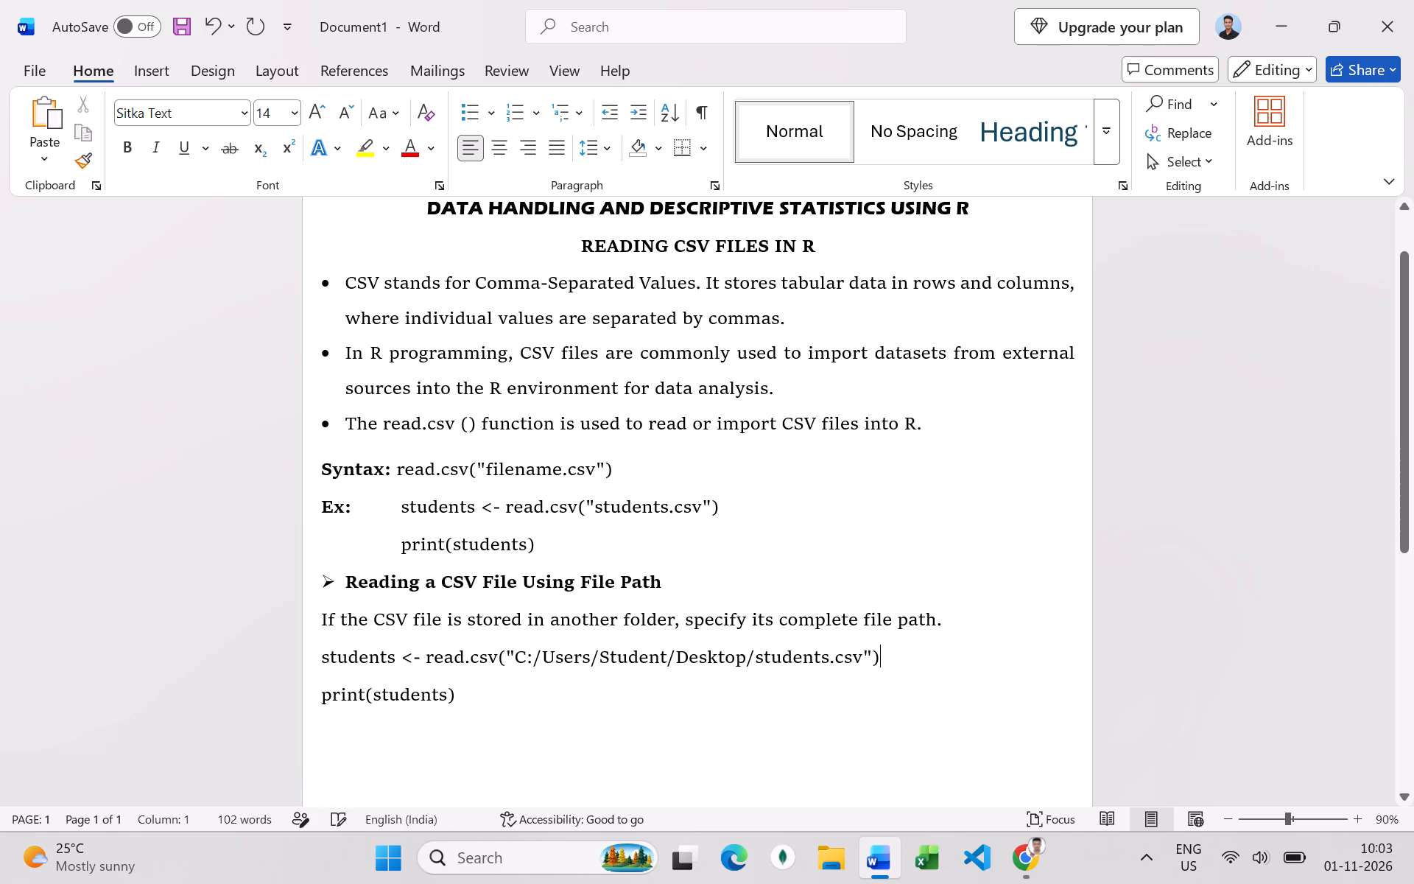
# Indent the file-path read.csv code line by one tab and put the label "Ex:" with a space before the code.
pyautogui.click(315, 652)
pyautogui.press('Tab')
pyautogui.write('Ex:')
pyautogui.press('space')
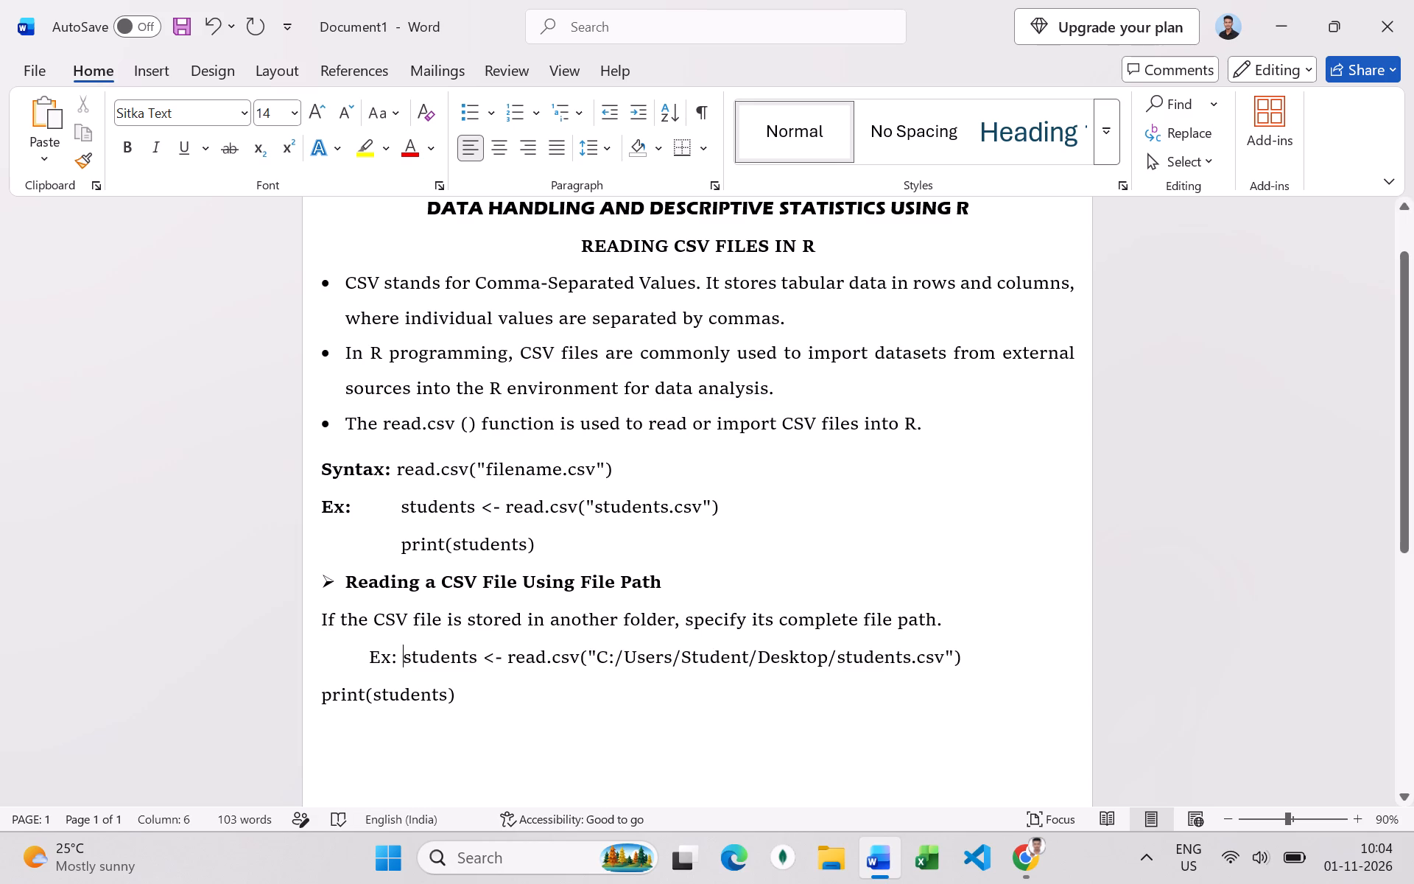
# Make the "Ex:" label in front of the file path example code bold.
pyautogui.moveTo(400, 666); pyautogui.dragTo(371, 669)
pyautogui.hotkey('ctrl', 'b')
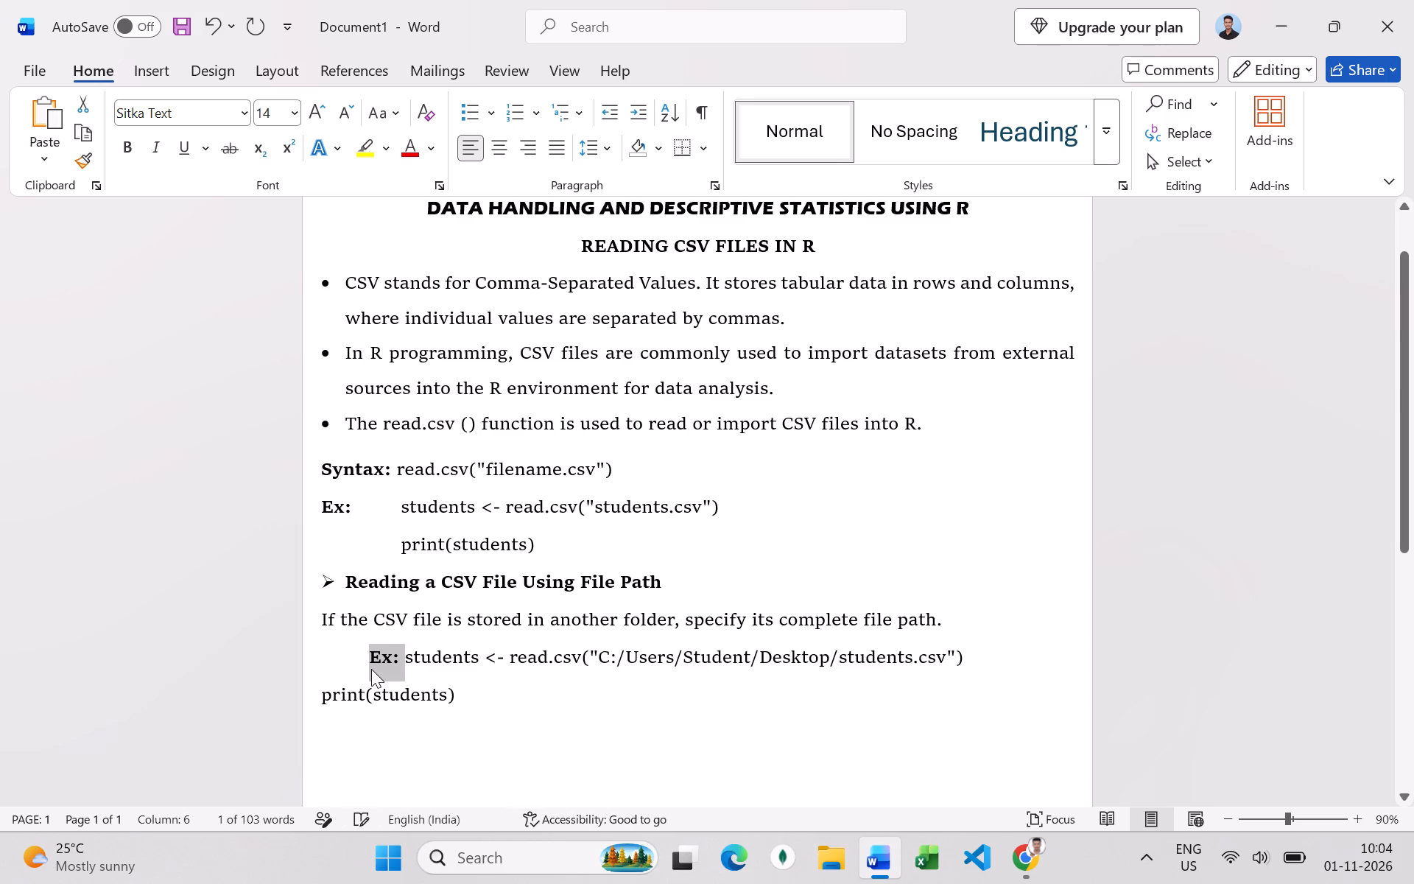
# Indent print(students) in the file path example with one tab and seven spaces so it lines up under the students code.
pyautogui.click(318, 686)
pyautogui.press('Tab')
pyautogui.press('Tab')
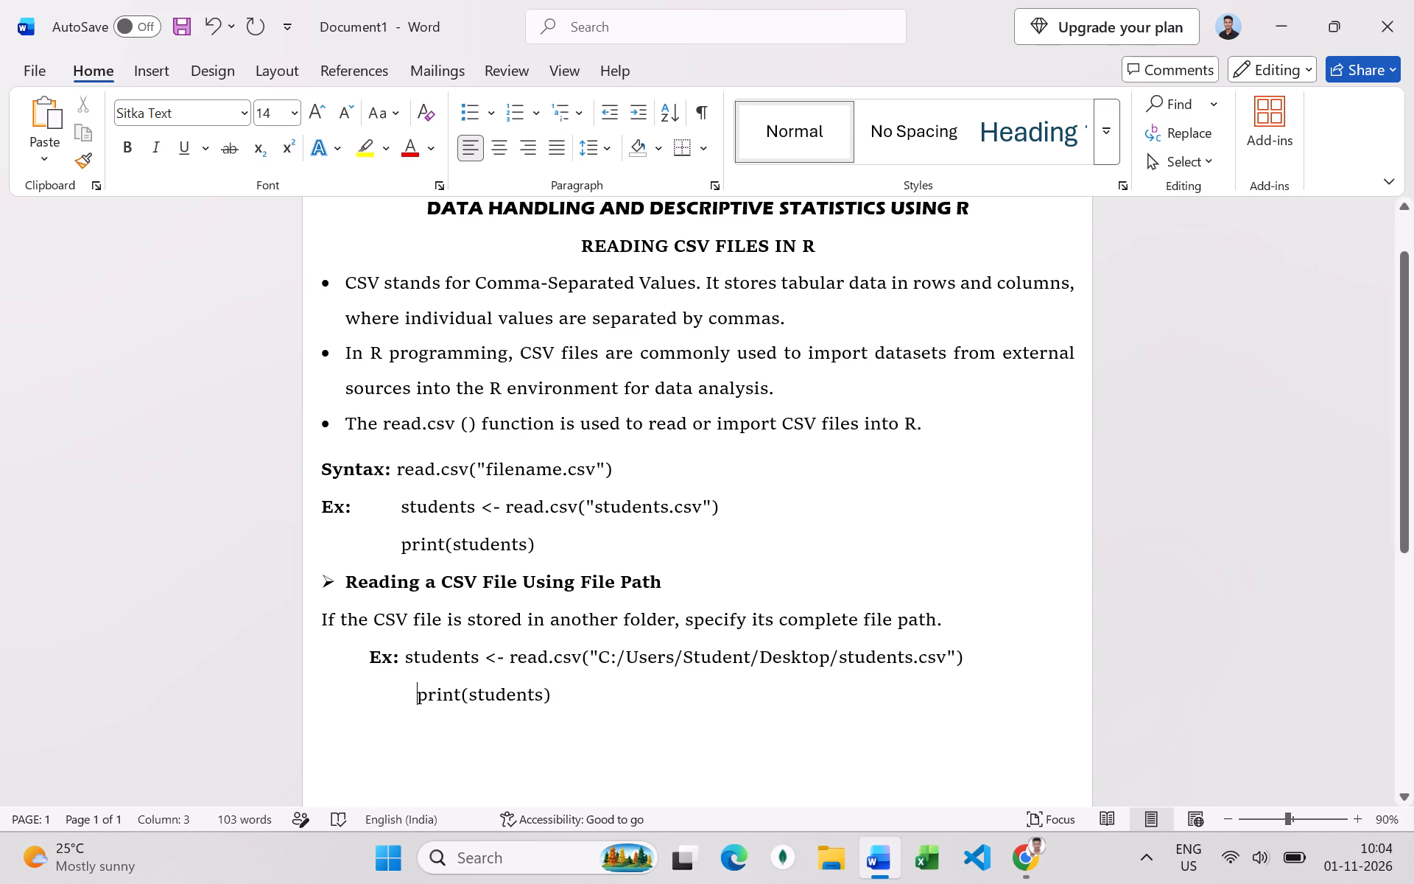
pyautogui.press('BackSpace')
pyautogui.press('space')
pyautogui.press('space')
pyautogui.press('space')
pyautogui.press('space')
pyautogui.press('space')
pyautogui.press('space')
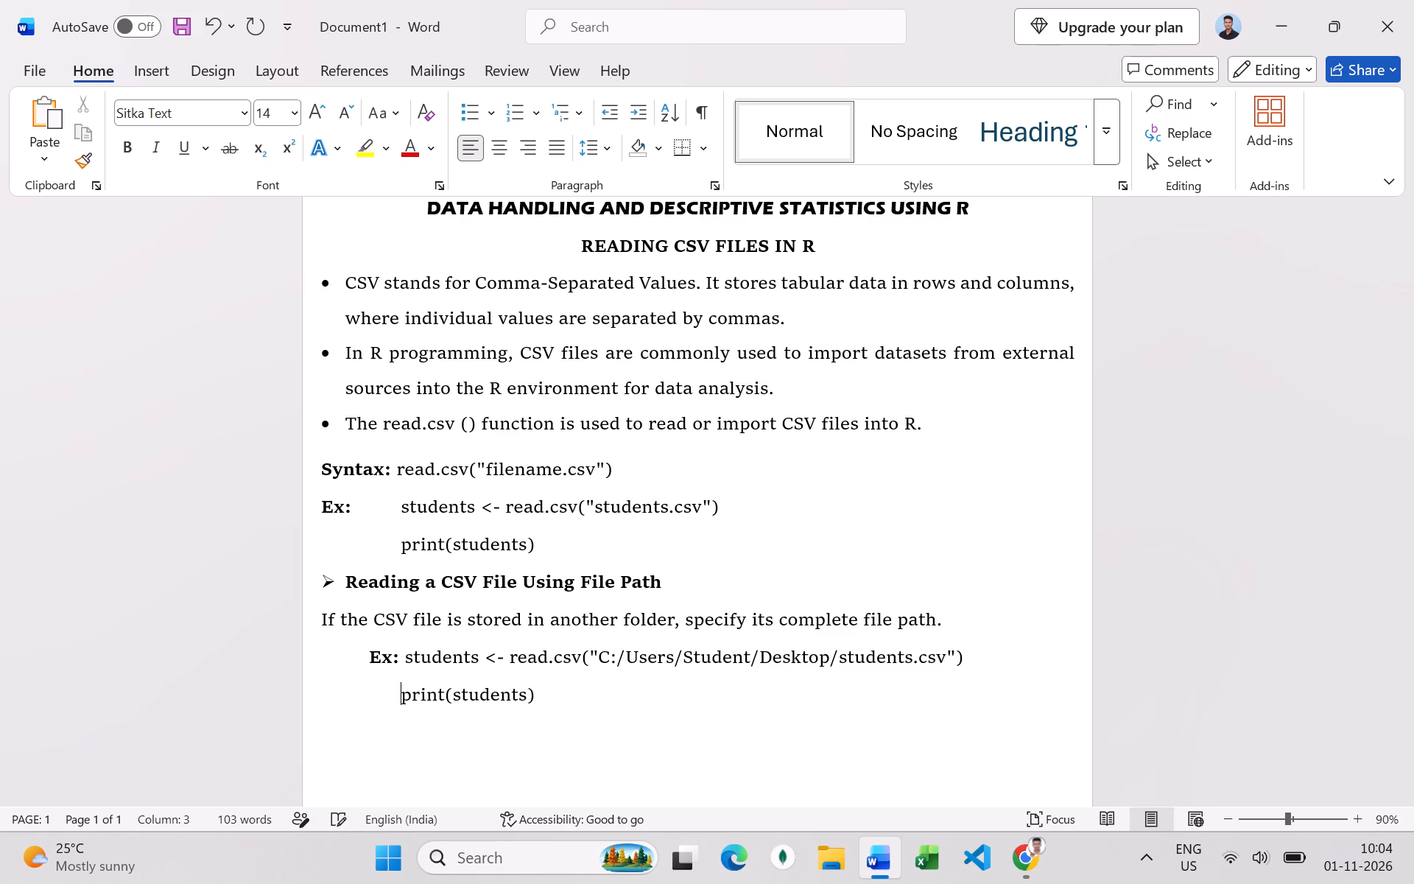
pyautogui.press('space')
# Start a new line after the print(students) line of the file path example.
pyautogui.press('Right')
pyautogui.press('Right')
pyautogui.press('Right')
pyautogui.press('Right')
pyautogui.press('Right')
pyautogui.press('Right')
pyautogui.press('Right')
pyautogui.press('Right')
pyautogui.press('Right')
pyautogui.press('Right')
pyautogui.press('Right')
pyautogui.press('Right')
pyautogui.press('Right')
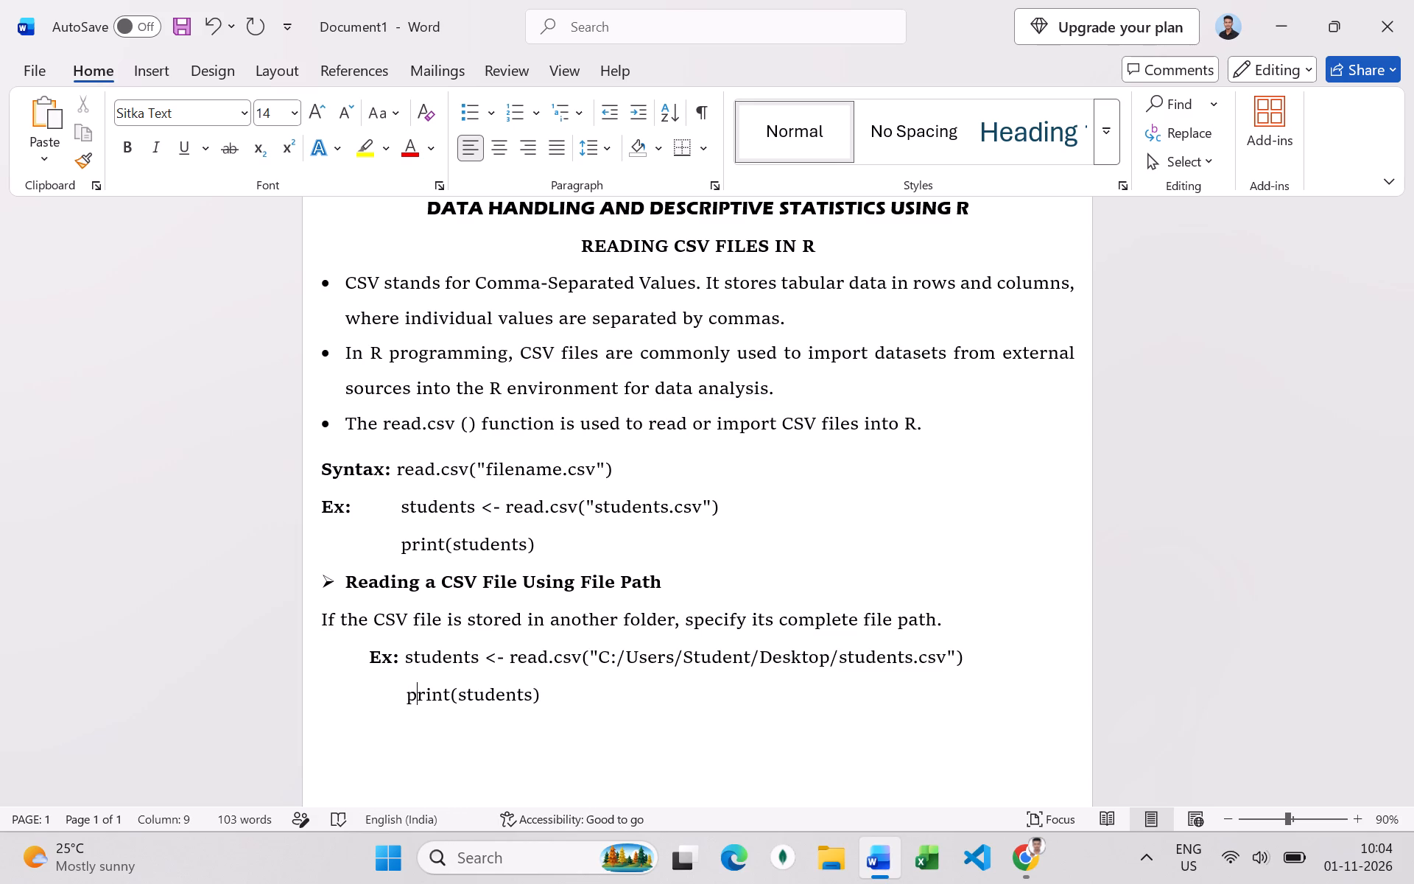
pyautogui.press('Right')
pyautogui.press('Right')
pyautogui.press('Return')
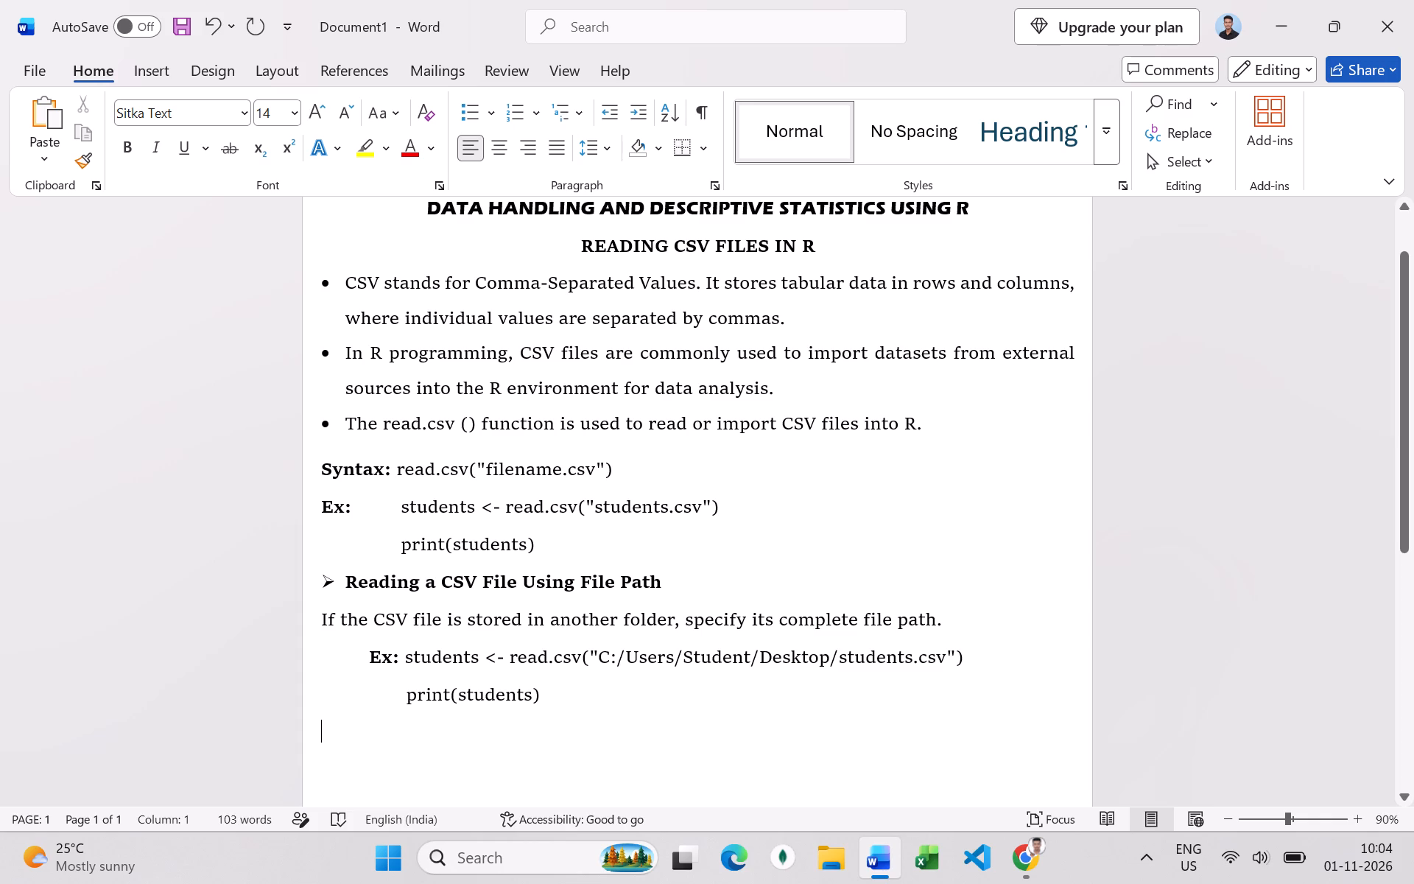
pyautogui.hotkey('alt', 'Tab')
pyautogui.scroll(3, 571, 634)
pyautogui.scroll(6, 524, 566)
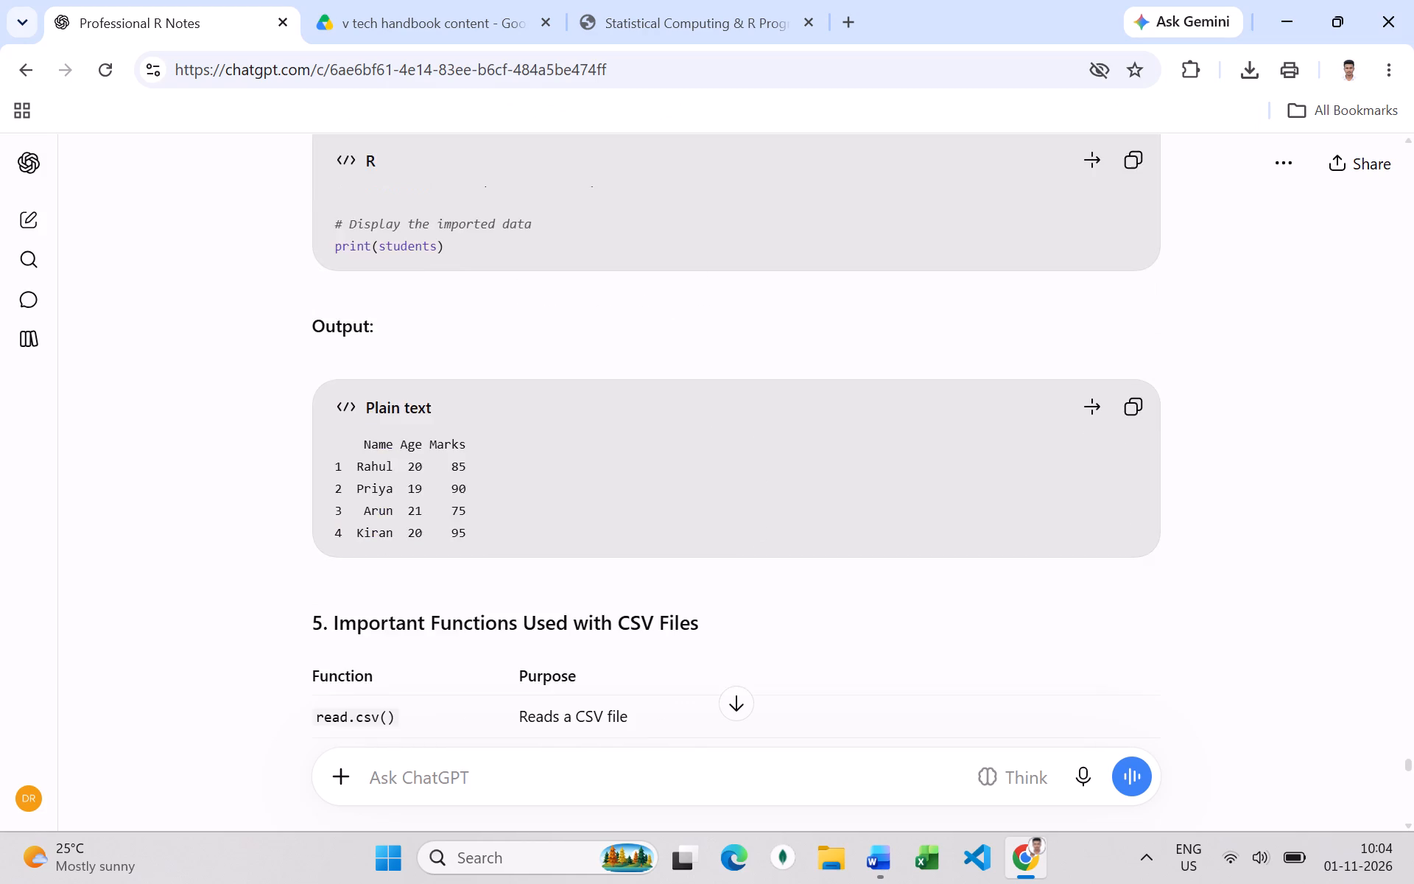
pyautogui.scroll(7, 524, 566)
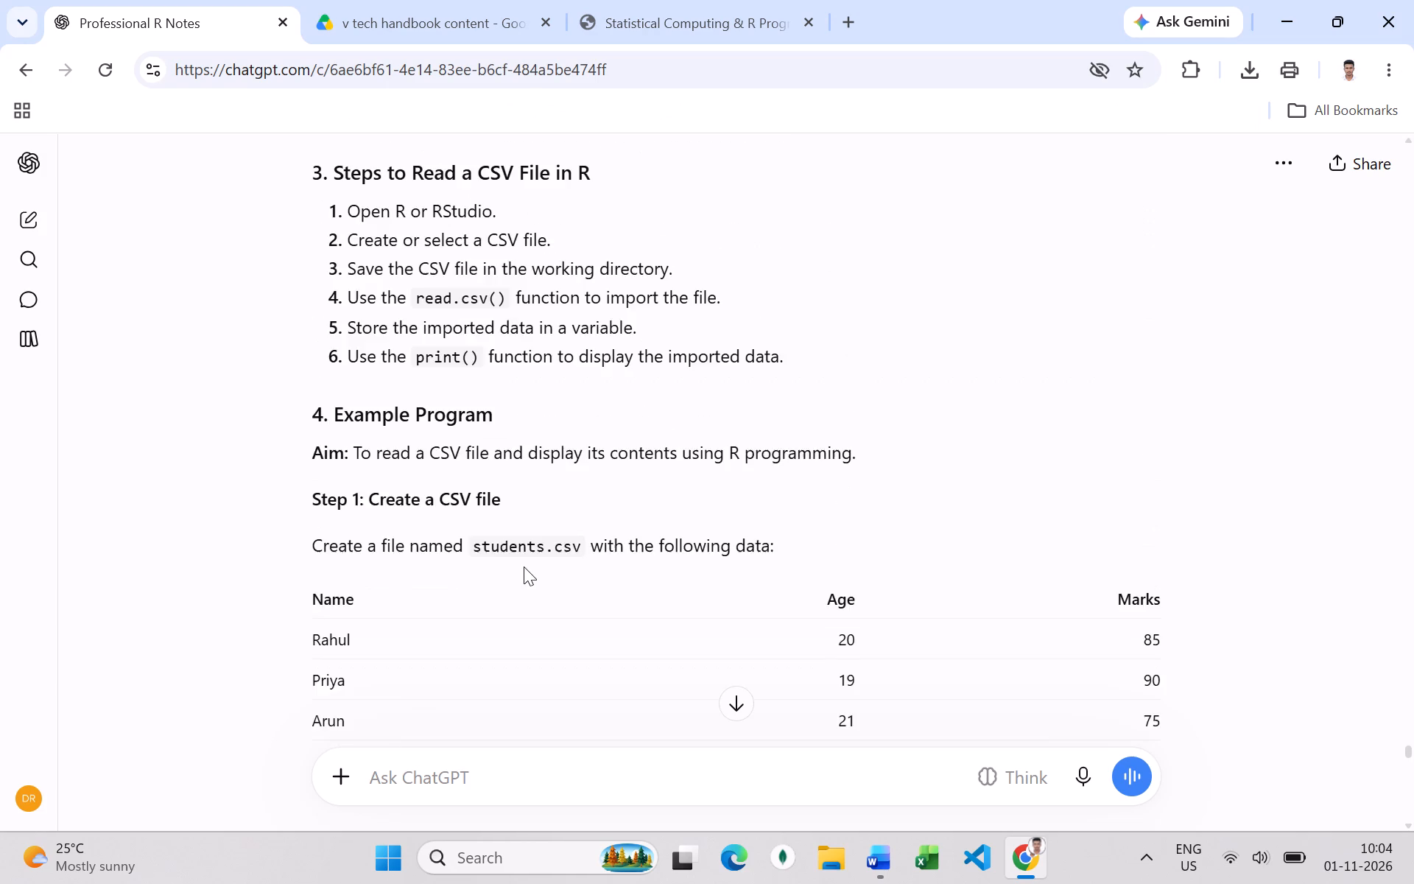
pyautogui.scroll(-6, 522, 566)
pyautogui.scroll(3, 522, 566)
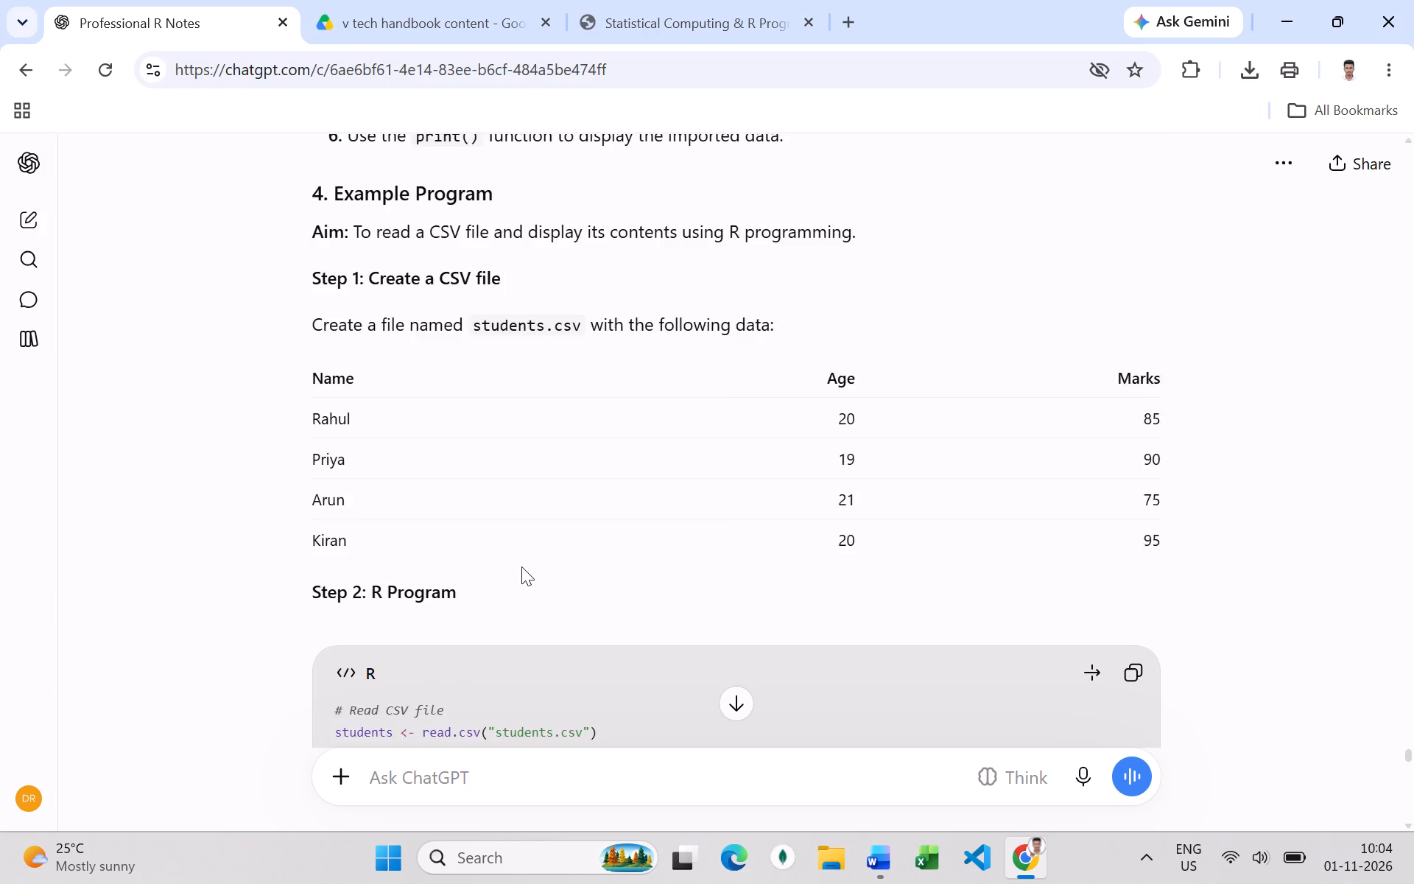
pyautogui.scroll(5, 521, 566)
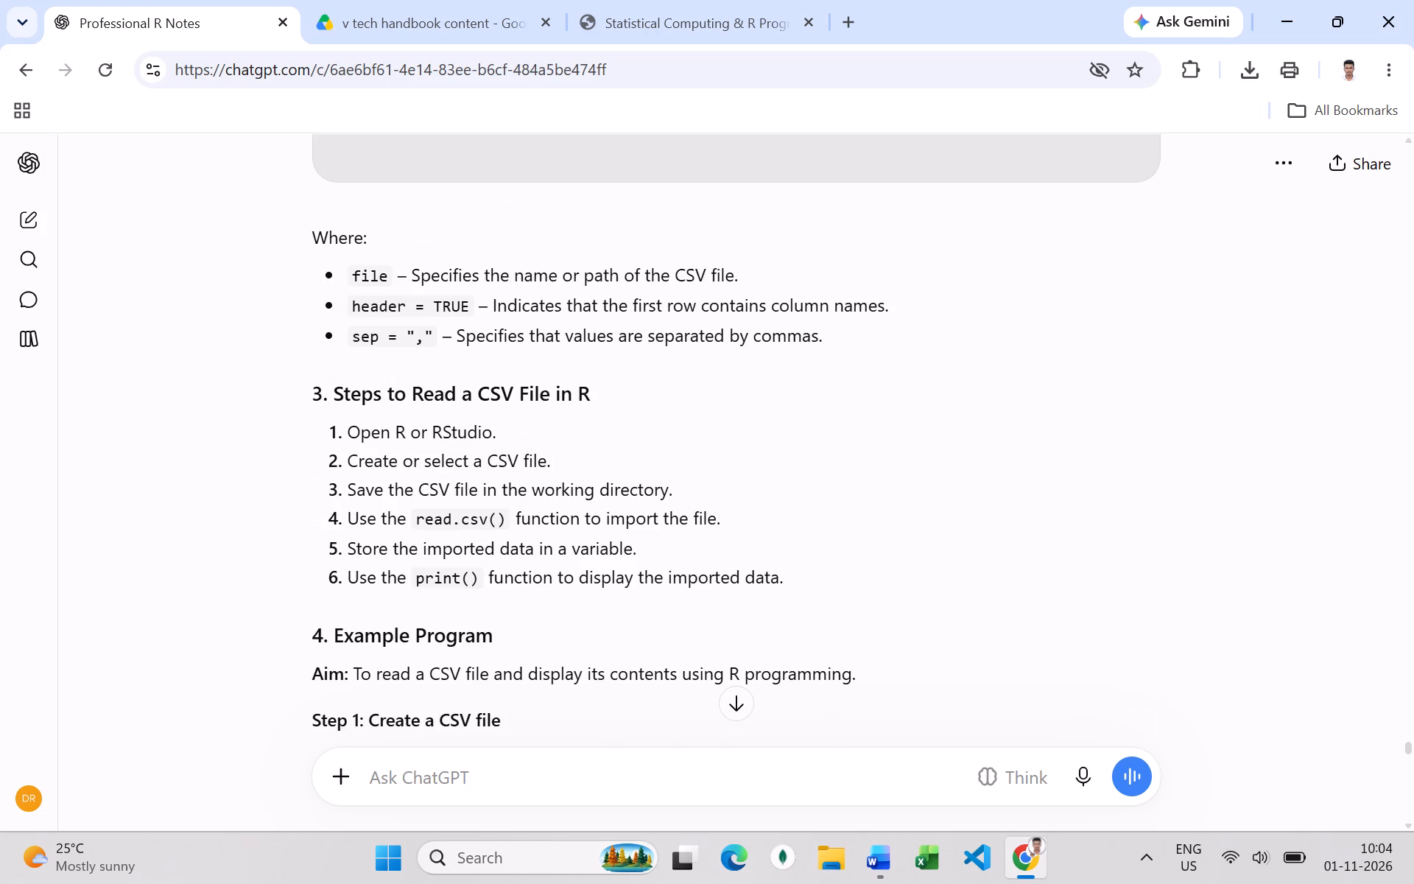
pyautogui.scroll(2, 521, 566)
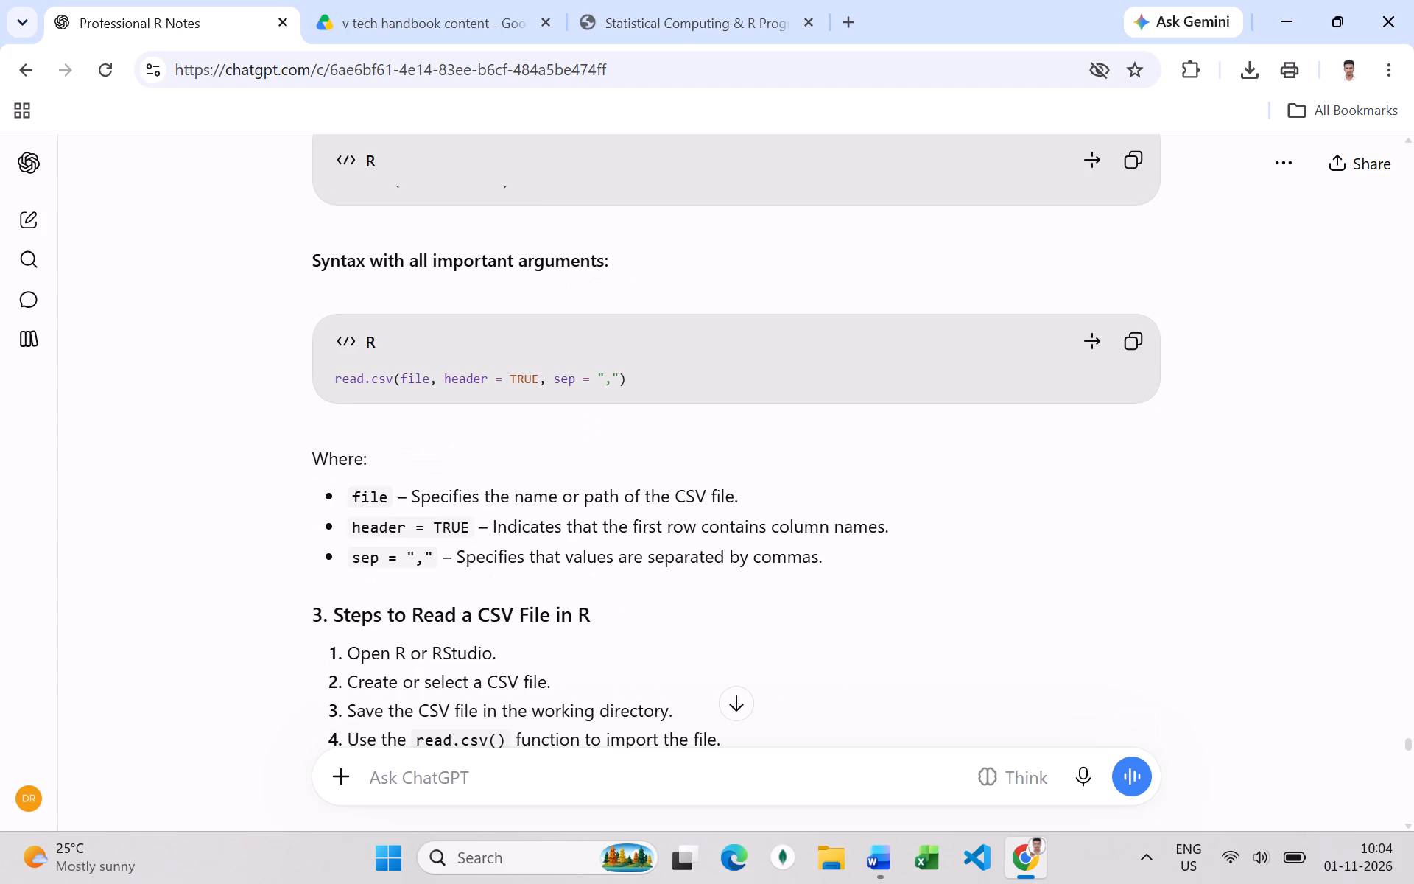
pyautogui.scroll(-15, 521, 566)
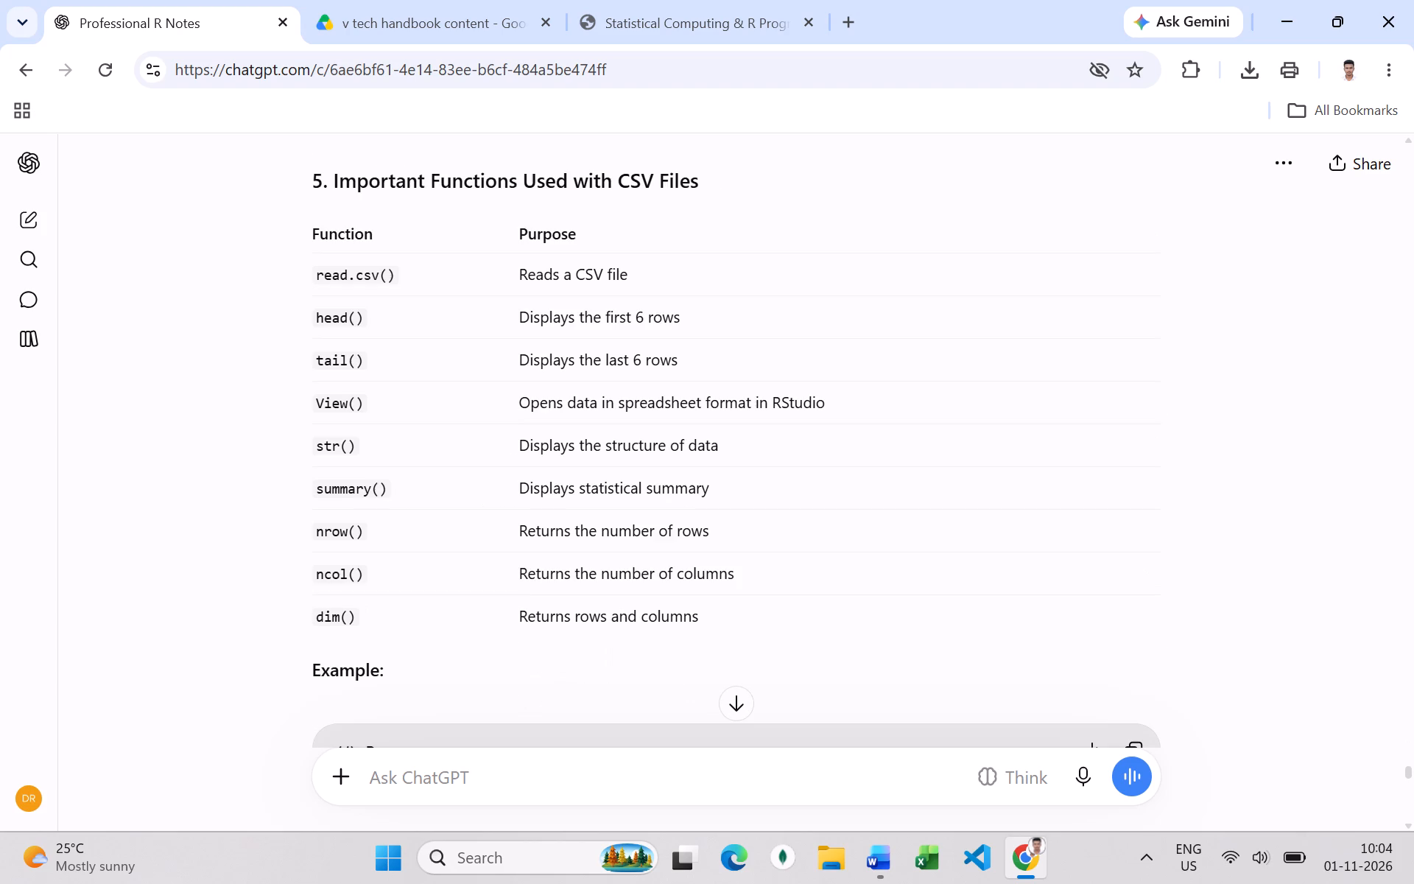
pyautogui.scroll(-3, 520, 493)
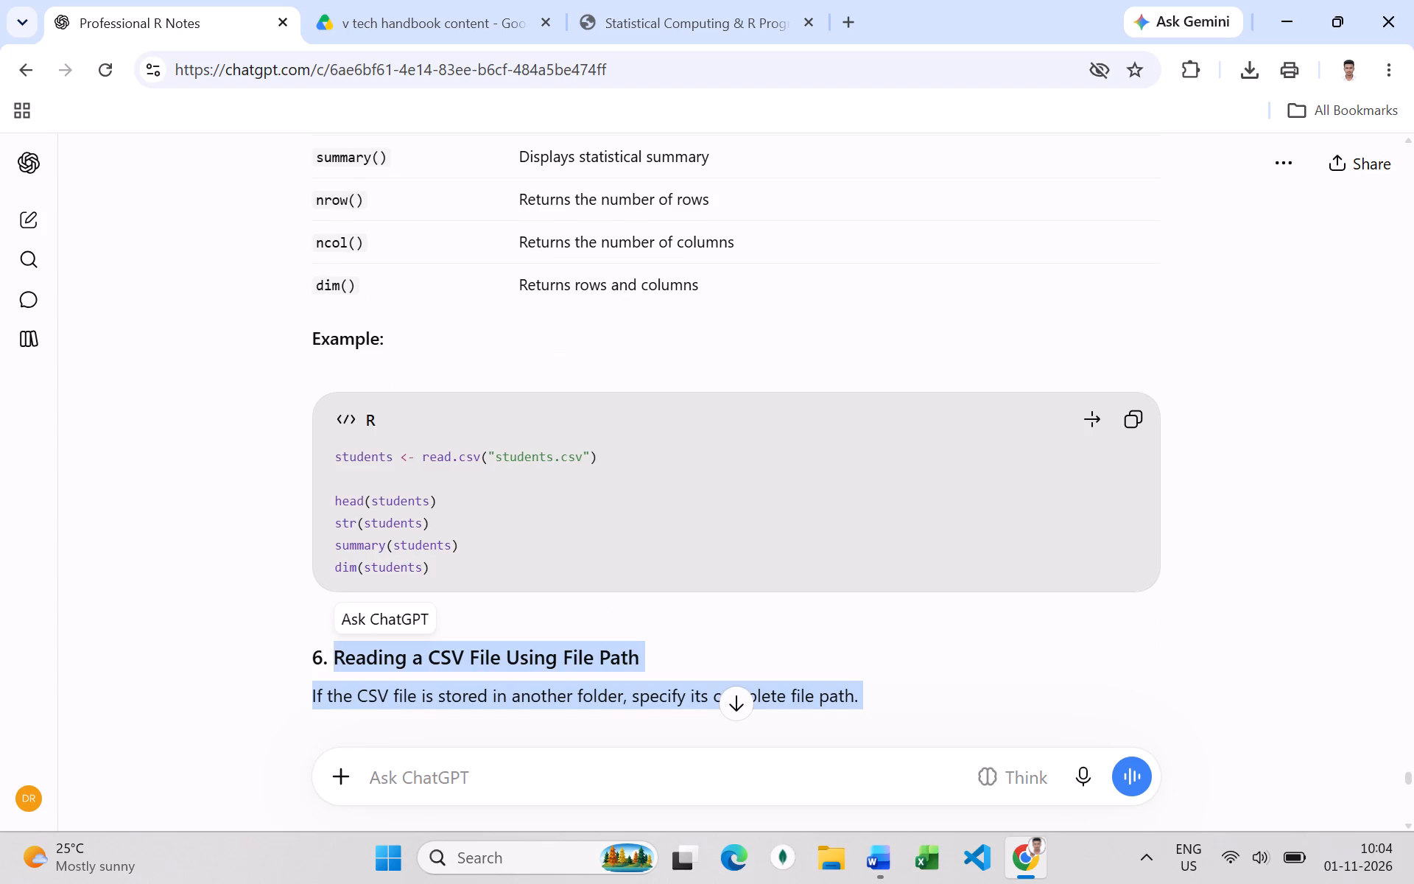
pyautogui.scroll(-18, 524, 498)
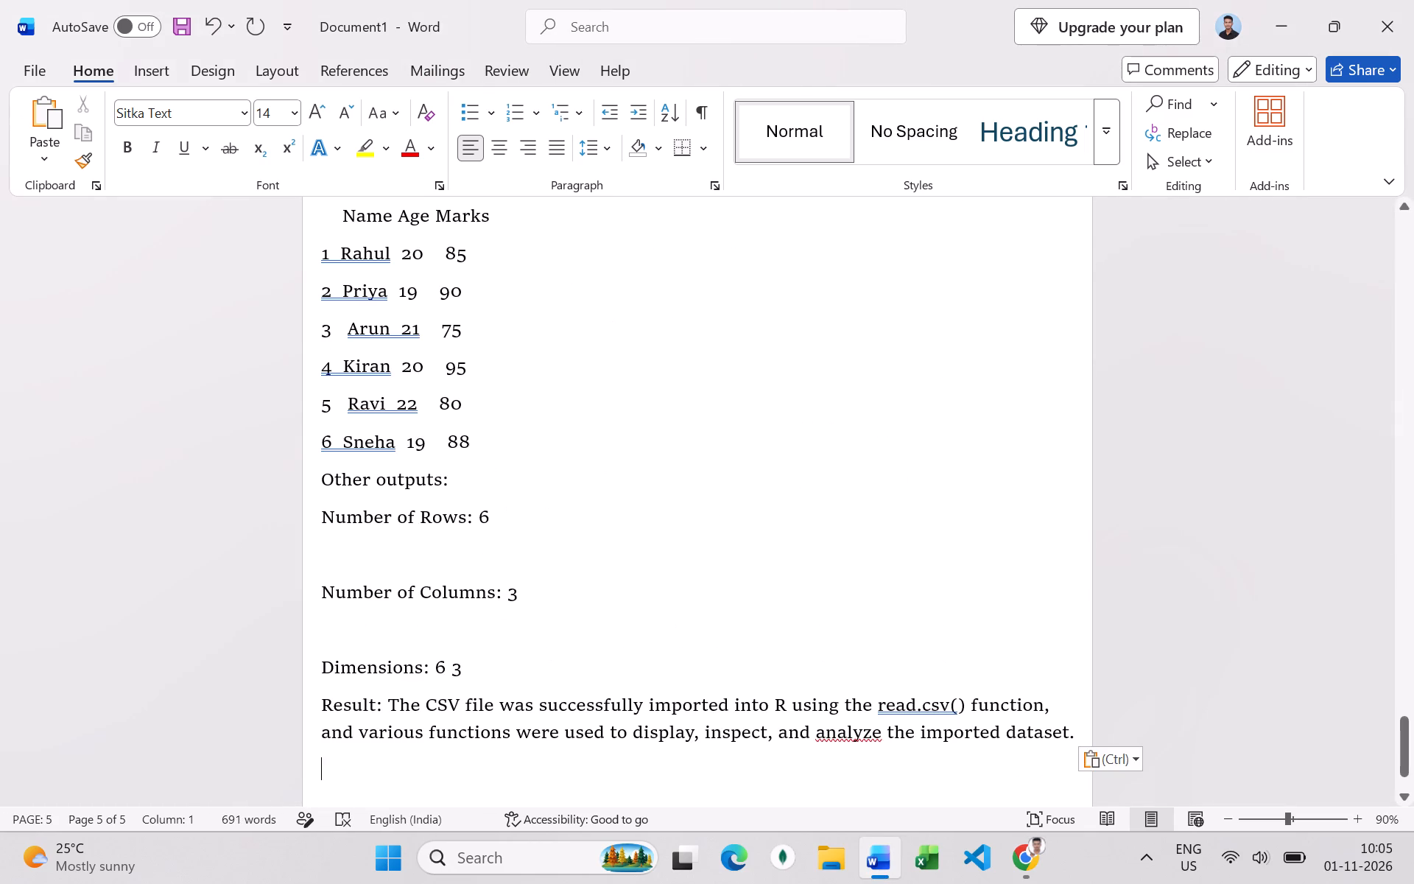
# Delete the pasted "Reading CSV Files in R – Functions and Definitions" title and the entire Introduction section.
pyautogui.scroll(20, 313, 638)
pyautogui.scroll(20, 313, 638)
pyautogui.scroll(10, 313, 638)
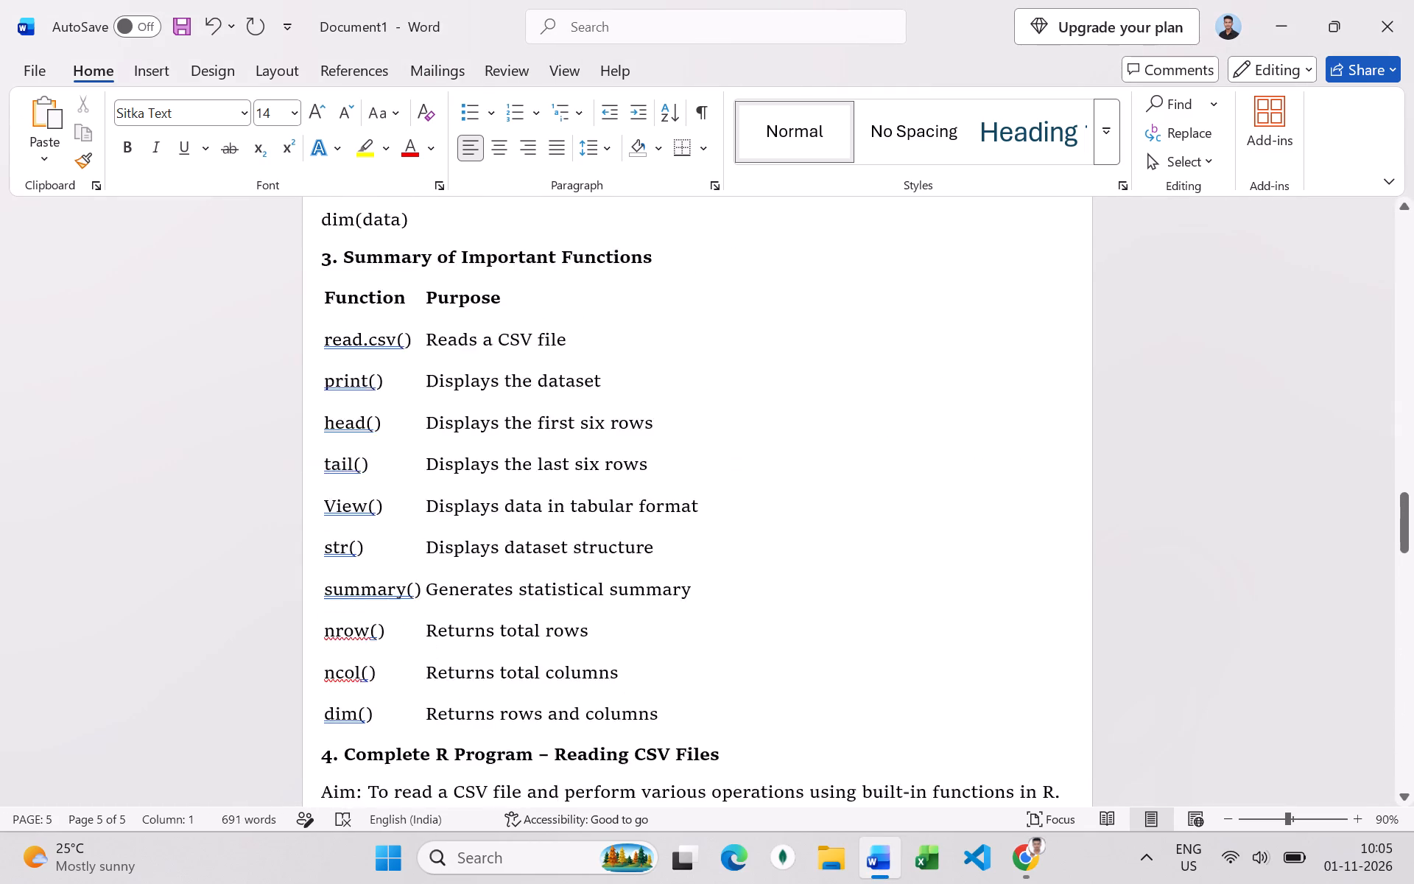
pyautogui.scroll(20, 313, 638)
pyautogui.scroll(20, 313, 638)
pyautogui.scroll(12, 313, 638)
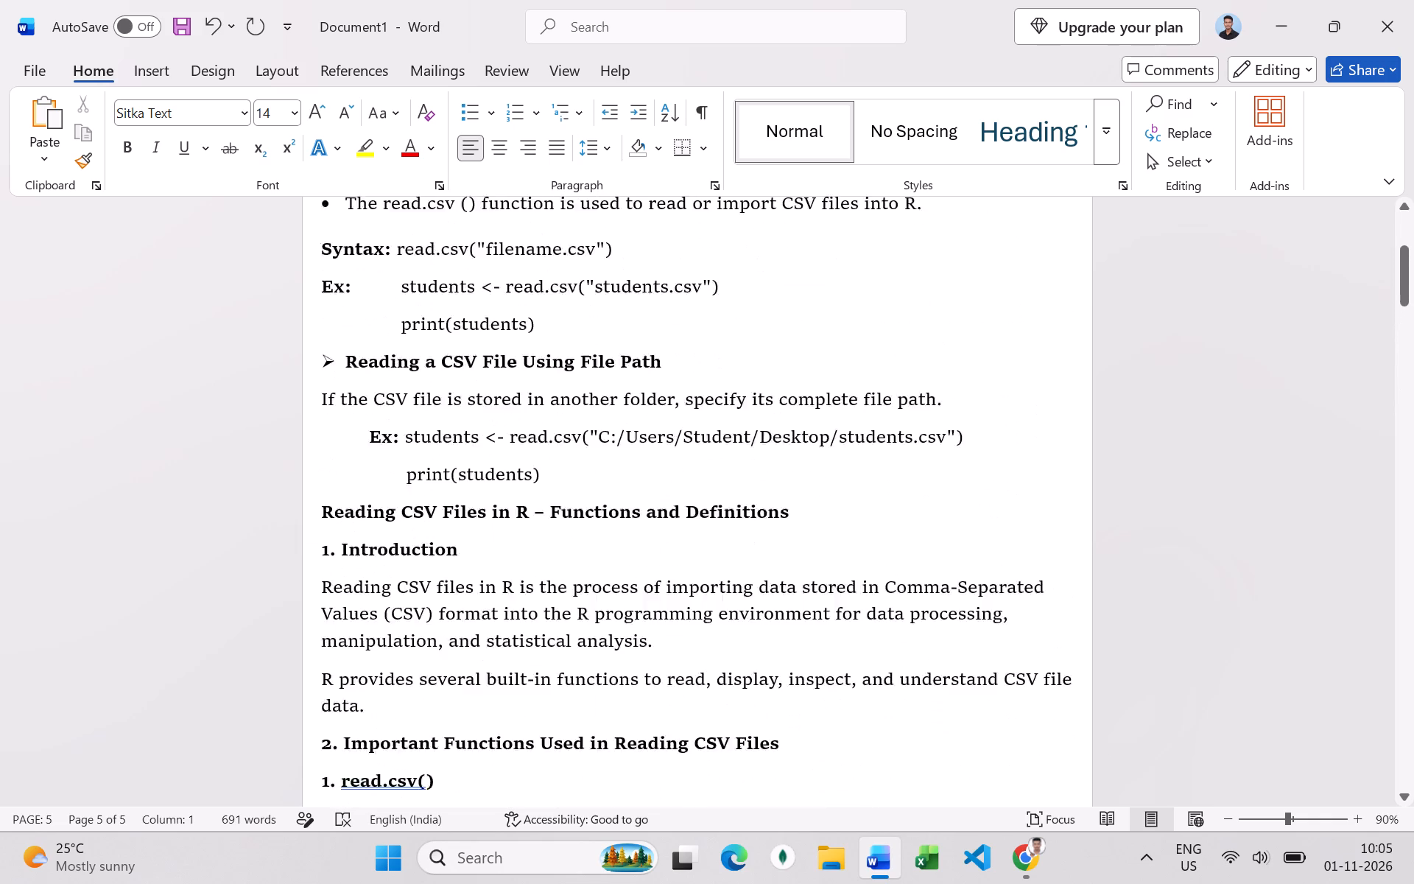
pyautogui.scroll(-1, 434, 646)
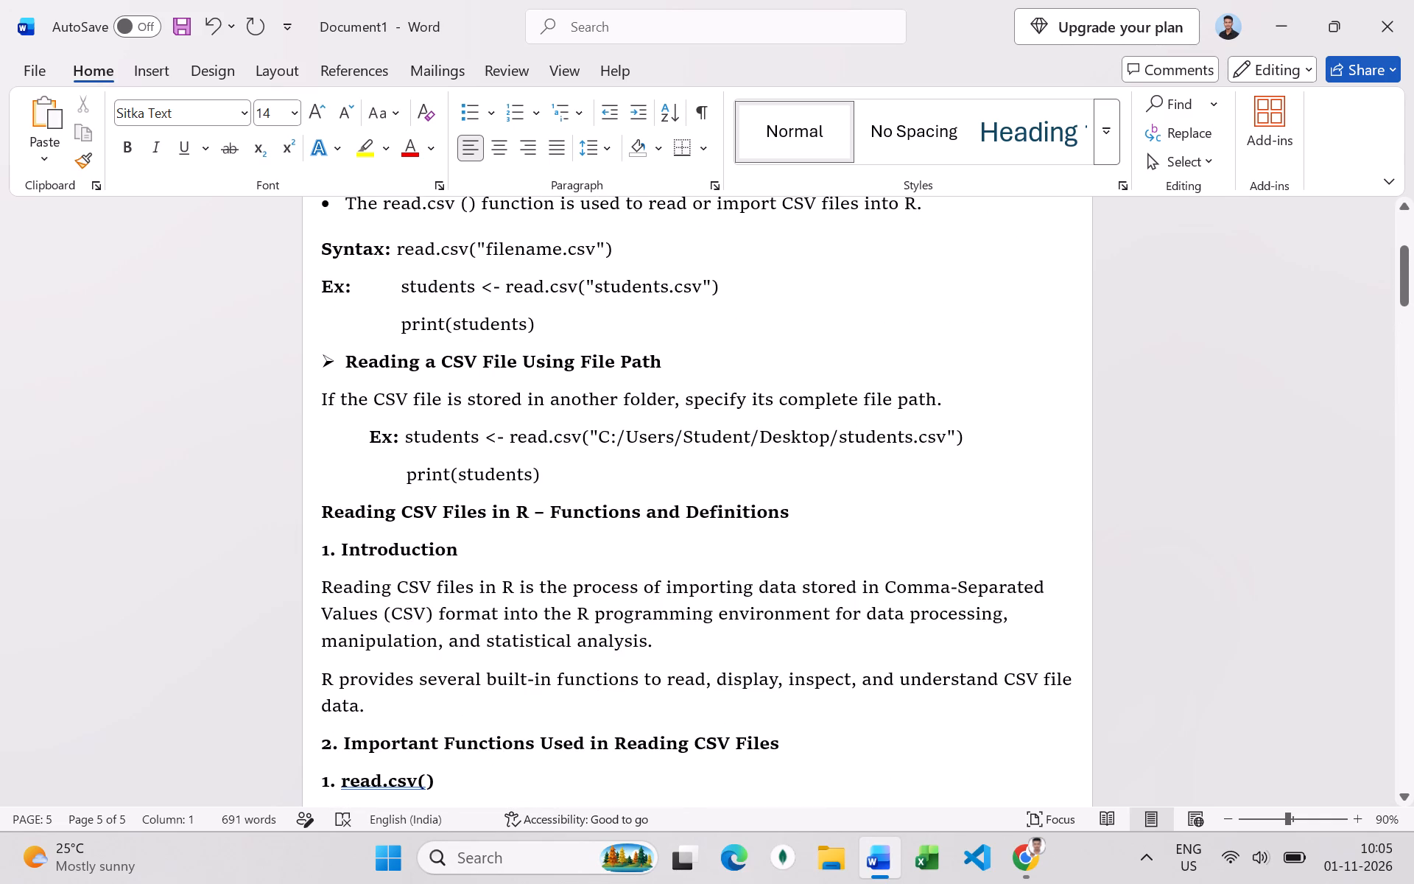
pyautogui.scroll(2, 428, 619)
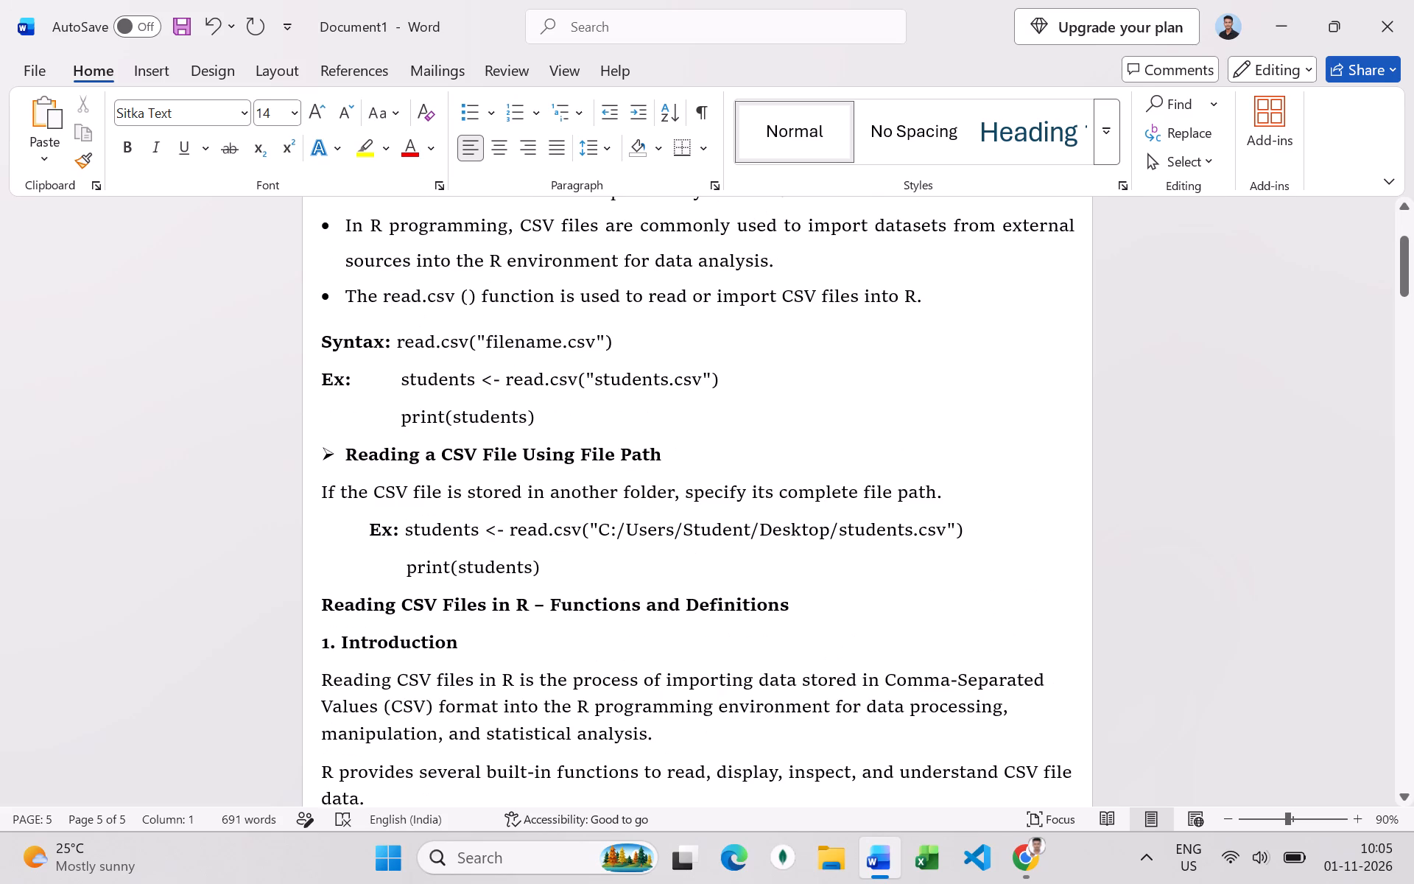
pyautogui.scroll(-3, 428, 619)
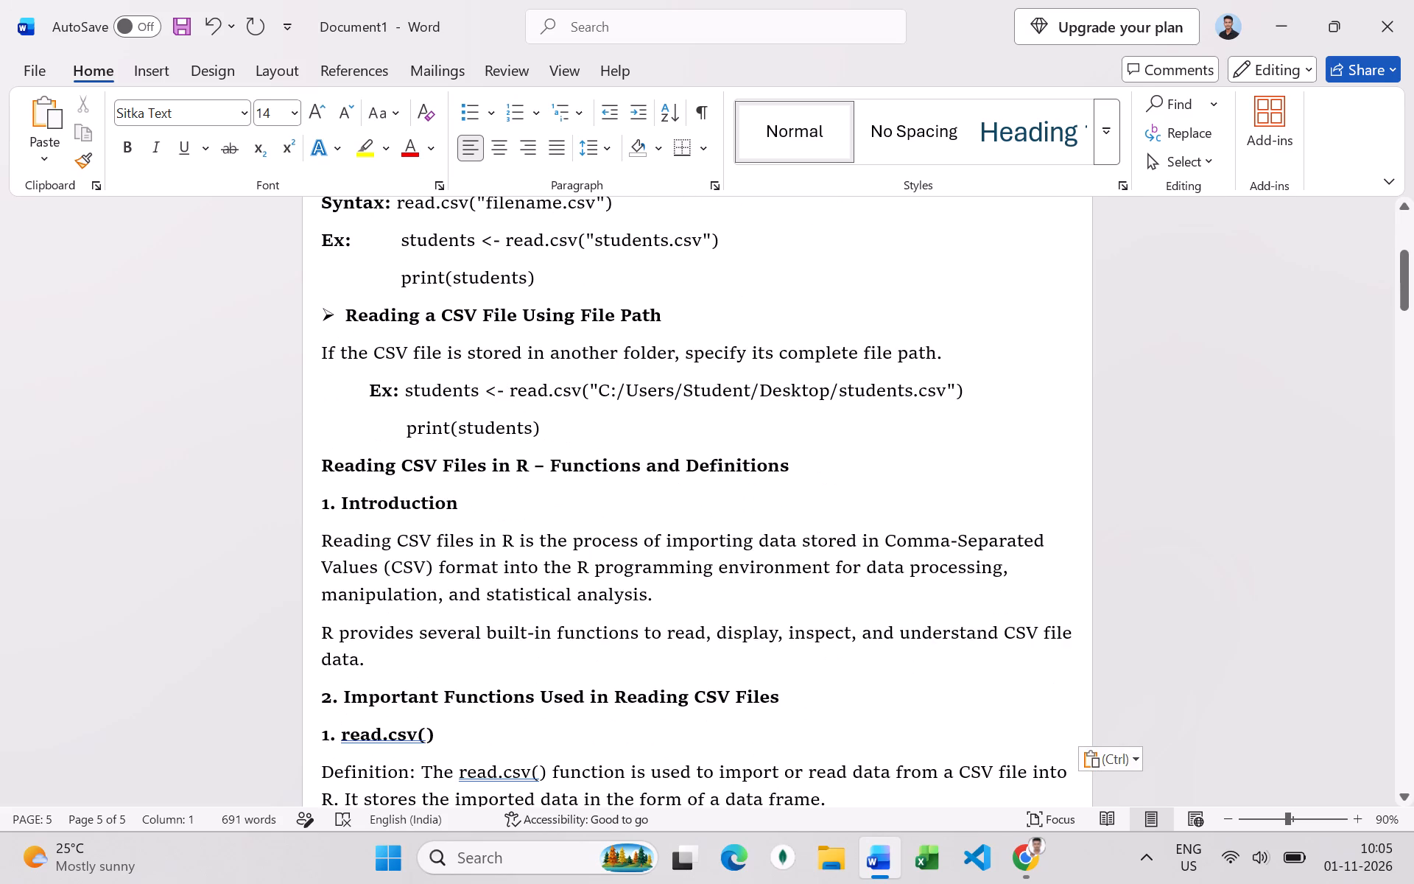
pyautogui.scroll(-2, 425, 617)
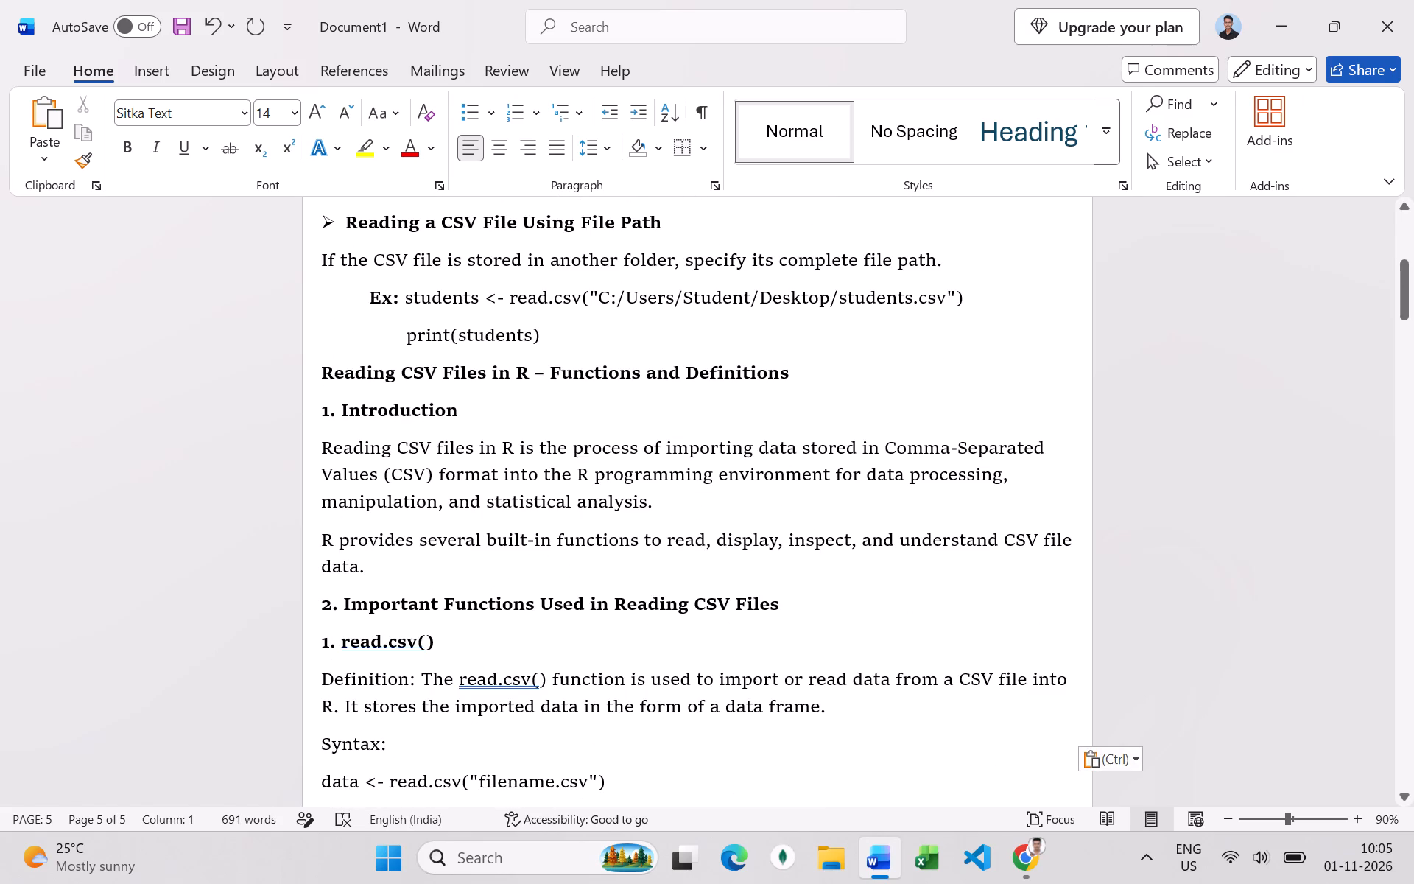
pyautogui.moveTo(368, 577); pyautogui.dragTo(342, 560)
pyautogui.moveTo(342, 560); pyautogui.dragTo(233, 369)
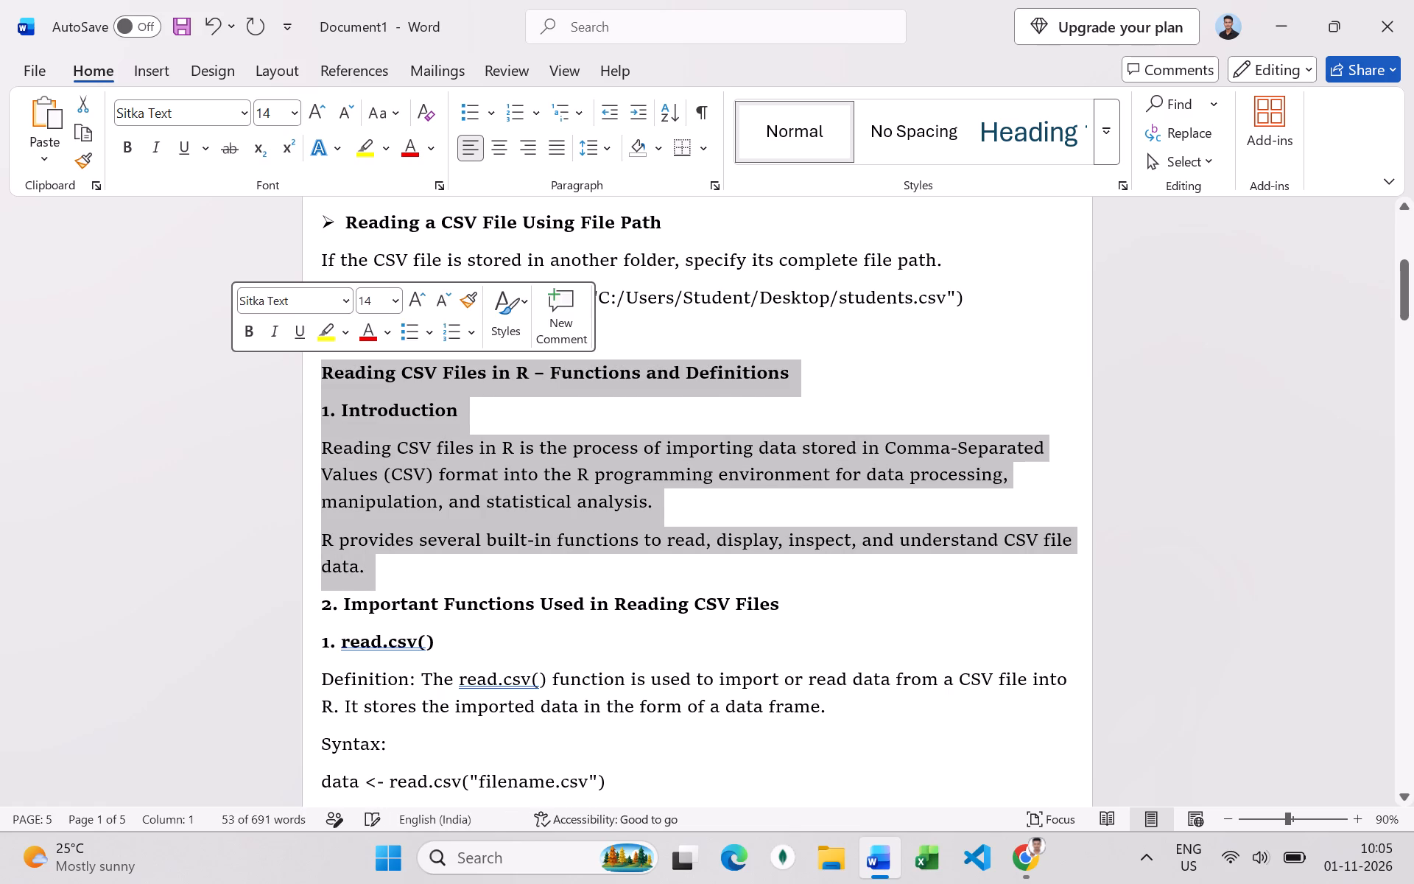
pyautogui.press('BackSpace')
# Shorten the pasted functions heading to "Functions Used in Reading CSV Files" and give it an arrow bullet.
pyautogui.moveTo(442, 376); pyautogui.dragTo(431, 374)
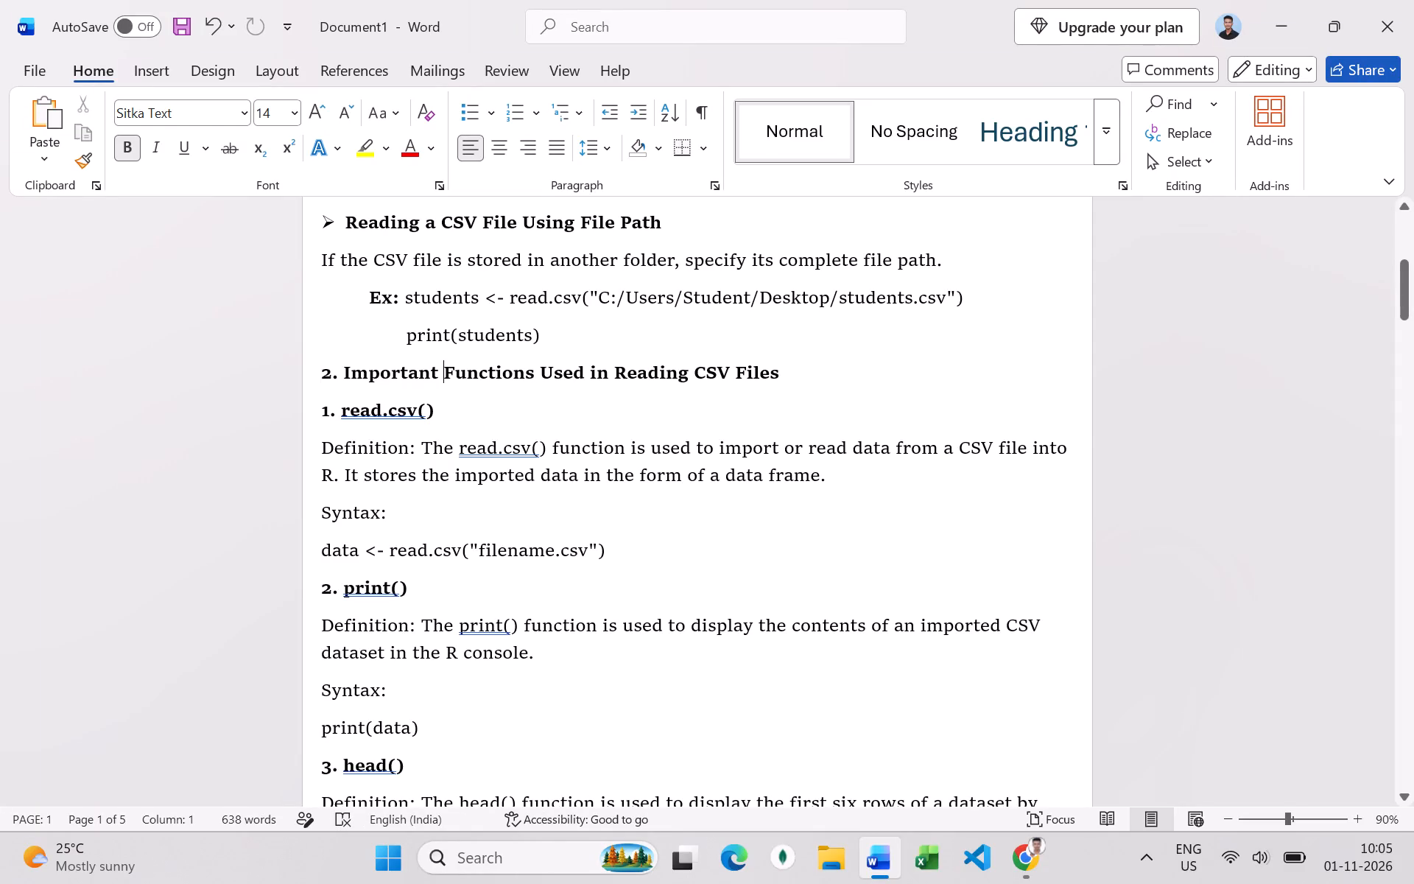
pyautogui.moveTo(431, 374); pyautogui.dragTo(290, 374)
pyautogui.press('BackSpace')
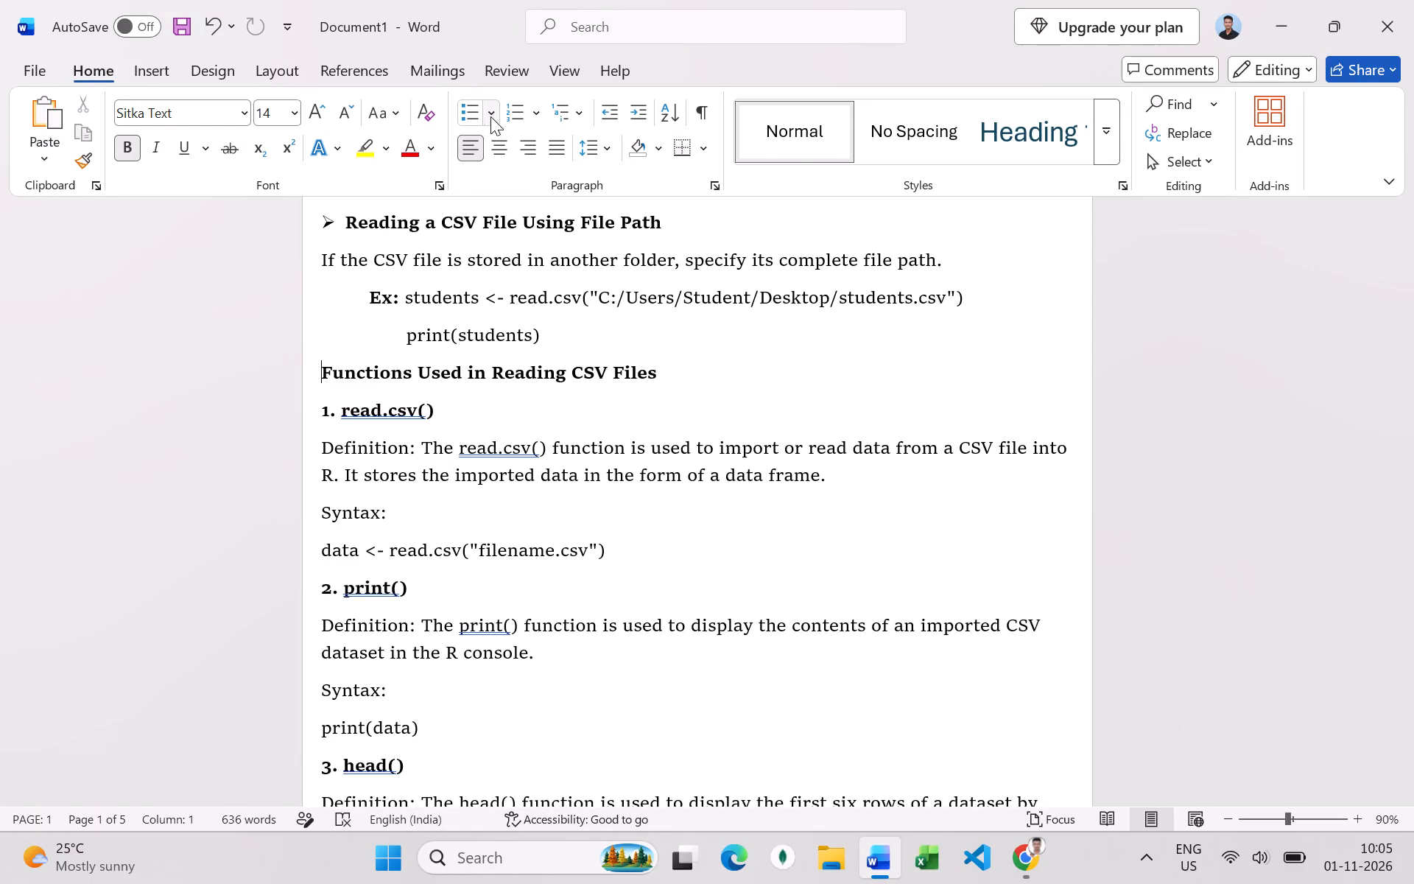
pyautogui.click(490, 116)
pyautogui.click(483, 203)
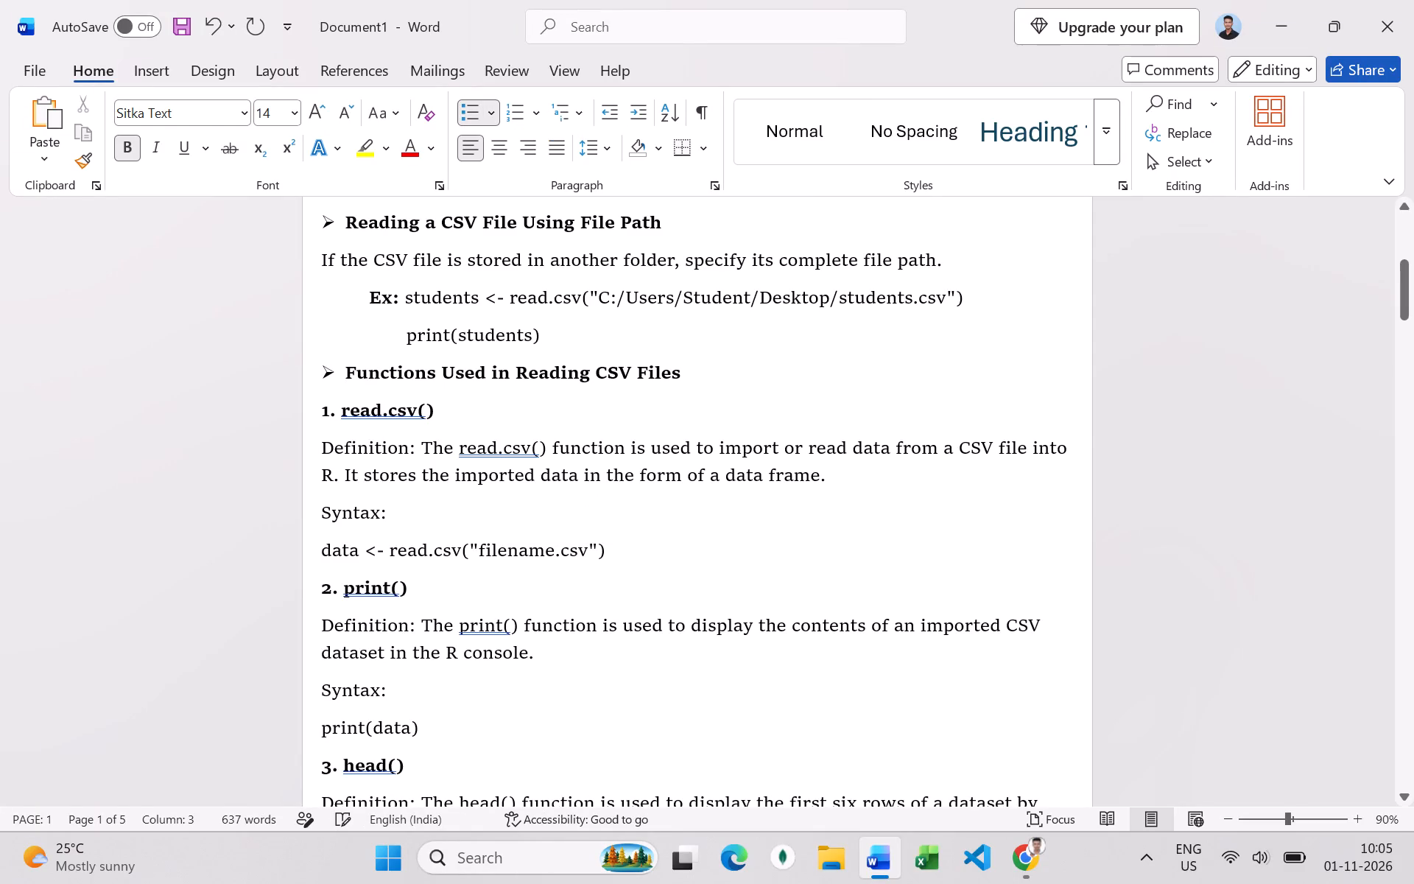
# Remove the "Definition:" label under read.csv() and join its definition onto the read.csv() heading line after a colon.
pyautogui.scroll(3, 601, 422)
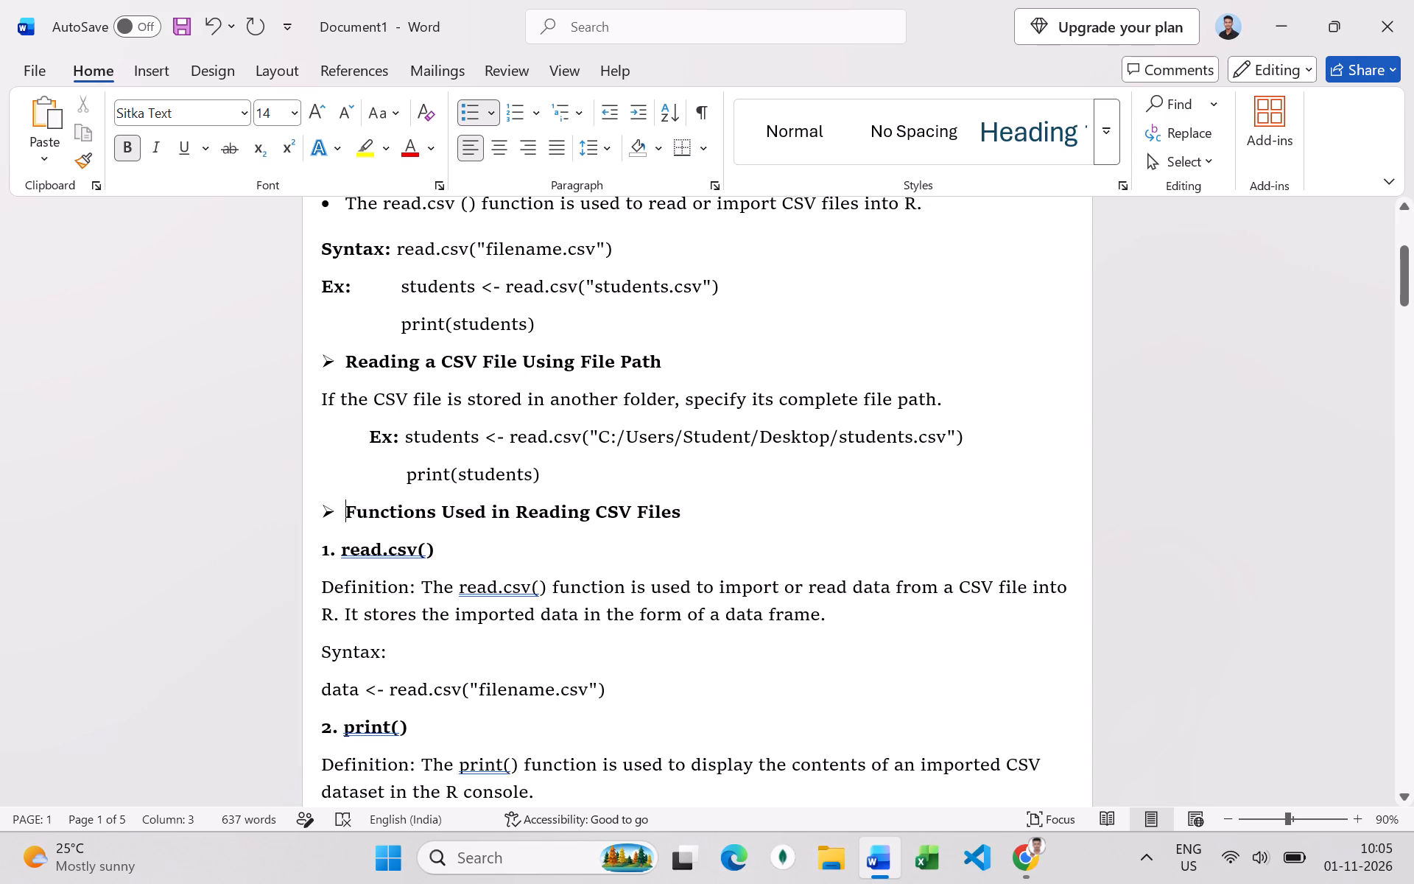
pyautogui.moveTo(415, 583); pyautogui.dragTo(345, 583)
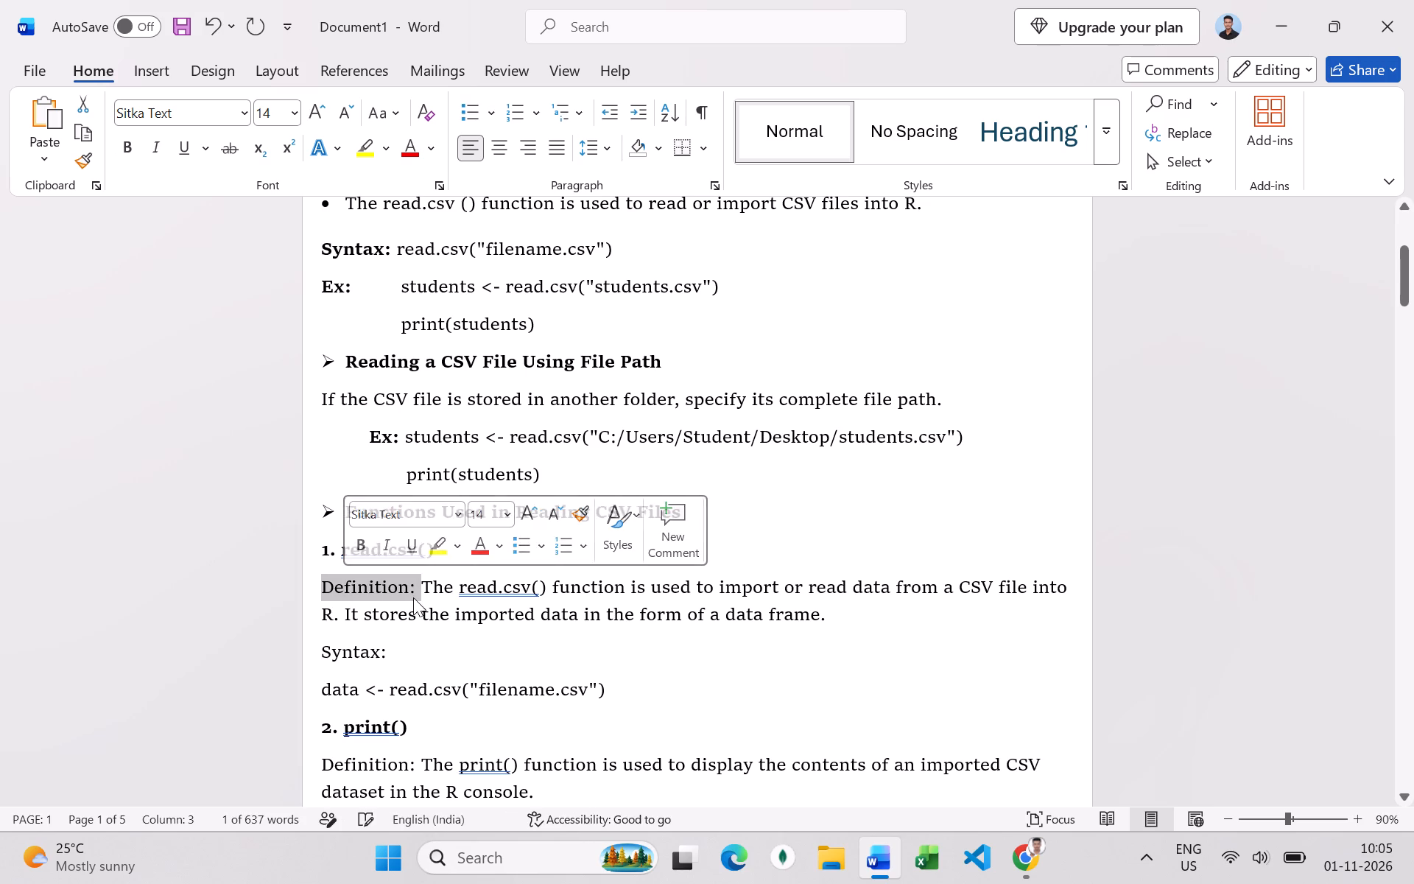
pyautogui.press('BackSpace')
pyautogui.press('BackSpace')
pyautogui.hotkey('shift', ':')
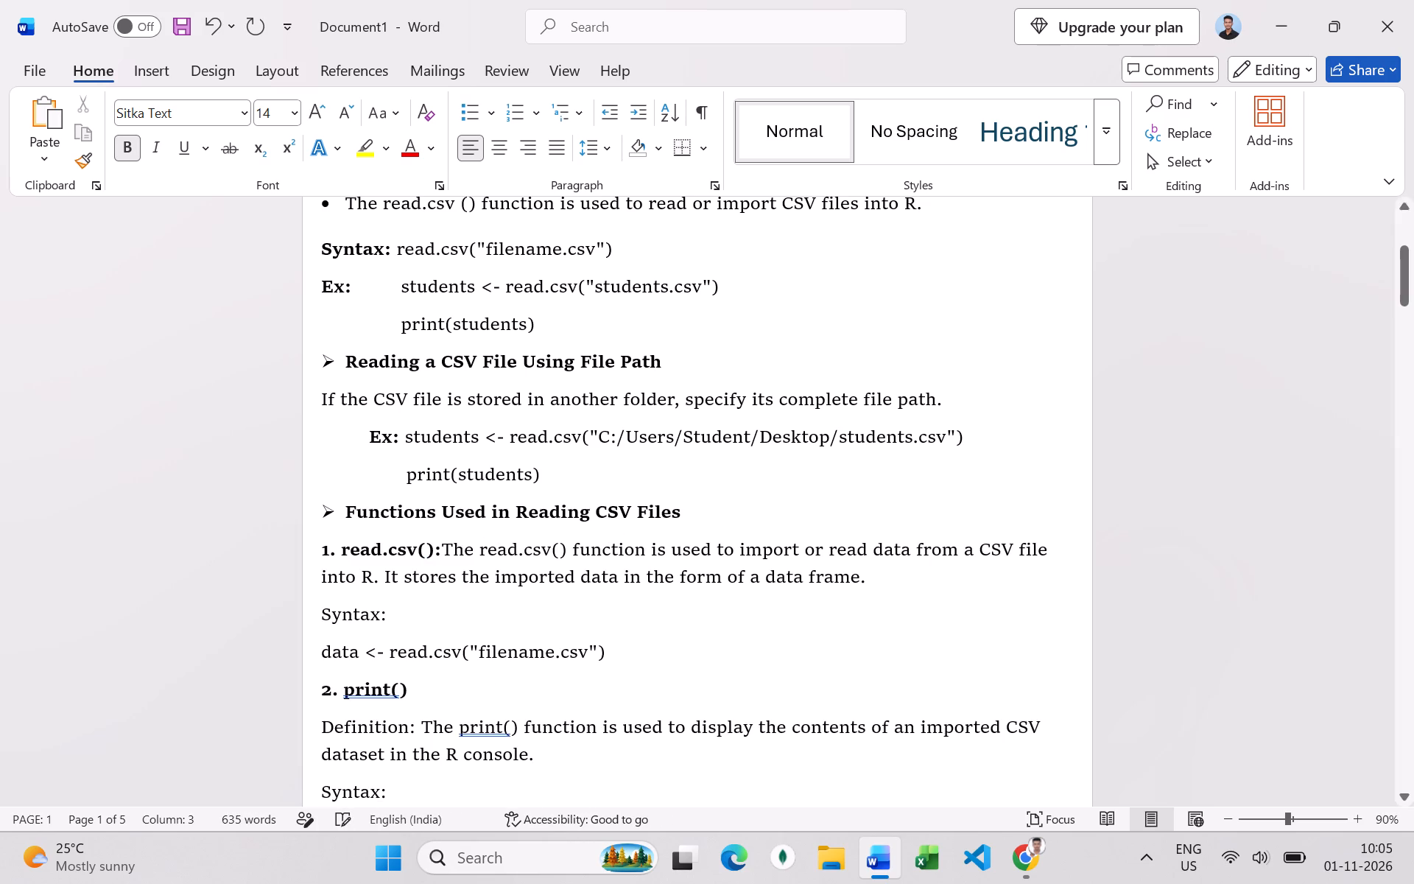
# Add a space between the "read.csv():" heading and its definition.
pyautogui.press('space')
pyautogui.click(535, 595)
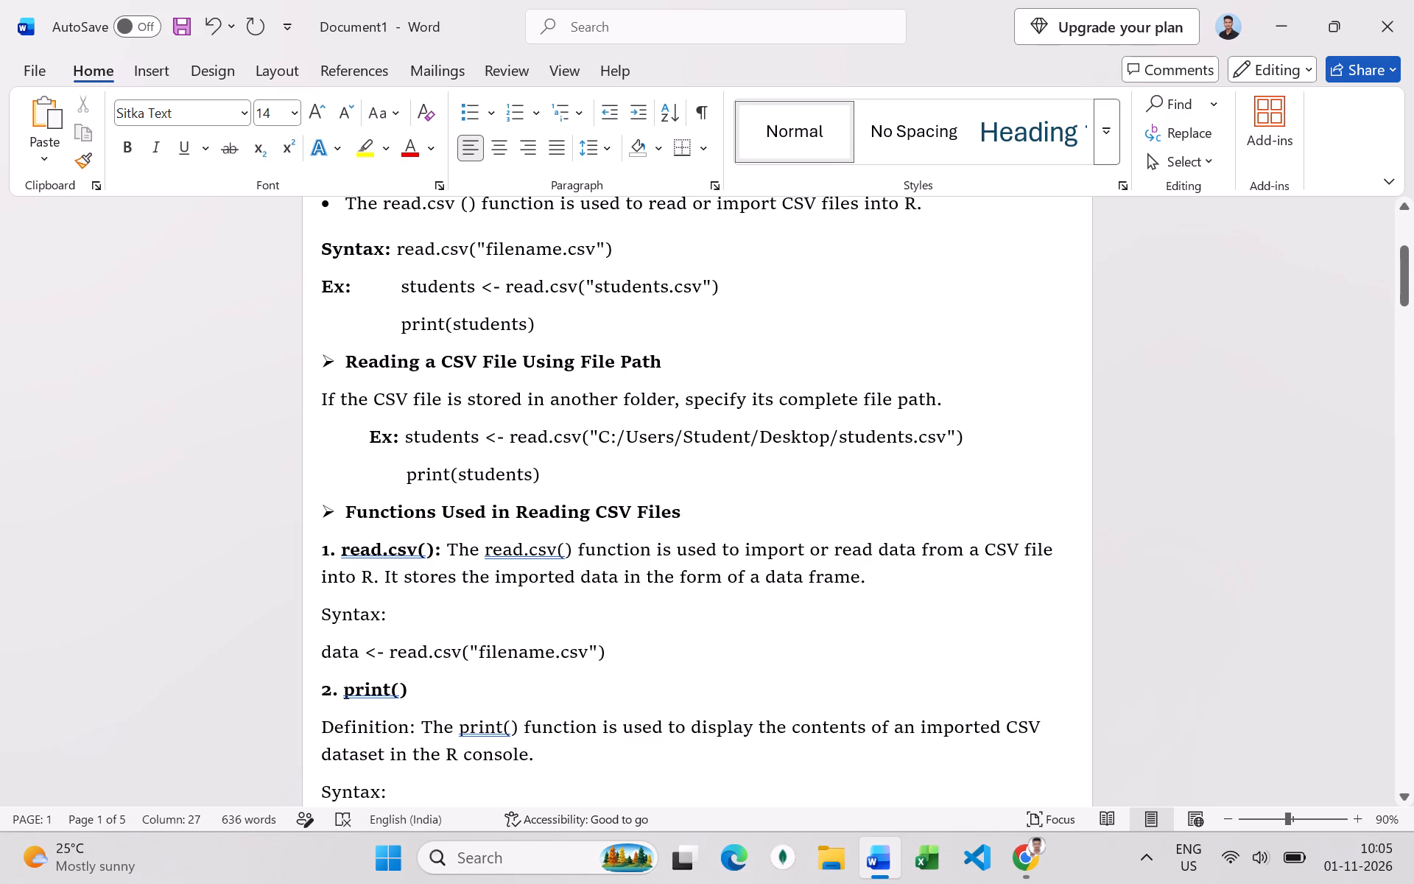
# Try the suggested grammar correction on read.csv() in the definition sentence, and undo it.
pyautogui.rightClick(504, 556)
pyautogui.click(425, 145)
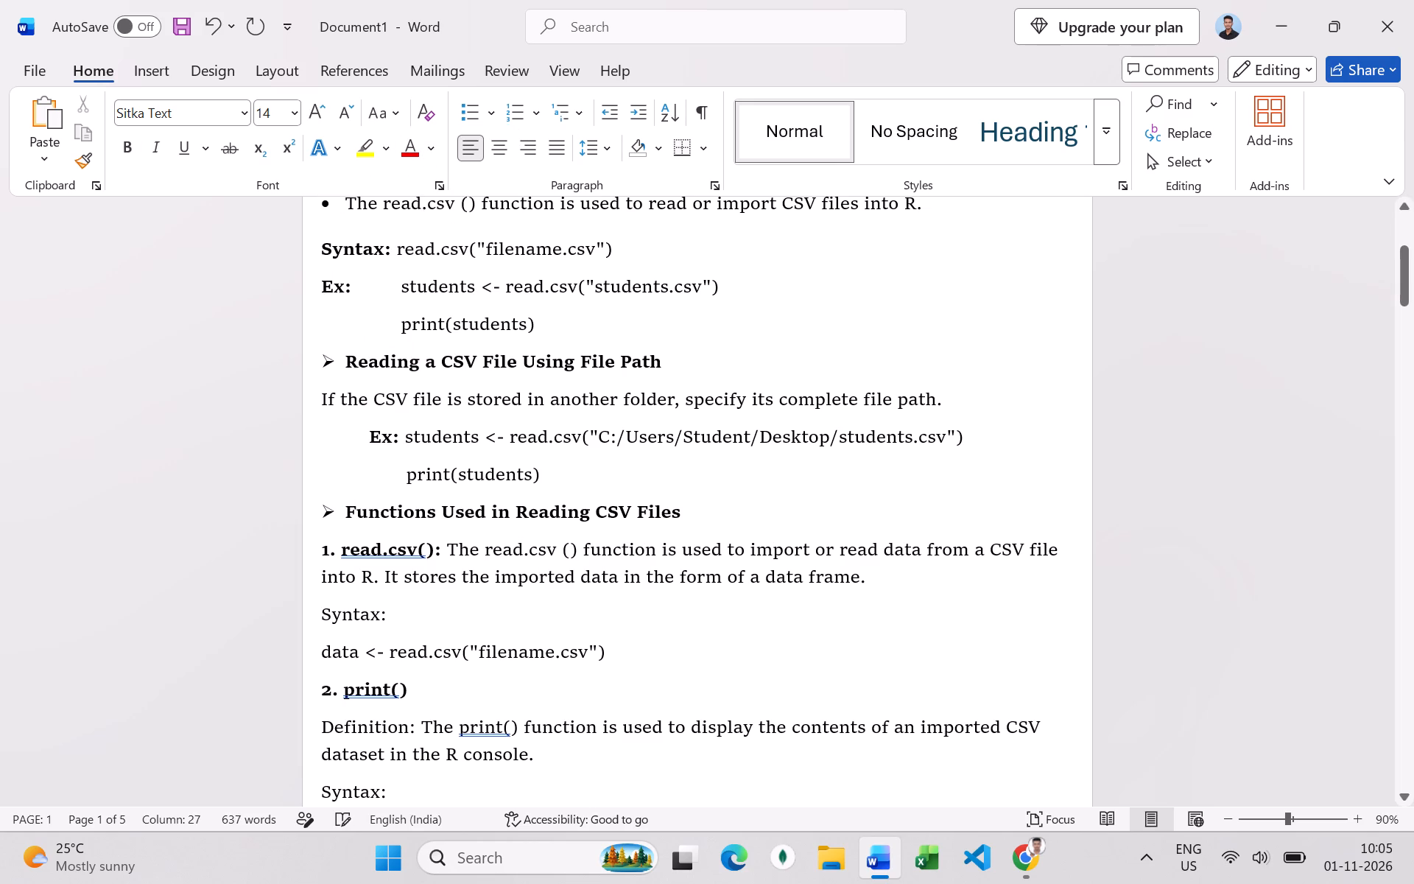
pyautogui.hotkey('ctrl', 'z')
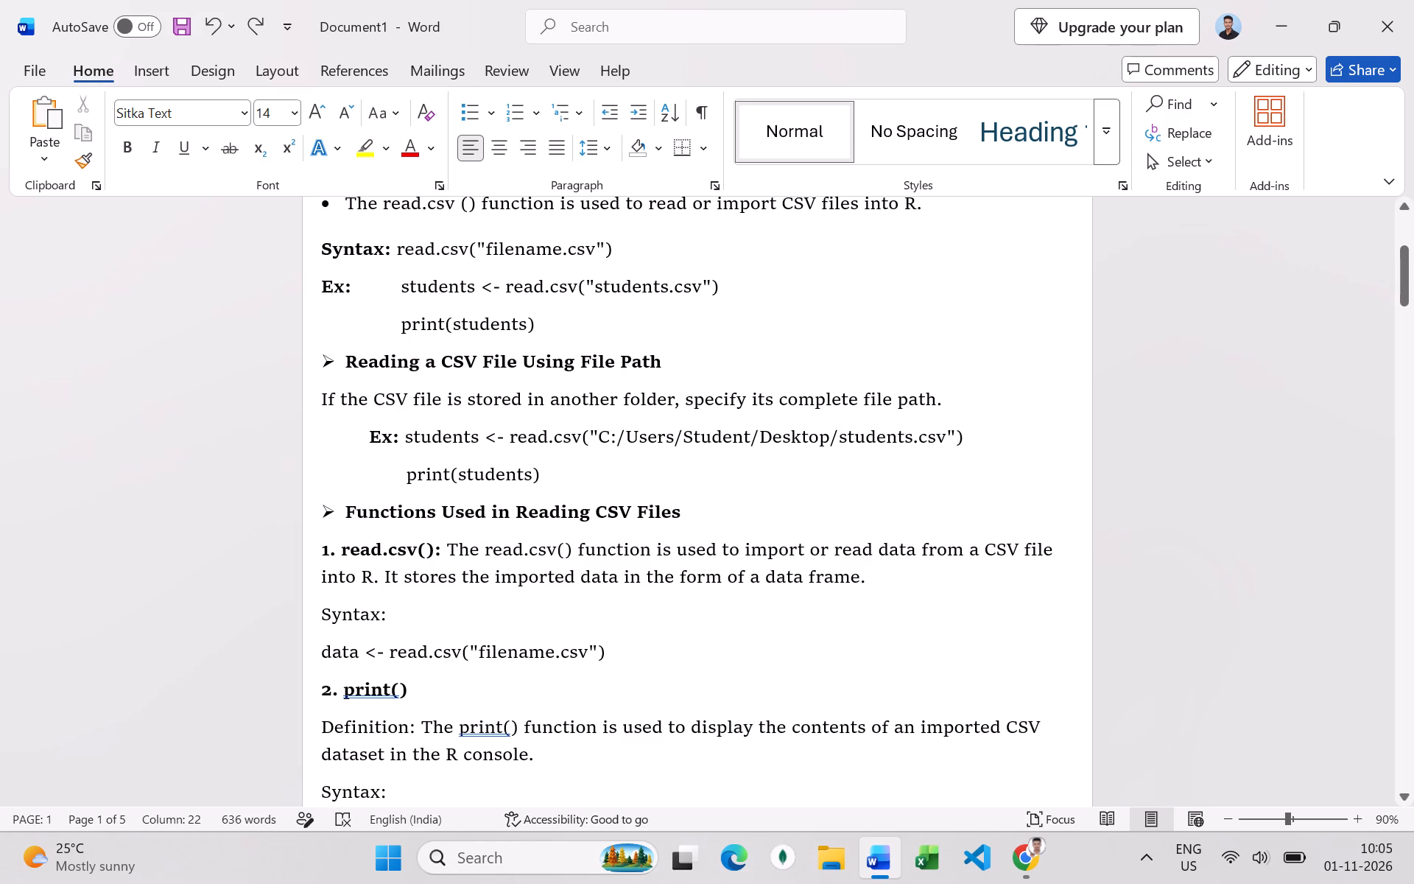
# Ignore the grammar flags once on read.csv() in both the numbered heading and its definition sentence.
pyautogui.click(353, 550)
pyautogui.rightClick(353, 550)
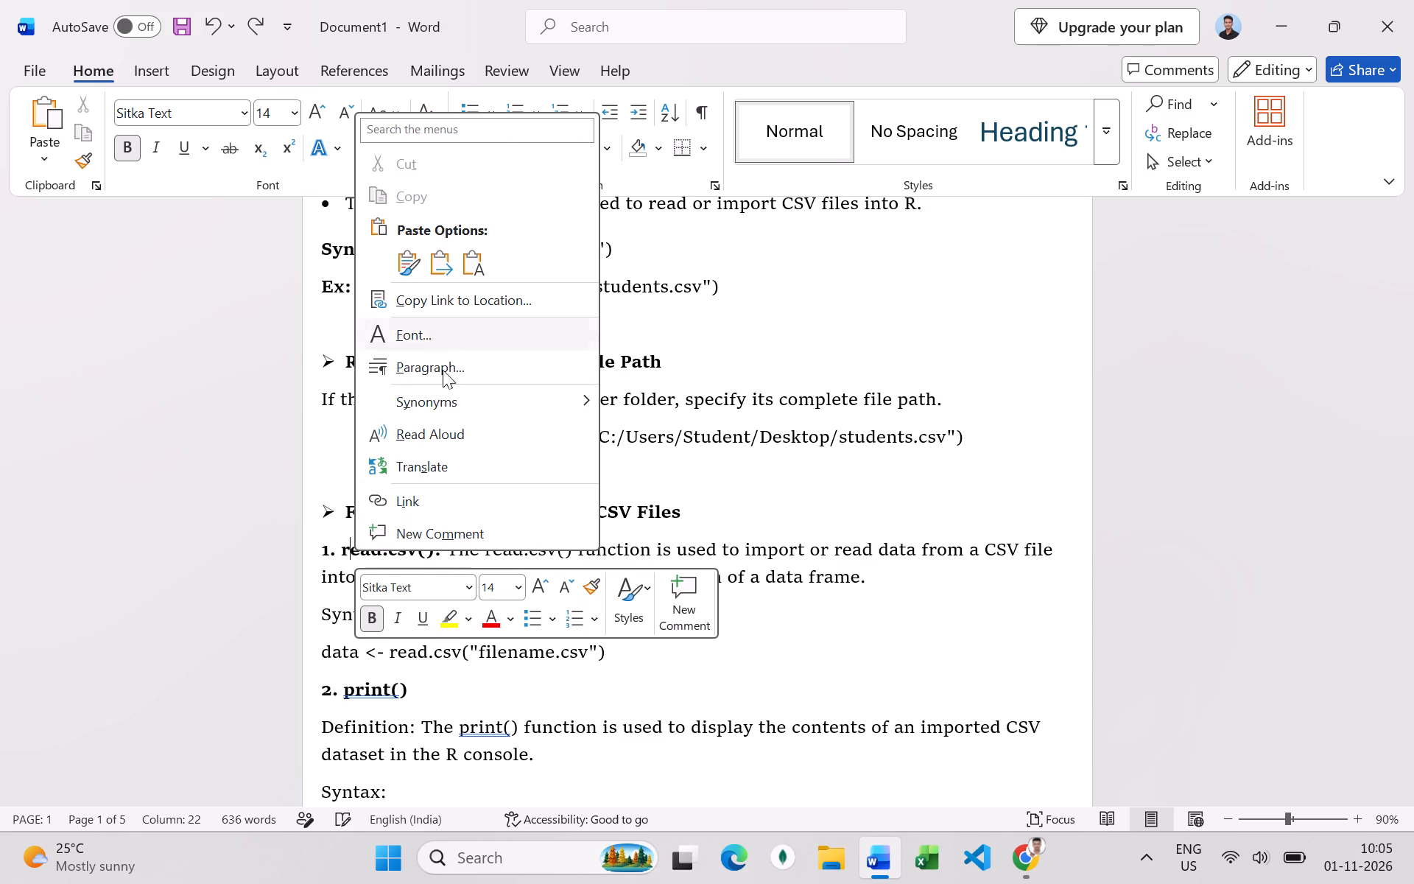
pyautogui.click(503, 883)
pyautogui.click(377, 694)
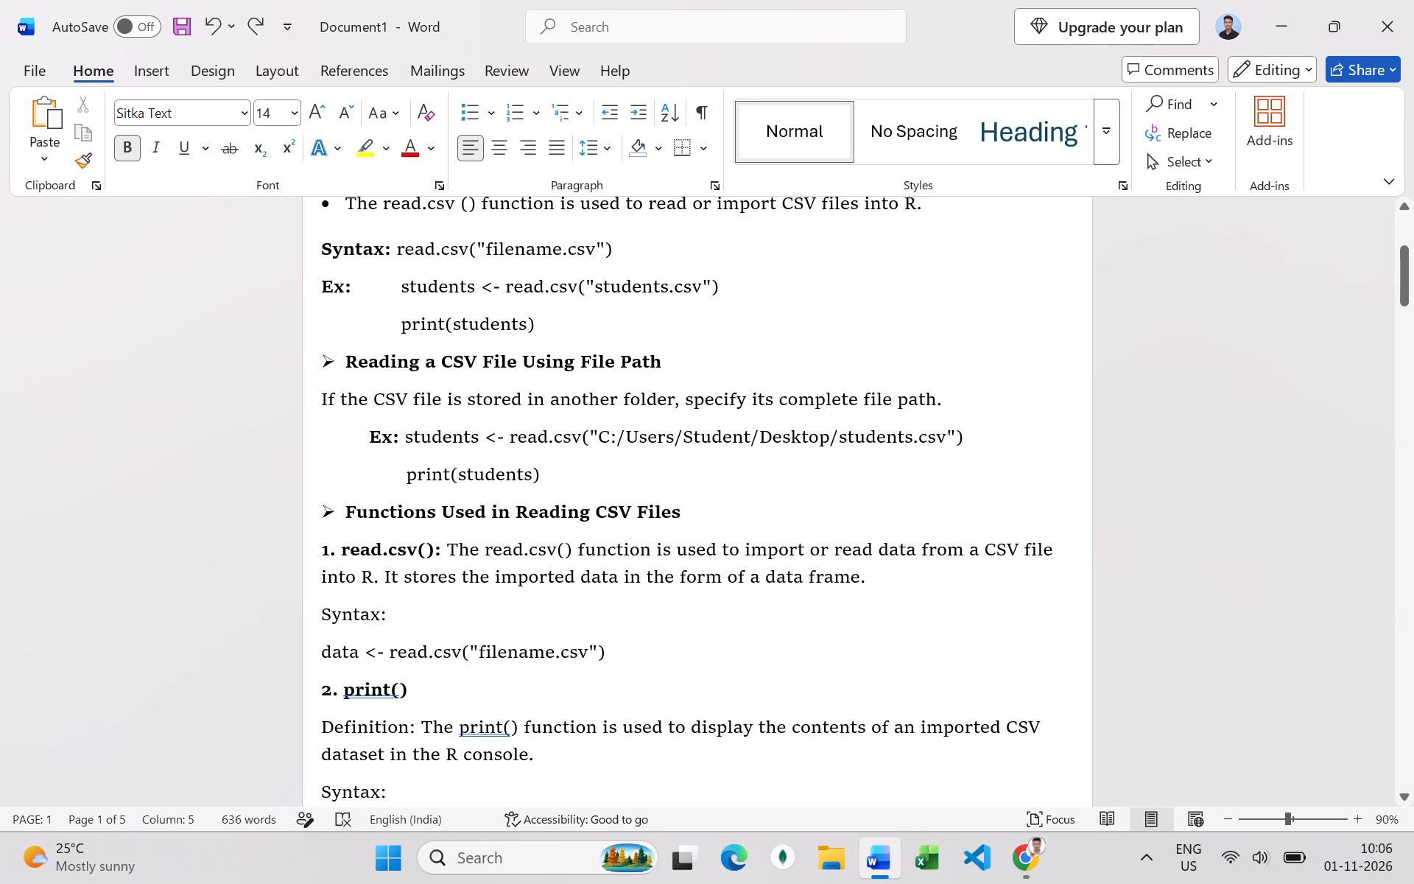
pyautogui.click(419, 694)
pyautogui.rightClick(381, 547)
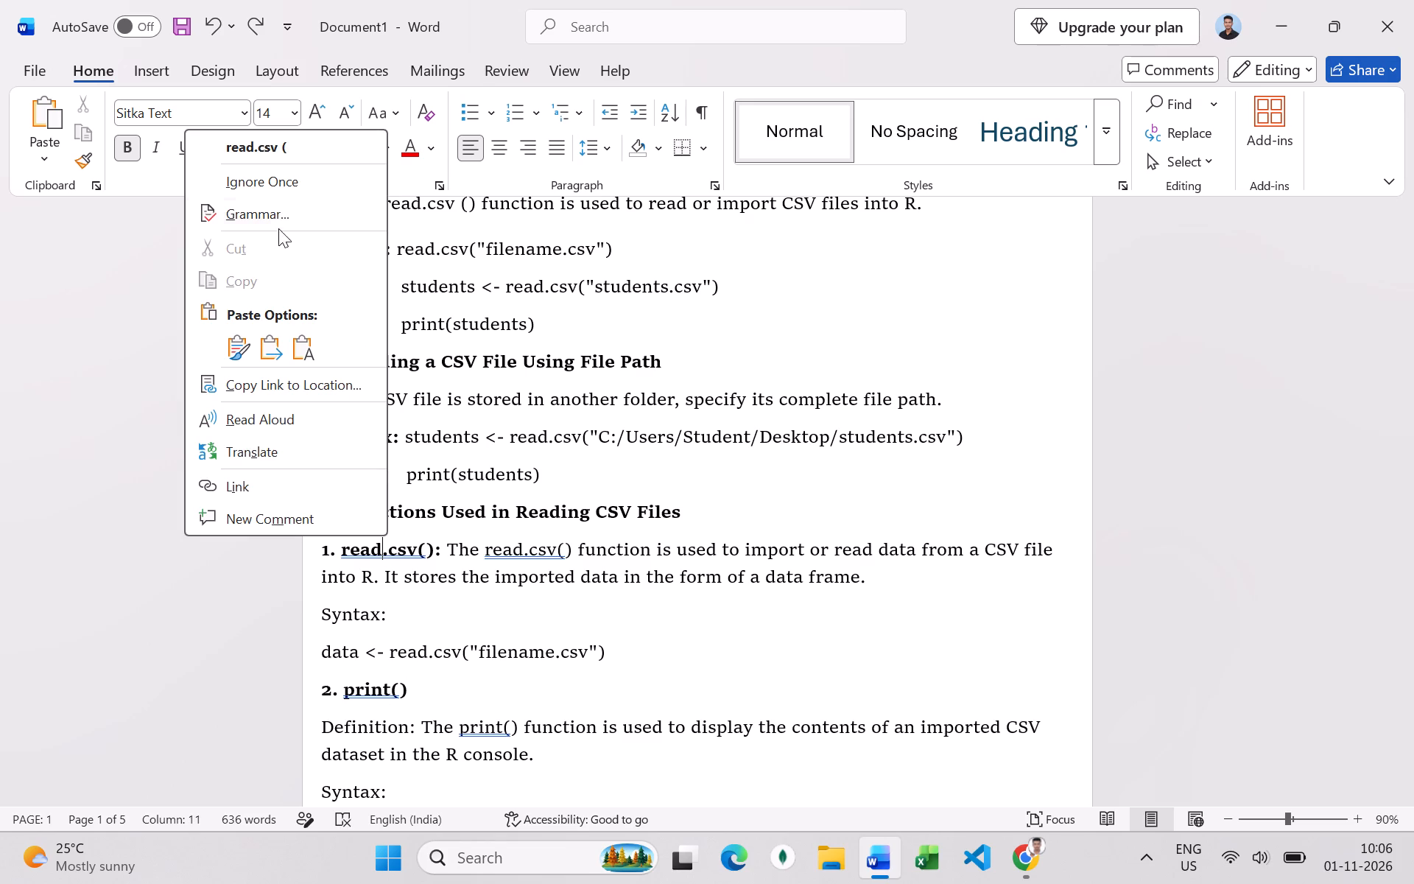
pyautogui.click(271, 191)
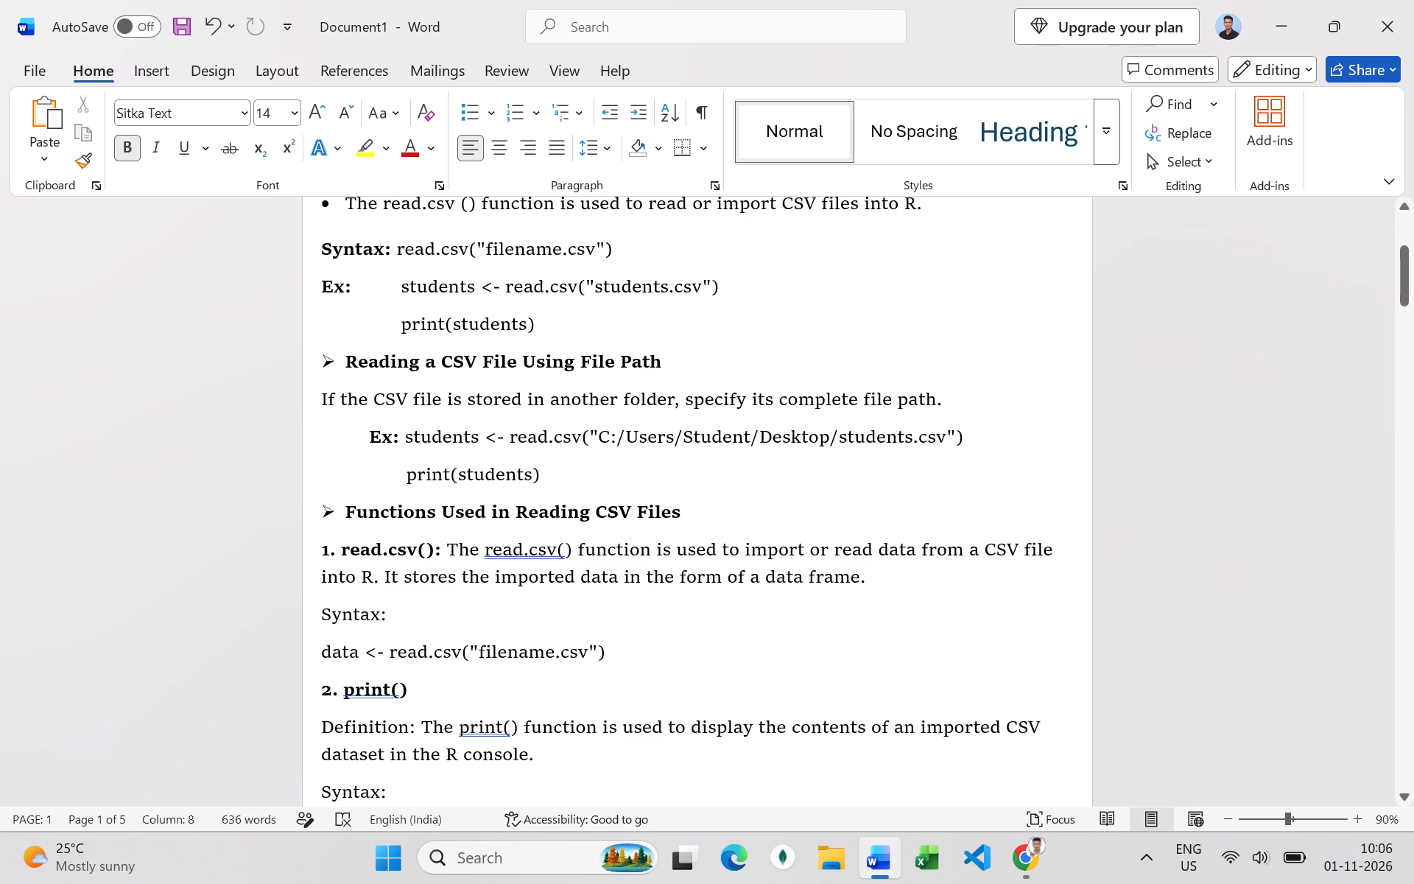
pyautogui.click(540, 616)
pyautogui.rightClick(524, 541)
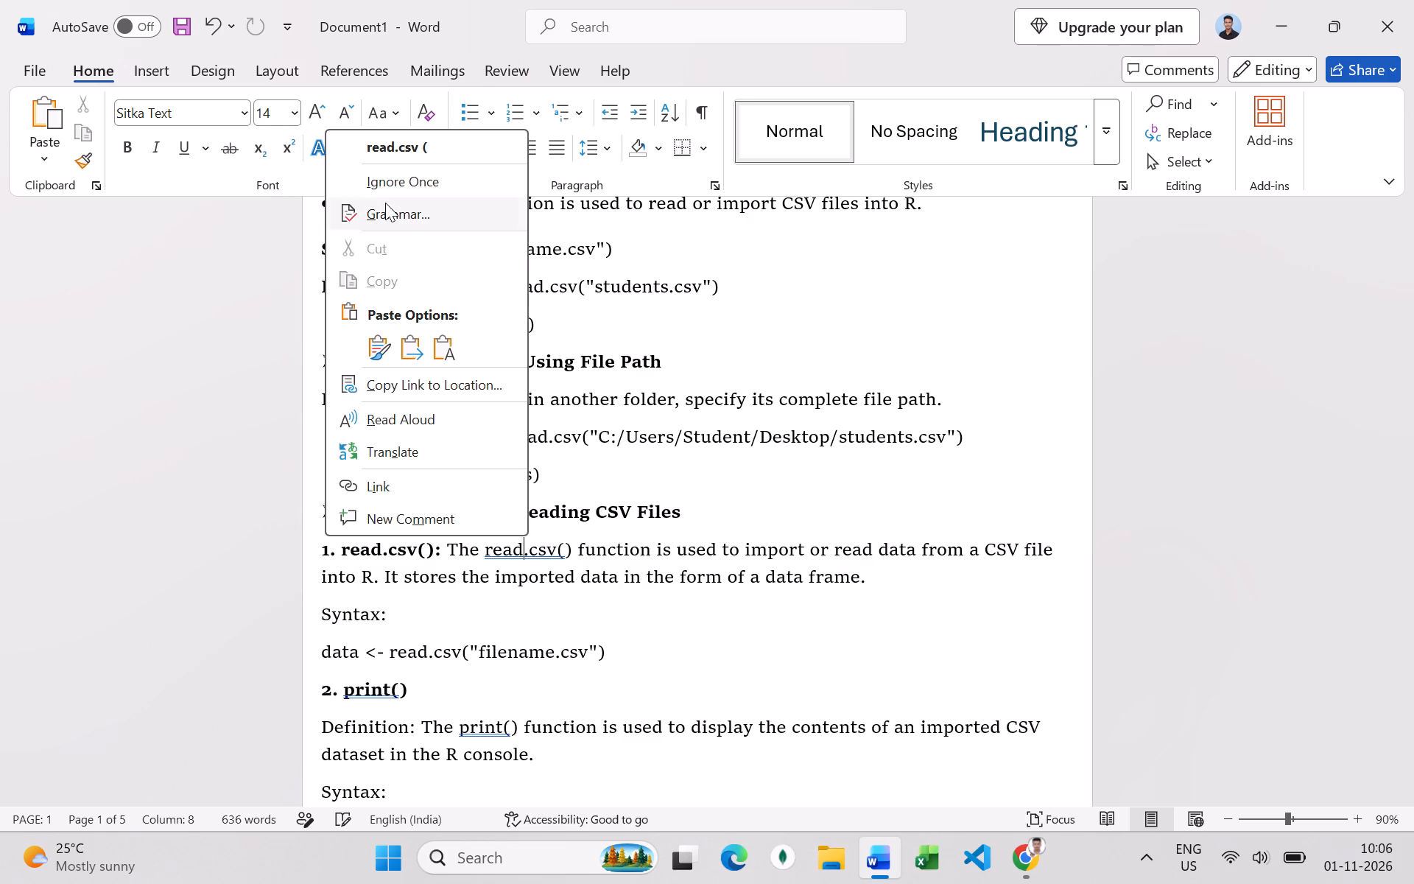
pyautogui.click(385, 192)
# Join the data <- read.csv("filename.csv") code onto its "Syntax:" line with a space and centre that line.
pyautogui.scroll(3, 554, 599)
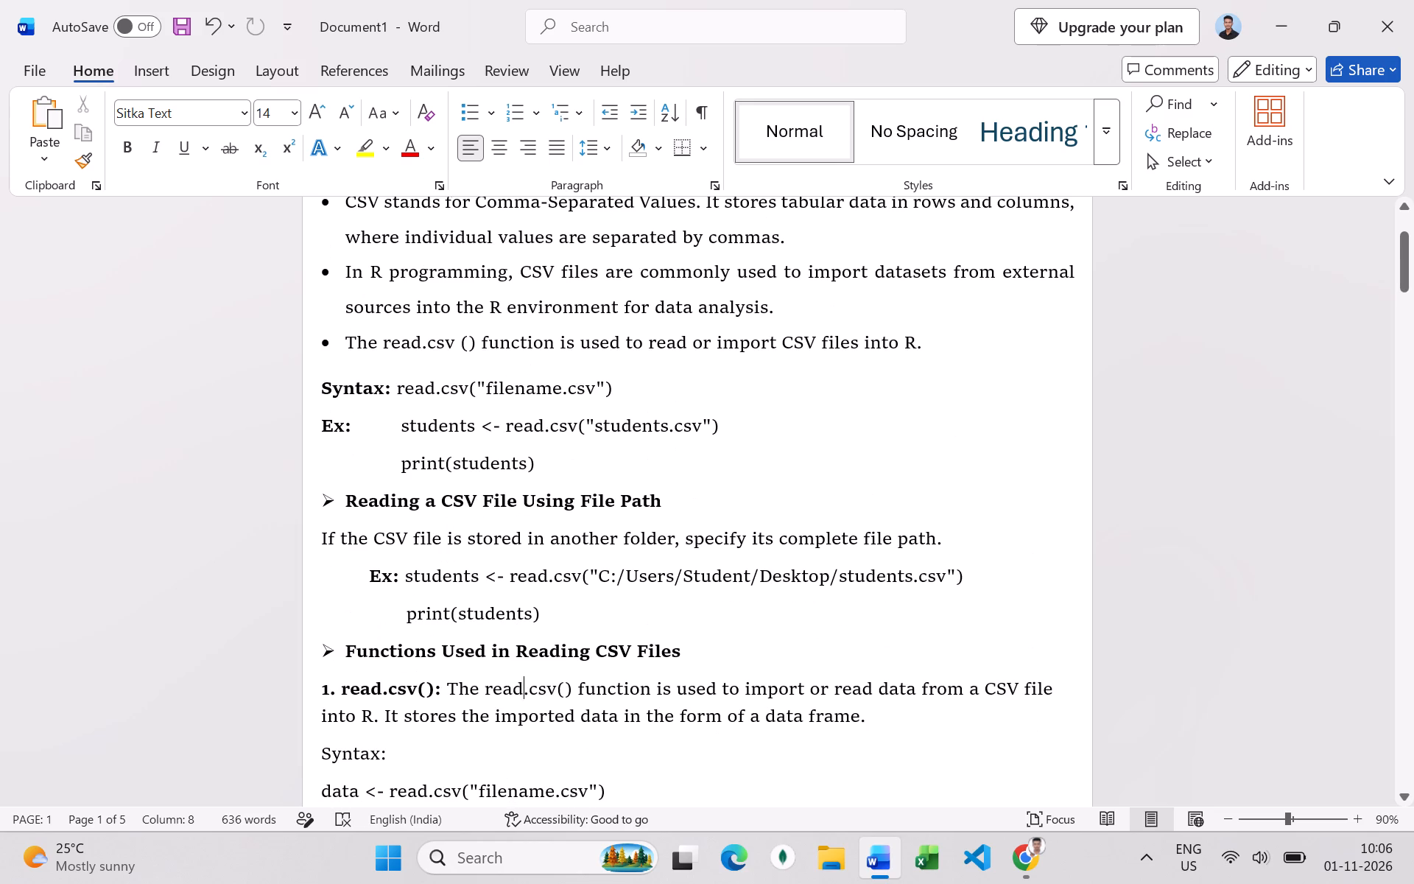
pyautogui.scroll(4, 538, 572)
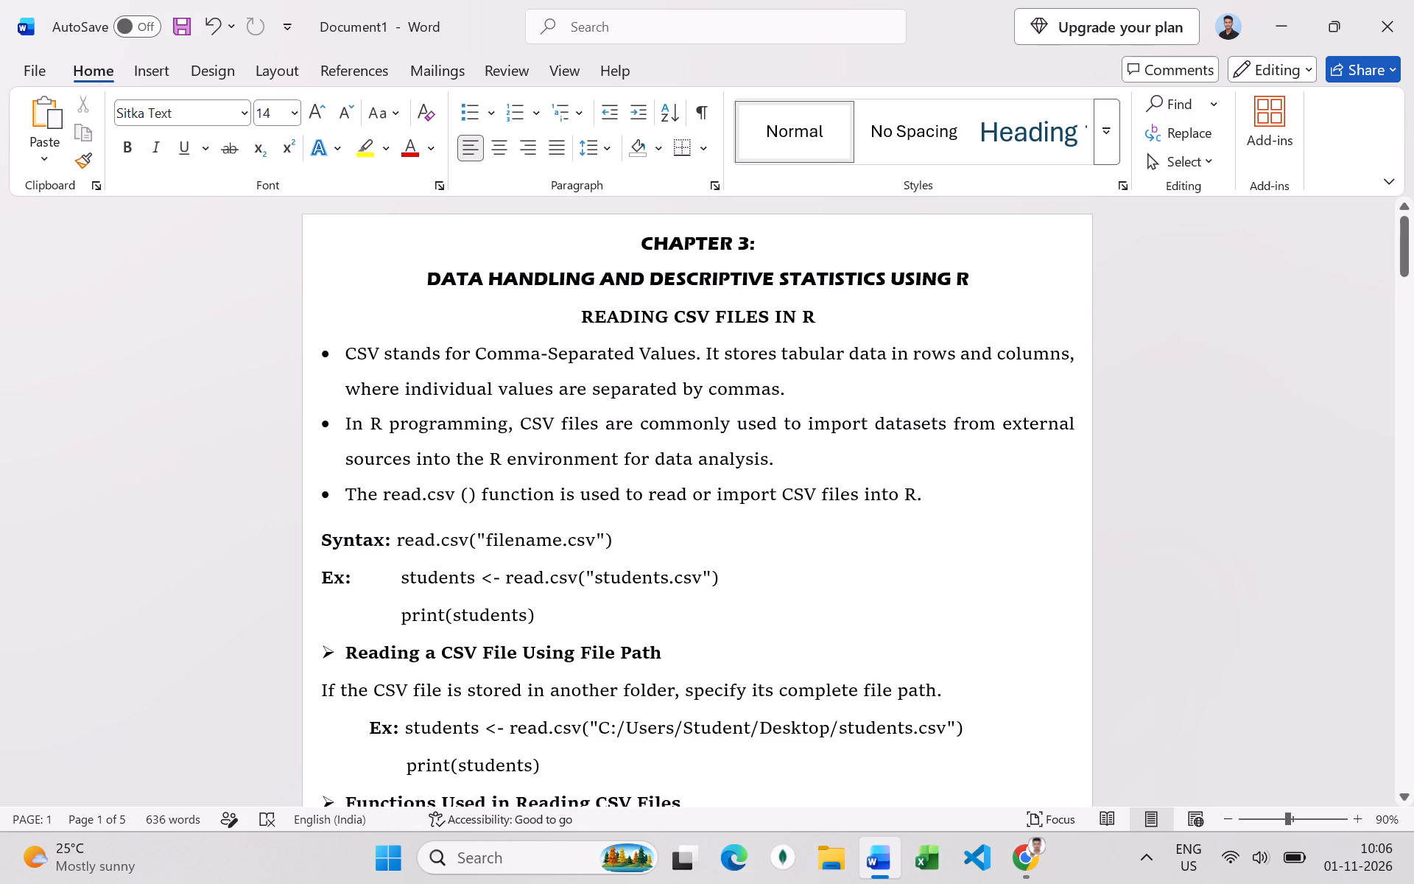
pyautogui.scroll(-7, 544, 566)
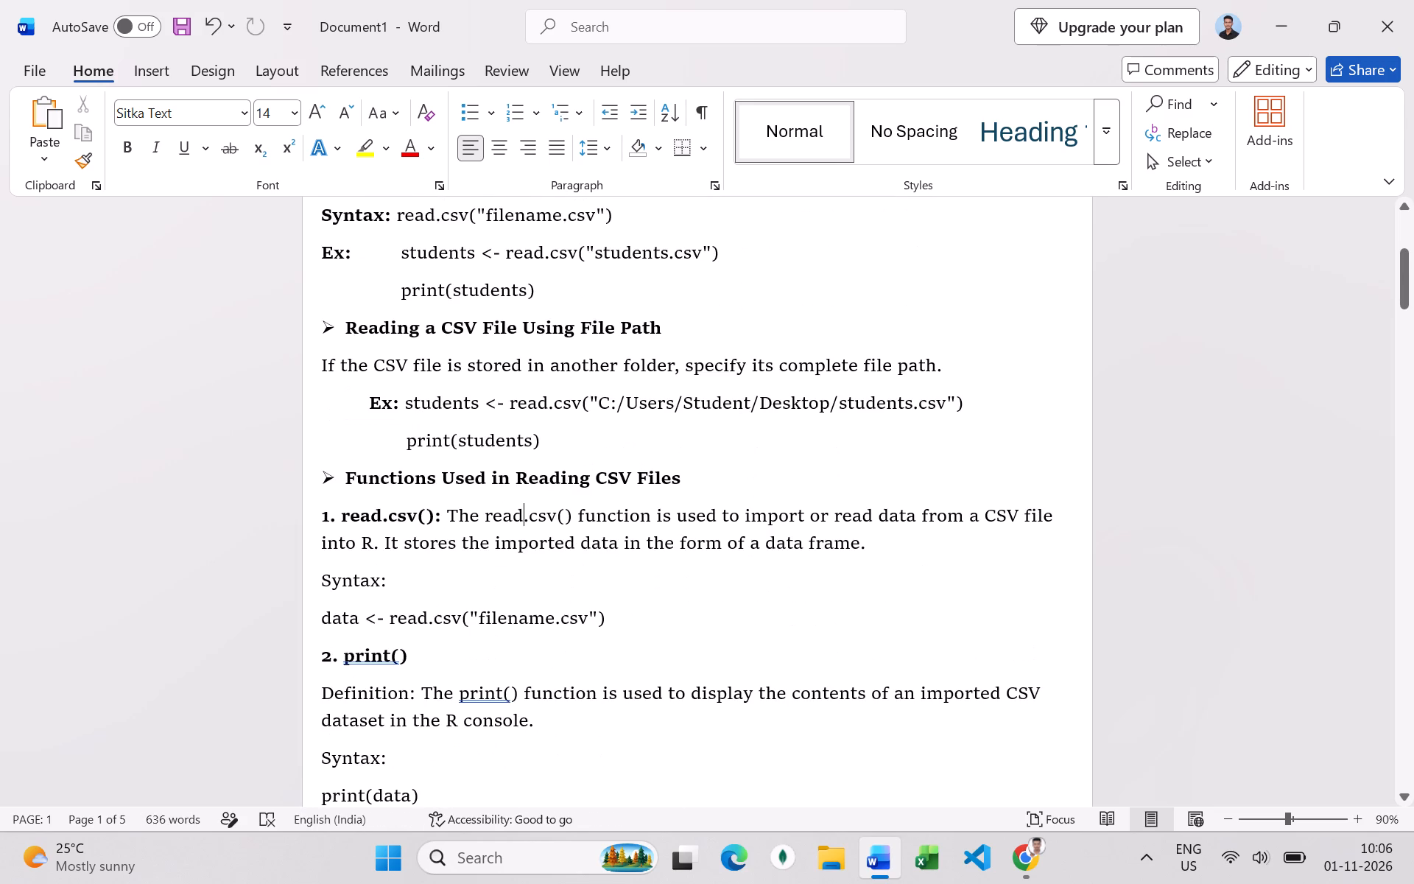
pyautogui.click(323, 614)
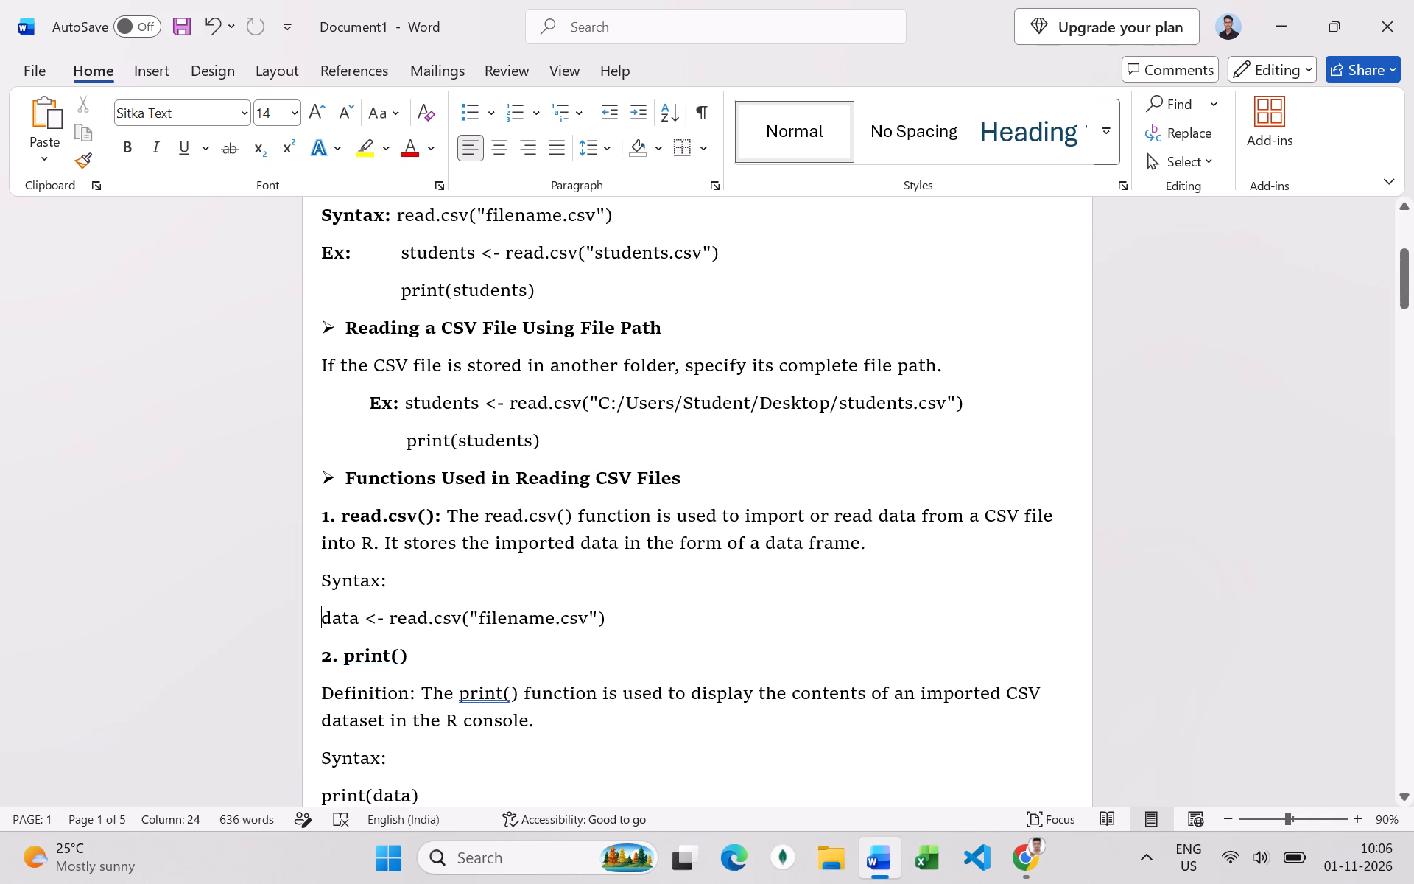
pyautogui.press('BackSpace')
pyautogui.press('space')
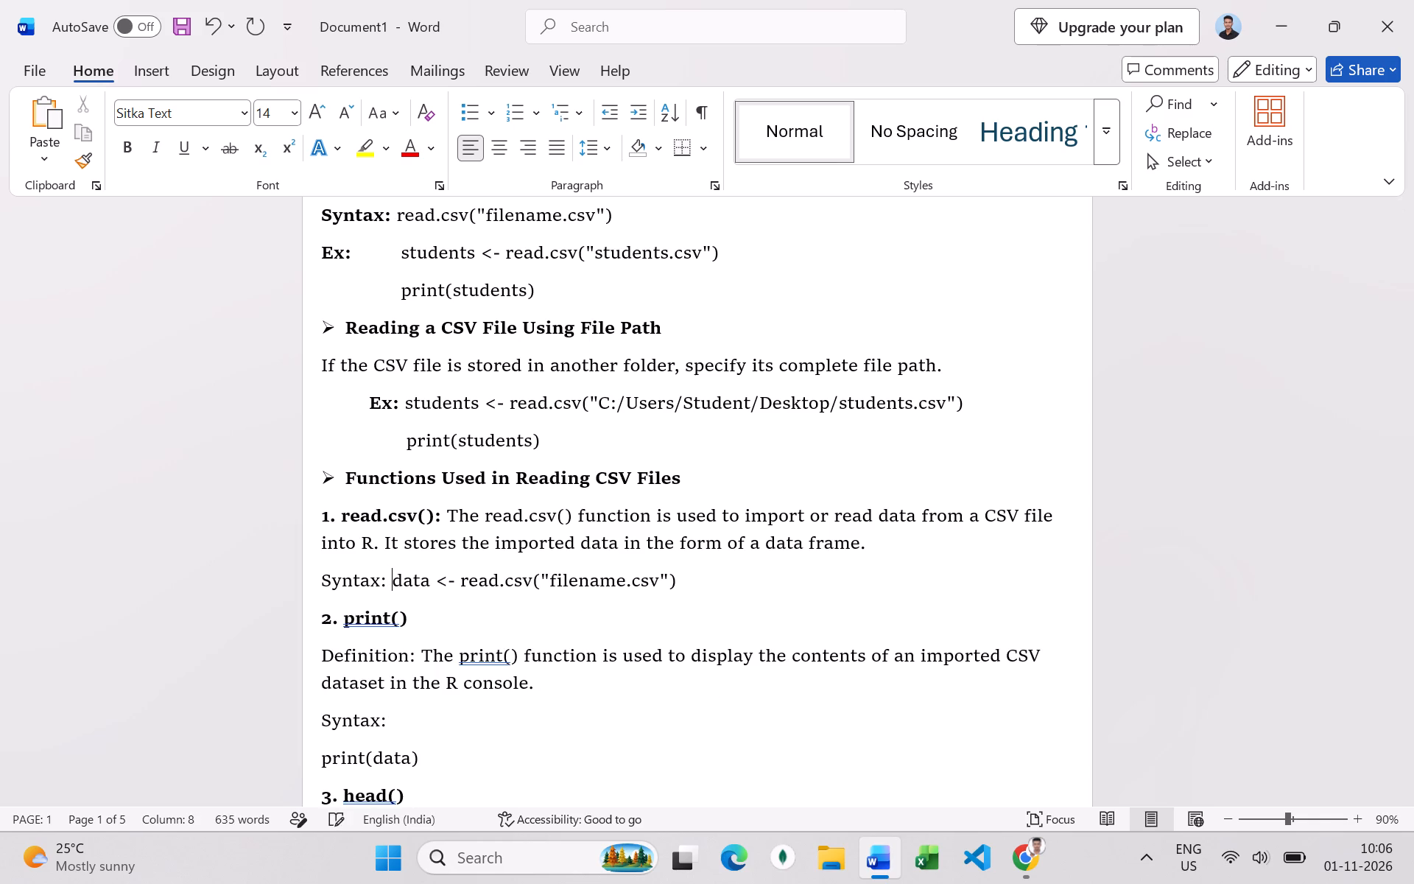
pyautogui.click(507, 141)
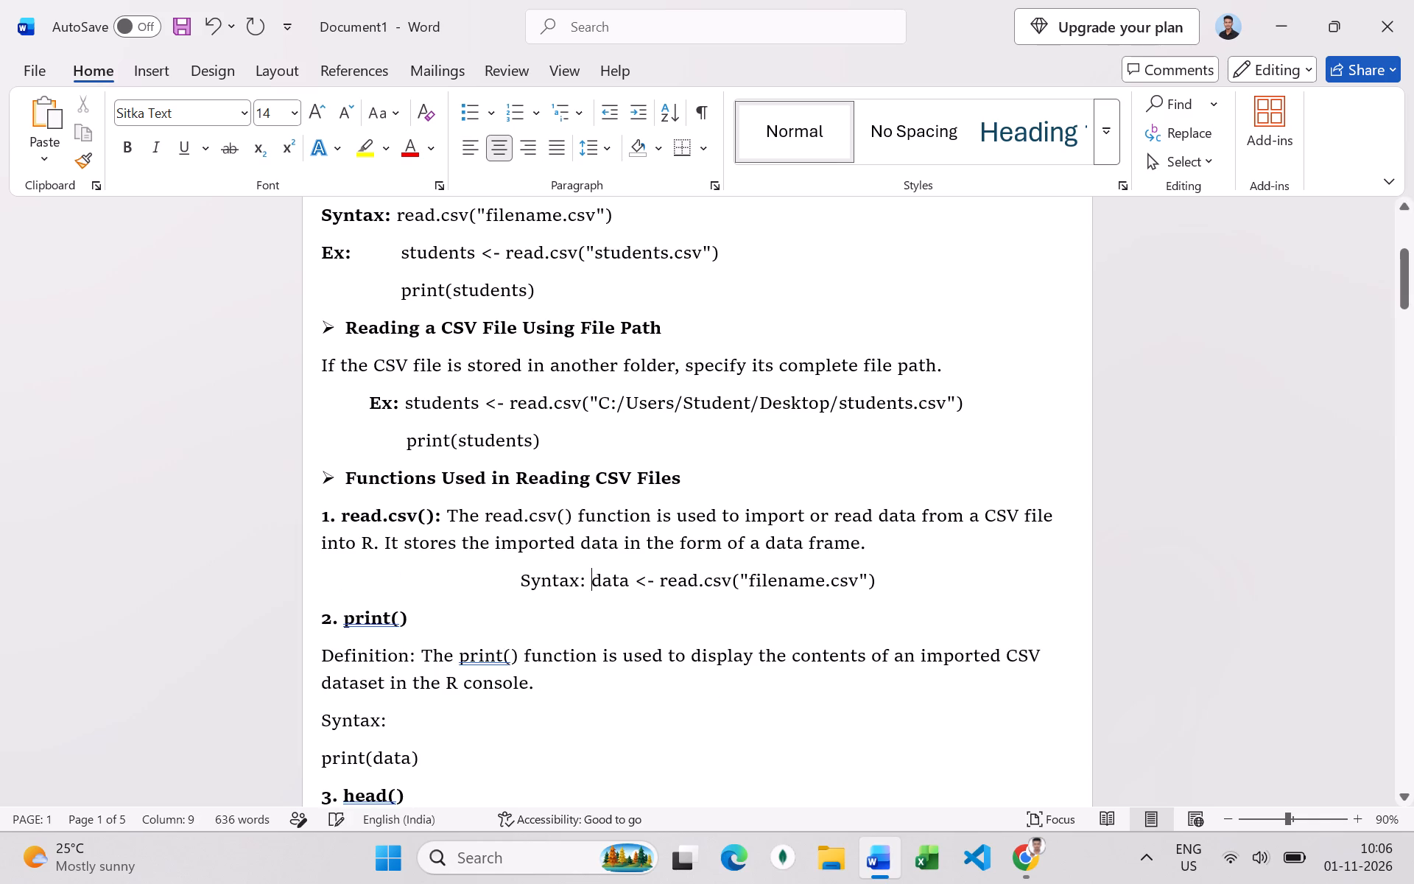
pyautogui.click(509, 597)
pyautogui.click(527, 637)
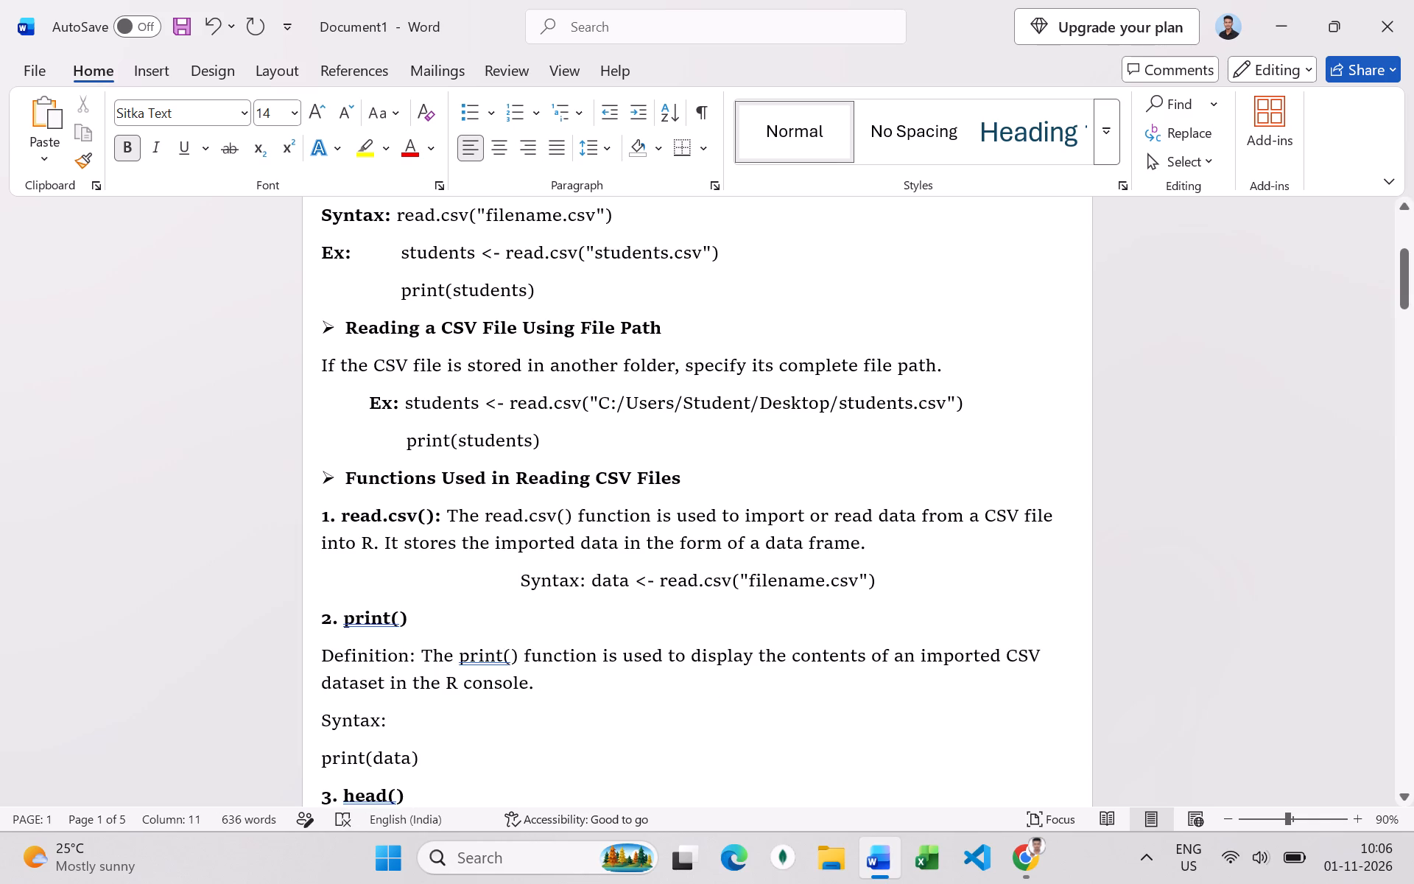
# Delete the two-line students.csv example under the first read.csv syntax line, above the file path section.
pyautogui.scroll(3, 524, 585)
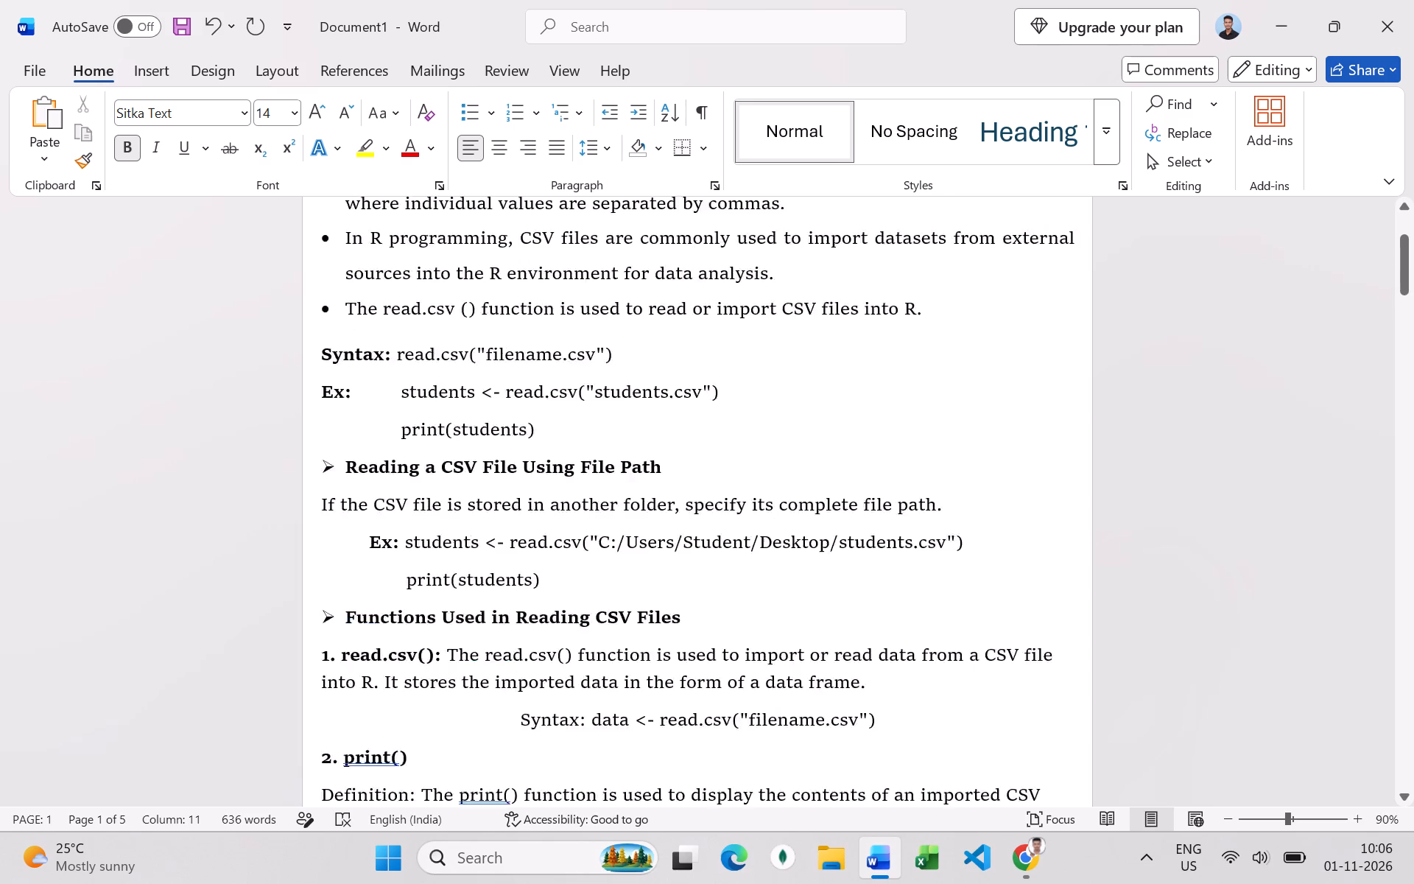
pyautogui.scroll(2, 524, 585)
pyautogui.moveTo(544, 525); pyautogui.dragTo(286, 494)
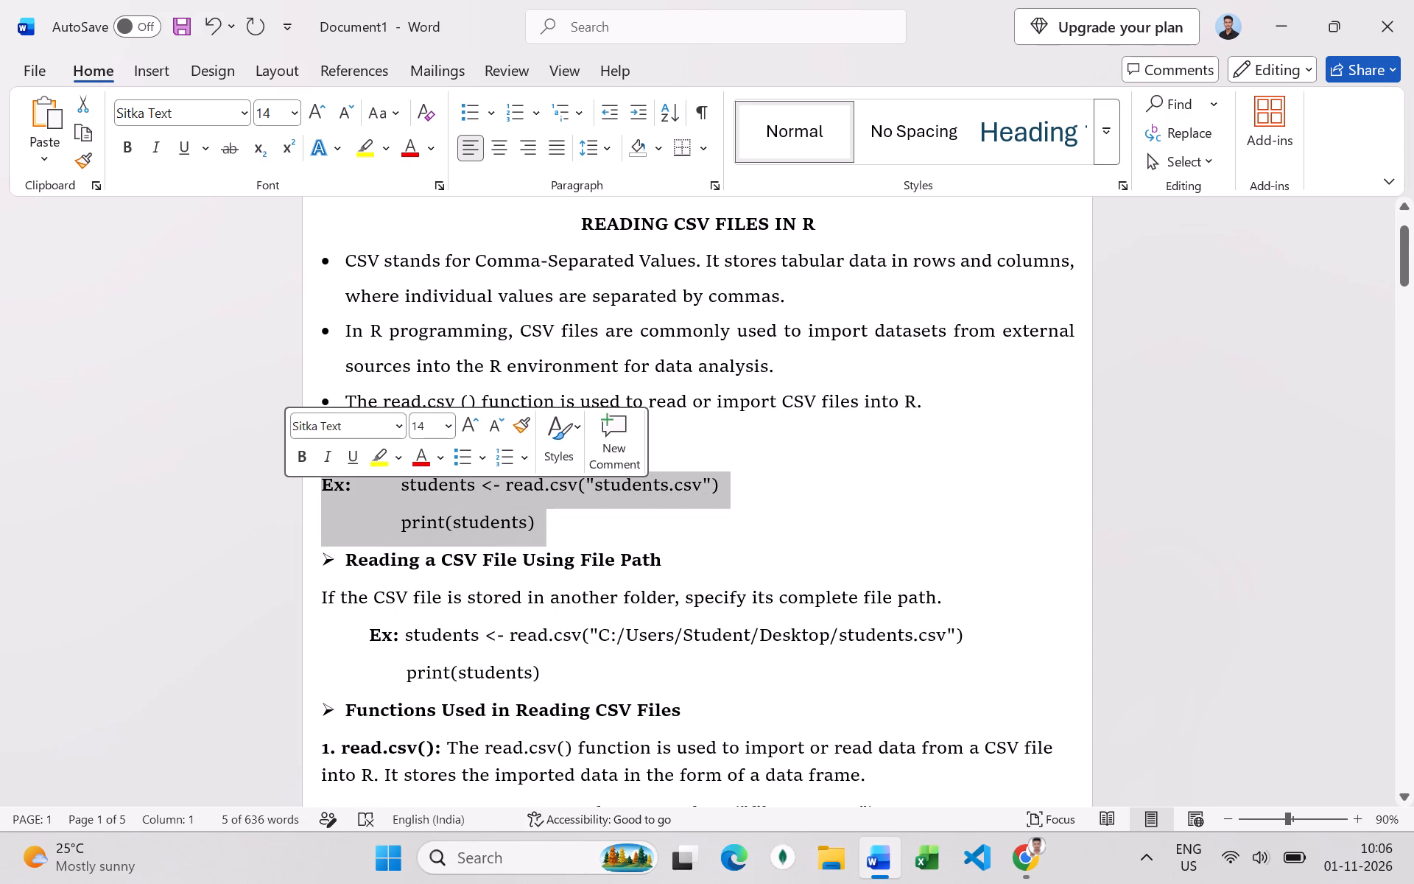
pyautogui.press('BackSpace')
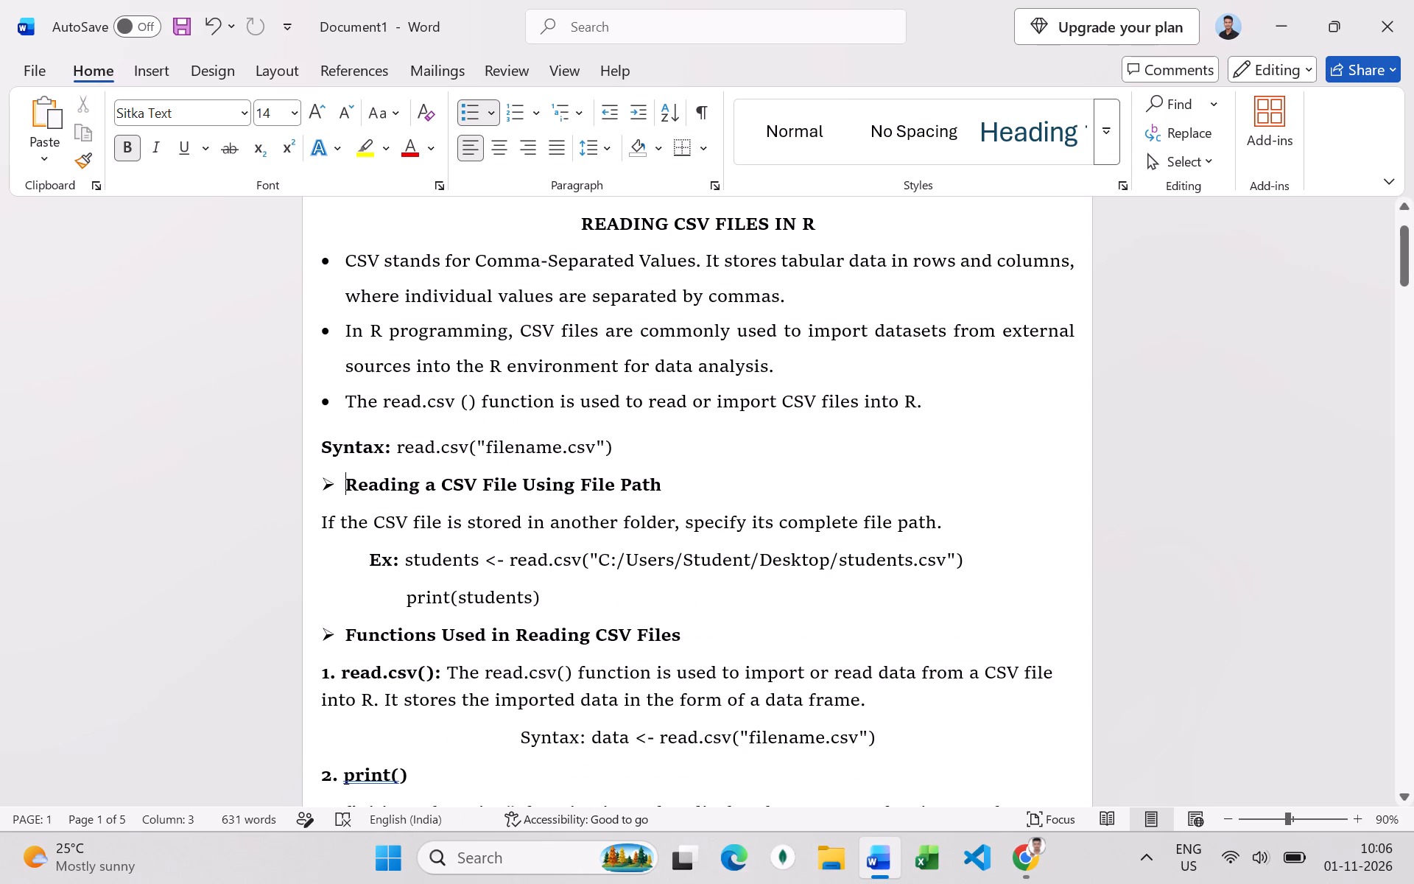
# Centre the bold-labelled Syntax: read.csv("filename.csv") line in the opening section.
pyautogui.click(404, 446)
pyautogui.click(503, 141)
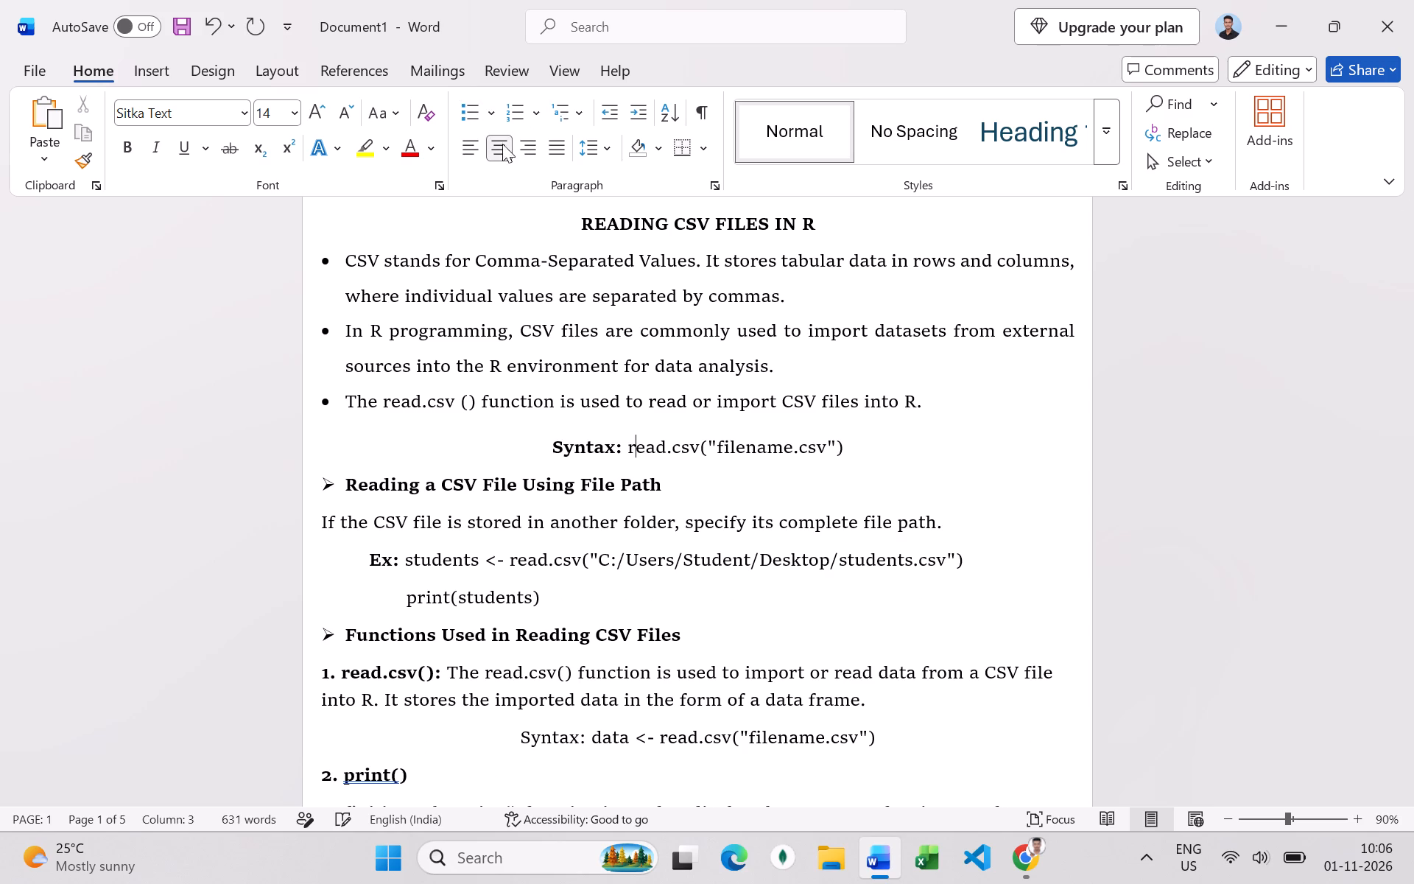
pyautogui.click(545, 639)
# Remove the "Definition:" label under print() and join its definition onto the heading line after a colon and space.
pyautogui.scroll(-2, 528, 604)
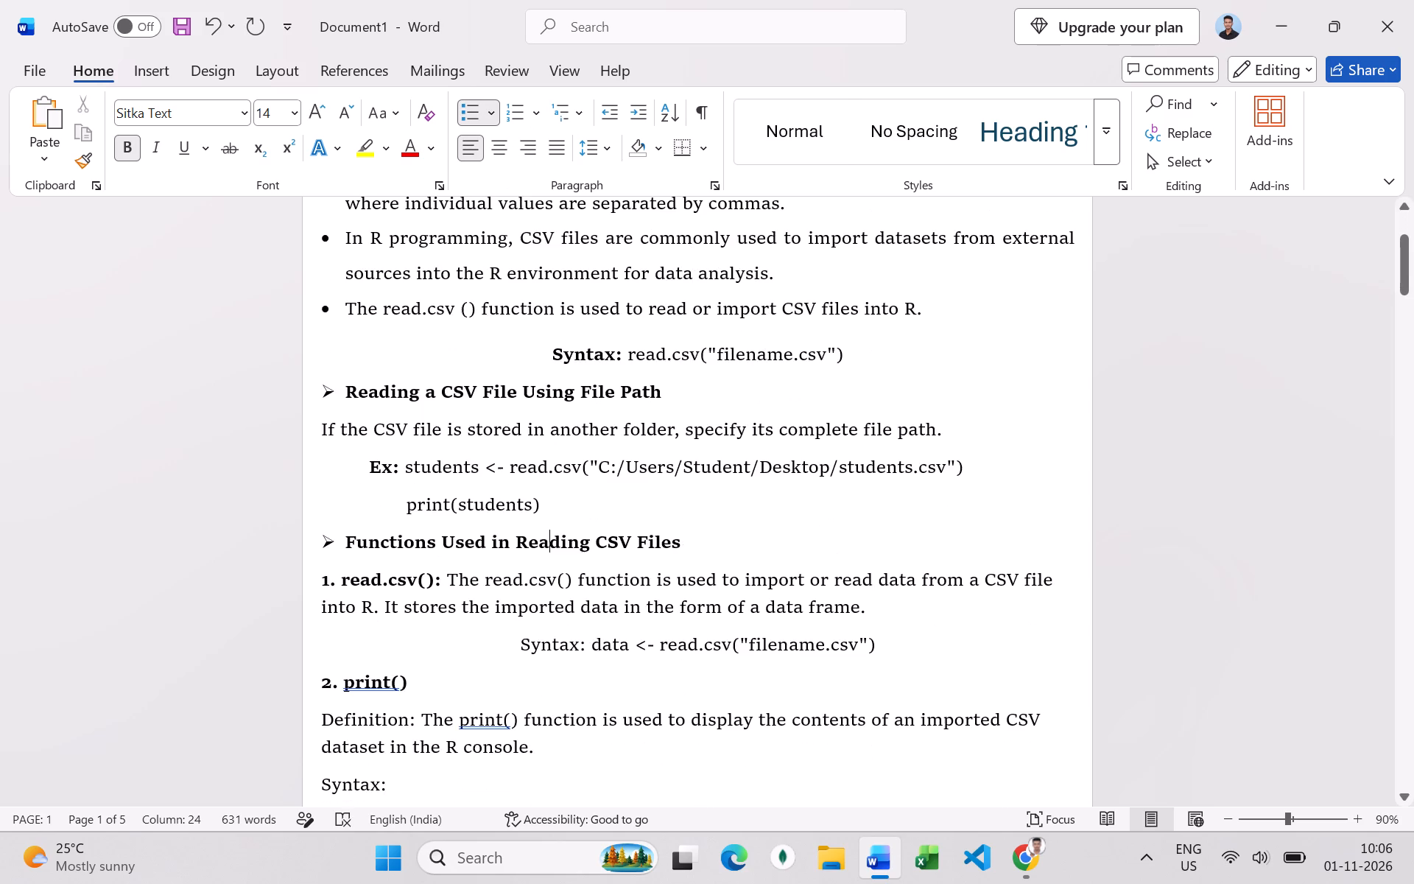
pyautogui.scroll(-5, 530, 599)
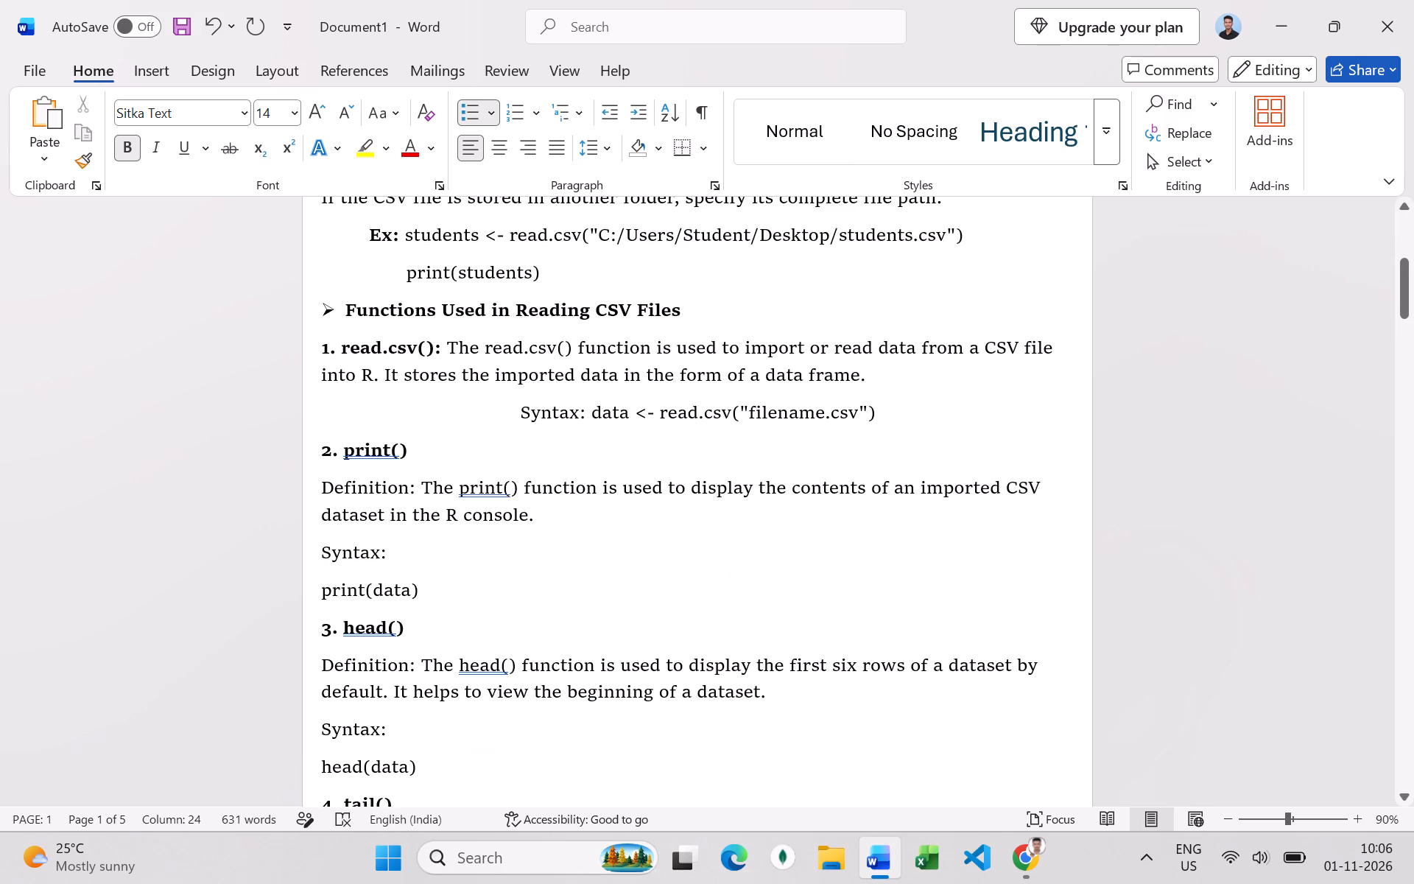
pyautogui.moveTo(418, 493); pyautogui.dragTo(300, 489)
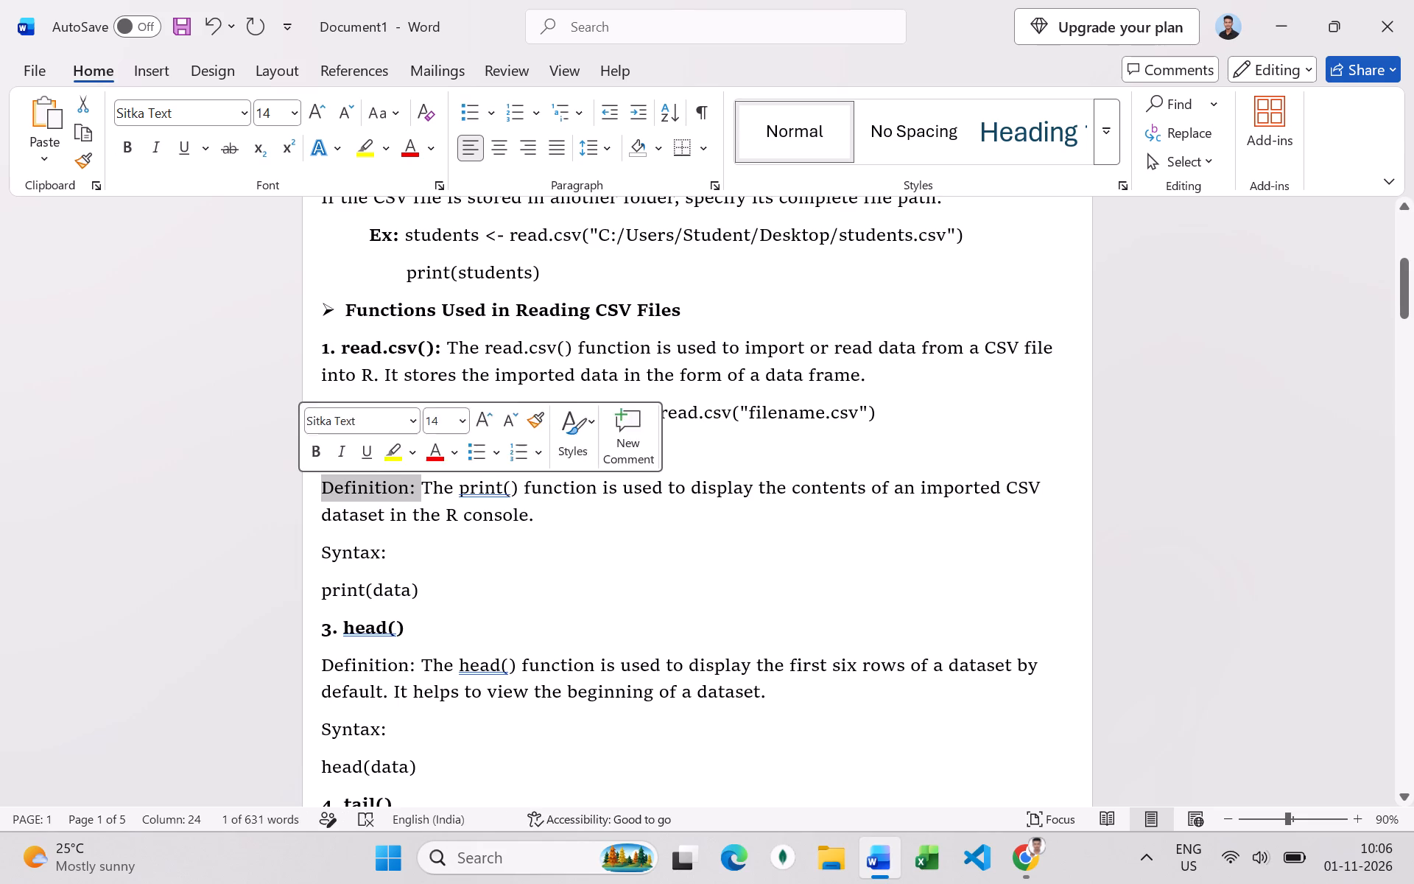
pyautogui.press('BackSpace')
pyautogui.press('BackSpace')
pyautogui.write(':')
pyautogui.press('space')
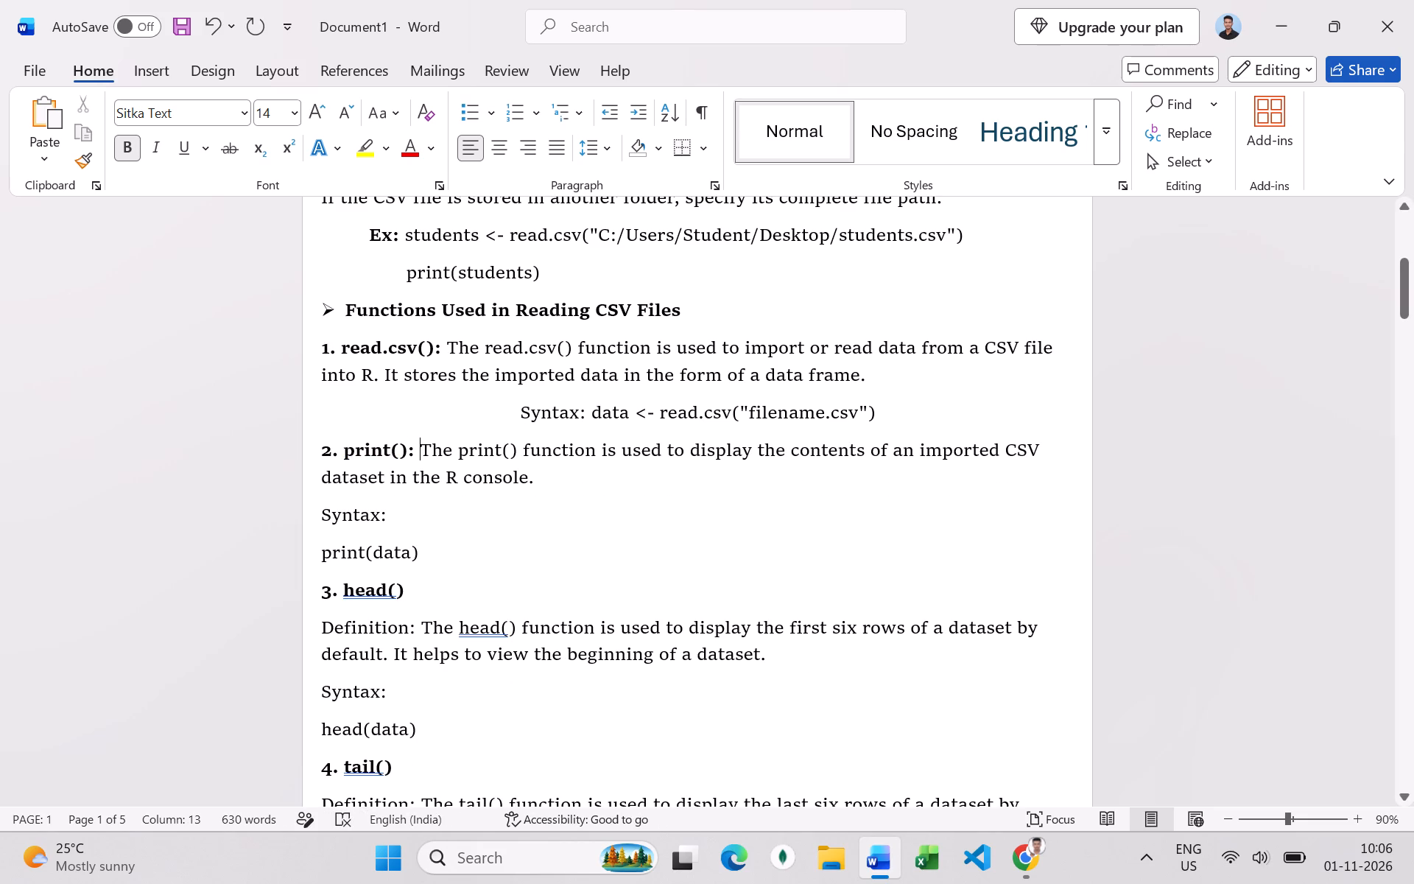
# Join print(data) onto the "Syntax:" line above it with a space.
pyautogui.click(320, 558)
pyautogui.press('BackSpace')
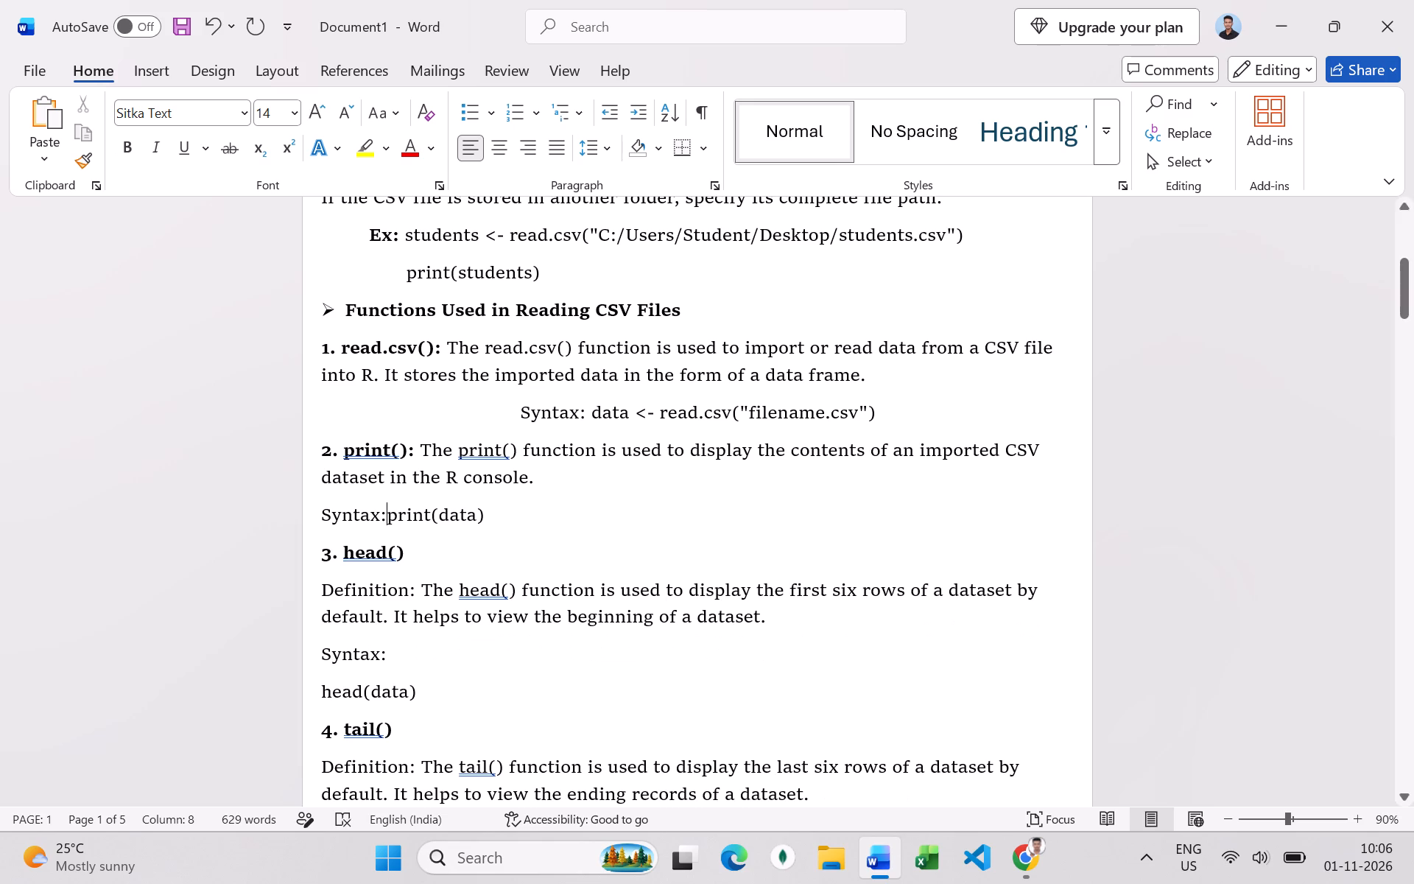
pyautogui.press('space')
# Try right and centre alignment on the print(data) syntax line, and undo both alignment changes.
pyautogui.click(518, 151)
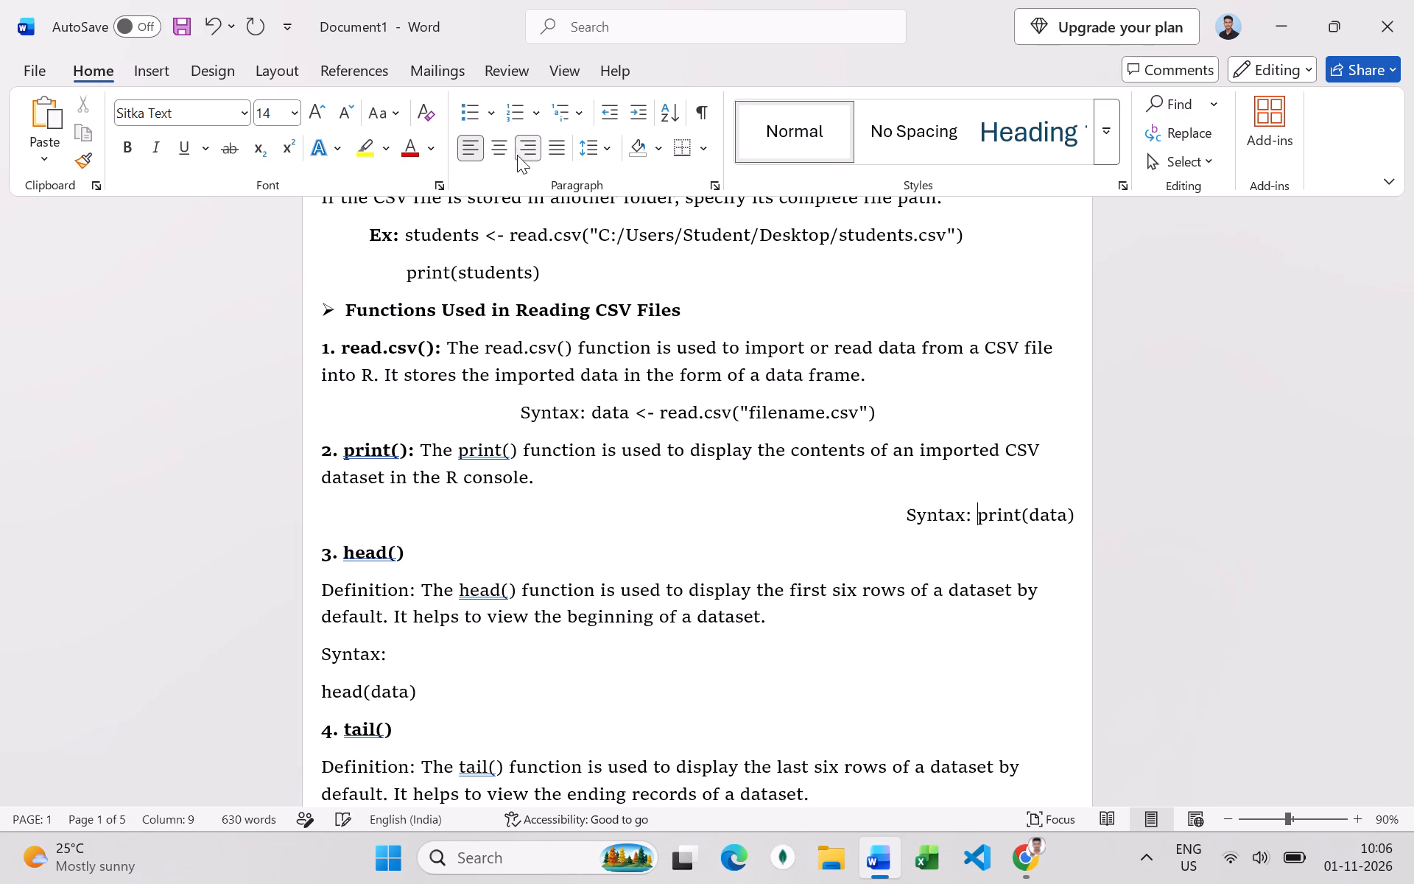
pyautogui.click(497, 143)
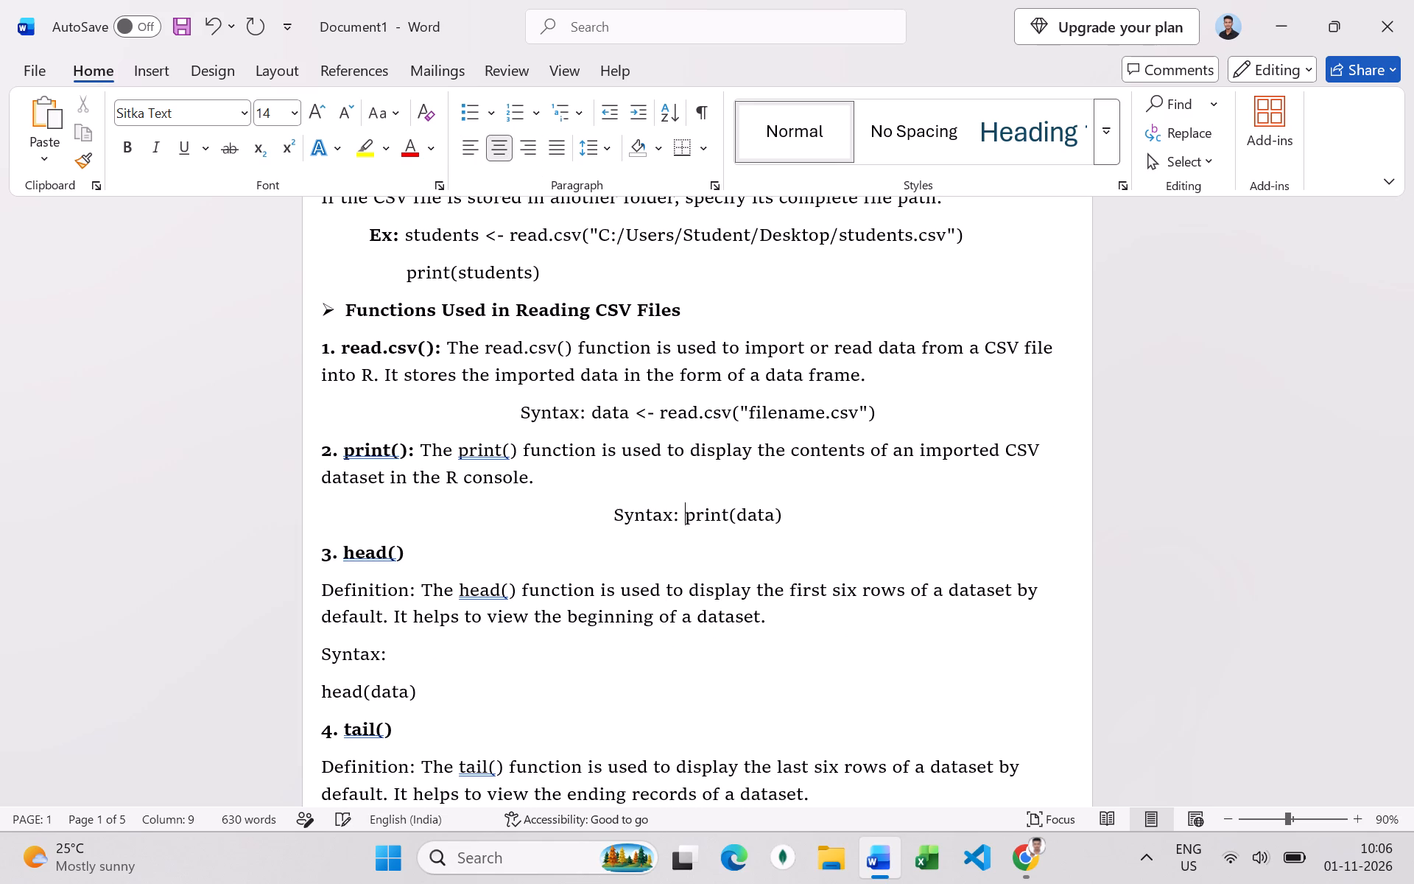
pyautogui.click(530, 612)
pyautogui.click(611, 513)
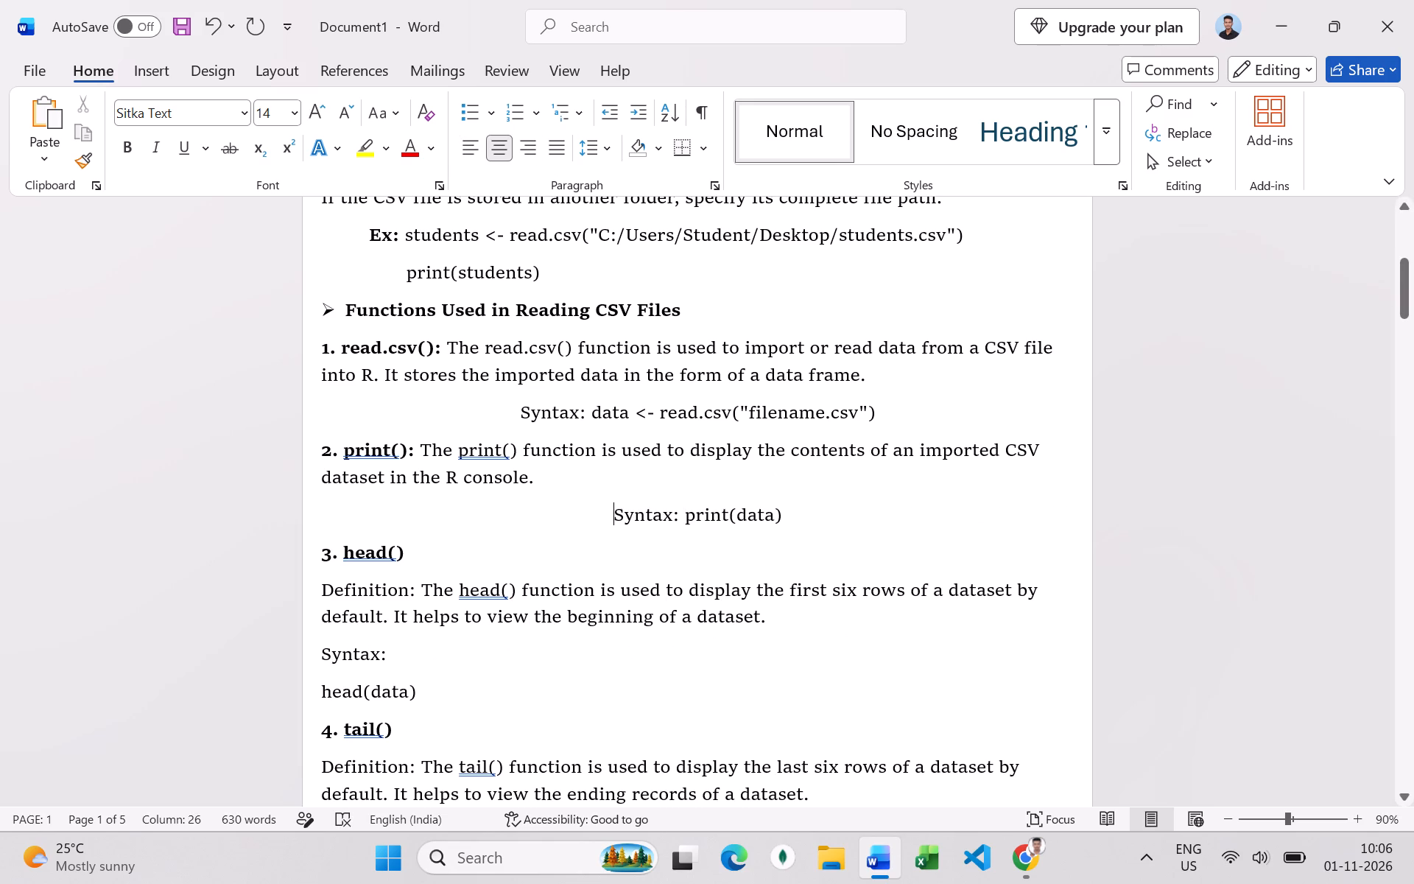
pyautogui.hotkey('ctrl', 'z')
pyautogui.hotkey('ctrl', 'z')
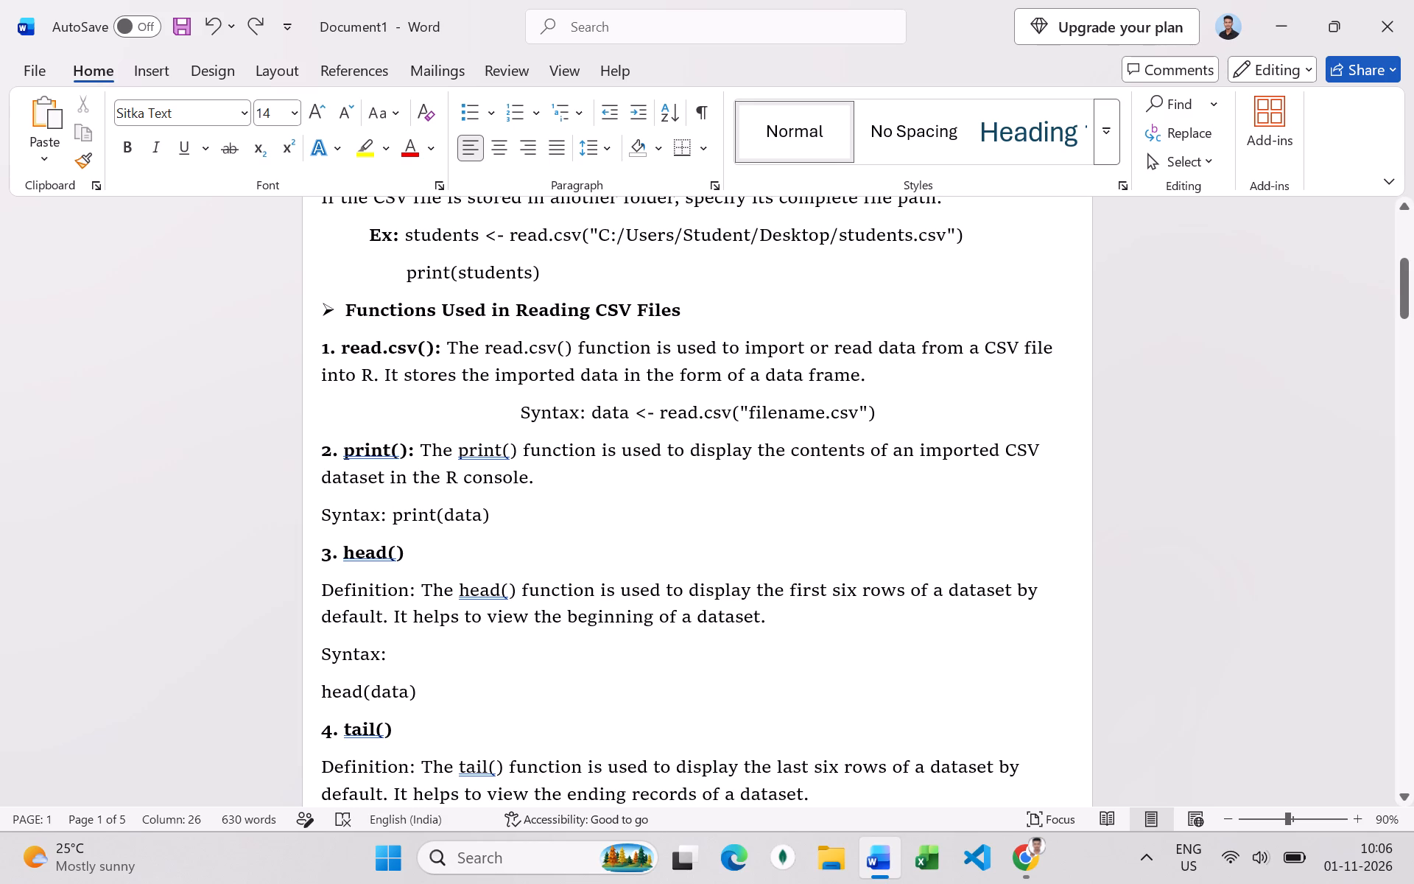
# Indent the "Syntax: print(data)" line by four tab stops.
pyautogui.click(324, 508)
pyautogui.press('Tab')
pyautogui.press('Tab')
pyautogui.press('Tab')
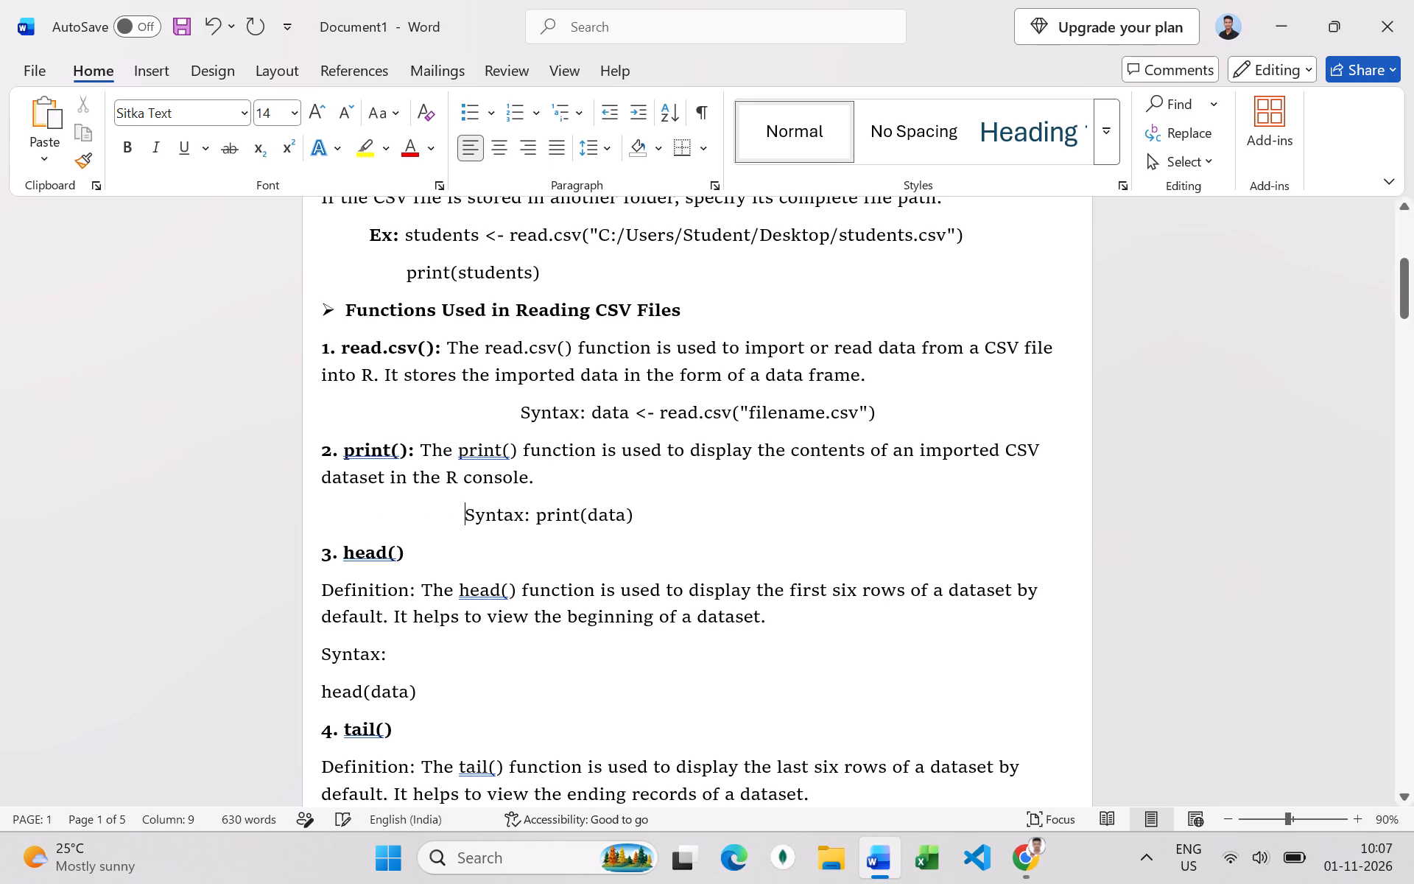
pyautogui.press('Tab')
pyautogui.click(440, 642)
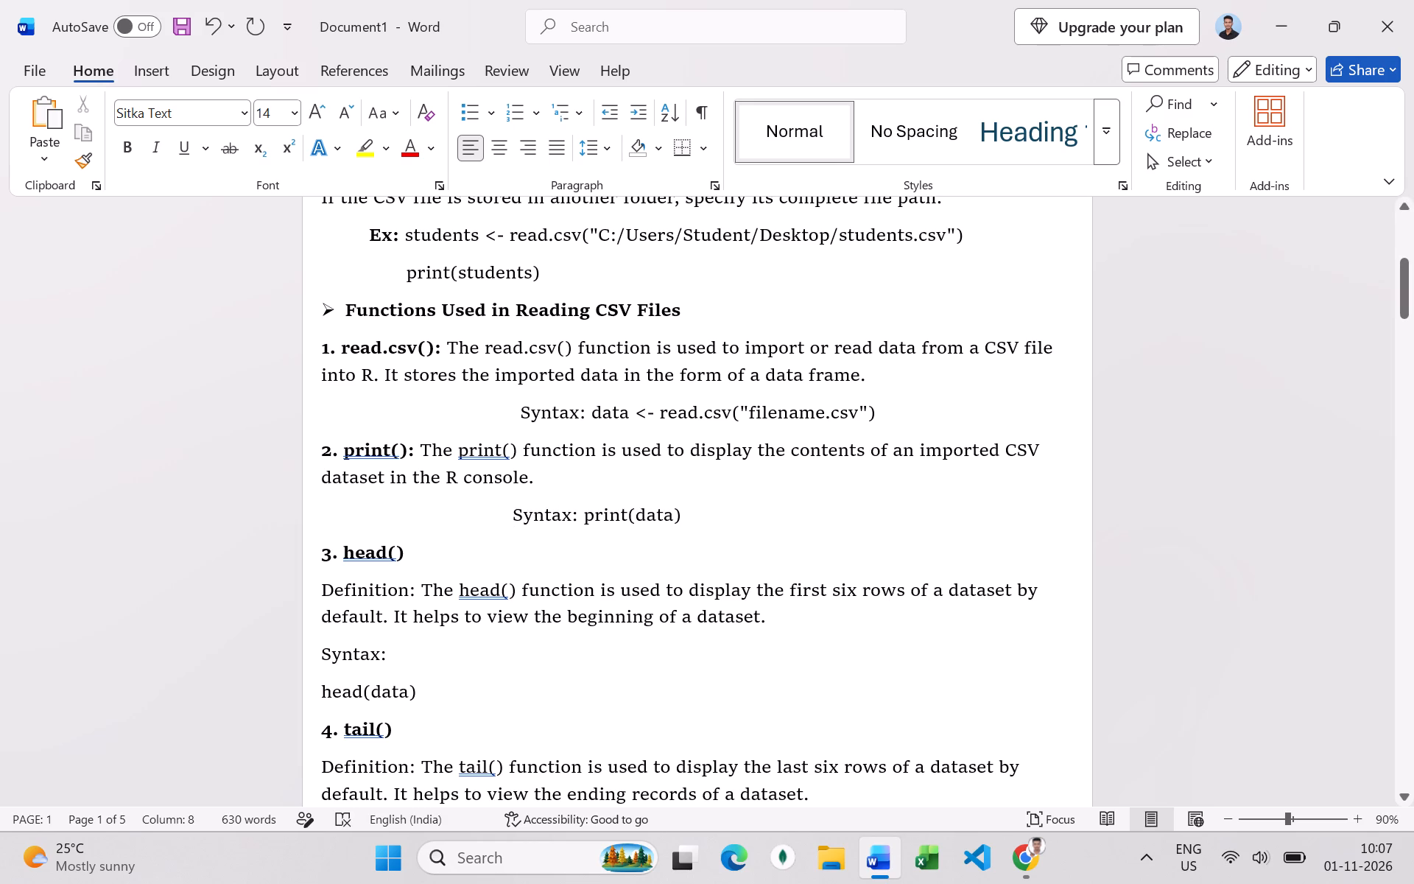
# Ignore the grammar flags once on print() in both its definition sentence and the numbered heading.
pyautogui.rightClick(486, 461)
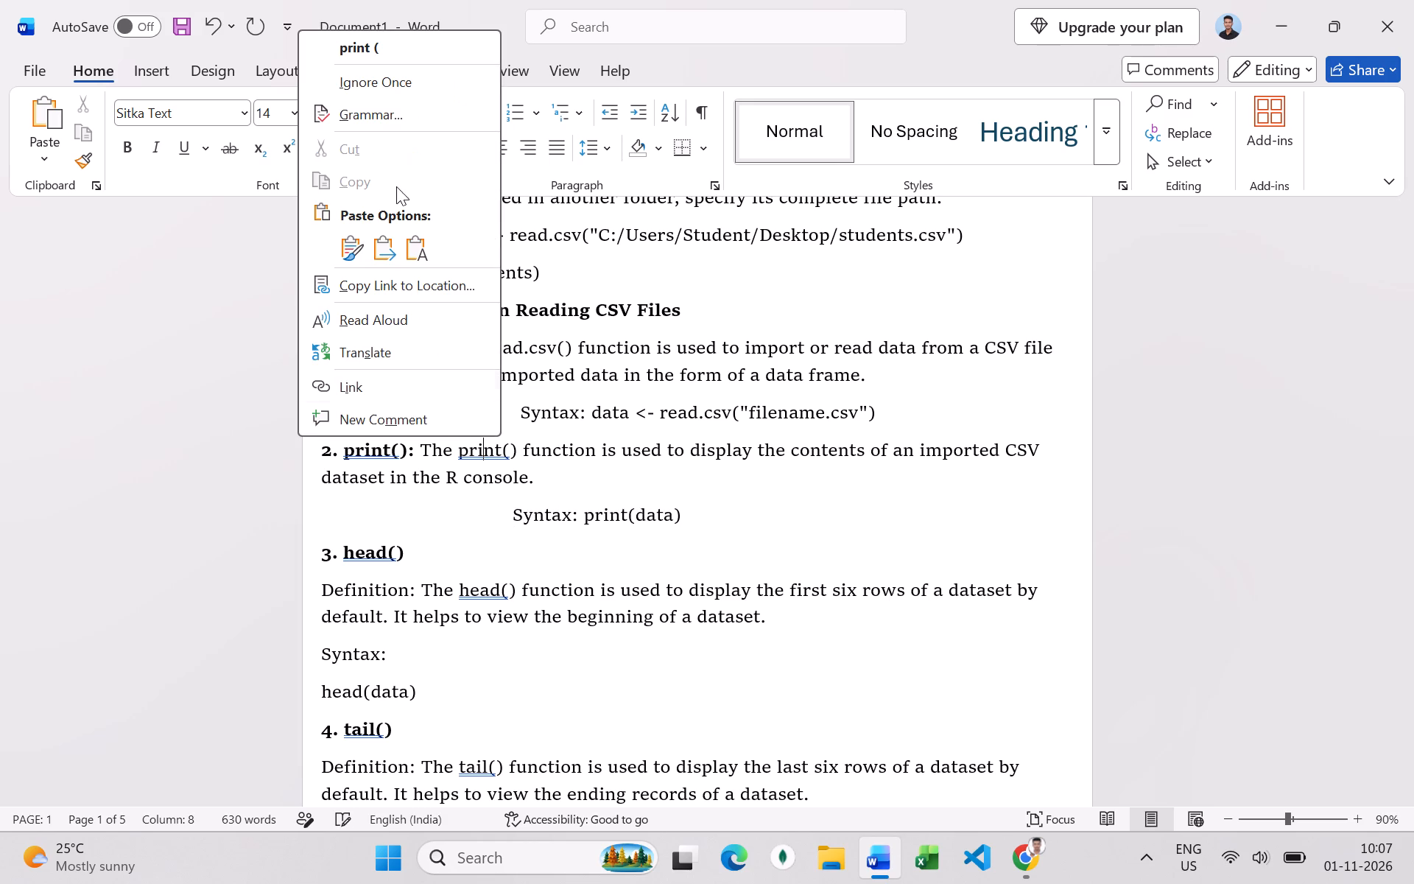
pyautogui.click(385, 90)
pyautogui.rightClick(366, 463)
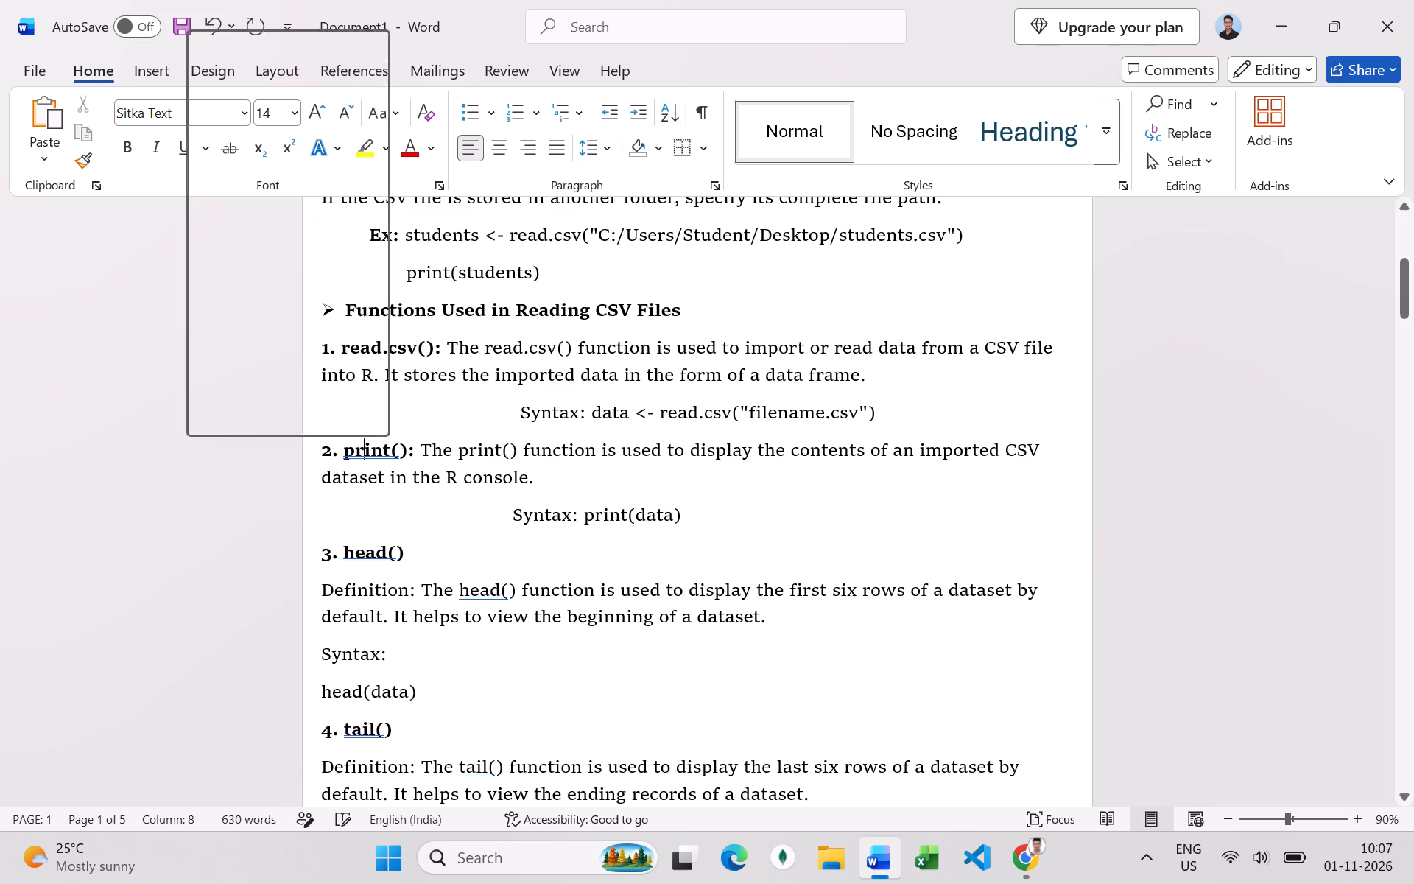
pyautogui.click(316, 88)
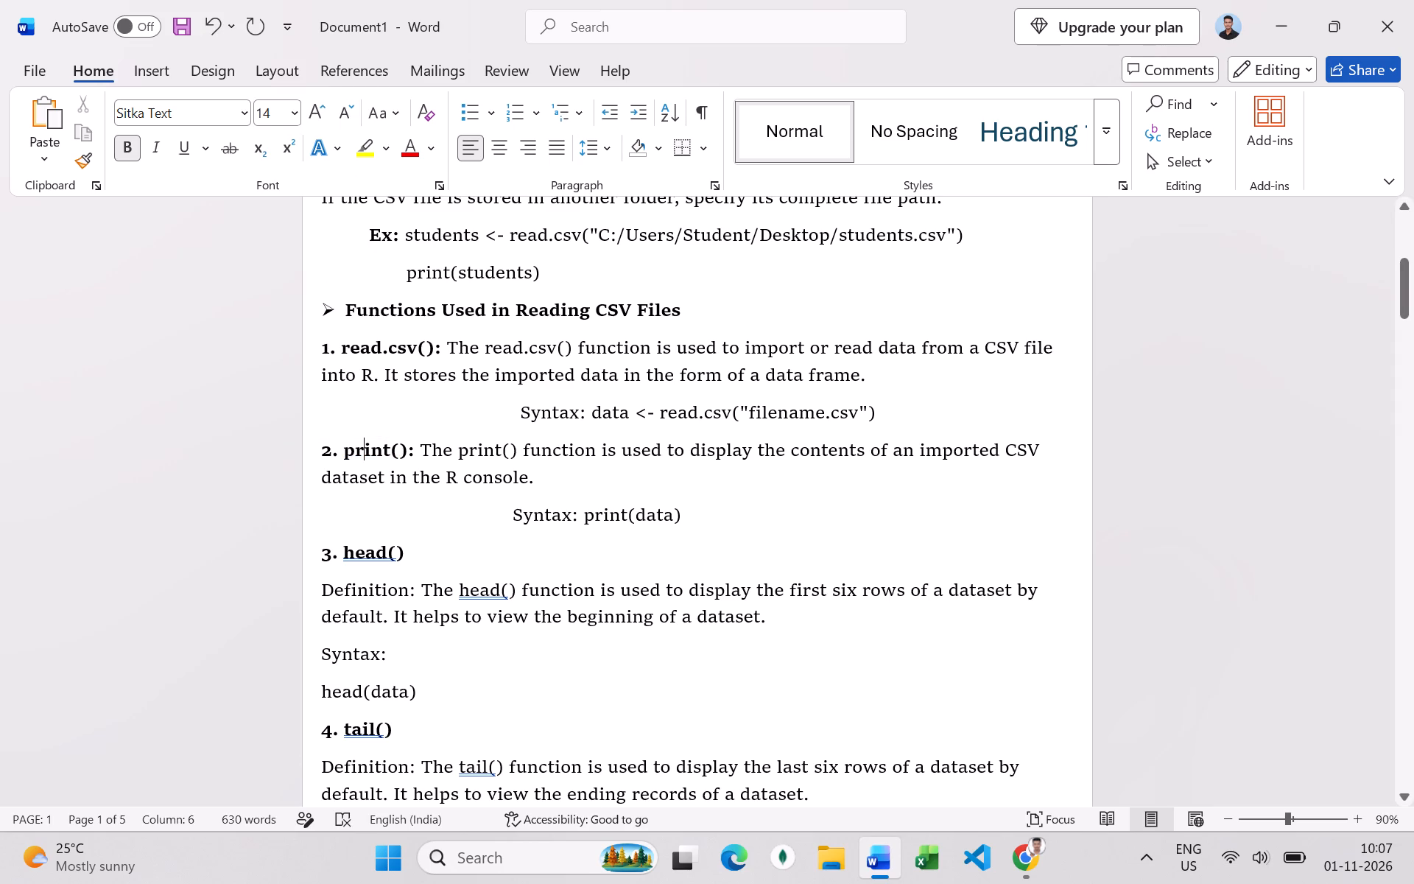
# Justify the paragraphs from the read.csv() entry through the print() definition.
pyautogui.moveTo(539, 483); pyautogui.dragTo(253, 346)
pyautogui.click(552, 160)
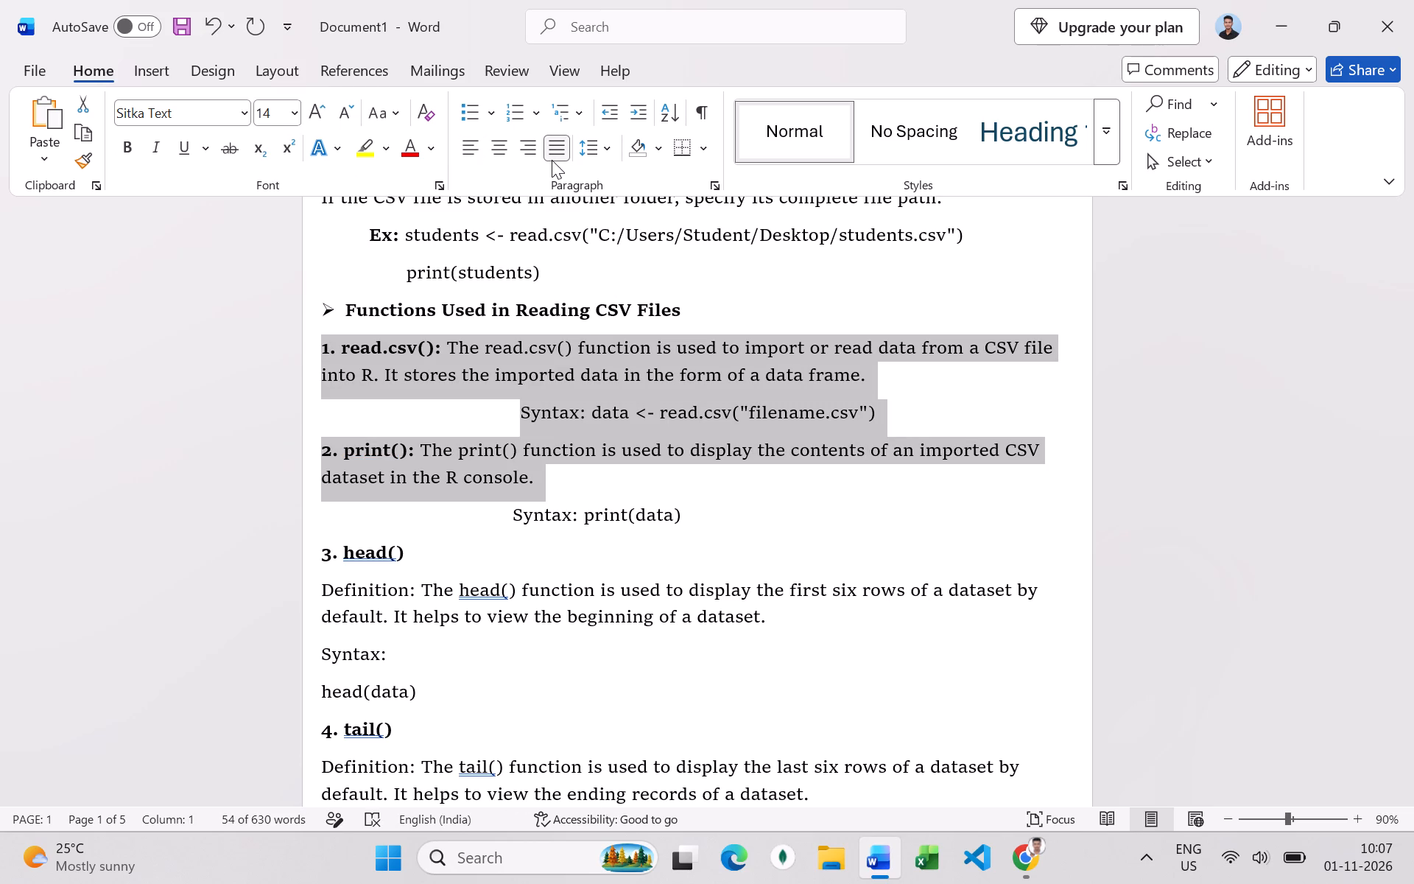
pyautogui.click(547, 448)
pyautogui.click(542, 414)
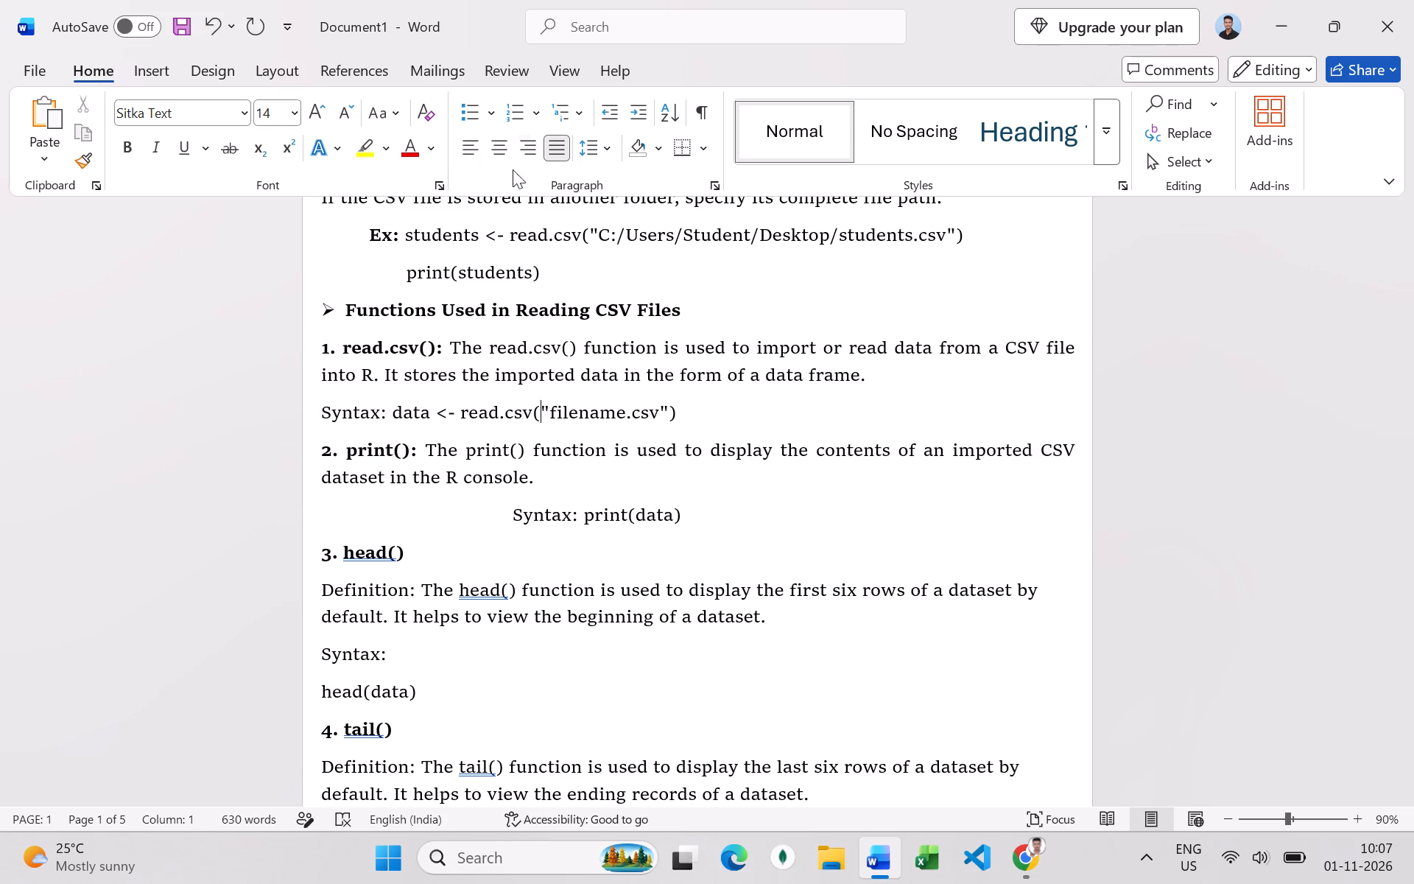
# Centre the read.csv() syntax line under the first function definition.
pyautogui.click(495, 155)
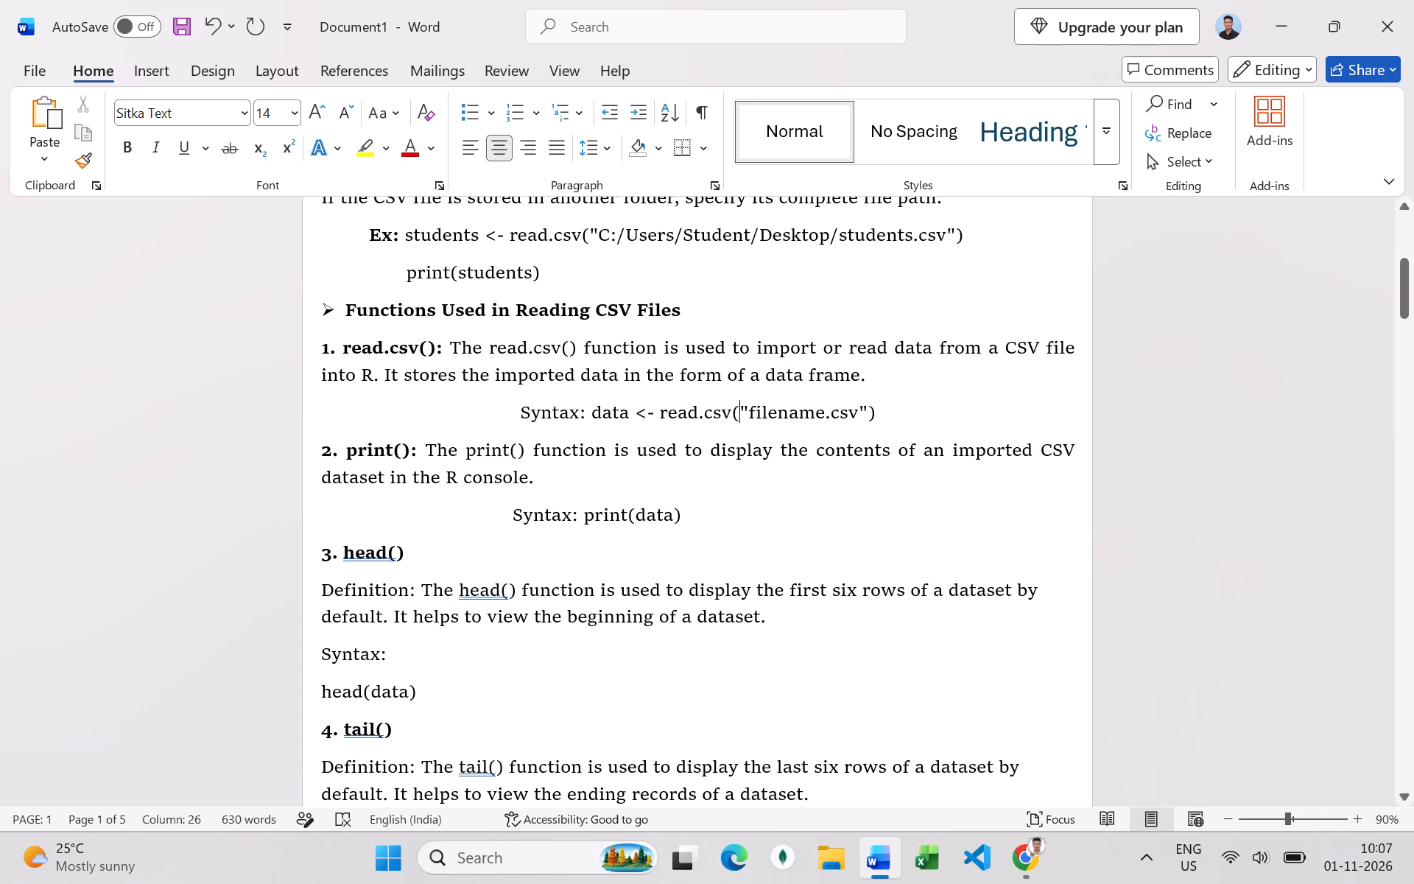
# Remove the "Definition:" label for head(), join its definition to the heading as "3. head(): ", and justify the paragraph.
pyautogui.moveTo(421, 584); pyautogui.dragTo(317, 585)
pyautogui.press('BackSpace')
pyautogui.press('BackSpace')
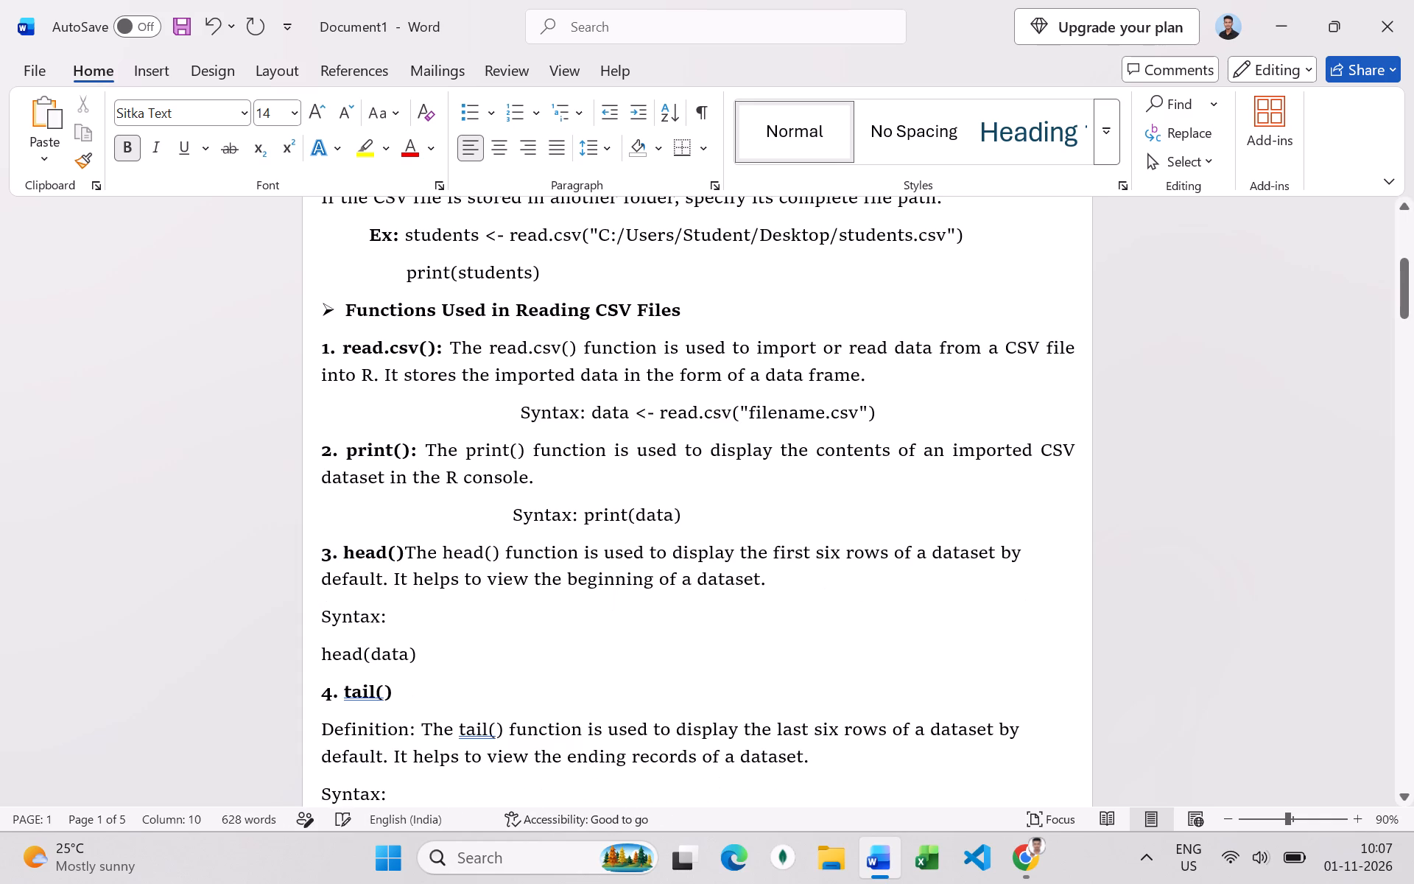
pyautogui.hotkey('shift', ':')
pyautogui.press('space')
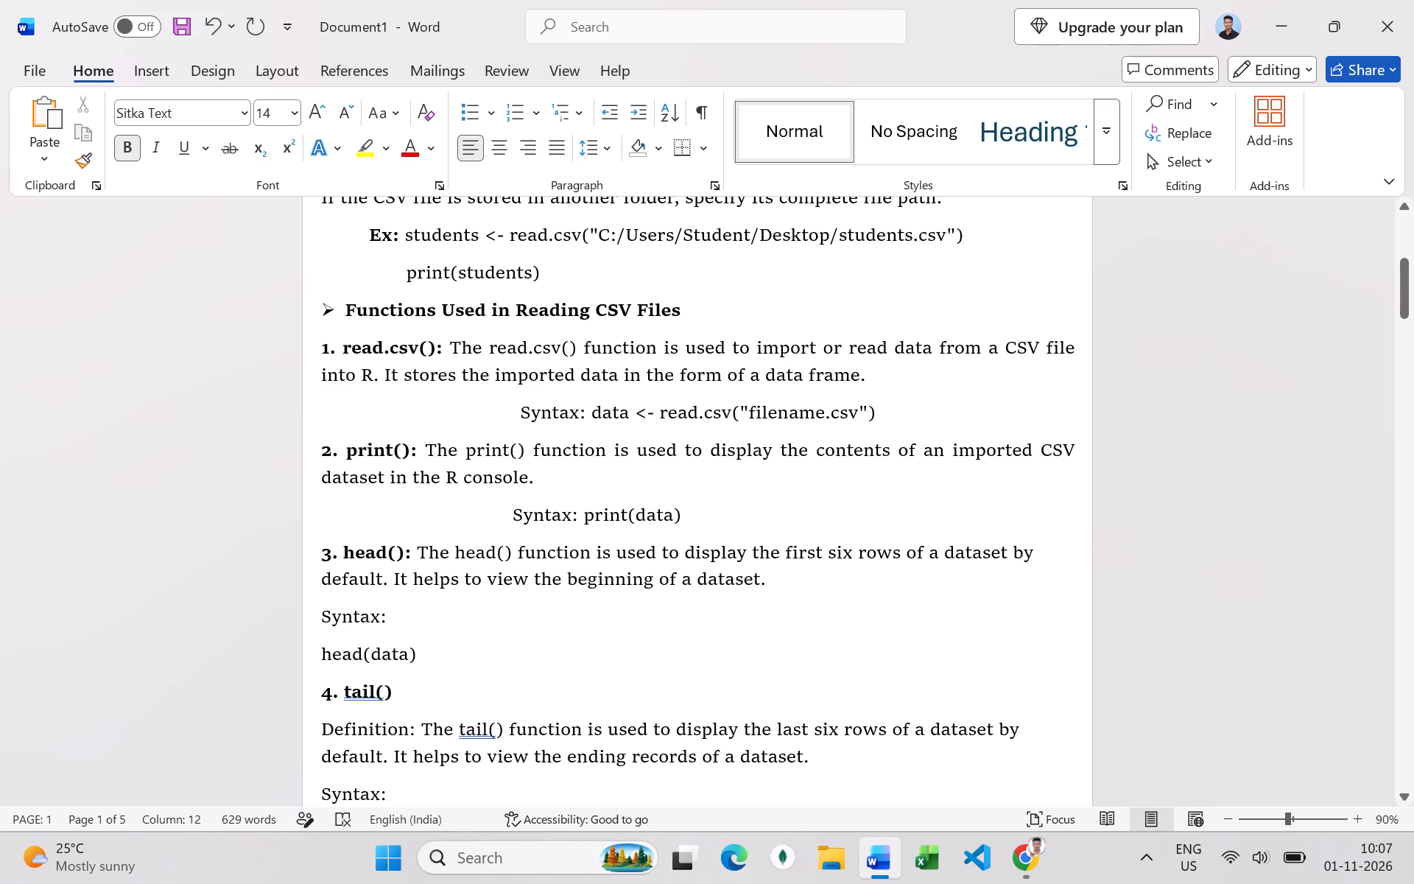
pyautogui.click(549, 150)
pyautogui.click(587, 627)
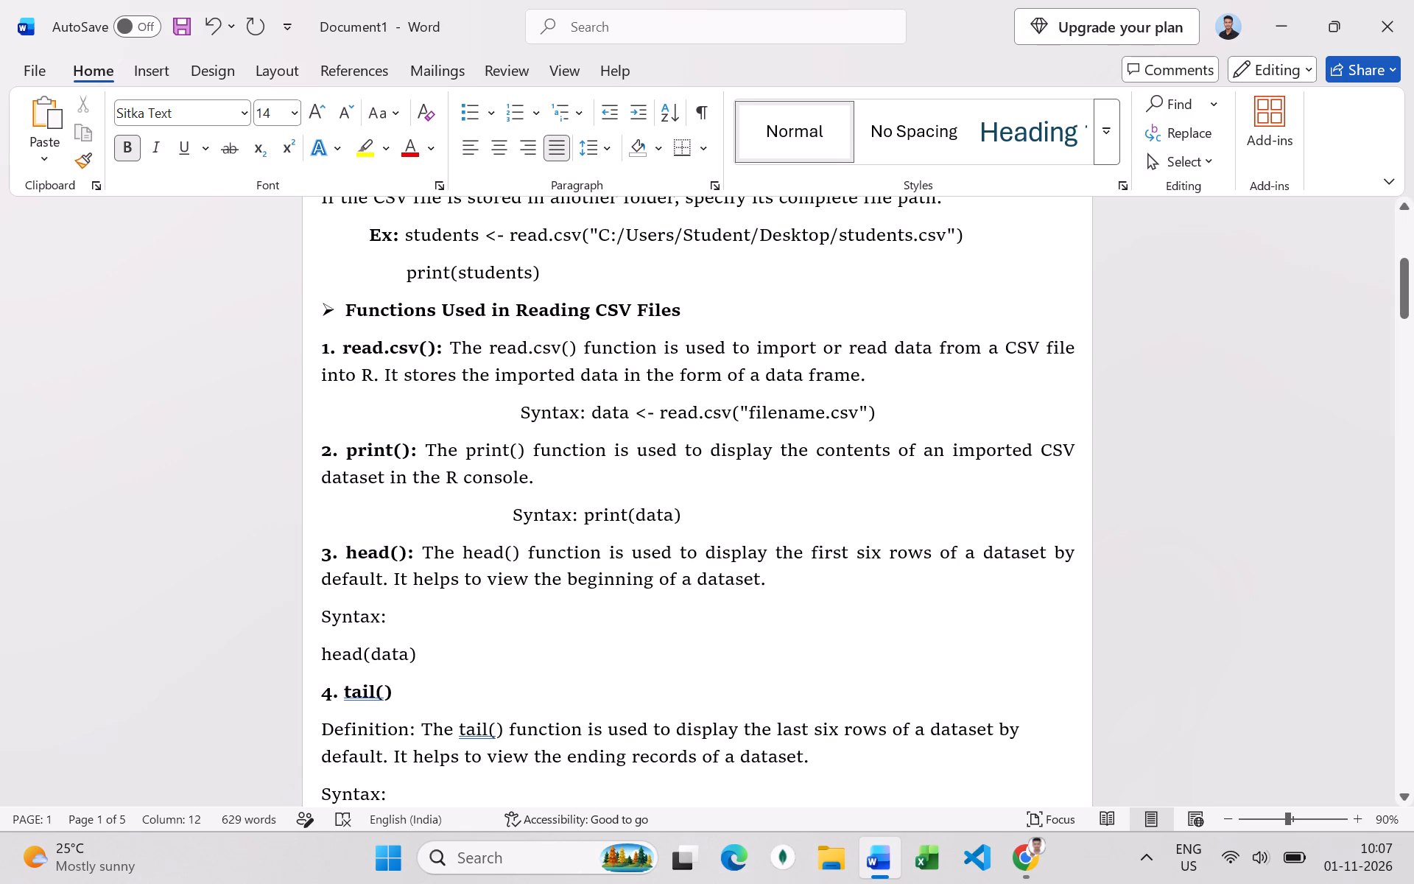
# Delete the sentence "It helps to view the beginning of a dataset." from the head() definition.
pyautogui.rightClick(476, 556)
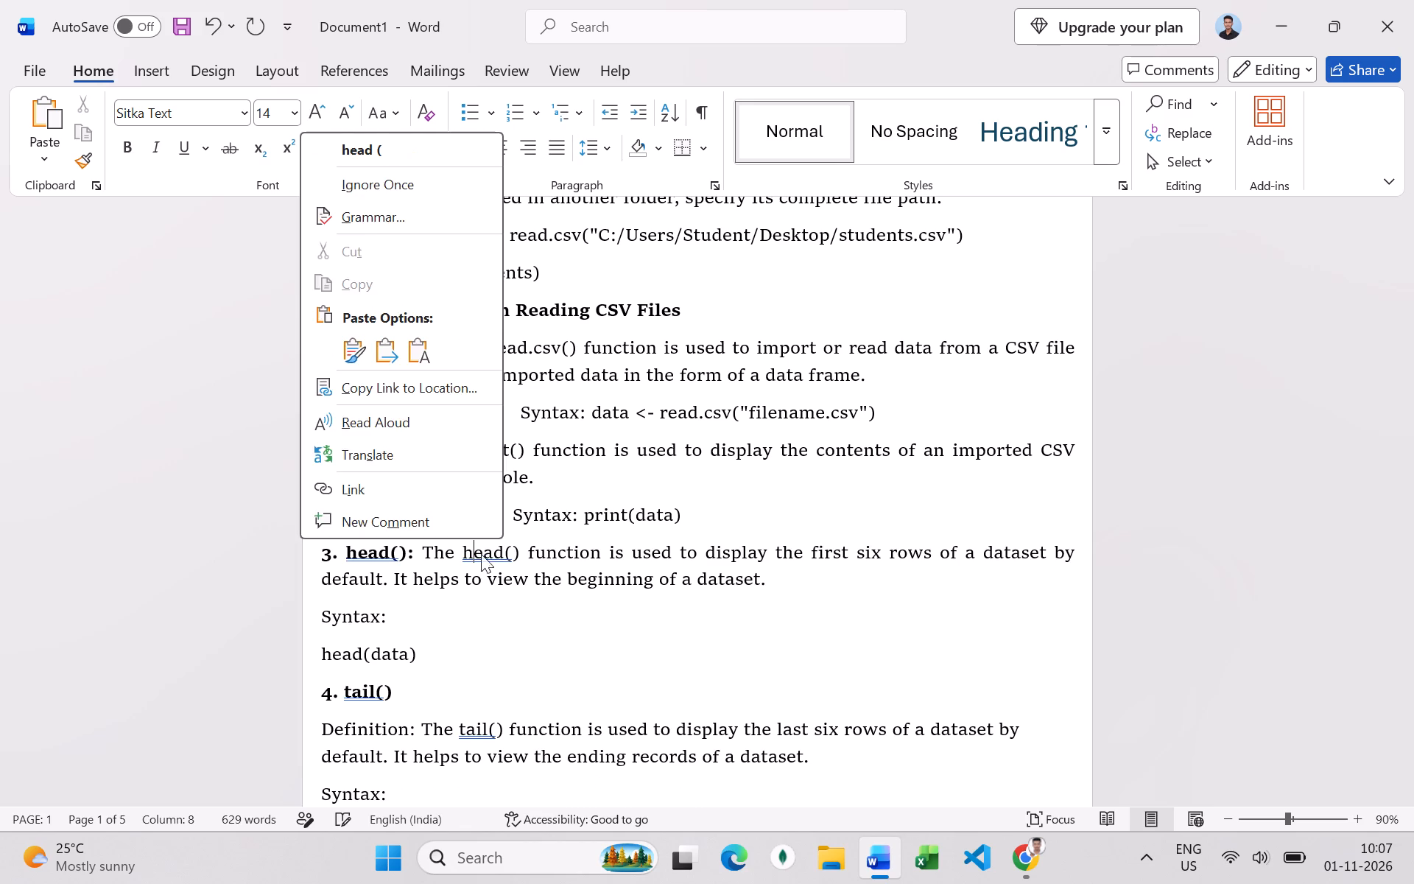
pyautogui.click(533, 609)
pyautogui.scroll(1, 533, 609)
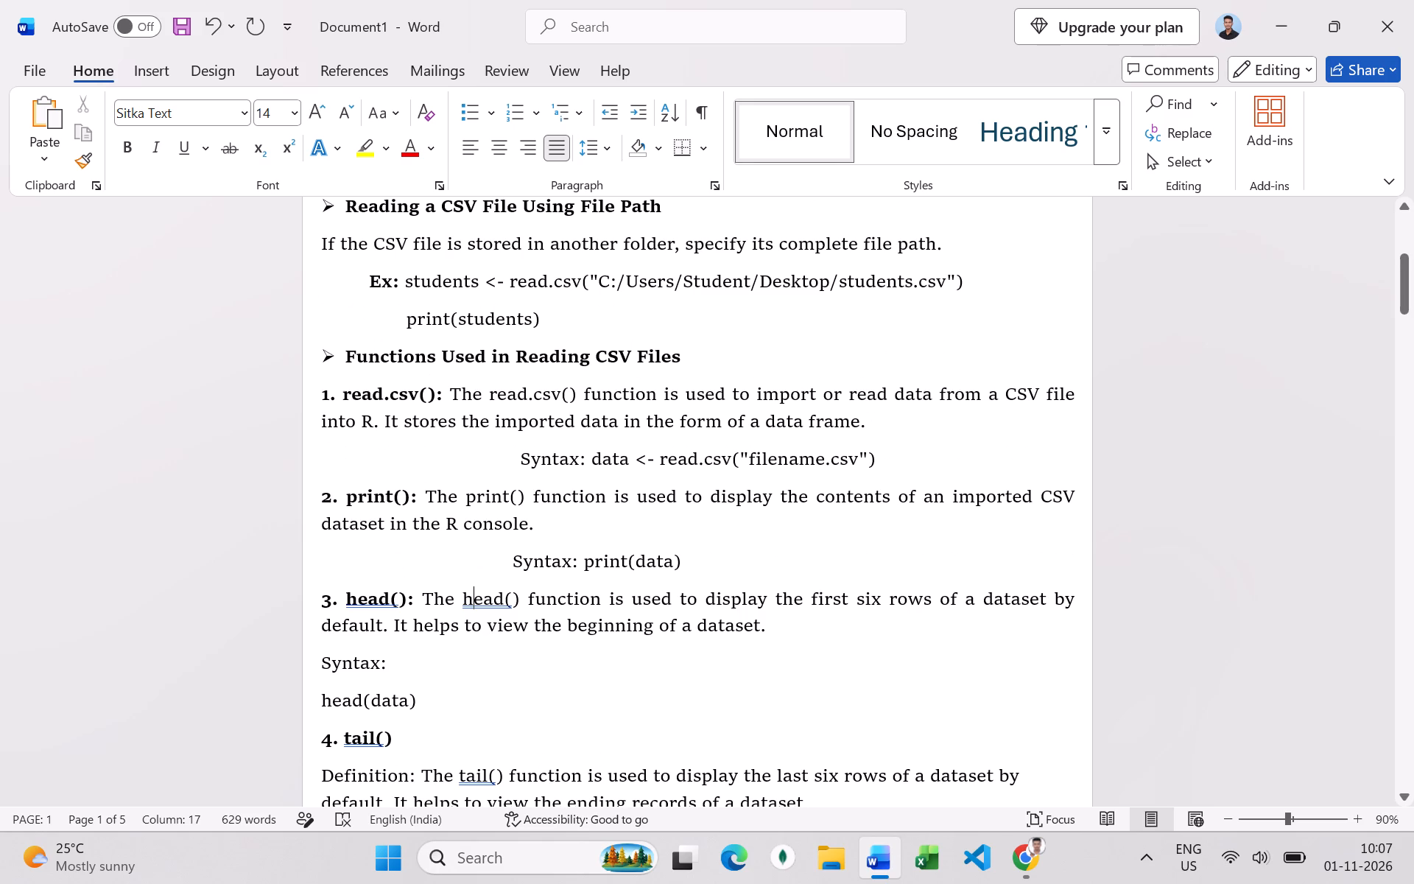
pyautogui.moveTo(782, 628); pyautogui.dragTo(404, 639)
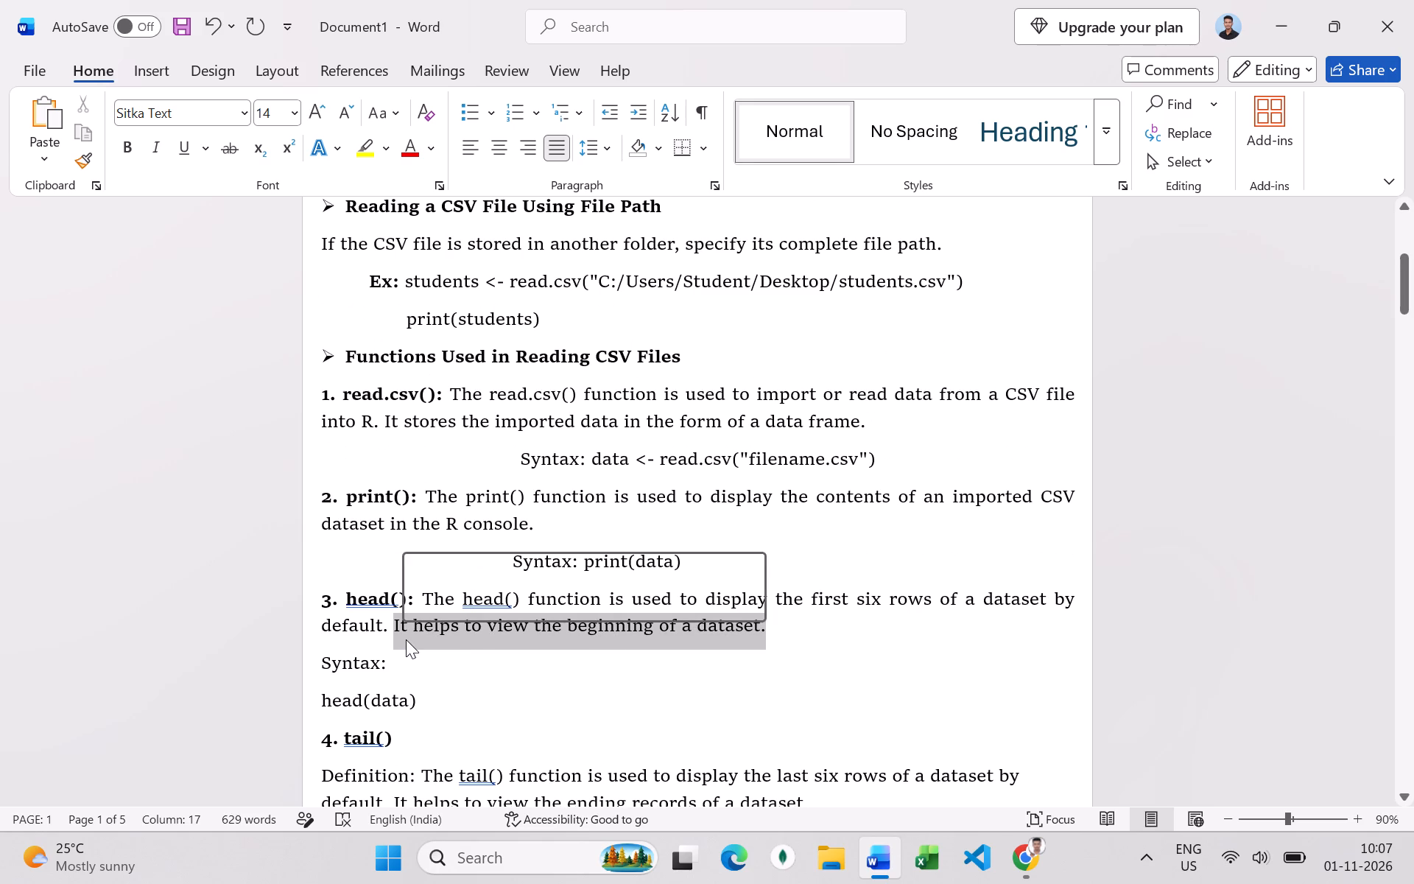
pyautogui.press('BackSpace')
# Join the head() syntax into one line, "Syntax: head(data)", and indent it by four tab stops.
pyautogui.click(321, 704)
pyautogui.press('BackSpace')
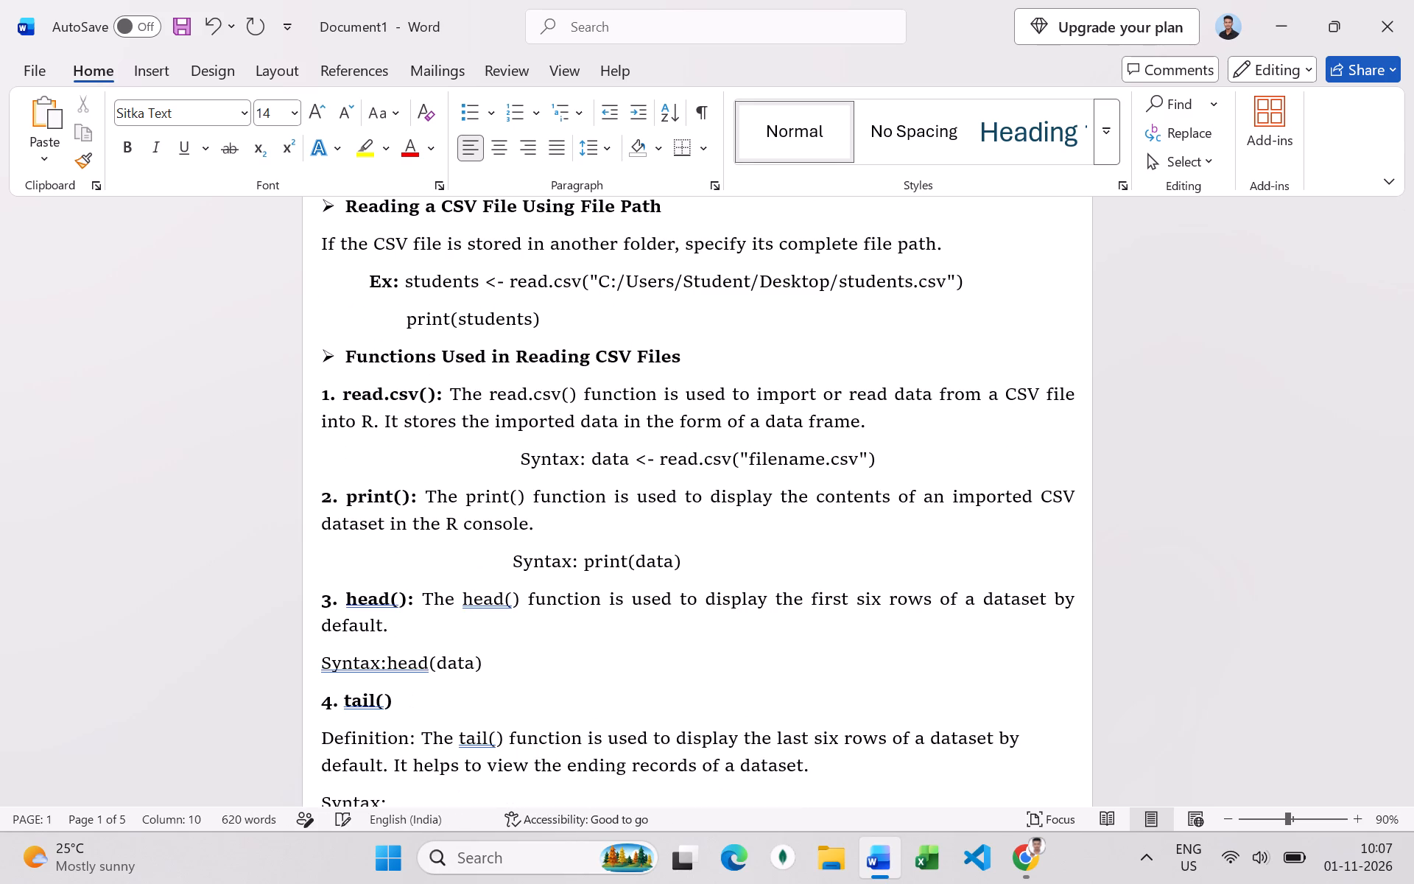
pyautogui.press('space')
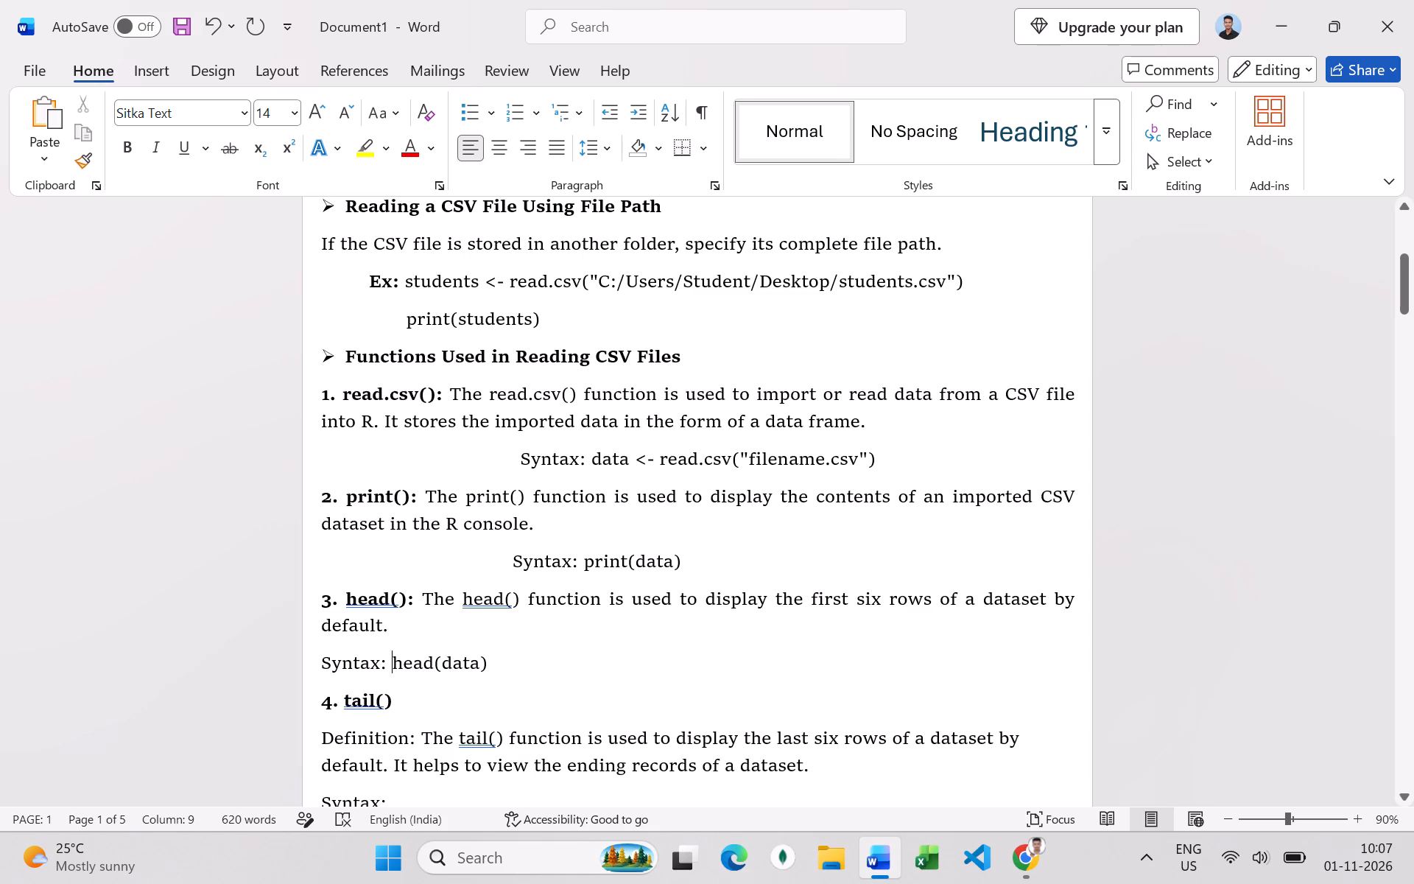
pyautogui.click(321, 665)
pyautogui.press('Tab')
pyautogui.press('Tab')
pyautogui.press('Tab')
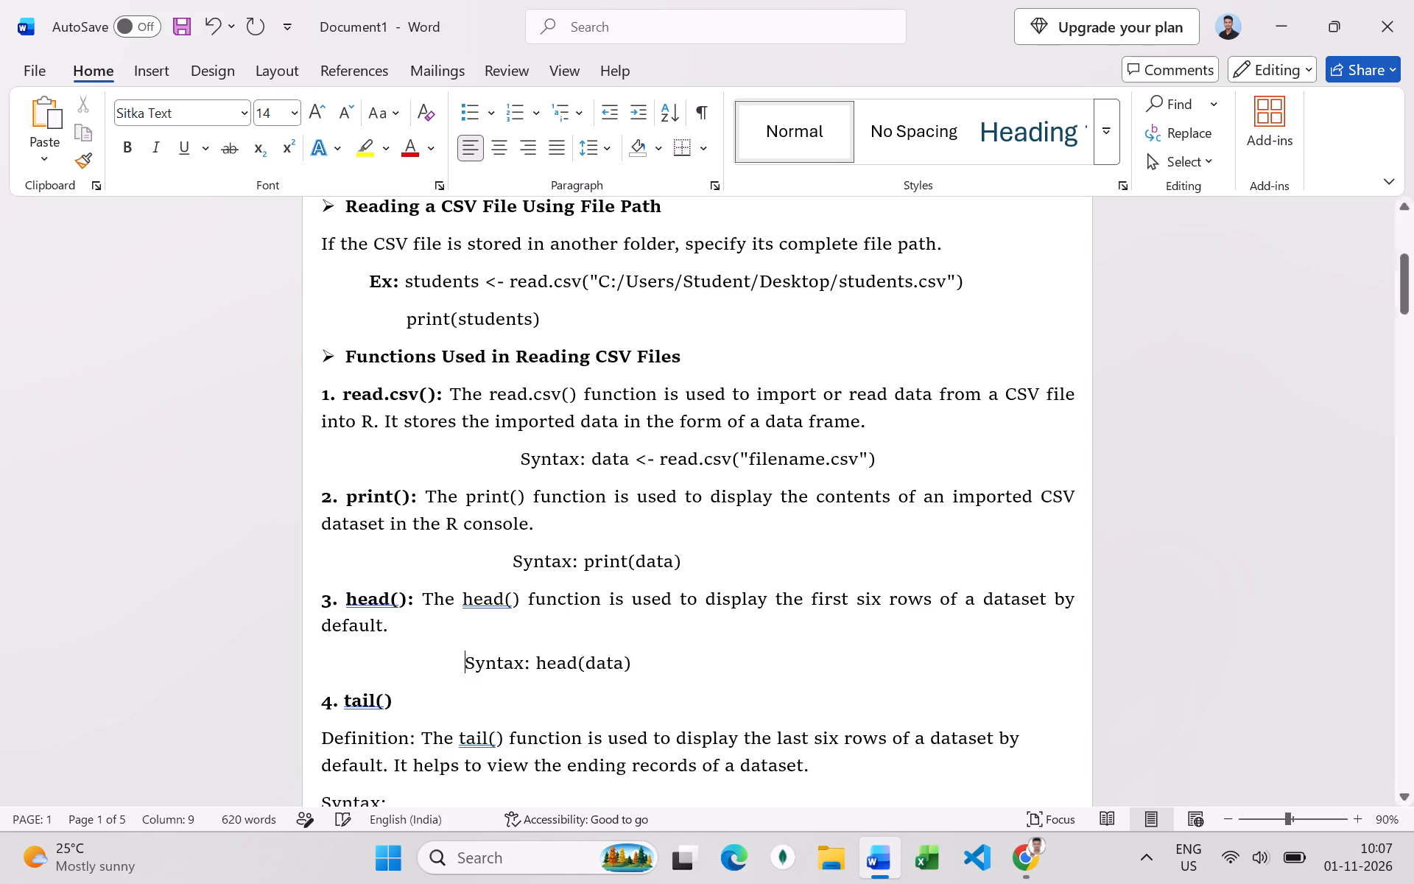
pyautogui.press('Tab')
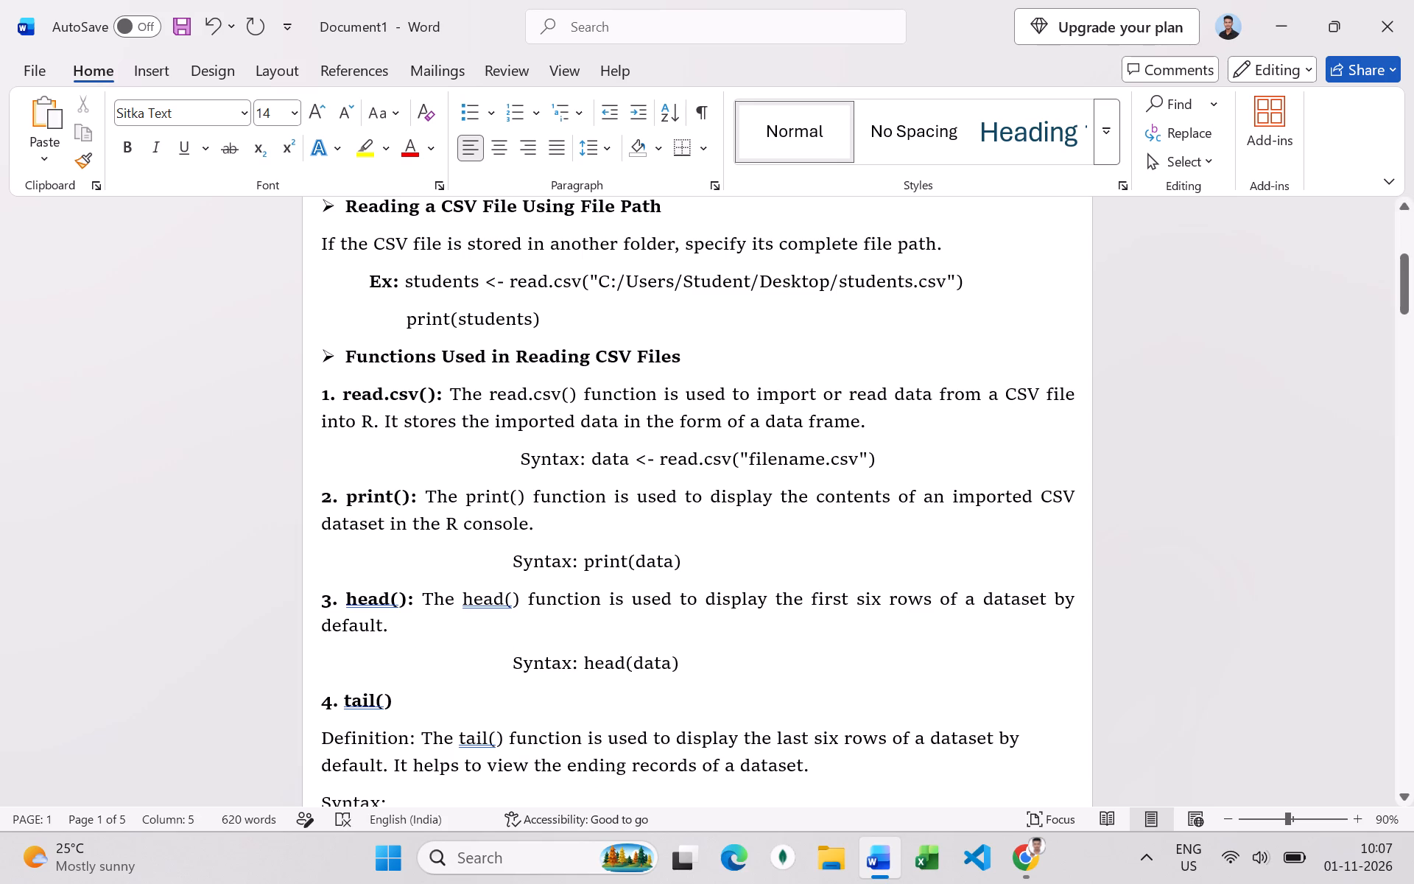
# Replace "The head()" with "This" at the start of the head() definition.
pyautogui.click(462, 600)
pyautogui.press('BackSpace')
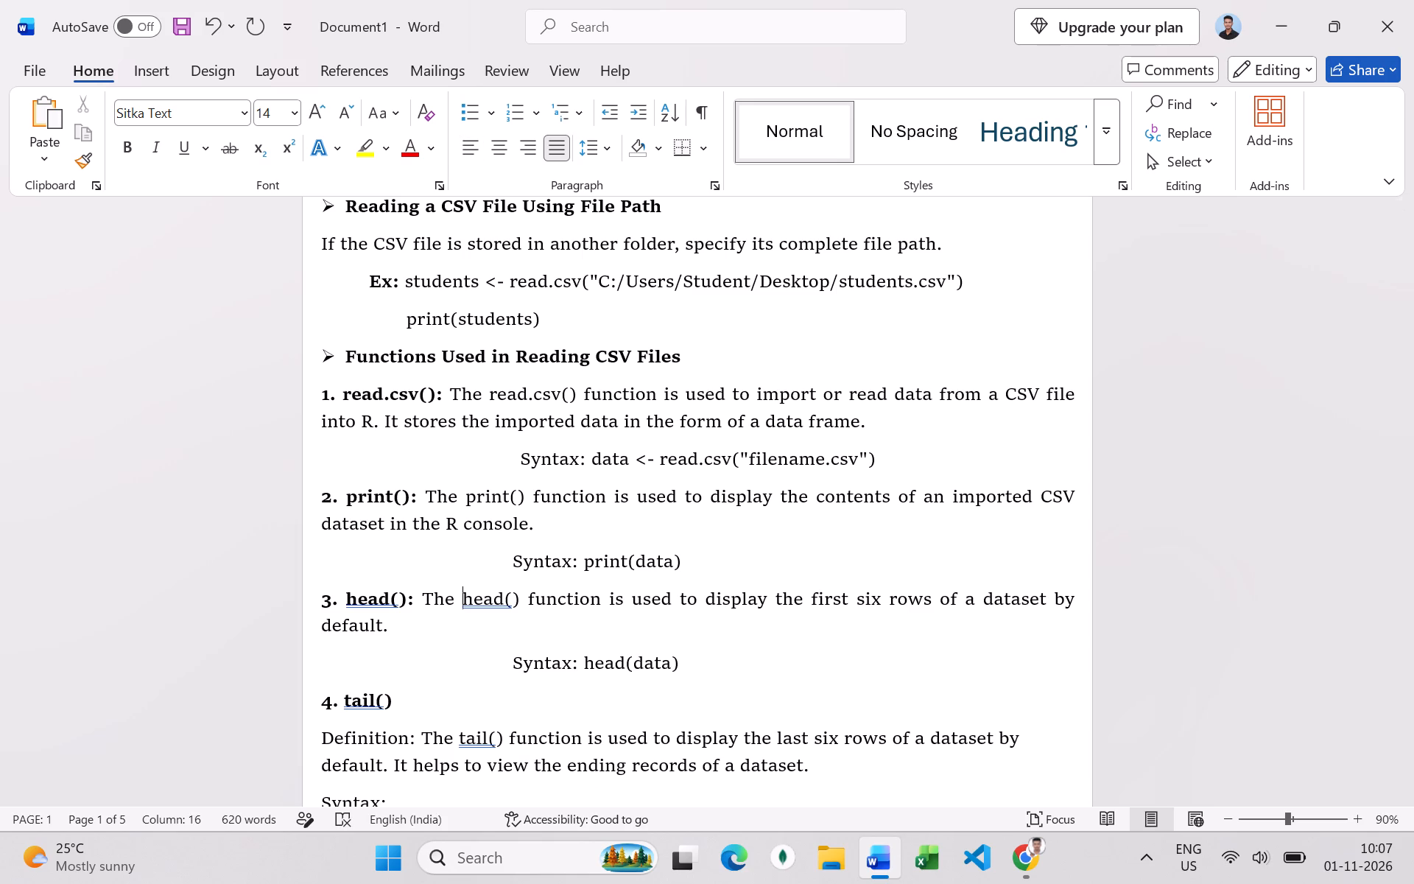
pyautogui.press('BackSpace')
pyautogui.press('BackSpace')
pyautogui.press('BackSpace')
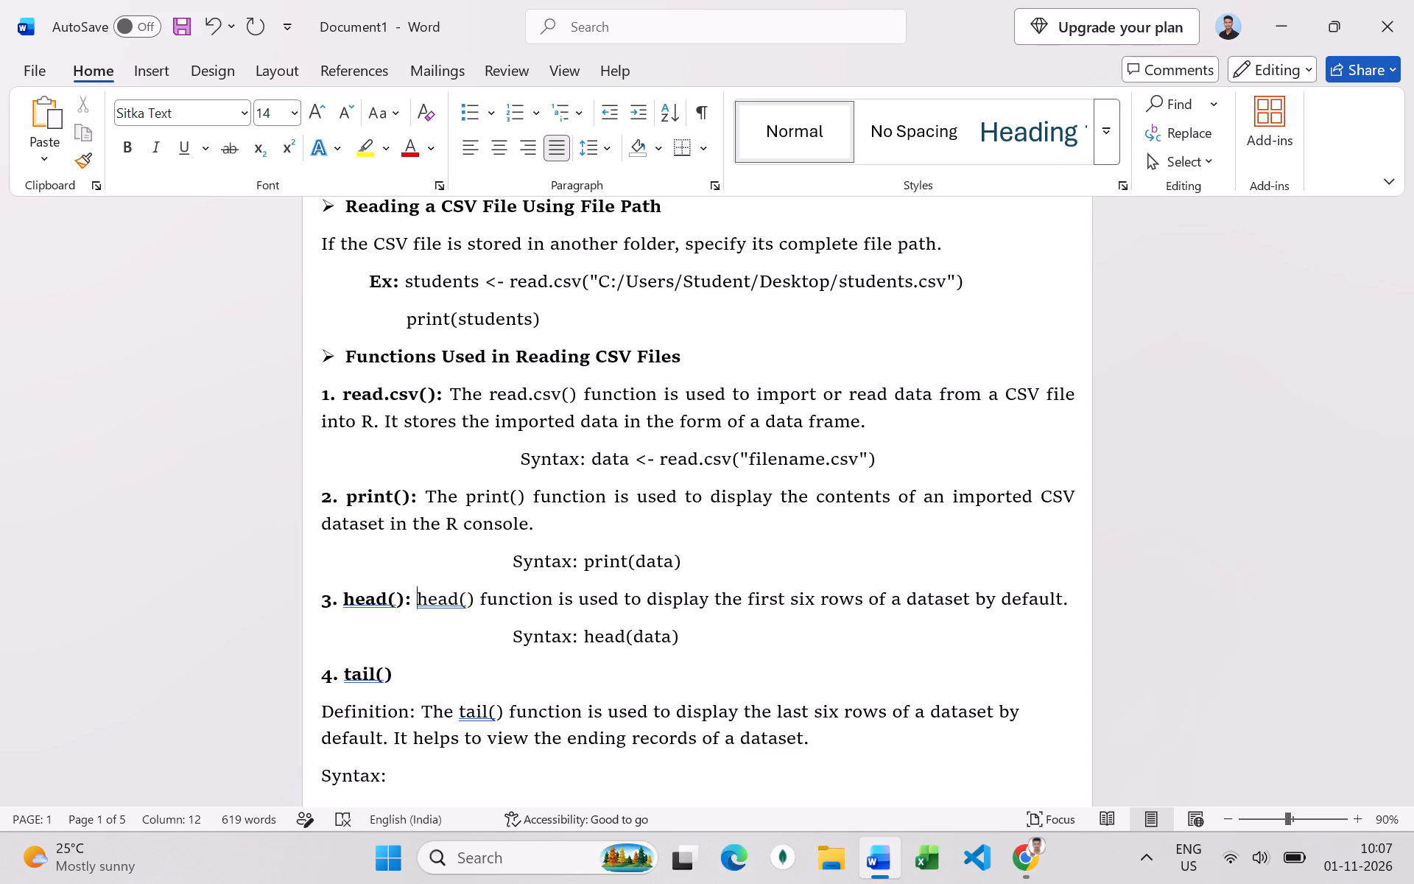
pyautogui.moveTo(472, 597); pyautogui.dragTo(437, 597)
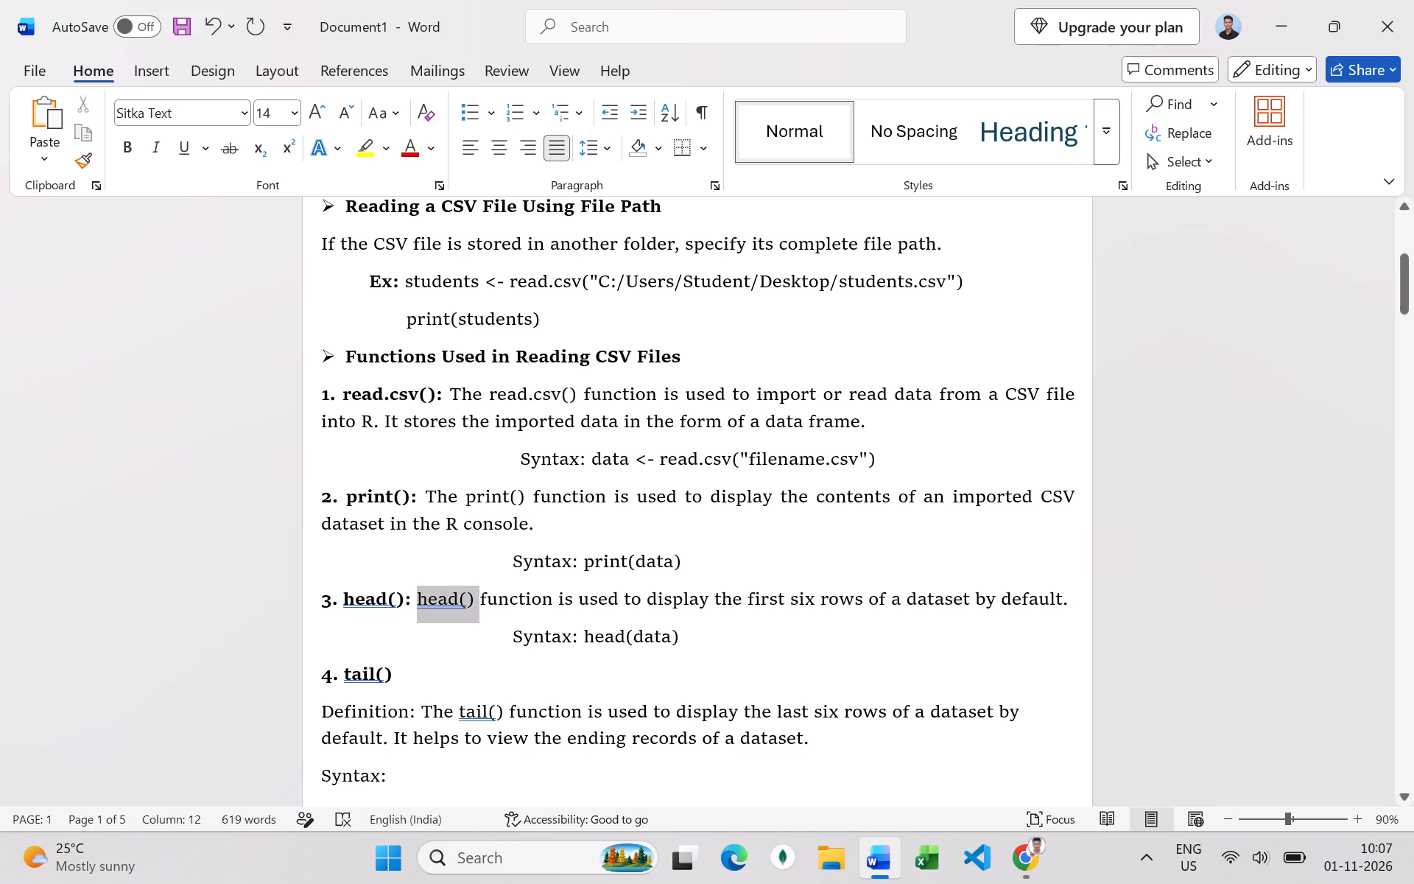
pyautogui.moveTo(437, 597); pyautogui.dragTo(432, 597)
pyautogui.write('This')
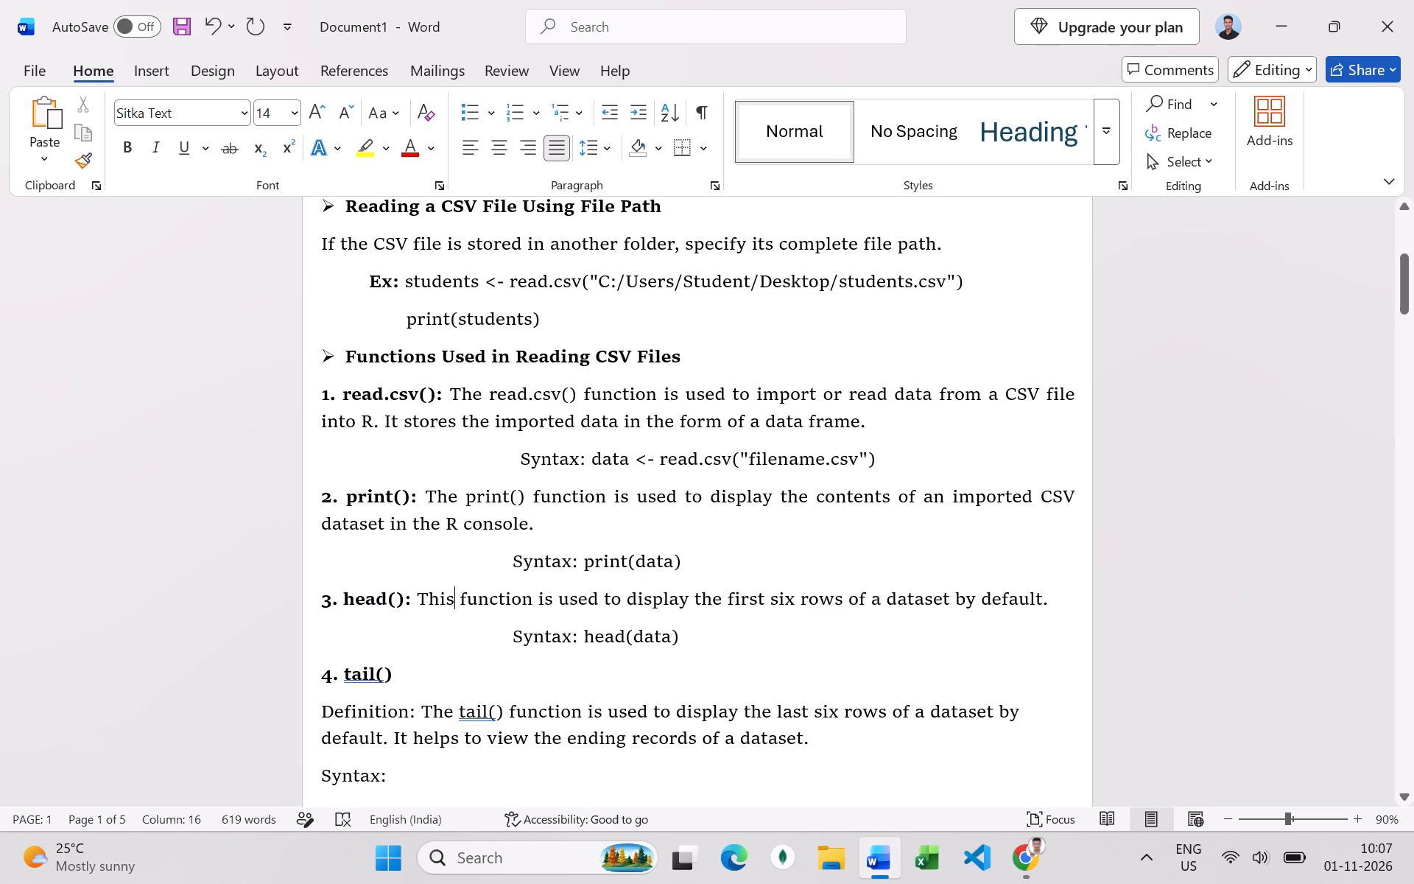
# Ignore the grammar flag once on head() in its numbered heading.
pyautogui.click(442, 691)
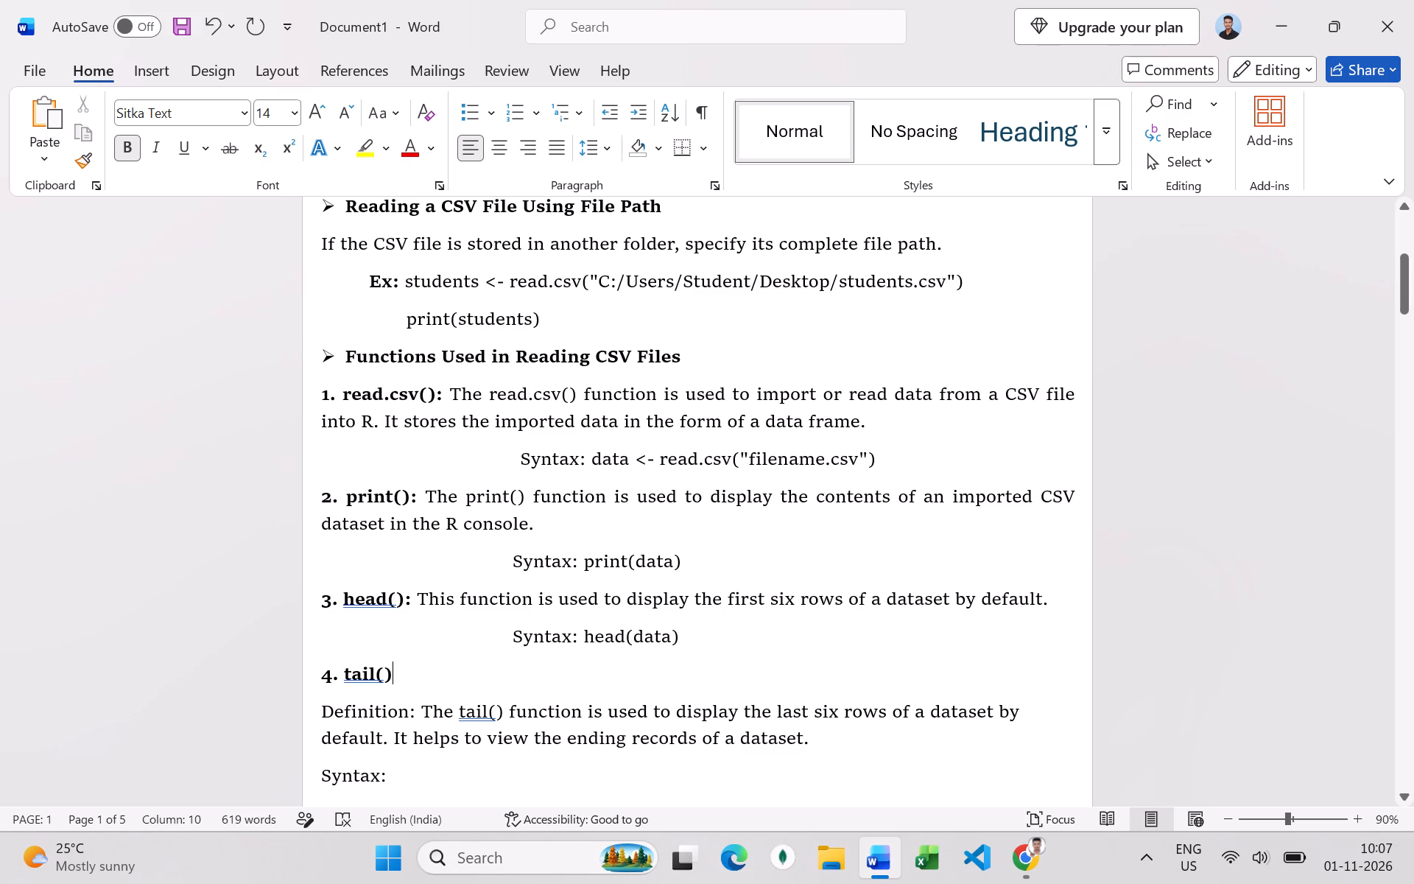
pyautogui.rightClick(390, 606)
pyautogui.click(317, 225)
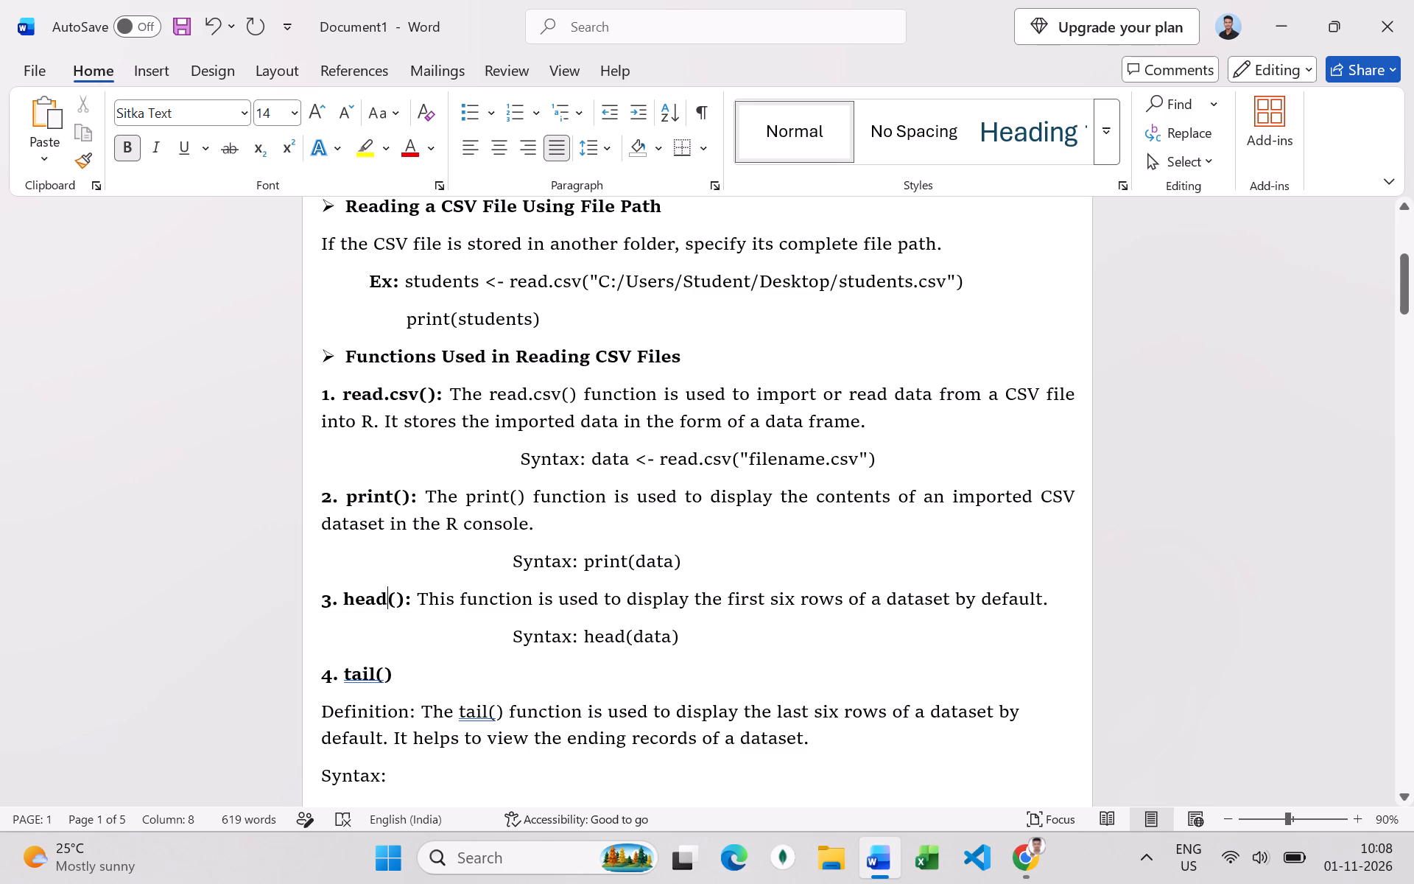
# Delete the whole print() entry, including its numbered heading, definition and syntax line.
pyautogui.scroll(-20, 527, 578)
pyautogui.scroll(-6, 527, 578)
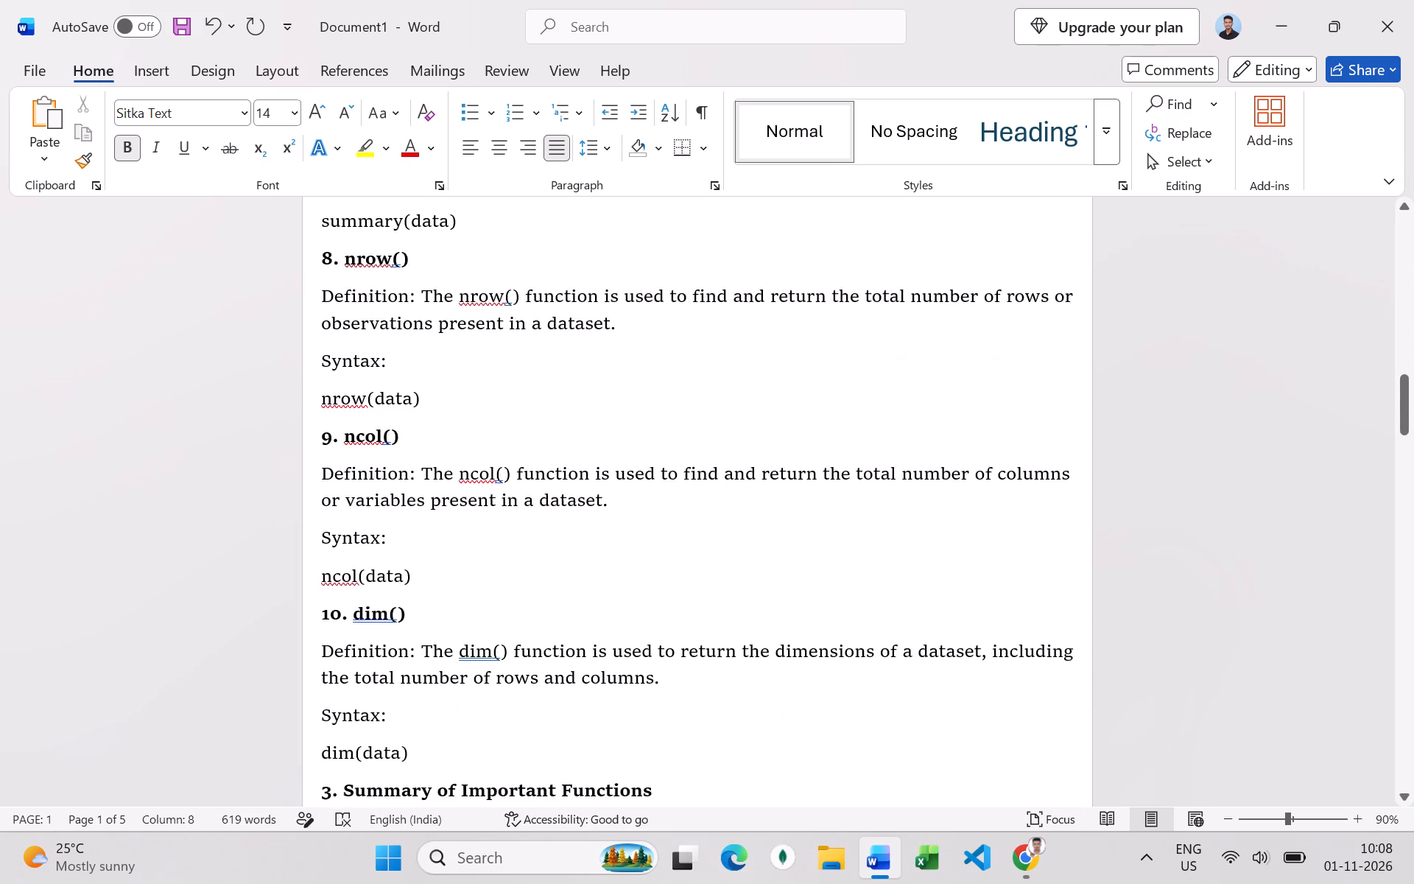
pyautogui.scroll(-2, 527, 578)
pyautogui.scroll(17, 527, 578)
pyautogui.scroll(-1, 527, 578)
pyautogui.scroll(9, 527, 578)
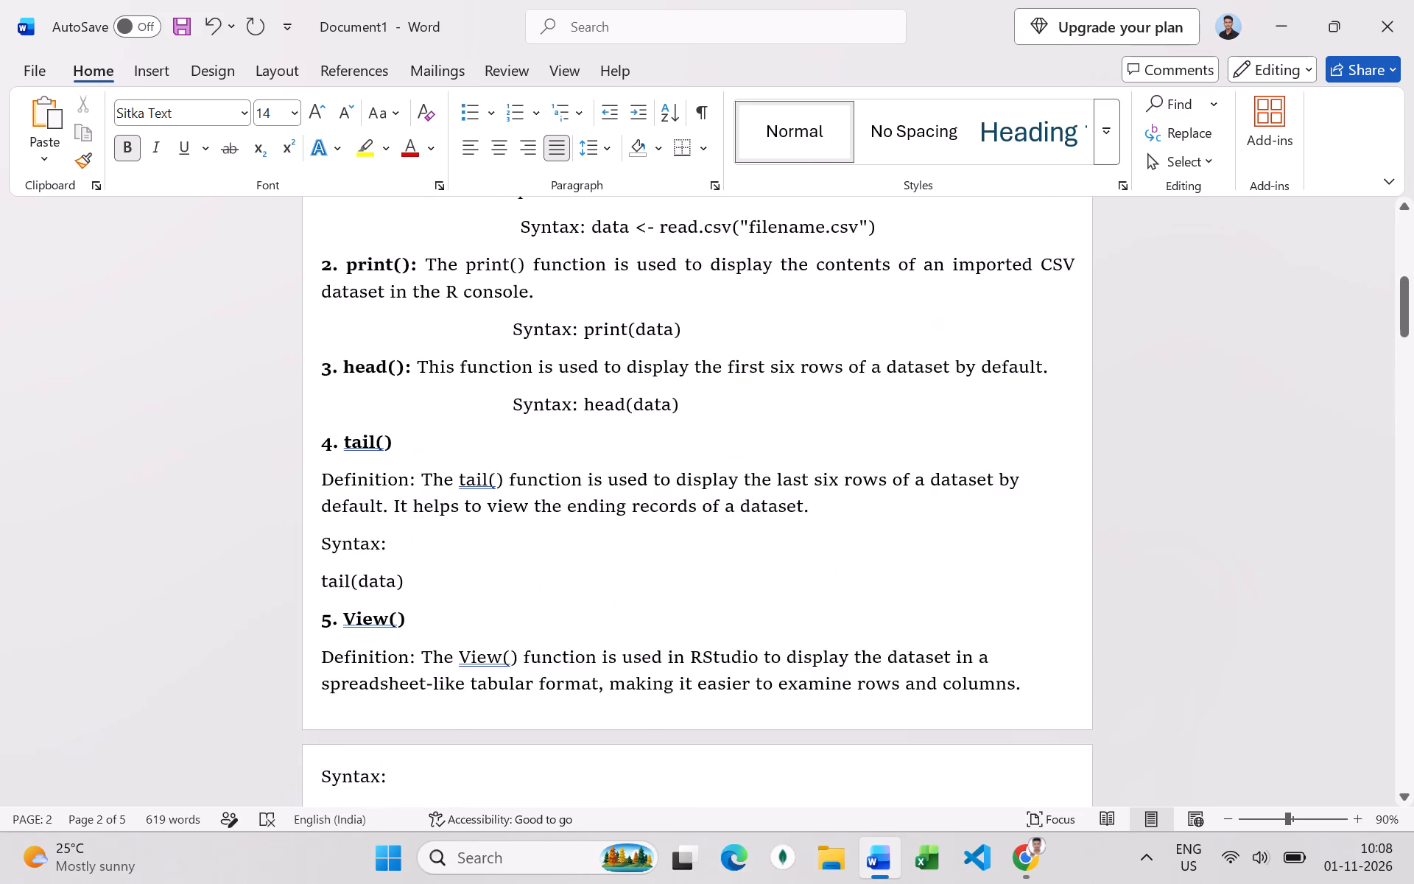
pyautogui.scroll(6, 527, 578)
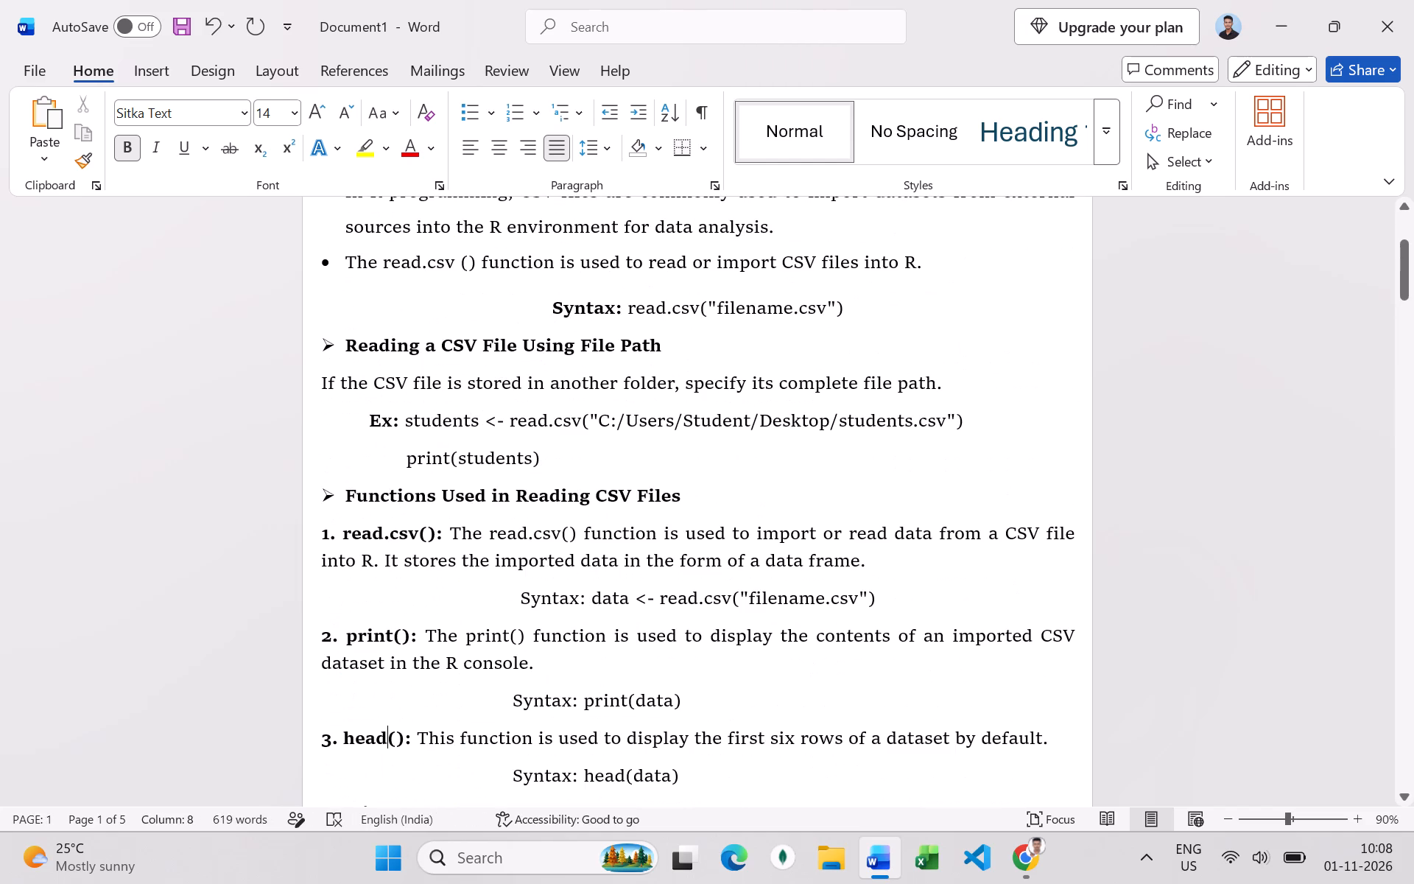
pyautogui.moveTo(691, 700); pyautogui.dragTo(326, 640)
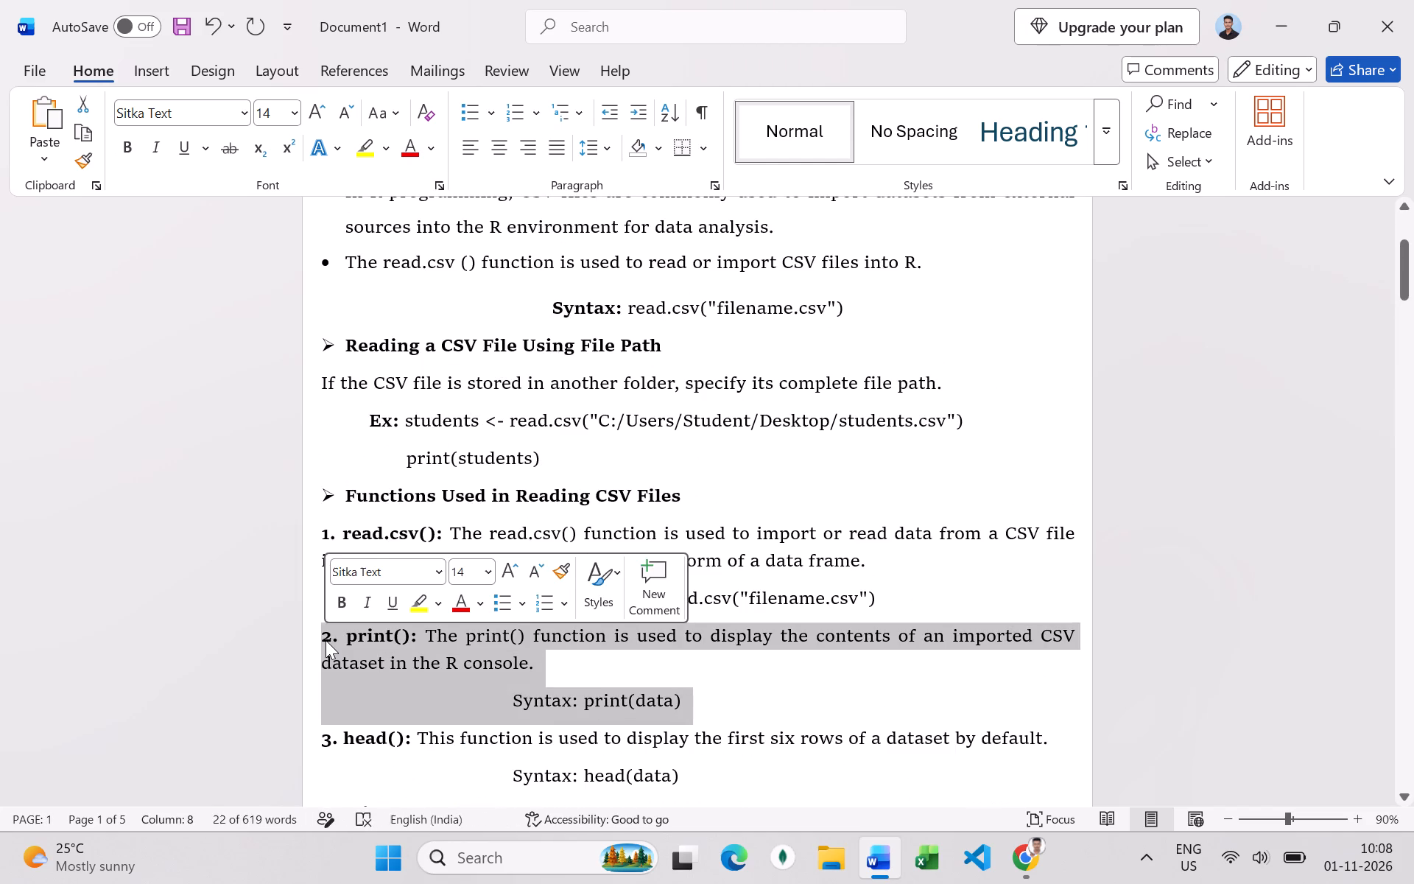
pyautogui.press('BackSpace')
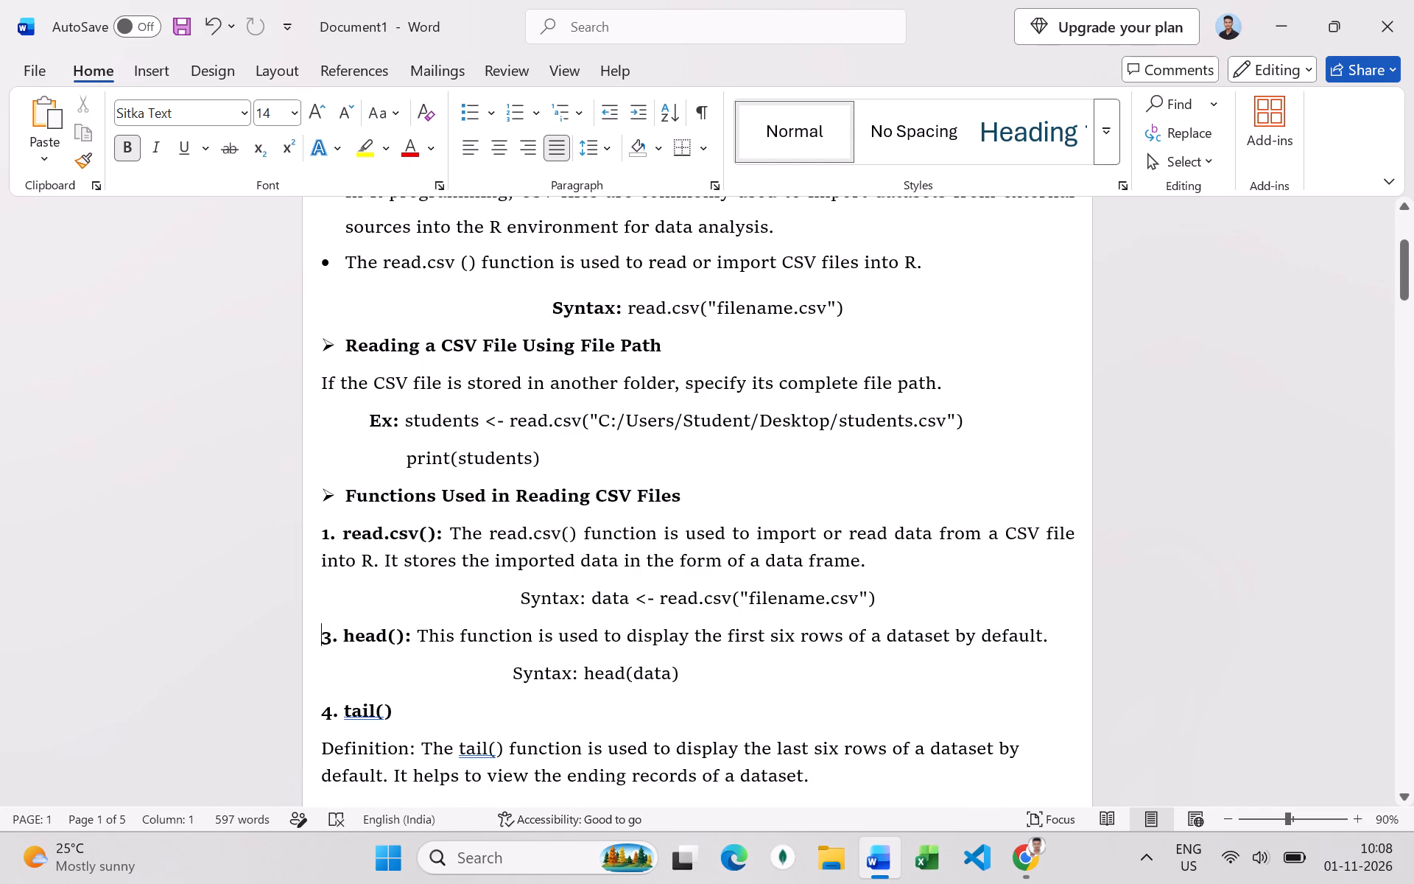
# Renumber the head() entry as 2 and the tail() entry as 3.
pyautogui.moveTo(330, 642); pyautogui.dragTo(317, 643)
pyautogui.press('2')
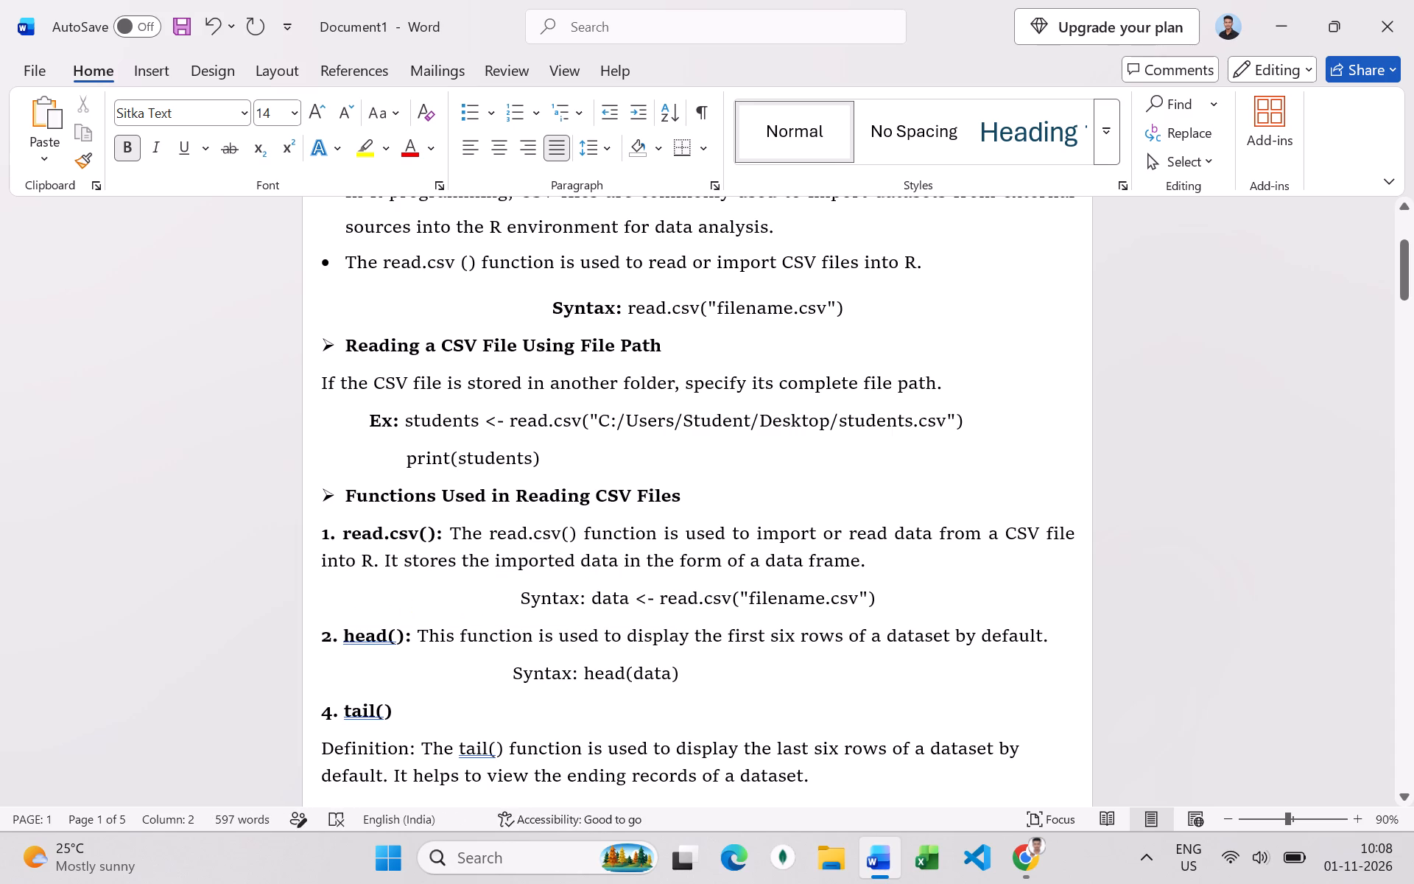
pyautogui.click(328, 707)
pyautogui.press('3')
# Replace "The tail()" with "This" at the start of the tail() definition.
pyautogui.moveTo(507, 746); pyautogui.dragTo(462, 747)
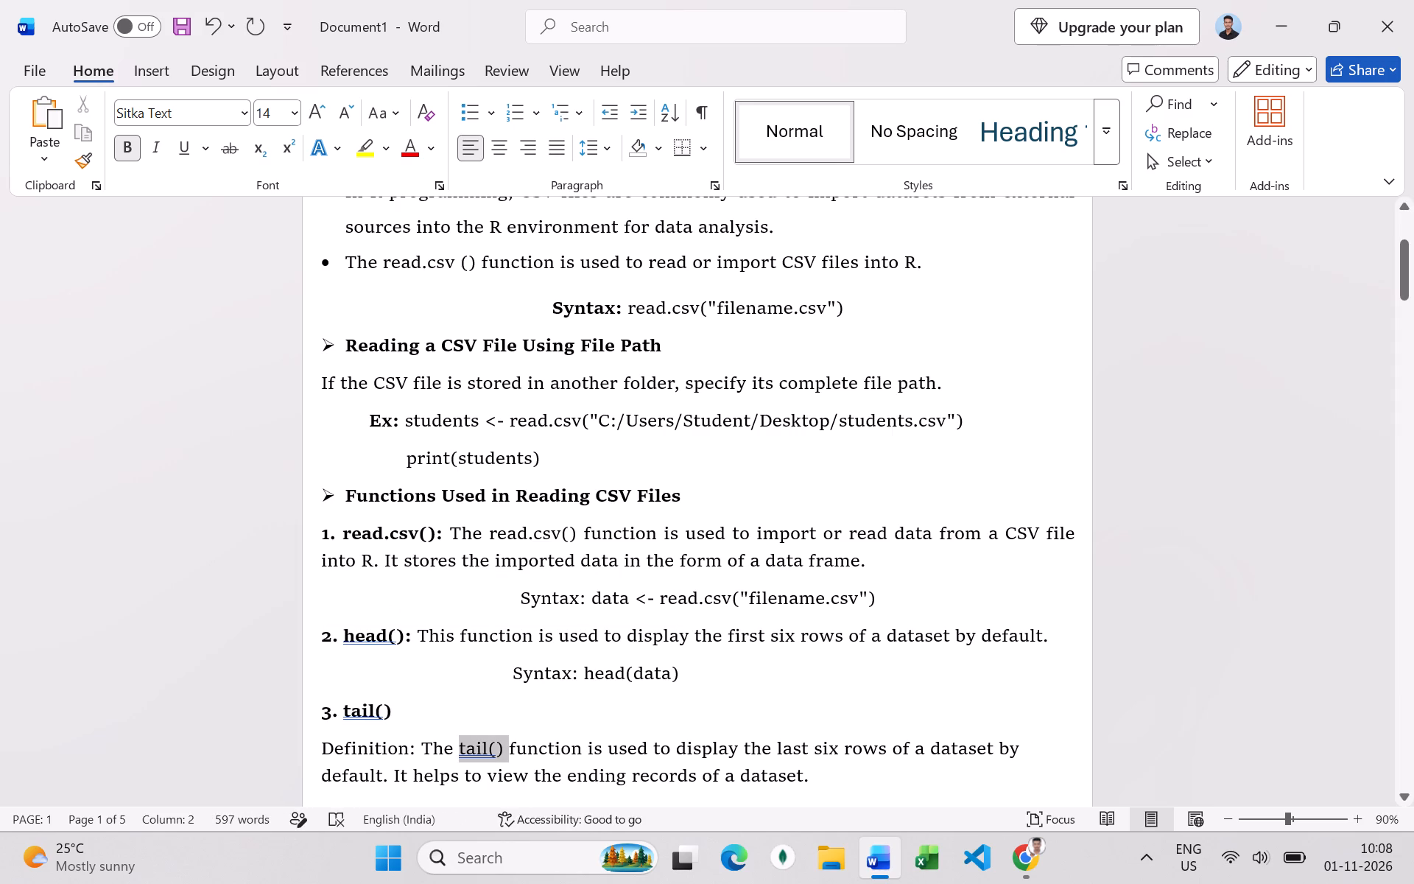
pyautogui.moveTo(462, 747); pyautogui.dragTo(449, 747)
pyautogui.write('Th')
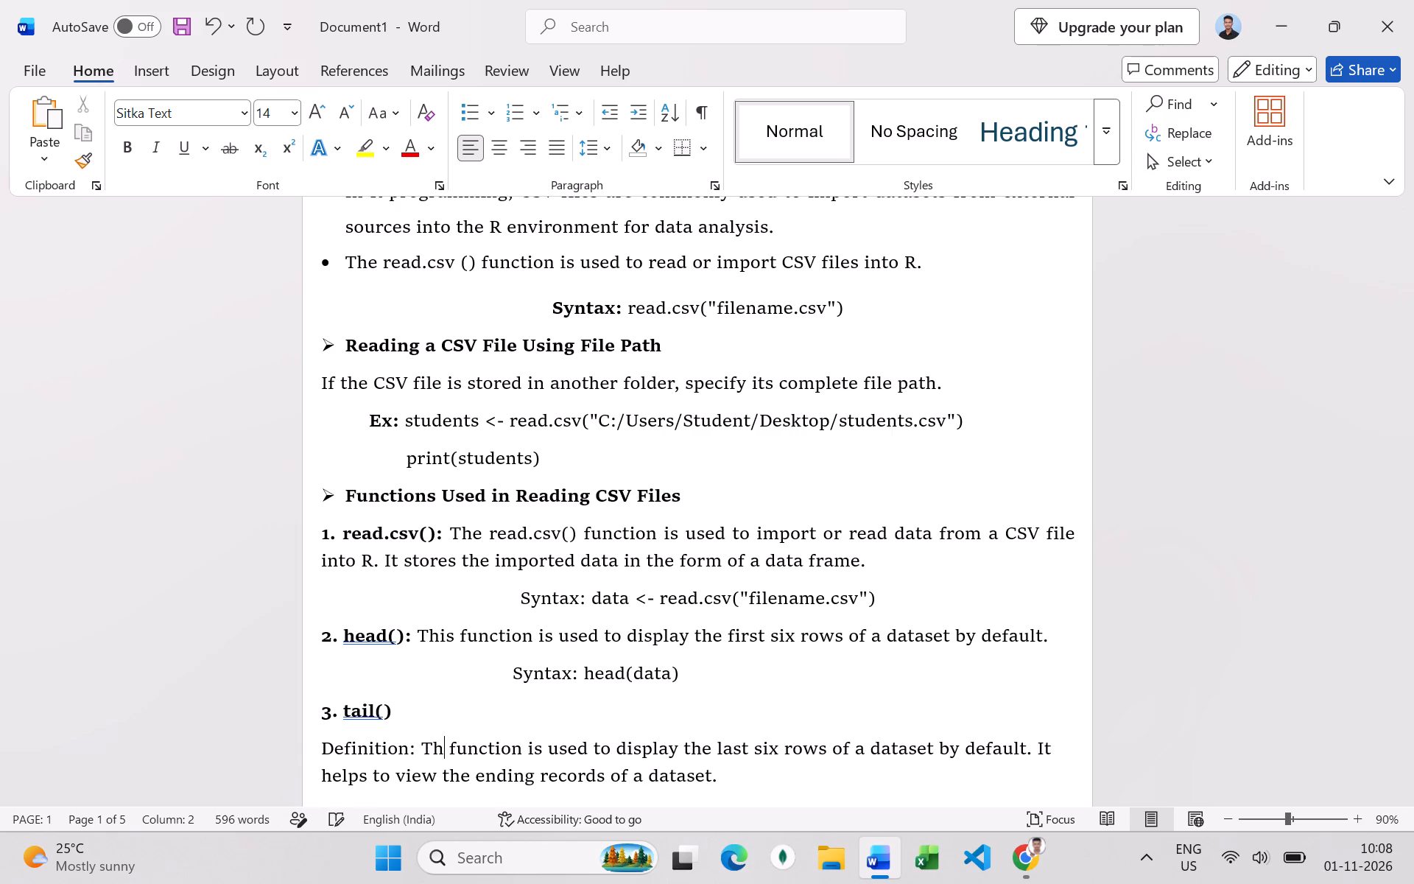
pyautogui.write('is')
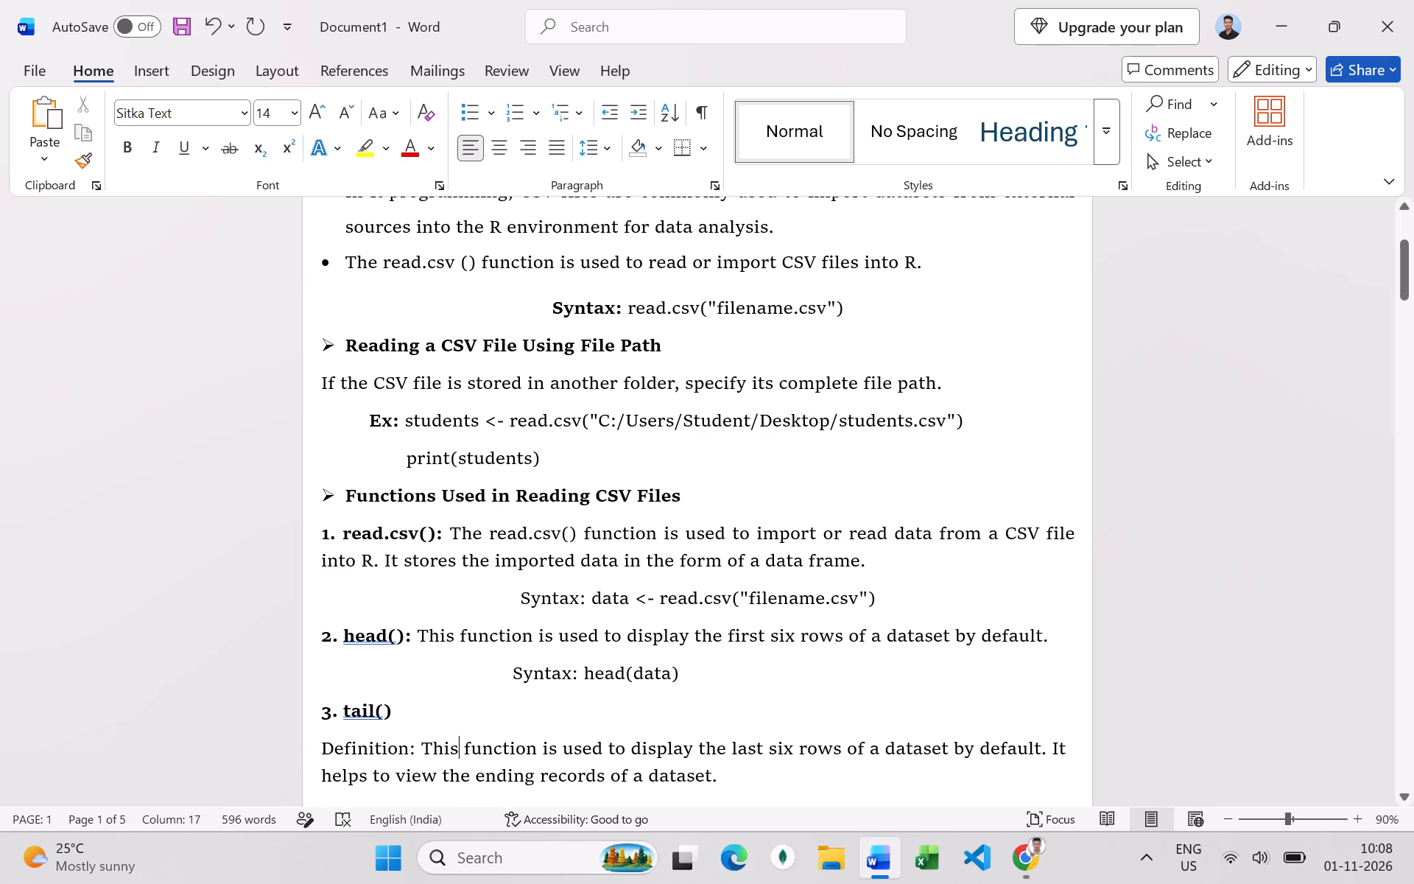
# Remove the "Definition:" label for tail() and join its definition to the heading as "3. tail(): ".
pyautogui.moveTo(421, 758); pyautogui.dragTo(337, 758)
pyautogui.press('BackSpace')
pyautogui.press('BackSpace')
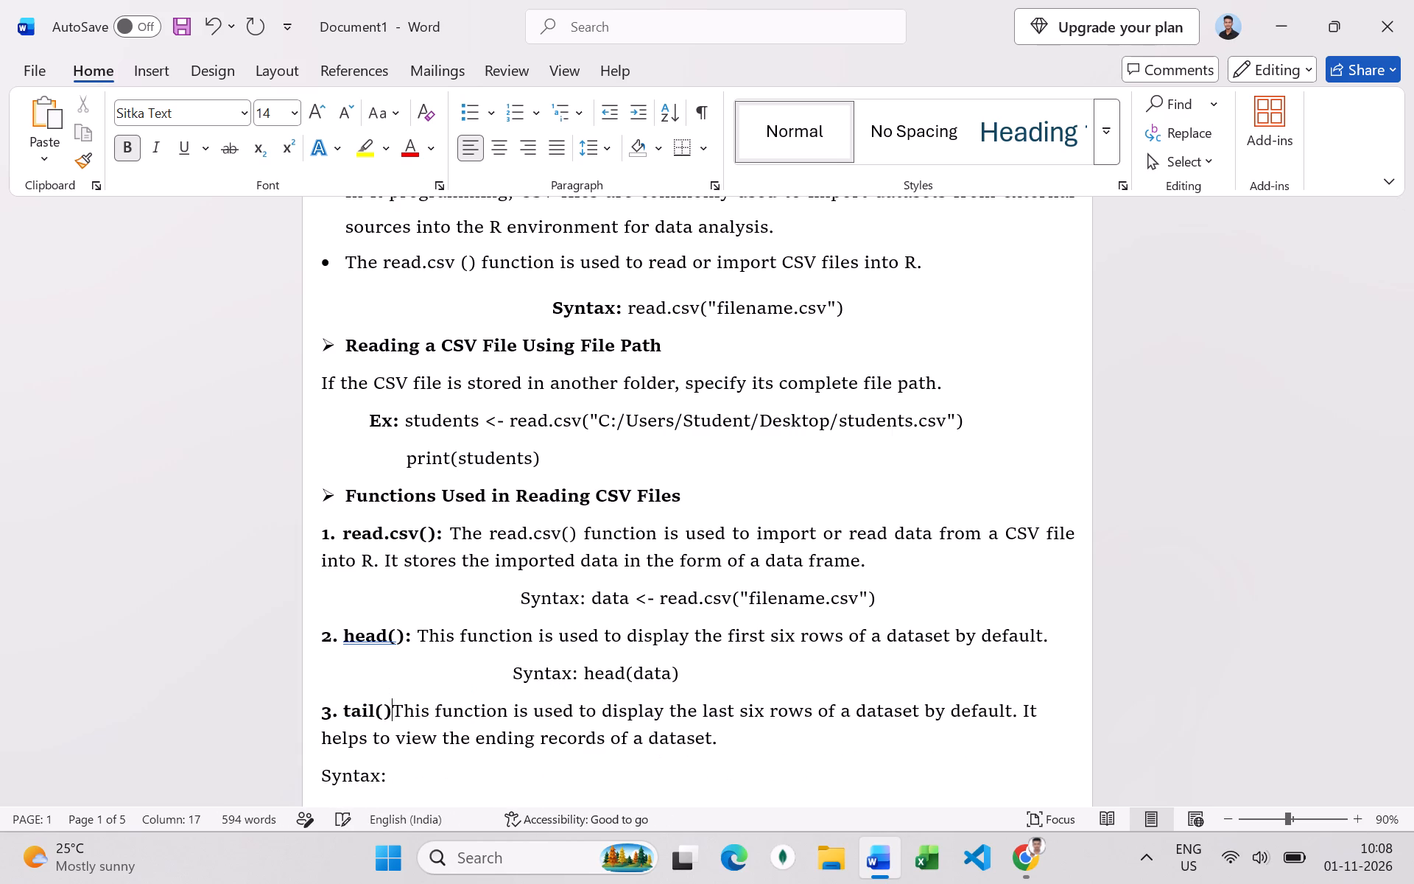
pyautogui.hotkey('shift', ':')
pyautogui.press('space')
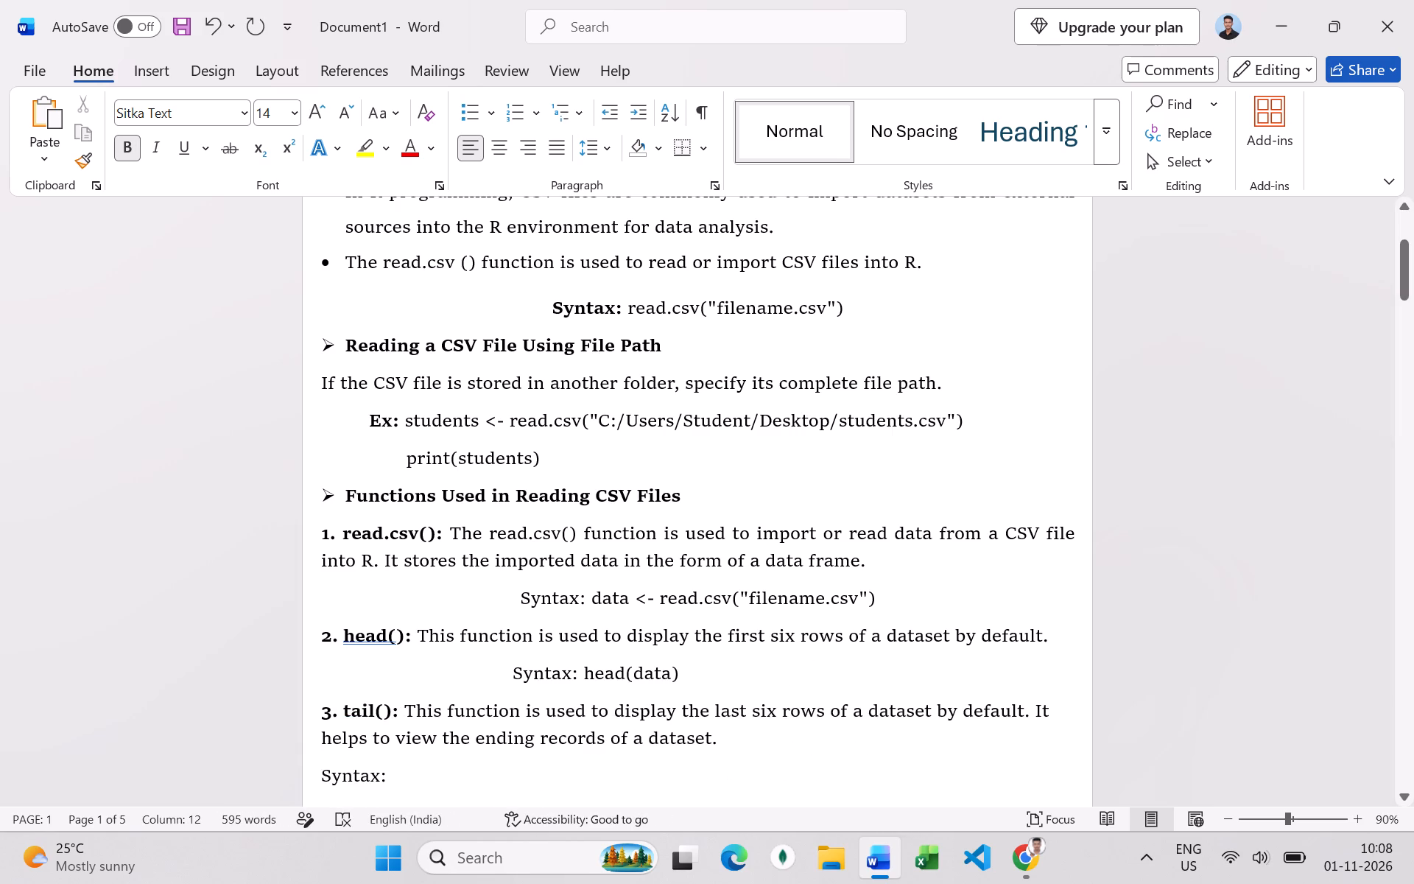
# Delete the sentence "It helps to view the ending records of a dataset." from the tail() definition.
pyautogui.scroll(-4, 513, 754)
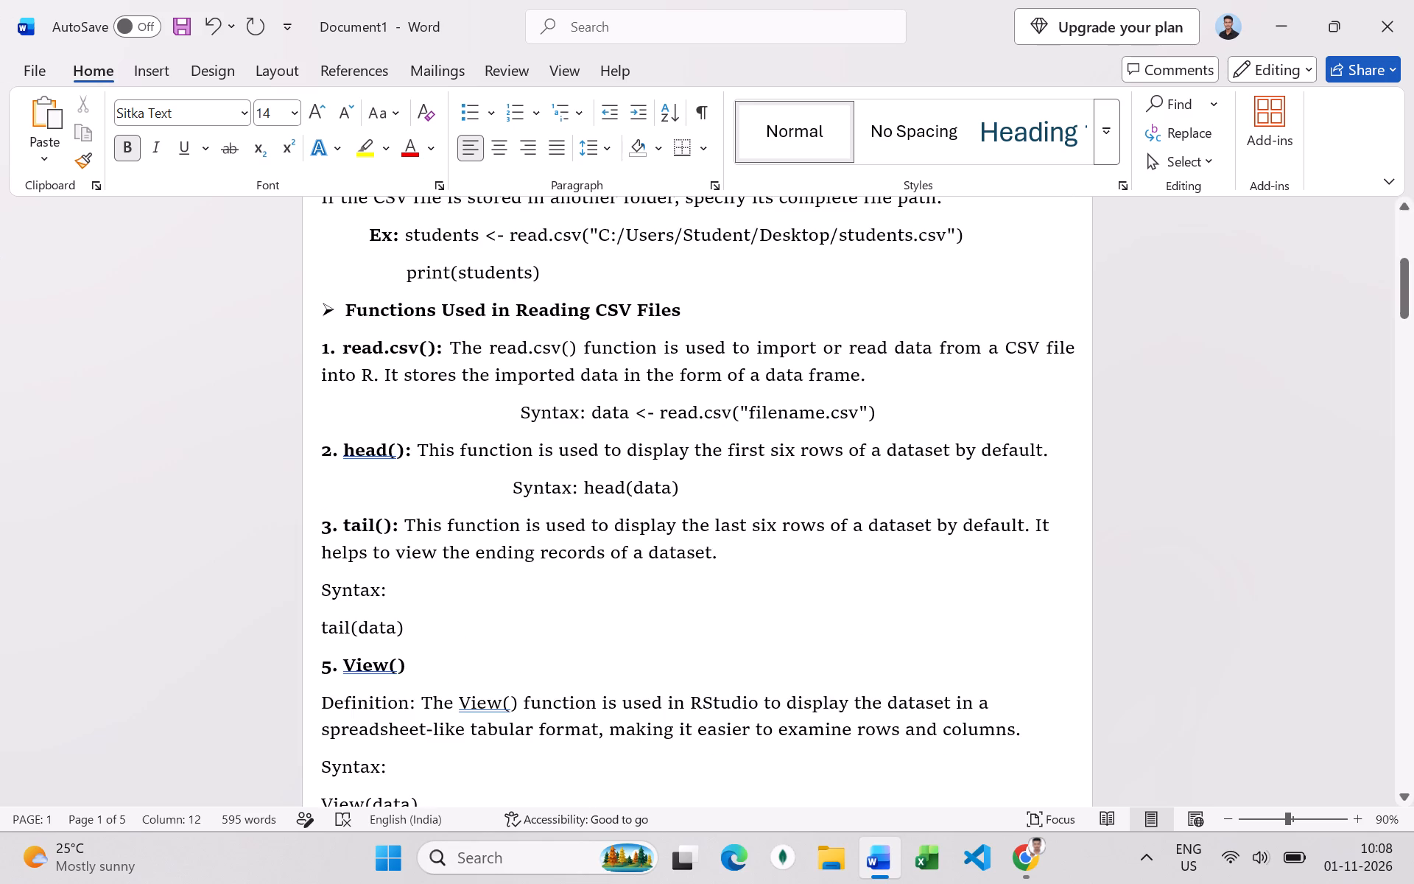
pyautogui.moveTo(1035, 515); pyautogui.dragTo(1049, 541)
pyautogui.press('BackSpace')
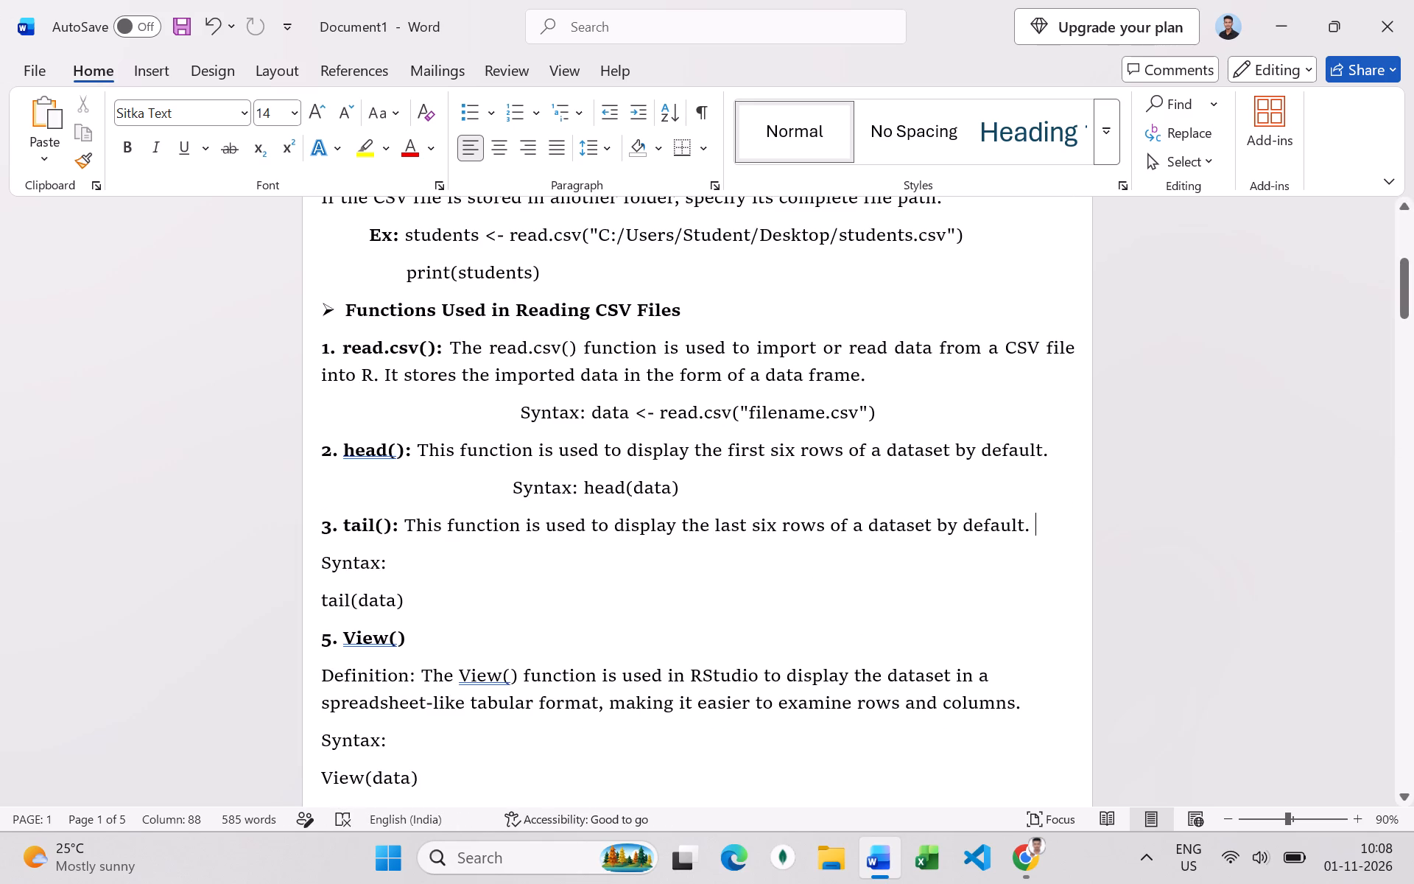
# Join the tail() syntax into one line, "Syntax: tail(data)", and indent it by four tab stops.
pyautogui.click(322, 603)
pyautogui.press('BackSpace')
pyautogui.press('space')
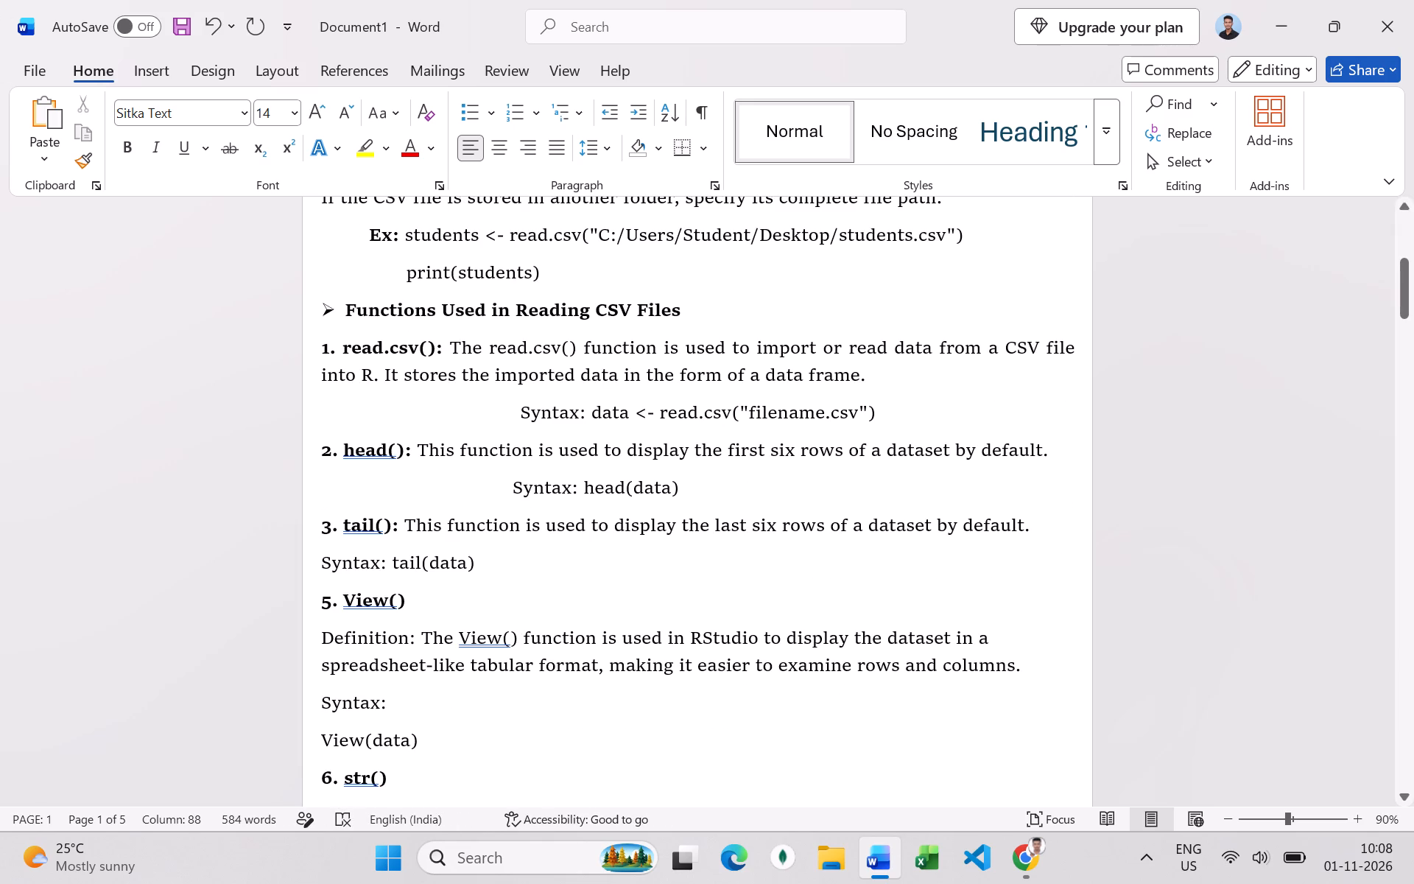
pyautogui.click(325, 564)
pyautogui.press('Tab')
pyautogui.press('Tab')
pyautogui.press('Tab')
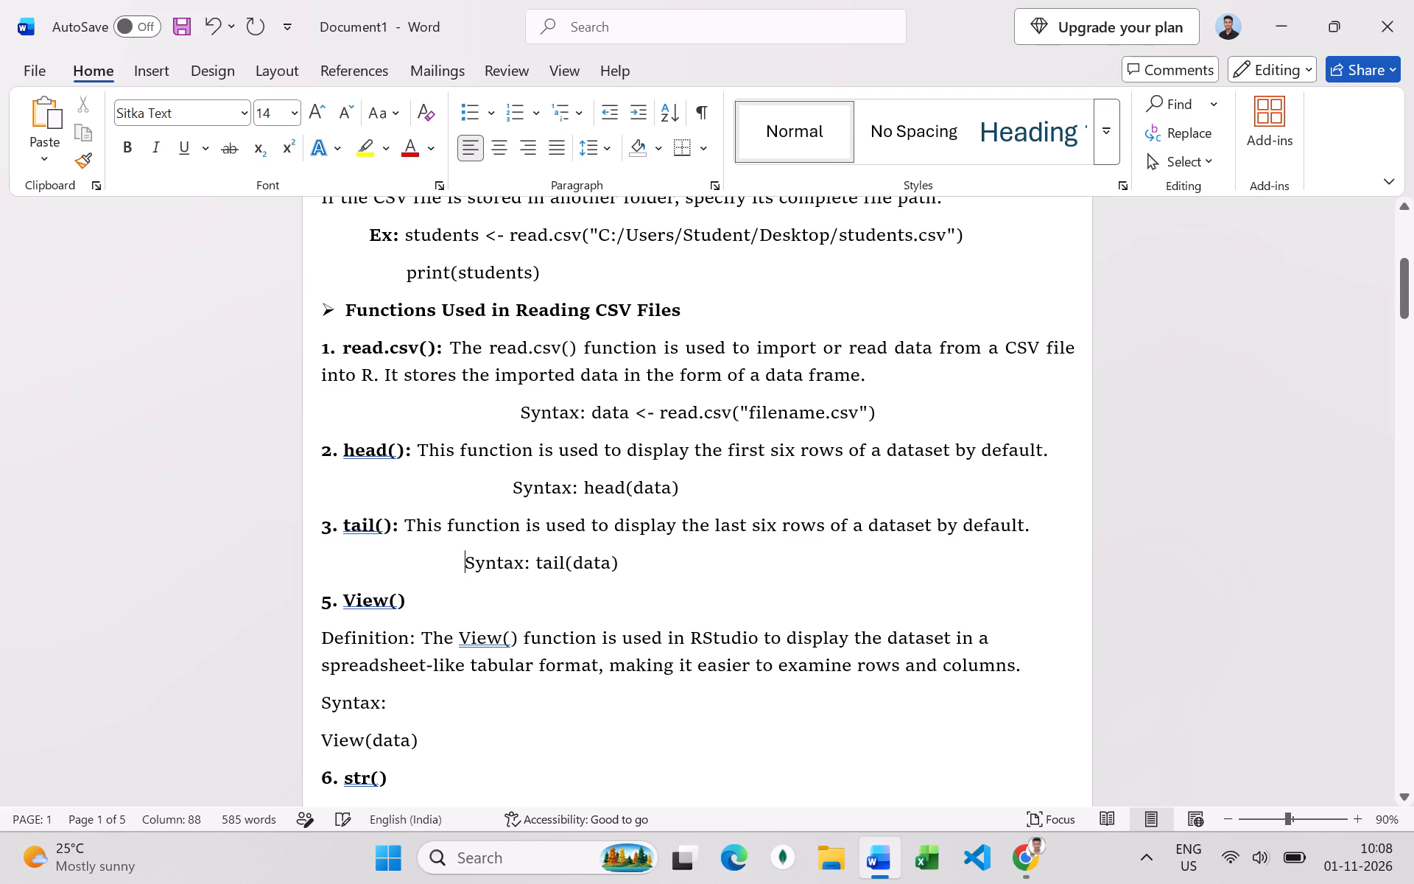
pyautogui.press('Tab')
# Ignore the grammar flags on the tail() and head() headings.
pyautogui.rightClick(362, 527)
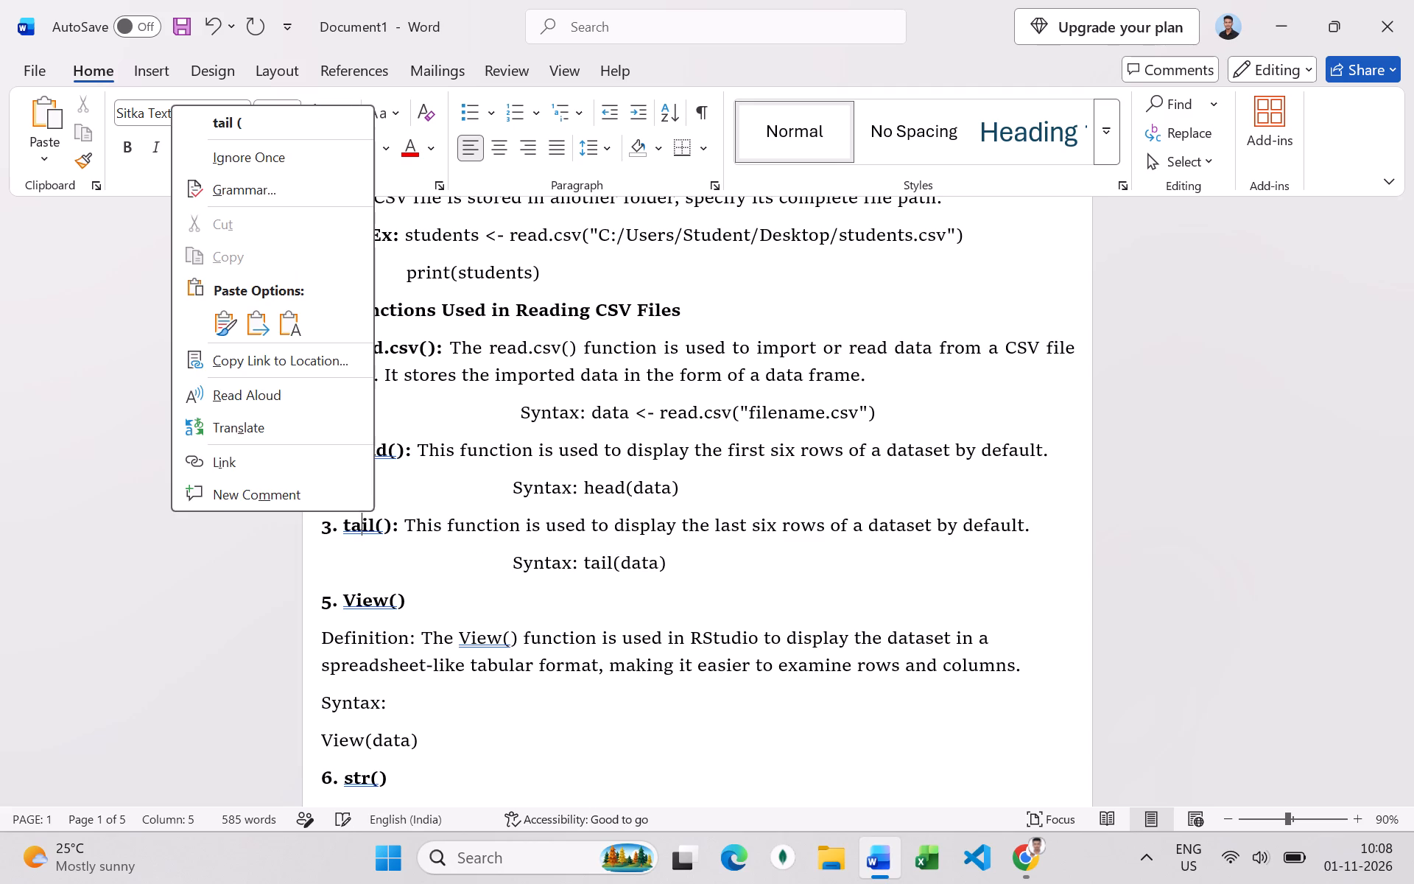
pyautogui.click(281, 159)
pyautogui.rightClick(350, 466)
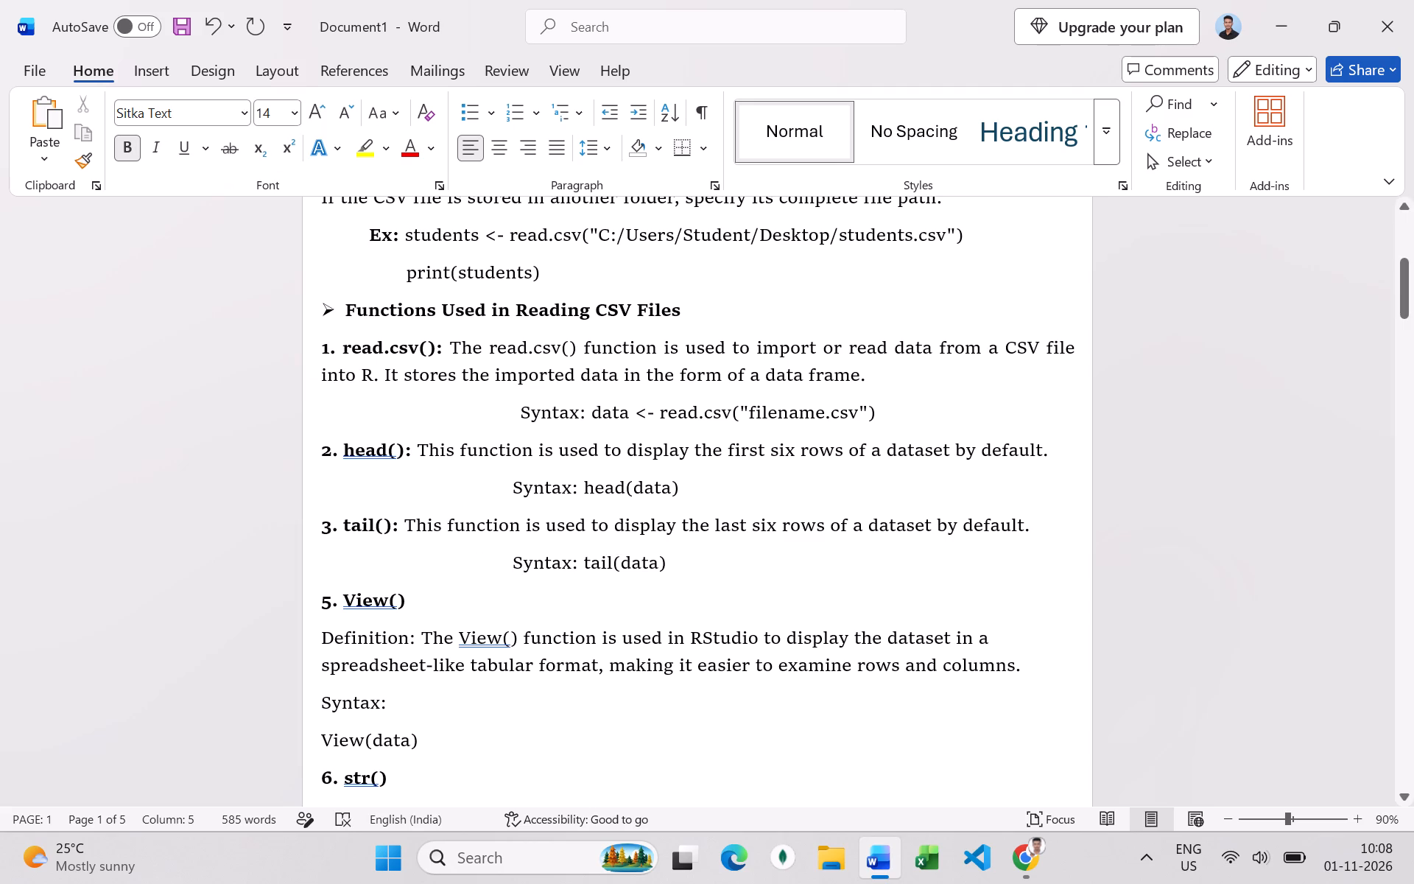
pyautogui.click(255, 79)
pyautogui.click(368, 576)
# Renumber the View() entry to 4, remove its "Definition:" label and join the definition to the heading as "4. View(): ".
pyautogui.moveTo(327, 603); pyautogui.dragTo(313, 599)
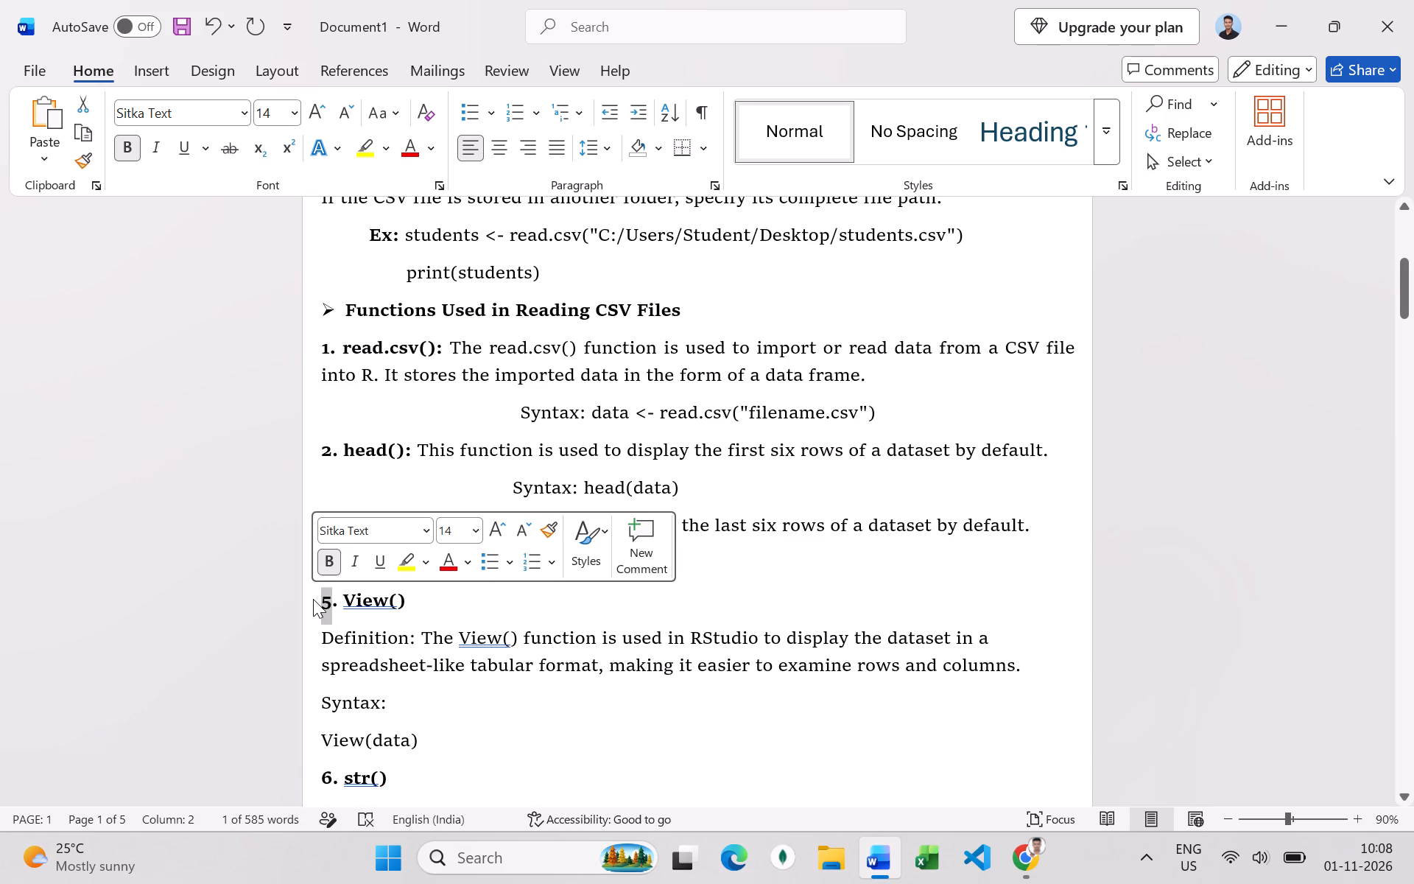
pyautogui.press('4')
pyautogui.moveTo(420, 641); pyautogui.dragTo(314, 645)
pyautogui.press('BackSpace')
pyautogui.press('BackSpace')
pyautogui.hotkey('shift', ':')
pyautogui.press('space')
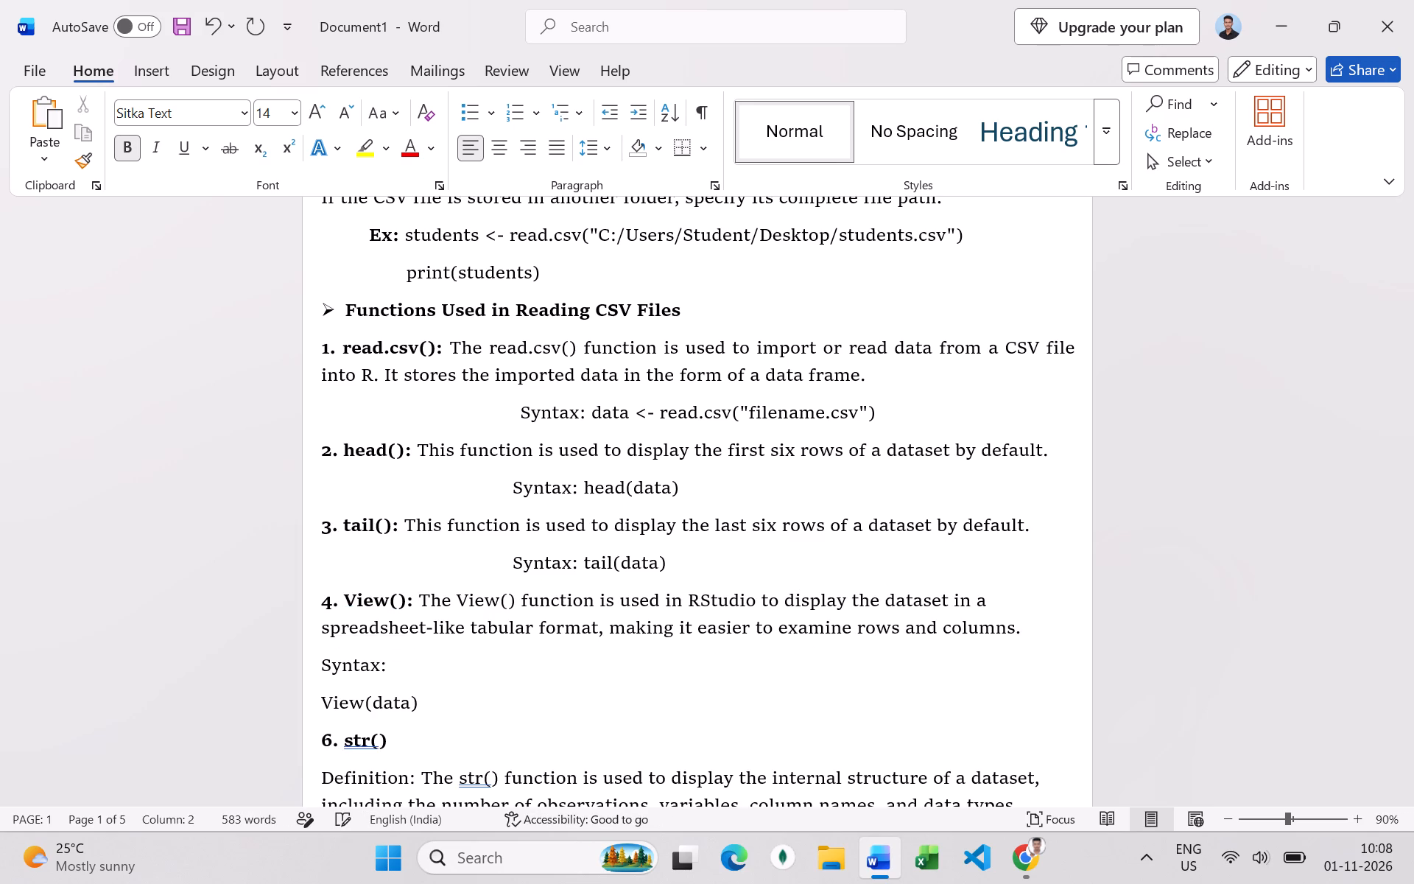
# Replace "The View()" with "This" at the start of the View() definition.
pyautogui.moveTo(524, 602); pyautogui.dragTo(420, 608)
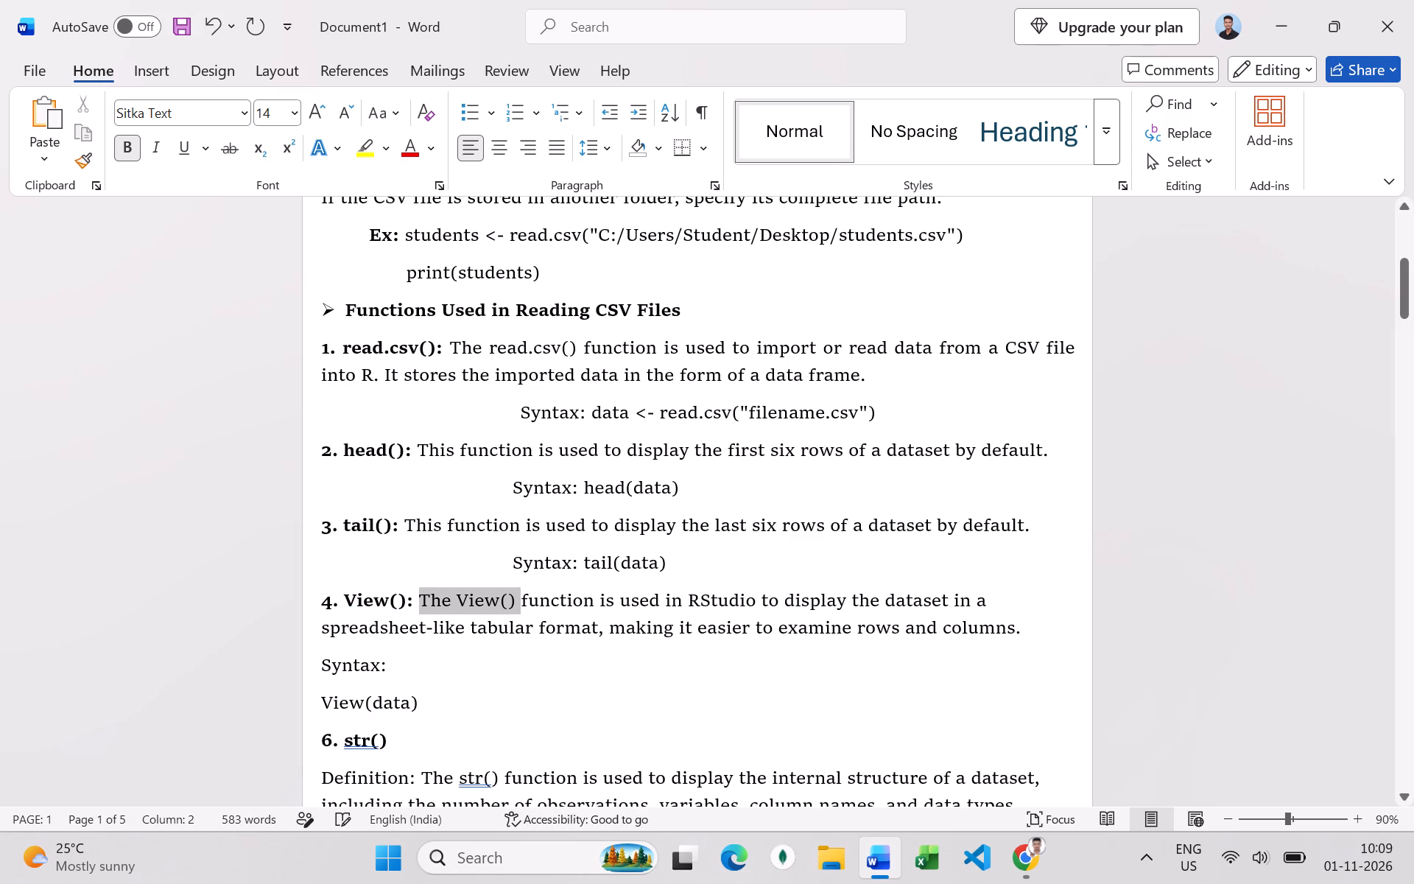
pyautogui.moveTo(420, 608); pyautogui.dragTo(421, 608)
pyautogui.write('This')
pyautogui.press('space')
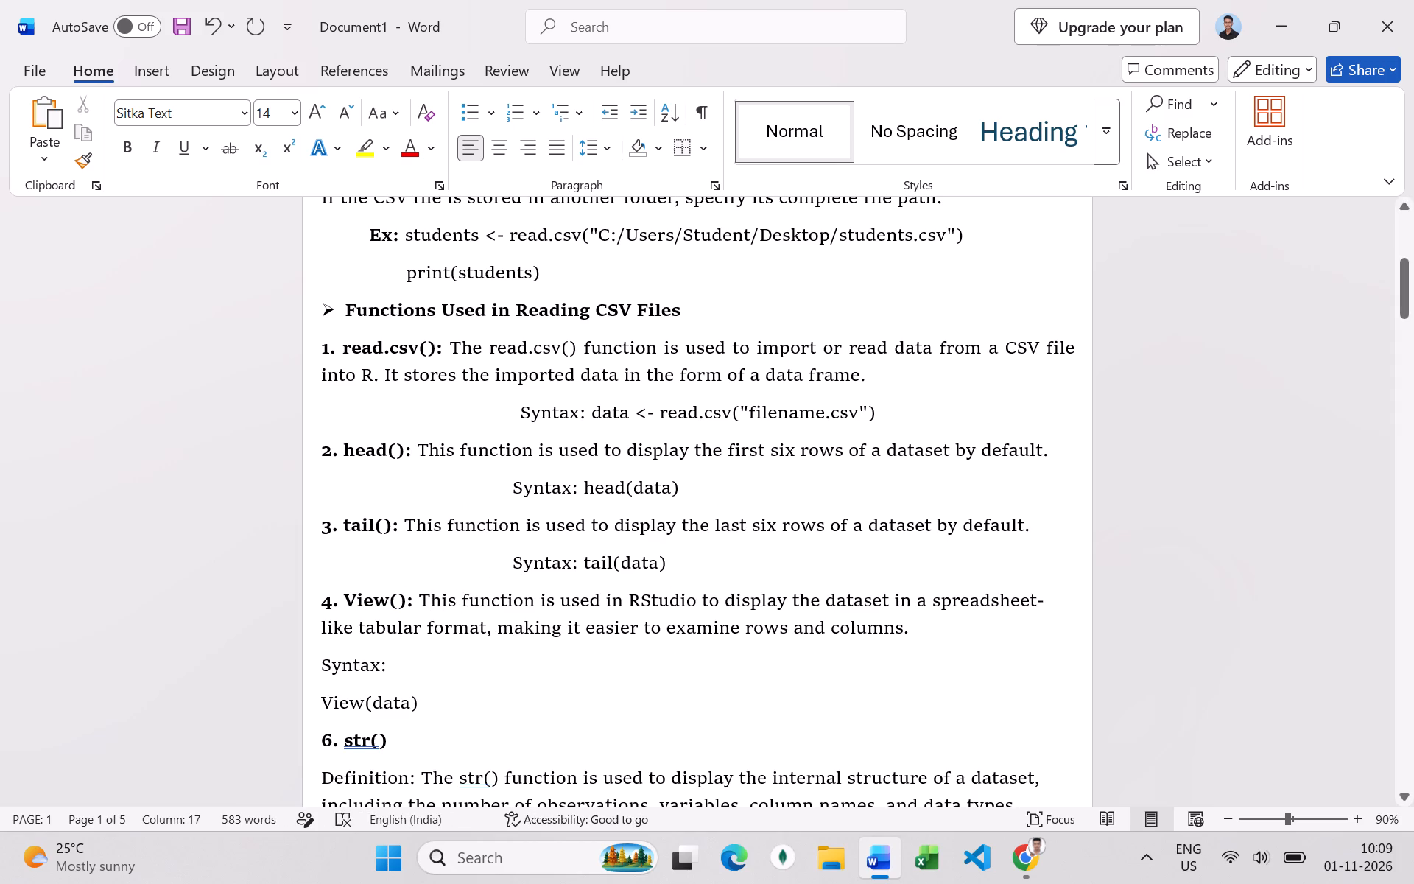
# Join the View() syntax into one line, "Syntax: View(data)", and indent it by four tab stops.
pyautogui.click(323, 706)
pyautogui.press('BackSpace')
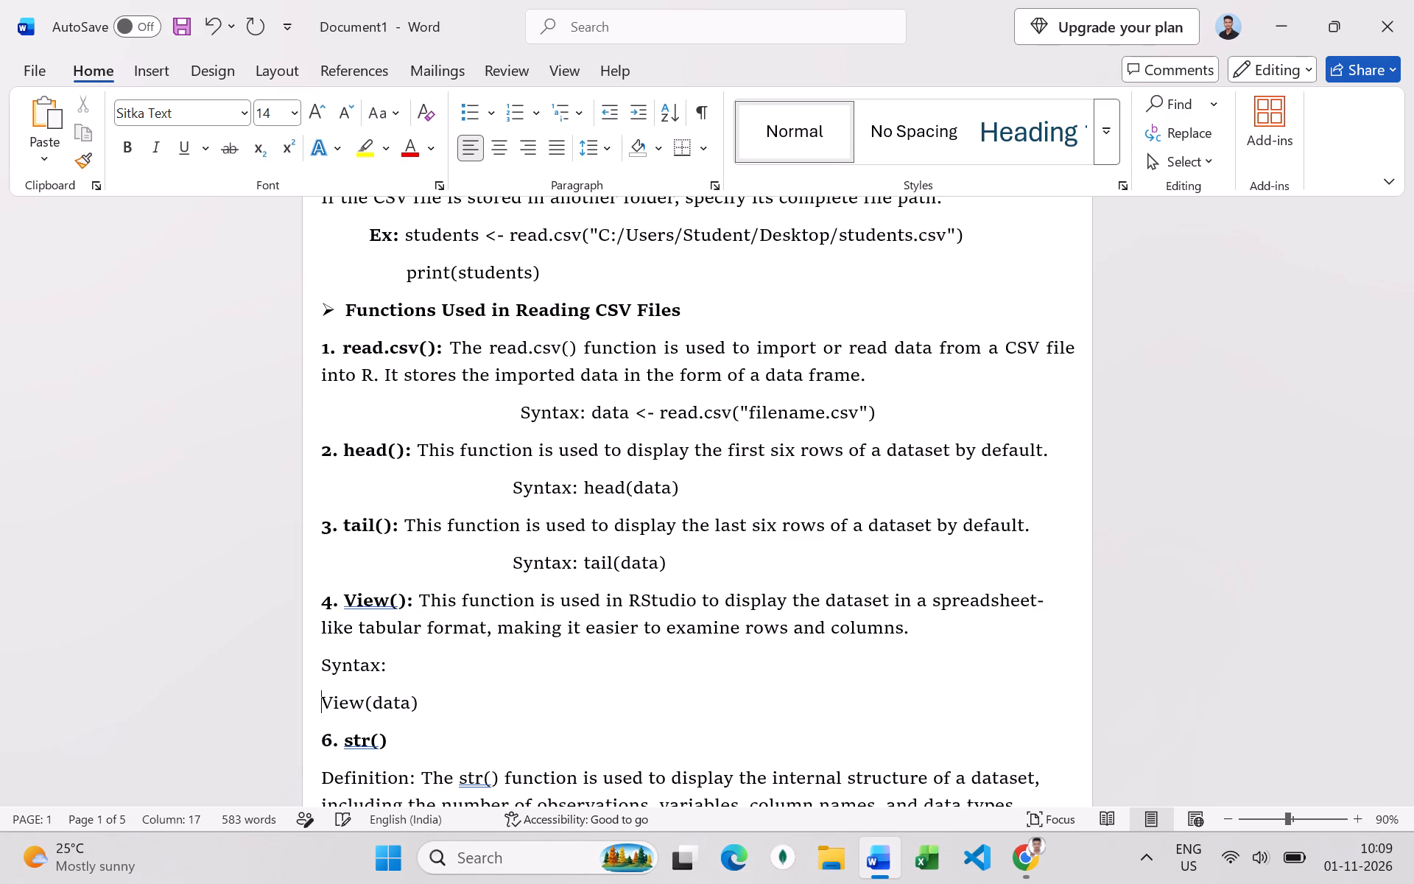
pyautogui.press('space')
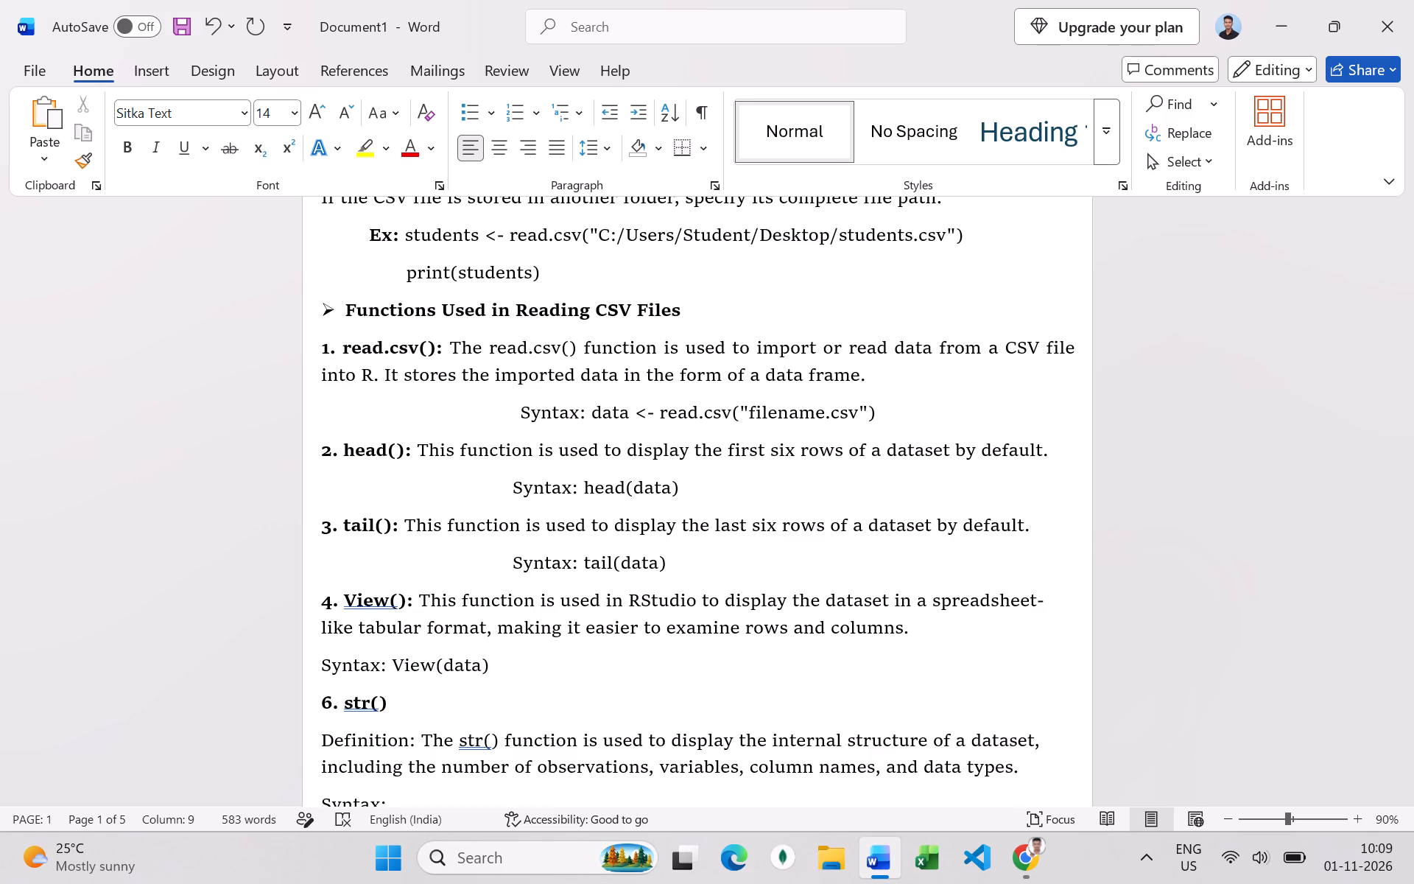
pyautogui.press('Left')
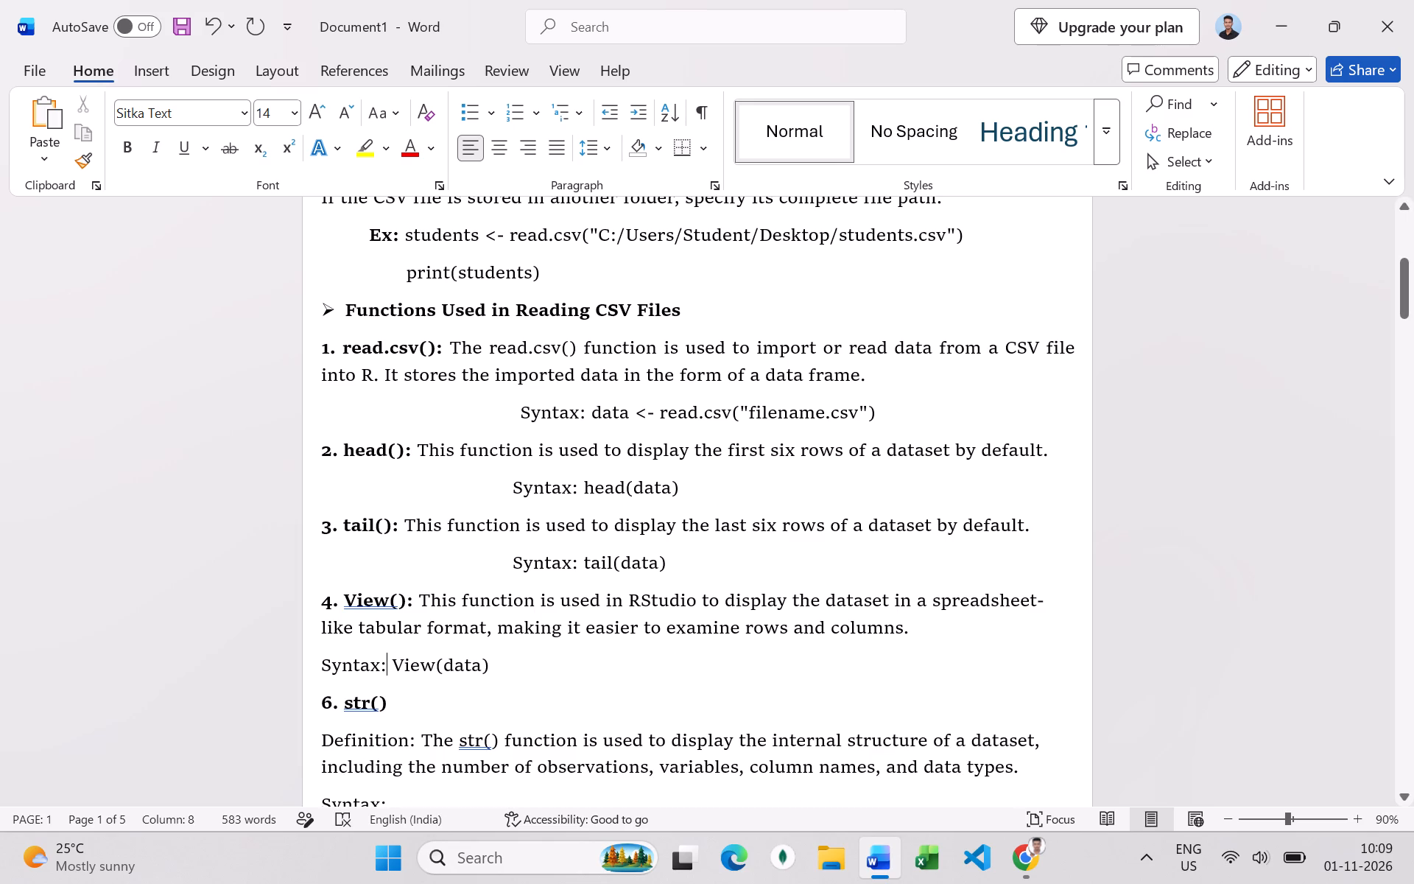
pyautogui.click(317, 658)
pyautogui.press('Tab')
pyautogui.press('Tab')
pyautogui.press('Tab')
pyautogui.press('Tab')
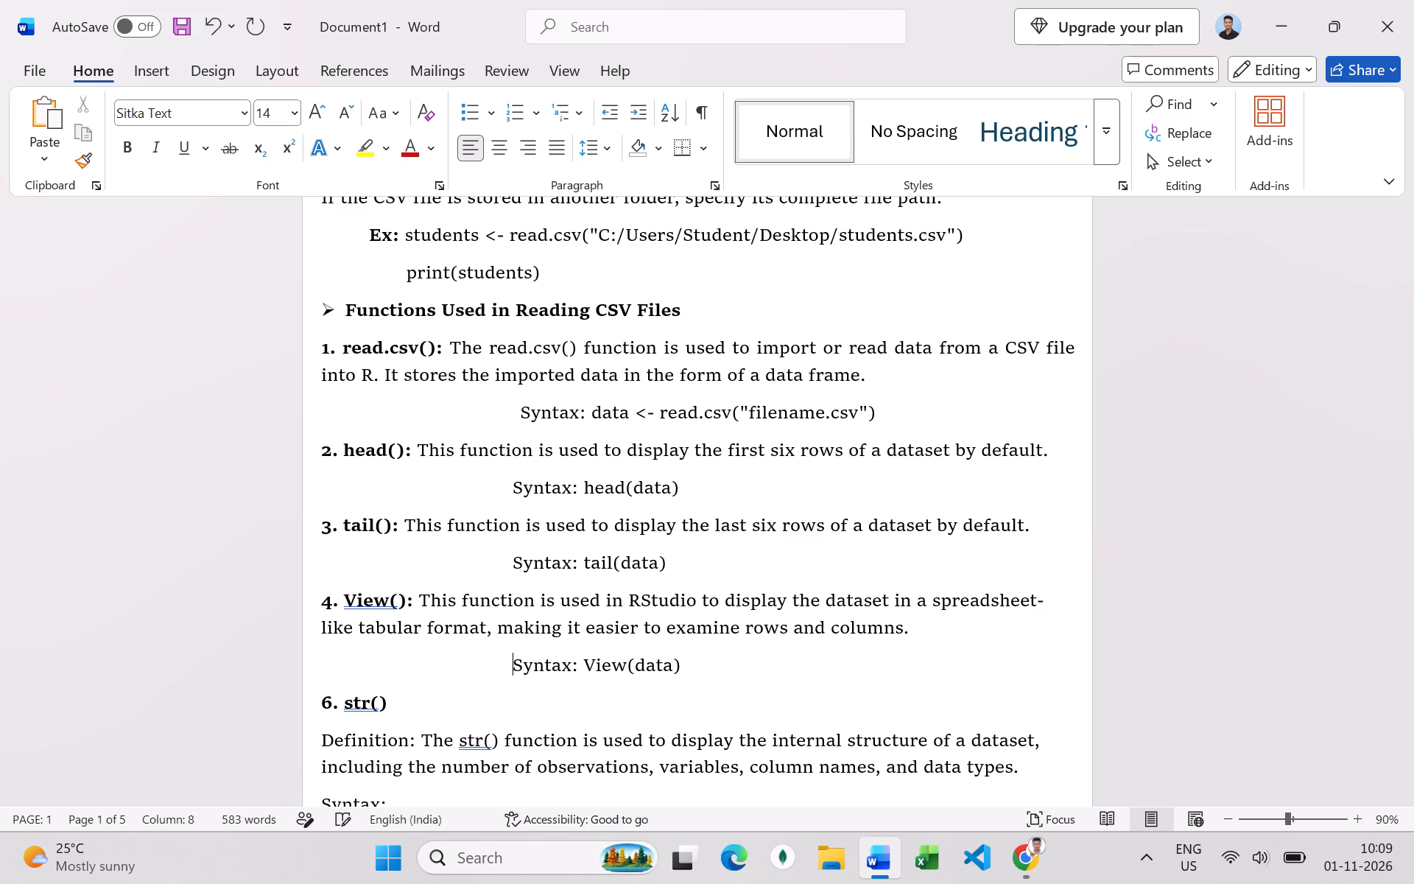
# Ignore the grammar flag on the View() heading.
pyautogui.rightClick(362, 606)
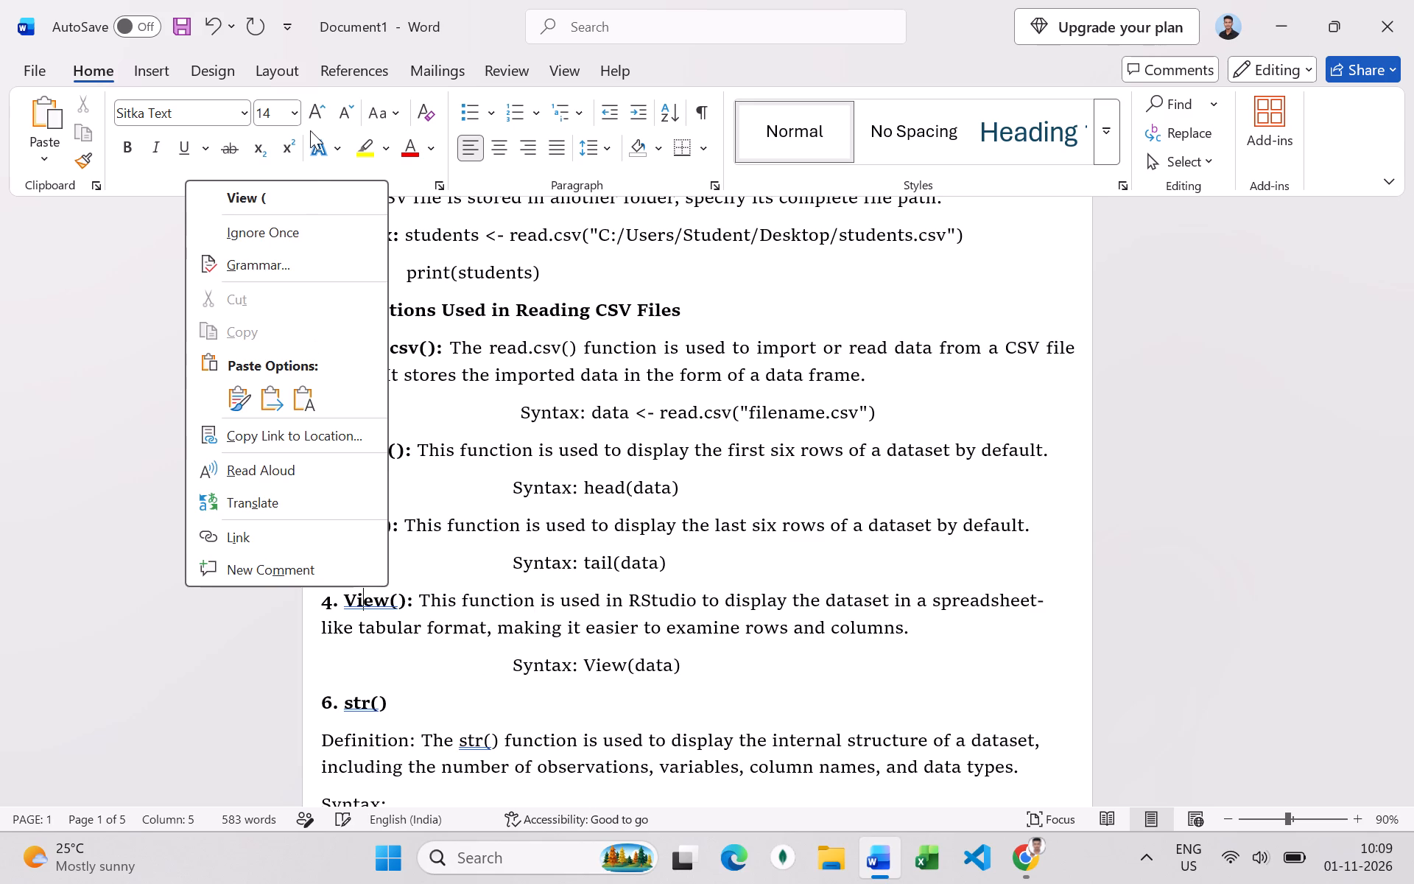
pyautogui.click(309, 222)
pyautogui.click(502, 706)
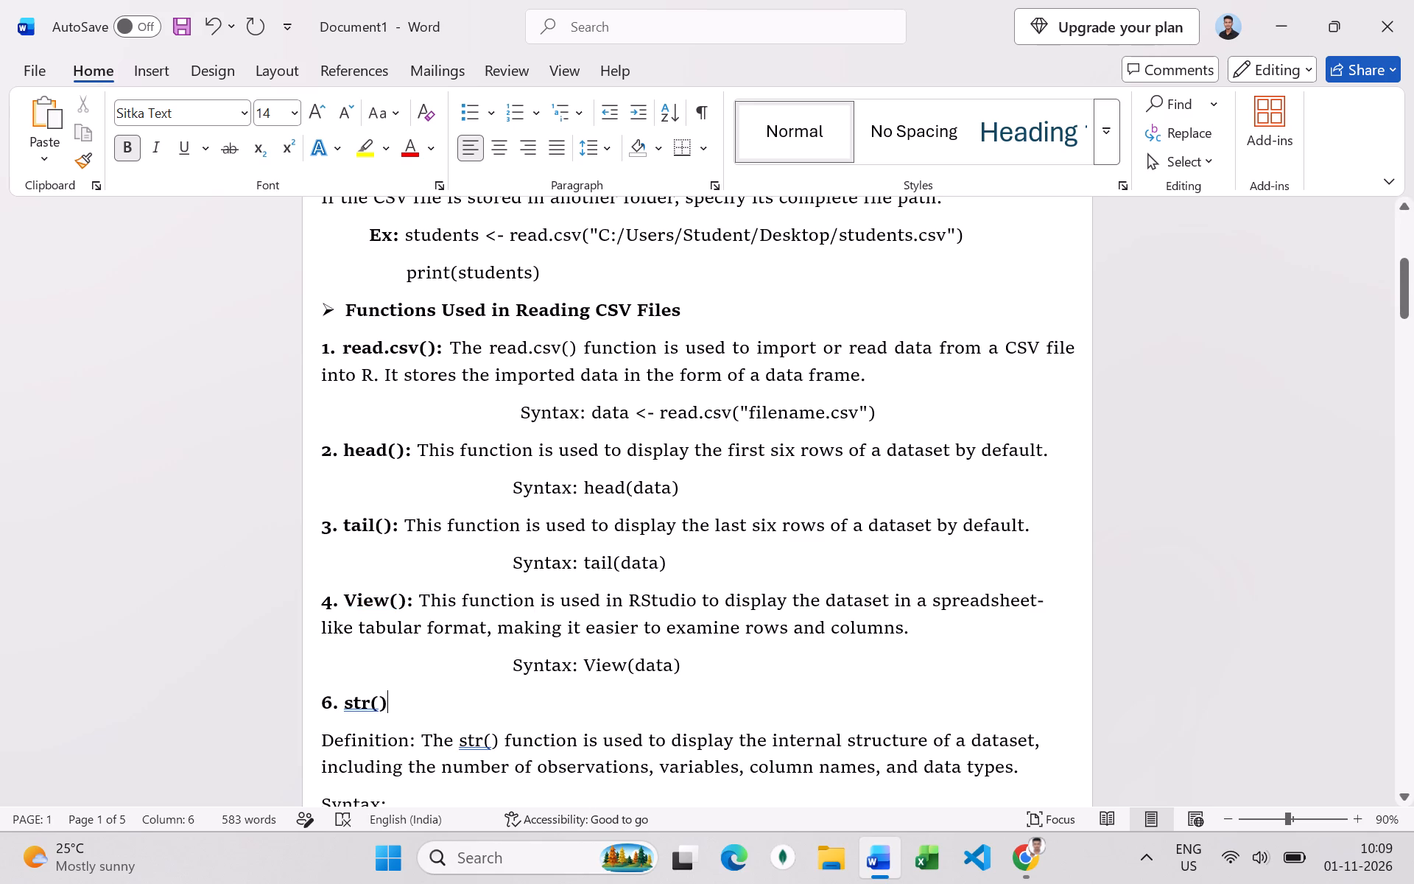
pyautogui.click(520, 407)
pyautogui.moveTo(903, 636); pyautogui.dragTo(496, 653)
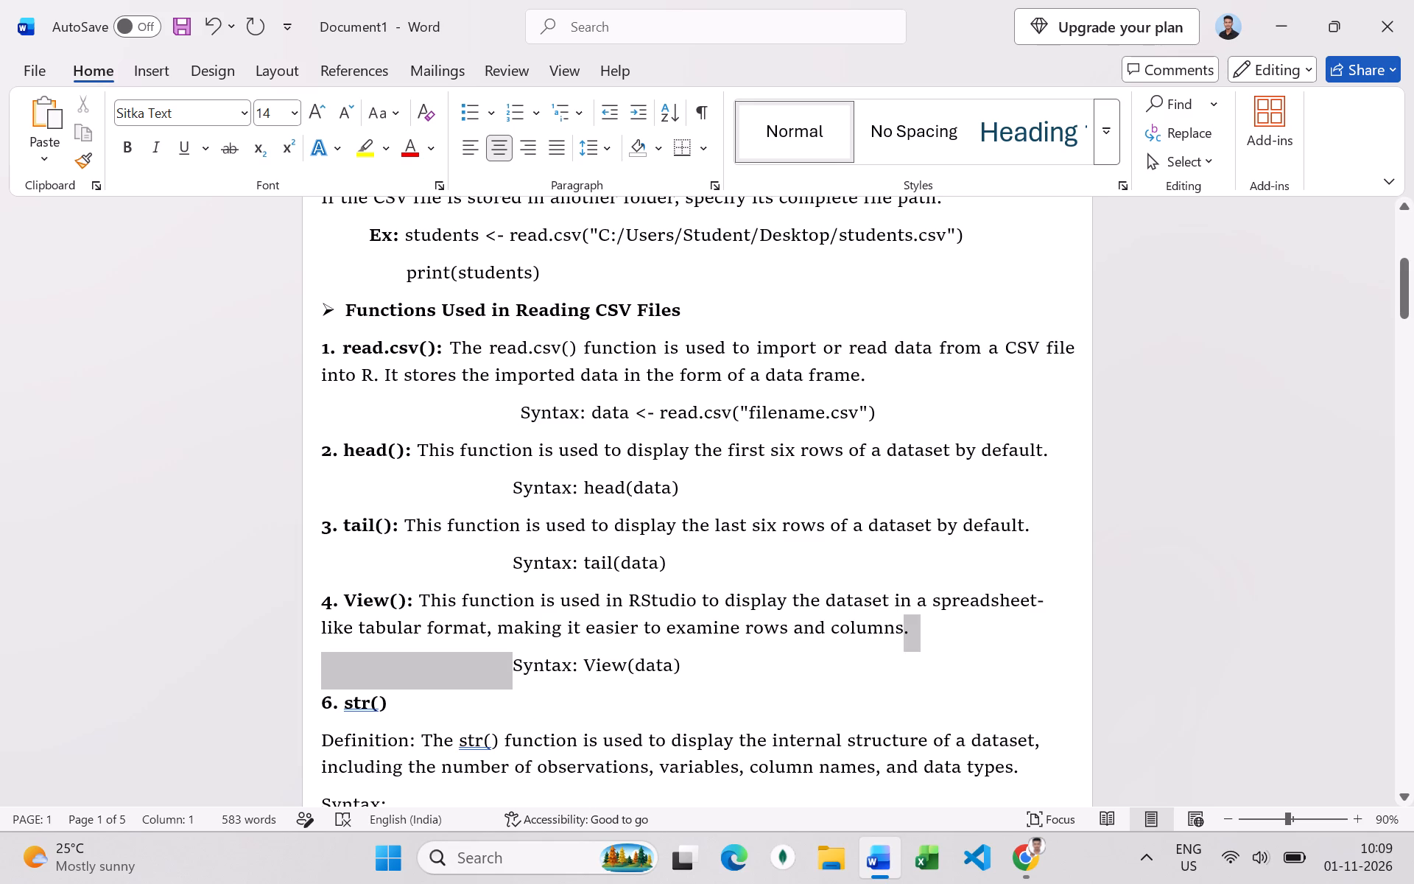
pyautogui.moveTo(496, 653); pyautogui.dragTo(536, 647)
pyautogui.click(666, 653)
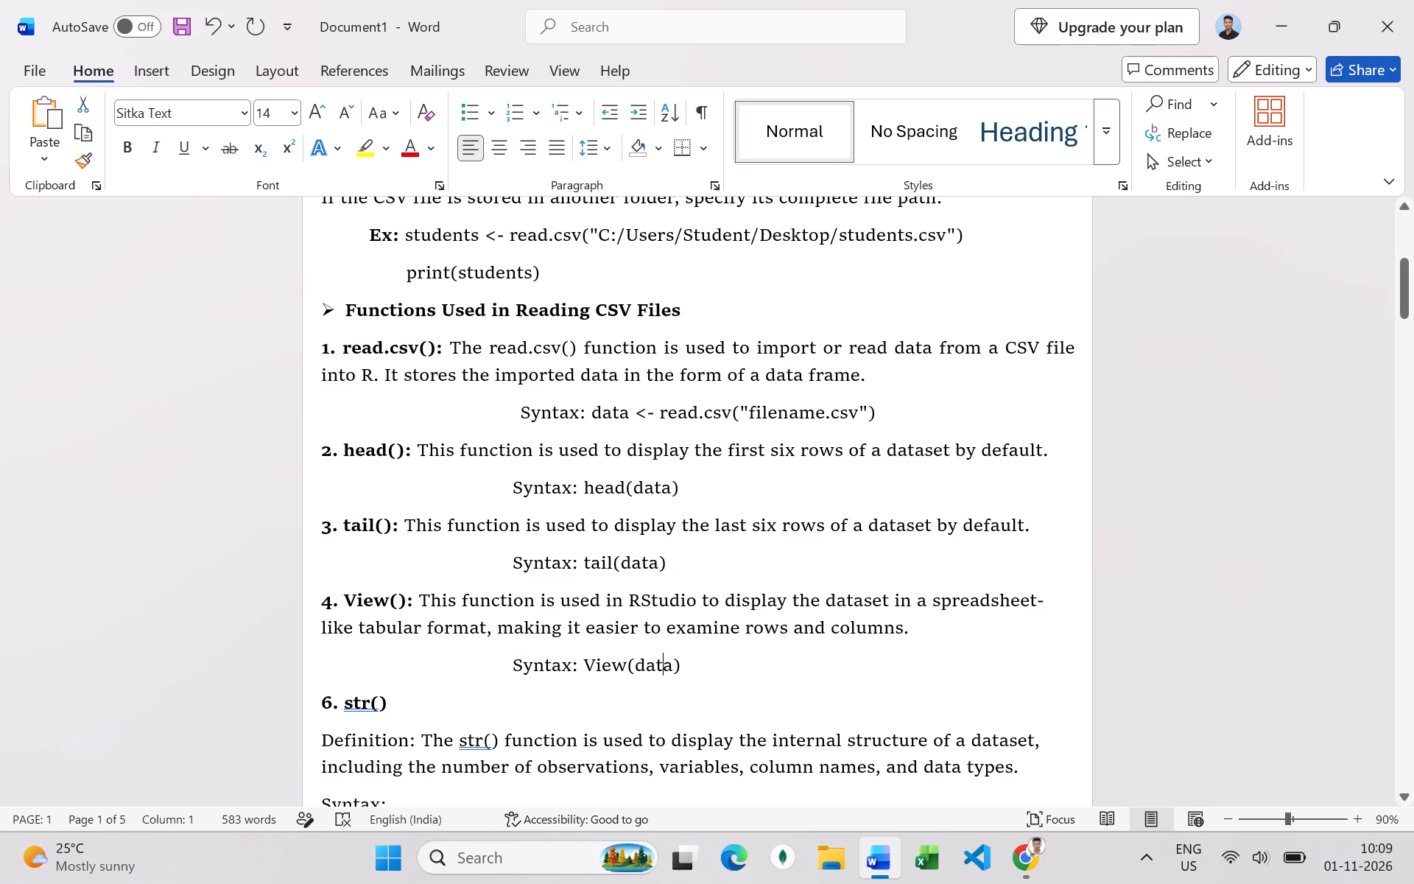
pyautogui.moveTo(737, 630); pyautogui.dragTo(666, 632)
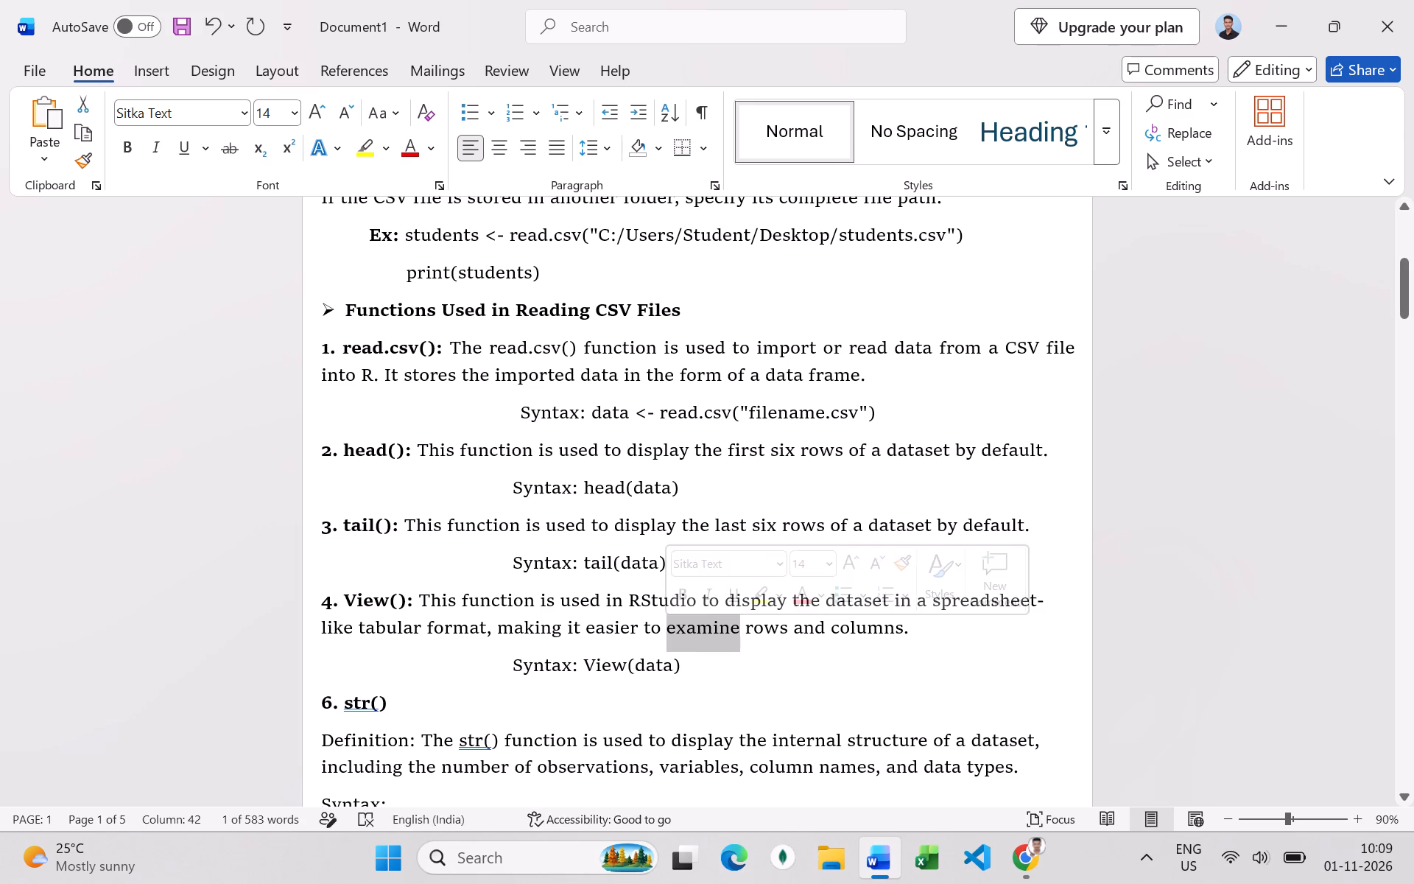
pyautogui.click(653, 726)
# Remove the "Definition:" label for str() and join its definition to the heading as "6. str(): ".
pyautogui.scroll(-3, 545, 683)
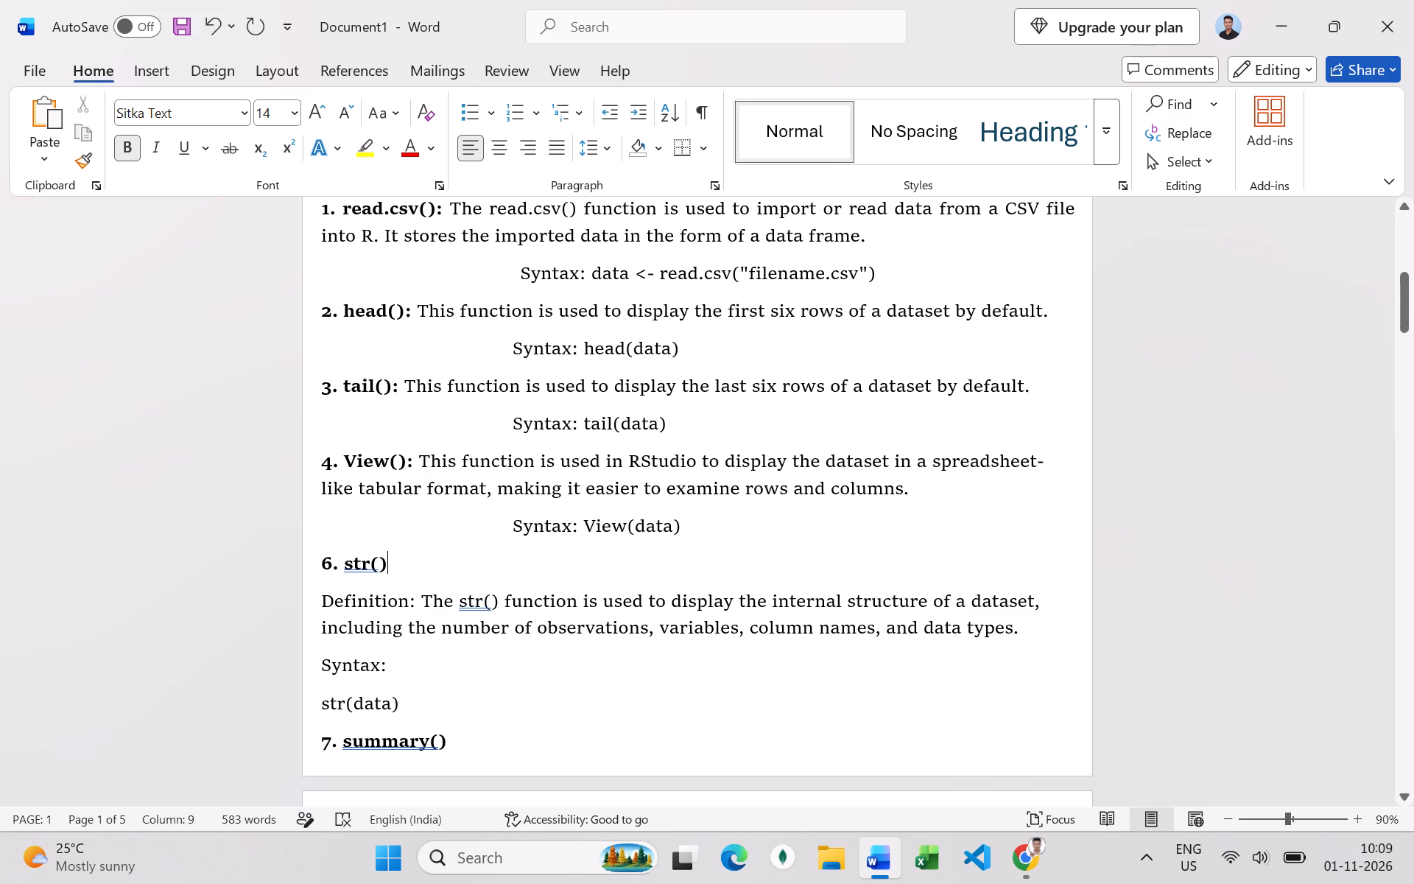
pyautogui.moveTo(423, 610); pyautogui.dragTo(326, 602)
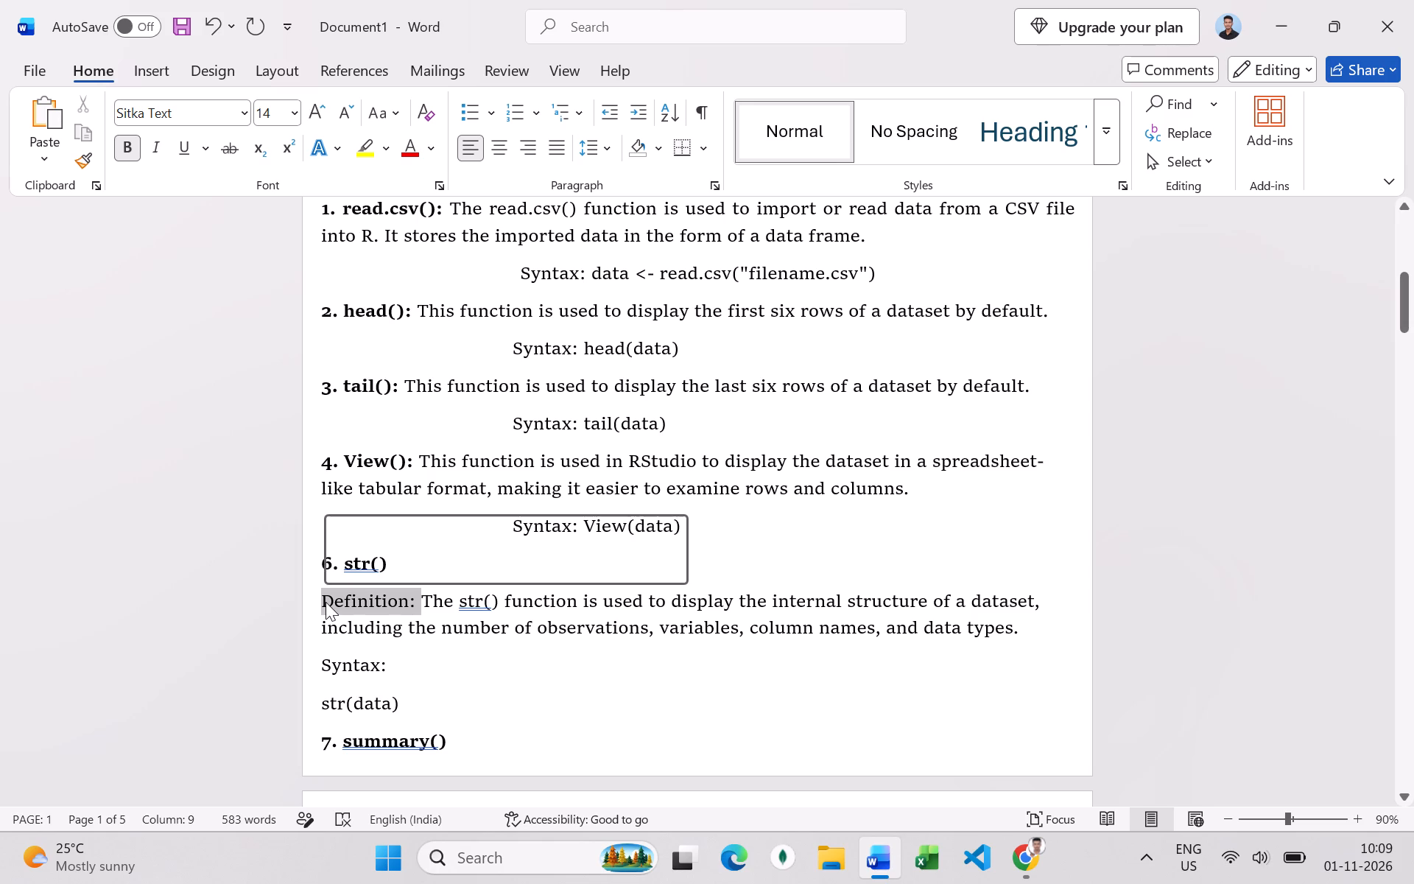
pyautogui.press('BackSpace')
pyautogui.press('BackSpace')
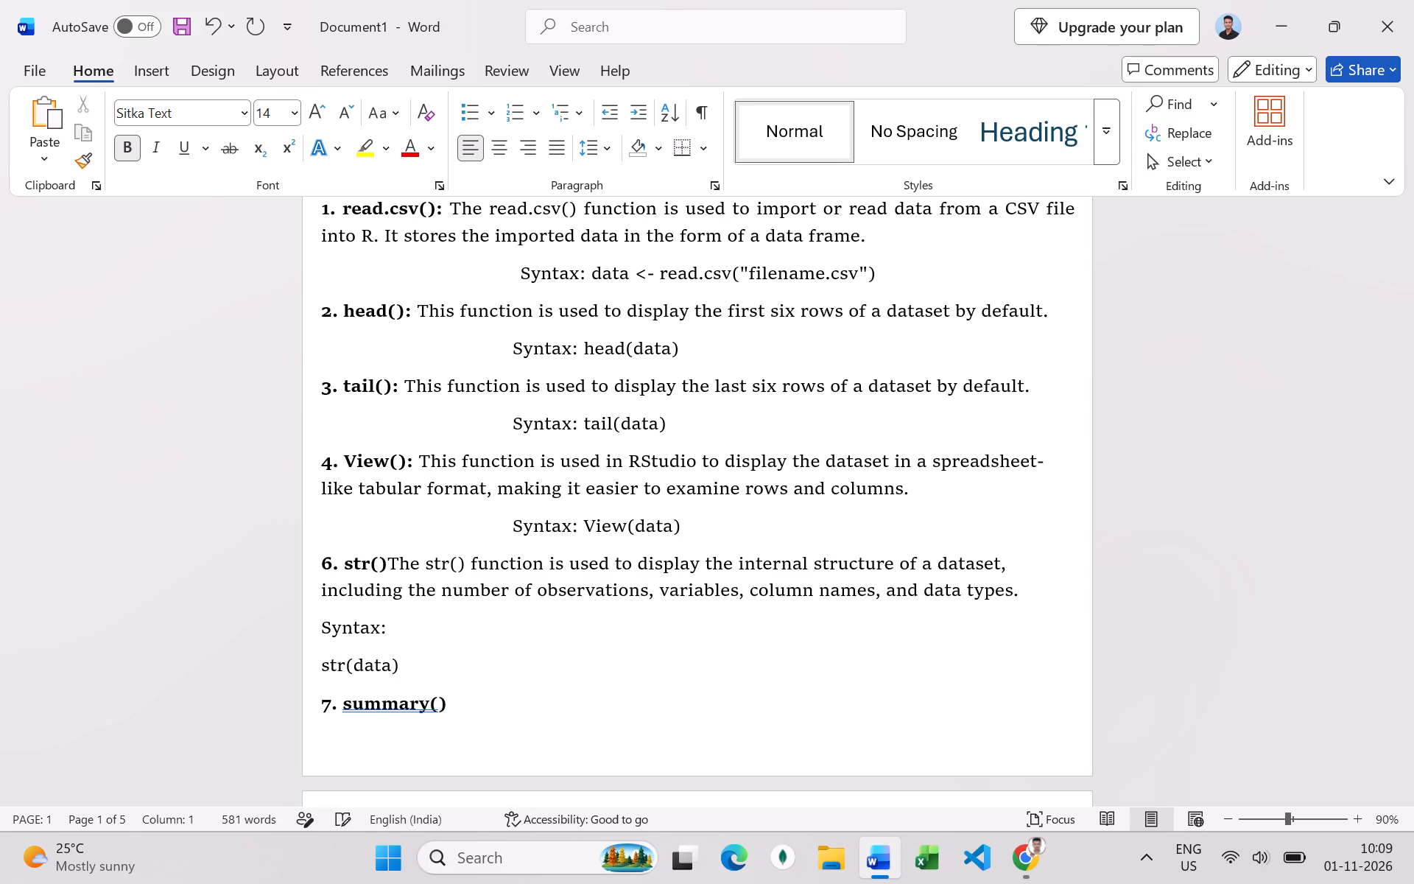
pyautogui.write(':')
pyautogui.press('space')
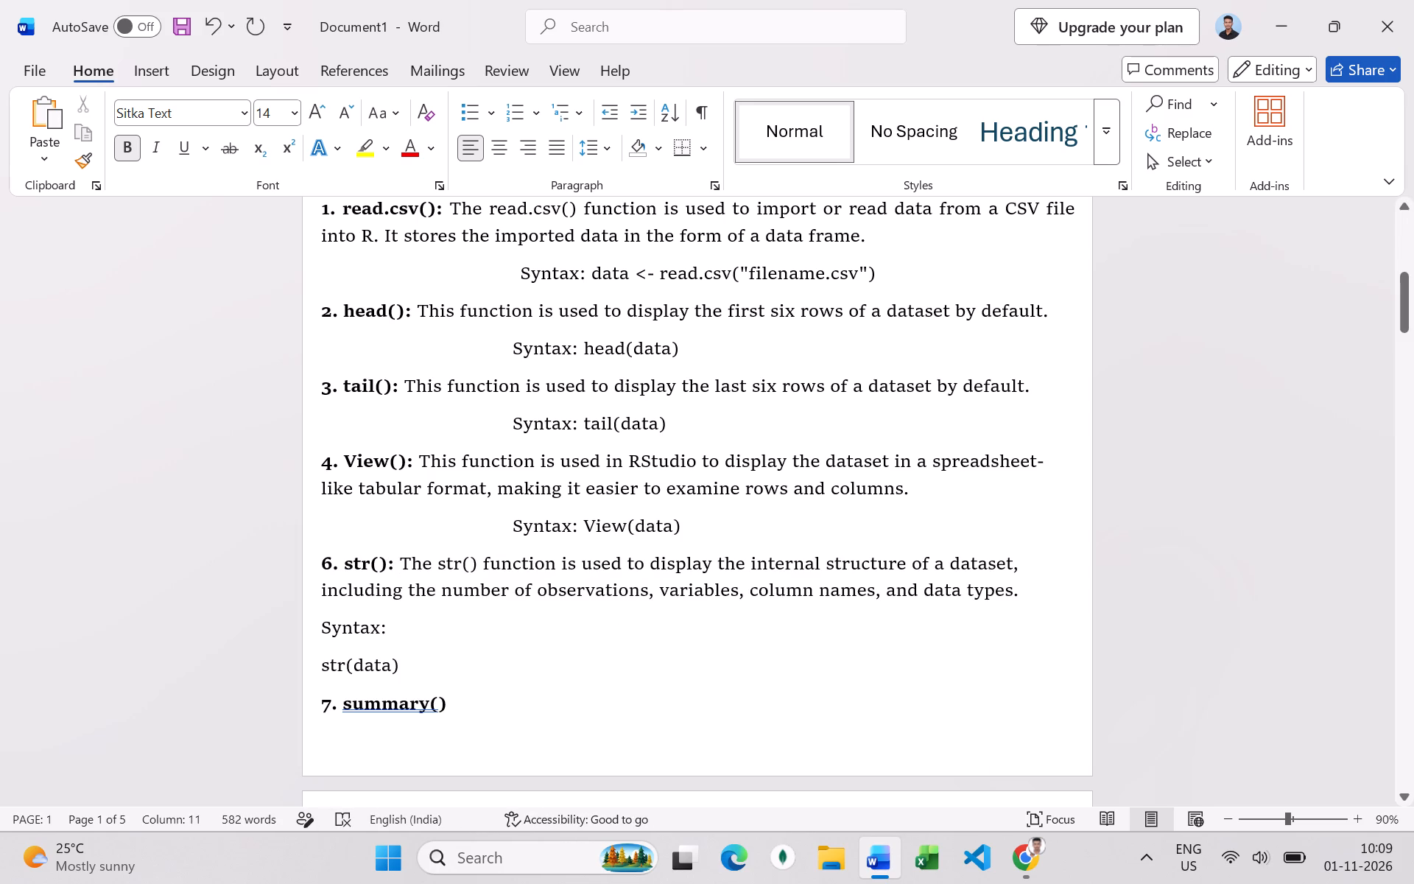
# Join the str() syntax into one line, "Syntax: str(data)", and indent it by four tab stops.
pyautogui.scroll(13, 418, 592)
pyautogui.scroll(-12, 415, 585)
pyautogui.click(324, 670)
pyautogui.press('BackSpace')
pyautogui.press('space')
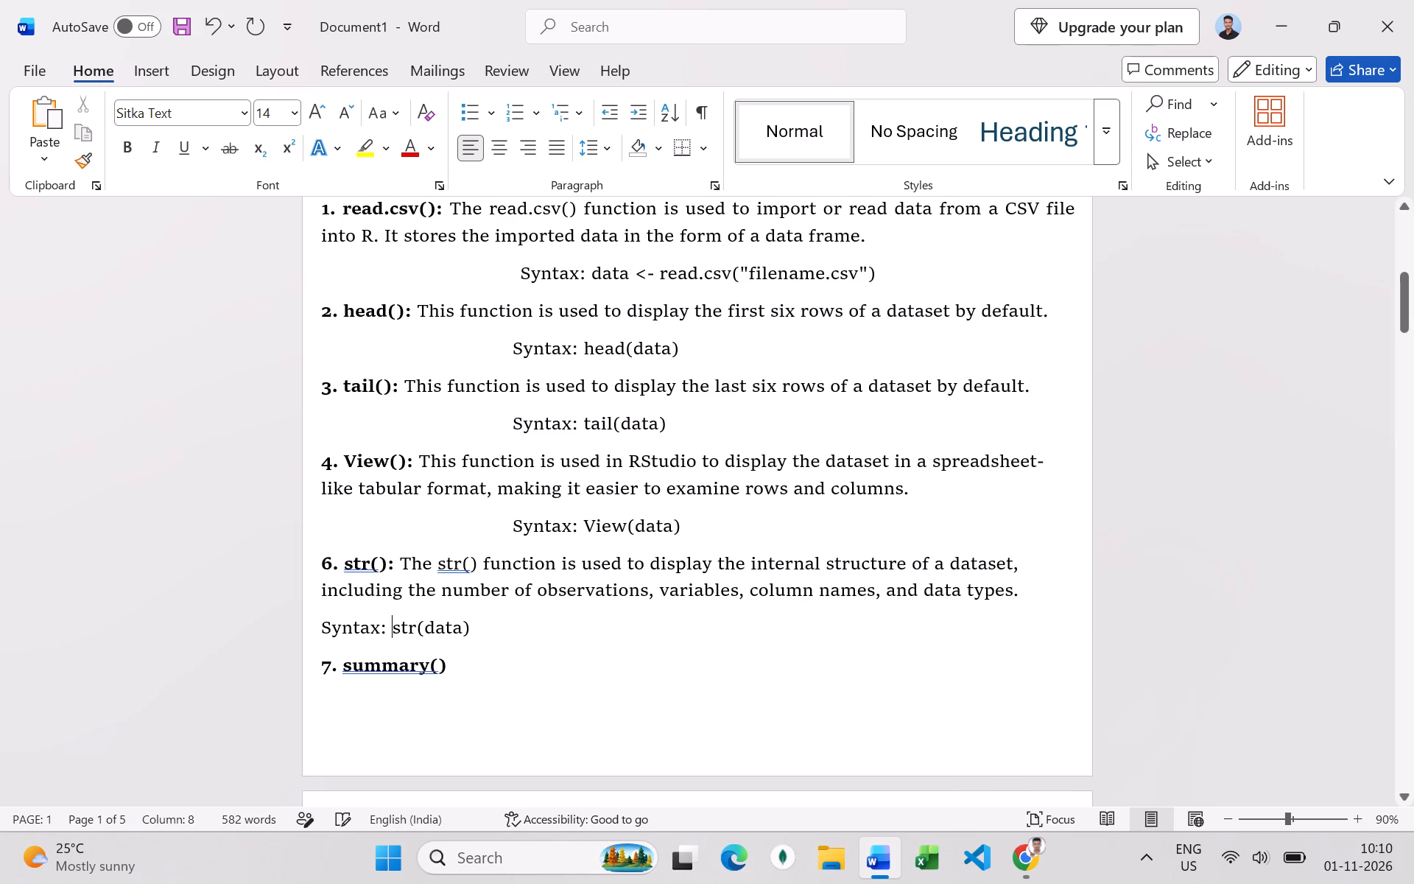
pyautogui.click(323, 625)
pyautogui.press('Tab')
pyautogui.press('Tab')
pyautogui.press('Tab')
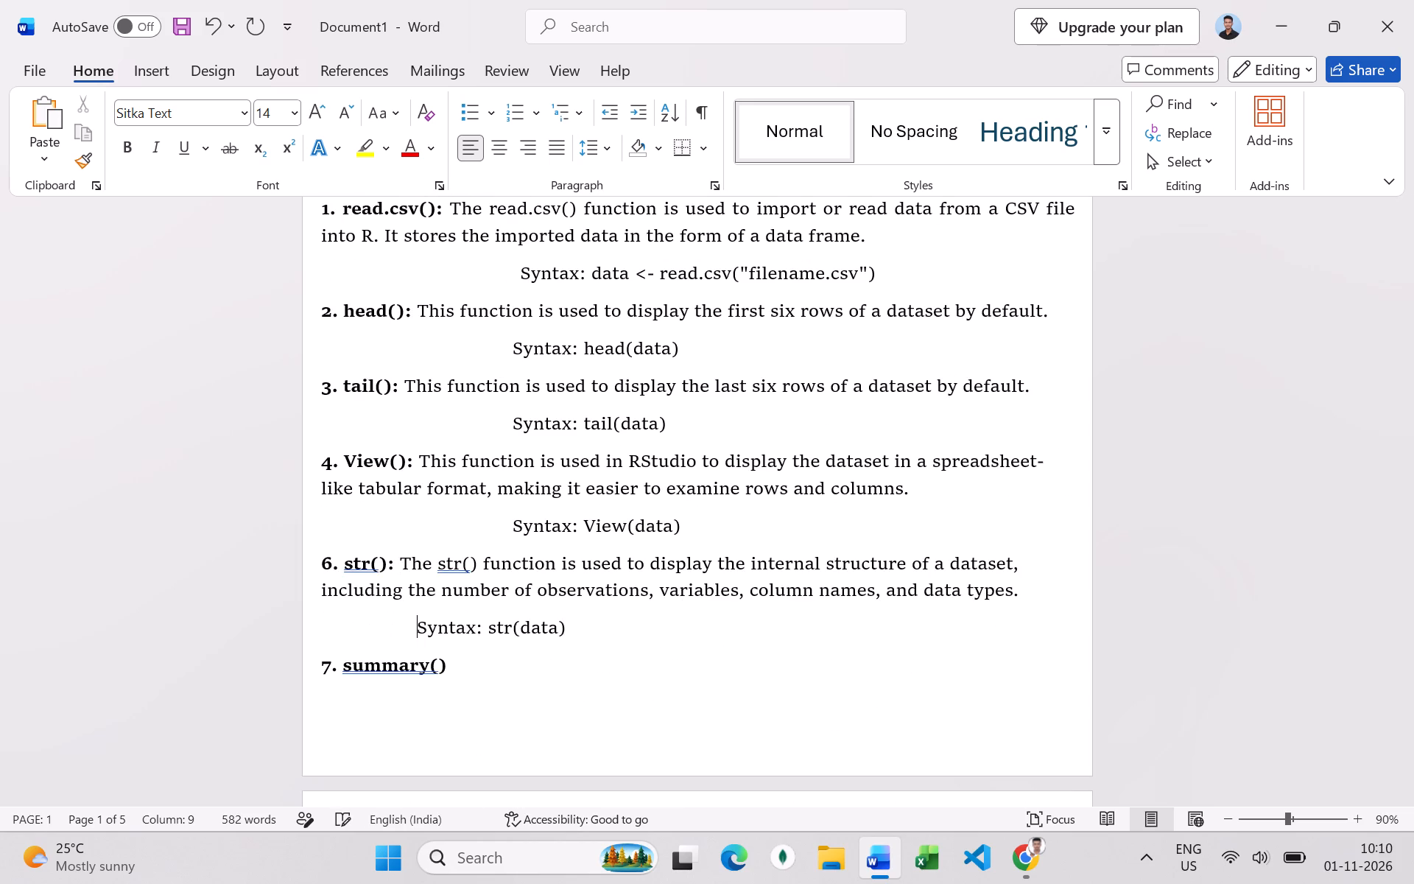
pyautogui.press('Tab')
# Remove the "Definition:" label for summary() and join its definition directly to the summary() heading.
pyautogui.scroll(-3, 373, 723)
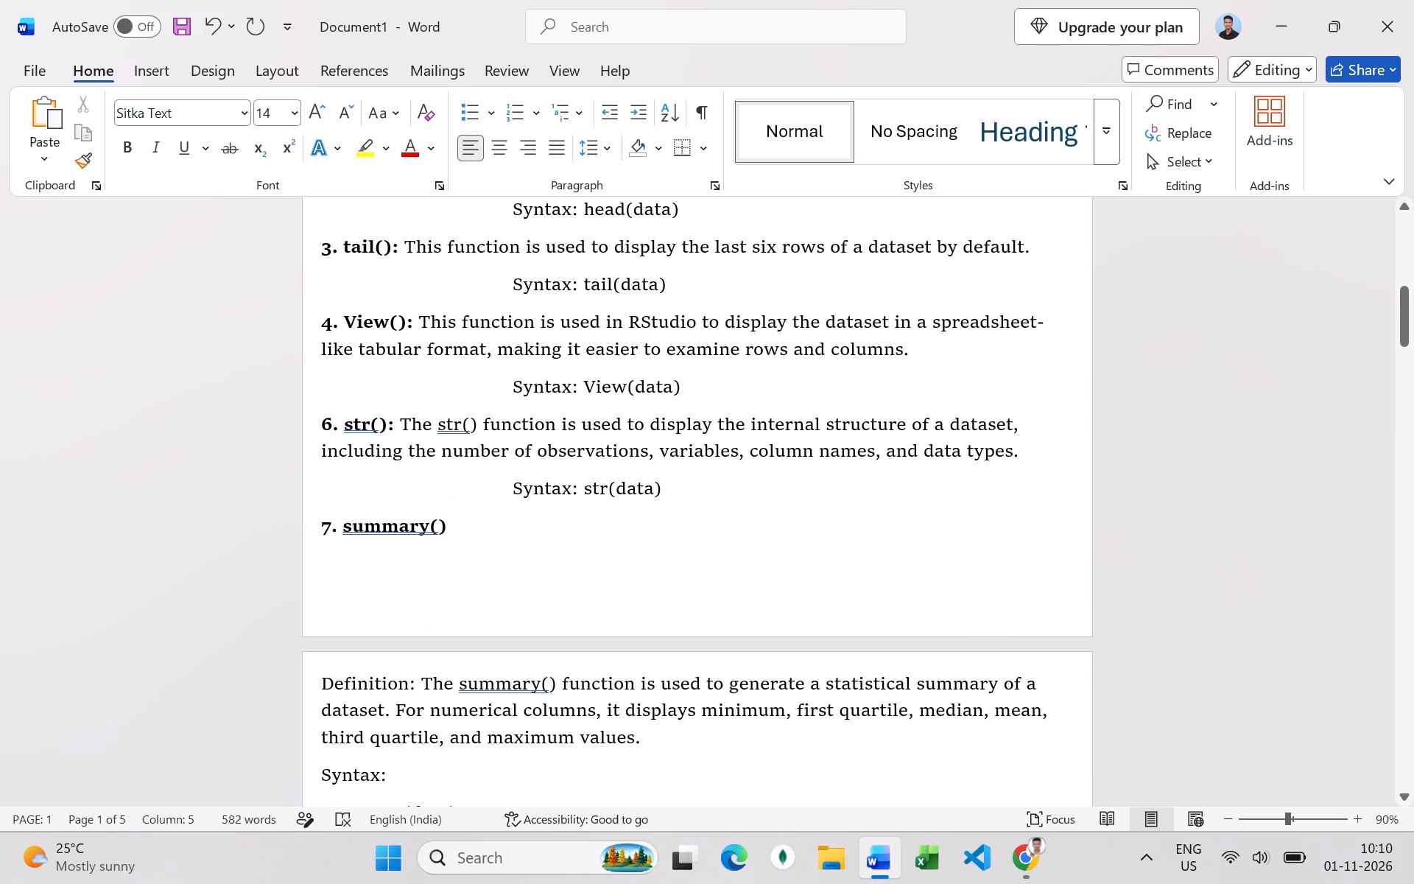
pyautogui.moveTo(424, 688); pyautogui.dragTo(339, 687)
pyautogui.press('BackSpace')
pyautogui.press('BackSpace')
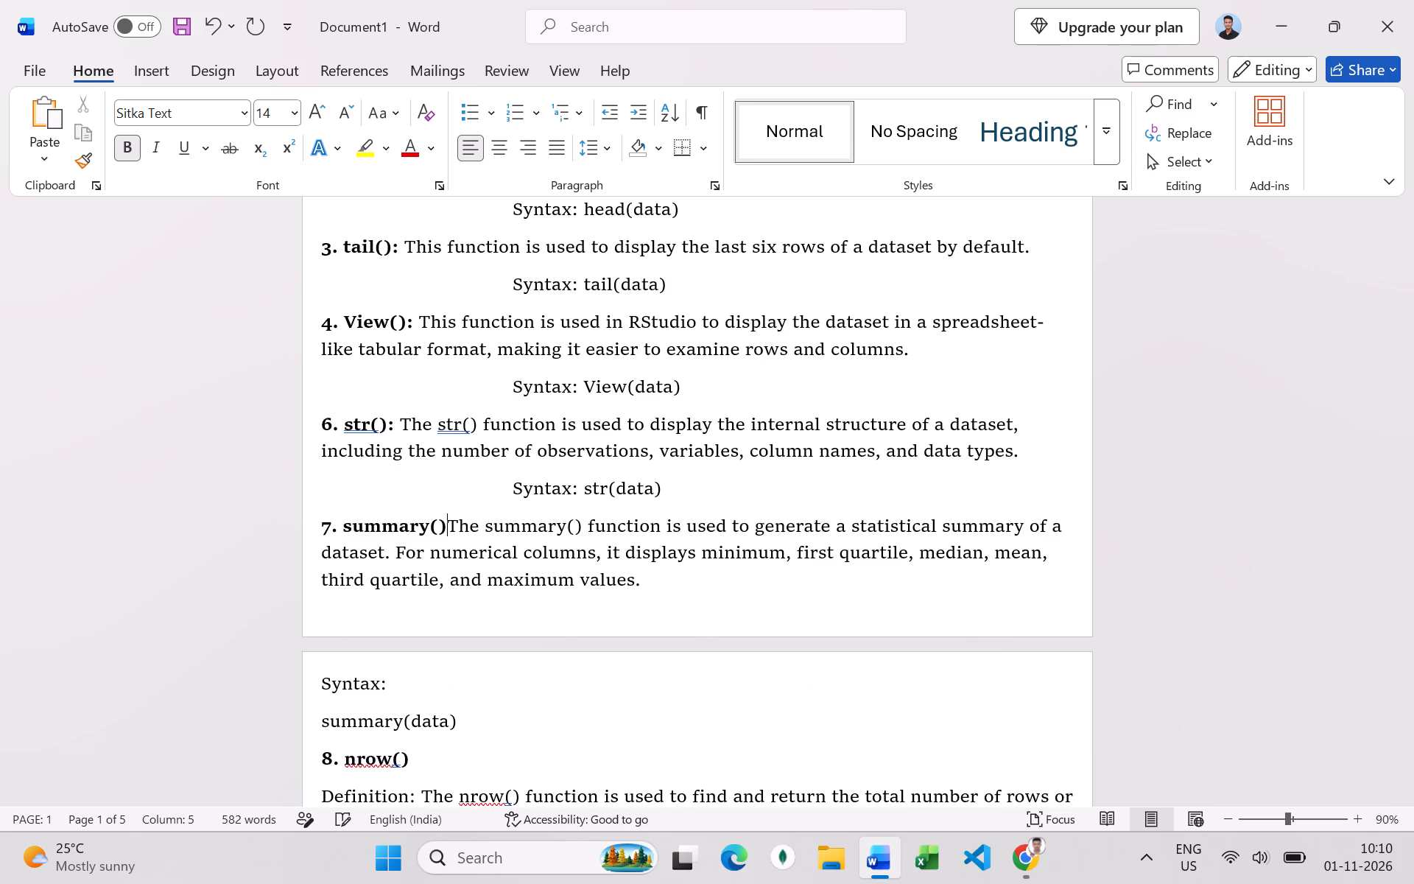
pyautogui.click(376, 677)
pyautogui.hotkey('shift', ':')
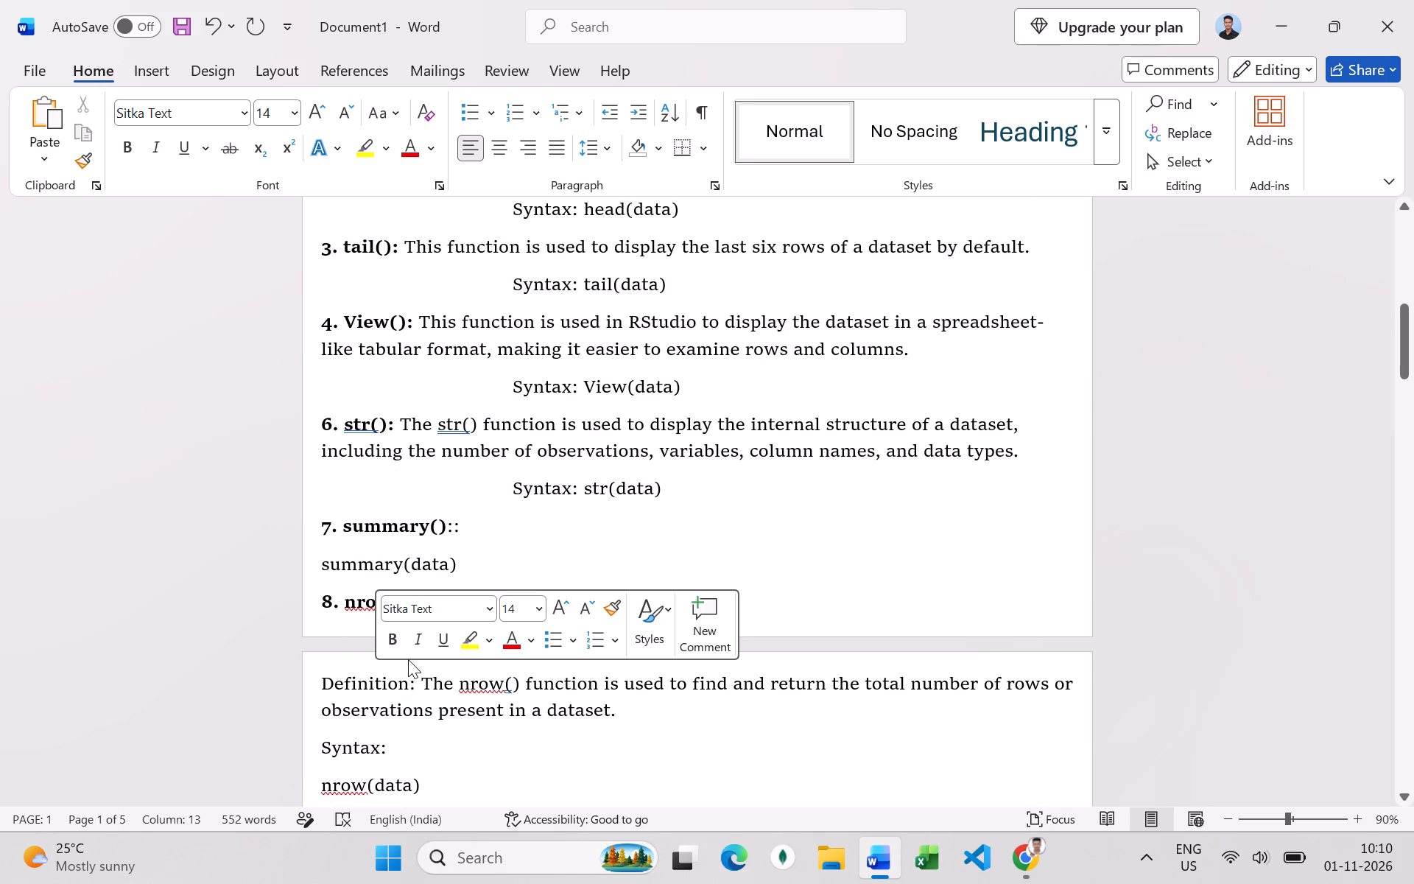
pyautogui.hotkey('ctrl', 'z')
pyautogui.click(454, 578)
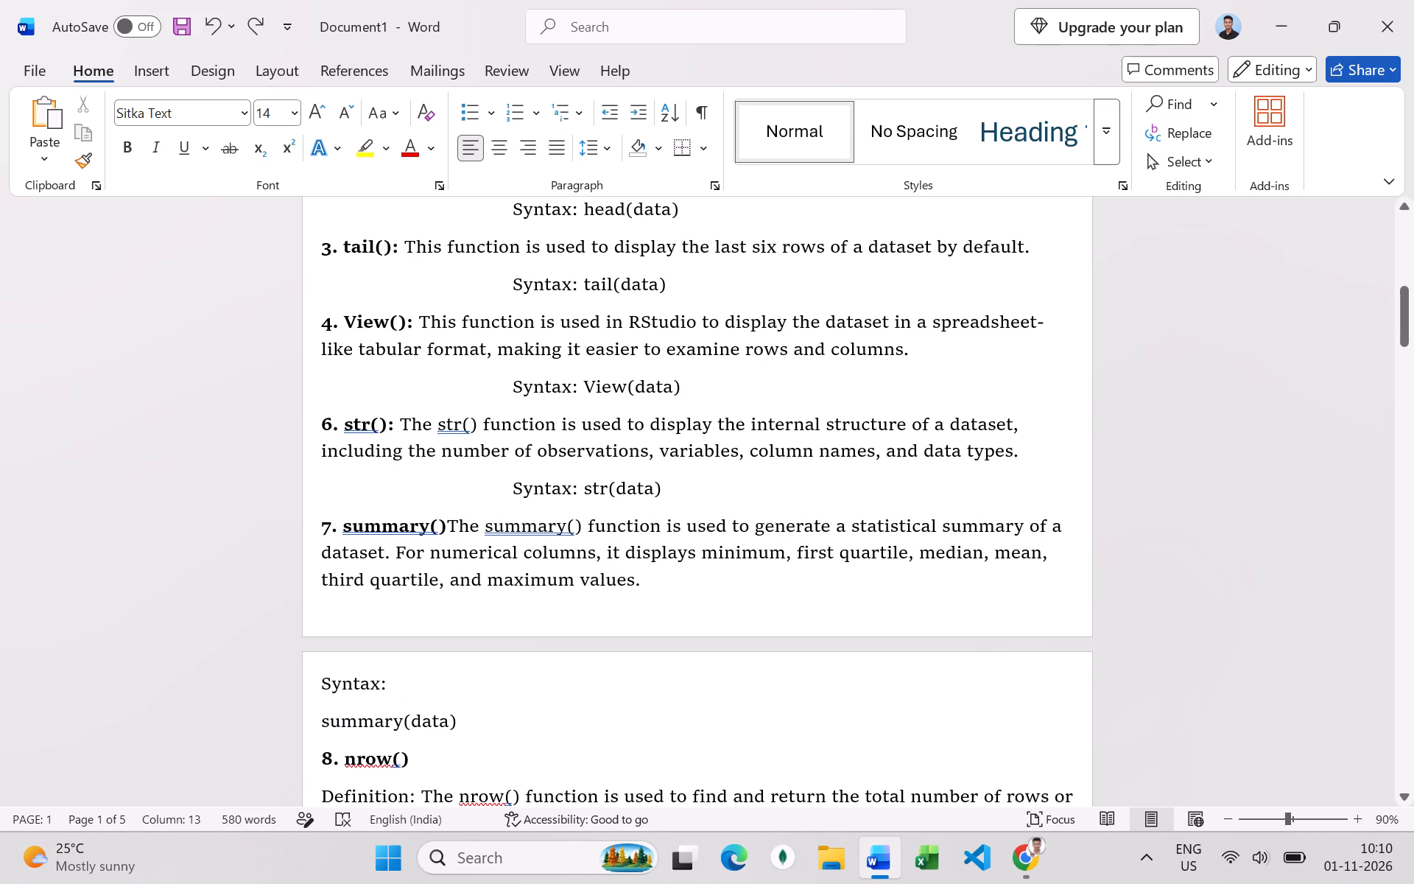
# Replace "The str()" with "This" at the start of the str() definition.
pyautogui.moveTo(480, 427); pyautogui.dragTo(422, 432)
pyautogui.write('This')
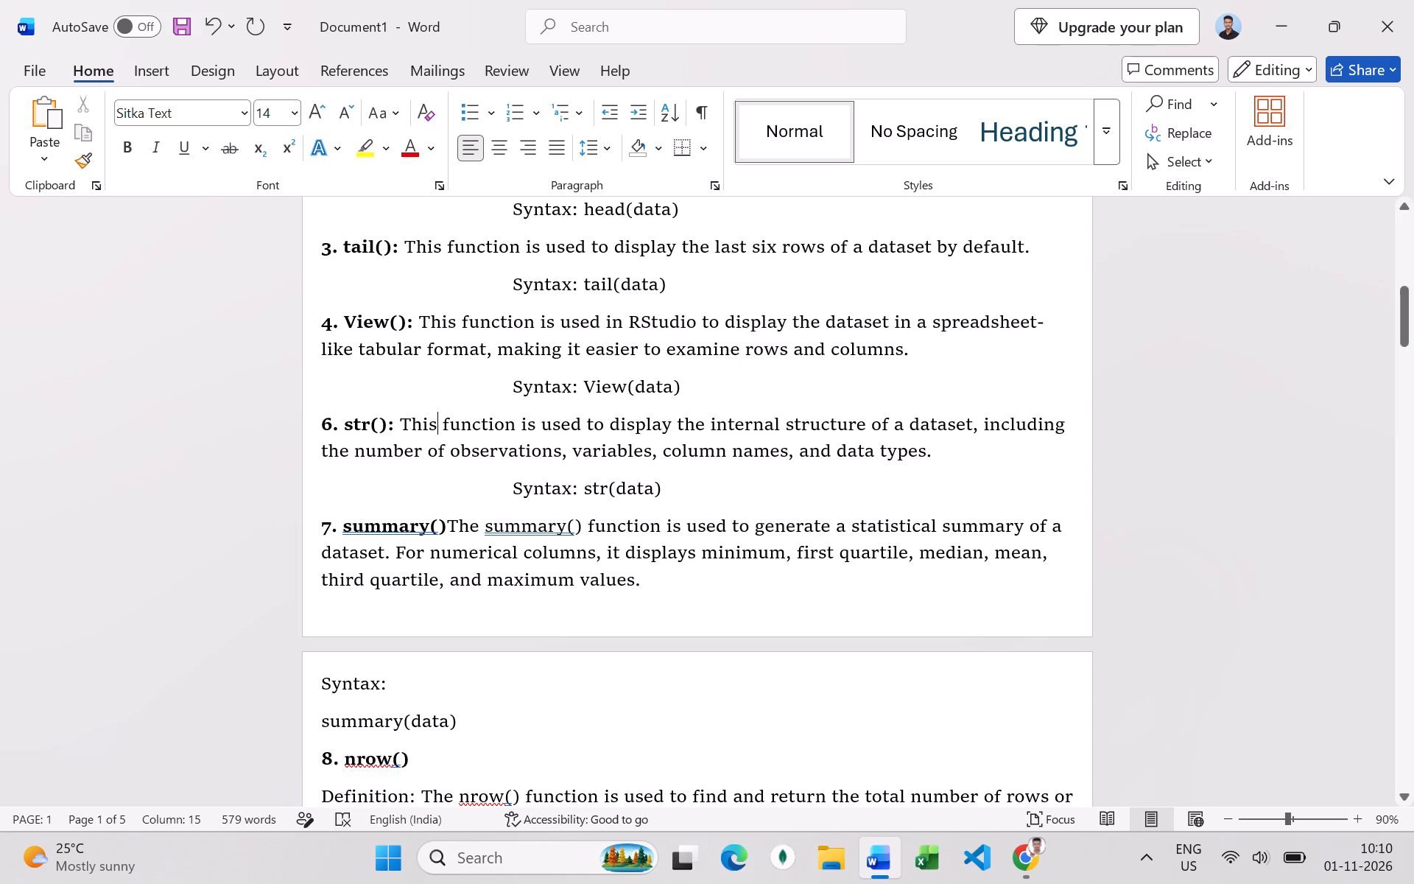
# Replace "The summary()" with a non-bold "This" and put a colon and space after the summary() heading.
pyautogui.moveTo(580, 527); pyautogui.dragTo(467, 517)
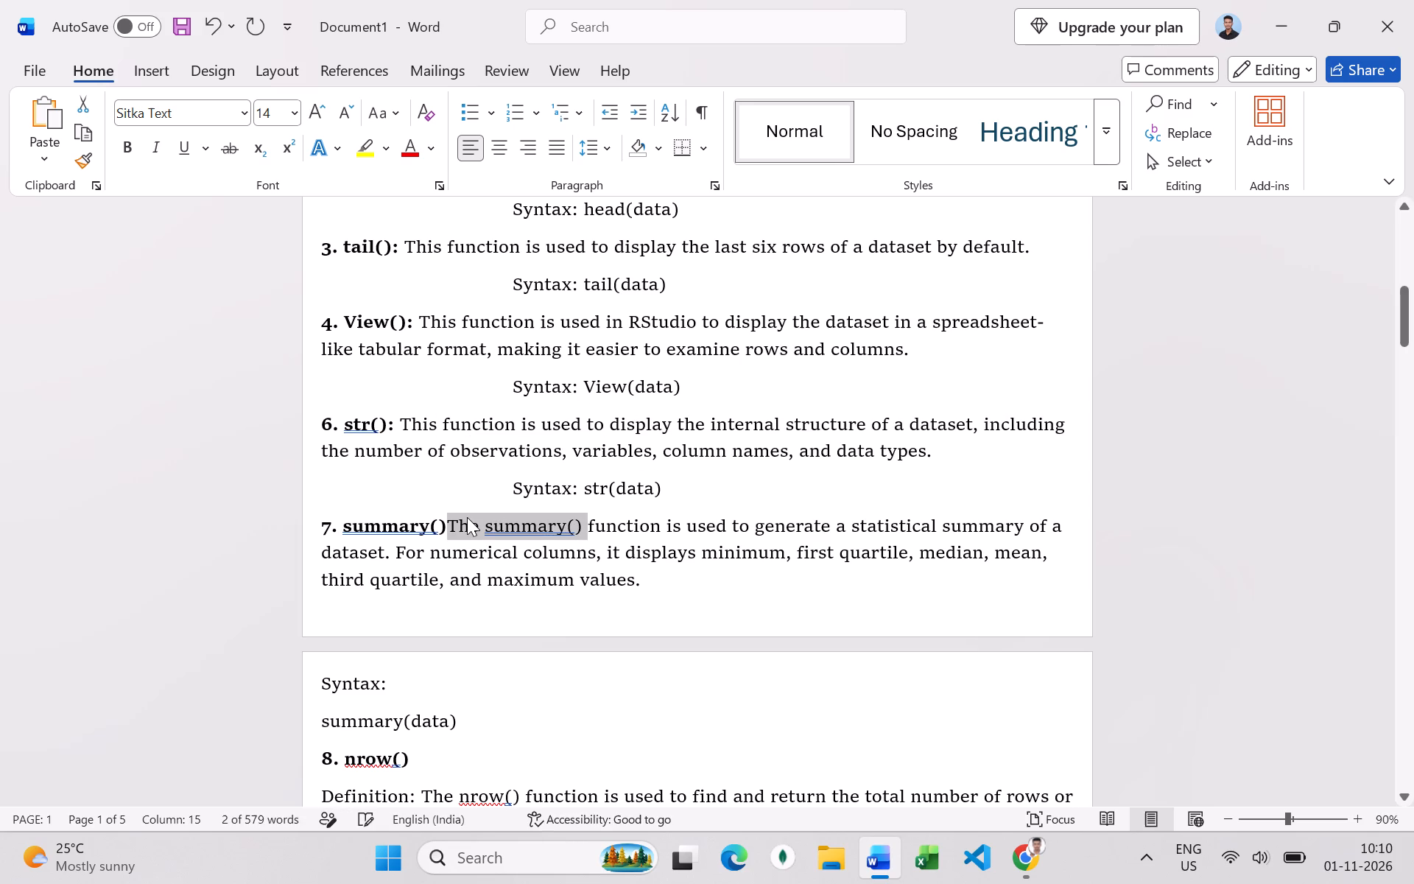
pyautogui.press('BackSpace')
pyautogui.press('BackSpace')
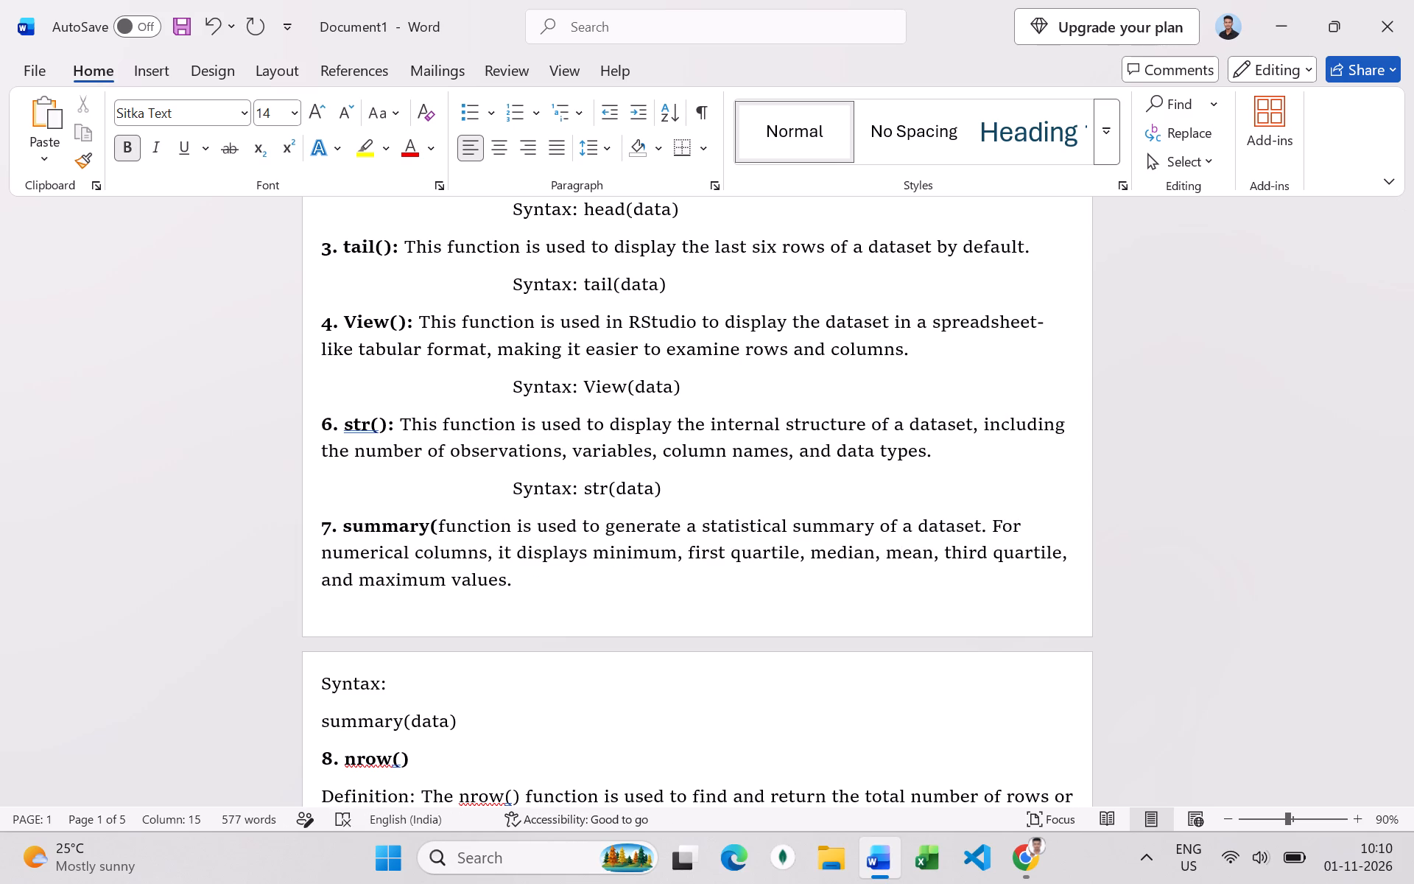
pyautogui.hotkey('shift', ')')
pyautogui.write(':')
pyautogui.press('space')
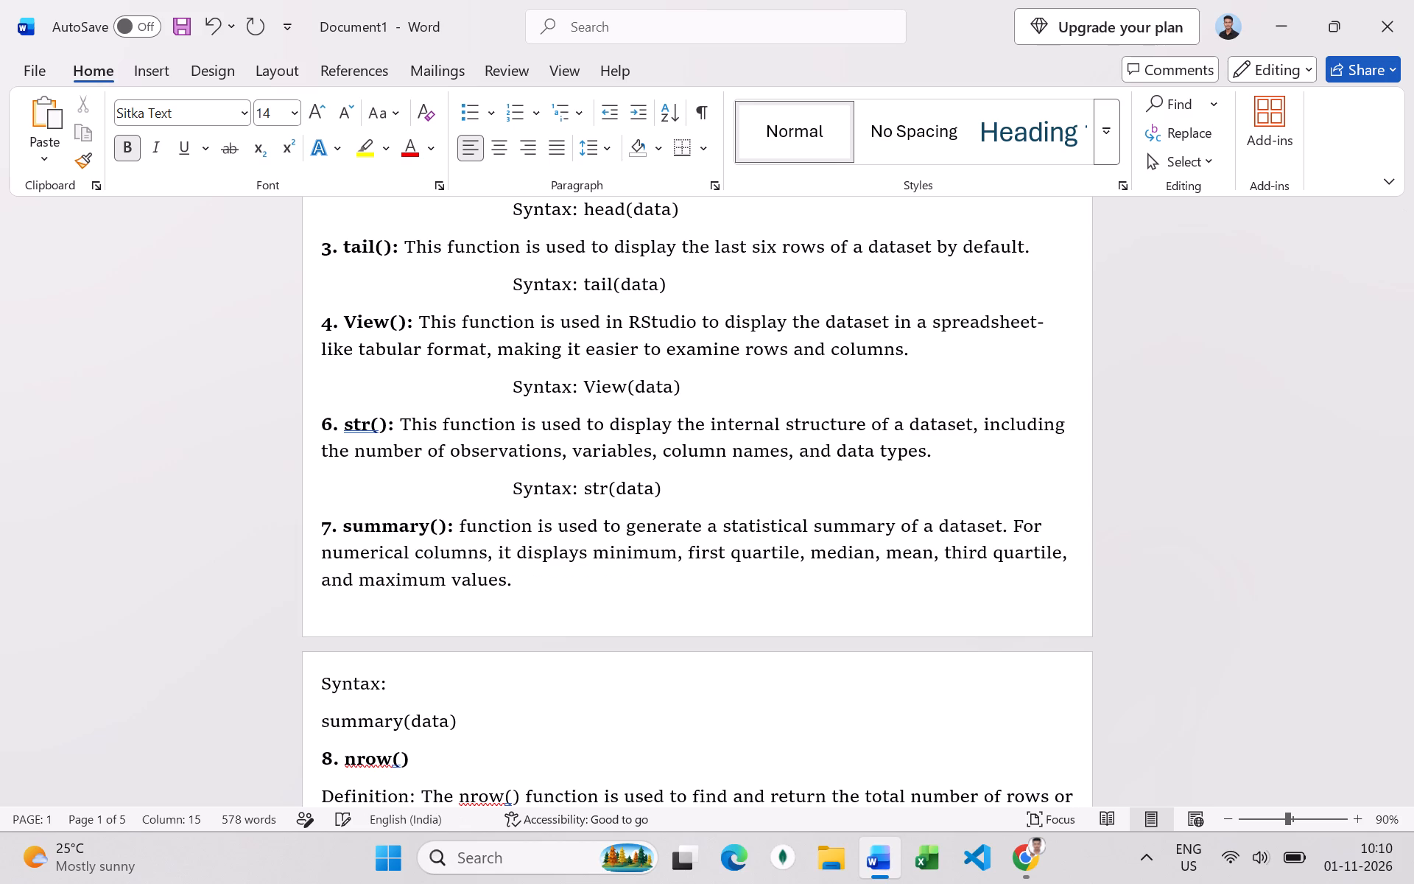
pyautogui.write('This')
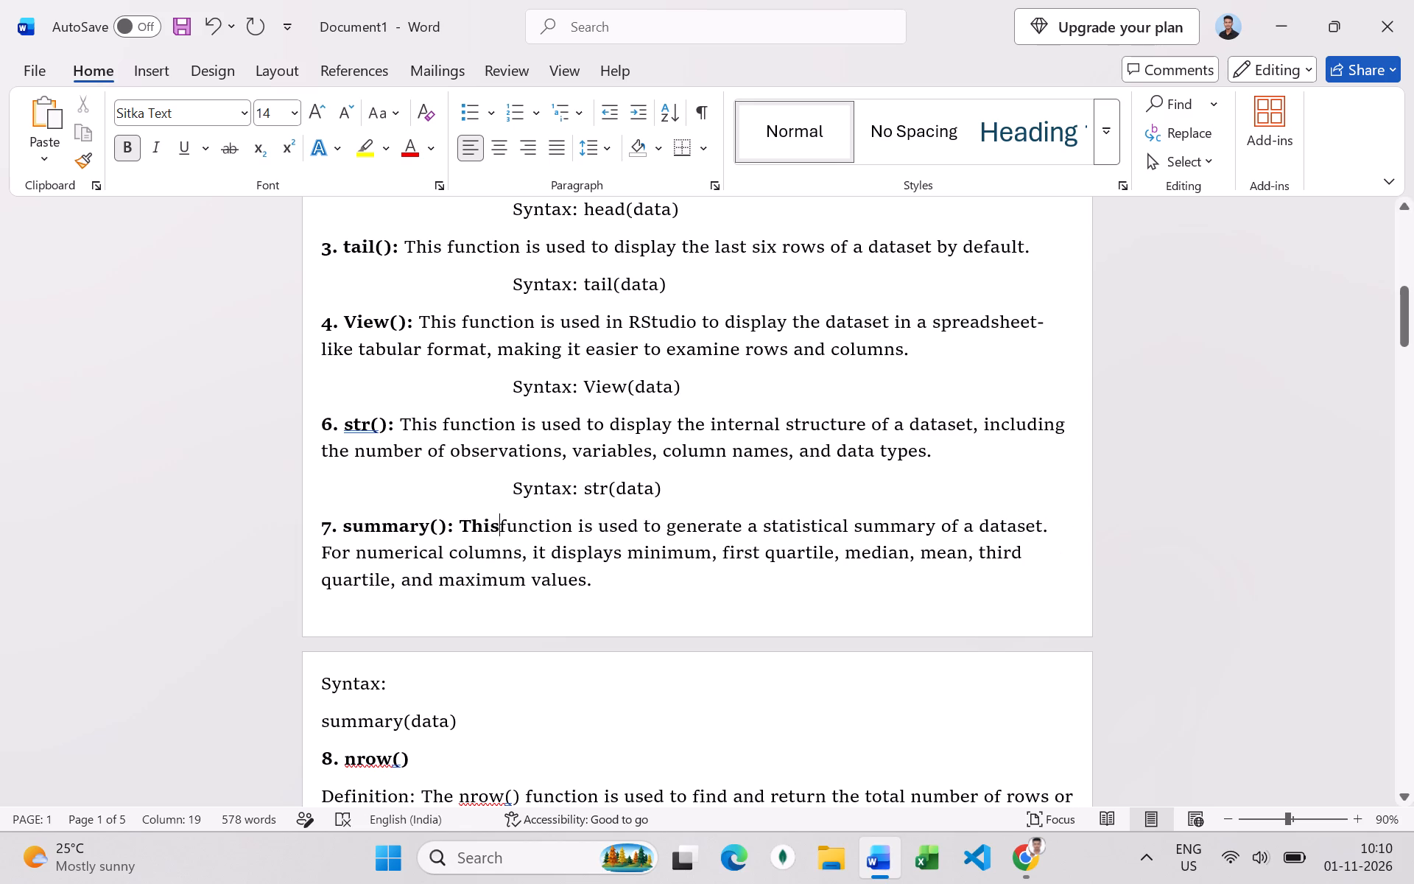
pyautogui.press('space')
pyautogui.moveTo(504, 525); pyautogui.dragTo(465, 520)
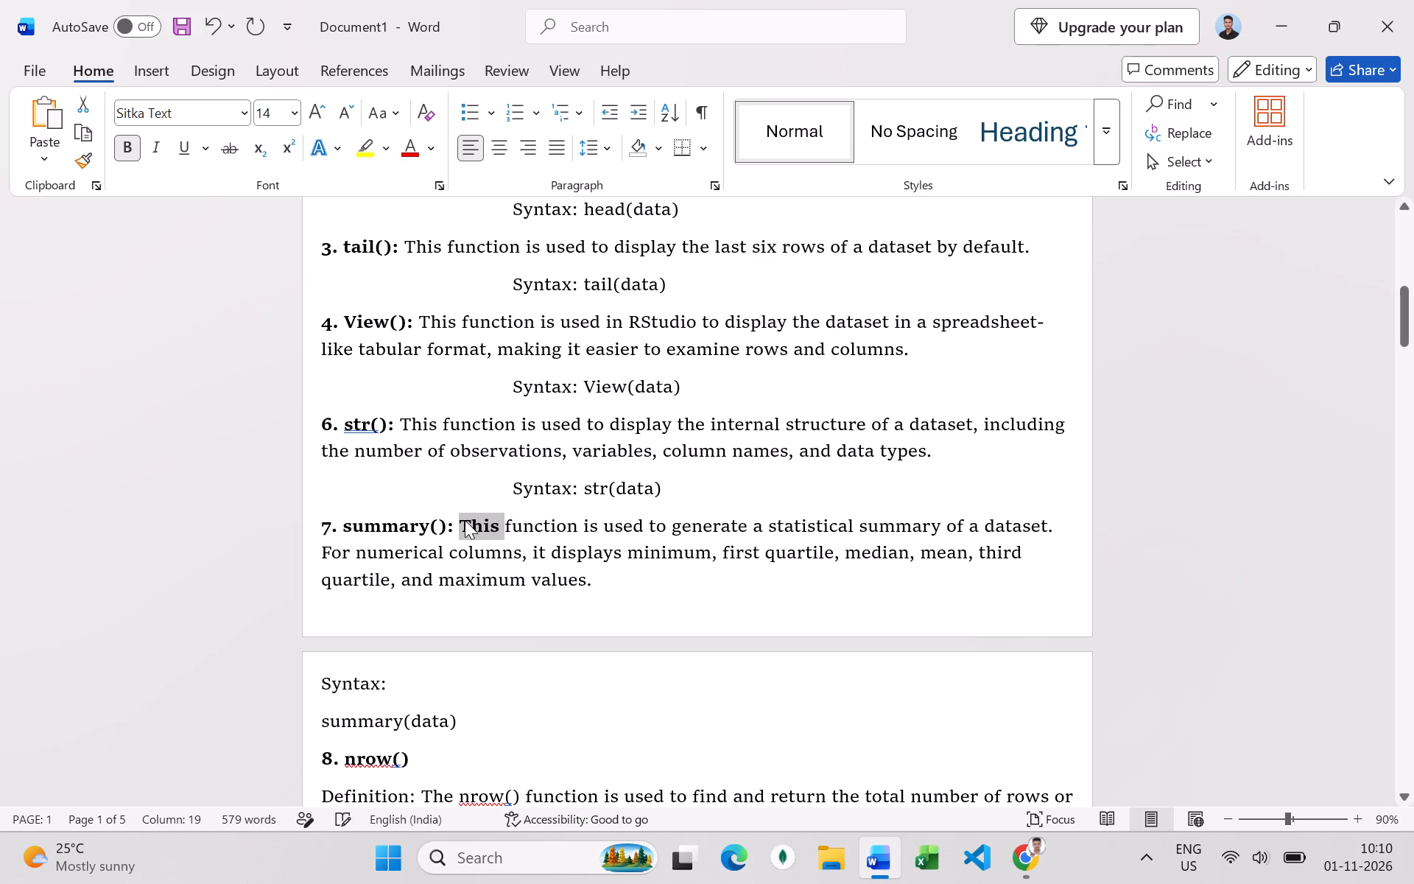
pyautogui.hotkey('ctrl', 'b')
pyautogui.click(462, 548)
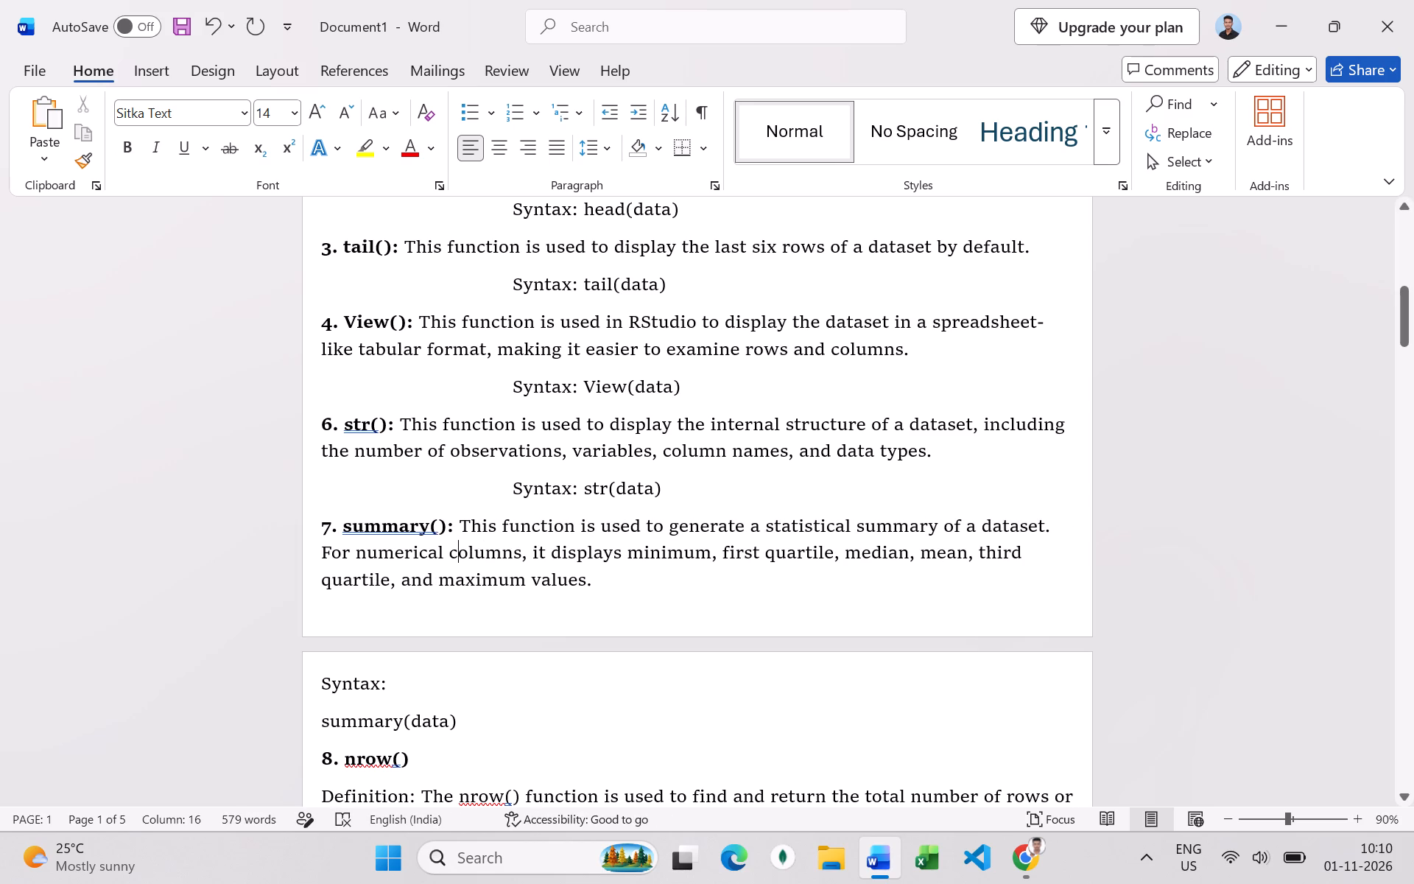
# Renumber the str() entry as 5 and the summary() entry as 6.
pyautogui.moveTo(333, 416); pyautogui.dragTo(323, 417)
pyautogui.press('5')
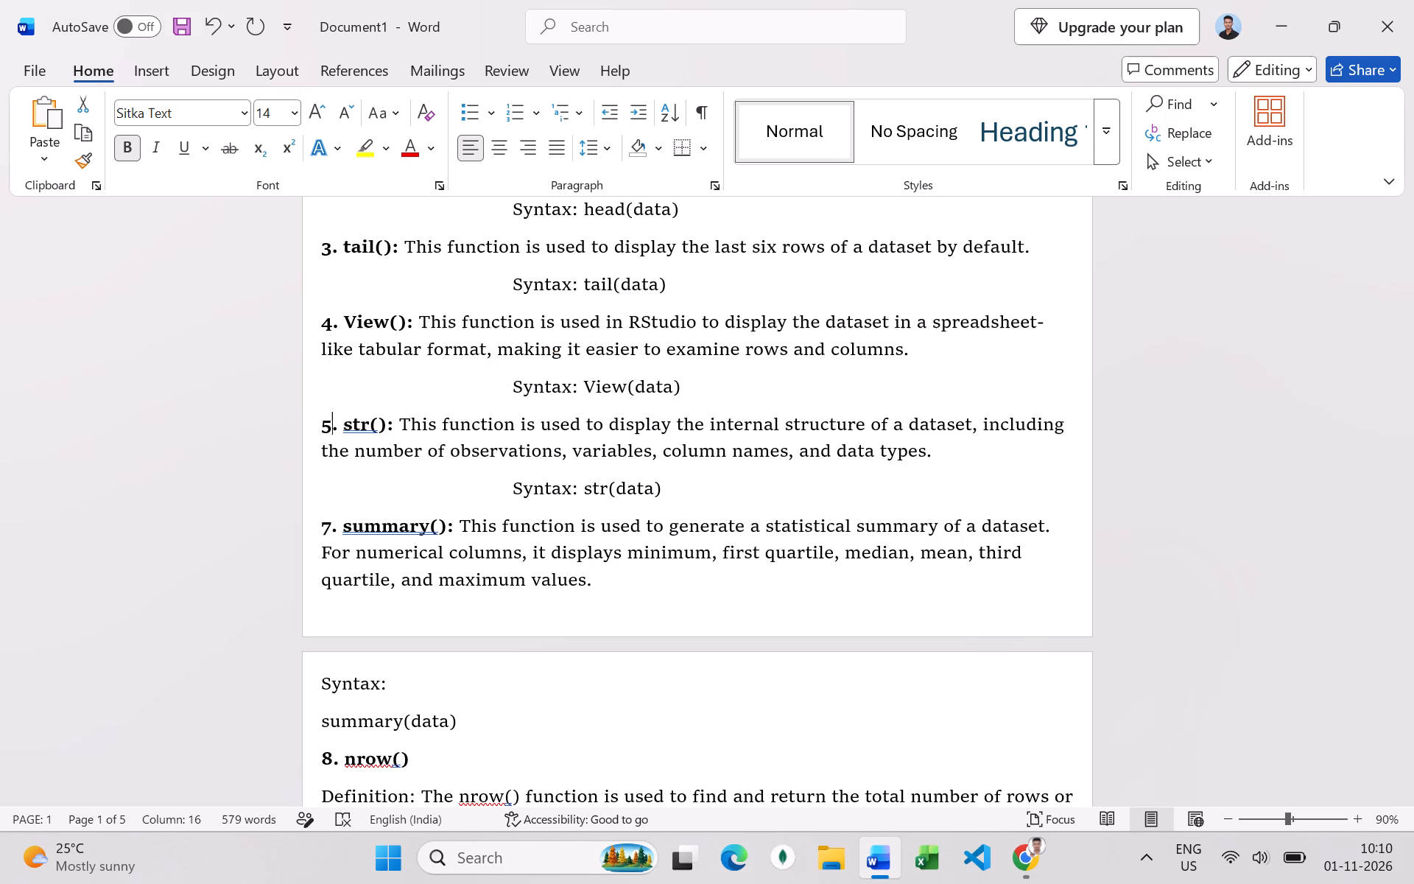
pyautogui.moveTo(333, 529); pyautogui.dragTo(320, 525)
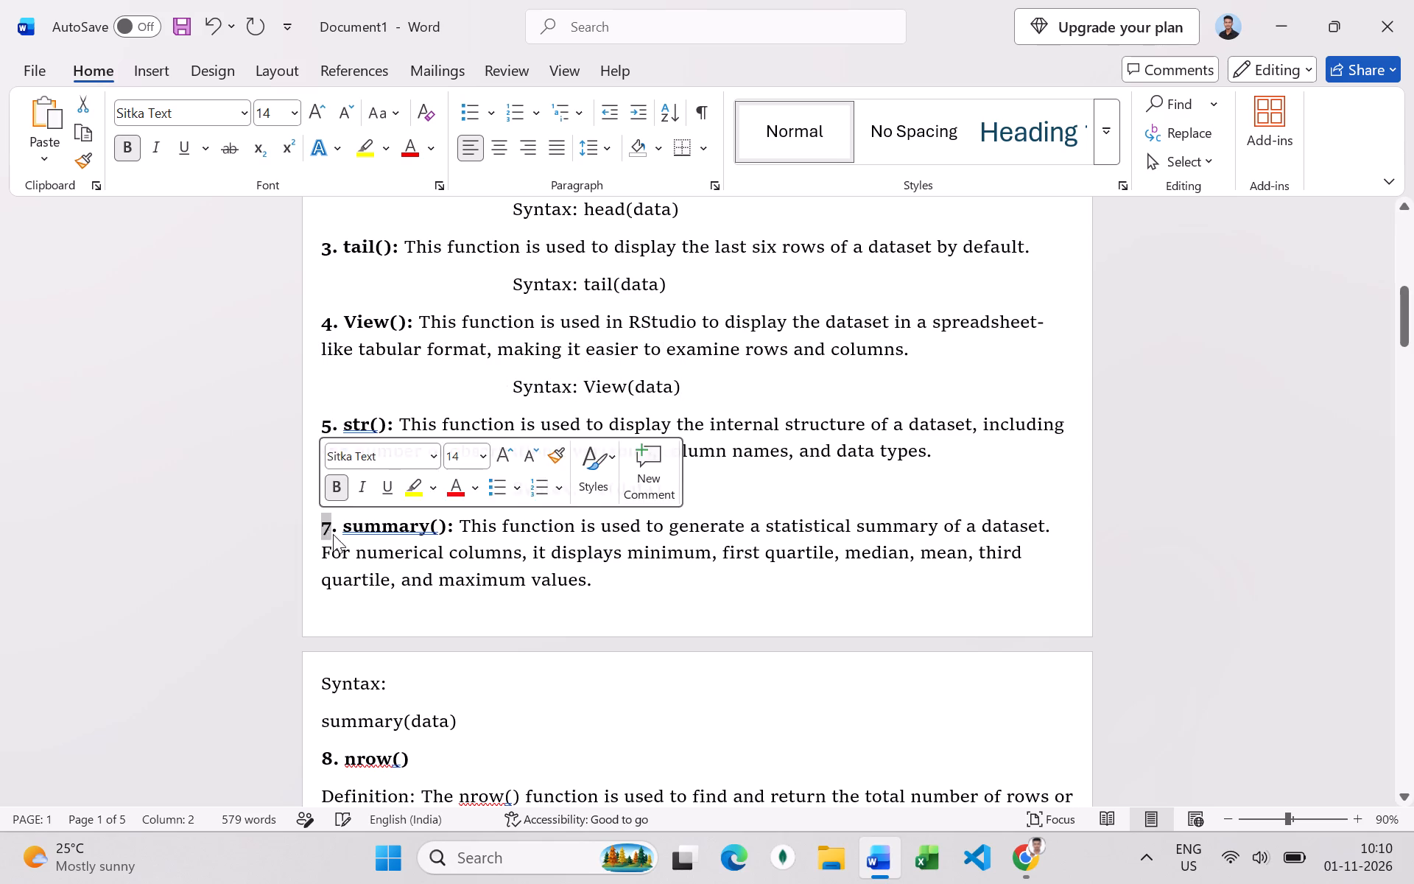
pyautogui.press('6')
# Justify the summary() heading and definition paragraph.
pyautogui.click(426, 594)
pyautogui.moveTo(634, 572); pyautogui.dragTo(416, 537)
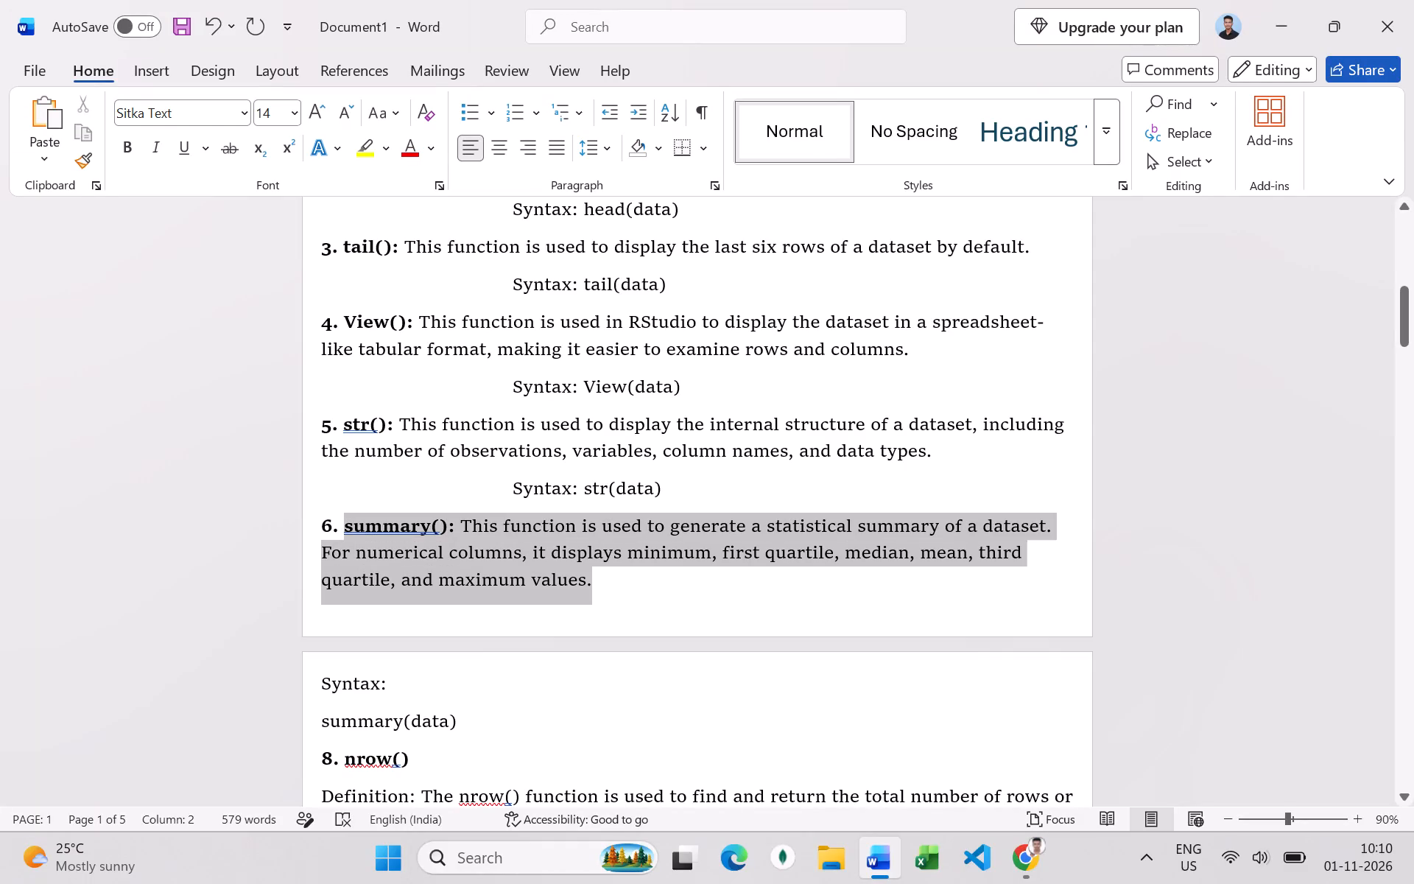
pyautogui.moveTo(416, 537); pyautogui.dragTo(323, 533)
pyautogui.click(557, 158)
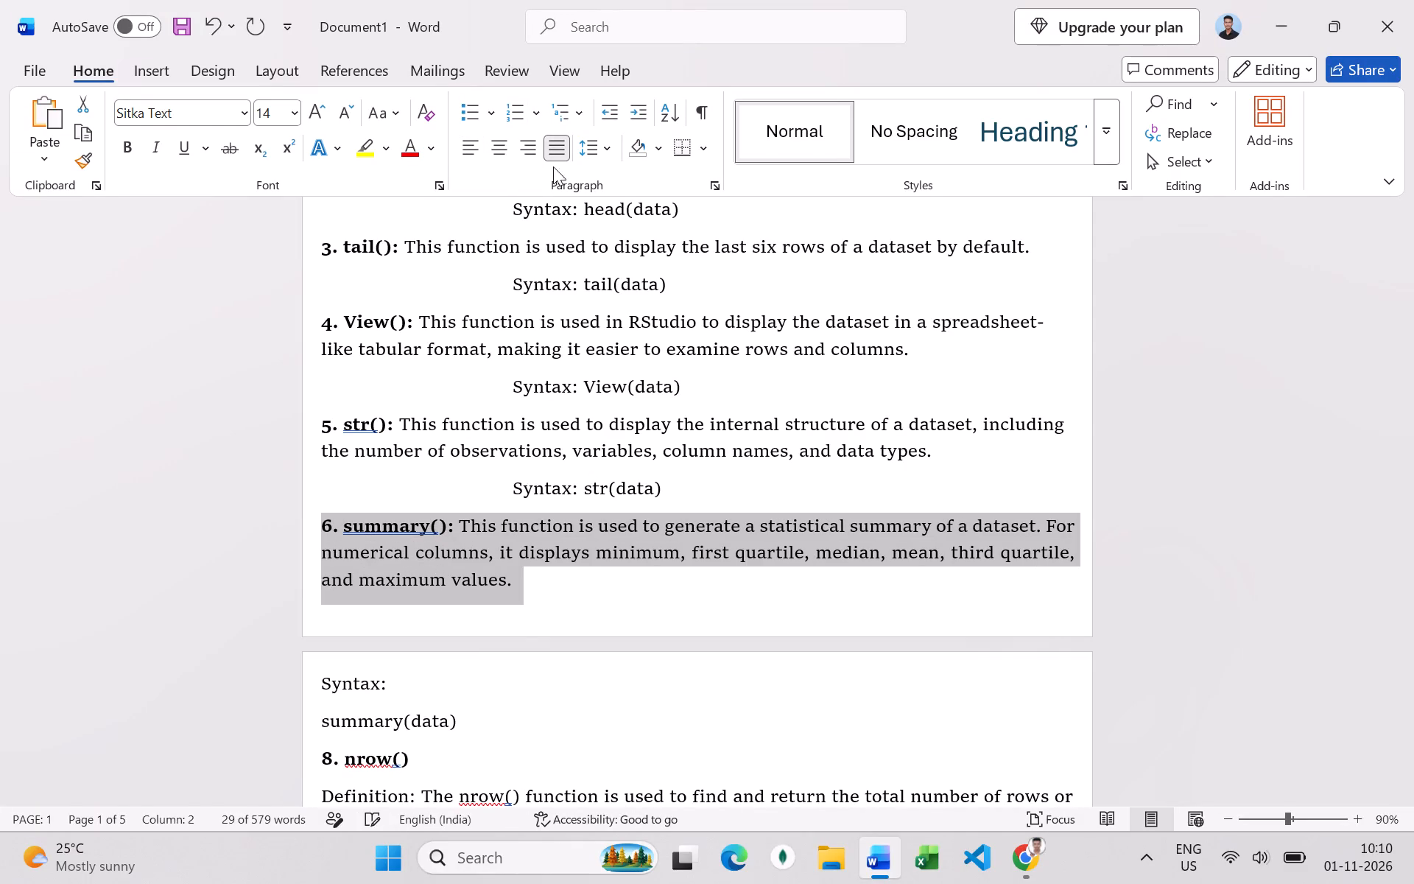
pyautogui.click(553, 578)
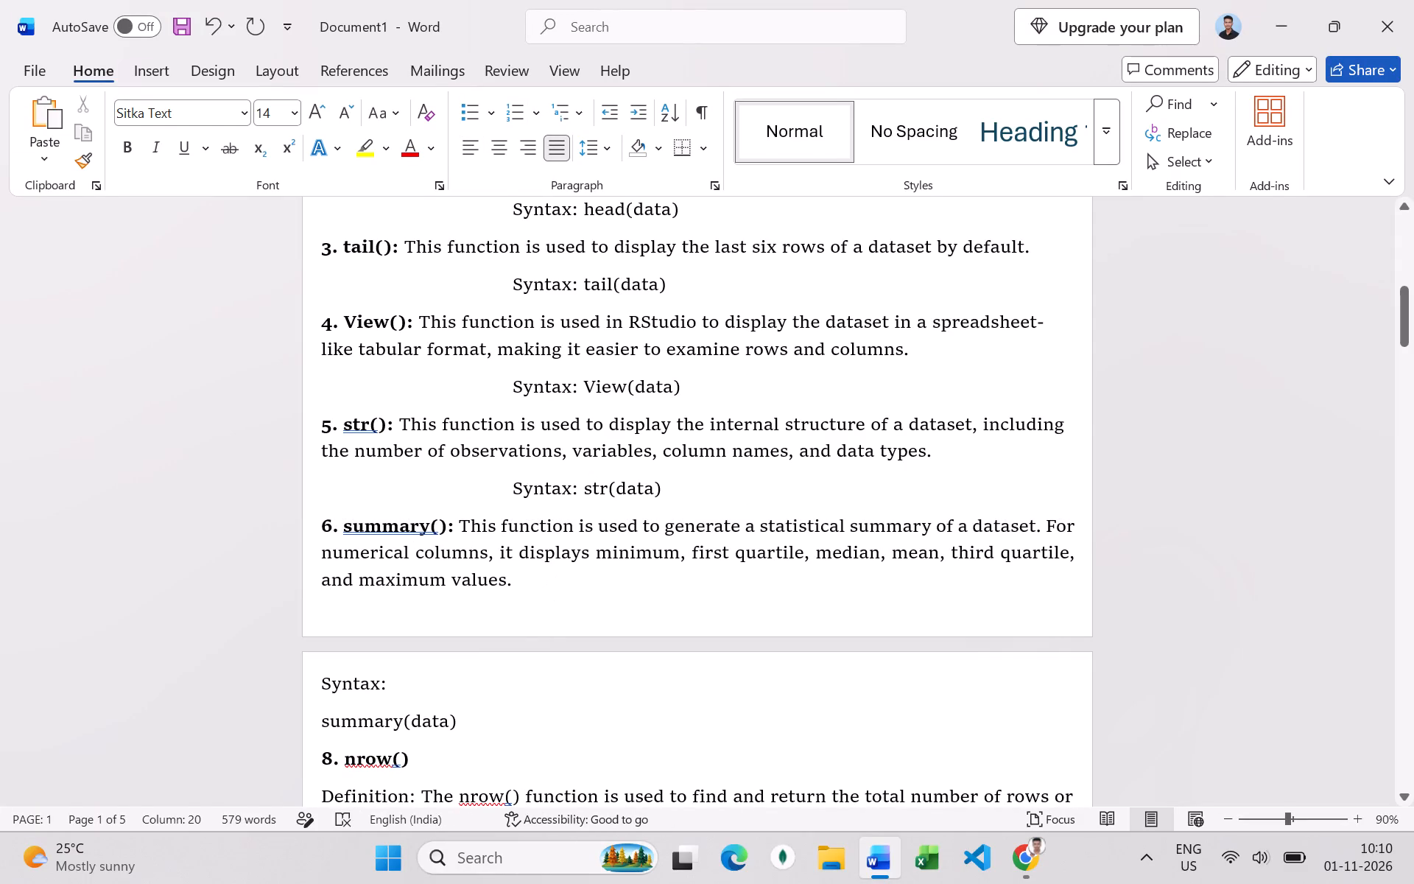
# Ignore the grammar flags once on the str() and summary() headings.
pyautogui.rightClick(356, 424)
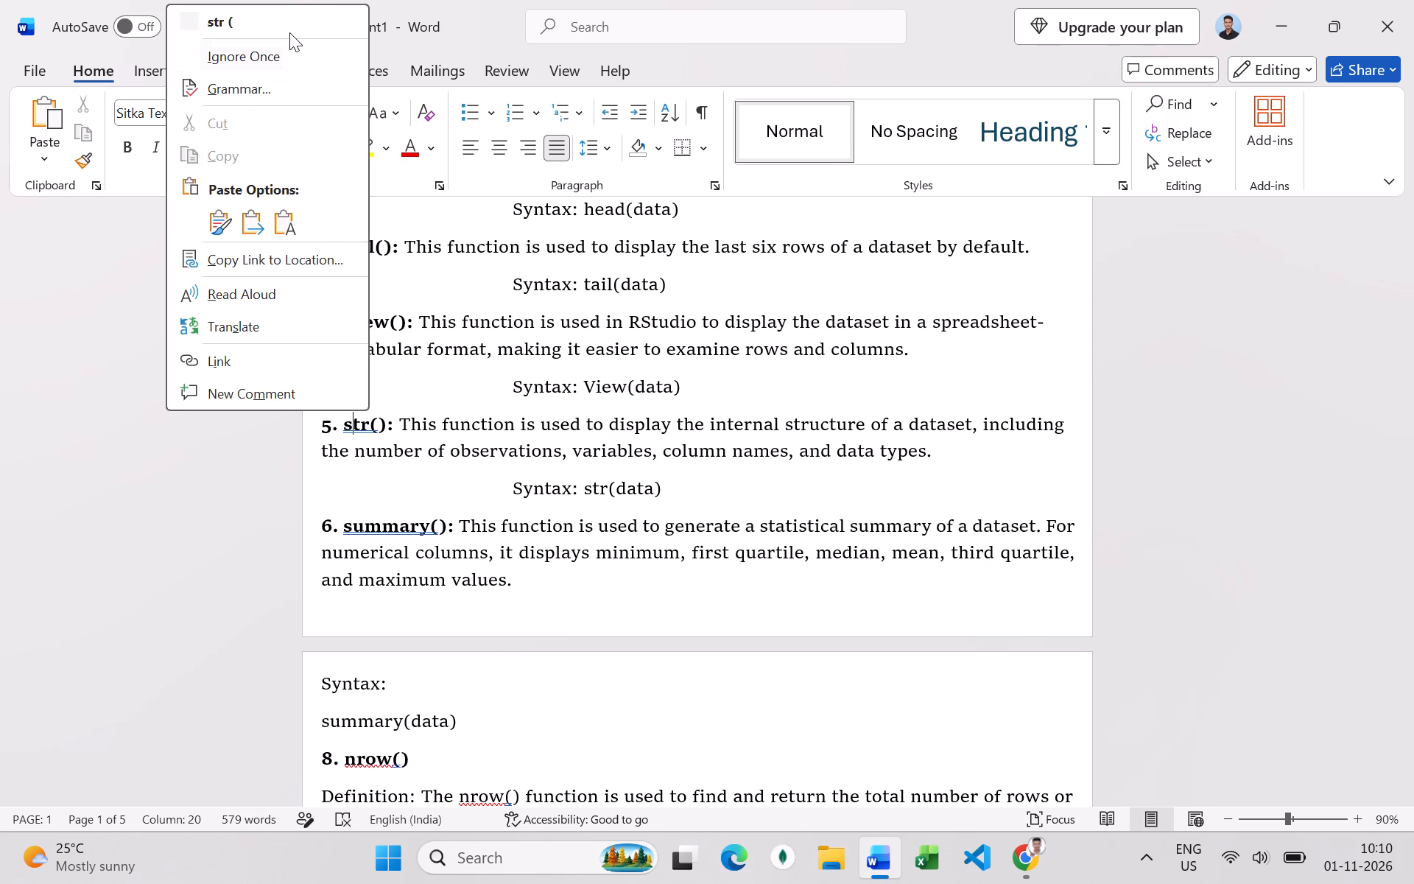
pyautogui.click(289, 50)
pyautogui.rightClick(353, 527)
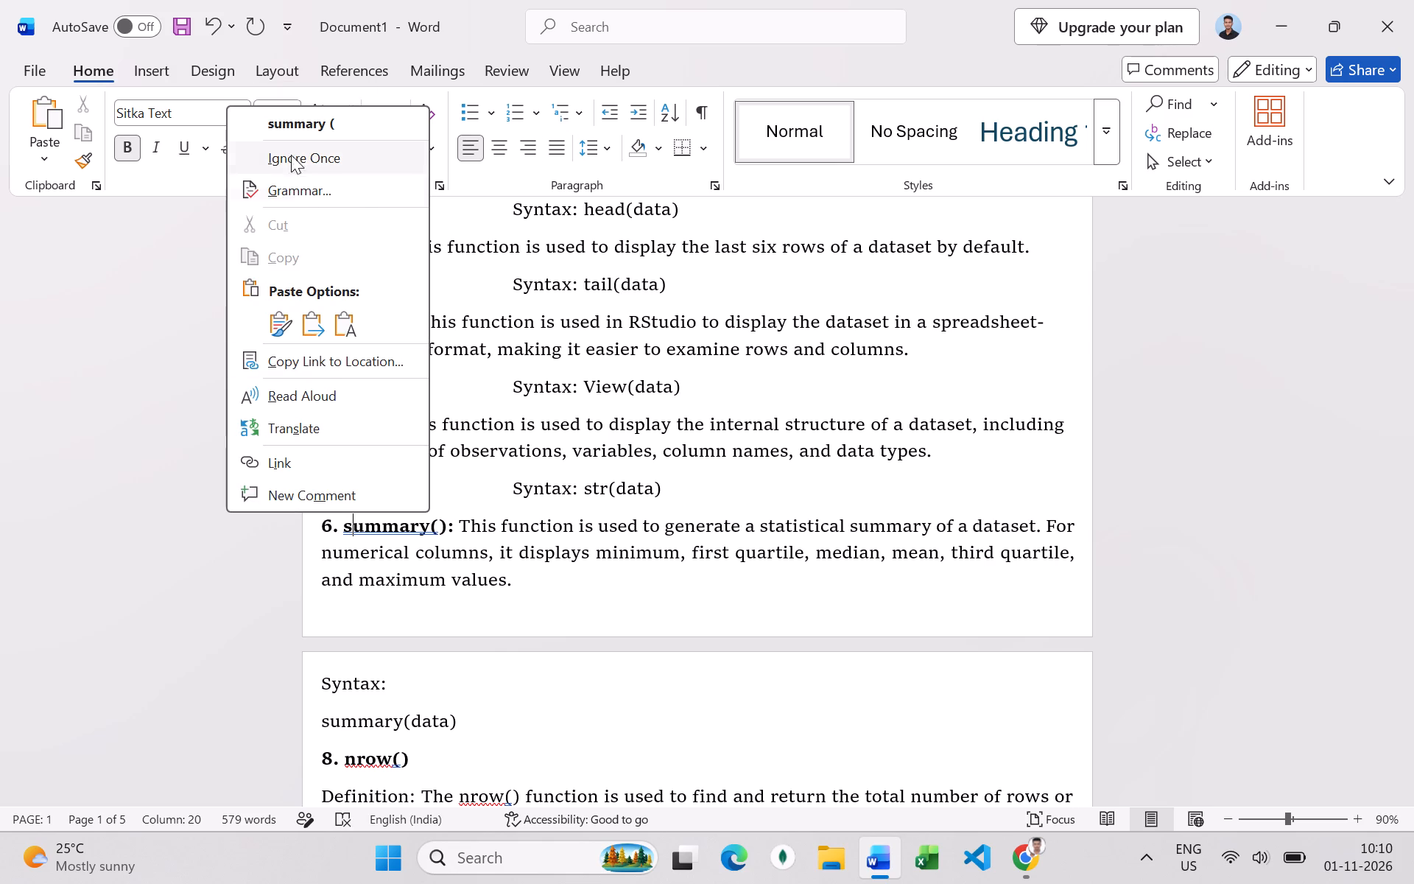
pyautogui.click(300, 153)
pyautogui.click(503, 594)
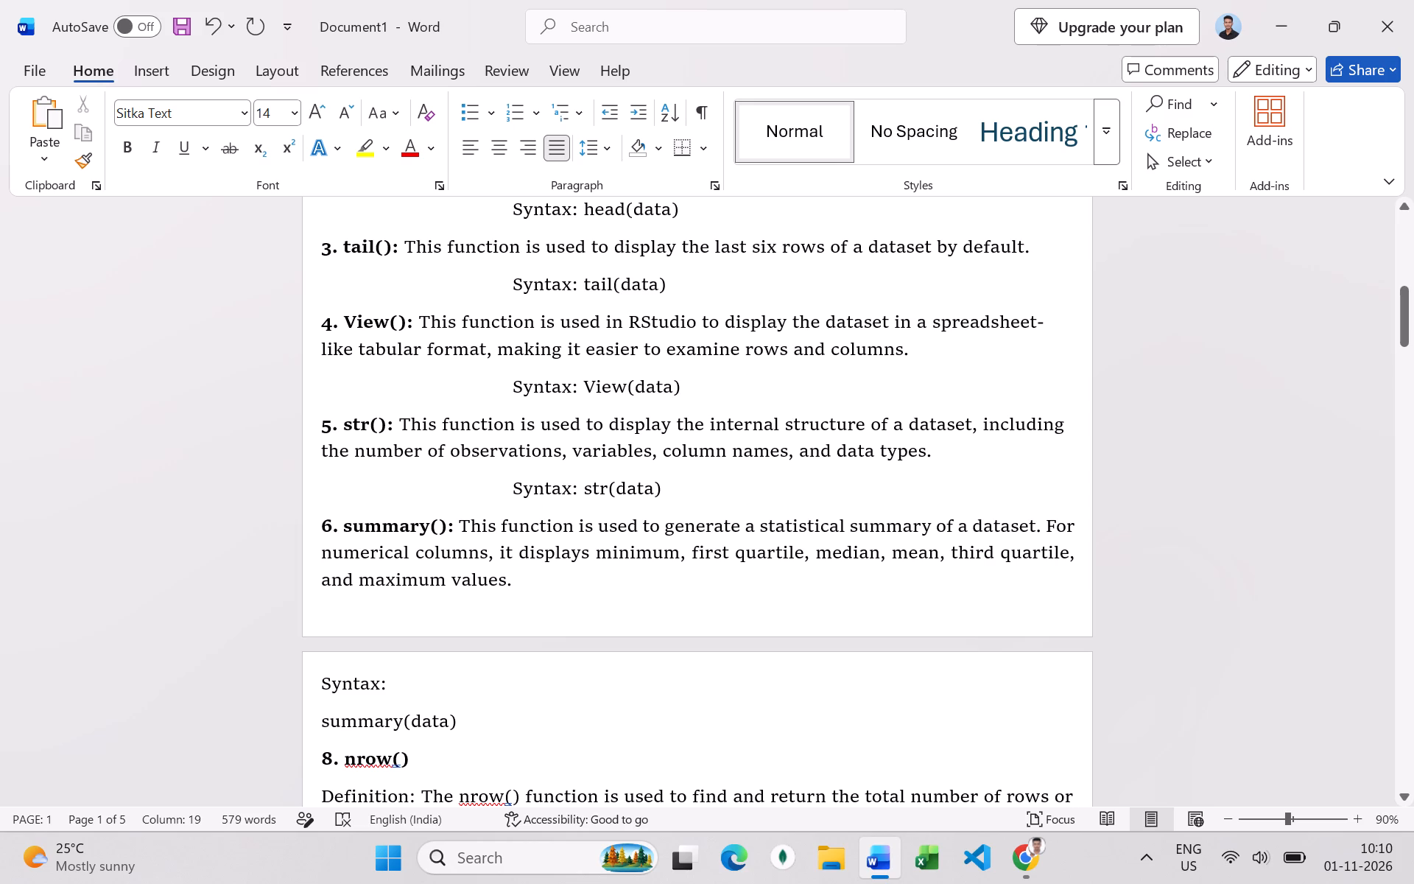
# Delete the sentence about numerical columns from the end of the summary() definition.
pyautogui.moveTo(1044, 522); pyautogui.dragTo(1046, 524)
pyautogui.moveTo(1046, 524); pyautogui.dragTo(1069, 592)
pyautogui.press('BackSpace')
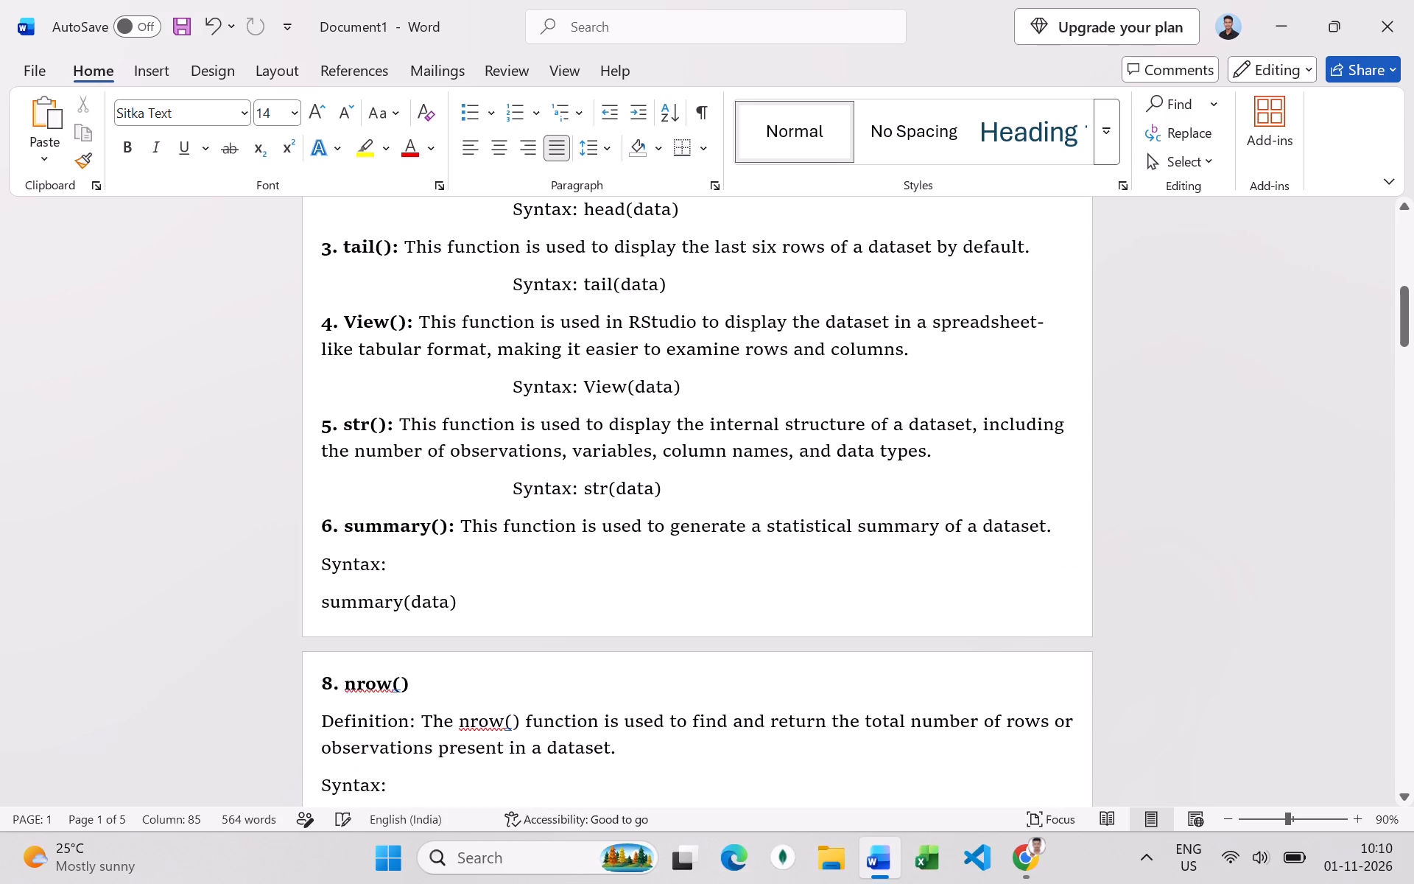
# Join the summary() syntax into one line, "Syntax: summary(data)", and indent it by four tab stops.
pyautogui.click(323, 602)
pyautogui.press('BackSpace')
pyautogui.press('space')
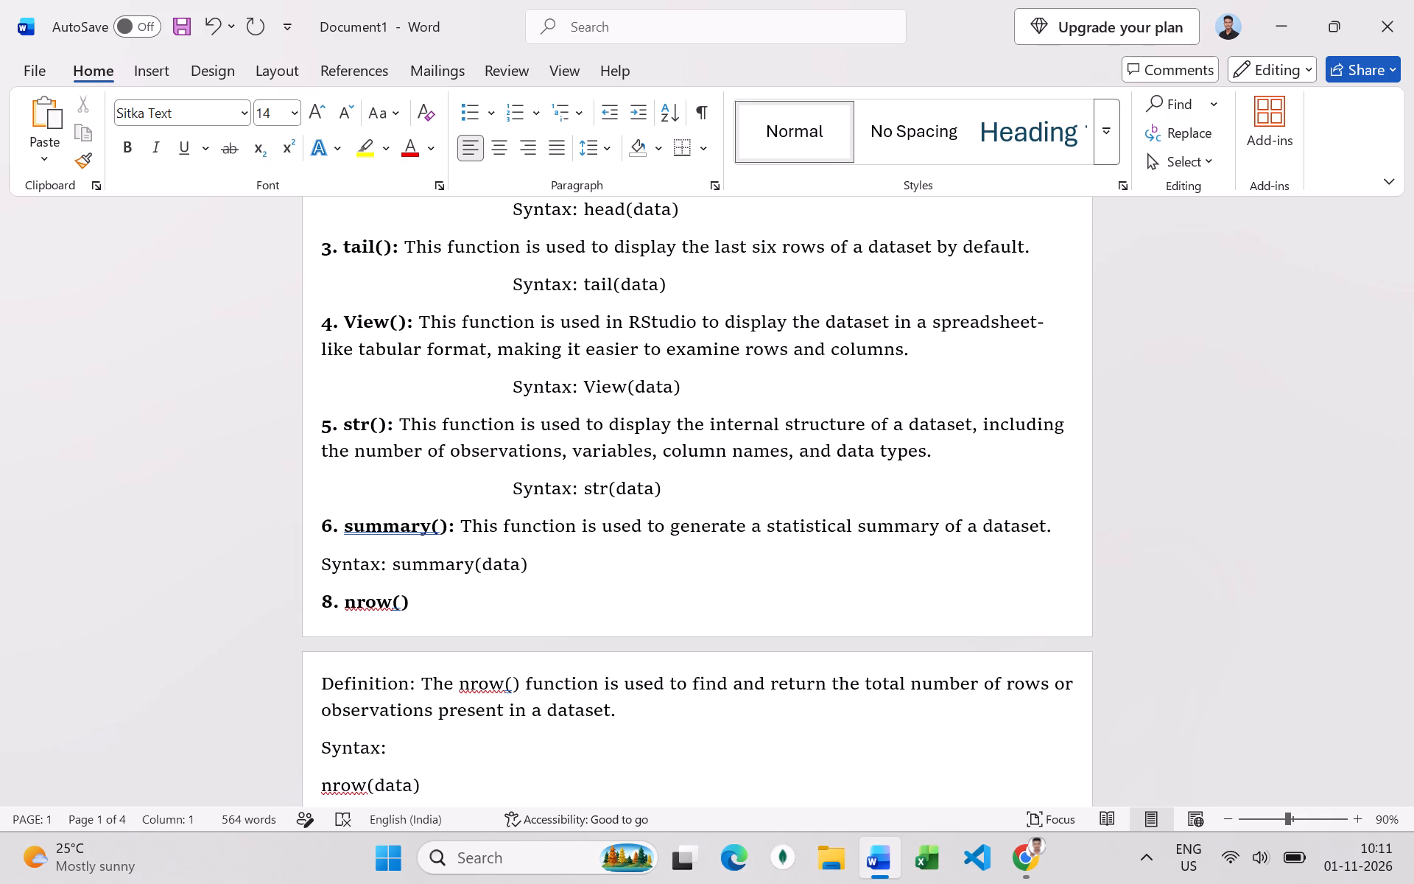
pyautogui.click(321, 579)
pyautogui.press('Tab')
pyautogui.press('Tab')
pyautogui.press('Tab')
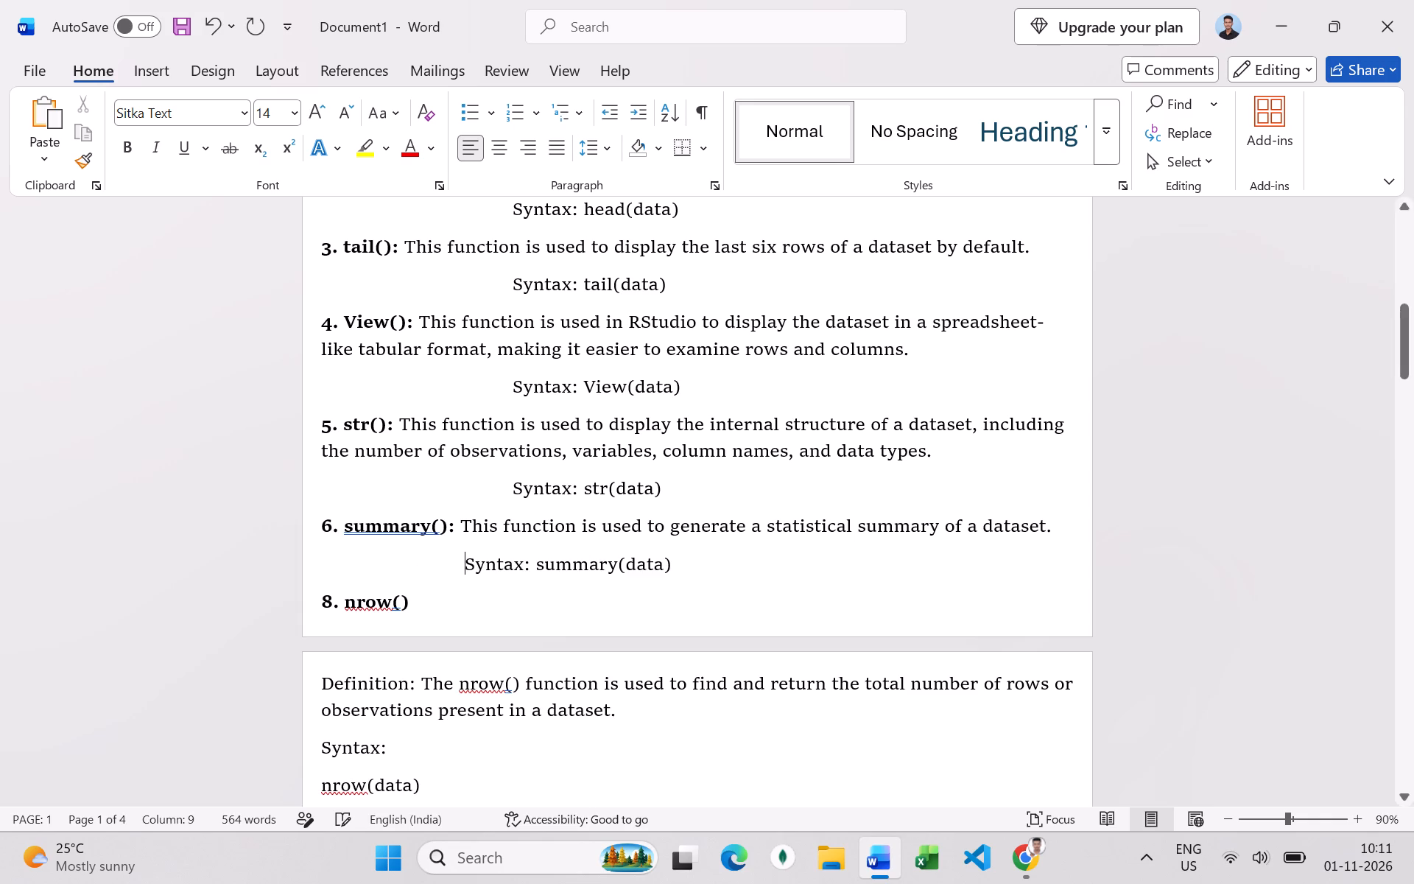
pyautogui.press('Tab')
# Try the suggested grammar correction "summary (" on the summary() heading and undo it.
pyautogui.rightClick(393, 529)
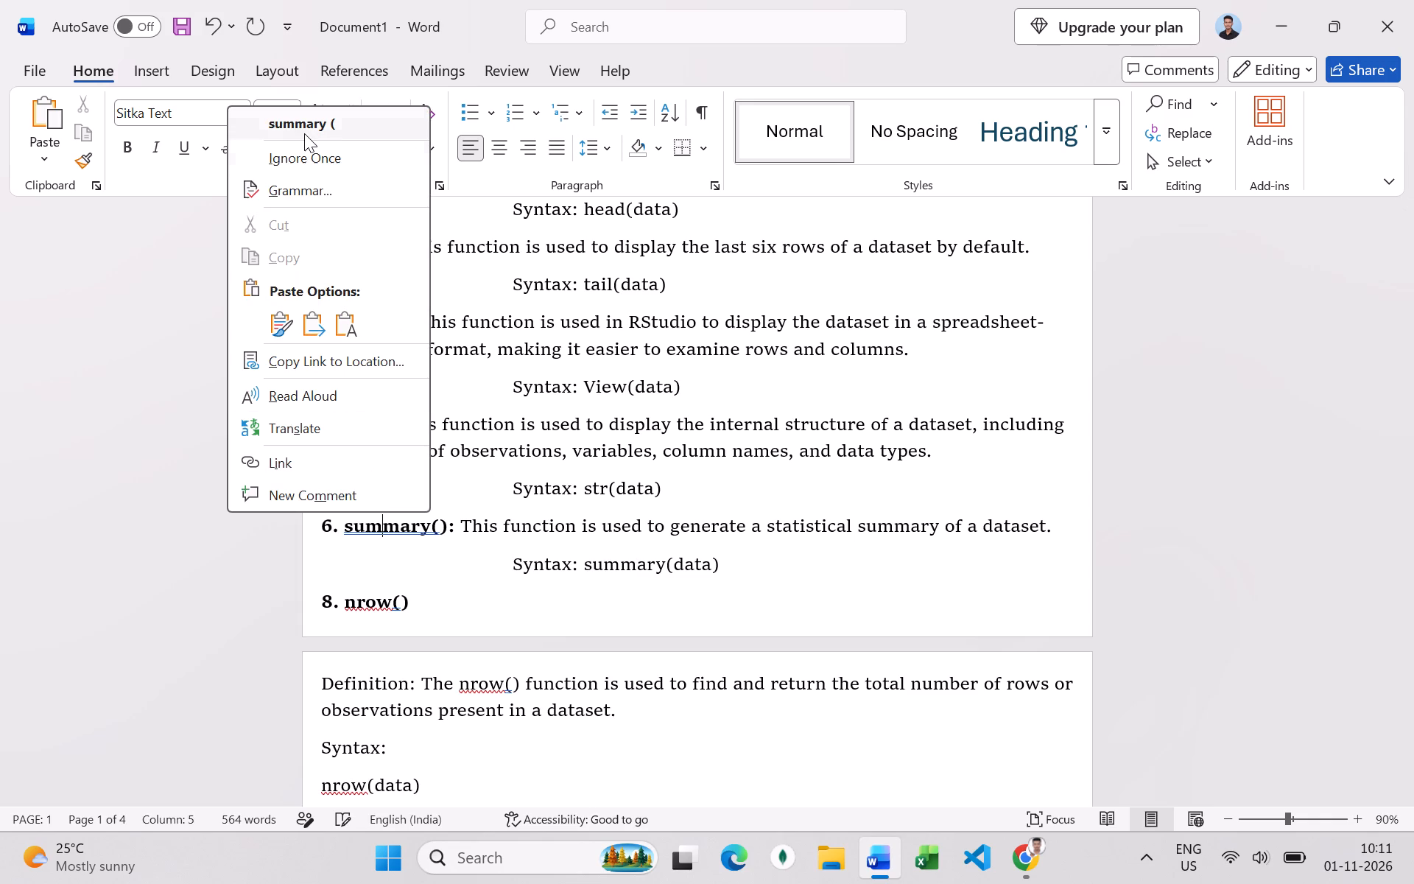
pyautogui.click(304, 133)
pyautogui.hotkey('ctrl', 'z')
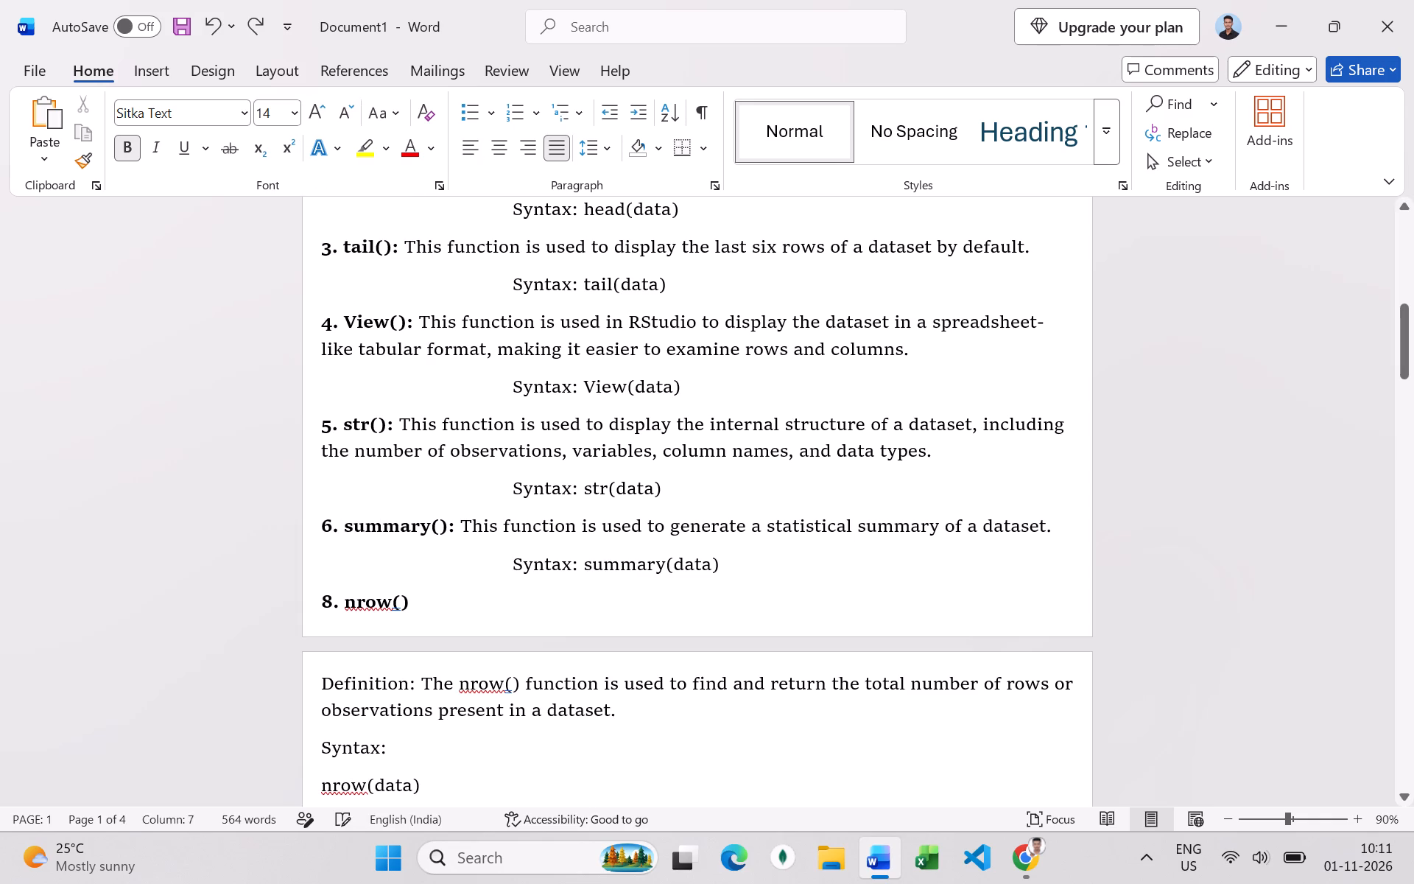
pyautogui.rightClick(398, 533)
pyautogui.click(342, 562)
# Renumber the nrow() entry as 7.
pyautogui.moveTo(331, 611); pyautogui.dragTo(325, 609)
pyautogui.moveTo(325, 609); pyautogui.dragTo(324, 609)
pyautogui.press('7')
pyautogui.click(398, 709)
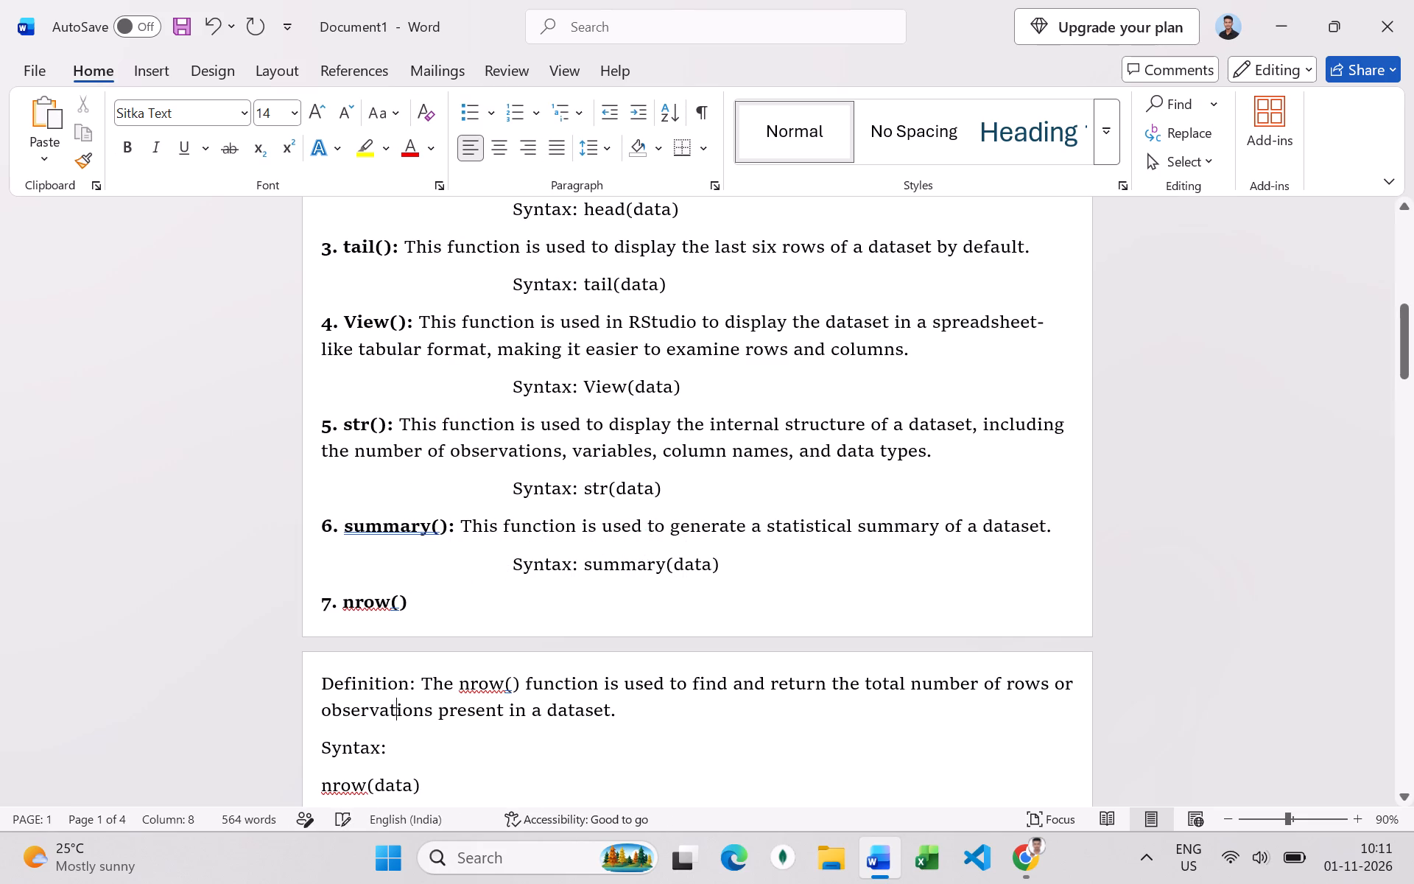
# Remove the "Definition:" label for nrow() and join its definition to the heading as "7. nrow(): This function".
pyautogui.scroll(-3, 359, 652)
pyautogui.moveTo(421, 550); pyautogui.dragTo(295, 550)
pyautogui.press('BackSpace')
pyautogui.press('BackSpace')
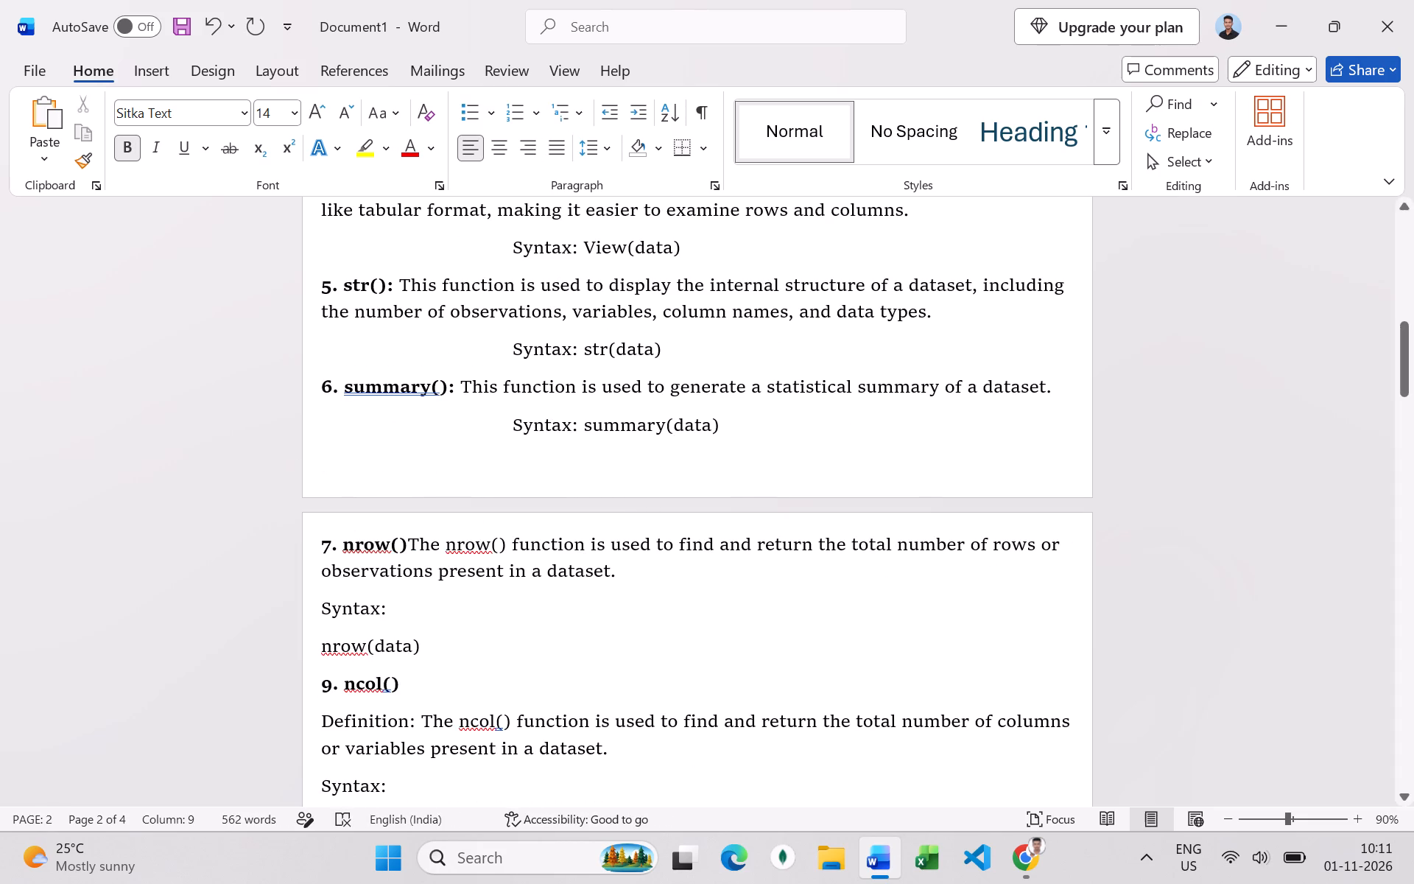
pyautogui.write(':')
pyautogui.press('space')
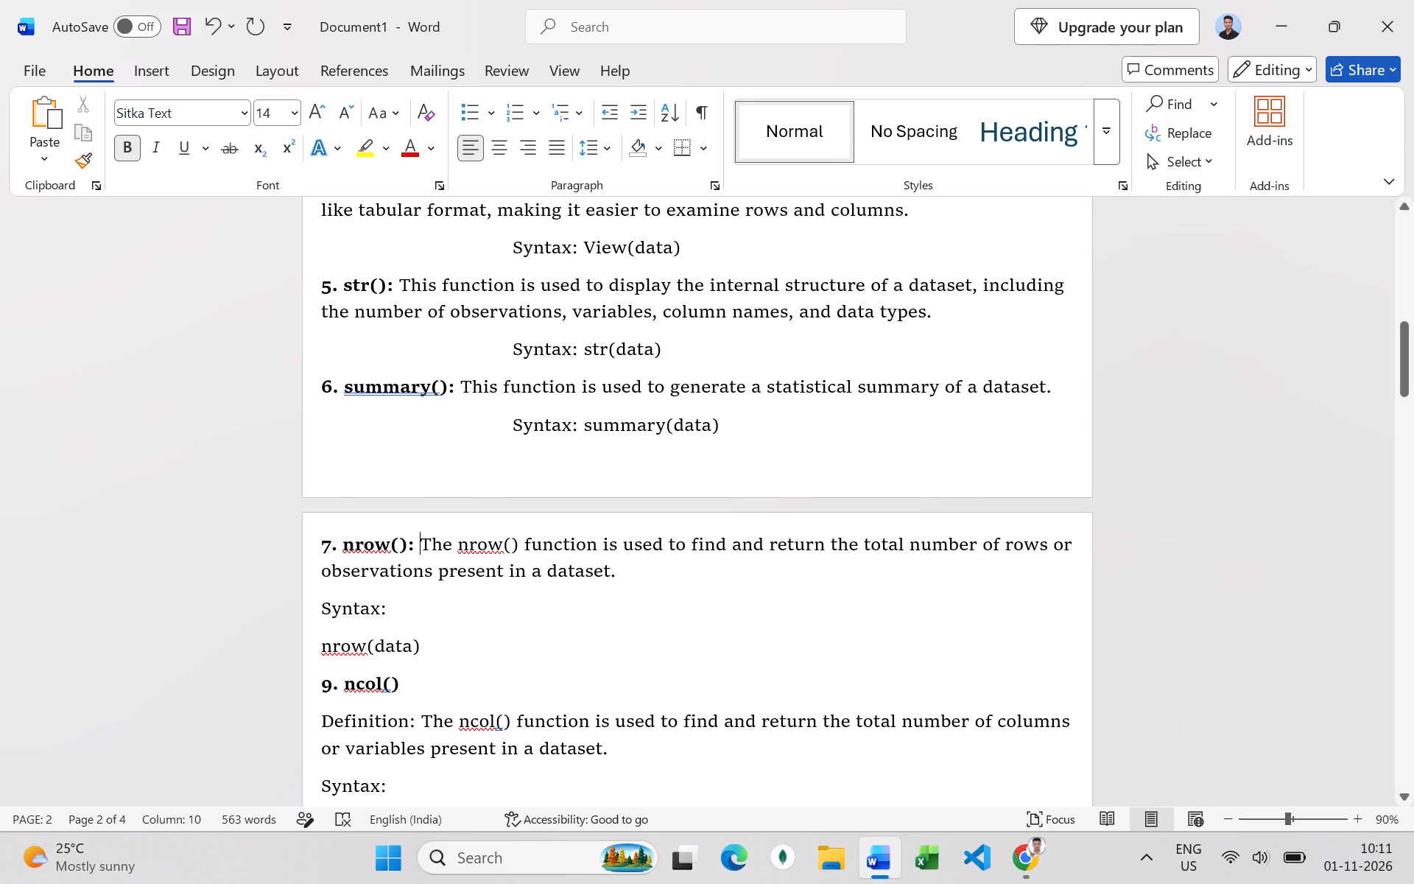
pyautogui.moveTo(518, 540); pyautogui.dragTo(437, 536)
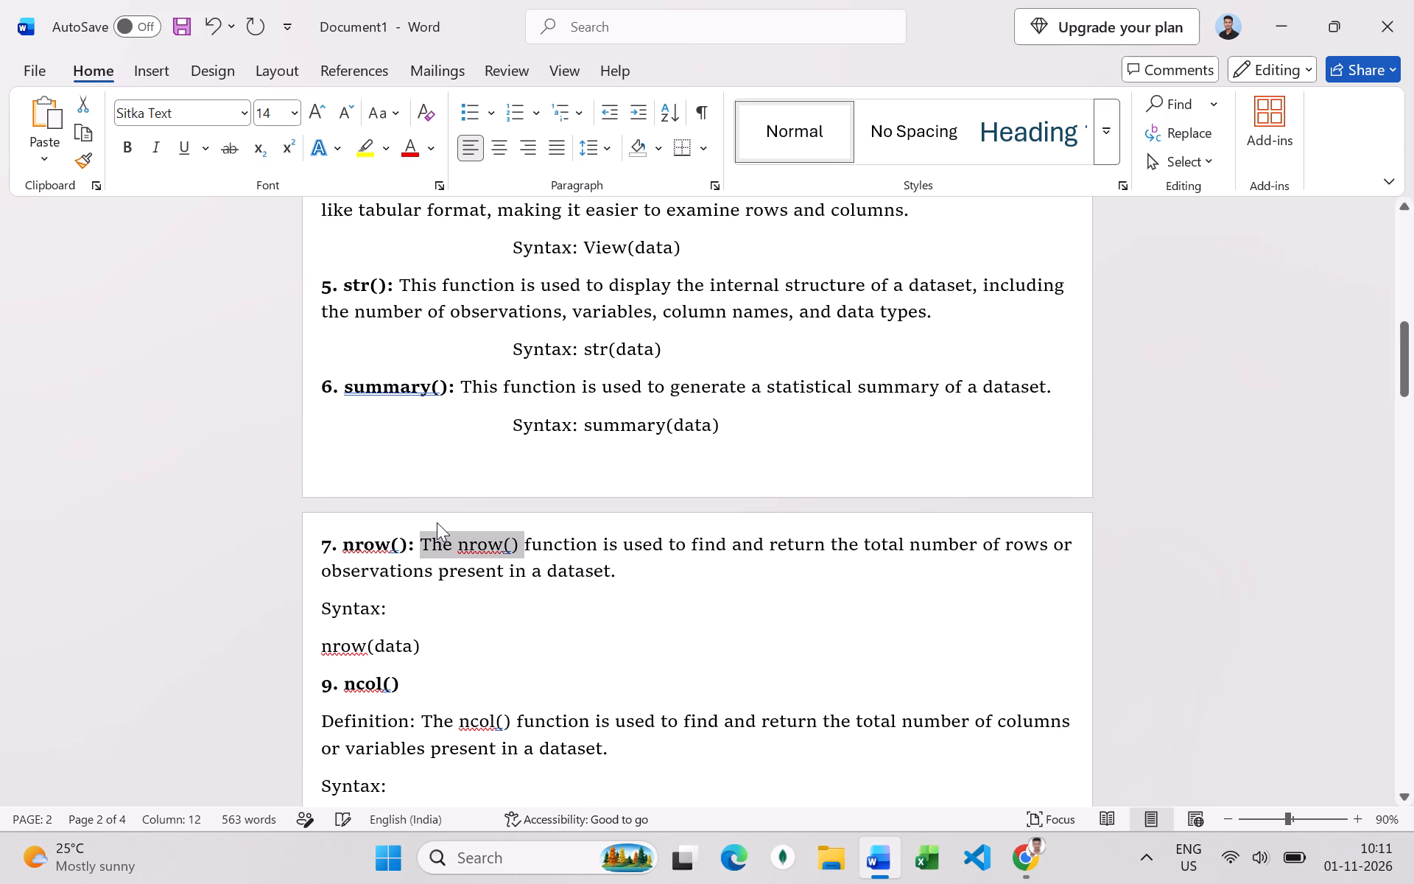
pyautogui.write('This')
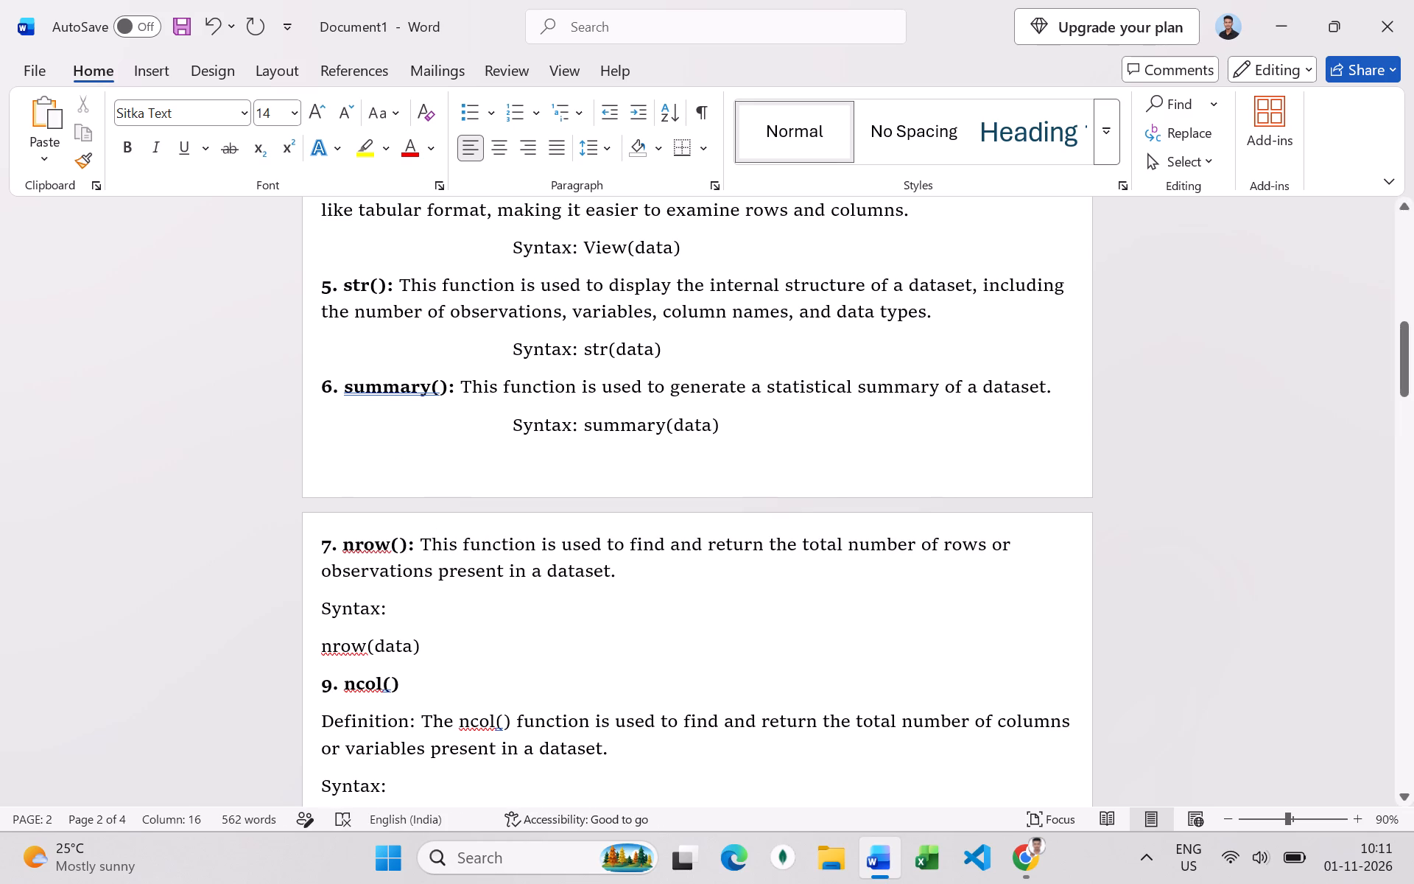
# Justify the nrow() heading and definition paragraph.
pyautogui.click(559, 149)
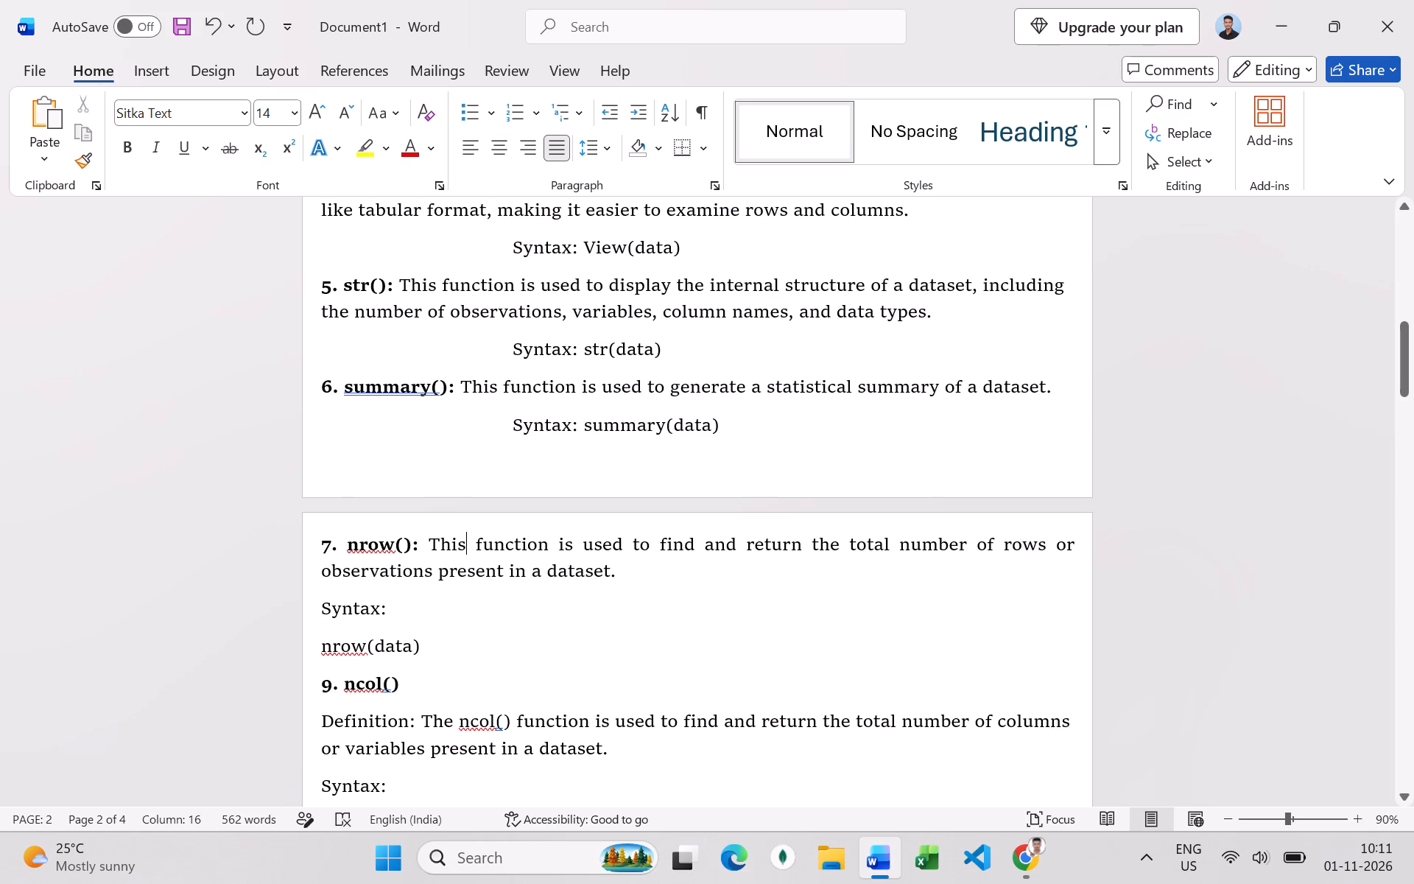
# Join the nrow() syntax into one line, "Syntax: nrow(data)", and indent it by four tab stops.
pyautogui.click(314, 657)
pyautogui.press('BackSpace')
pyautogui.press('space')
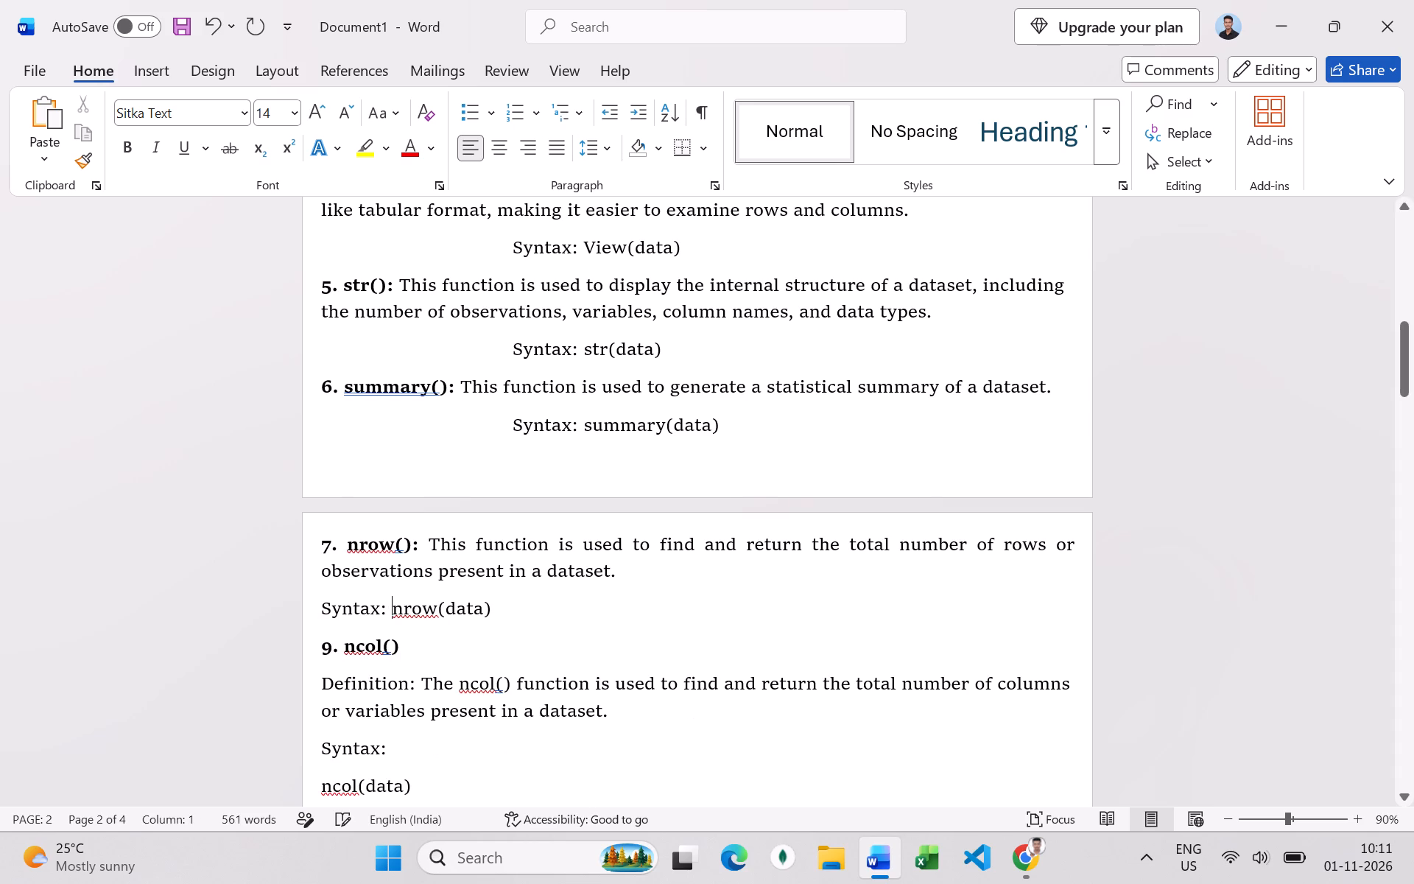
pyautogui.click(323, 614)
pyautogui.press('Tab')
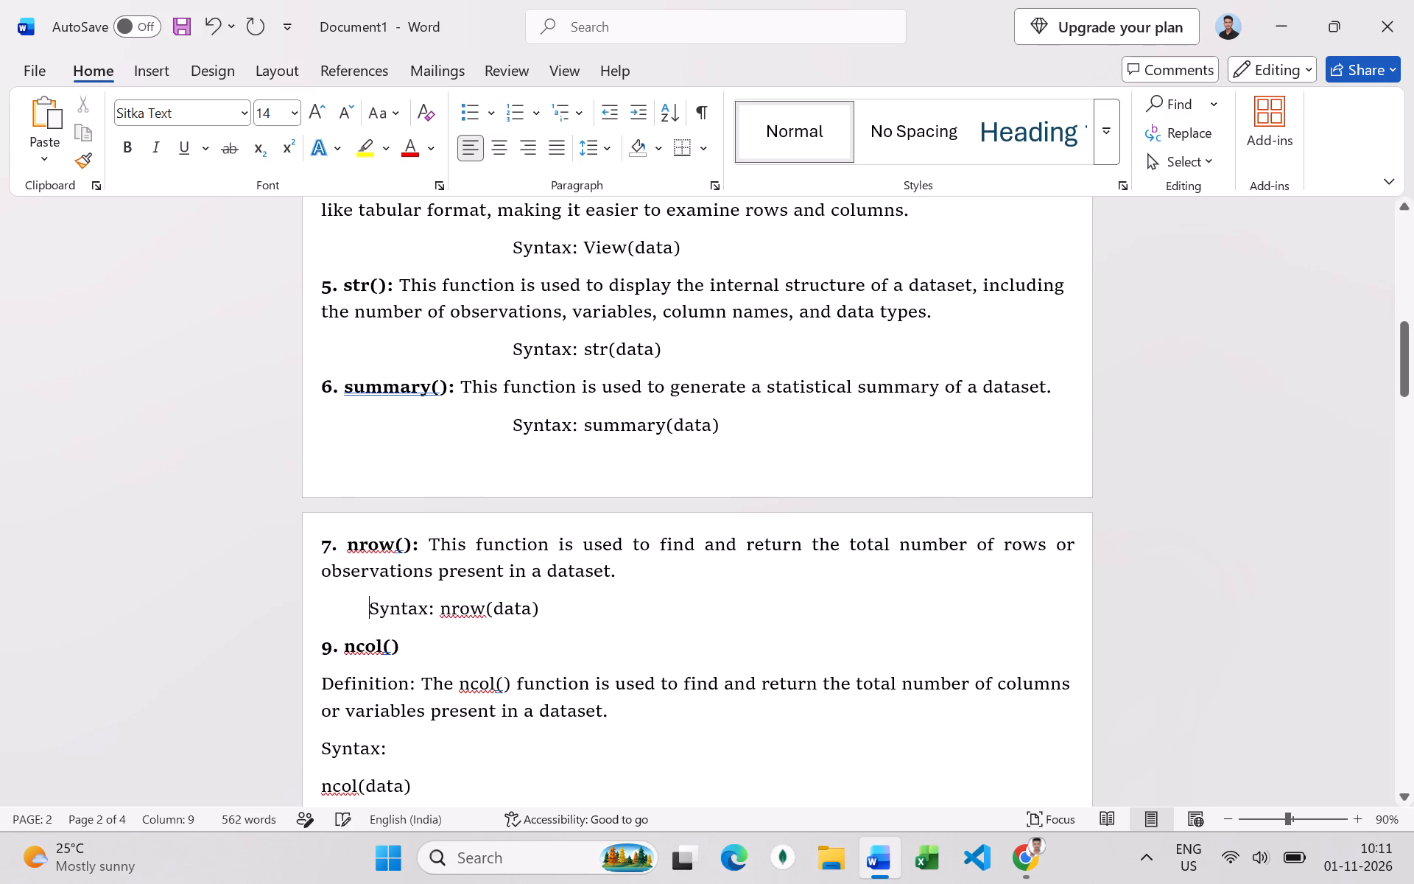
pyautogui.press('Tab')
pyautogui.press('Tab')
pyautogui.press('Tab')
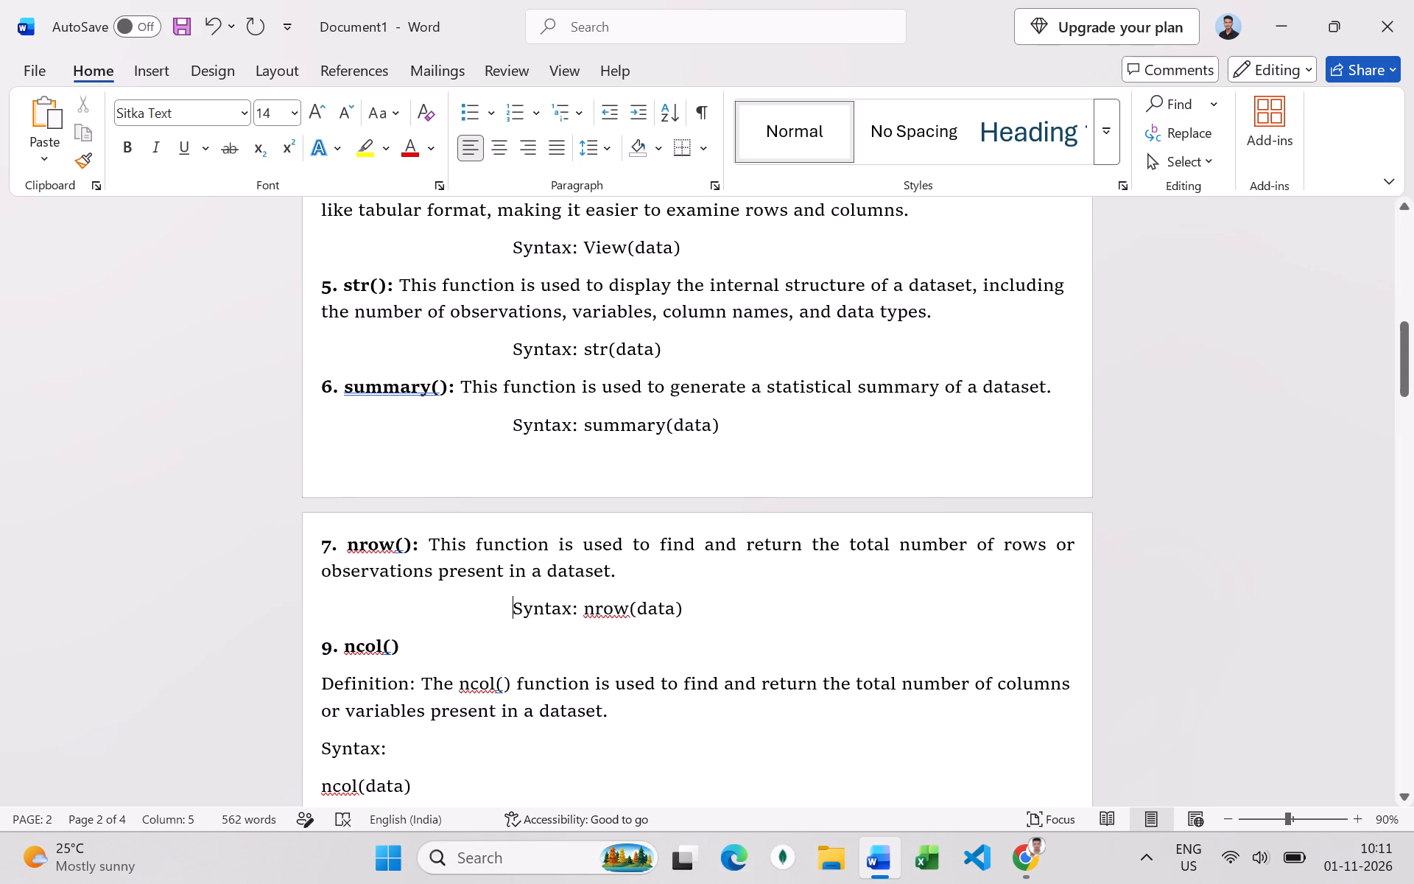
# Shorten the nrow() definition by deleting "or observations" and replacing "and" with "&" between "find" and "return".
pyautogui.moveTo(1053, 541); pyautogui.dragTo(429, 589)
pyautogui.press('BackSpace')
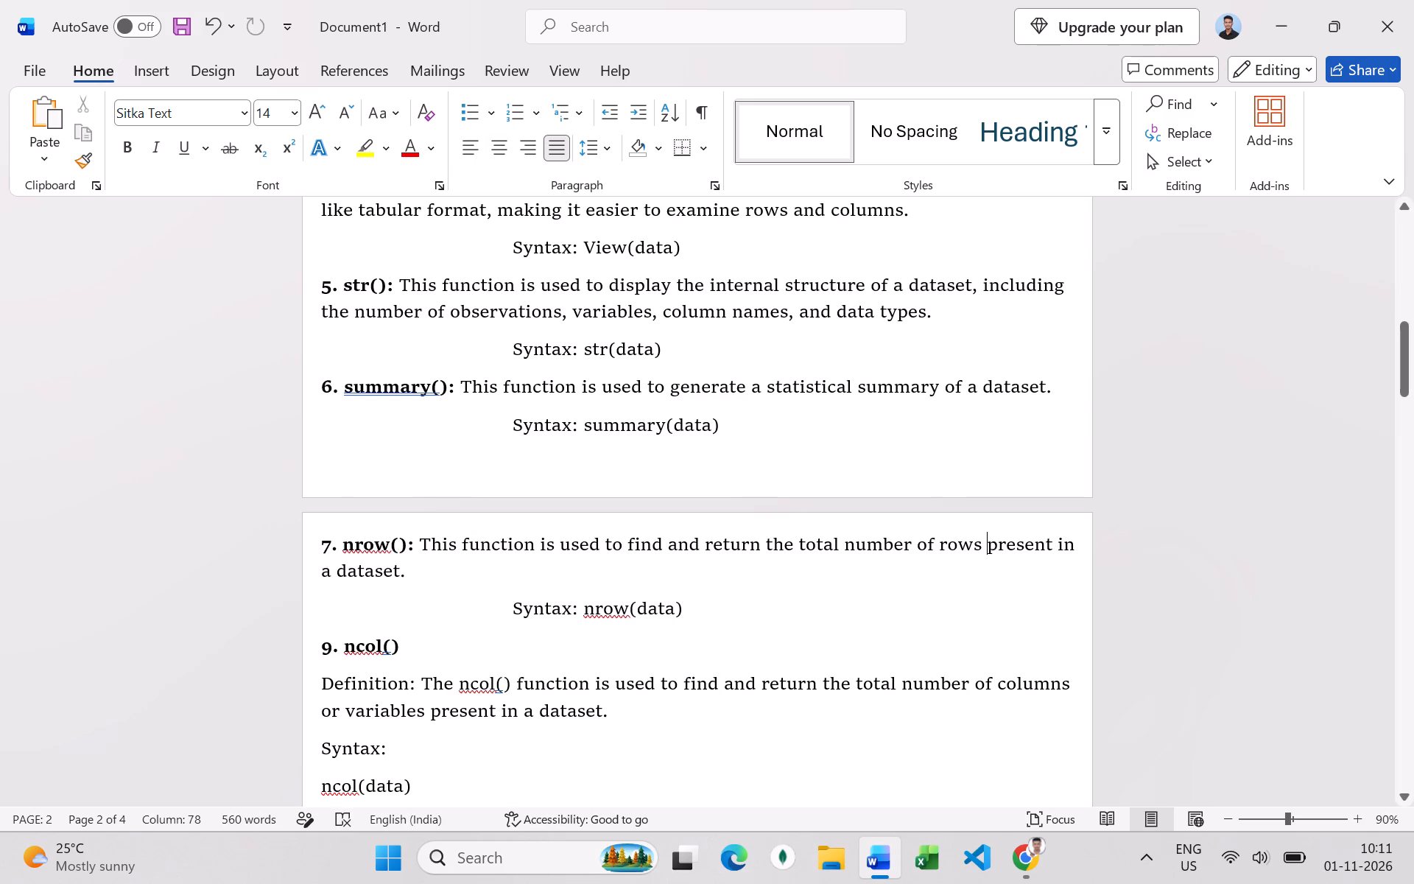
pyautogui.click(696, 536)
pyautogui.press('BackSpace')
pyautogui.press('BackSpace')
pyautogui.press('BackSpace')
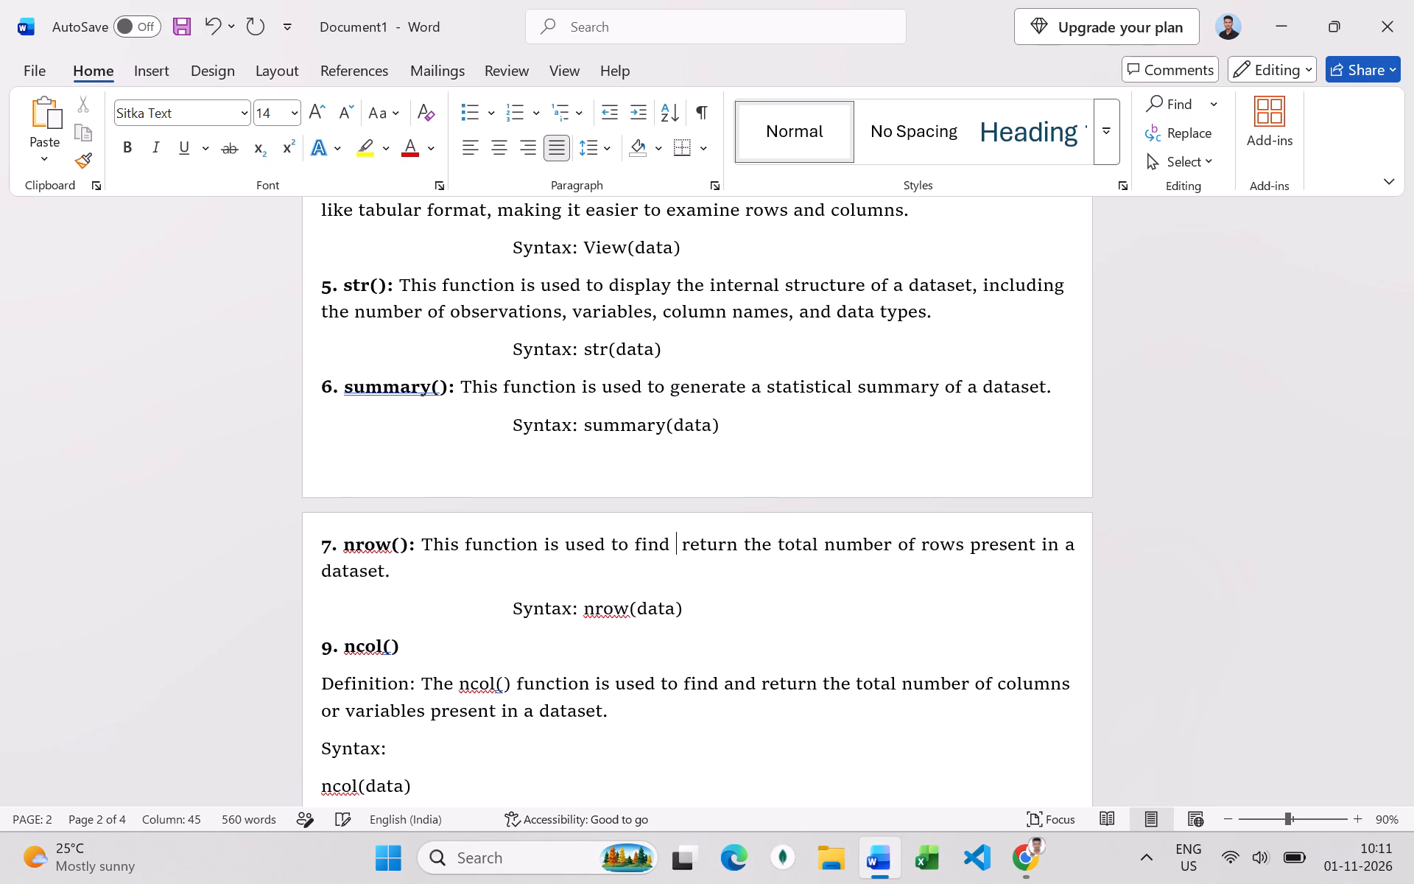
pyautogui.hotkey('shift', '&')
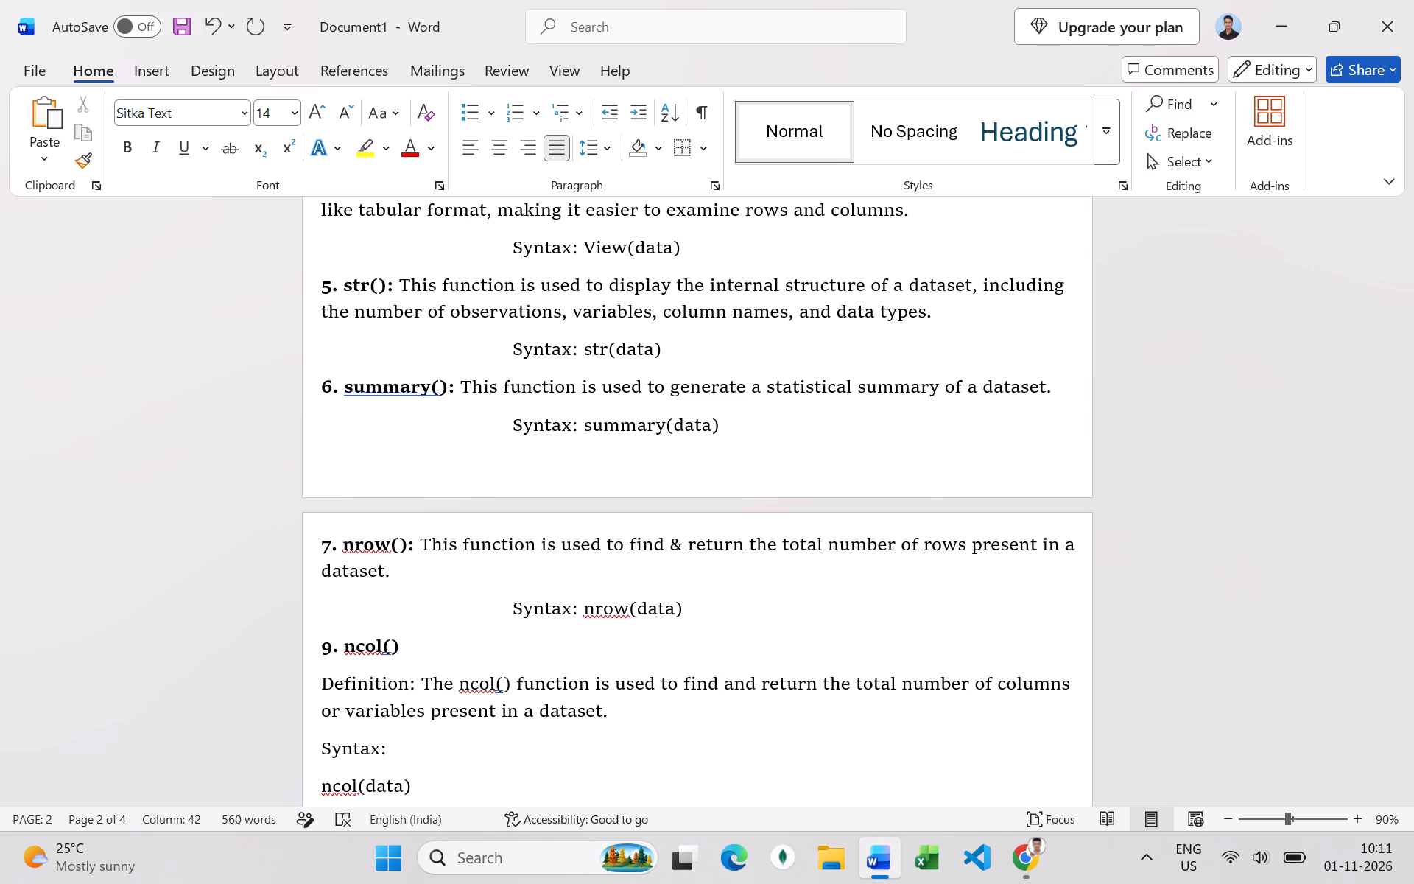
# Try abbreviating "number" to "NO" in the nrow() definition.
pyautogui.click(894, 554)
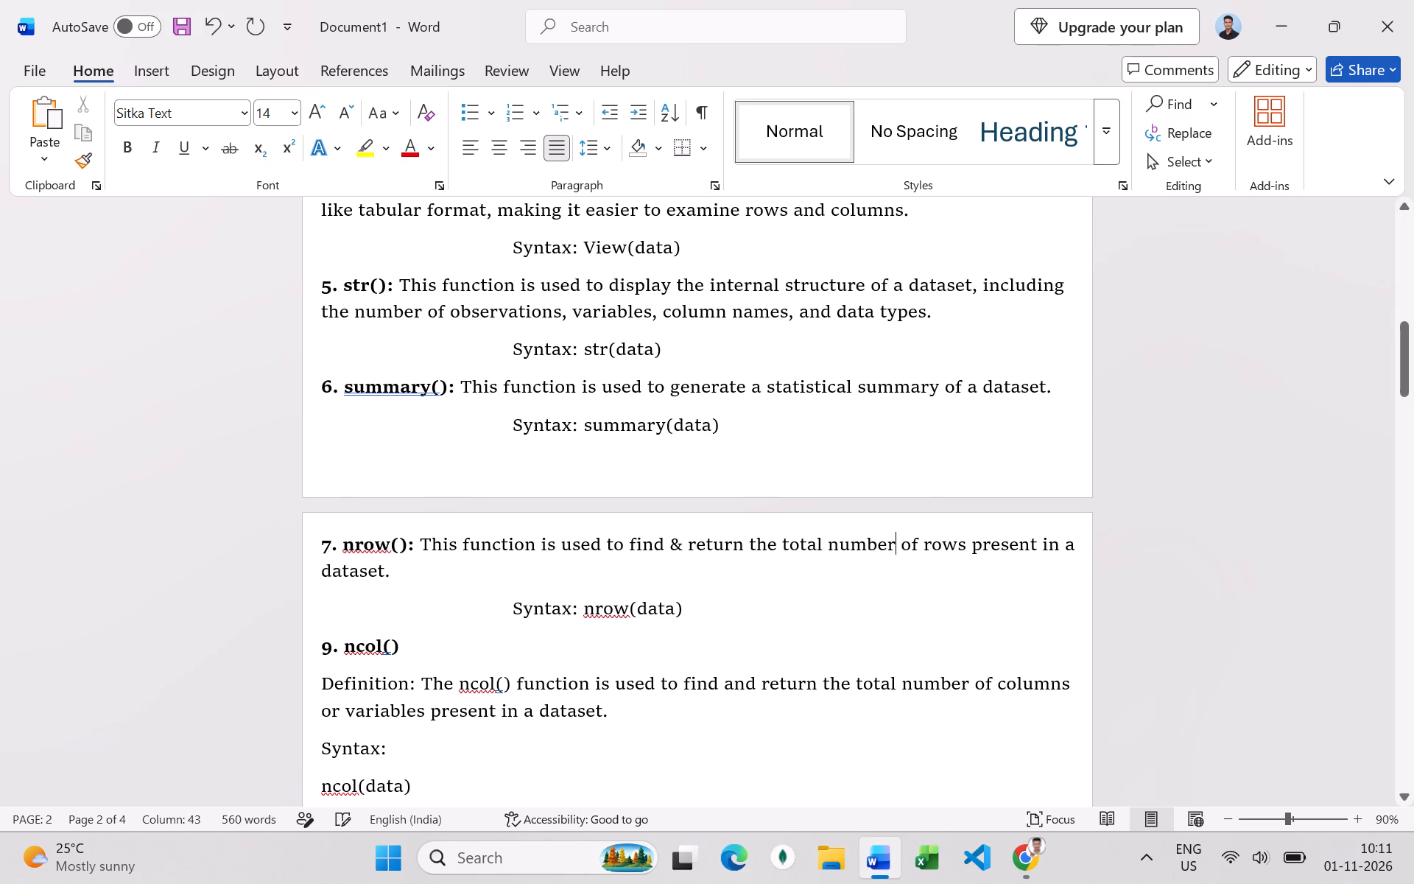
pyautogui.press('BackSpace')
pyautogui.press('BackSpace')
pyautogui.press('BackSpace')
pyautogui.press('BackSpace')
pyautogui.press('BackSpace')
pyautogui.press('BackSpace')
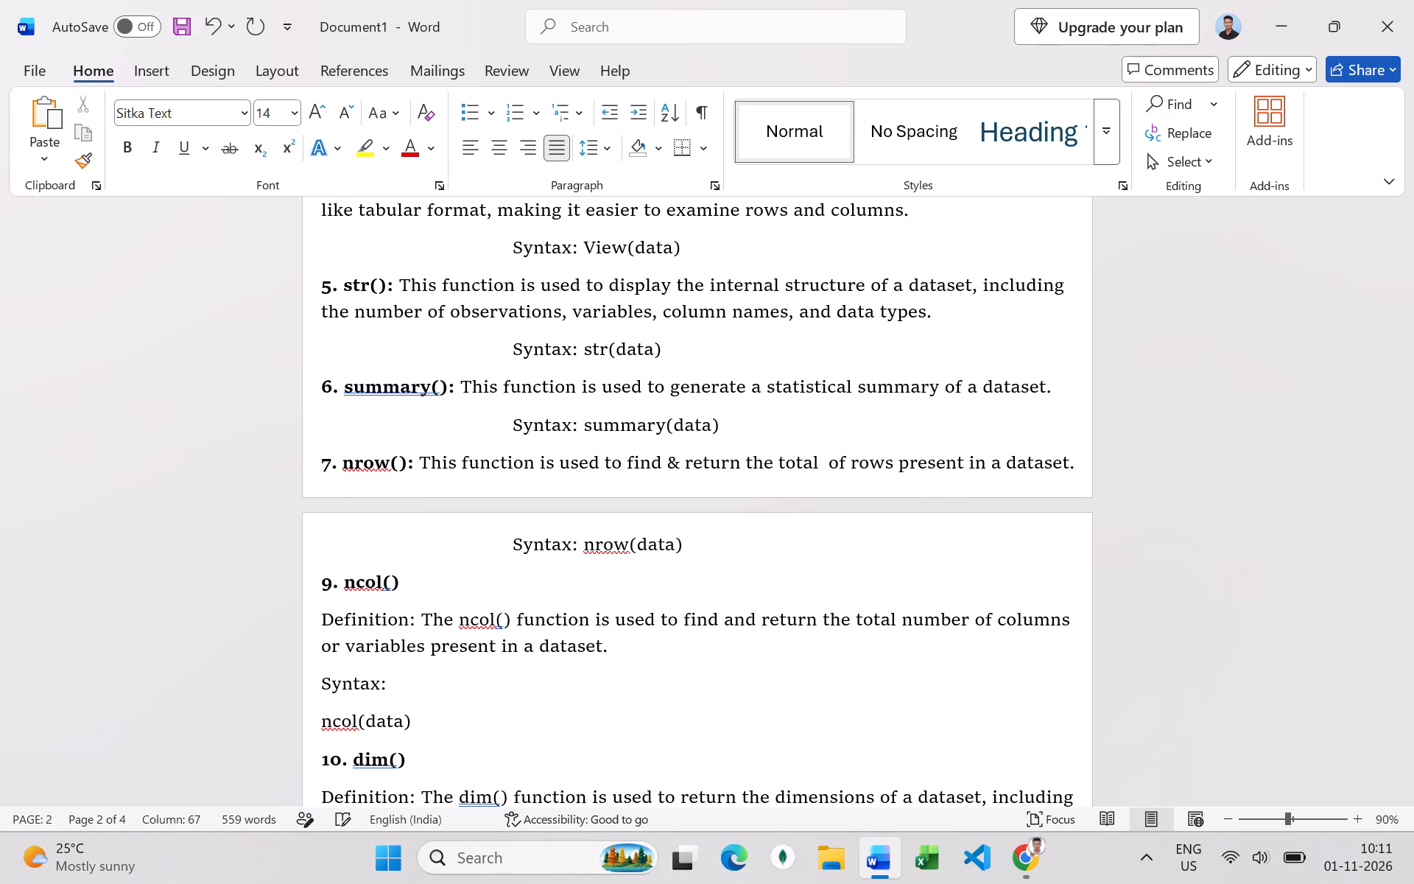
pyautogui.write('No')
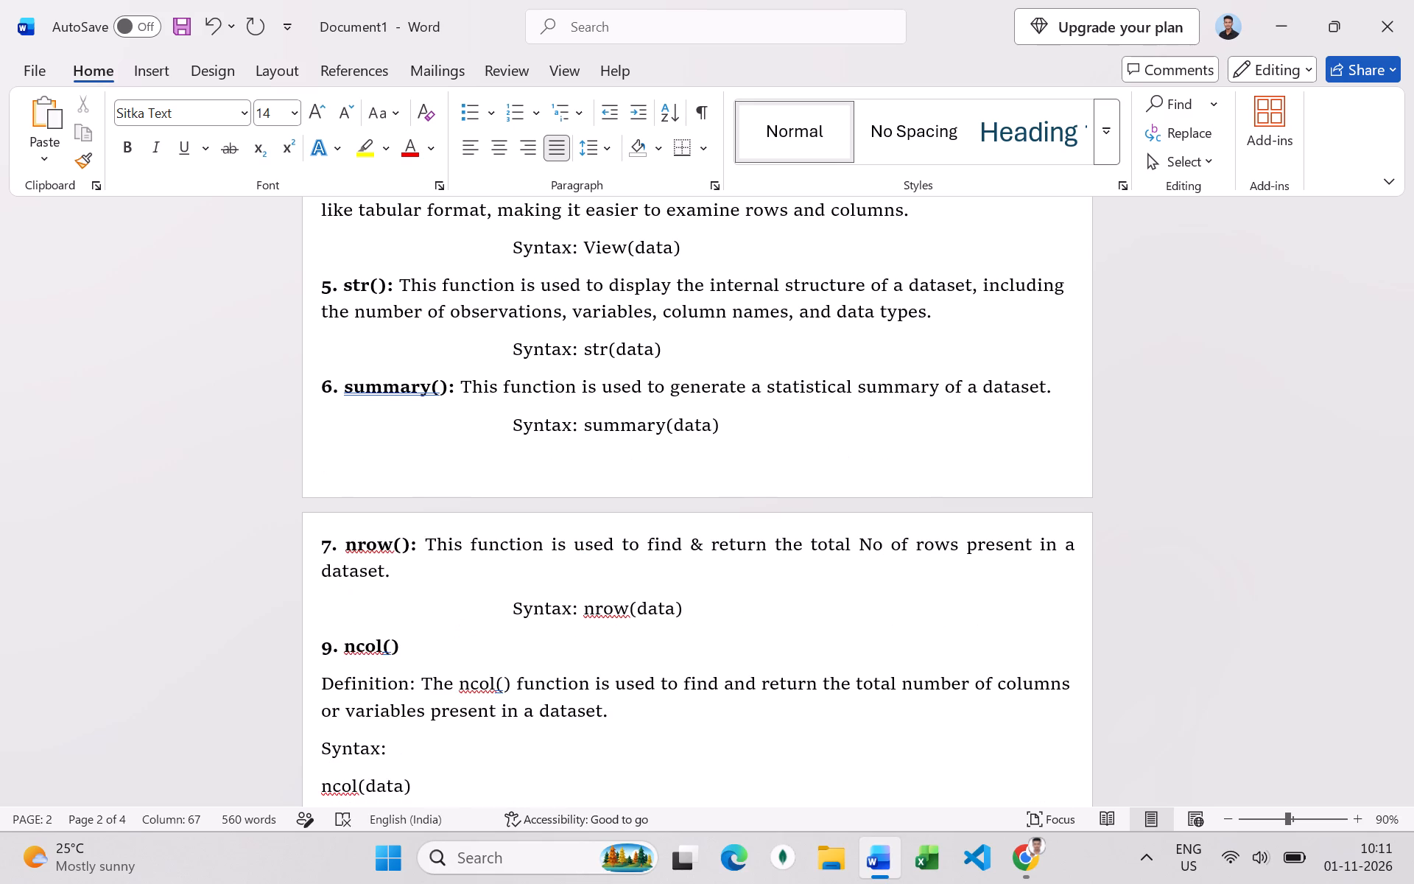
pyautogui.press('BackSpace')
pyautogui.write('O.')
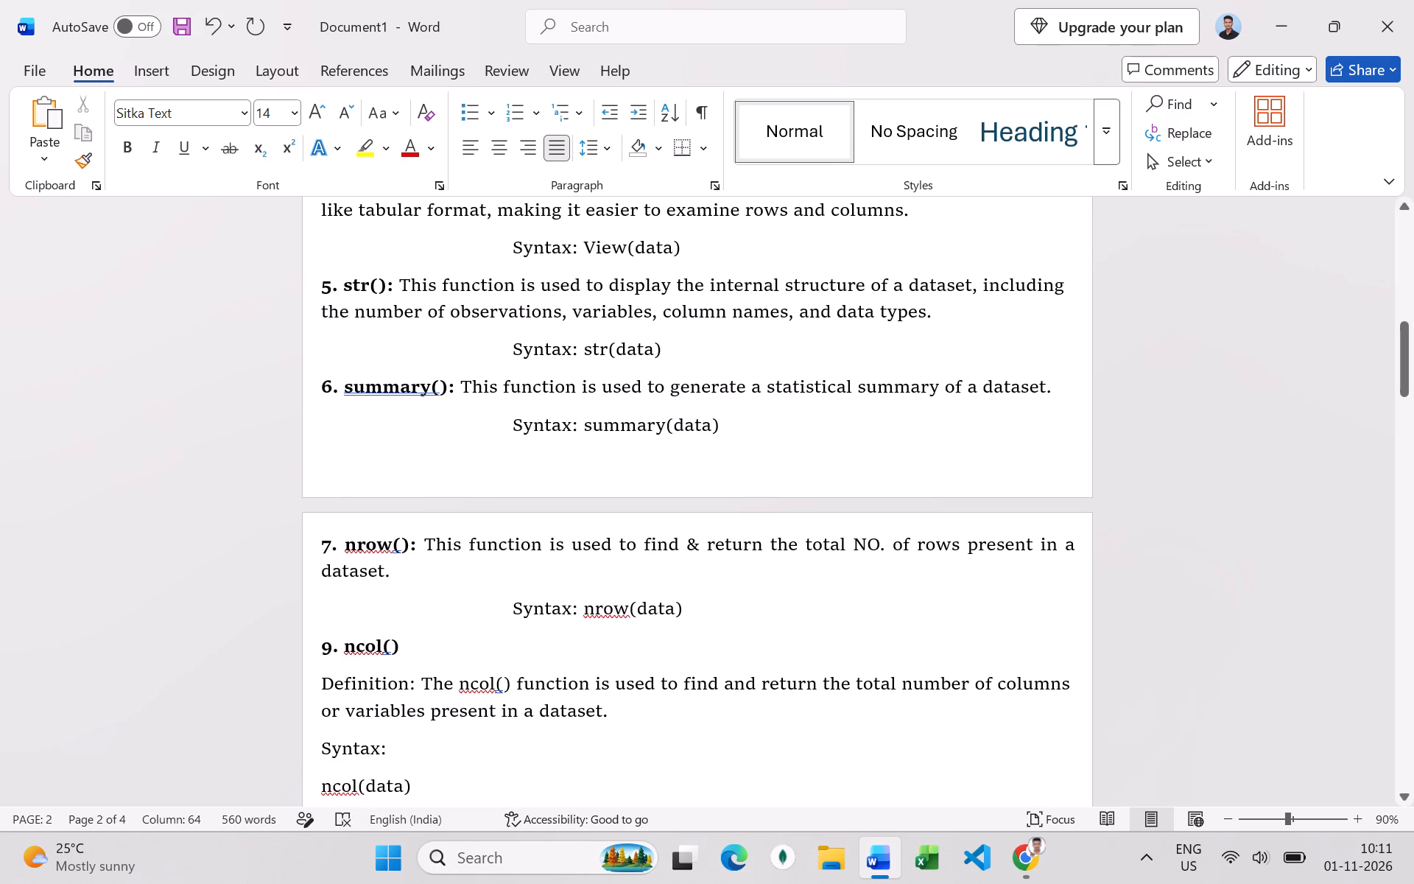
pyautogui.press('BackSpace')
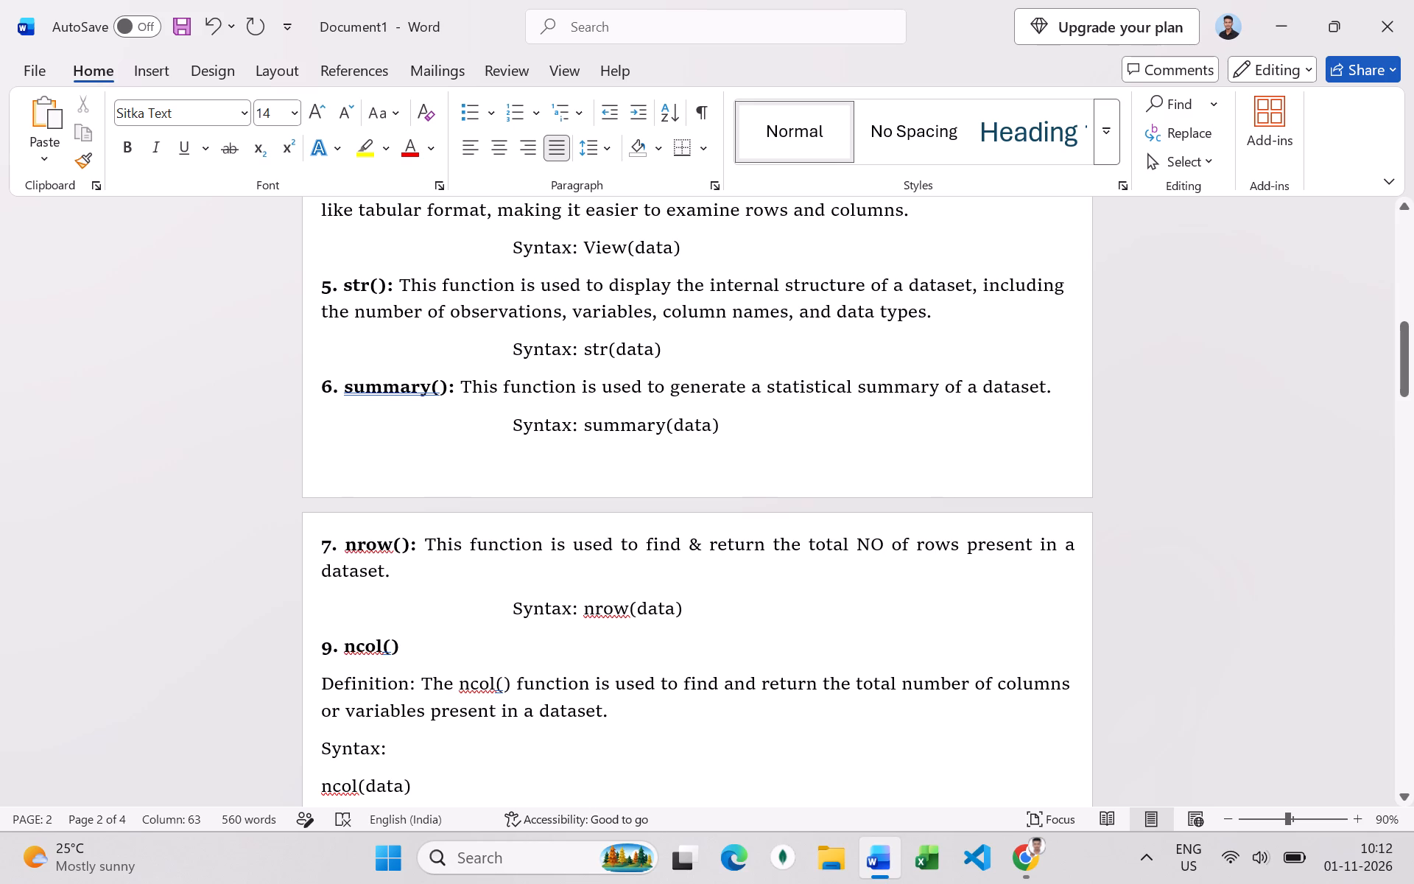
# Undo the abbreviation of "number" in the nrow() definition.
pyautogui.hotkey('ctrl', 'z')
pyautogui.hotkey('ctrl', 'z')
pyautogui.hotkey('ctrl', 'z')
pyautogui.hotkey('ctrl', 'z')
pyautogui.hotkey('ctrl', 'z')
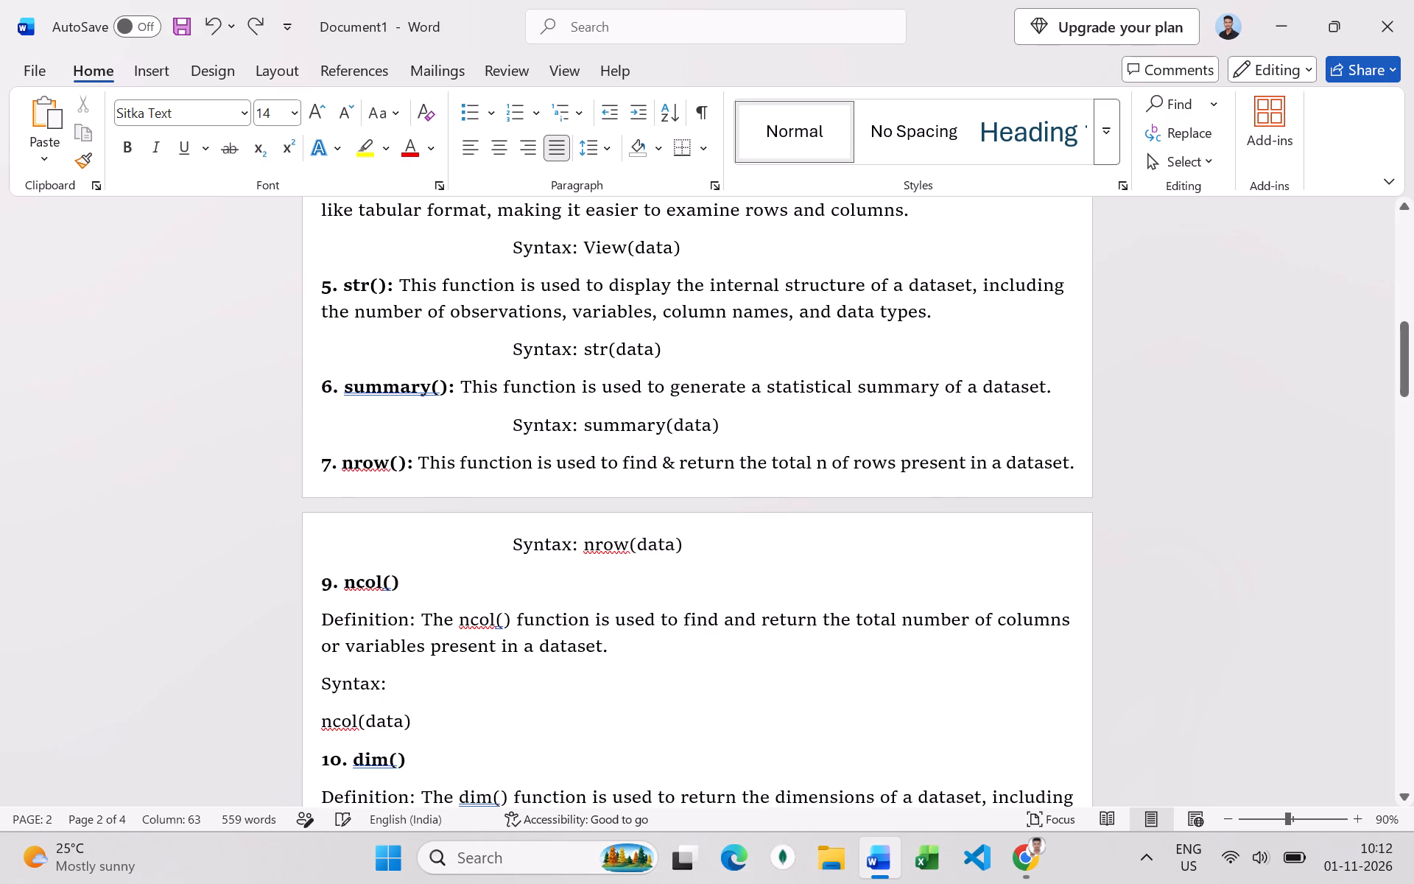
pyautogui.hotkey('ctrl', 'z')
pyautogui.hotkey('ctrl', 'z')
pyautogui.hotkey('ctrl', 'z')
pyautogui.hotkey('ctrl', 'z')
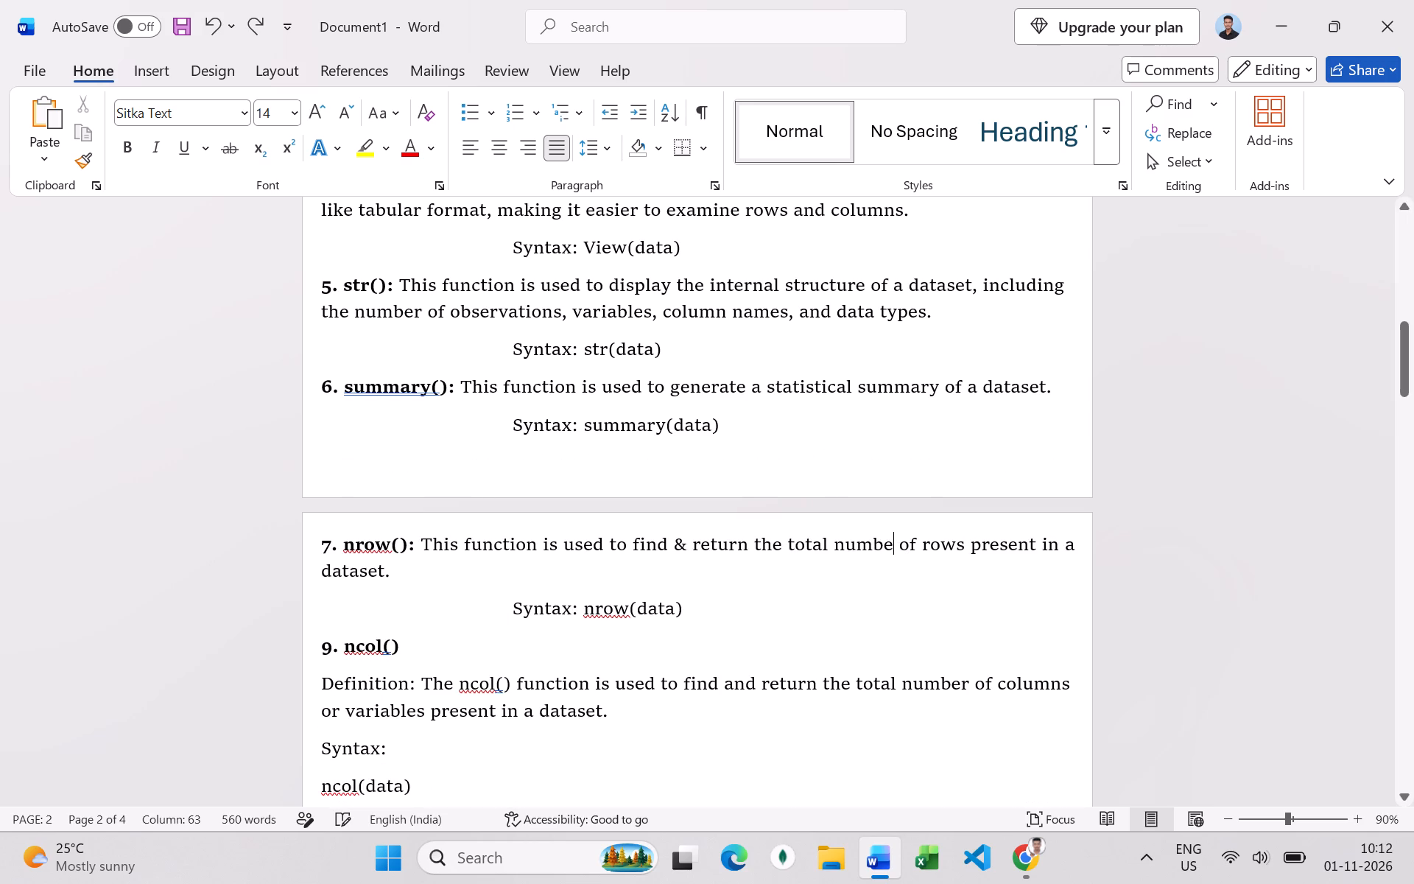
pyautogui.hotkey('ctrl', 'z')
# Shorten the nrow() definition by cutting "function" to "fun" and "number" to "num".
pyautogui.click(535, 544)
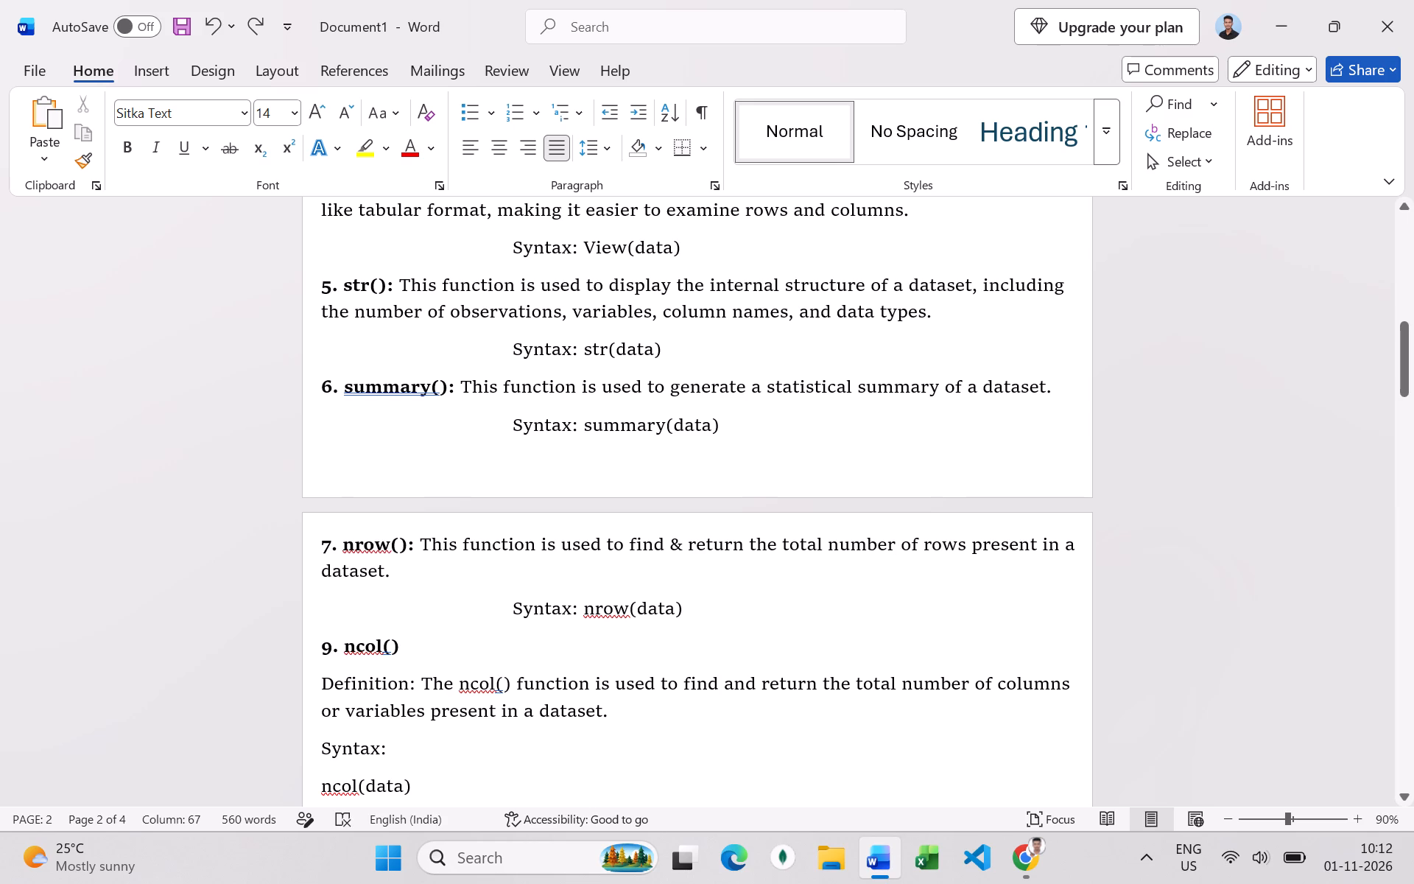
pyautogui.press('BackSpace')
pyautogui.press('BackSpace')
pyautogui.press('BackSpace')
pyautogui.press('BackSpace')
pyautogui.press('BackSpace')
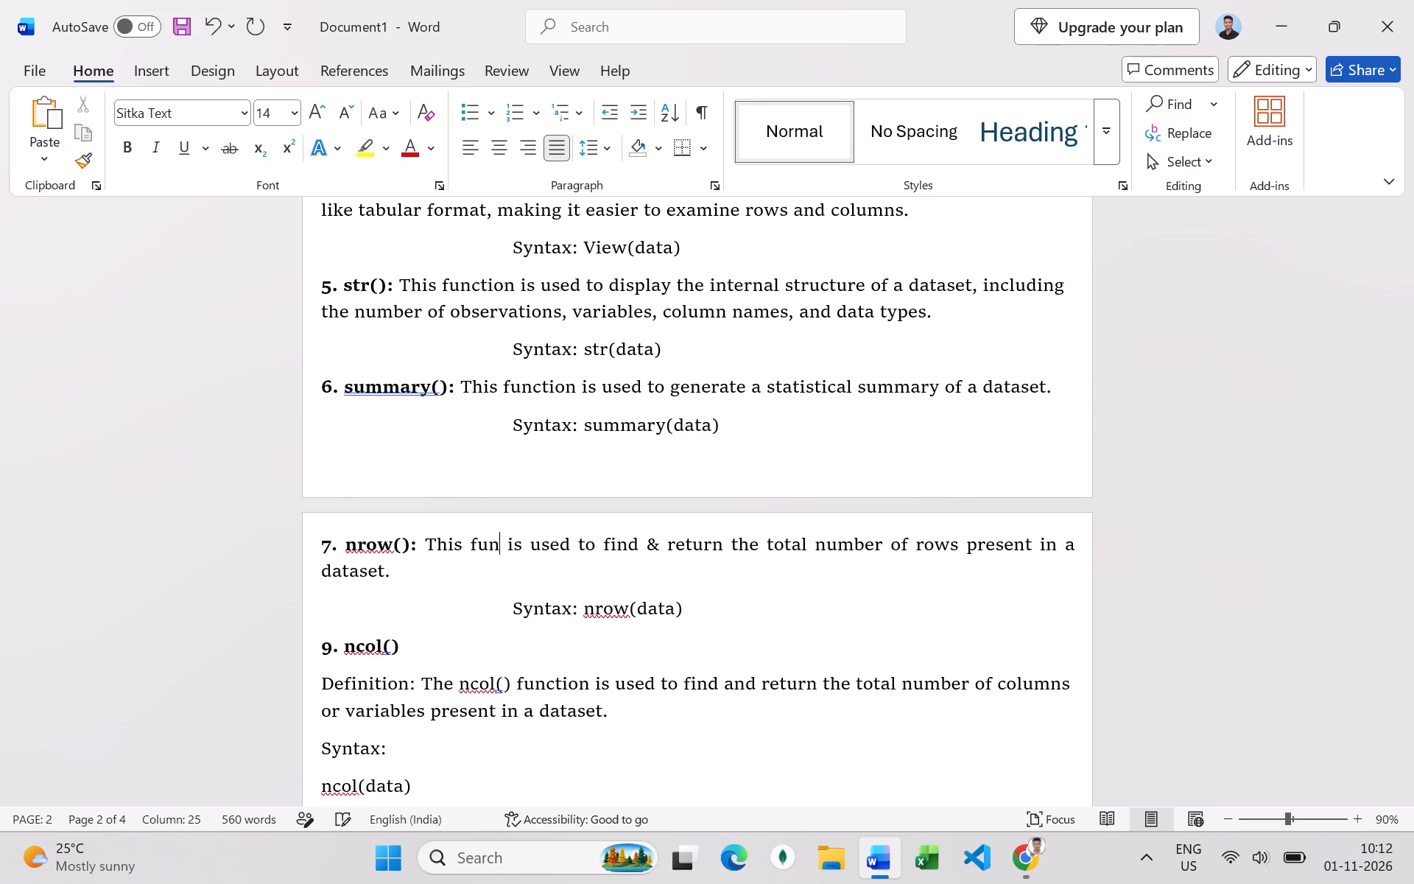
pyautogui.click(878, 548)
pyautogui.press('BackSpace')
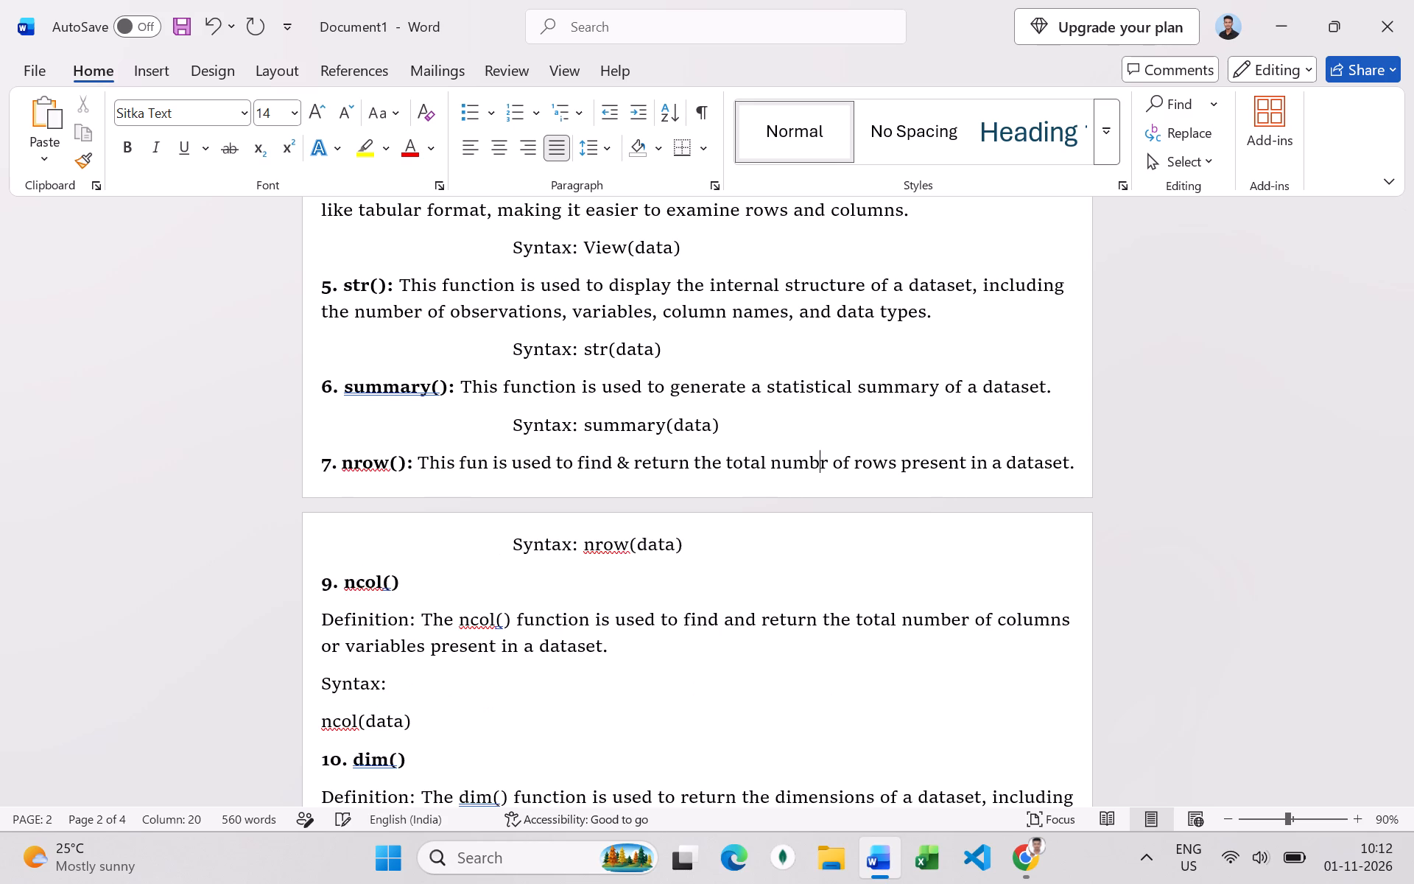
pyautogui.press('BackSpace')
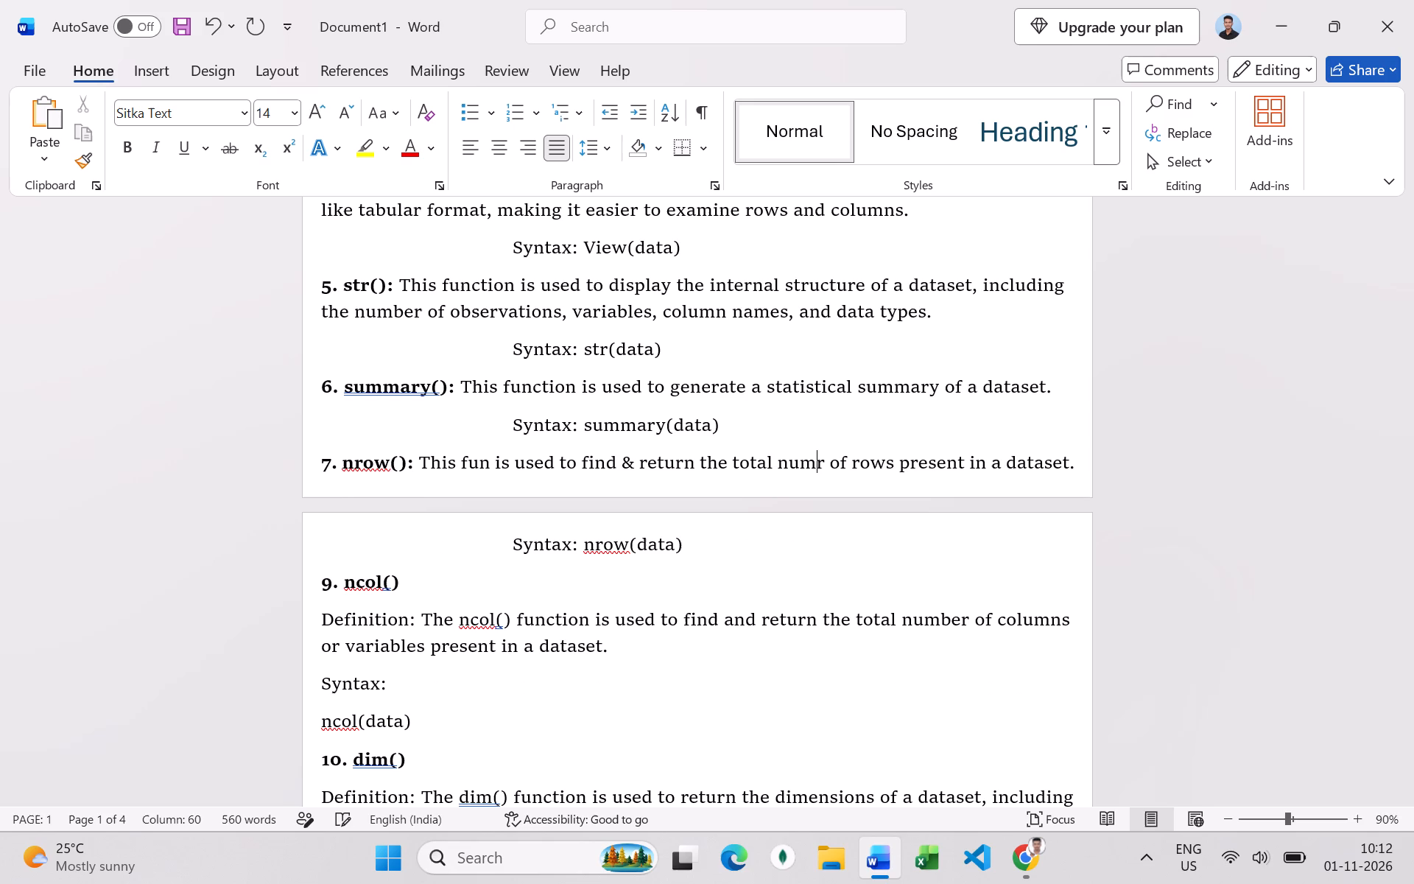
pyautogui.click(818, 474)
pyautogui.click(822, 466)
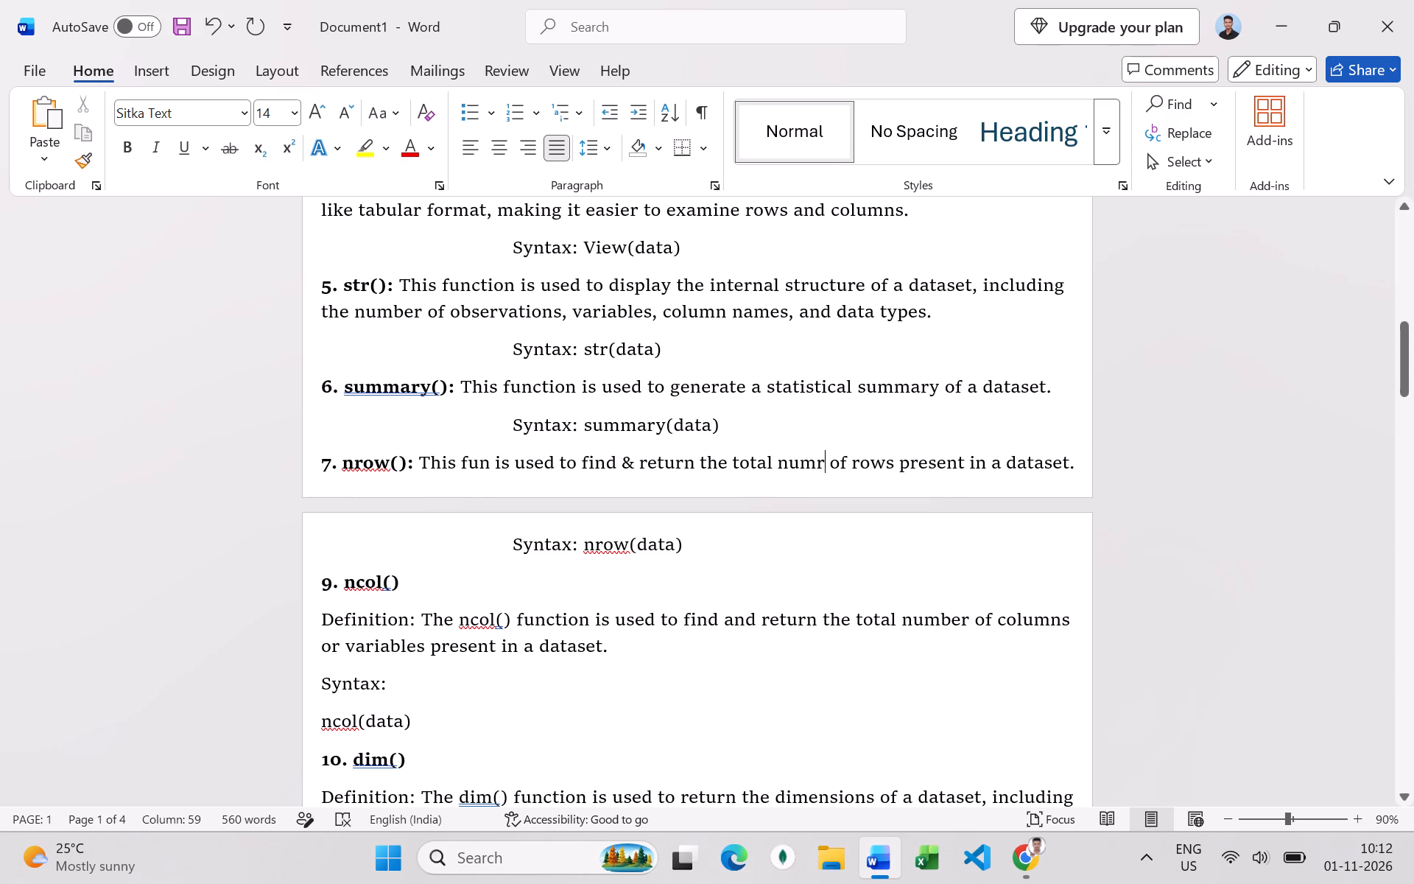
pyautogui.press('BackSpace')
# Replace "The read.csv()" with "This" at the start of the read.csv() definition in the CSV functions list.
pyautogui.scroll(7, 424, 586)
pyautogui.scroll(-5, 437, 589)
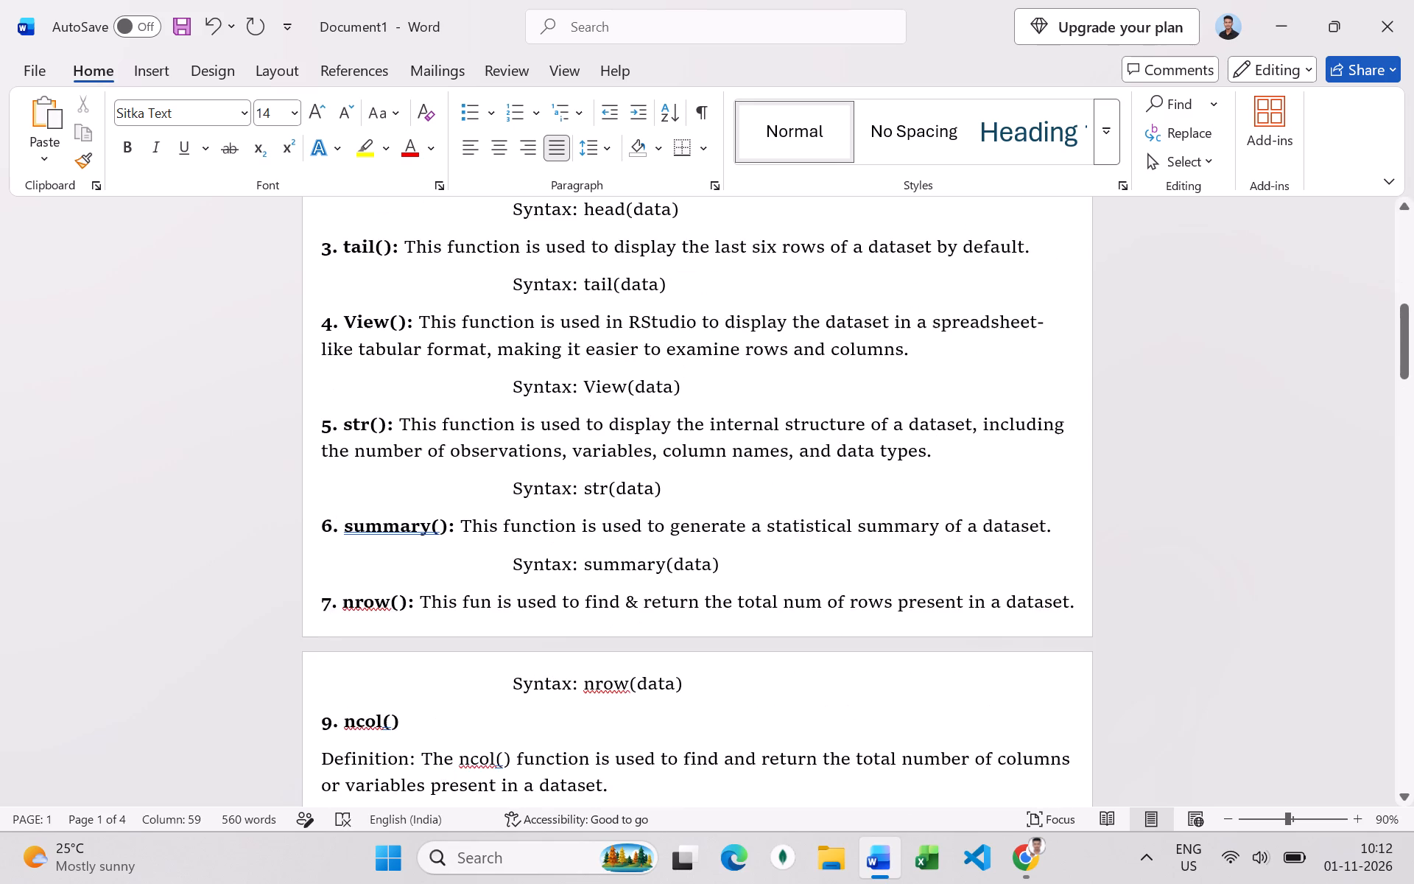
pyautogui.scroll(6, 437, 589)
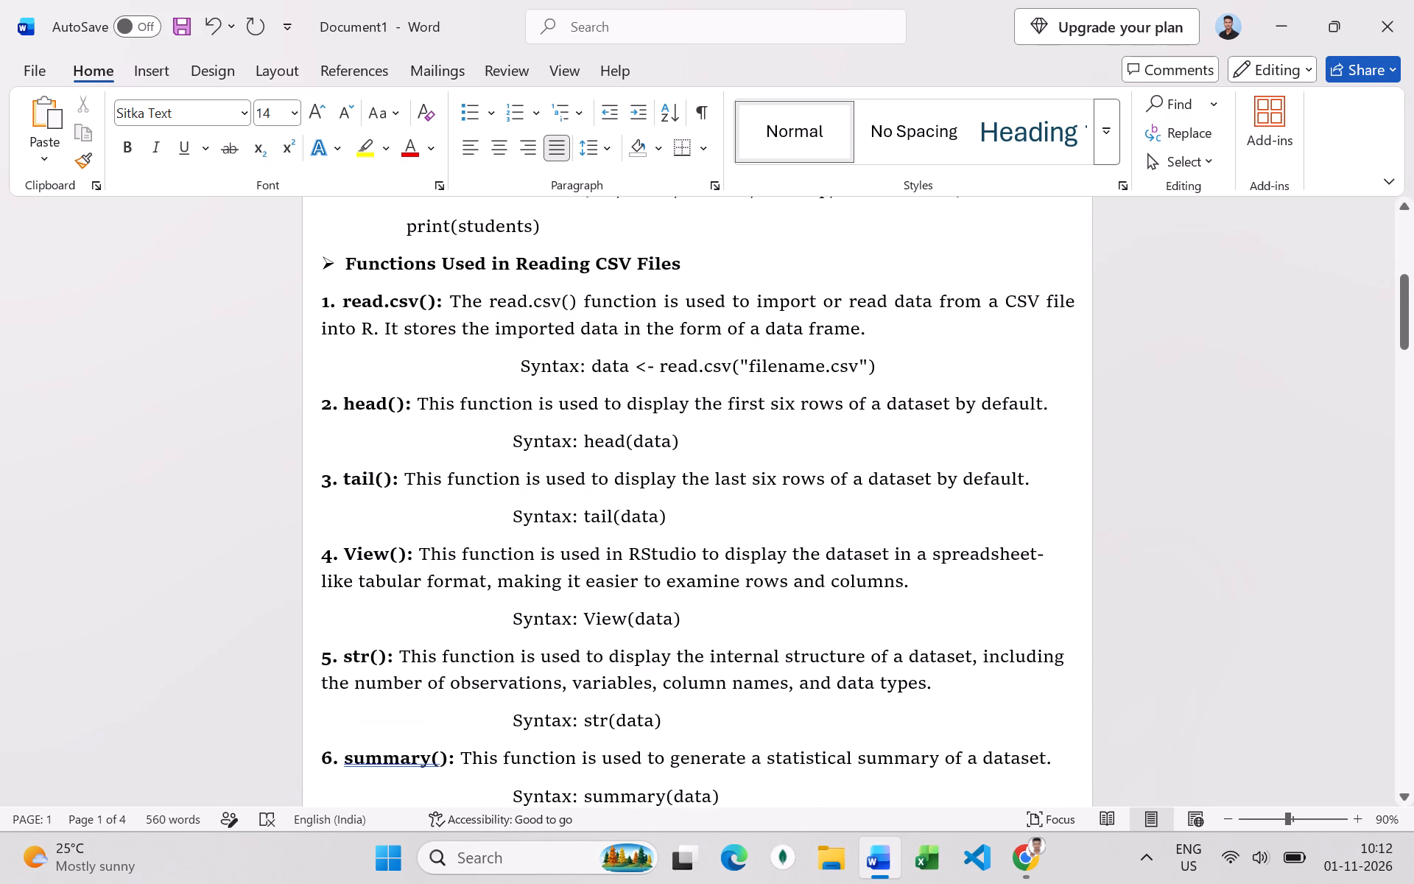
pyautogui.scroll(3, 477, 583)
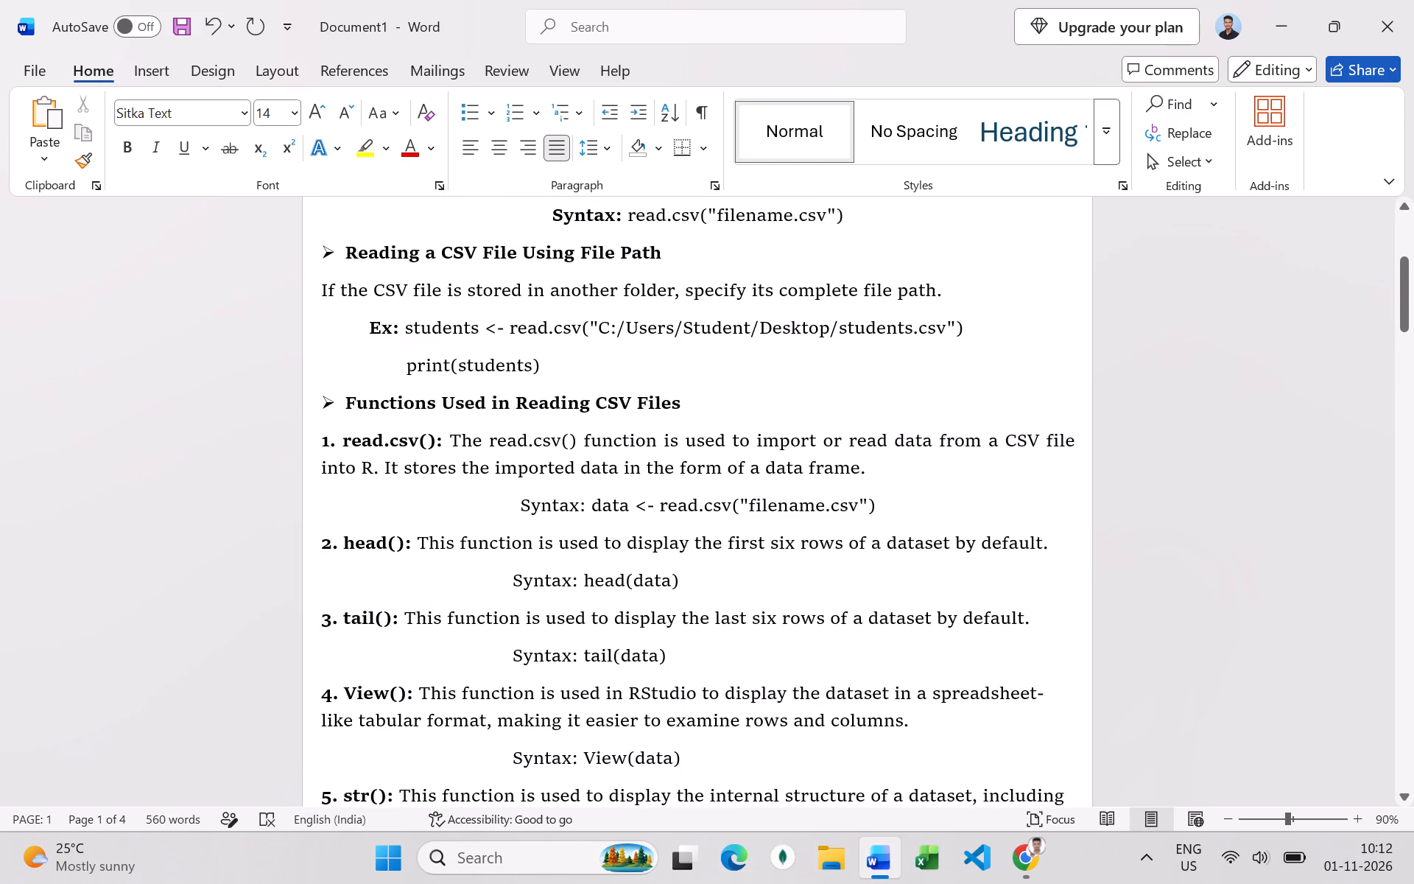
pyautogui.moveTo(896, 471); pyautogui.dragTo(302, 463)
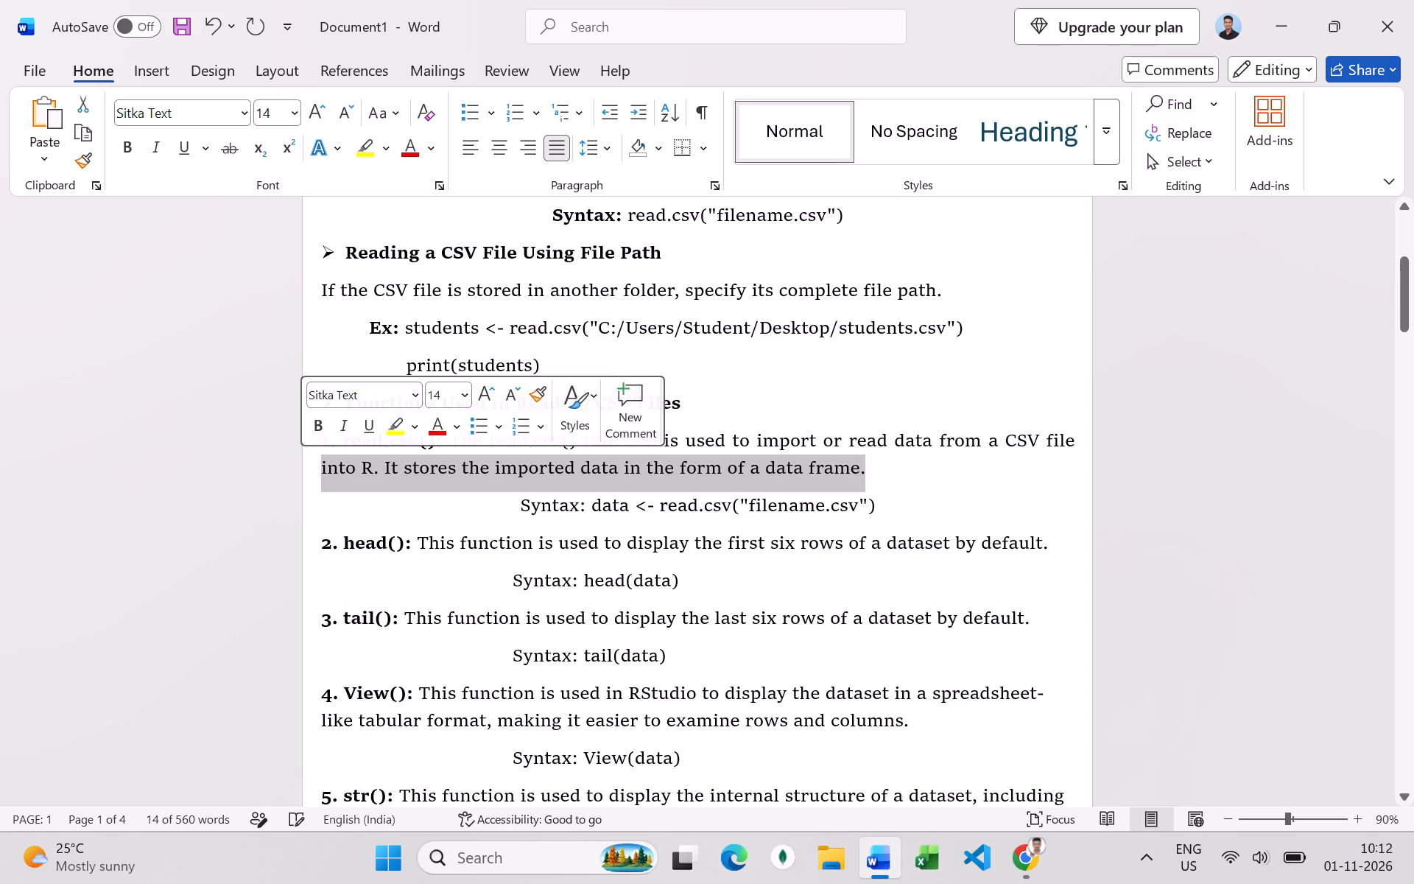
pyautogui.click(511, 593)
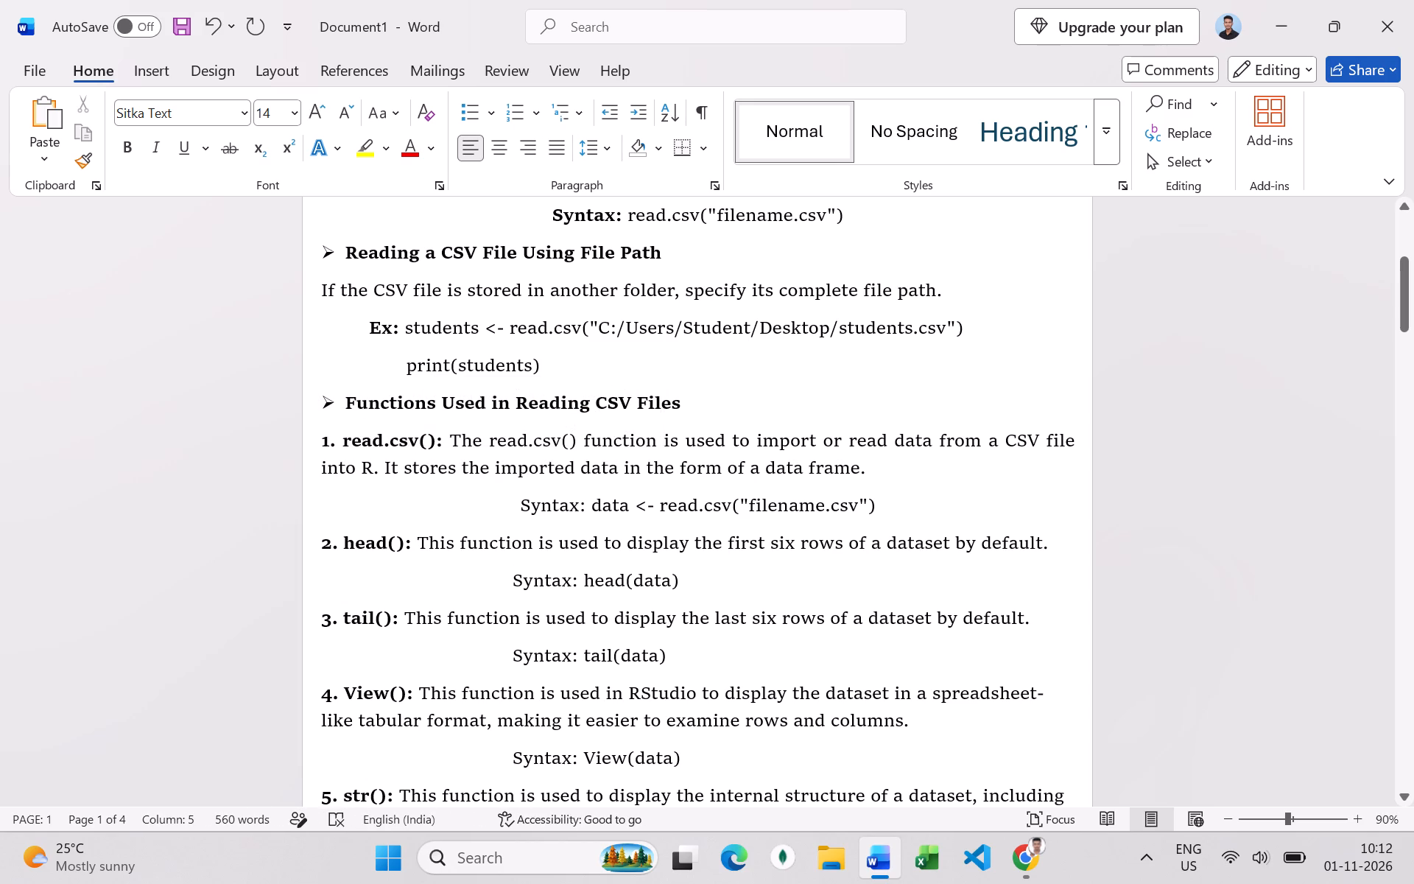
pyautogui.moveTo(574, 443); pyautogui.dragTo(483, 443)
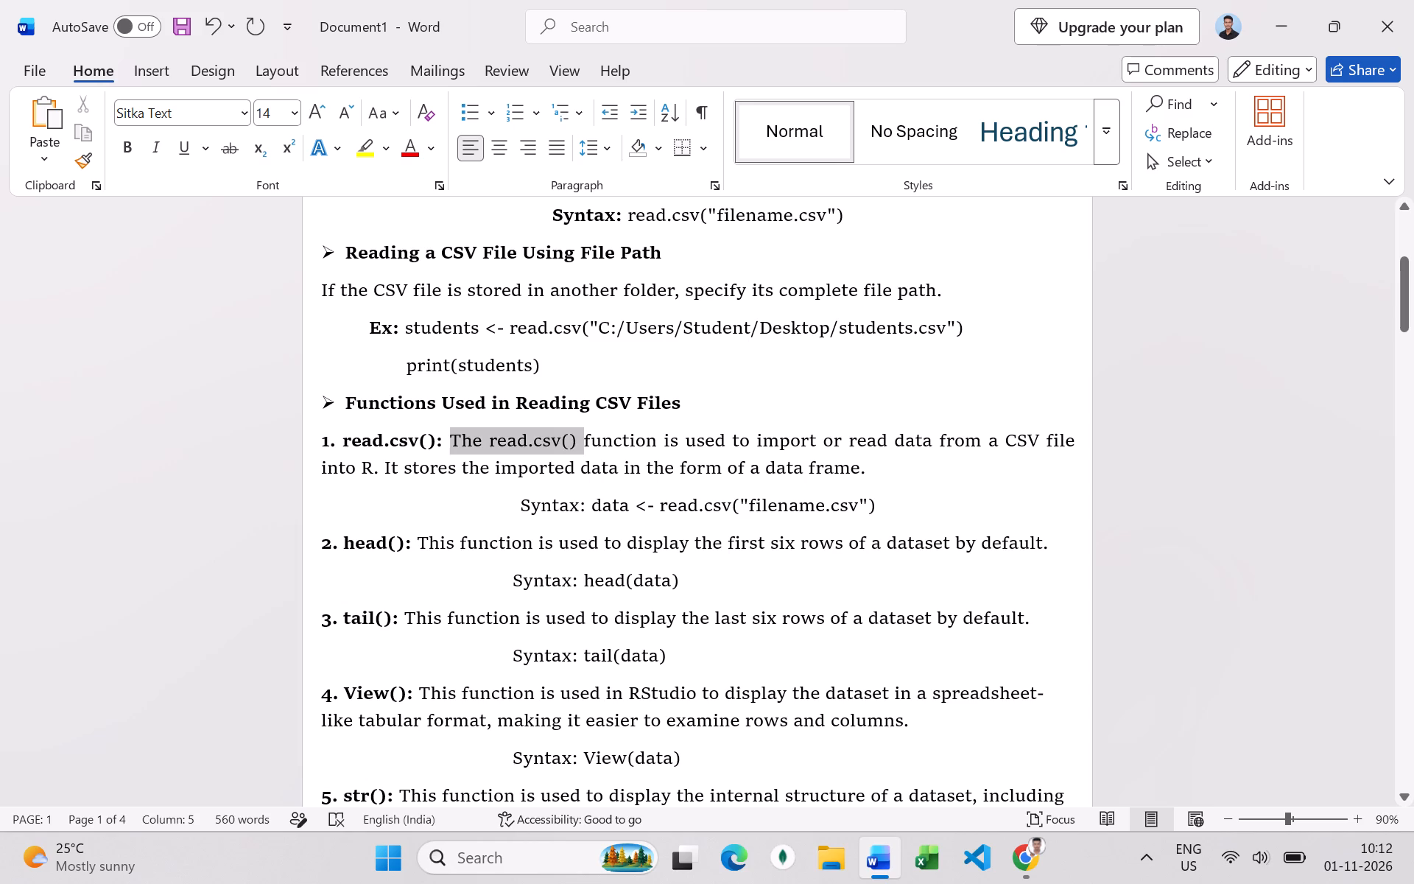
pyautogui.moveTo(483, 443); pyautogui.dragTo(481, 443)
pyautogui.write('This')
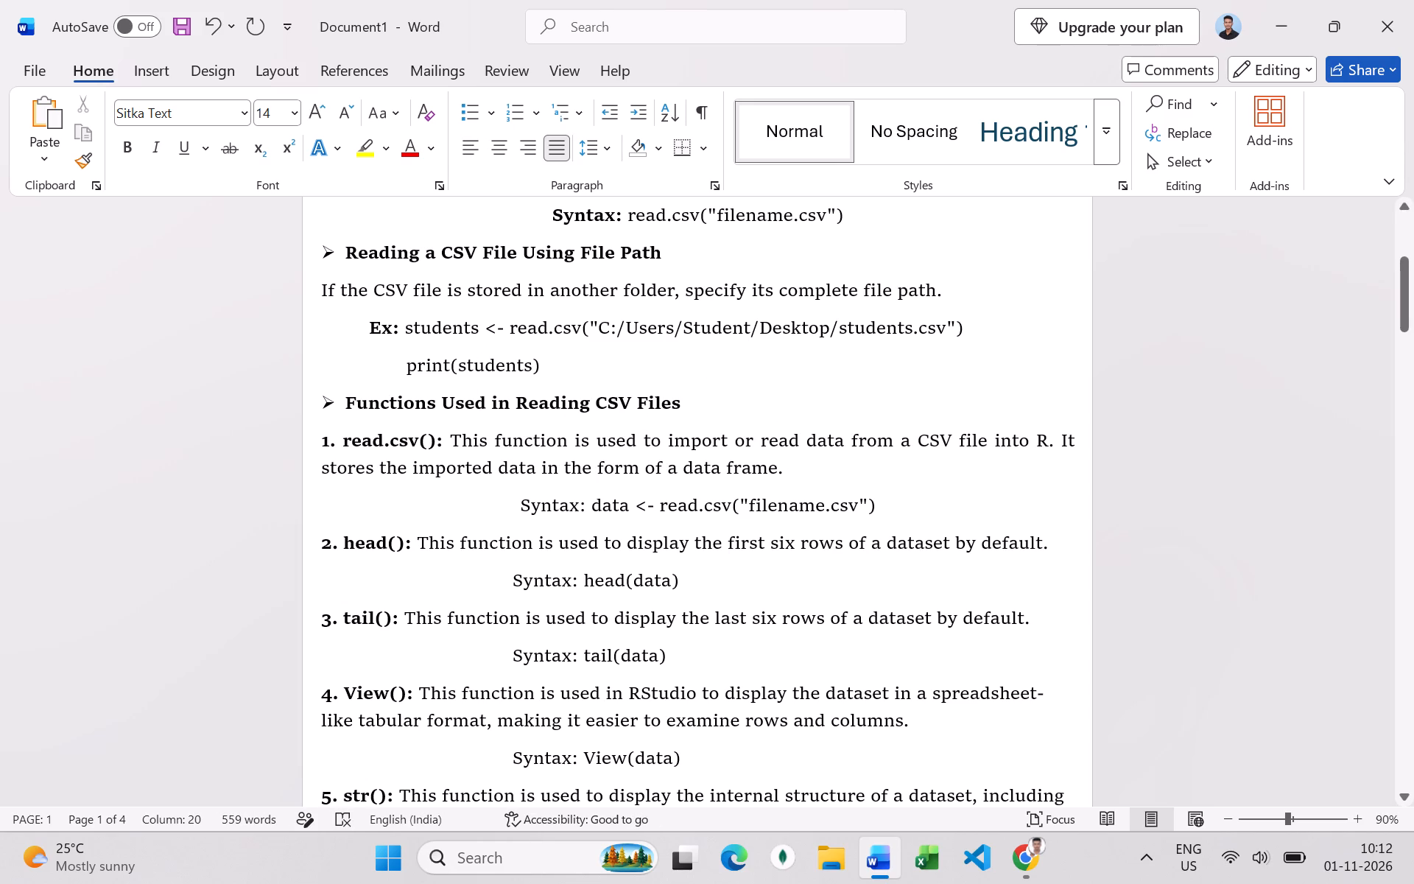
# Delete the sentence "It stores the imported data in the form of a data frame." from the read.csv() definition.
pyautogui.moveTo(1066, 441); pyautogui.dragTo(1075, 455)
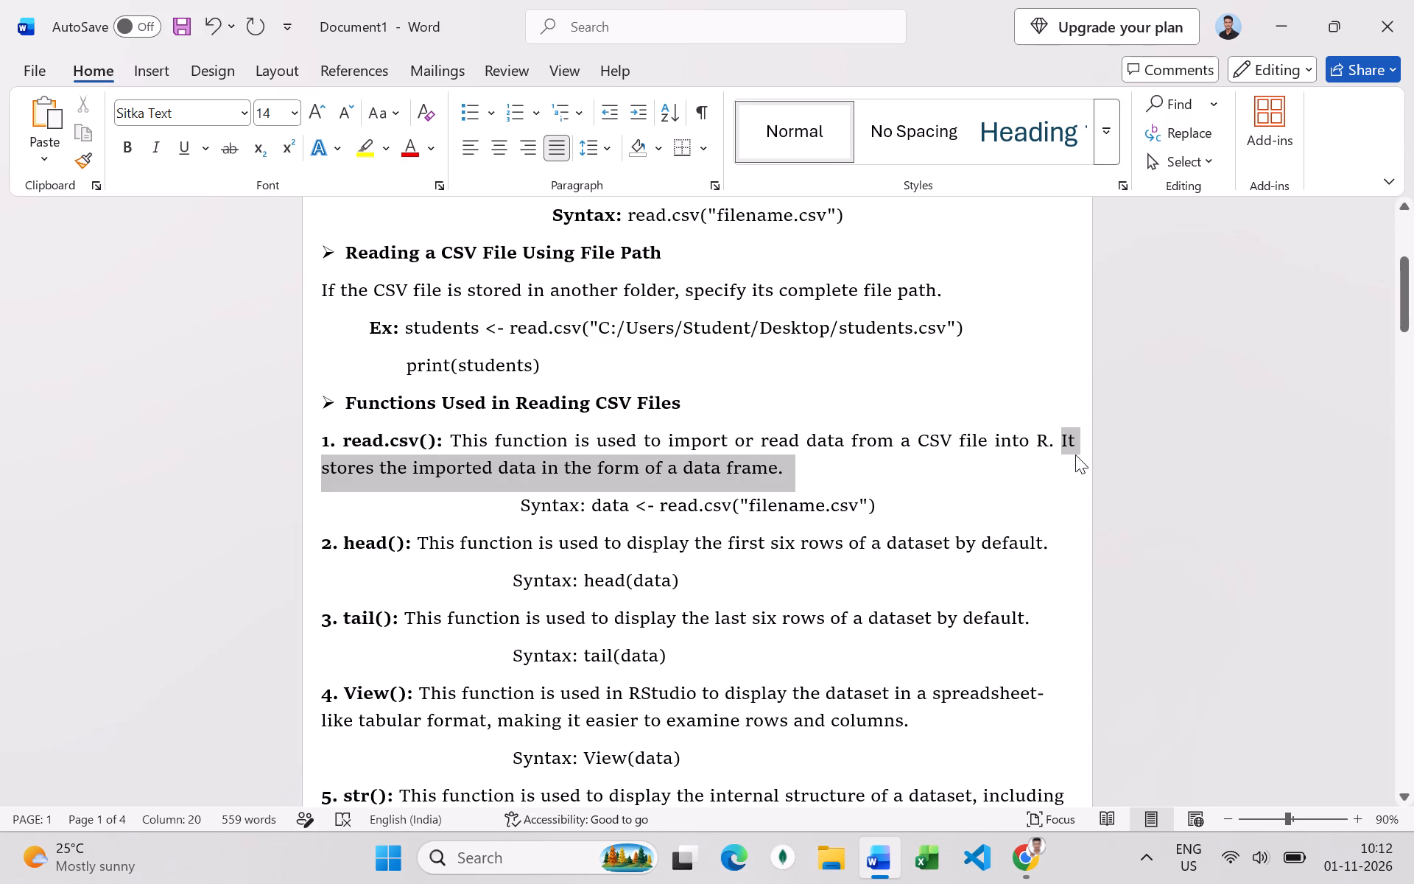
pyautogui.press('BackSpace')
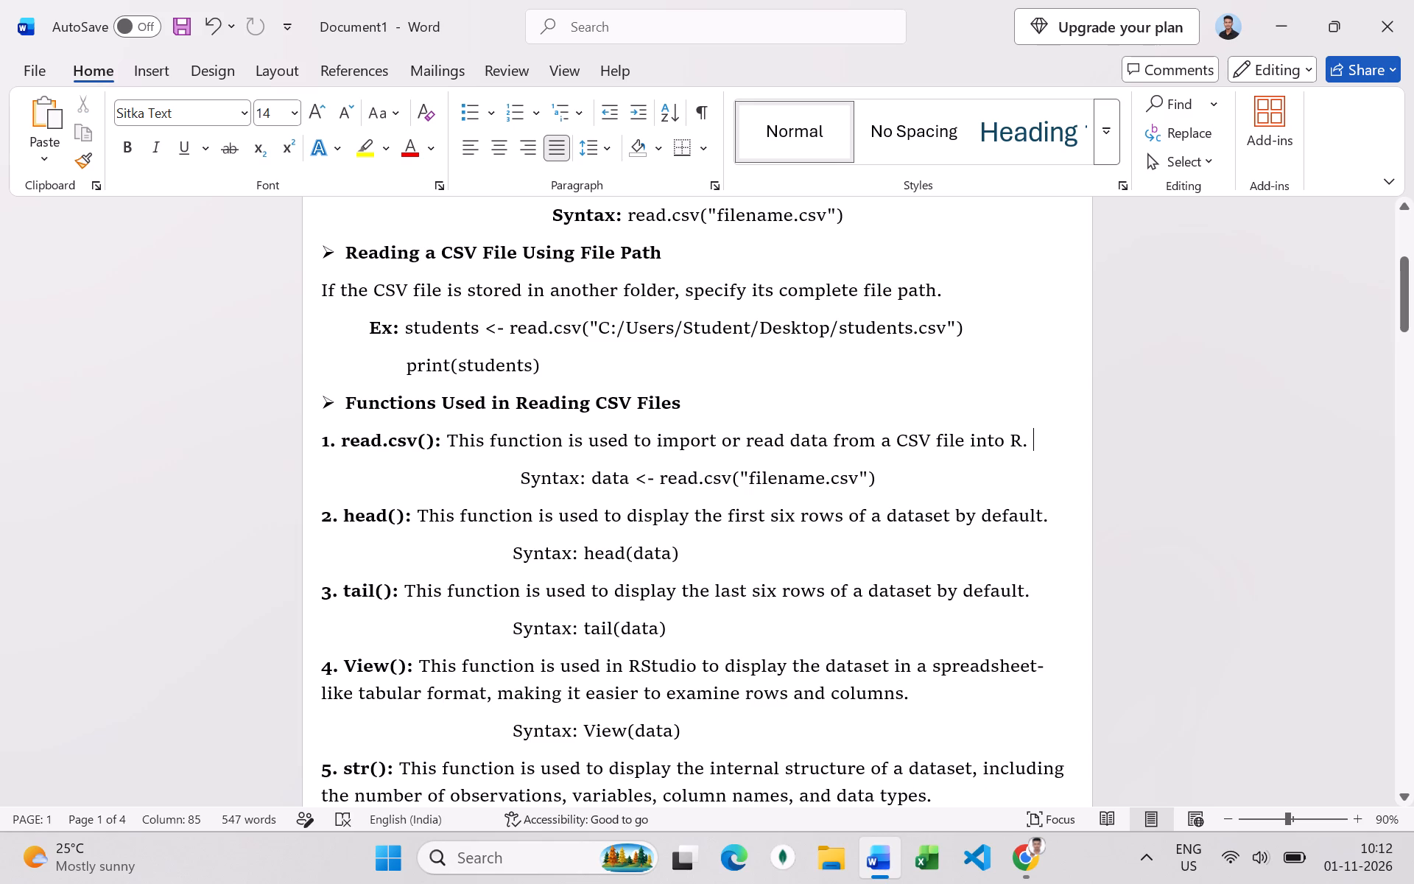
# Remove the "Definition:" label for ncol() and join its definition to the heading after a bold colon, with bold turned off after it.
pyautogui.scroll(-5, 536, 519)
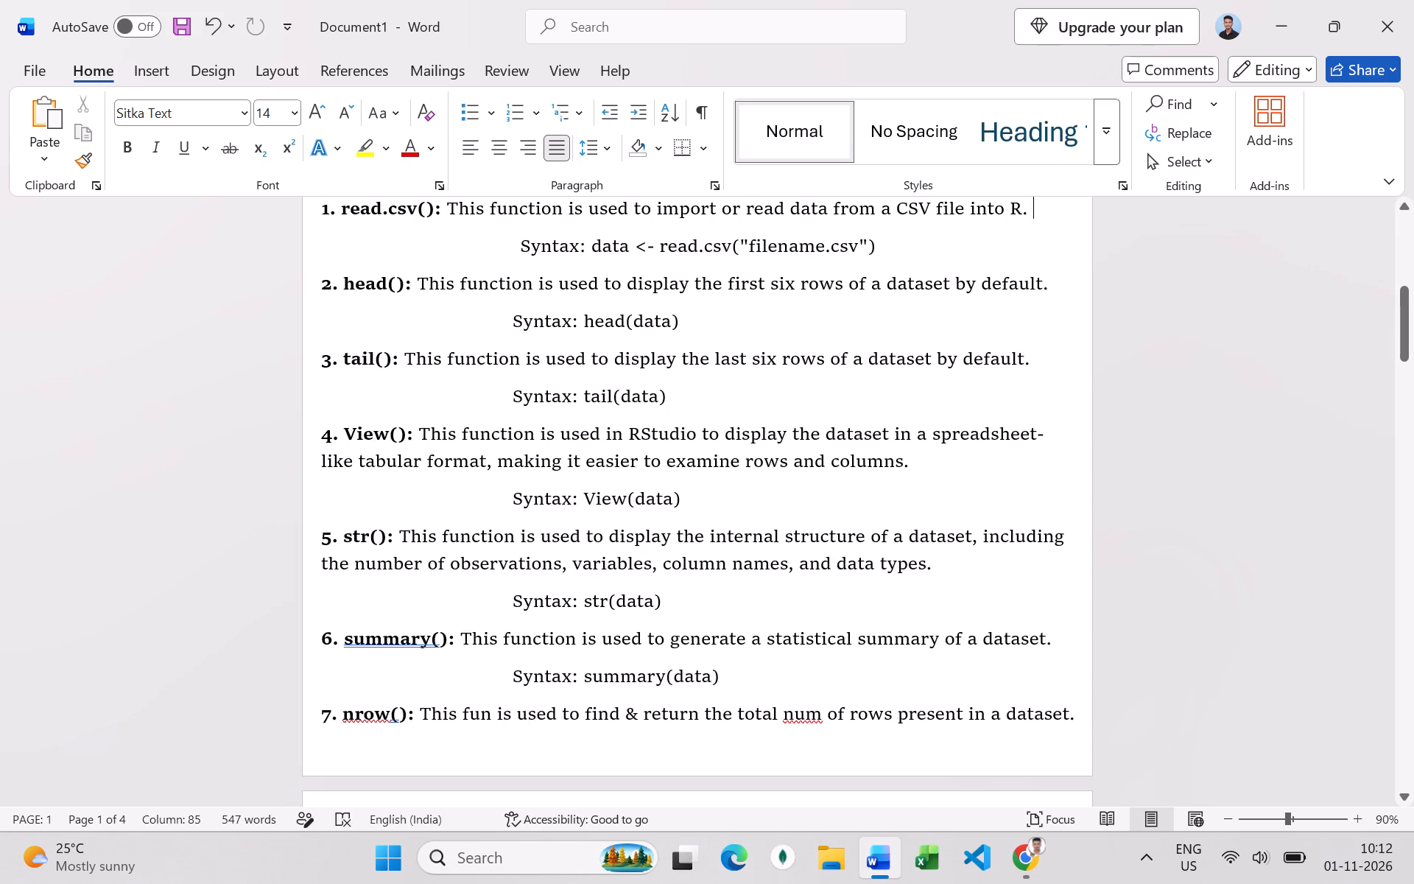
pyautogui.scroll(-9, 534, 518)
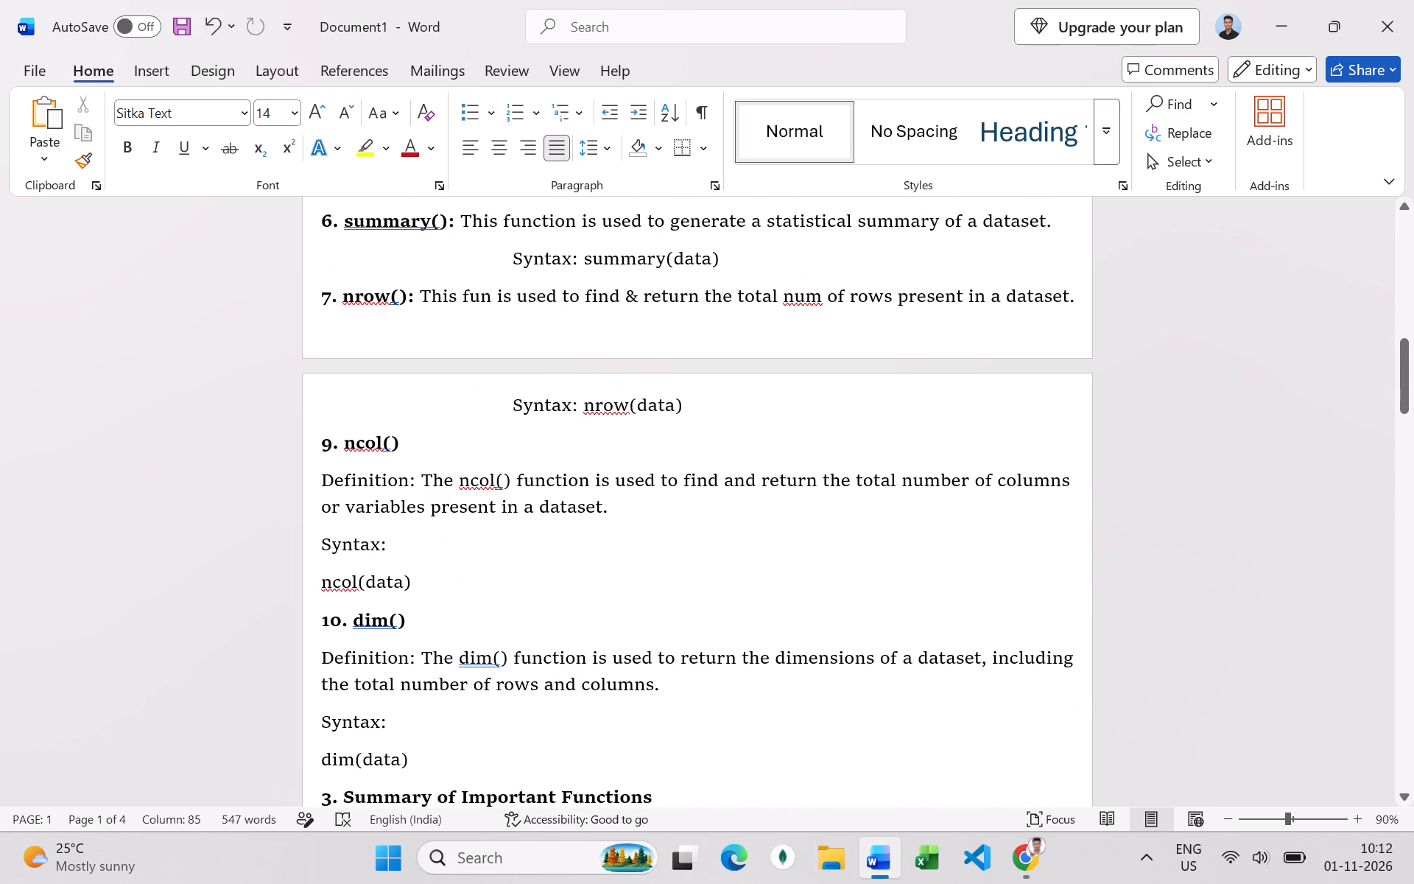
pyautogui.moveTo(426, 491); pyautogui.dragTo(311, 481)
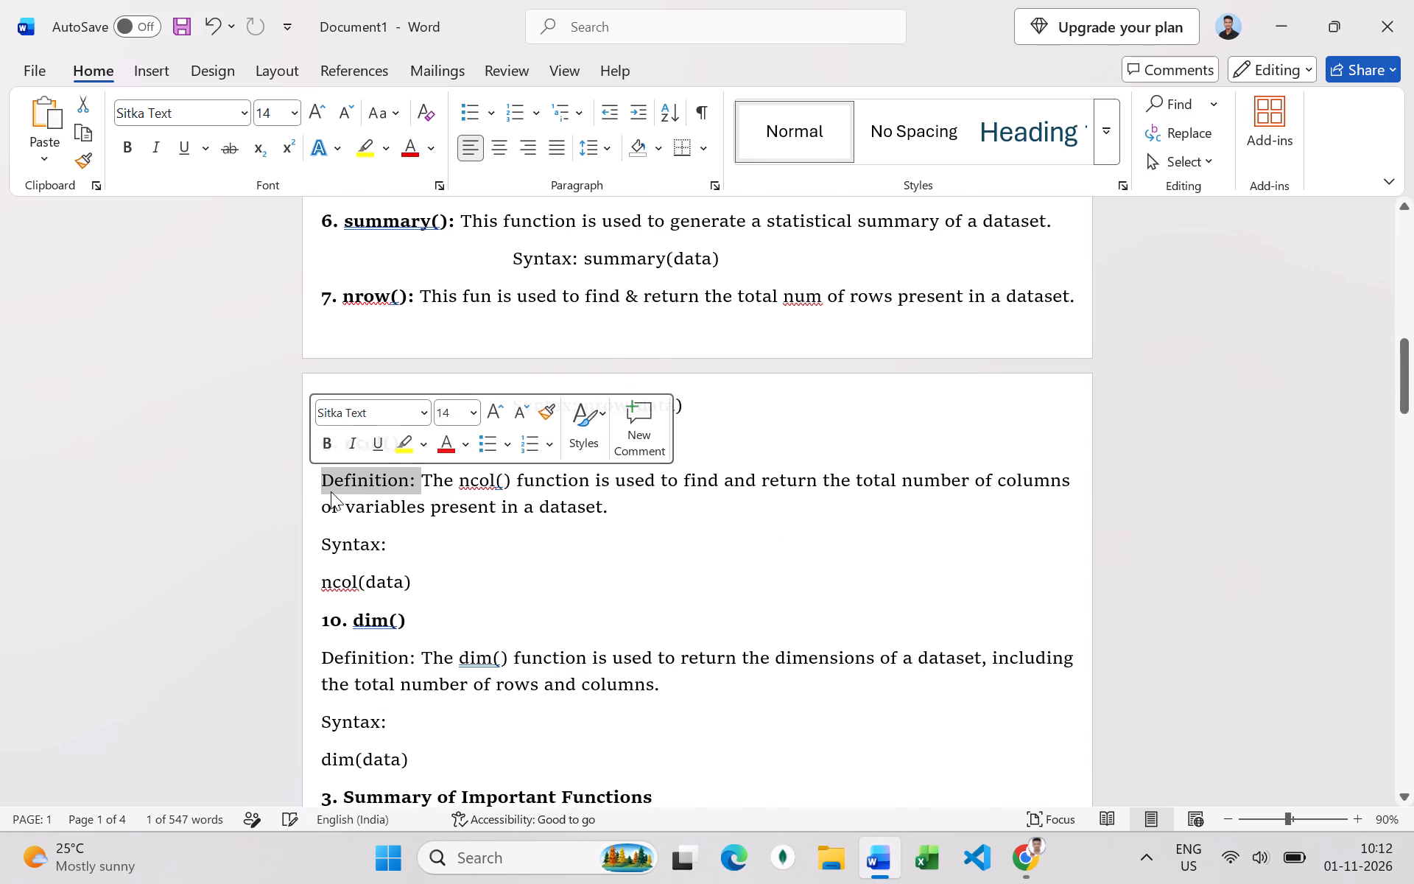
pyautogui.press('BackSpace')
pyautogui.press('BackSpace')
pyautogui.write(':')
pyautogui.press('space')
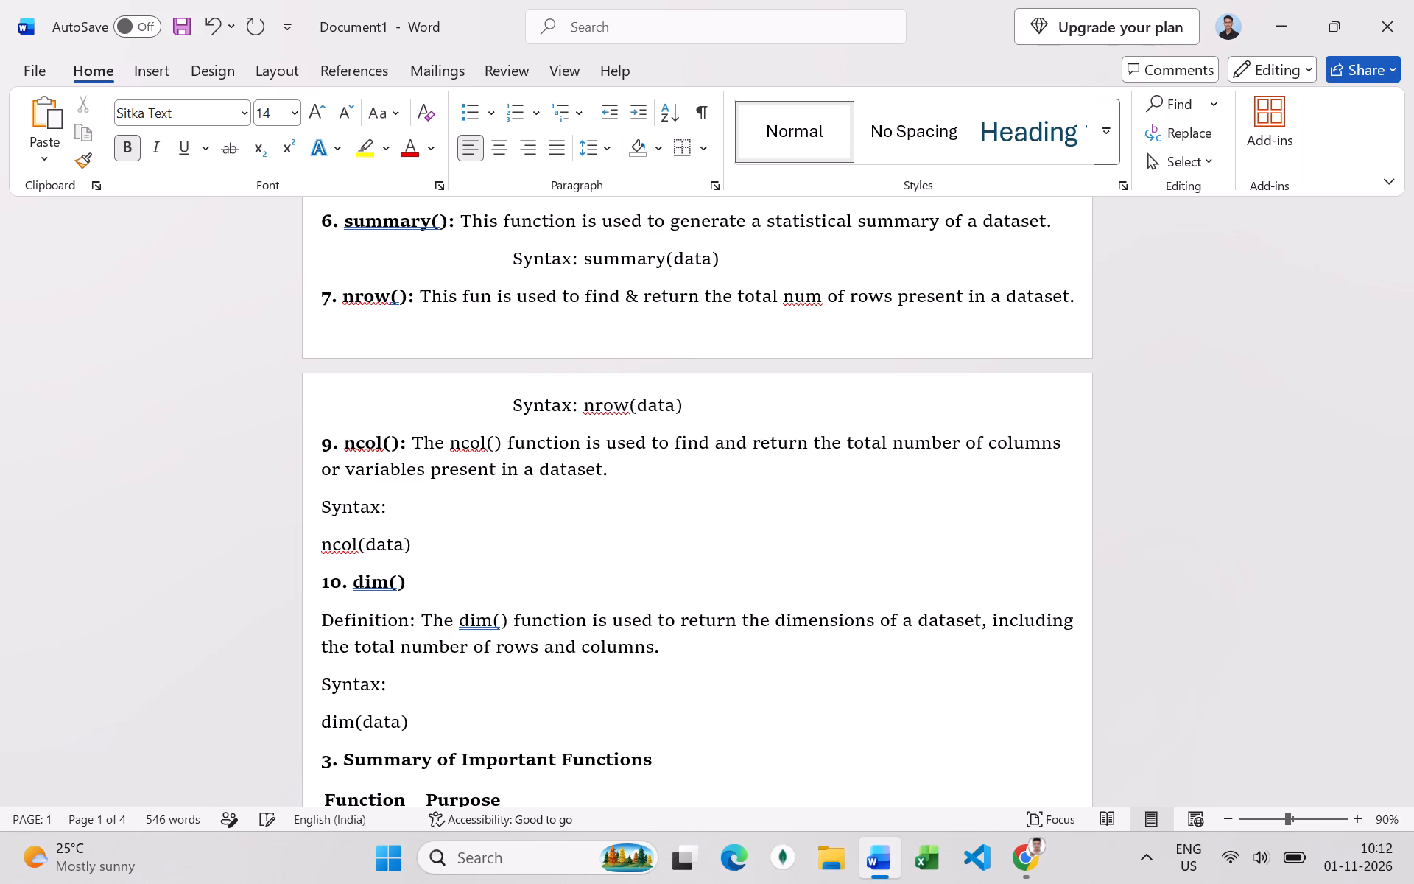
pyautogui.hotkey('ctrl', 'b')
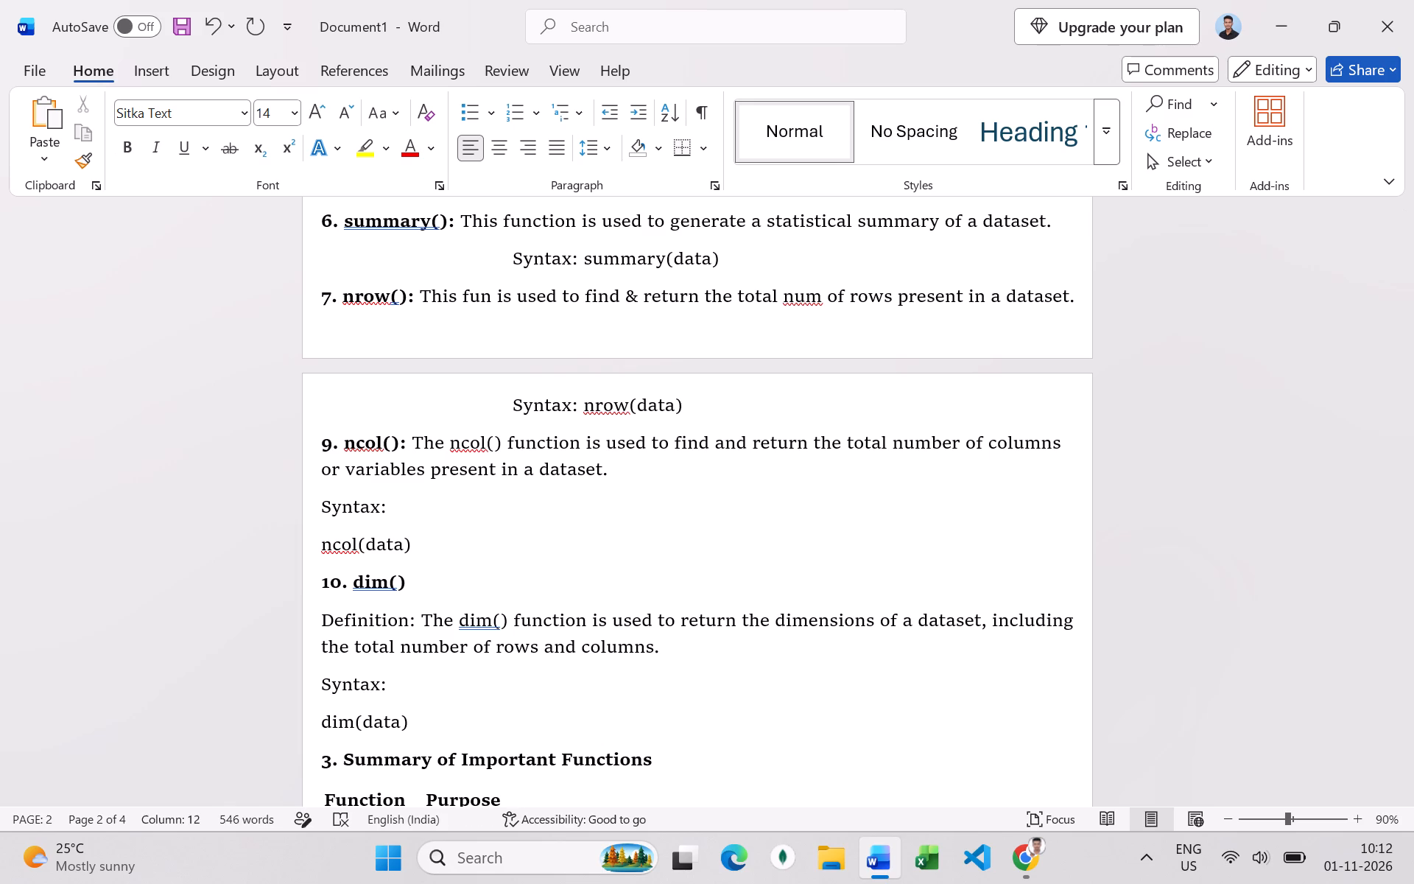
# Replace "The ncol() function" with "This" at the start of the ncol() definition.
pyautogui.write('This')
pyautogui.press('space')
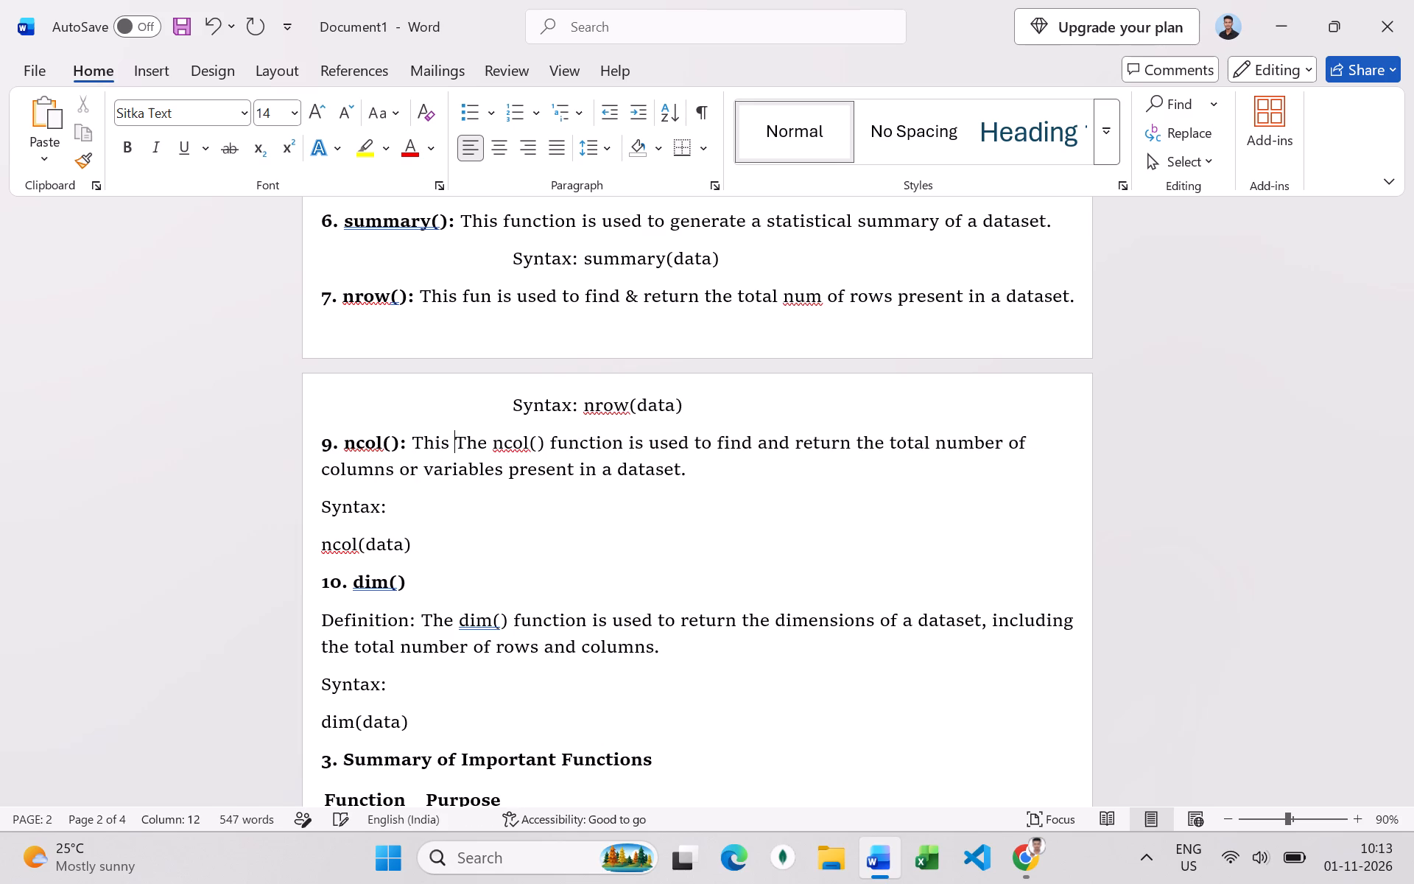
pyautogui.moveTo(628, 443); pyautogui.dragTo(505, 437)
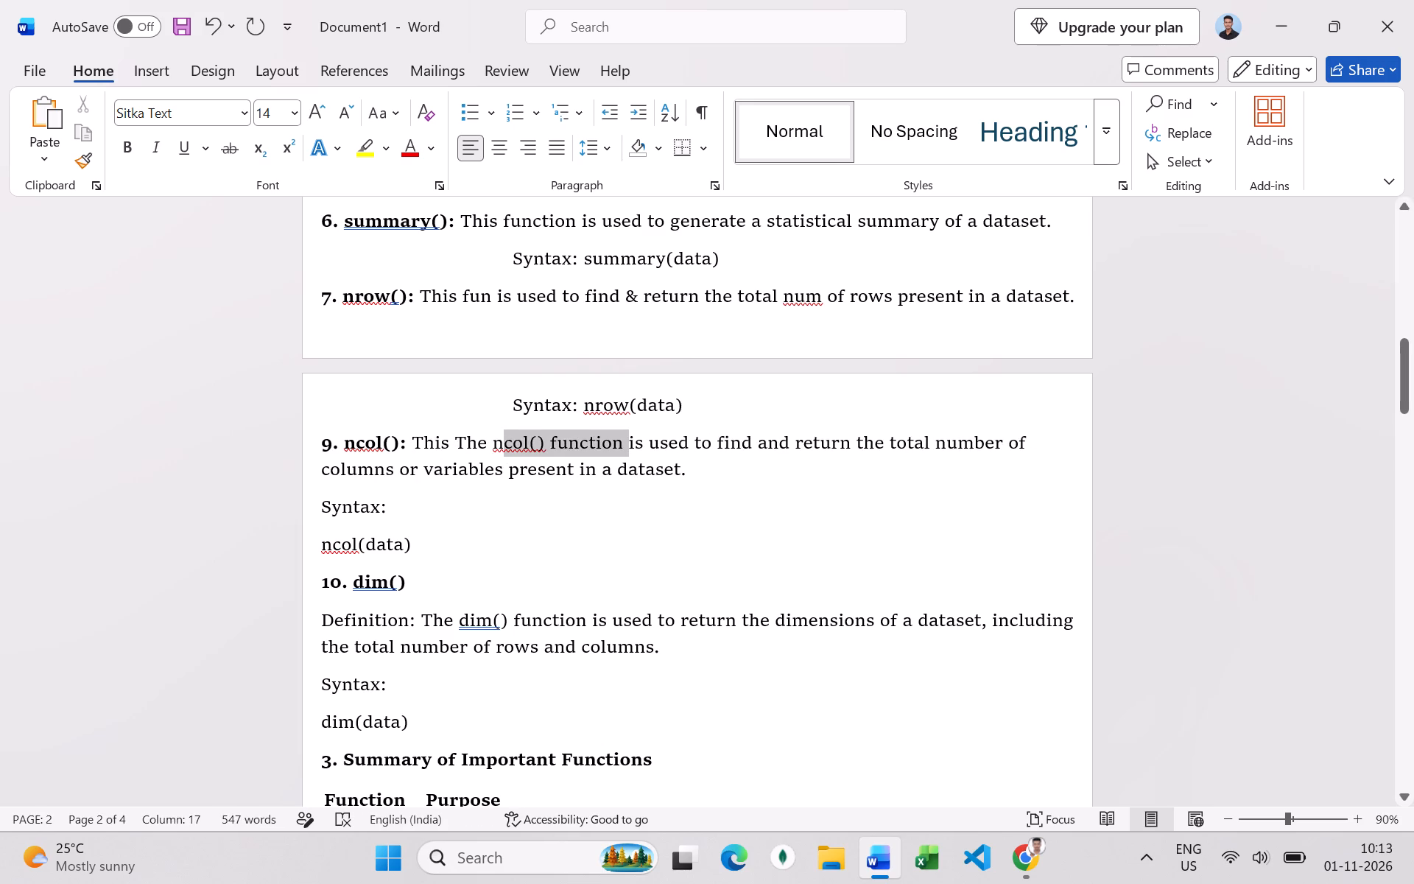
pyautogui.moveTo(505, 437); pyautogui.dragTo(477, 435)
pyautogui.press('BackSpace')
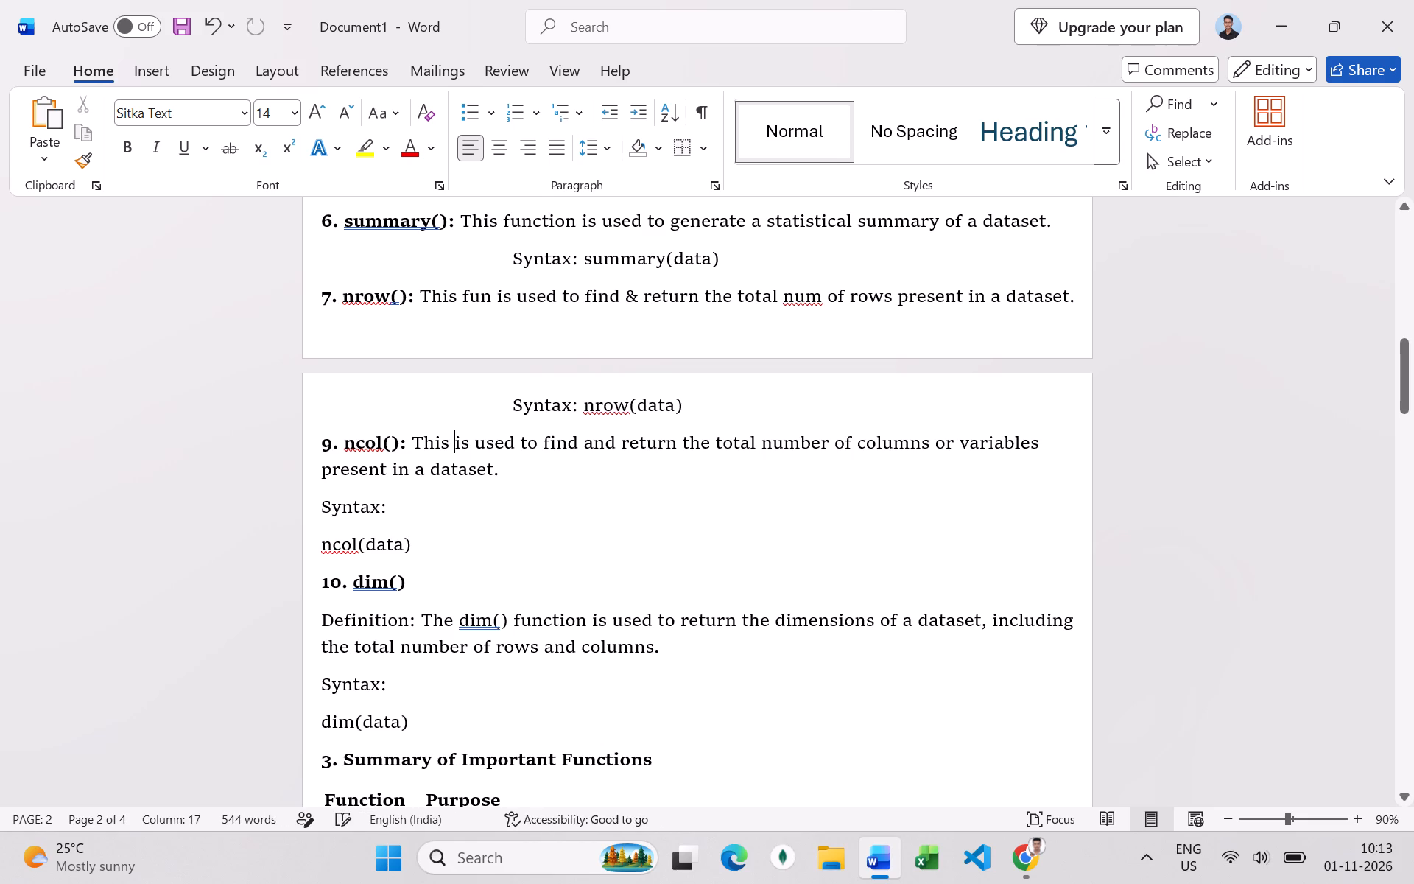
# Justify the ncol() heading and definition paragraph.
pyautogui.click(558, 138)
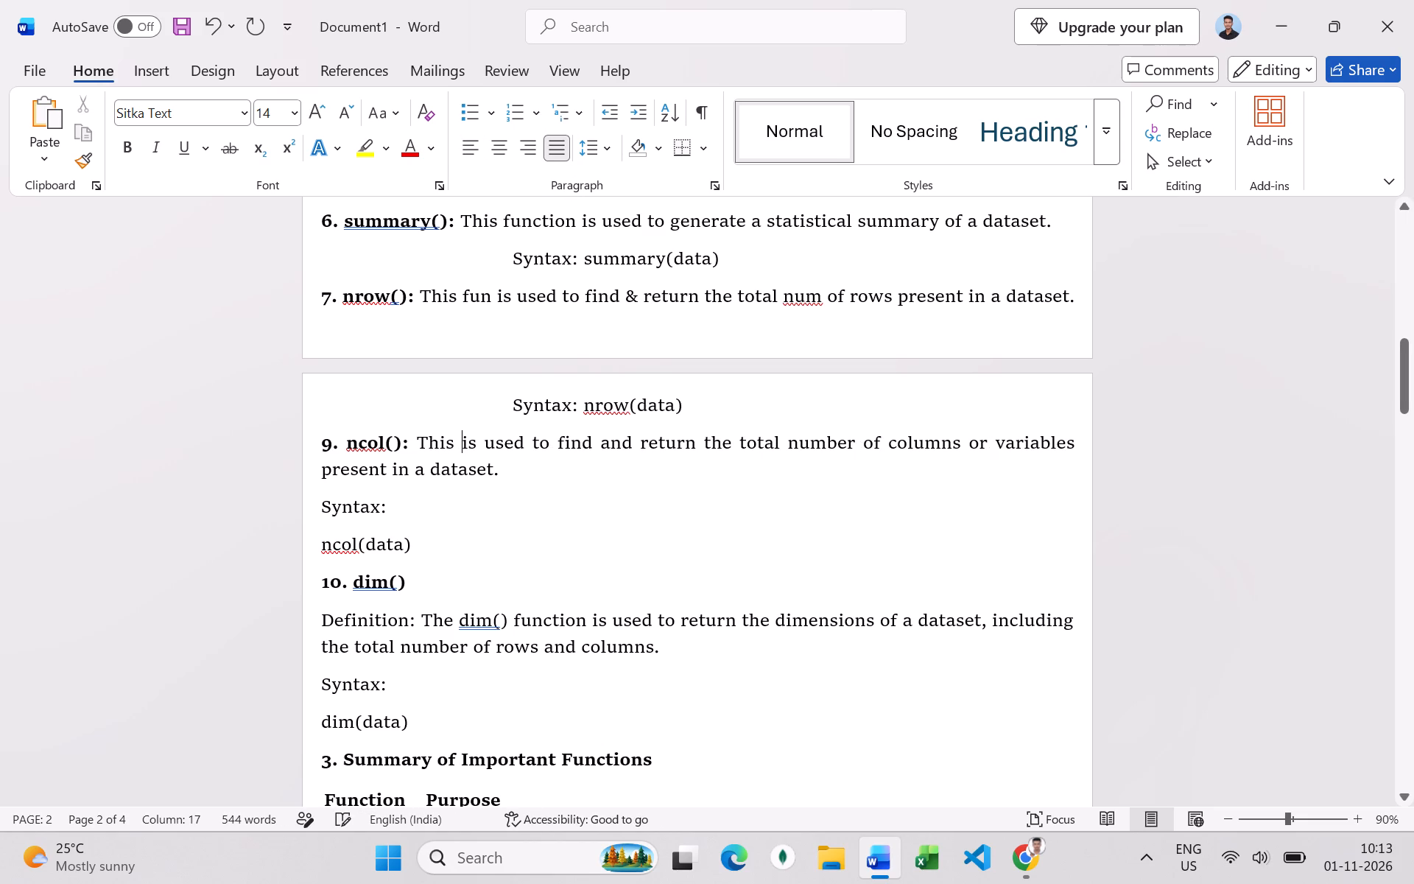
# Join the ncol() syntax into one line, "Syntax: ncol(data)", and indent it by four tab stops.
pyautogui.click(323, 538)
pyautogui.press('BackSpace')
pyautogui.press('space')
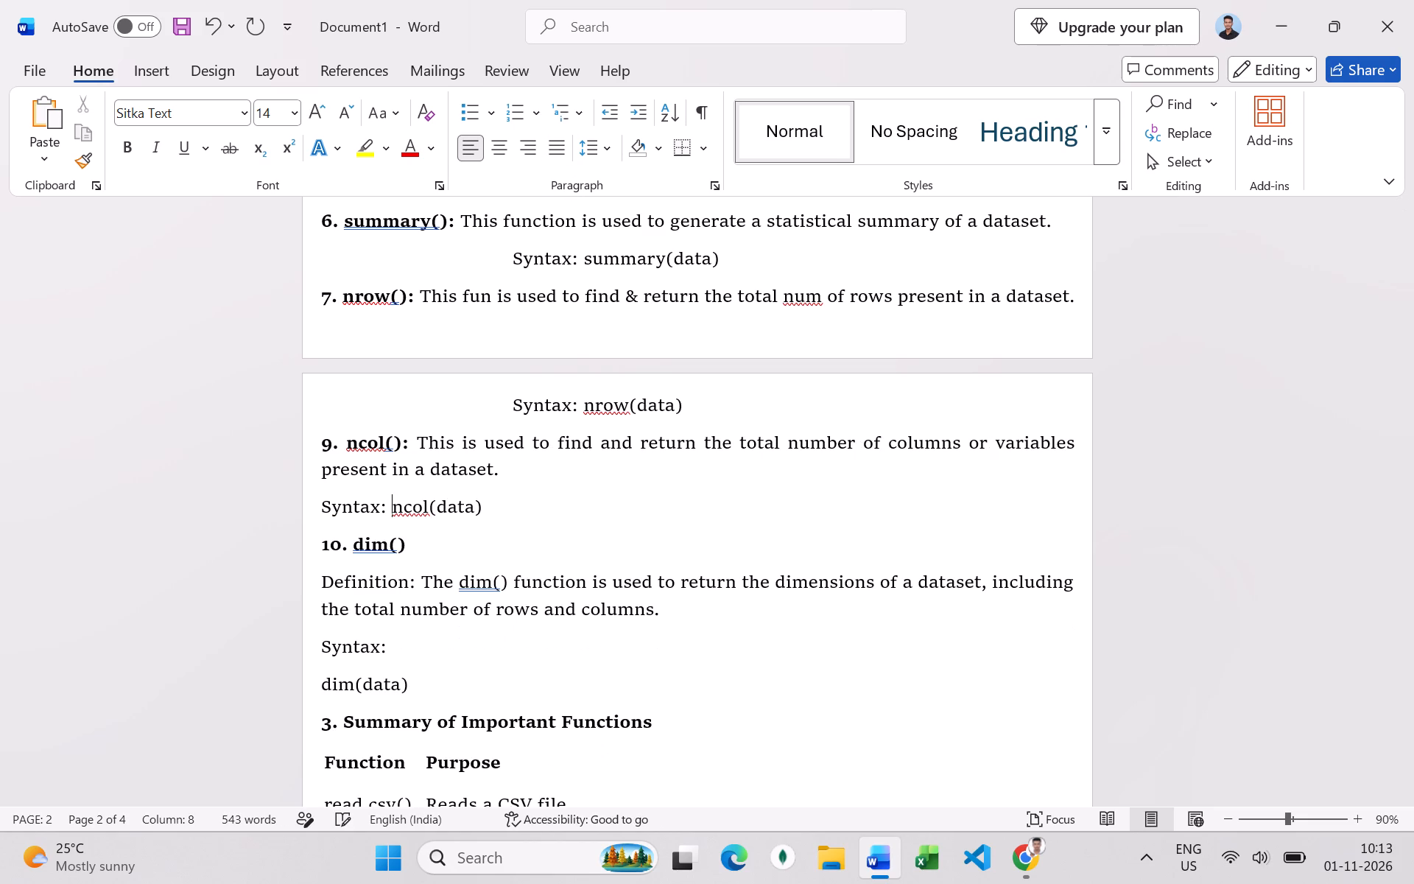
pyautogui.click(315, 515)
pyautogui.press('Tab')
pyautogui.press('Tab')
pyautogui.press('Tab')
pyautogui.press('Tab')
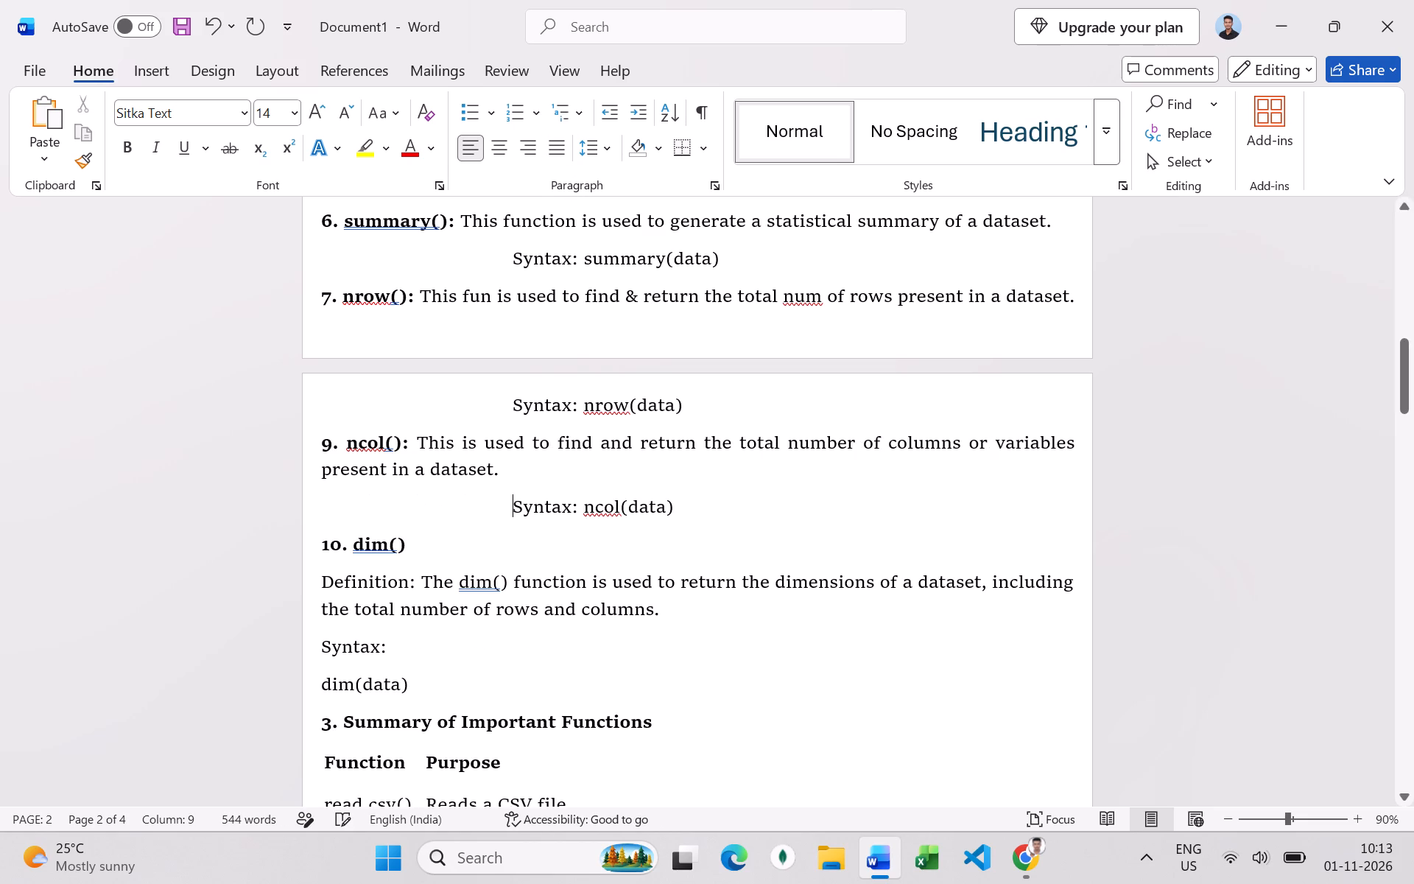
# Renumber the ncol() heading as 8.
pyautogui.moveTo(329, 443); pyautogui.dragTo(296, 439)
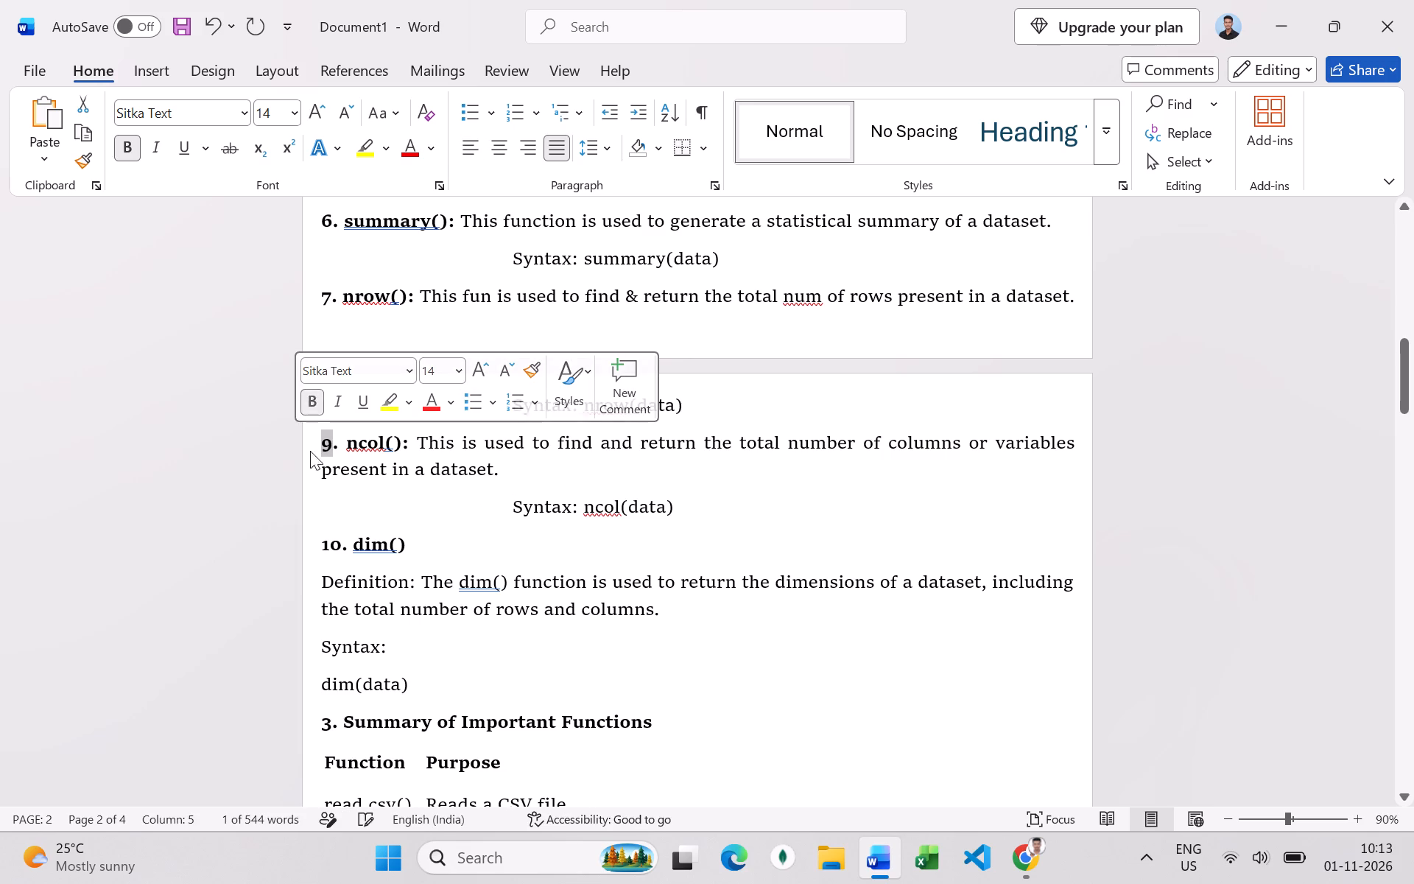
pyautogui.press('8')
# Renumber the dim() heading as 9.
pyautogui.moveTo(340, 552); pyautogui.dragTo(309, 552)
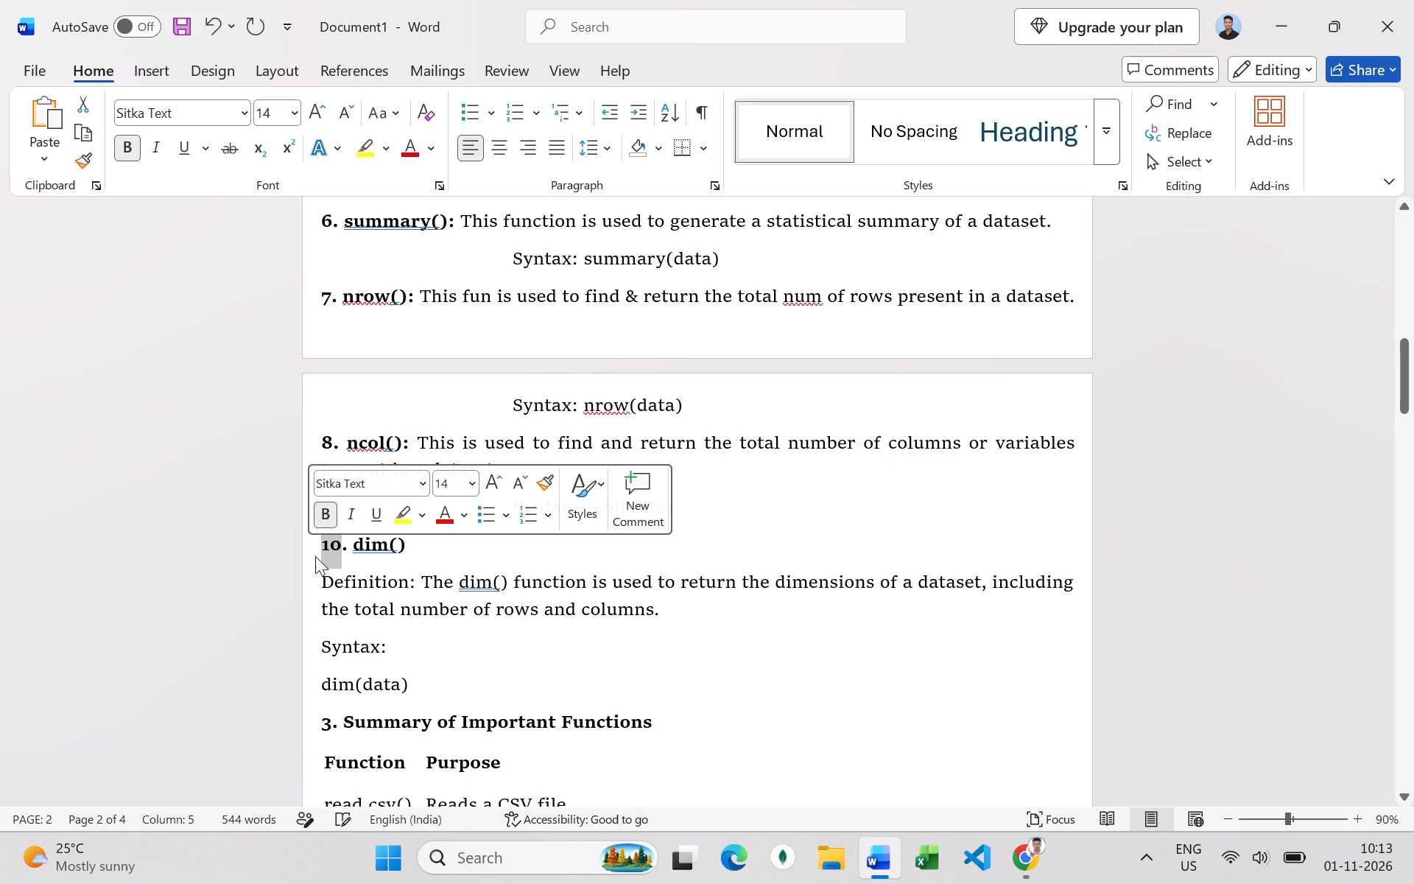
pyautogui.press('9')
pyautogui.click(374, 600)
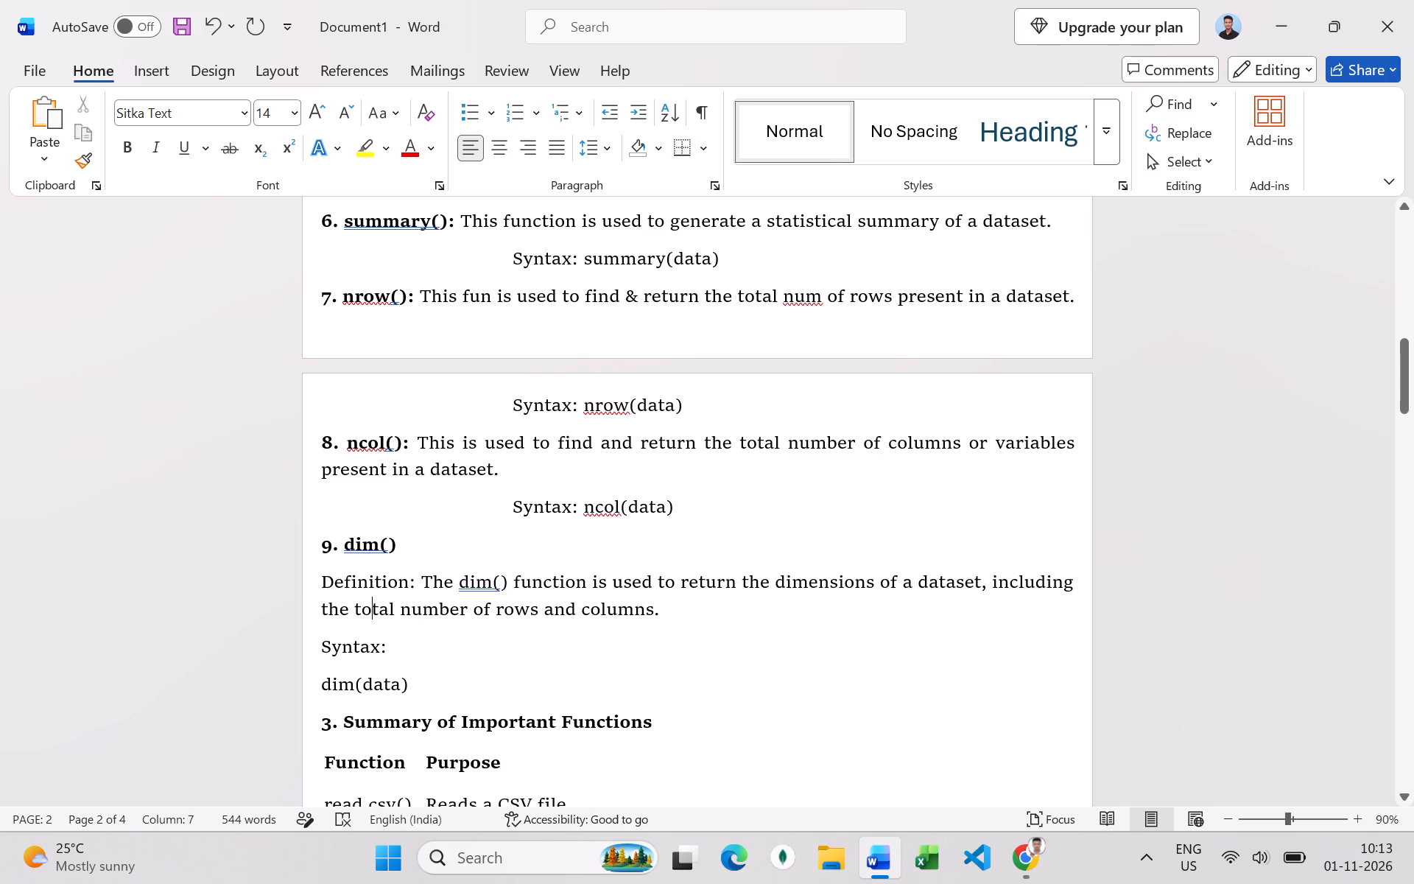
# Delete everything from the dim() entry through the sample students table, stopping before "Step 2: R Program".
pyautogui.scroll(-3, 454, 588)
pyautogui.scroll(-19, 465, 592)
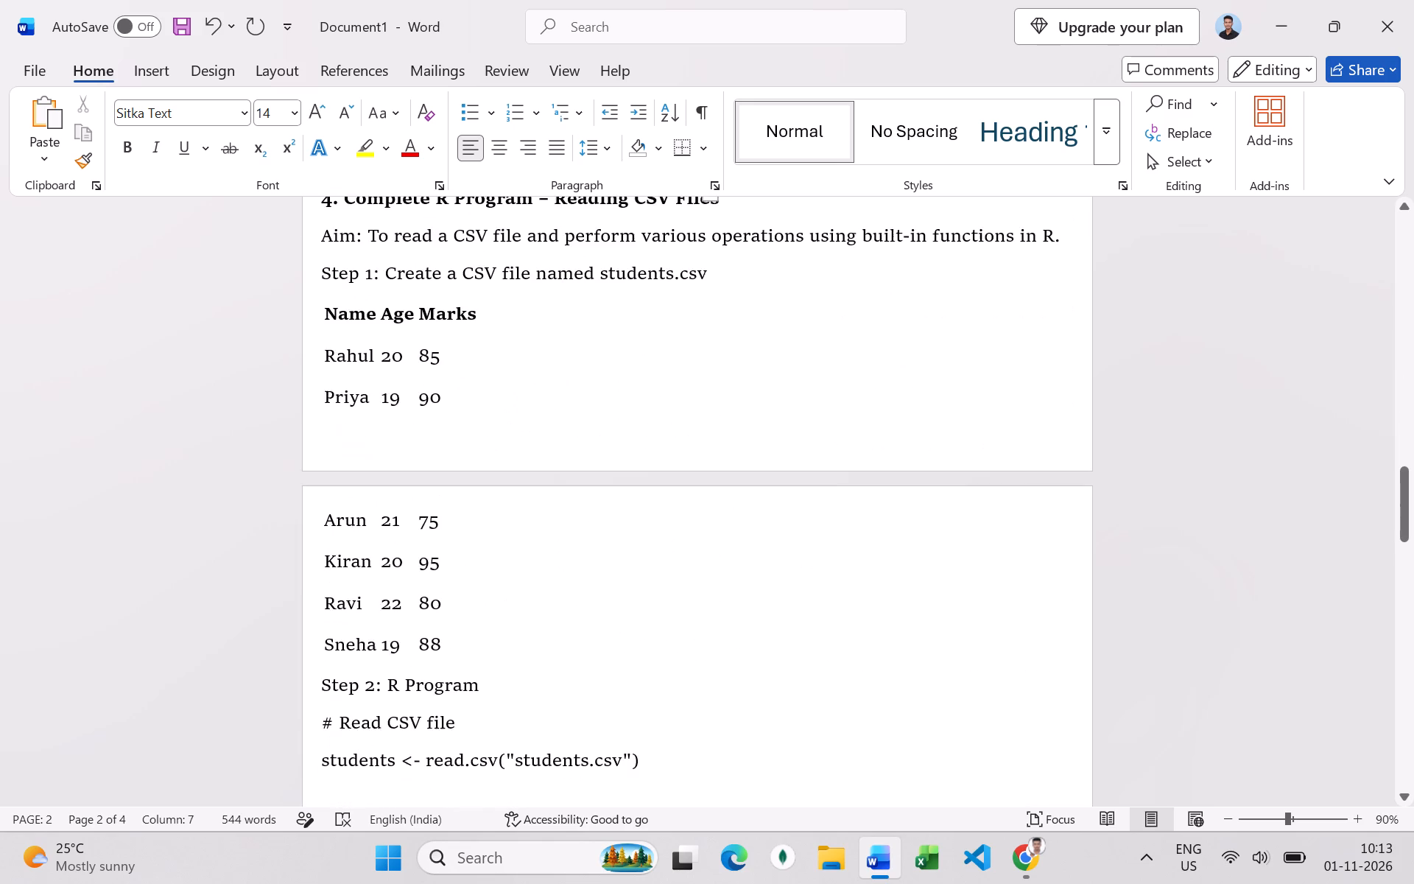
pyautogui.scroll(-6, 478, 606)
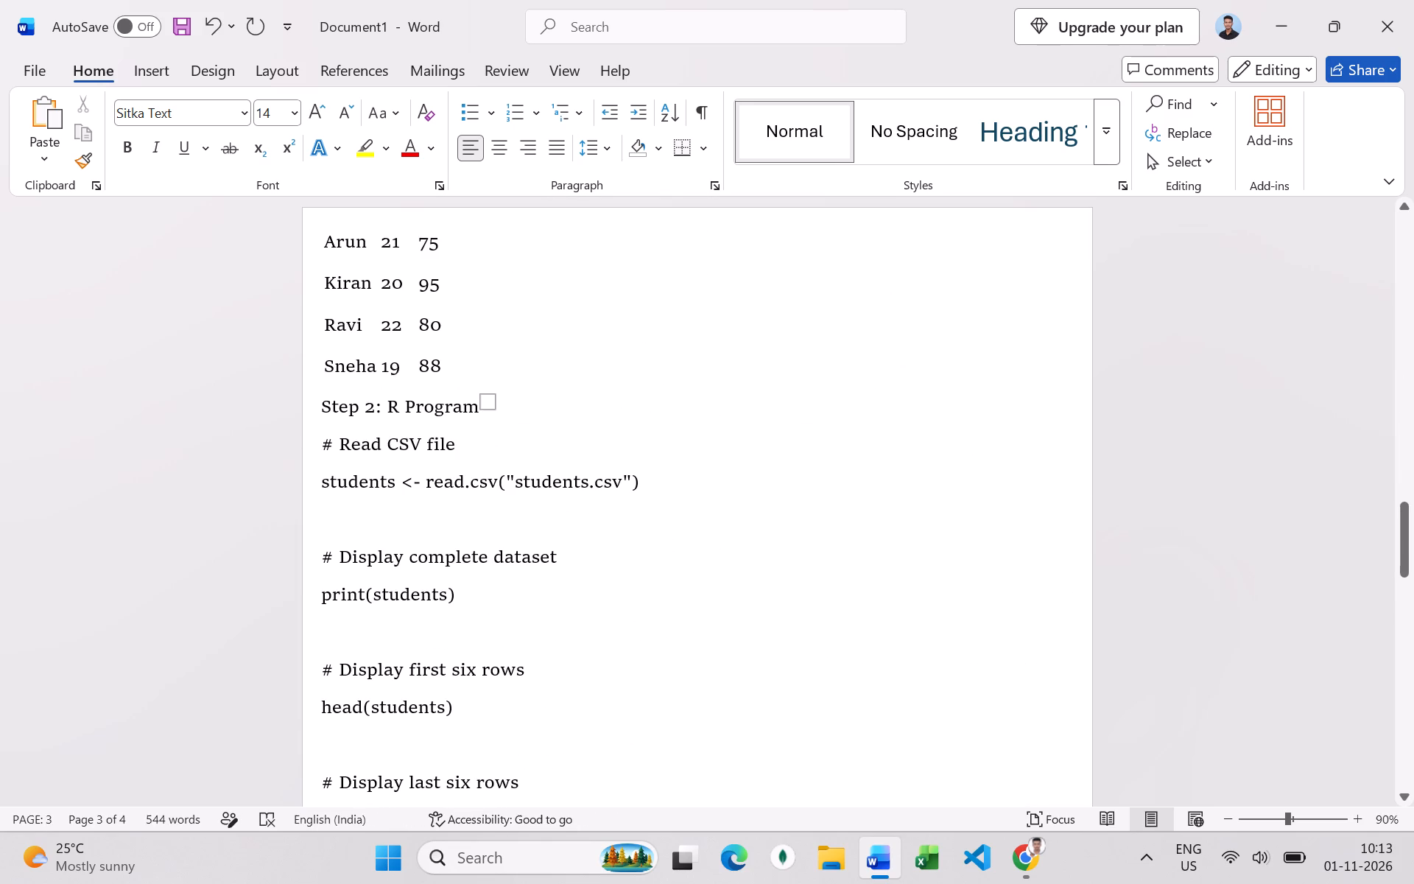
pyautogui.moveTo(464, 381); pyautogui.dragTo(262, 201)
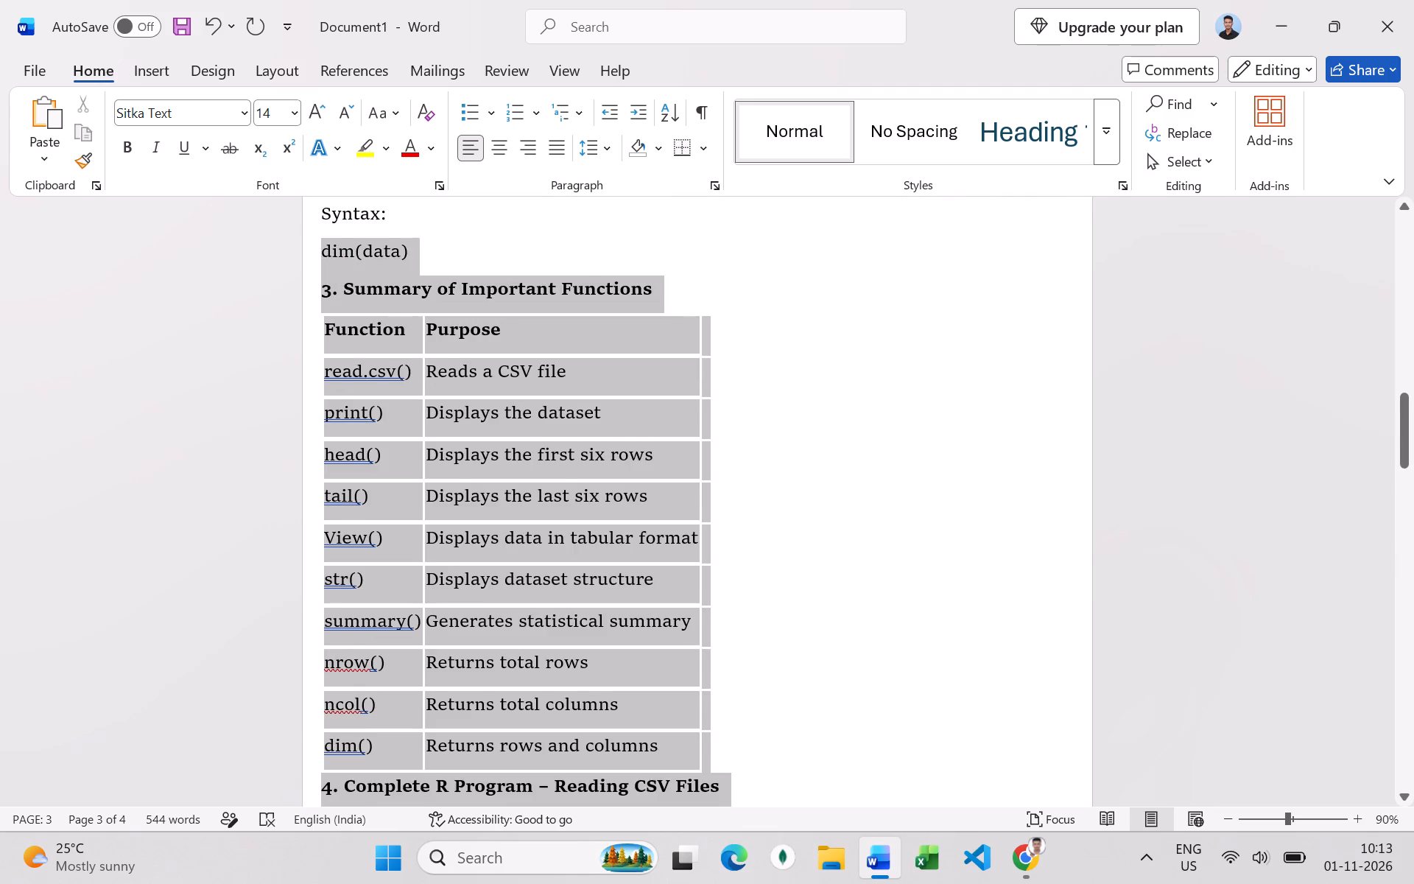
pyautogui.moveTo(262, 201); pyautogui.dragTo(314, 416)
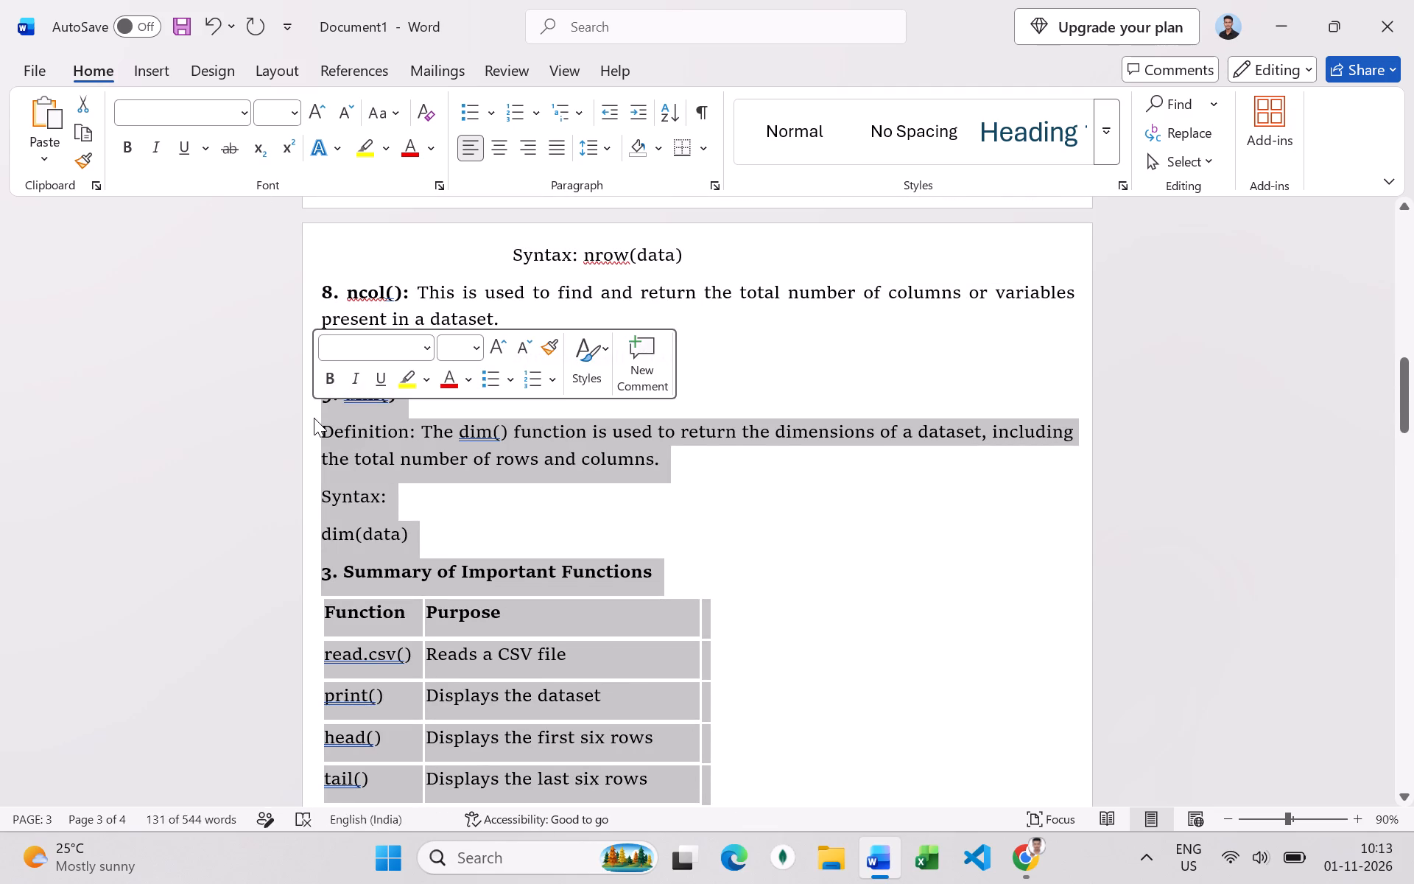
pyautogui.press('BackSpace')
# Delete everything from "# Display dimensions of dataset" to the end of the document, including the expected output and result.
pyautogui.scroll(-10, 437, 473)
pyautogui.scroll(1, 452, 486)
pyautogui.scroll(-2, 452, 486)
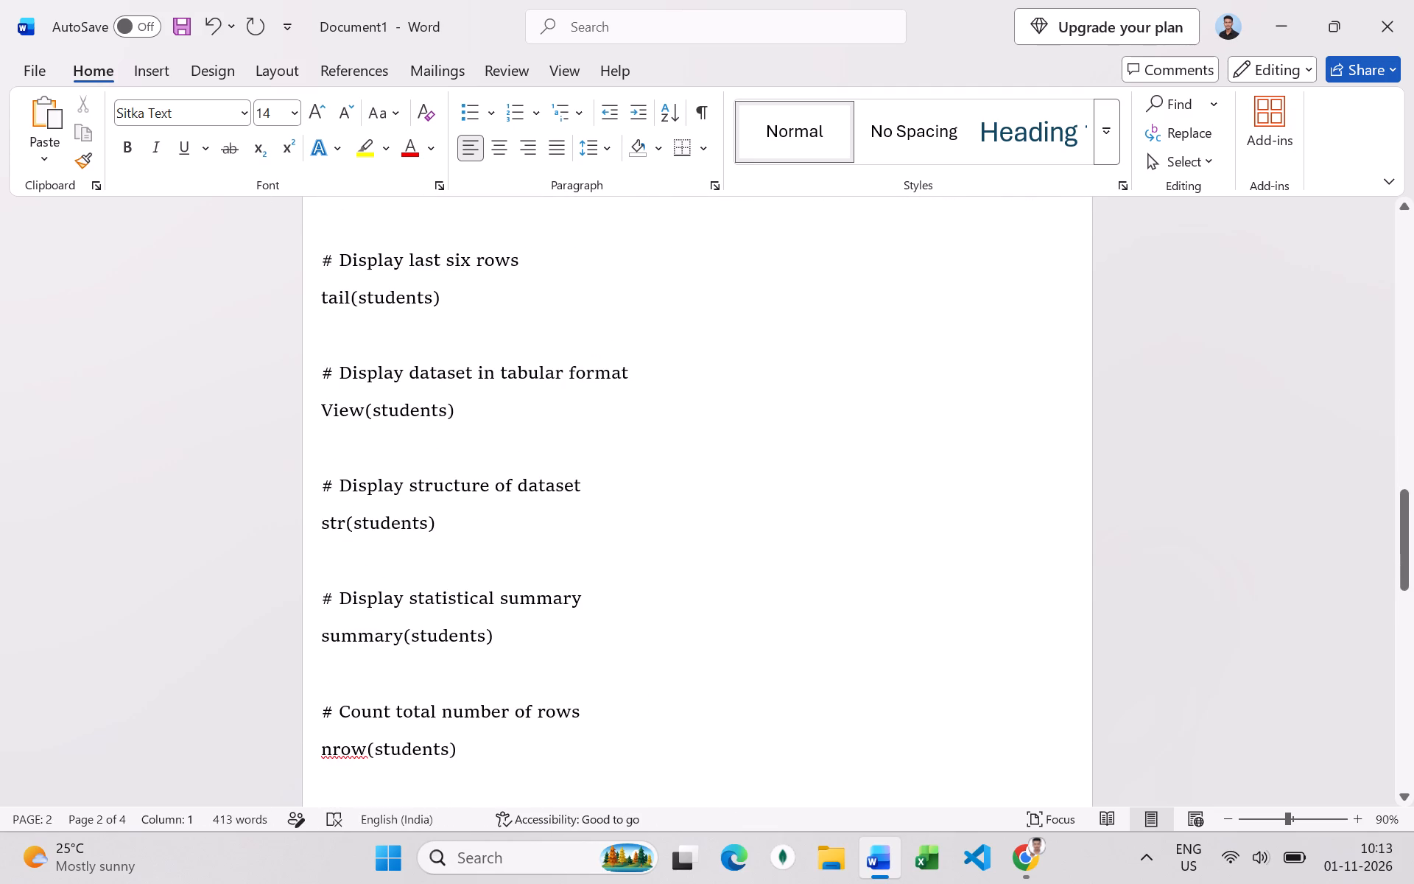
pyautogui.scroll(-16, 452, 486)
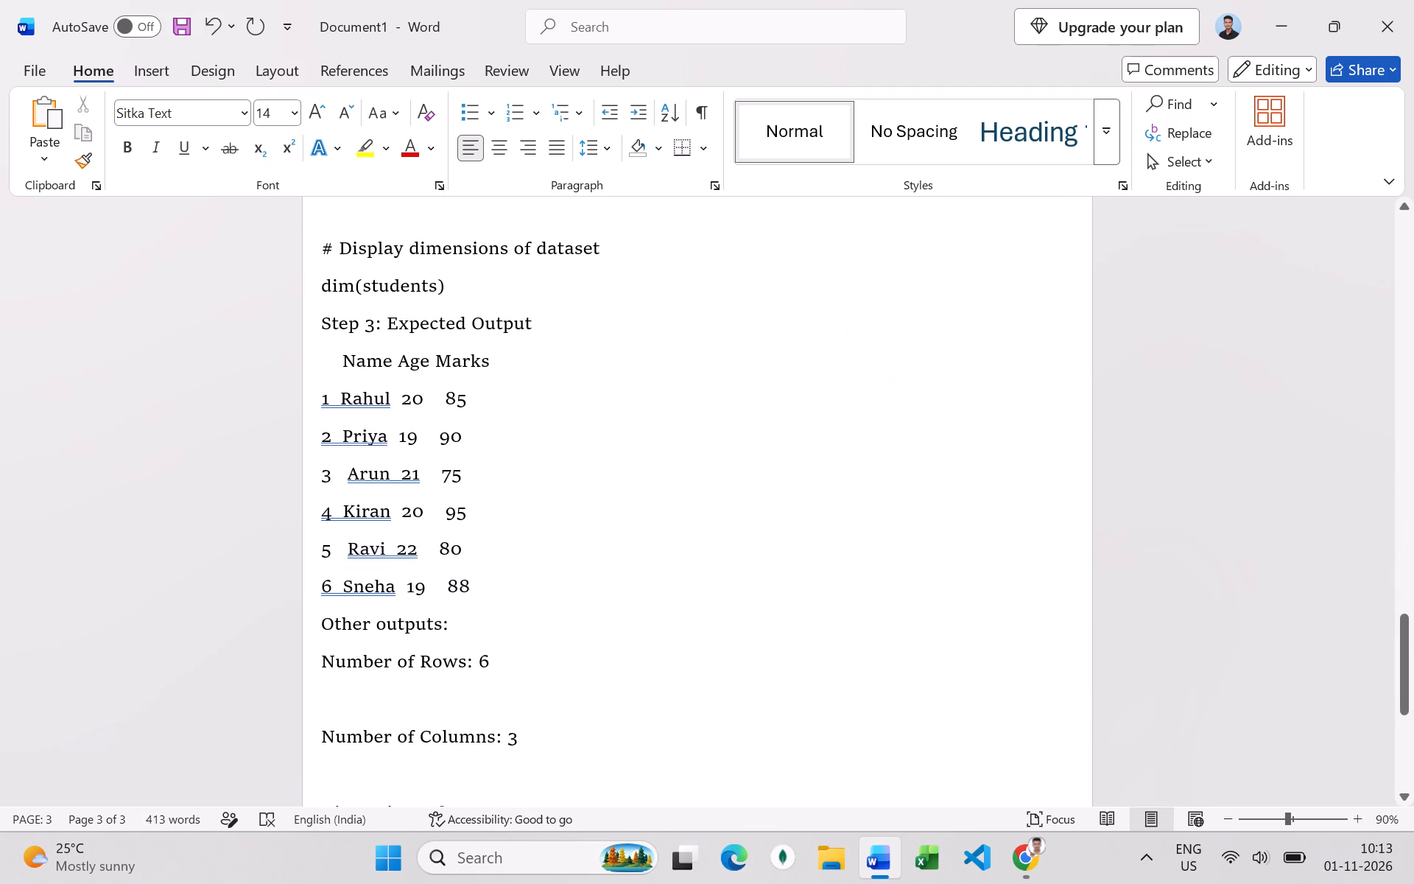
pyautogui.moveTo(319, 258); pyautogui.dragTo(592, 687)
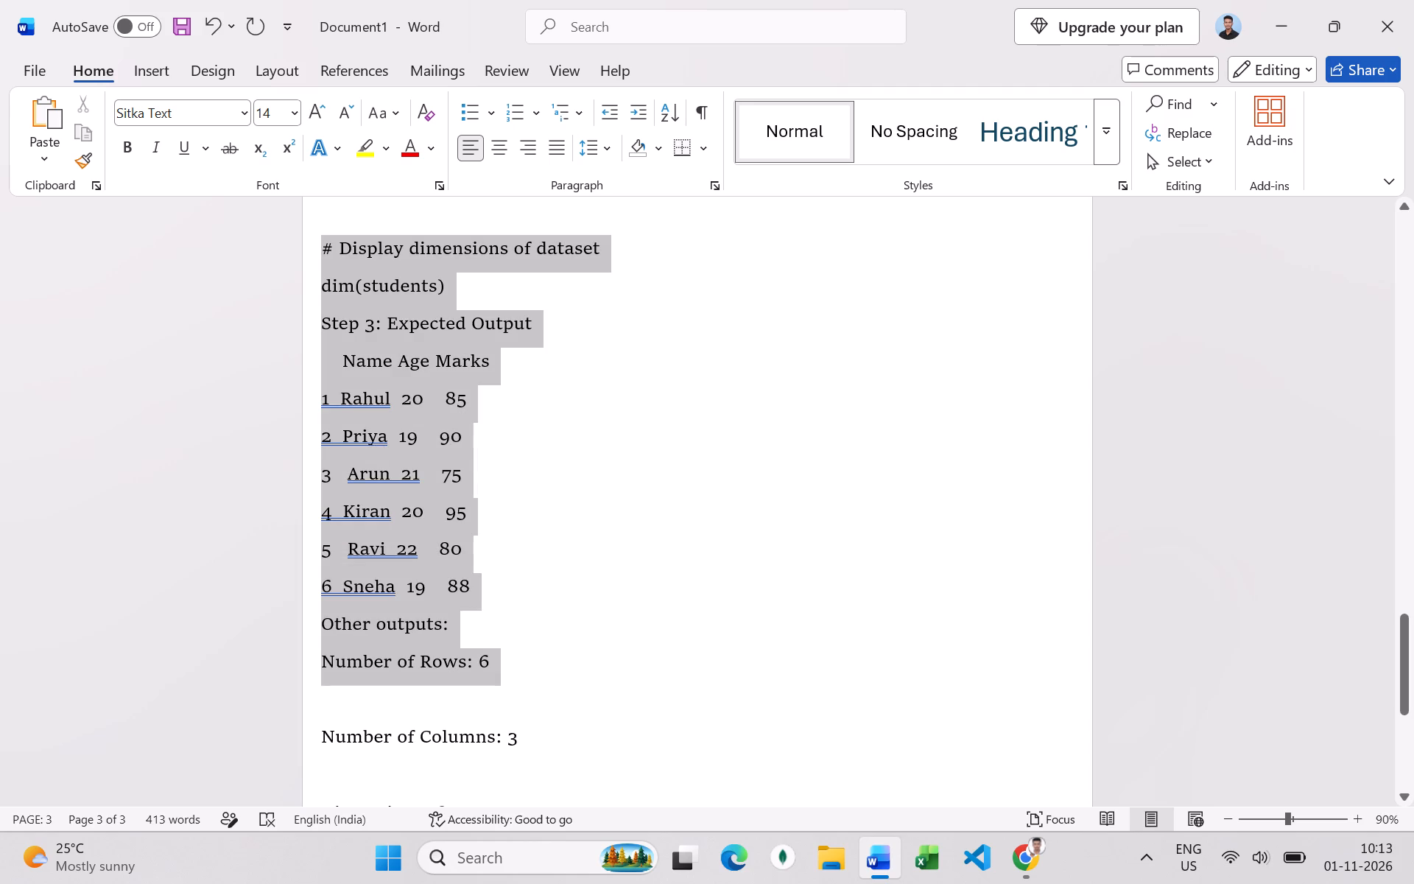
pyautogui.moveTo(592, 687); pyautogui.dragTo(669, 871)
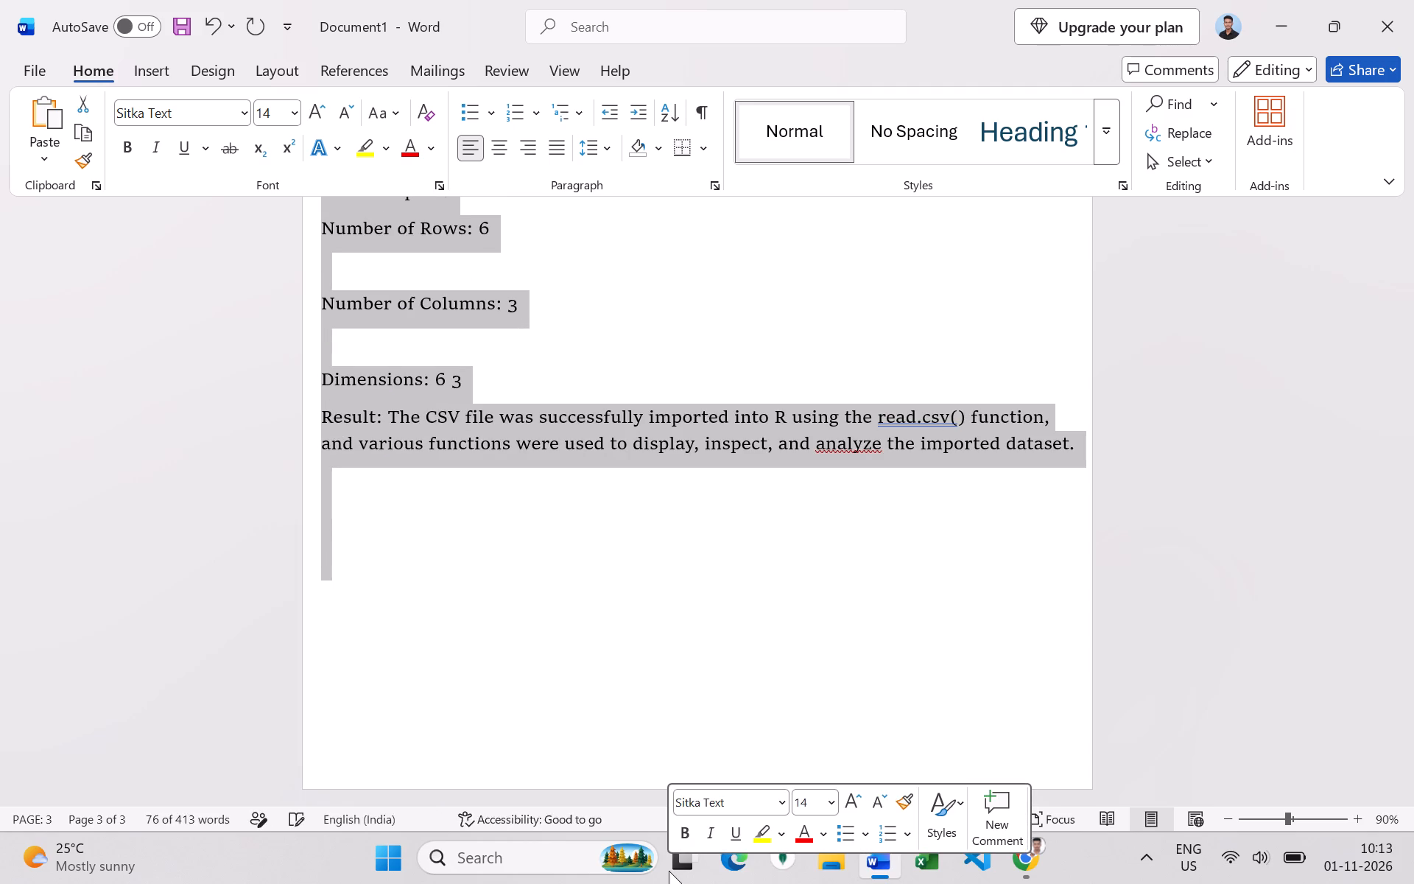
pyautogui.press('BackSpace')
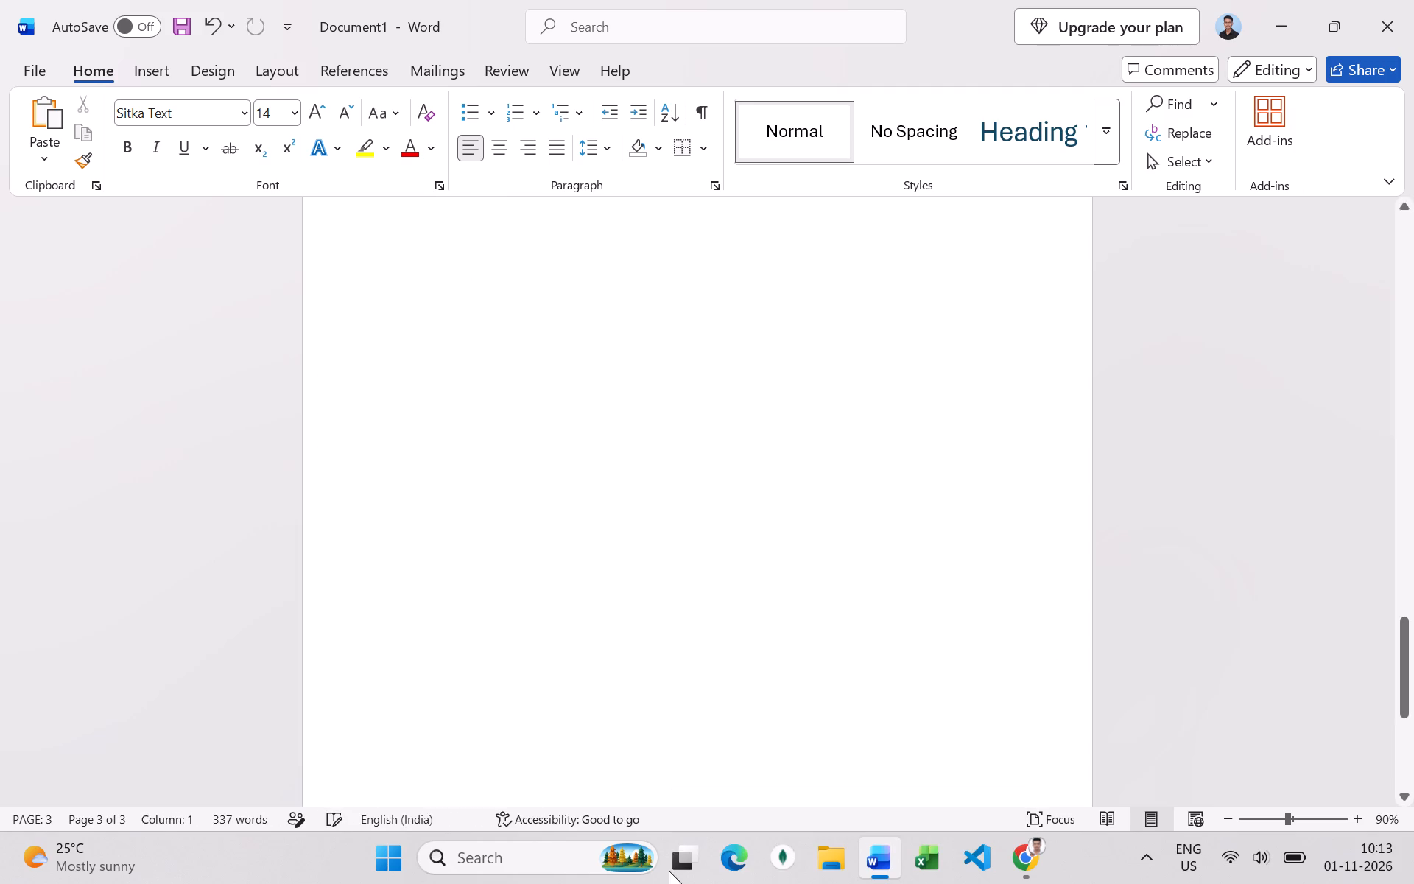
# Add a bold "Example:" line above "Step 2: R Program", with no space before the colon.
pyautogui.scroll(14, 669, 871)
pyautogui.scroll(-1, 669, 871)
pyautogui.scroll(2, 669, 871)
pyautogui.scroll(12, 433, 525)
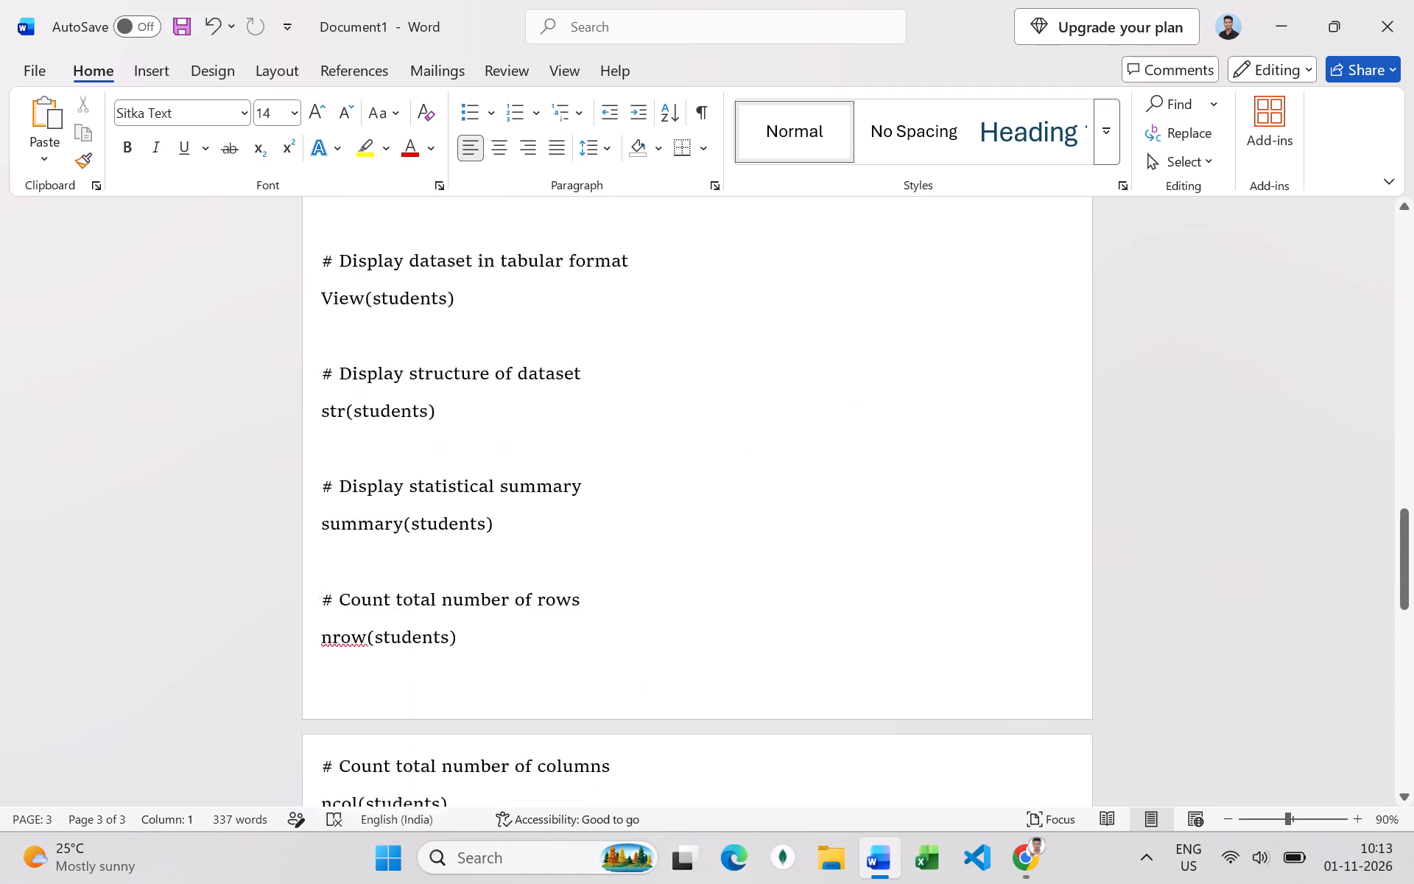
pyautogui.scroll(19, 527, 513)
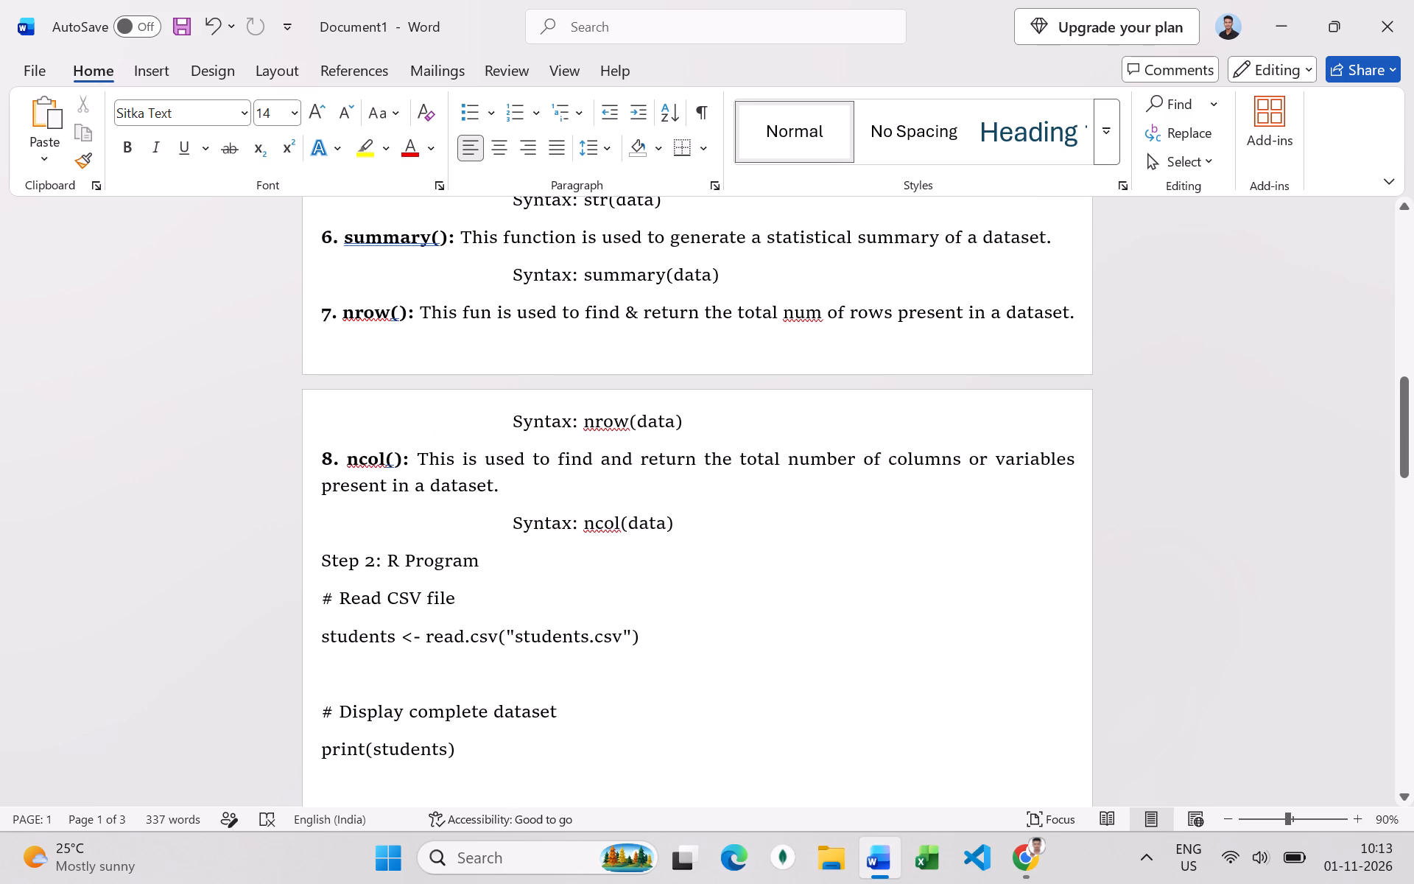
pyautogui.click(314, 566)
pyautogui.write('Example :')
pyautogui.press('Return')
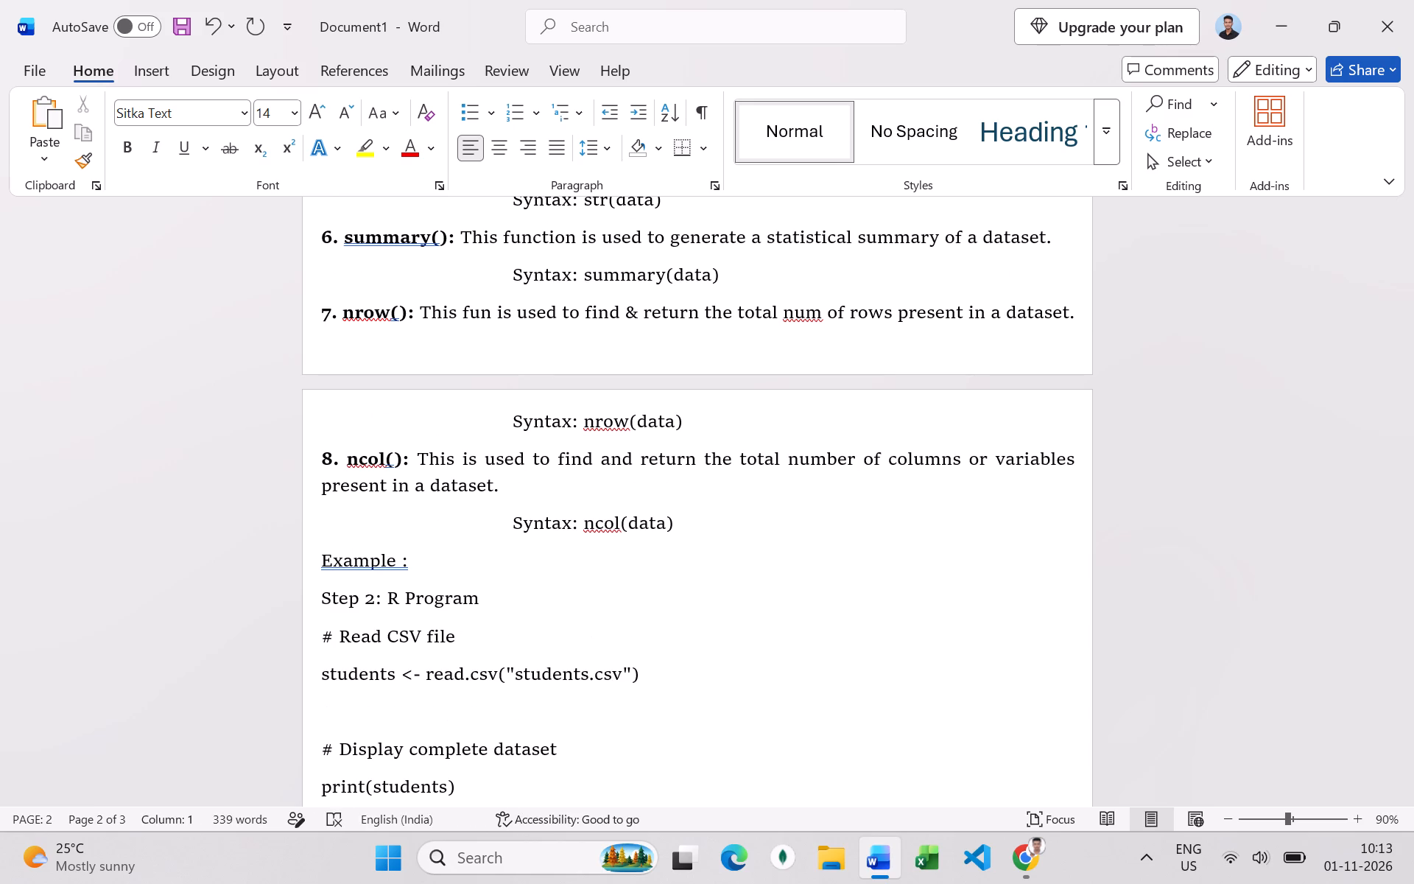
pyautogui.rightClick(333, 570)
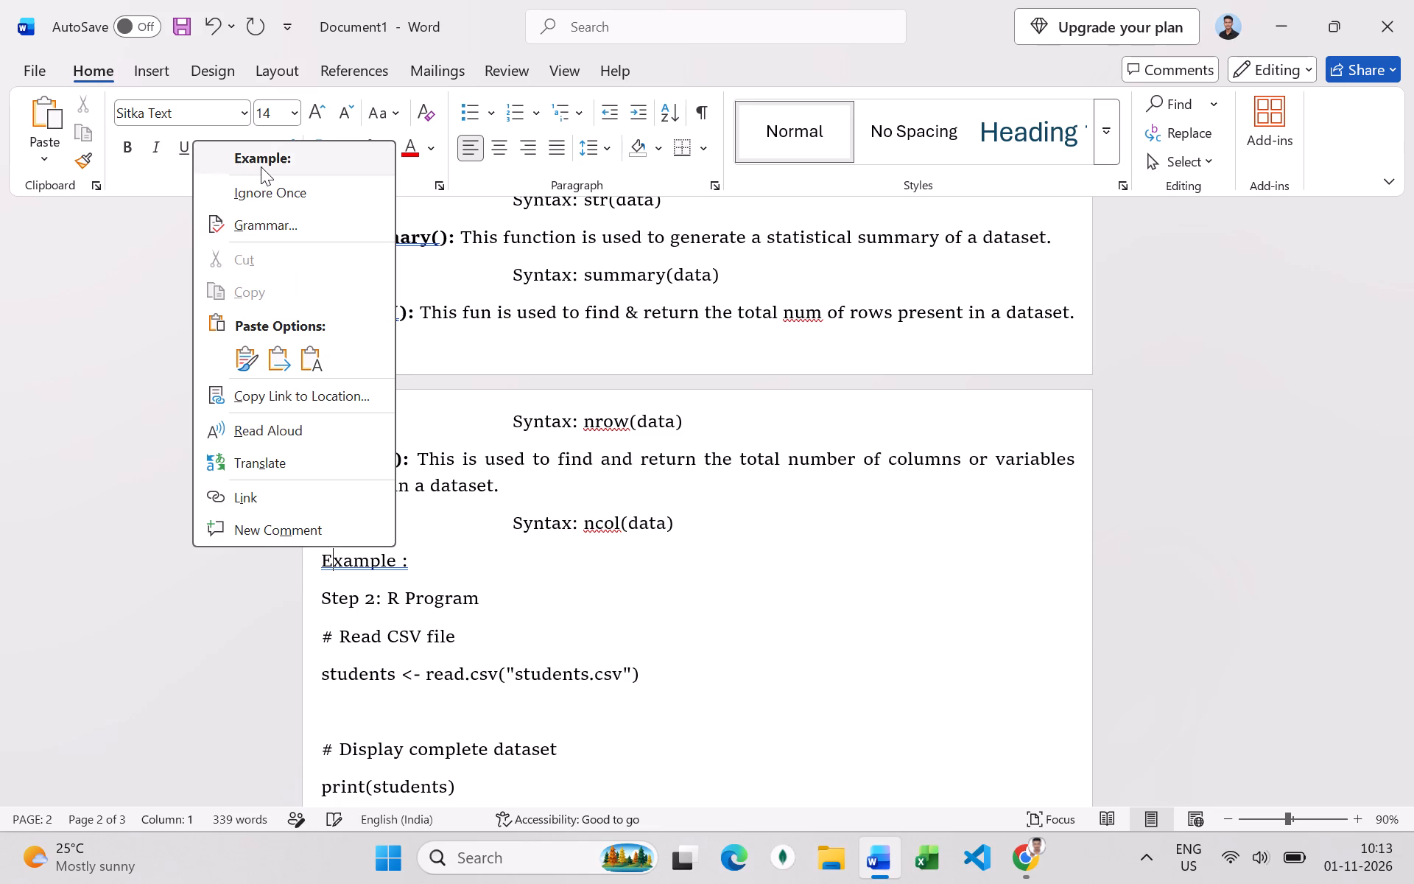
pyautogui.click(261, 166)
pyautogui.moveTo(419, 560); pyautogui.dragTo(300, 569)
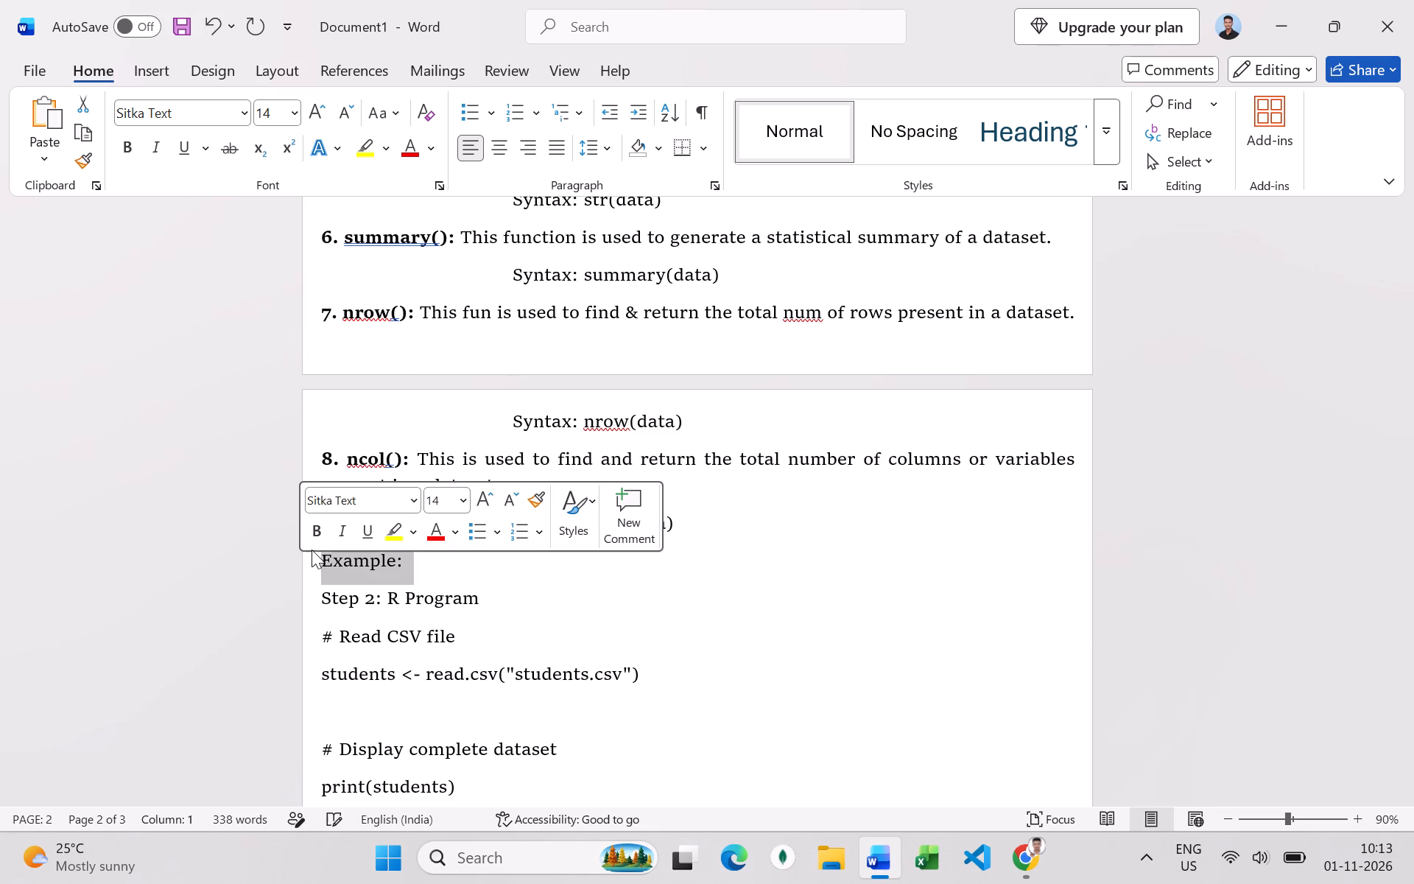
pyautogui.click(315, 541)
pyautogui.click(390, 639)
pyautogui.moveTo(320, 605); pyautogui.dragTo(421, 737)
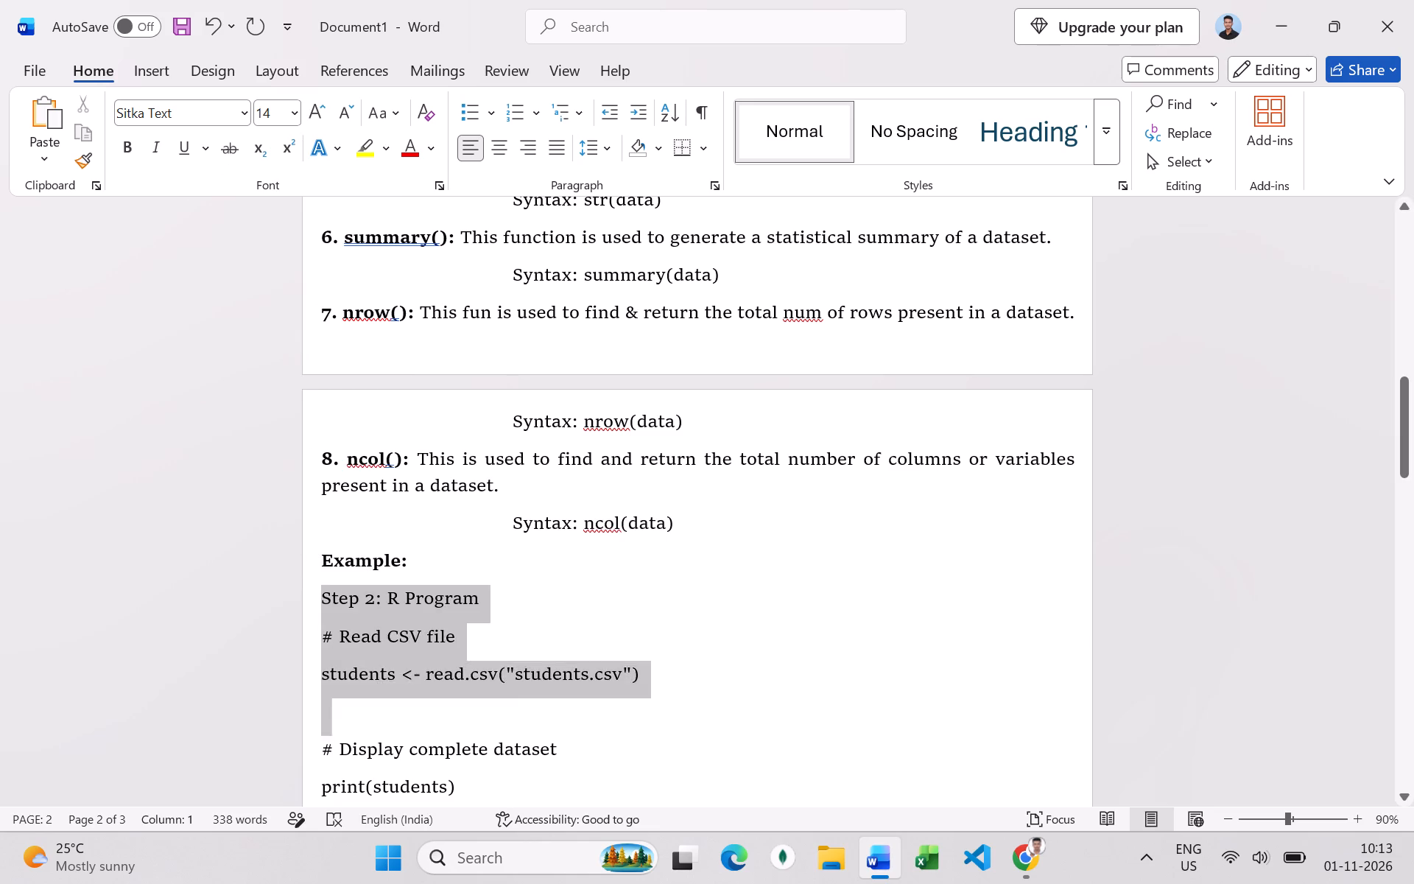
pyautogui.moveTo(421, 737); pyautogui.dragTo(487, 848)
pyautogui.hotkey('ctrl', 'c')
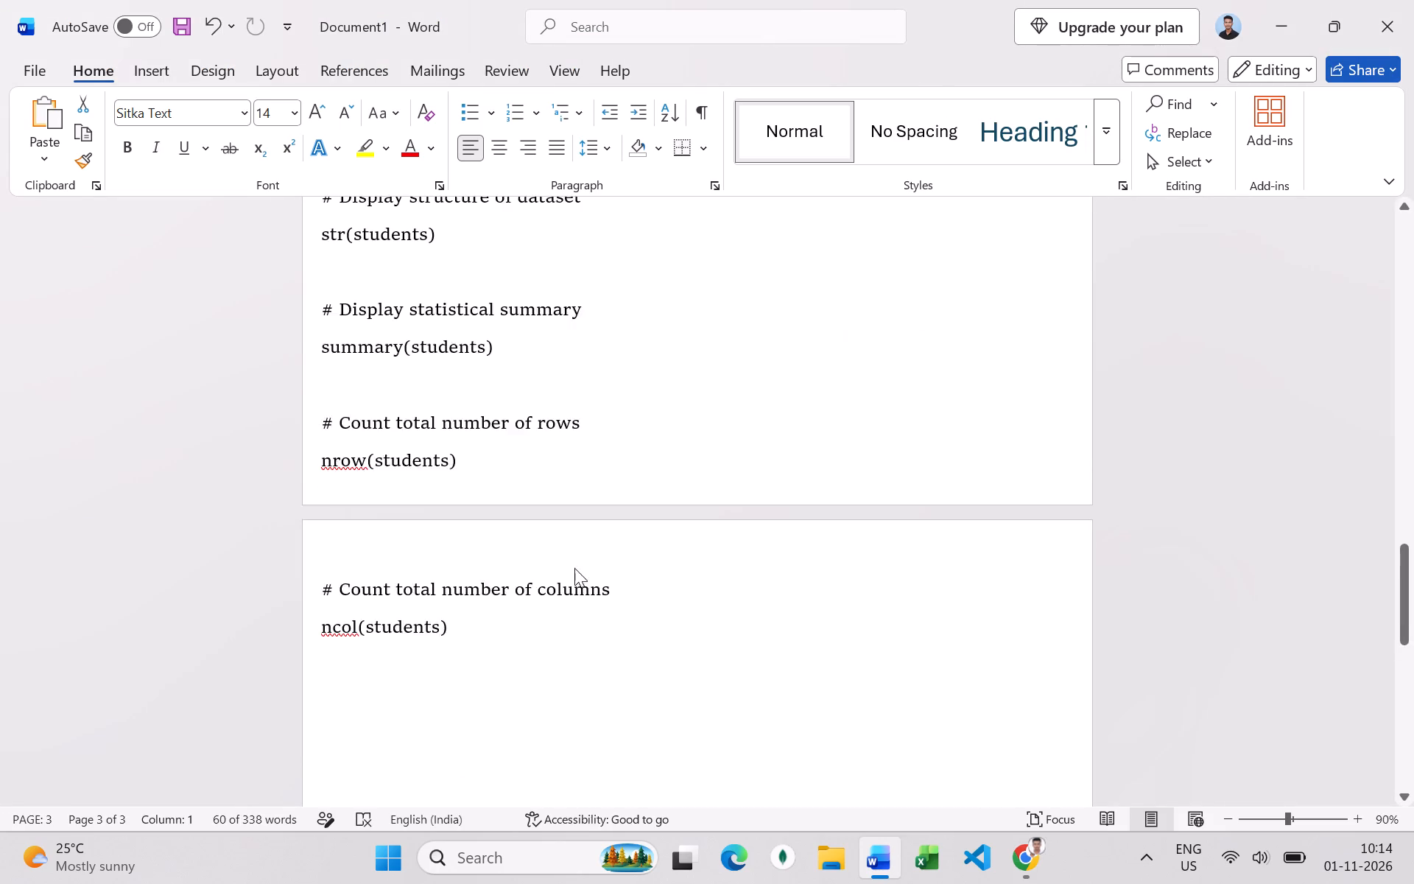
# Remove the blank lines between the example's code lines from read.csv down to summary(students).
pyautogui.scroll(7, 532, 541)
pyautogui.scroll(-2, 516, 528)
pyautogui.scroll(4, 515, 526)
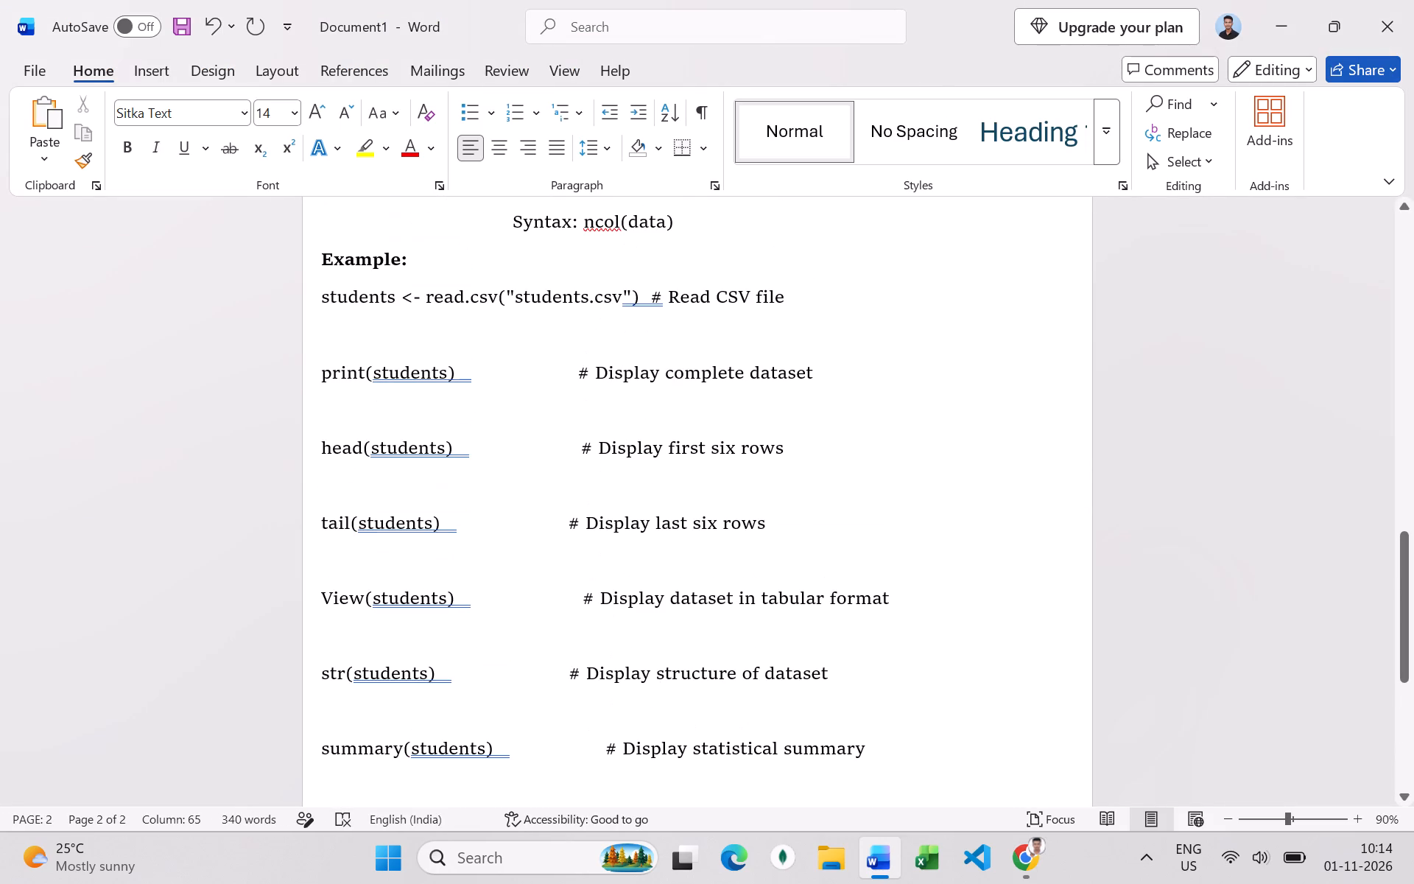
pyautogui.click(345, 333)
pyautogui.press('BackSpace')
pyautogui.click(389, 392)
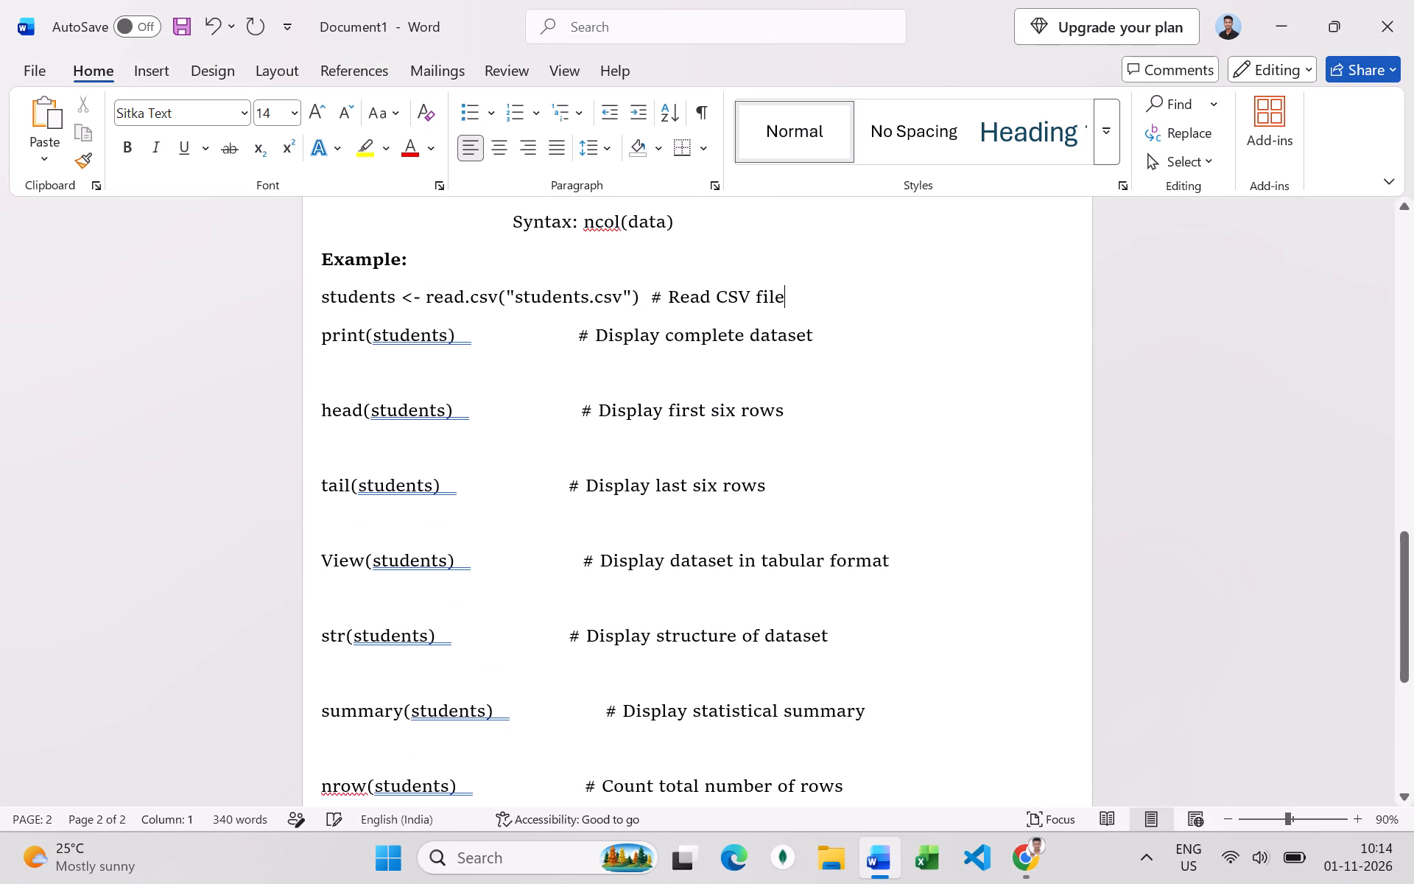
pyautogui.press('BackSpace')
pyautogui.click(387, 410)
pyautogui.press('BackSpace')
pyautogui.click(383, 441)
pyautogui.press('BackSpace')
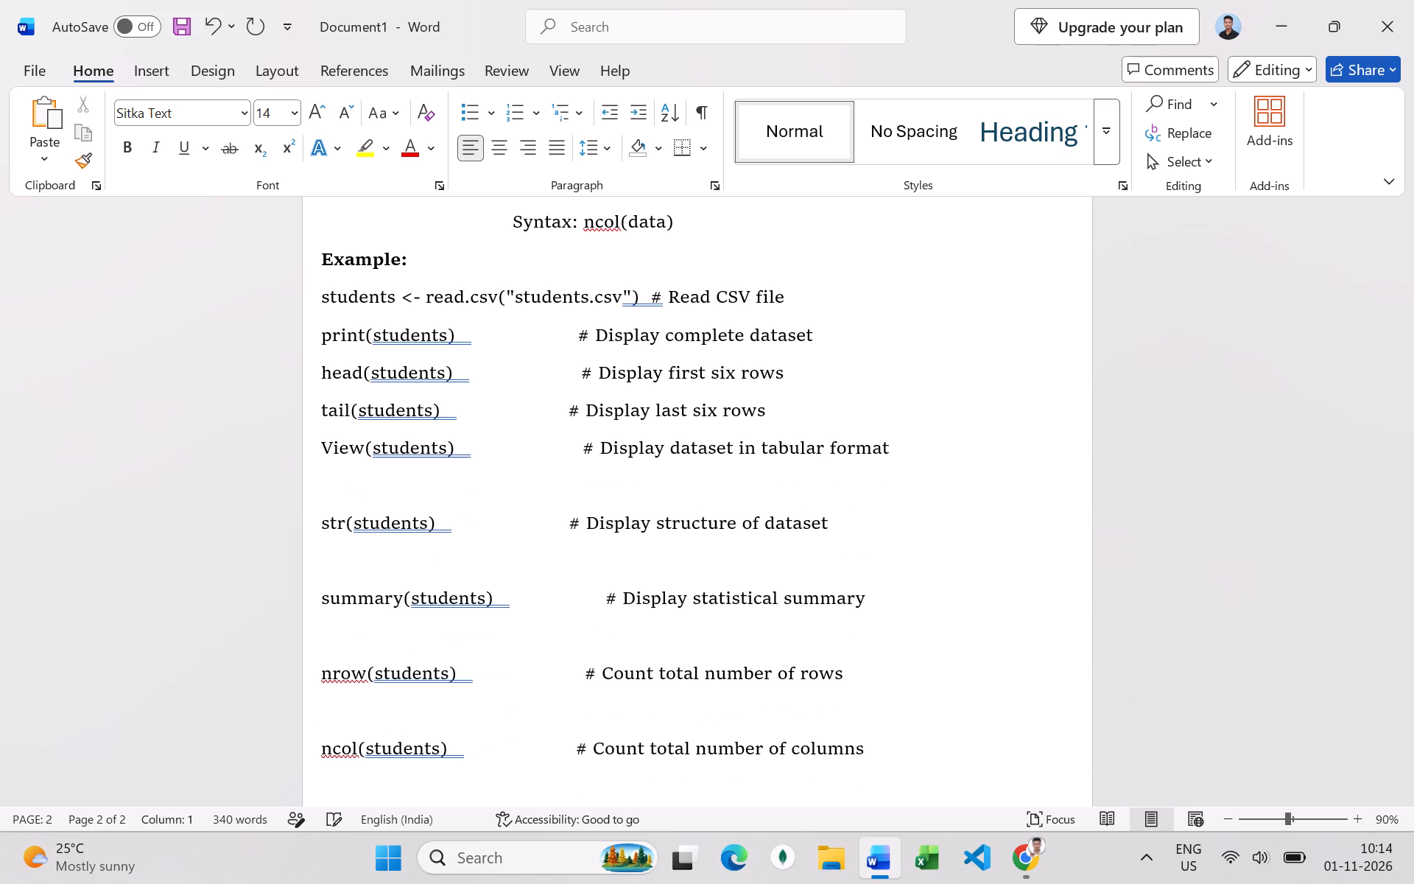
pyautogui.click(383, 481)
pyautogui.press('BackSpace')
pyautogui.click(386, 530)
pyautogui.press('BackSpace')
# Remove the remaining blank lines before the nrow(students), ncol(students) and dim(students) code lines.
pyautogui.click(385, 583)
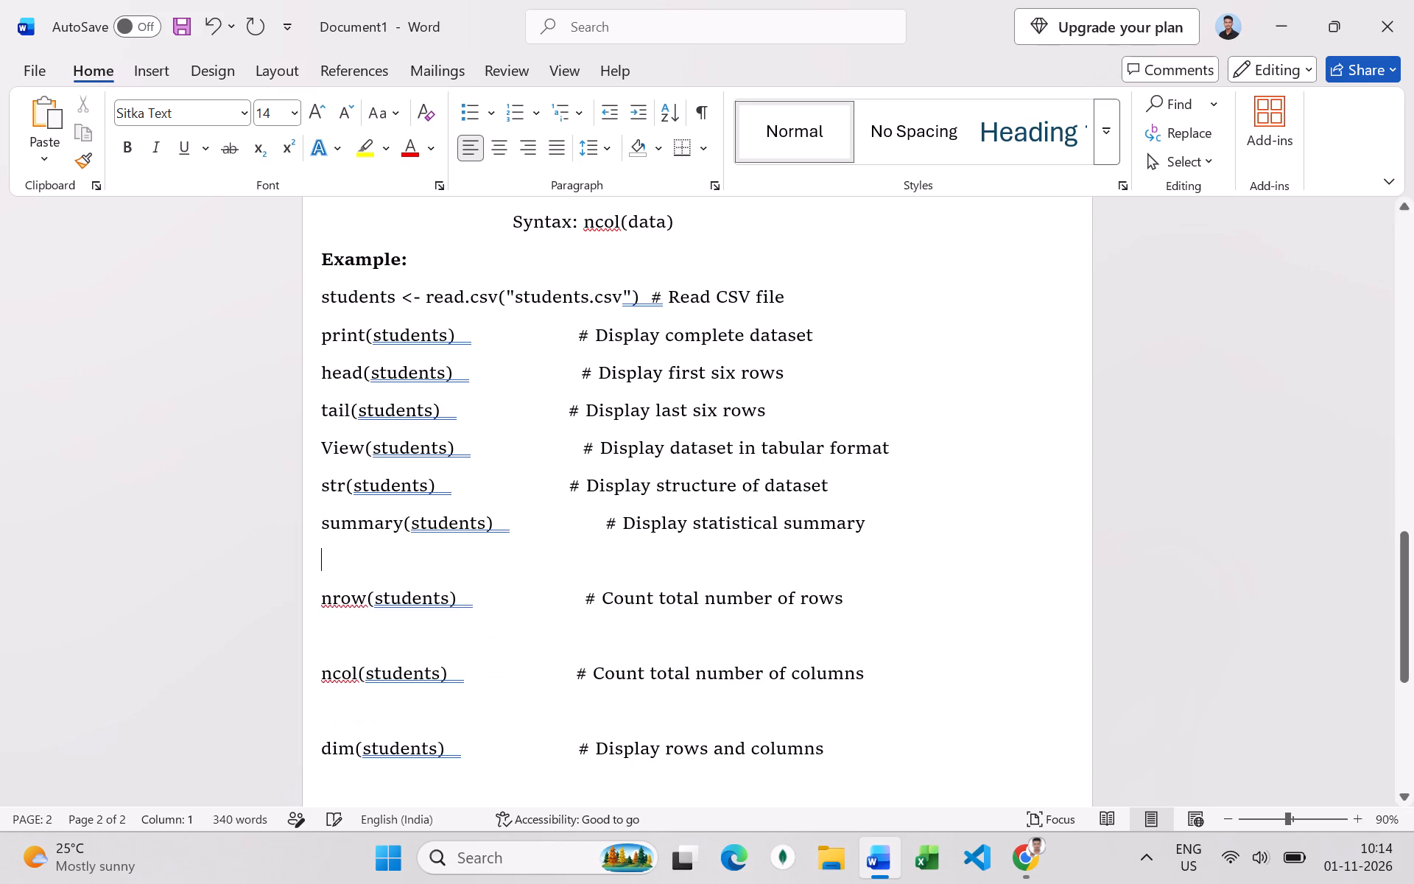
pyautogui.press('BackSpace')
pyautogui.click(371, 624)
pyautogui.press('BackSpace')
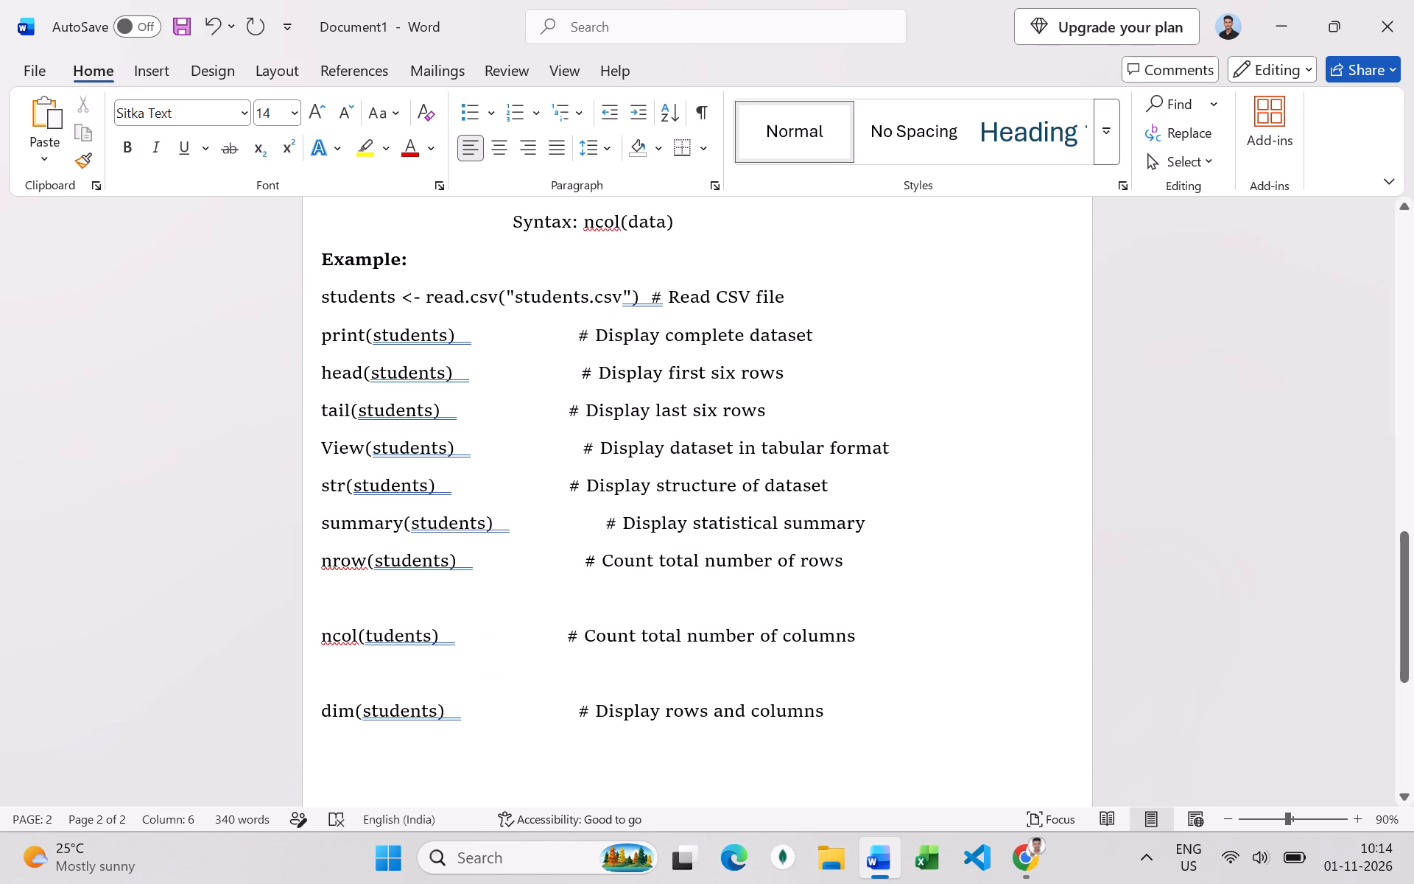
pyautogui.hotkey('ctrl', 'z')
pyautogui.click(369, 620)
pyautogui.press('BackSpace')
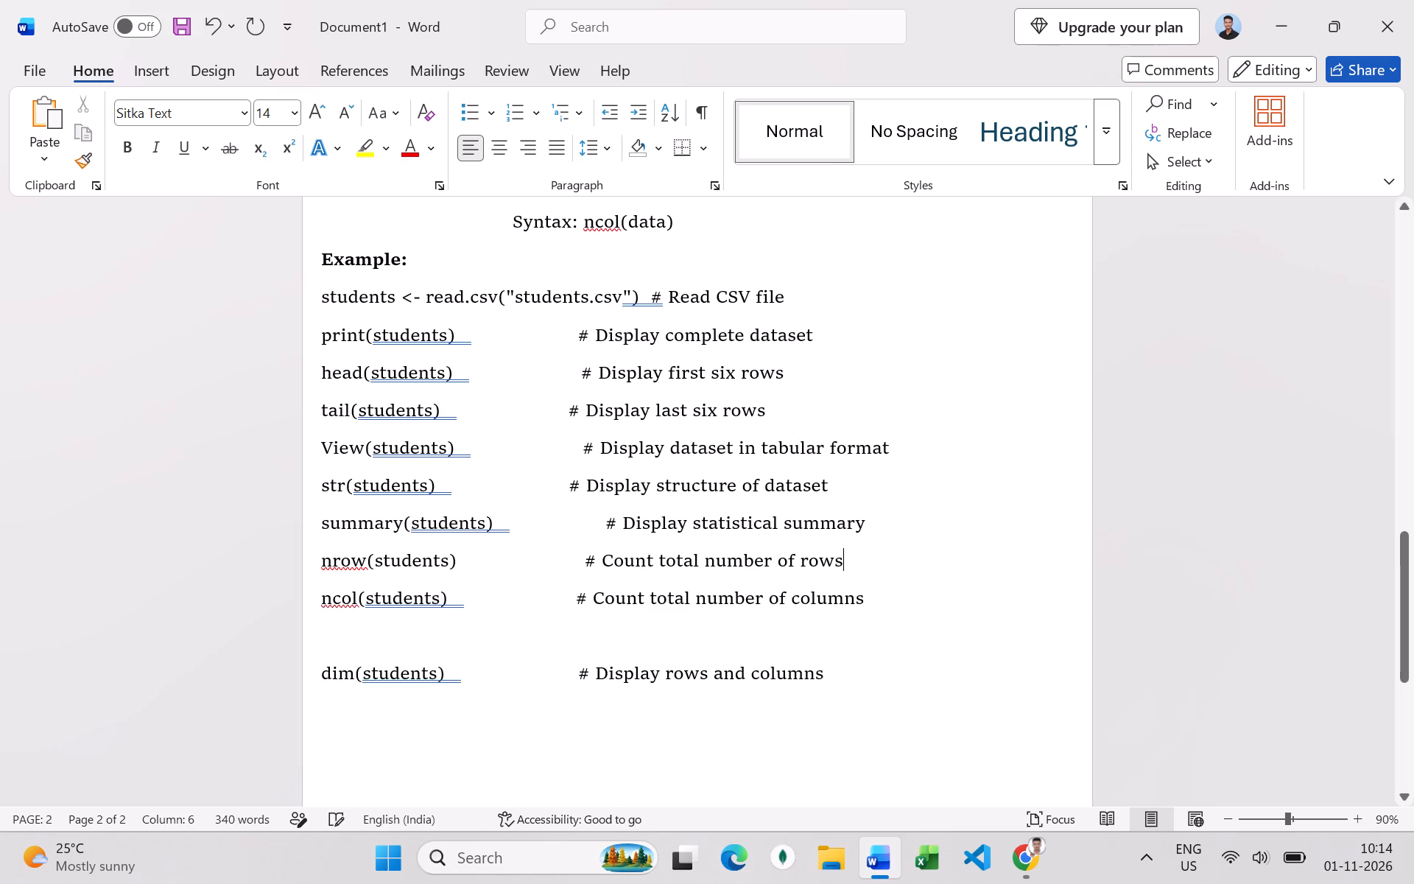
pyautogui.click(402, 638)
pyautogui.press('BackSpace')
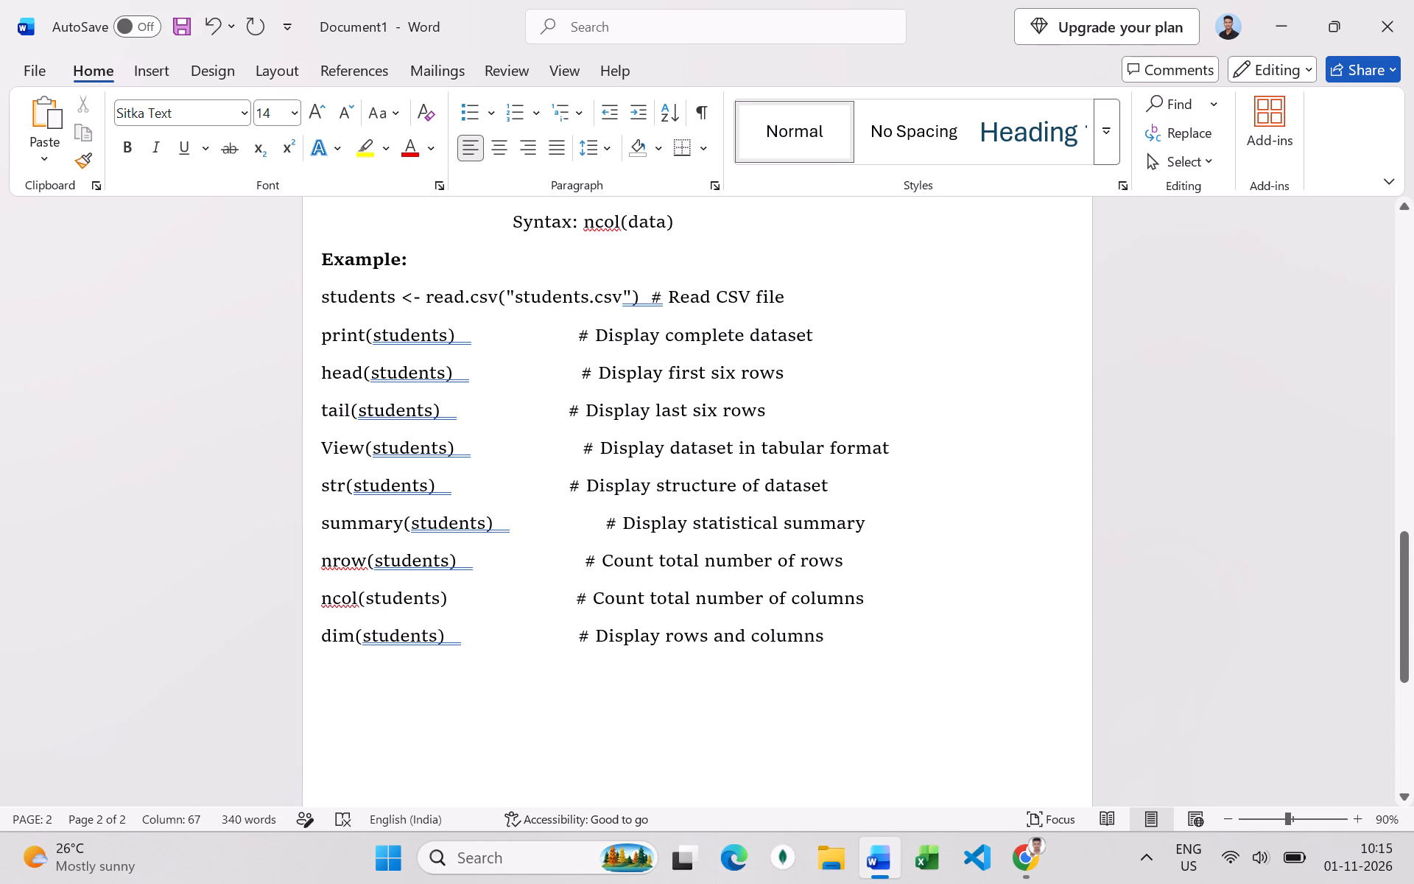
# Delete all the commented code lines under the Example label, including dim(students).
pyautogui.moveTo(836, 634); pyautogui.dragTo(328, 648)
pyautogui.press('BackSpace')
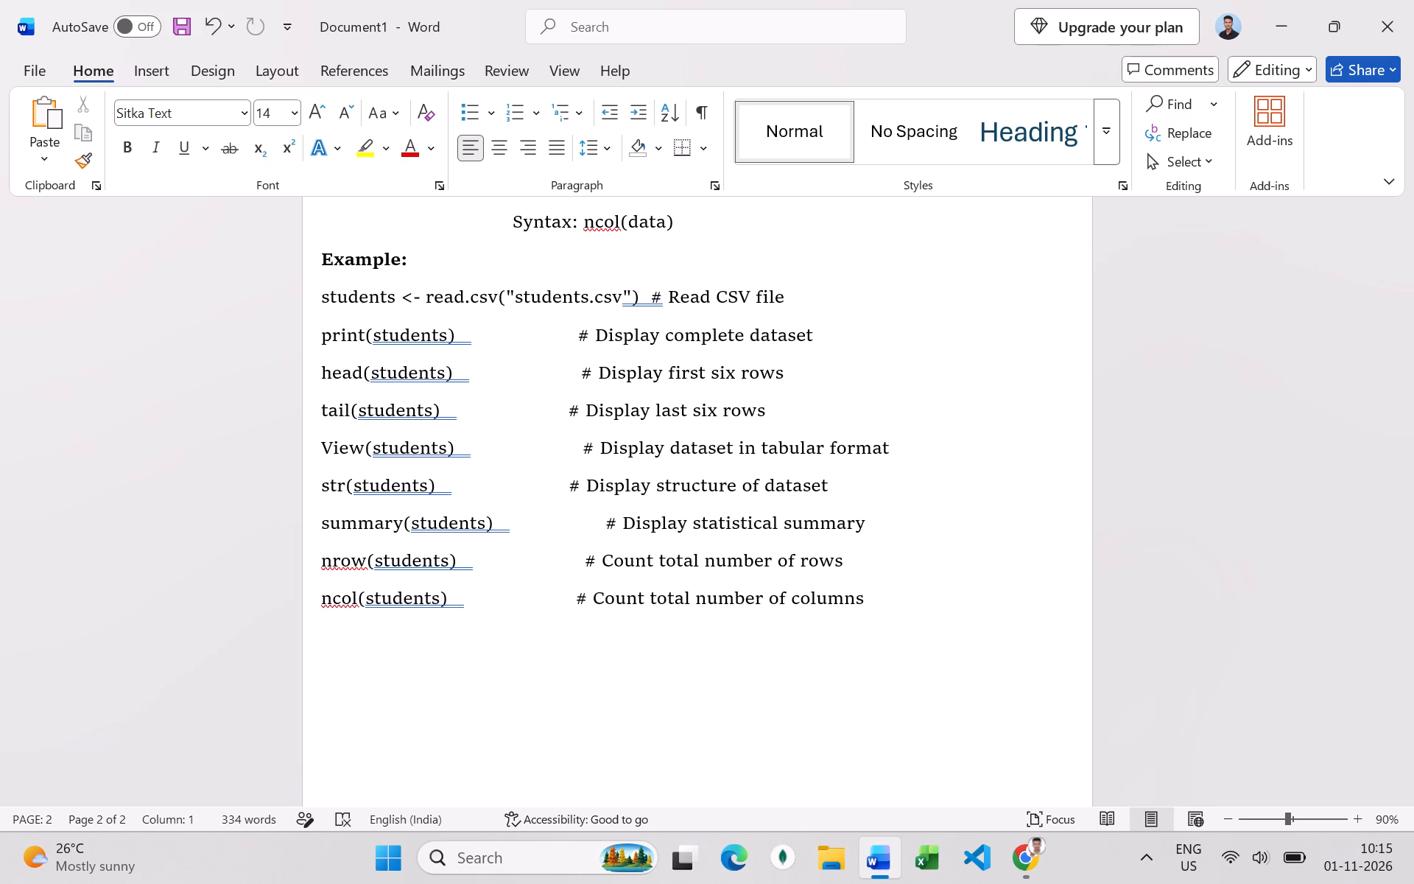
pyautogui.moveTo(865, 613); pyautogui.dragTo(286, 380)
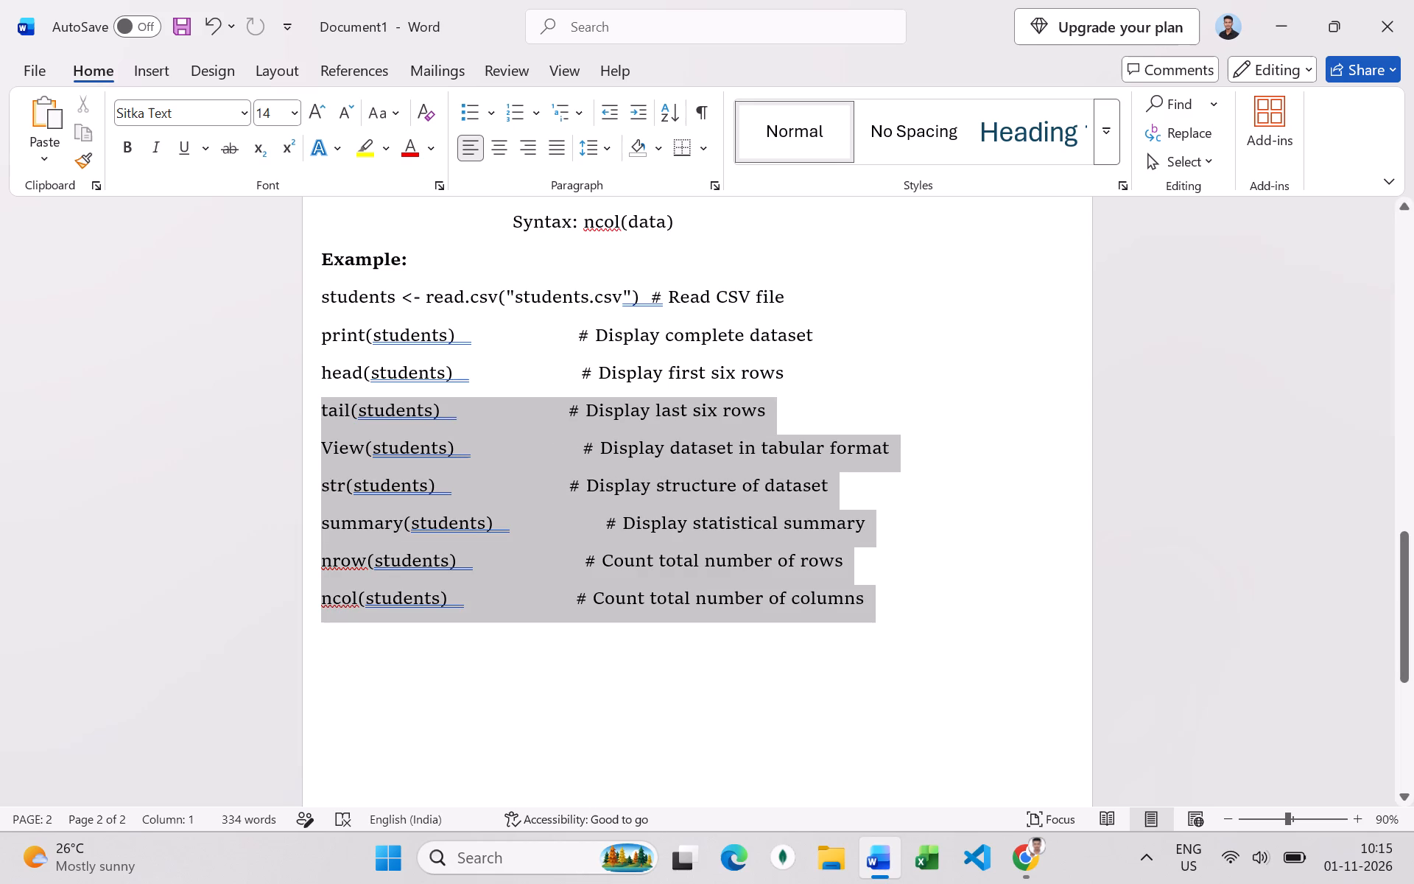
pyautogui.moveTo(286, 380); pyautogui.dragTo(279, 321)
pyautogui.press('BackSpace')
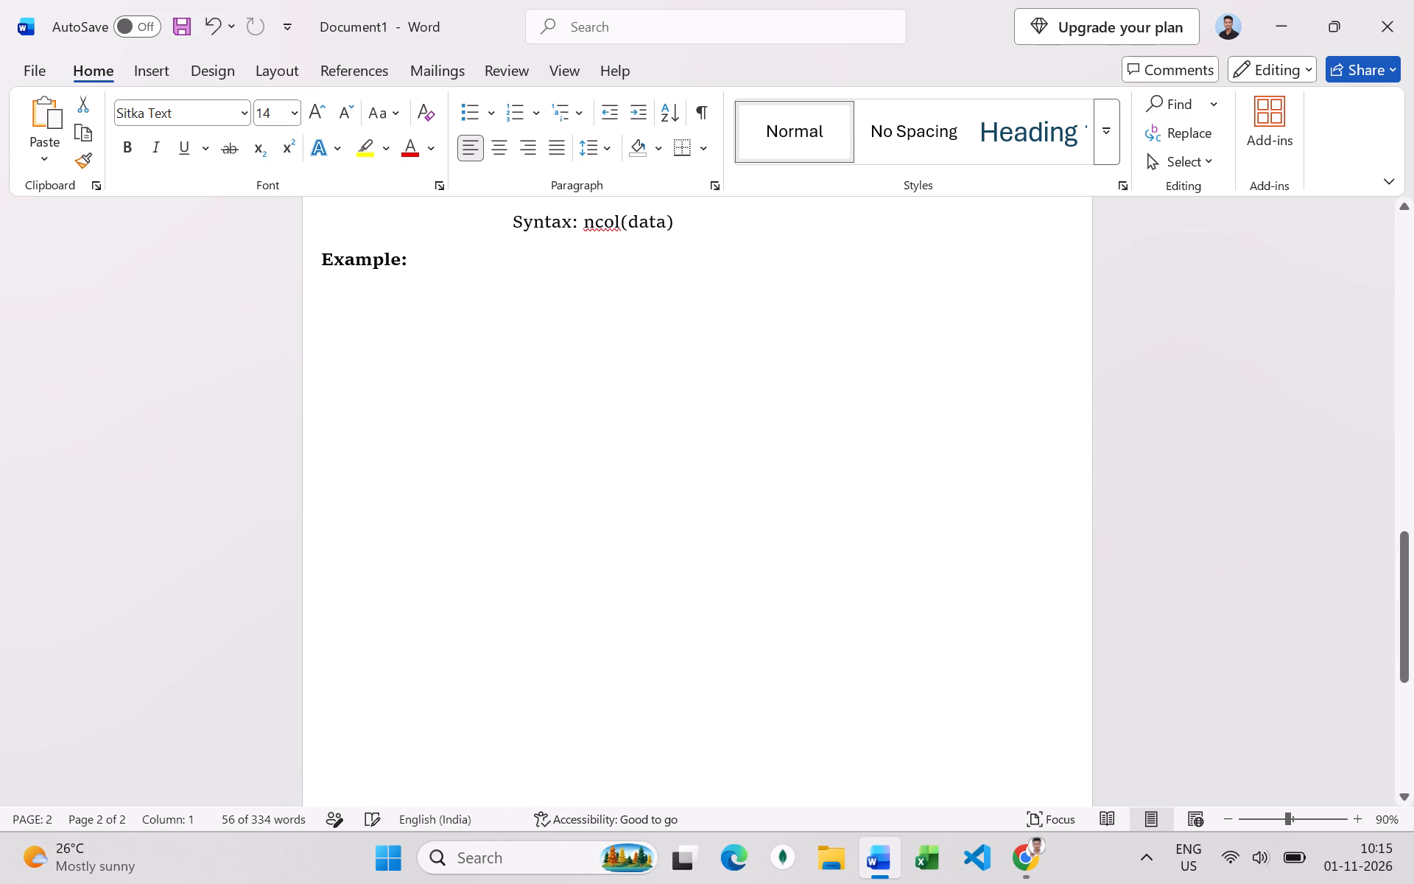
pyautogui.press('BackSpace')
# Add the text "own or [ follow H.B – 48 ]" after the Example label.
pyautogui.press('space')
pyautogui.write('own')
pyautogui.press('space')
pyautogui.write('or')
pyautogui.press('space')
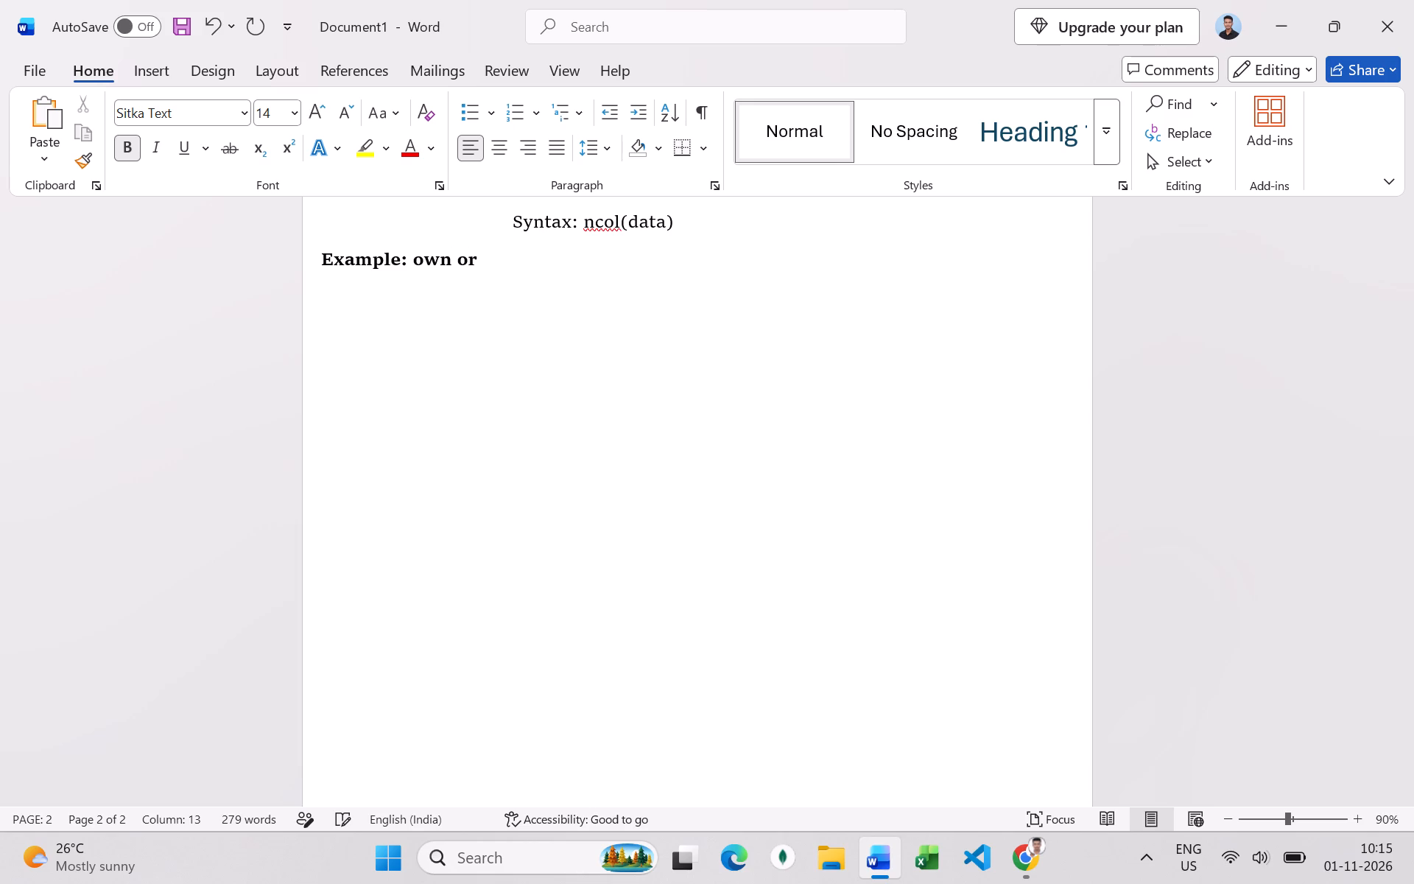
pyautogui.write('[ follow')
pyautogui.press('space')
pyautogui.press('h')
pyautogui.press('.')
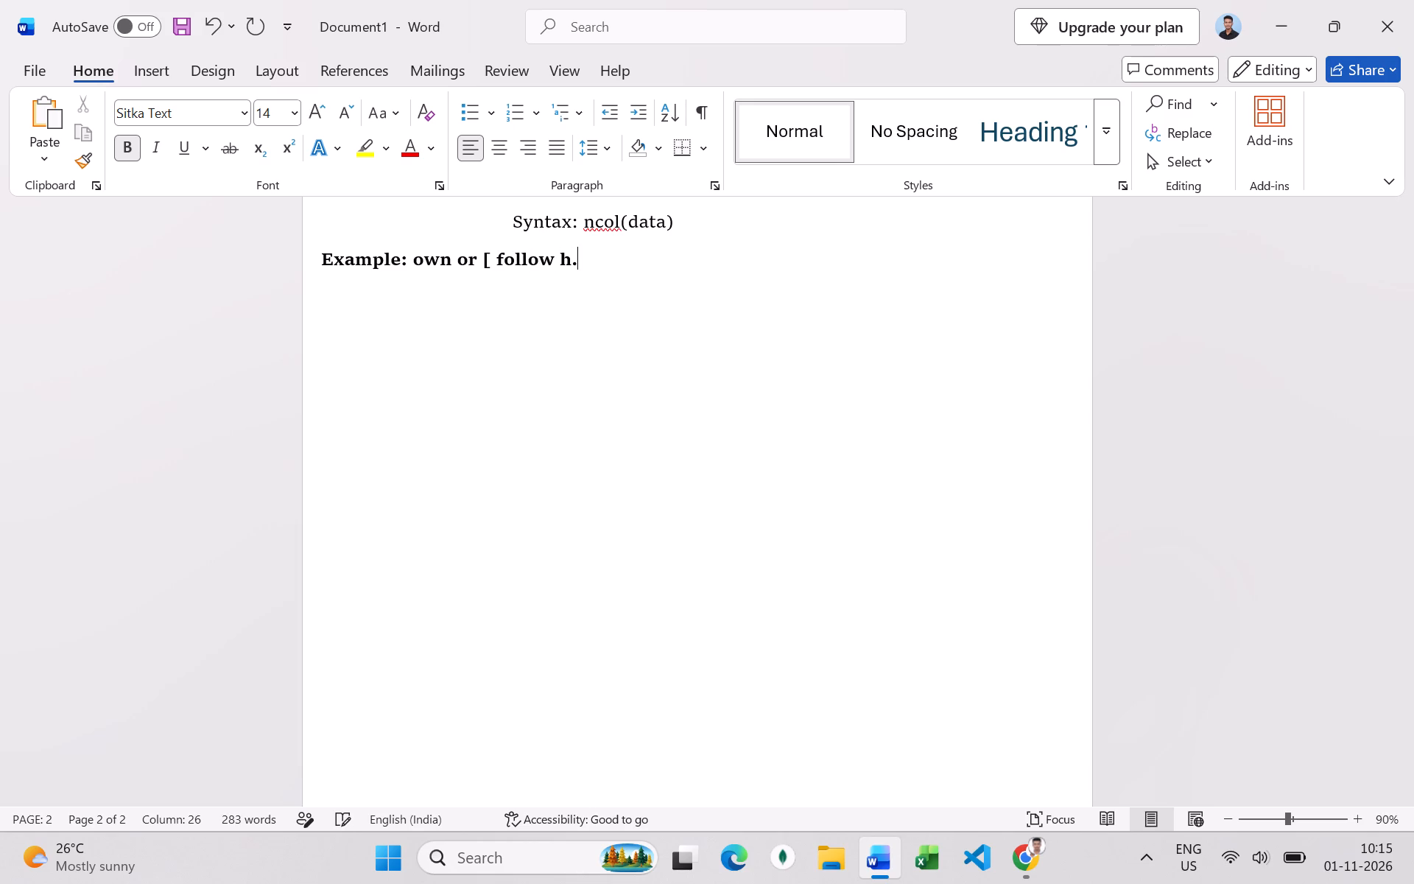
pyautogui.press('BackSpace')
pyautogui.press('BackSpace')
pyautogui.write('H.B')
pyautogui.press('space')
pyautogui.write('-')
pyautogui.press('space')
pyautogui.write('48 ]')
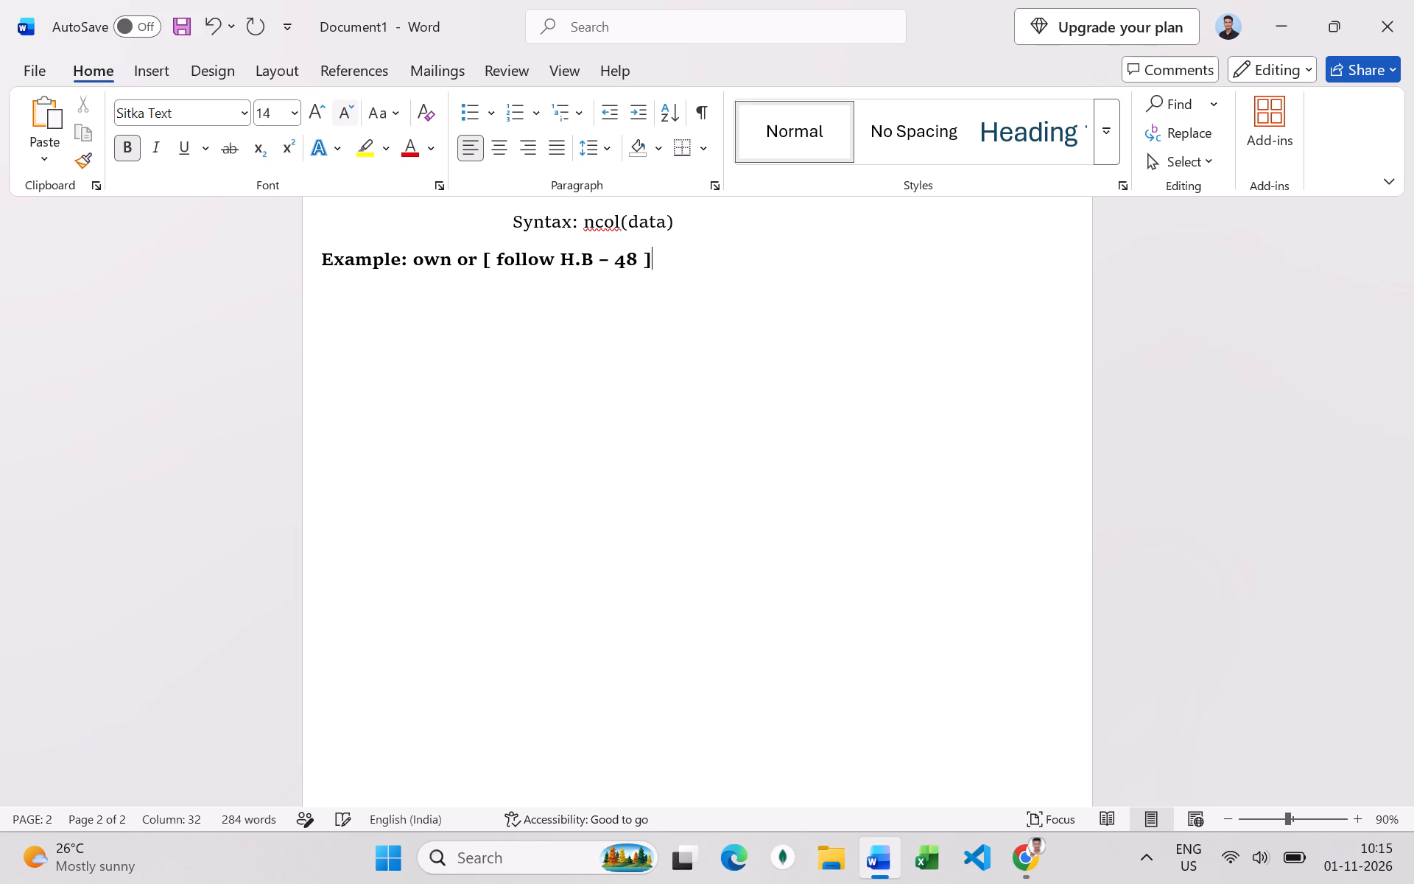
pyautogui.press('space')
# Capitalize each word in "own or [ follow" on the Example line.
pyautogui.moveTo(412, 269); pyautogui.dragTo(537, 262)
pyautogui.click(393, 107)
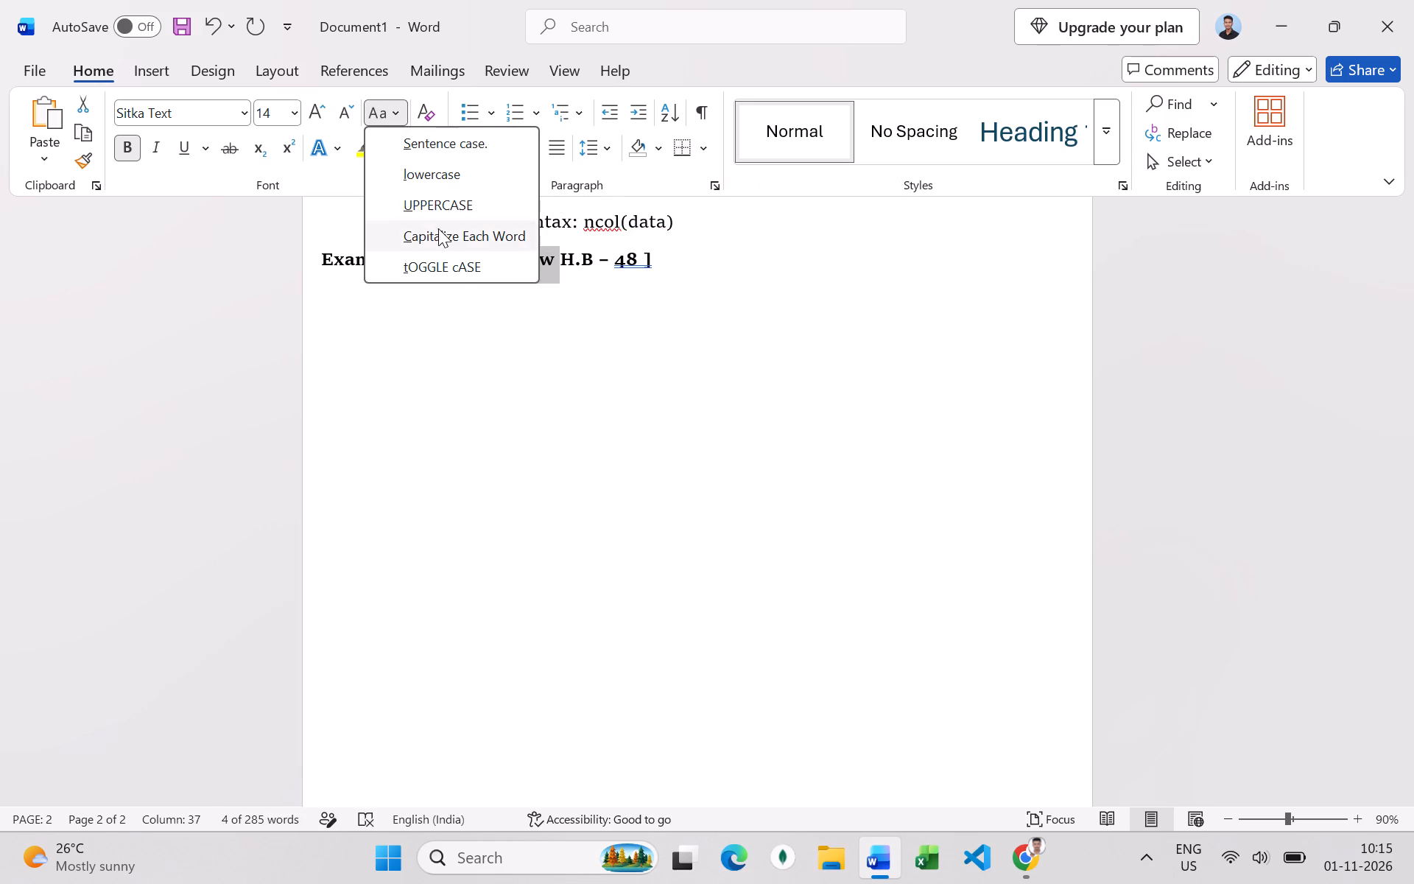
pyautogui.click(444, 234)
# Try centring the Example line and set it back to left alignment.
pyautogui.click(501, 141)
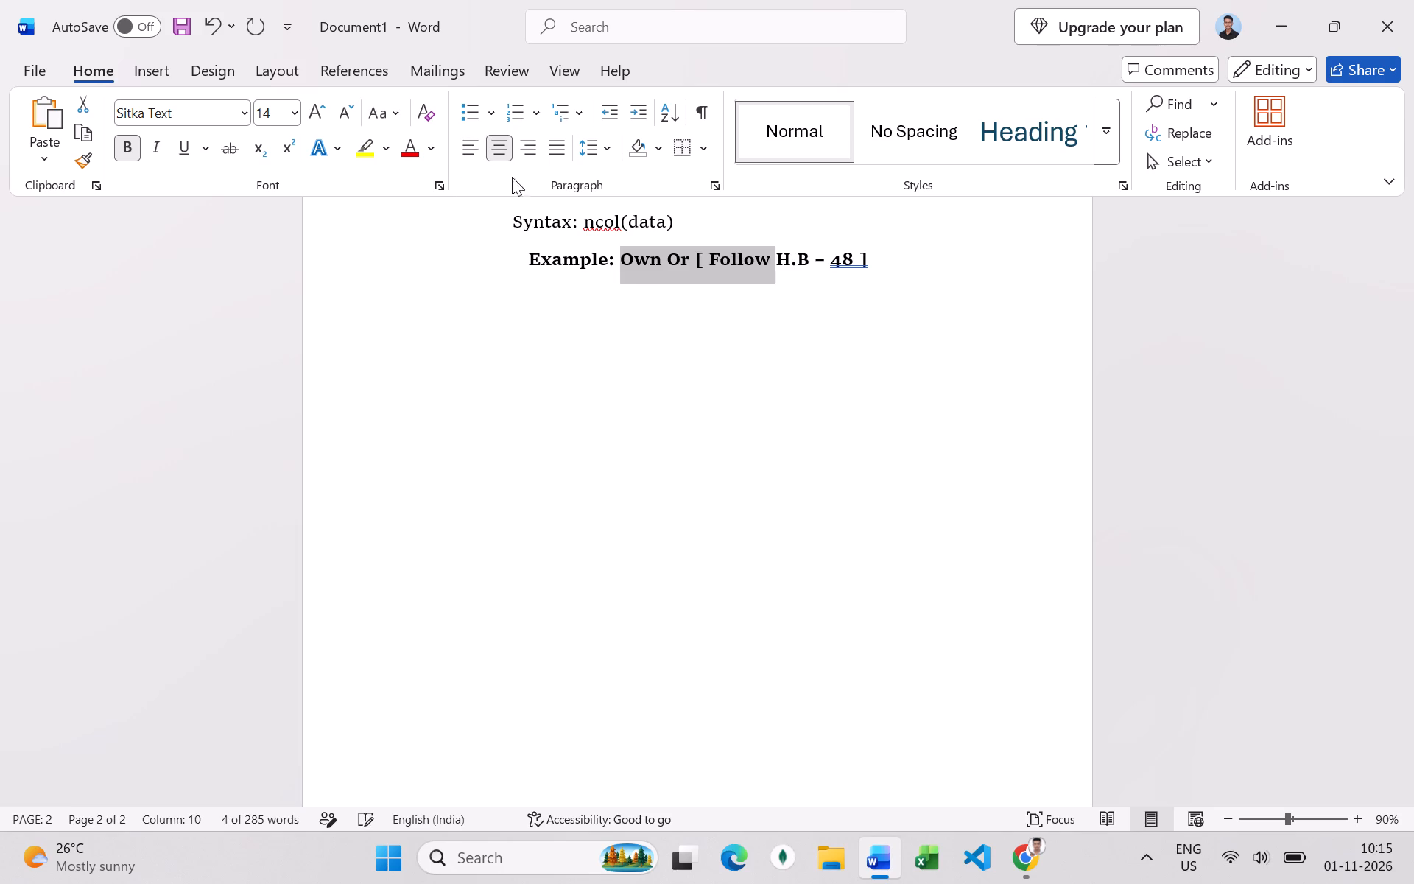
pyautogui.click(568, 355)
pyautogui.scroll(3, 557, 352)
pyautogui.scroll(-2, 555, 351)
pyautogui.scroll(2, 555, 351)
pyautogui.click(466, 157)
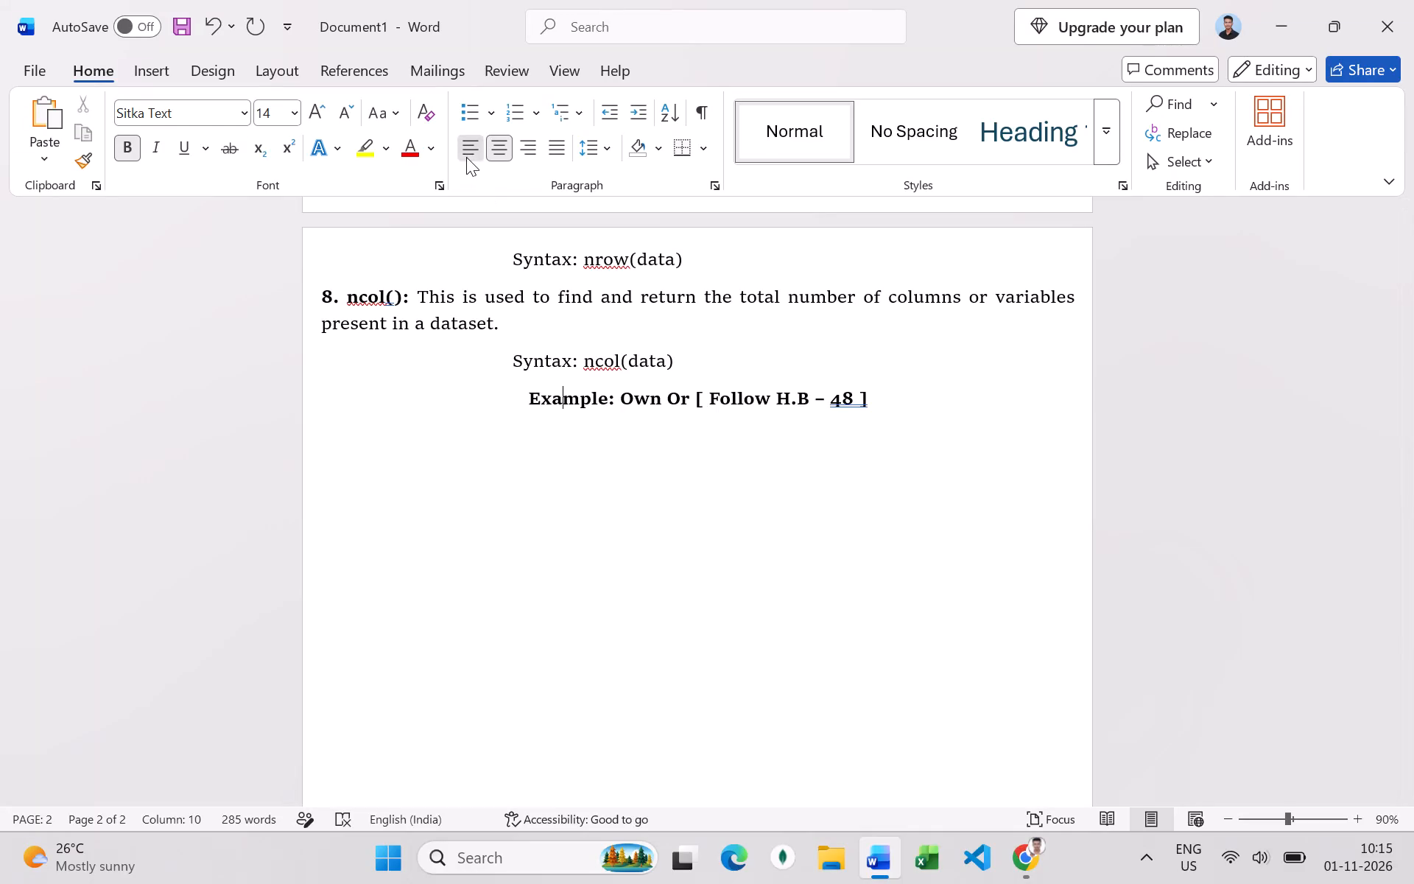
# Remove bold from "Own Or [ Follow H.B – 48 ]", keeping the Example label bold.
pyautogui.moveTo(412, 397); pyautogui.dragTo(657, 402)
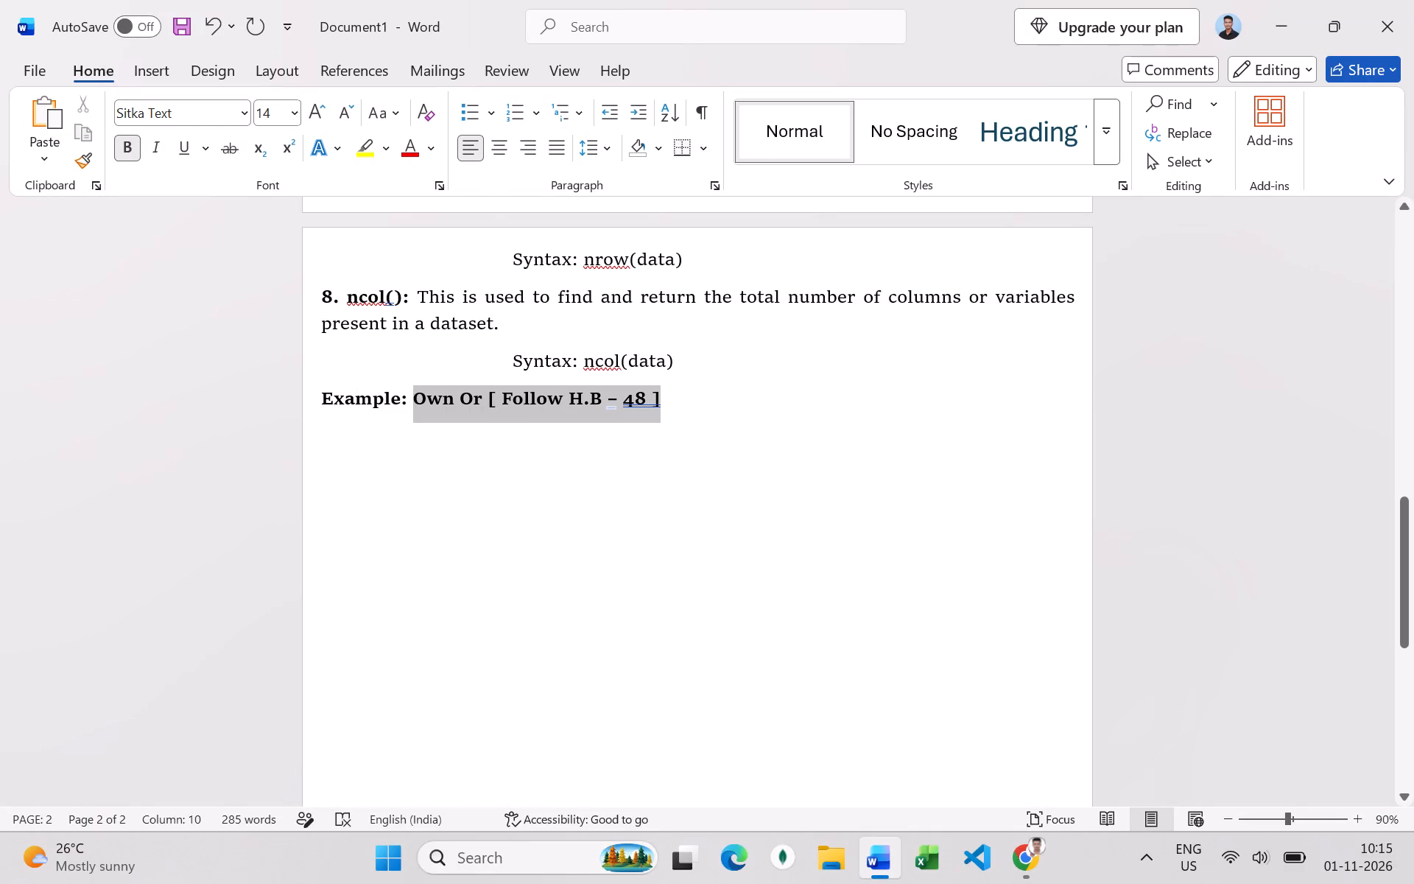
pyautogui.moveTo(657, 402); pyautogui.dragTo(661, 402)
pyautogui.click(673, 376)
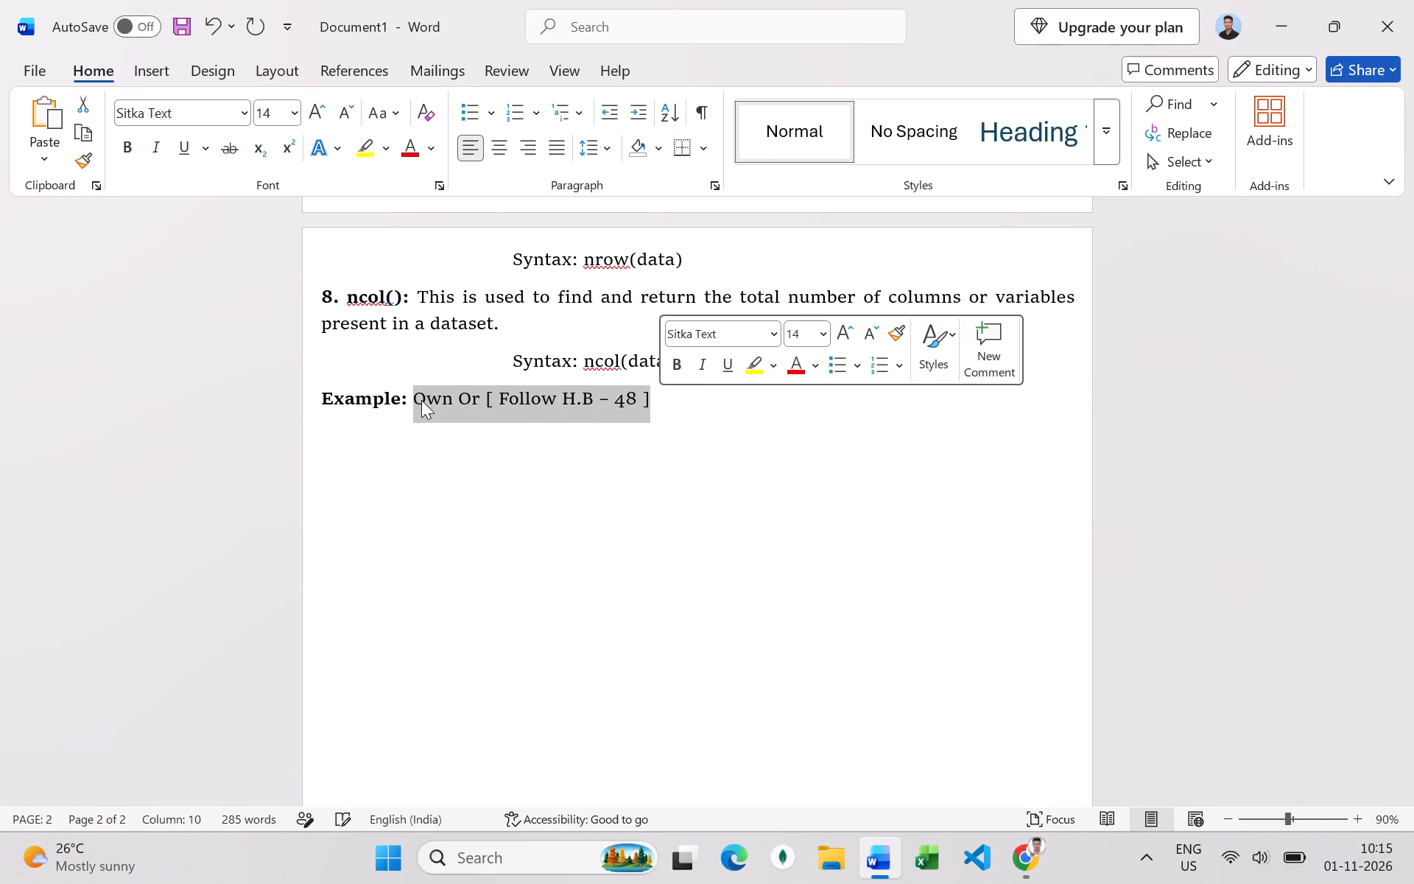
# Indent the text after the Example label with tabs so it lines up with the Syntax lines above.
pyautogui.click(421, 400)
pyautogui.click(418, 400)
pyautogui.press('Tab')
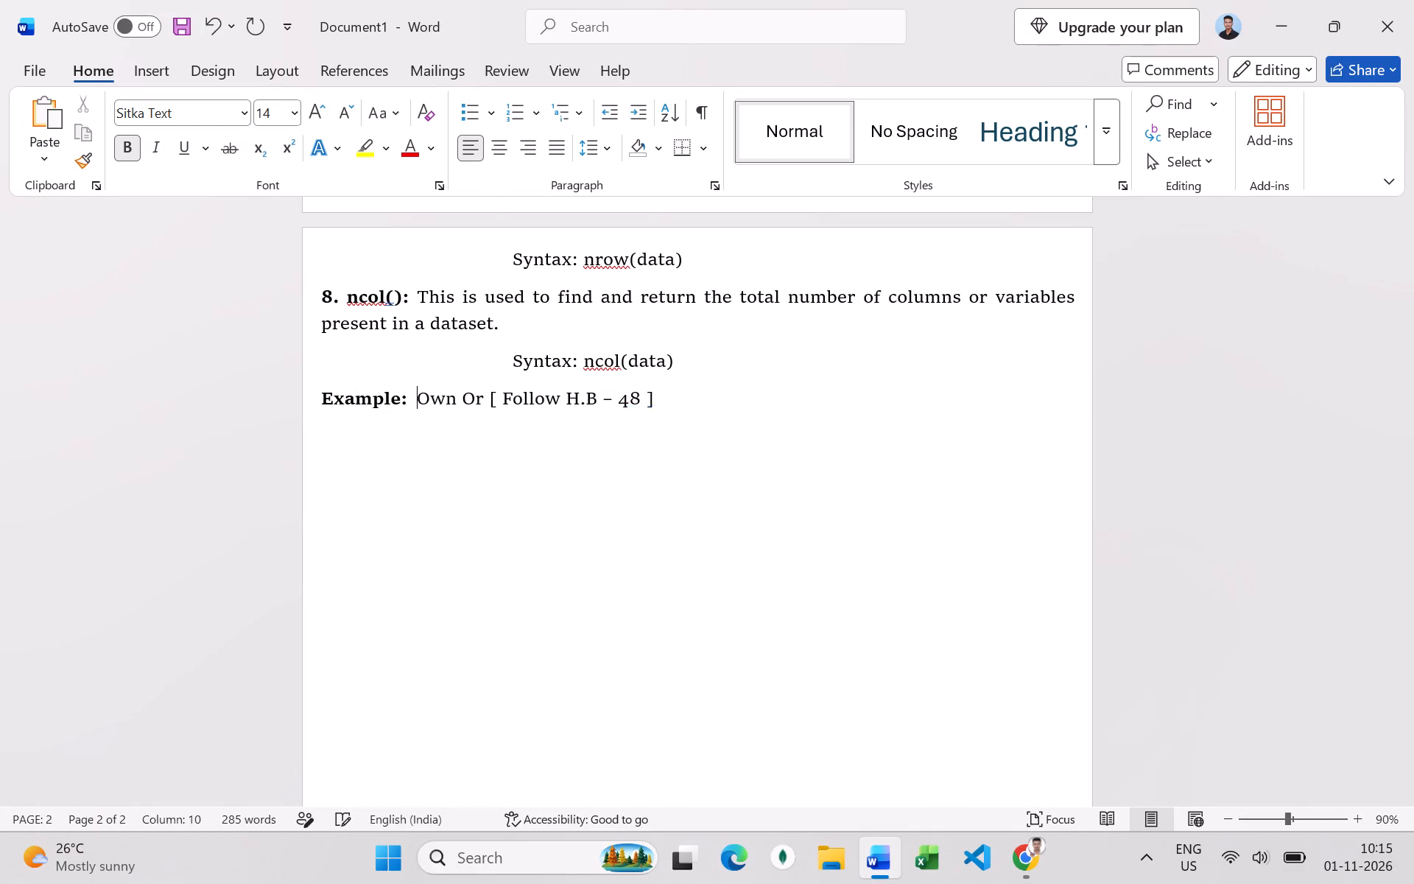
pyautogui.press('Tab')
pyautogui.press('Tab')
pyautogui.click(412, 457)
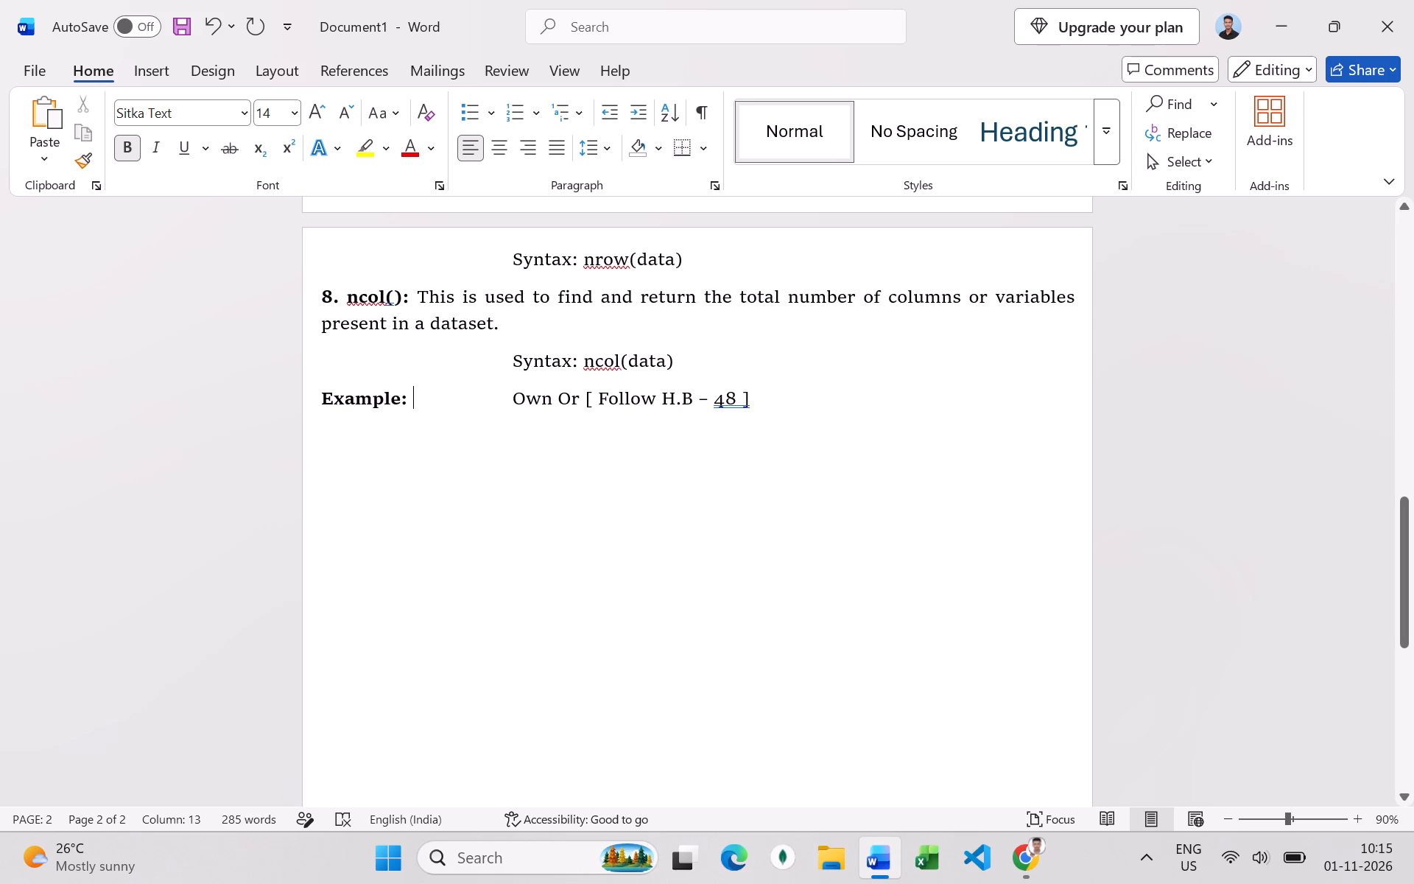
# Insert a horizontal line below the Example line.
pyautogui.click(785, 418)
pyautogui.click(708, 151)
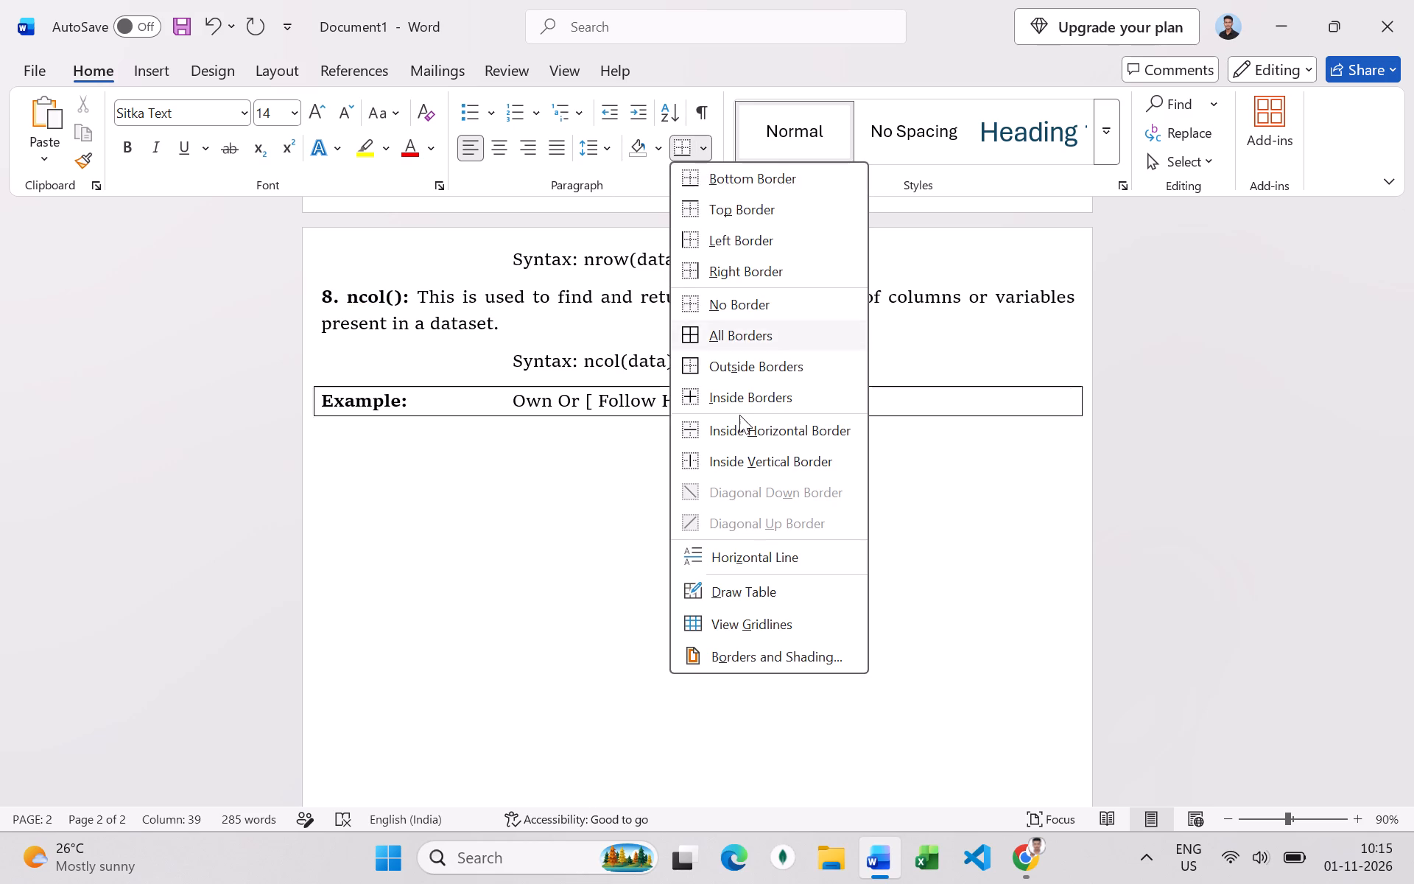
pyautogui.click(763, 564)
pyautogui.scroll(1, 479, 463)
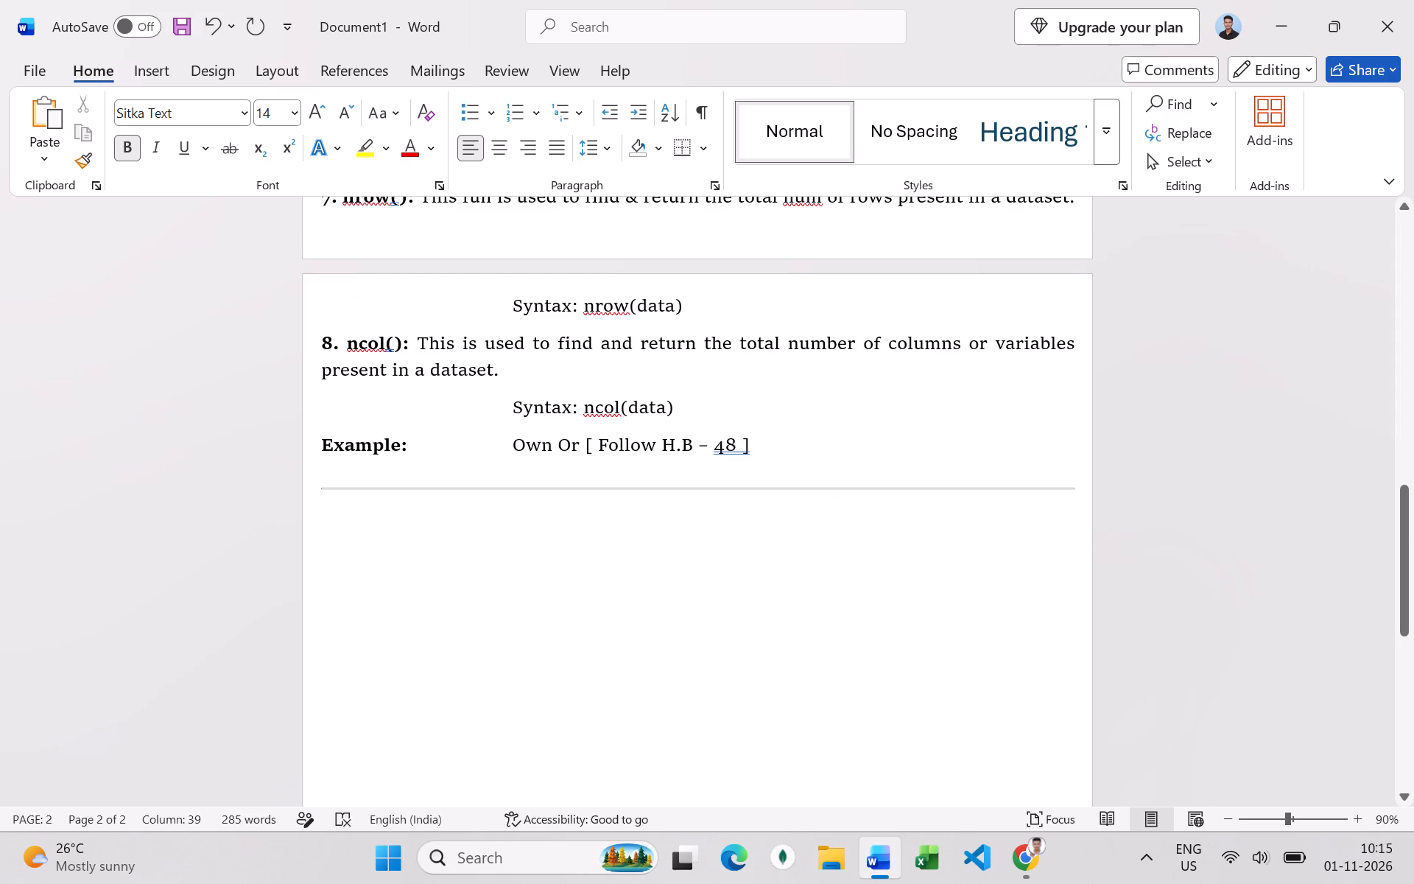
# Apply the suggested correction "48]" to the spacing before the closing bracket on the Example line.
pyautogui.rightClick(720, 458)
pyautogui.click(620, 52)
# Colour the heading "READING CSV FILES IN R" red and enlarge its font by one size step.
pyautogui.scroll(13, 553, 488)
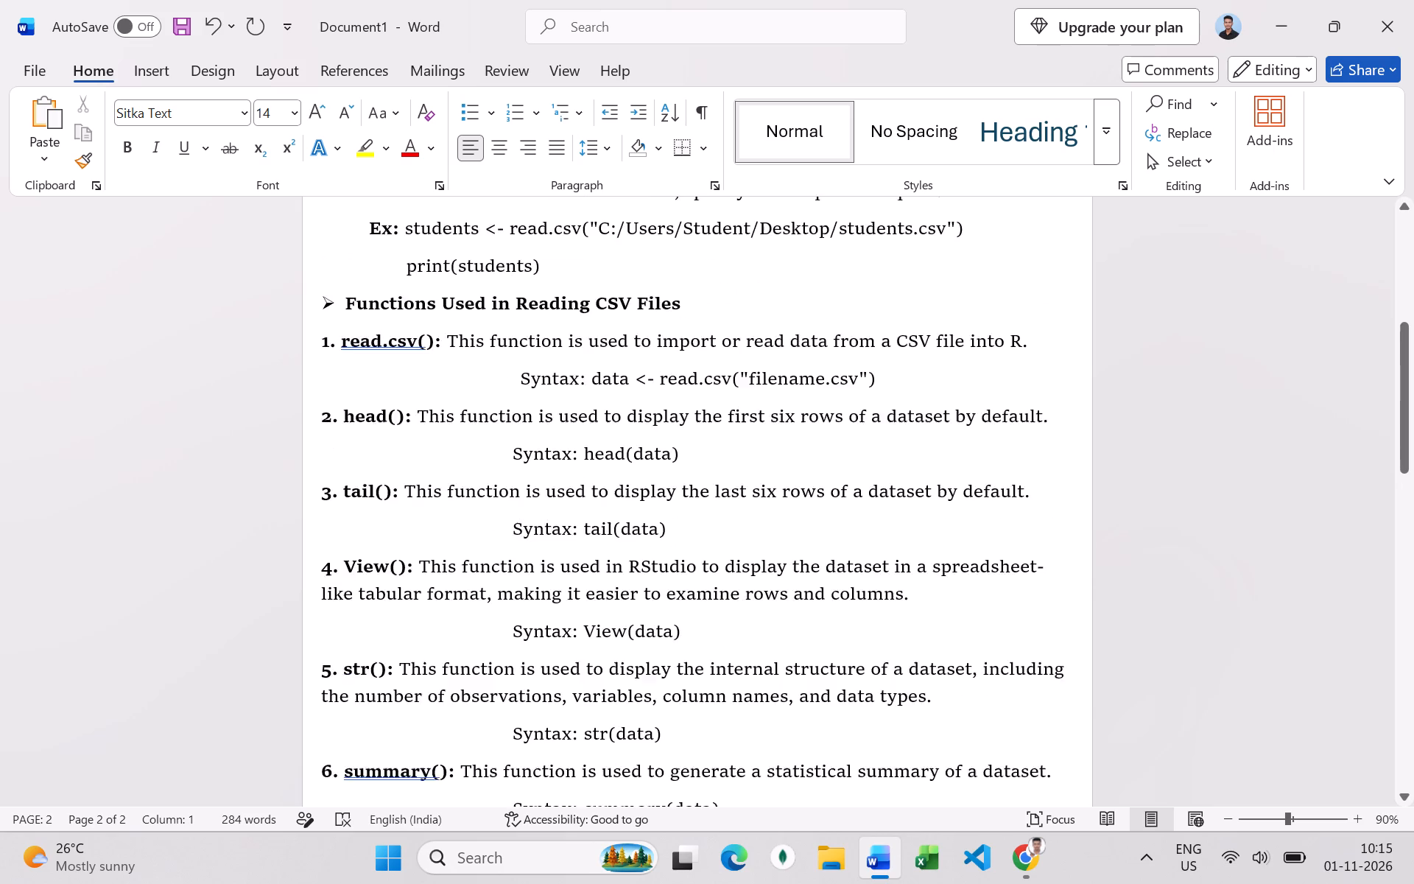
pyautogui.scroll(18, 553, 488)
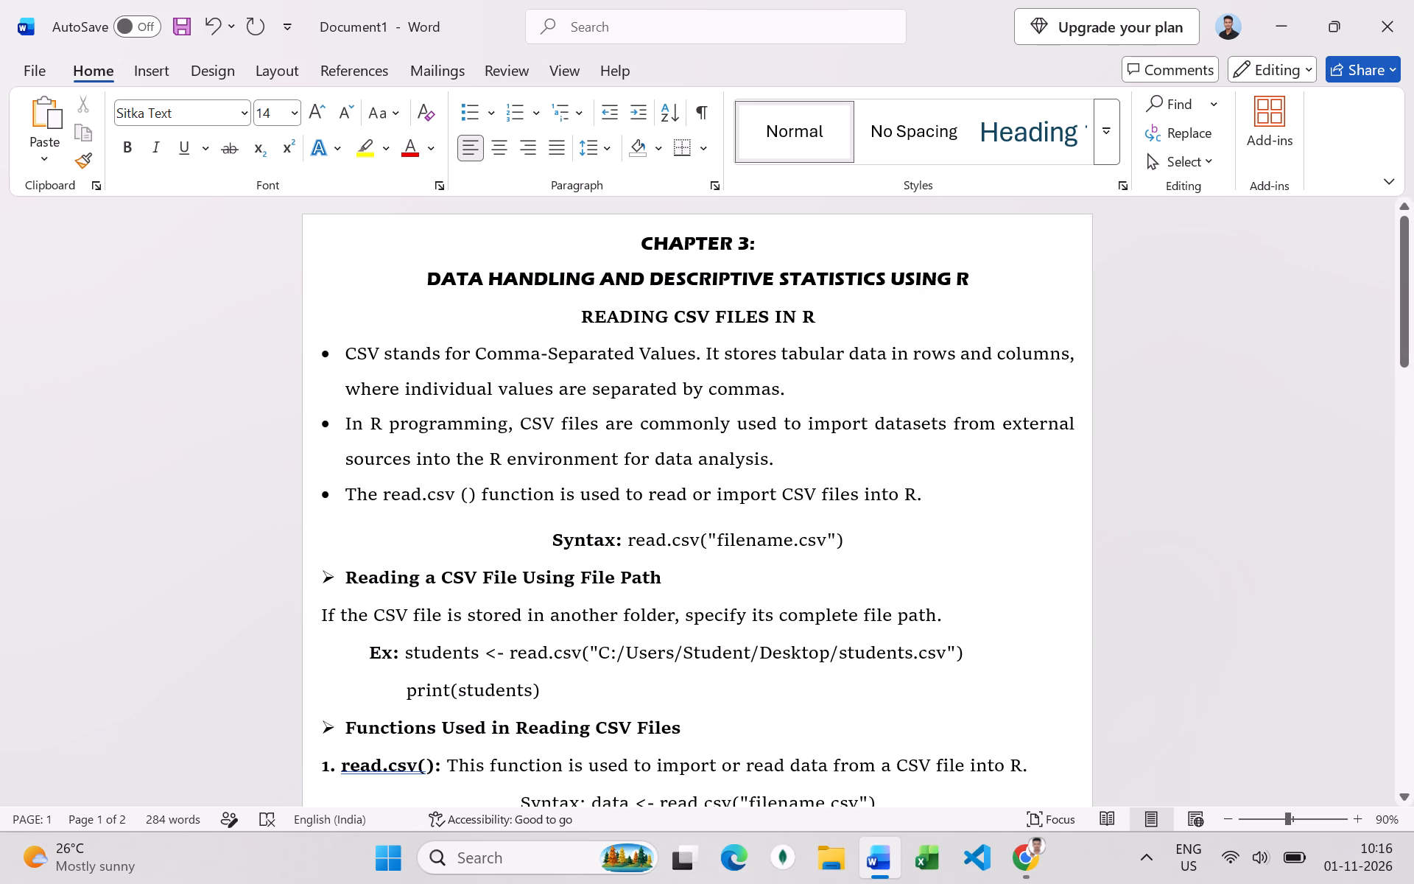
pyautogui.moveTo(820, 331); pyautogui.dragTo(544, 309)
pyautogui.click(407, 157)
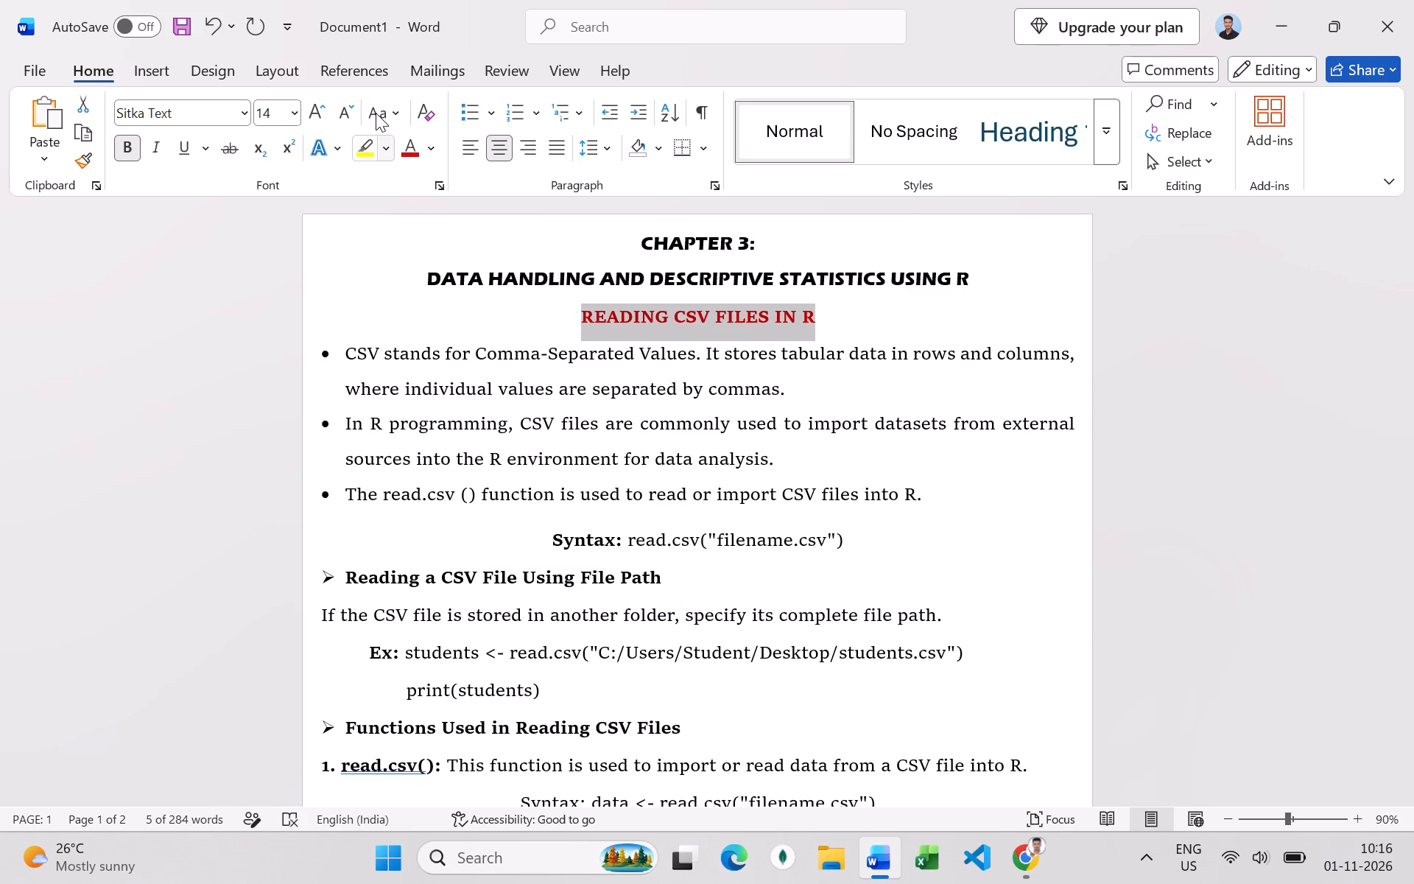
pyautogui.click(312, 115)
pyautogui.click(499, 361)
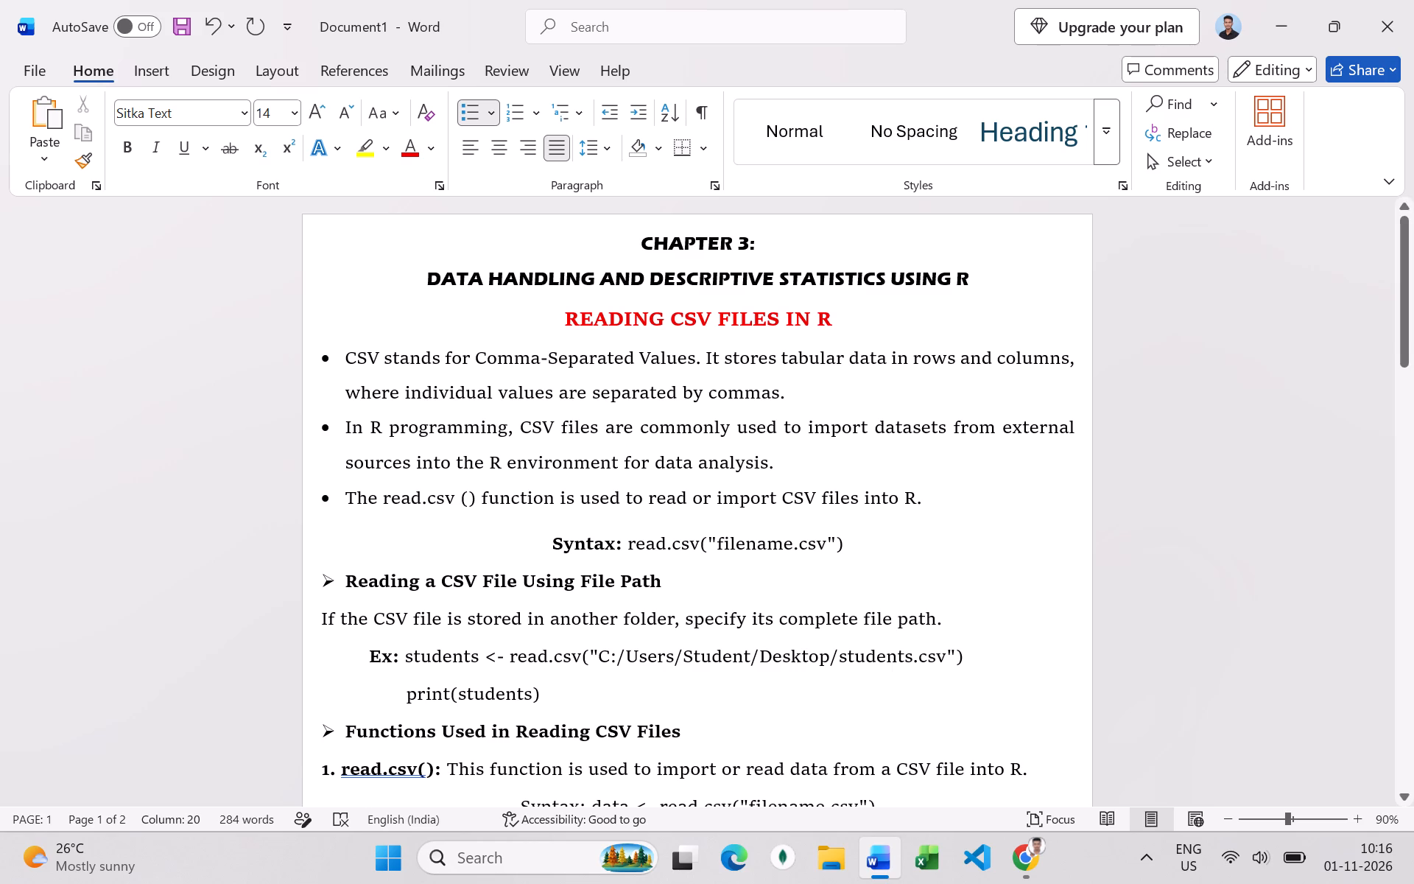
# Shorten the str() description by deleting everything after "internal structure of a dataset" and ending it with a period.
pyautogui.scroll(-9, 748, 508)
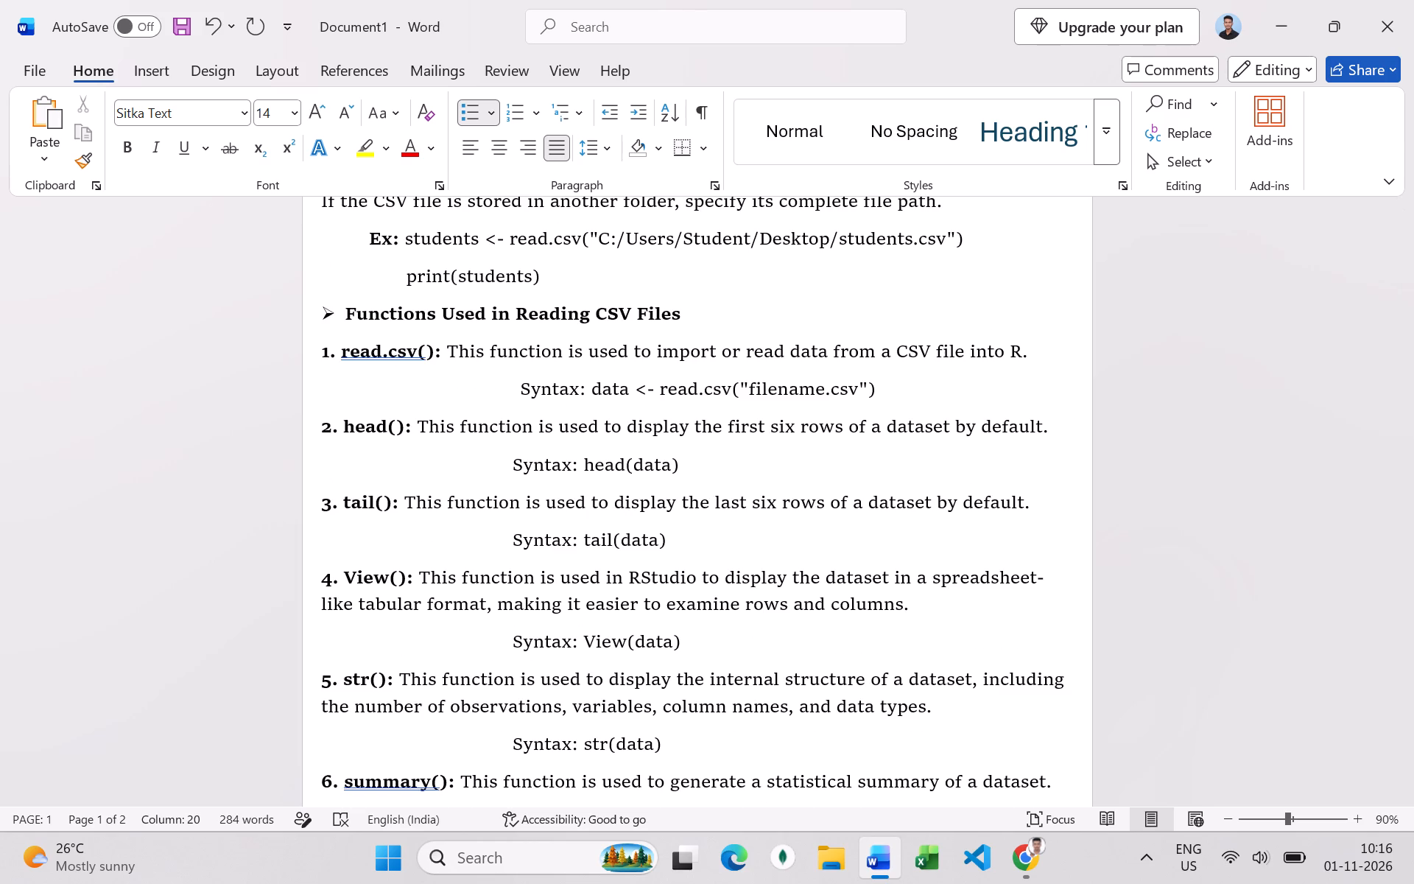
pyautogui.scroll(-3, 552, 484)
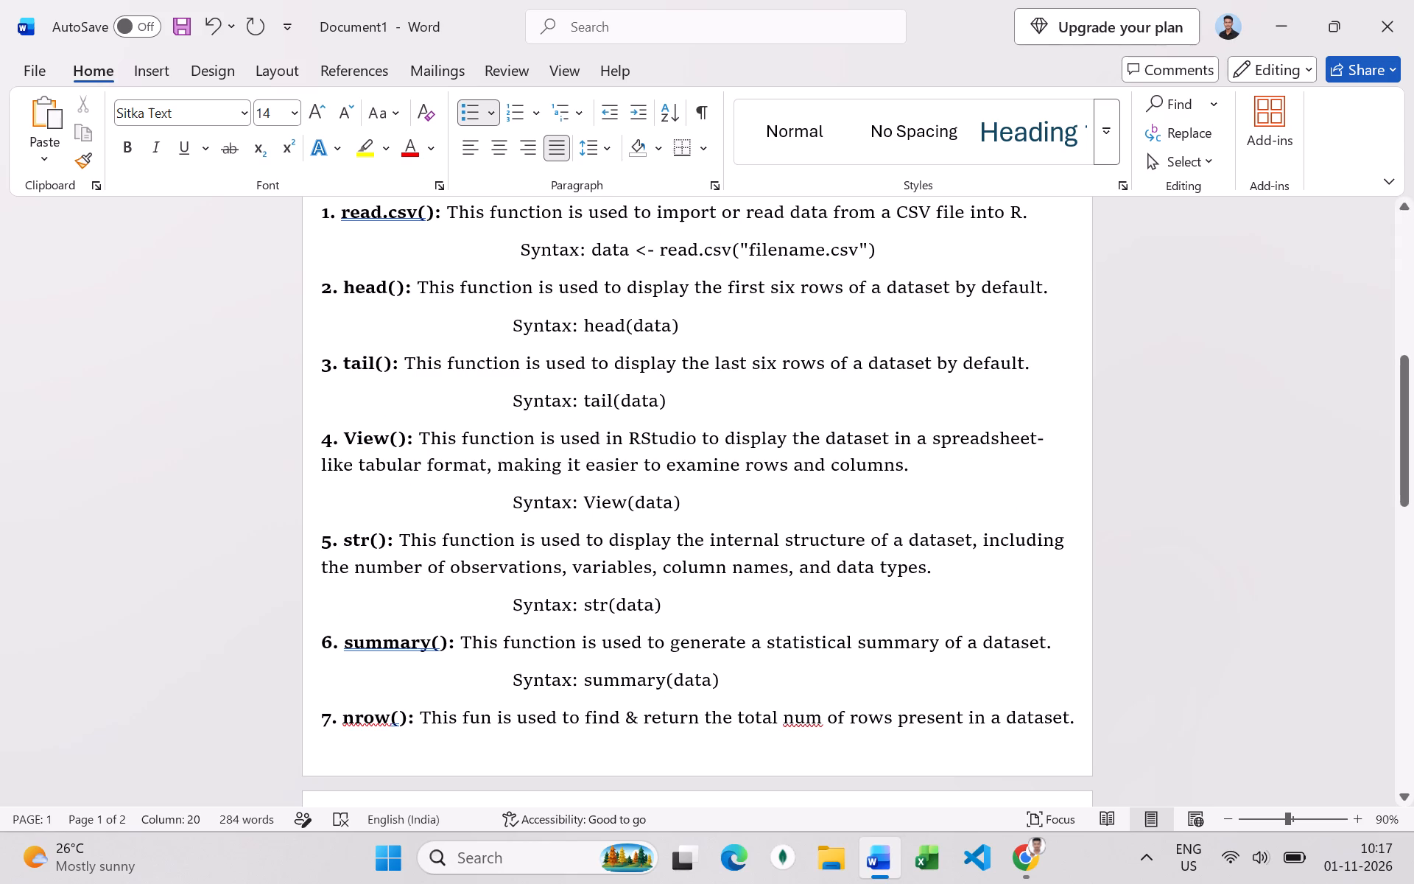
pyautogui.moveTo(979, 547); pyautogui.dragTo(991, 586)
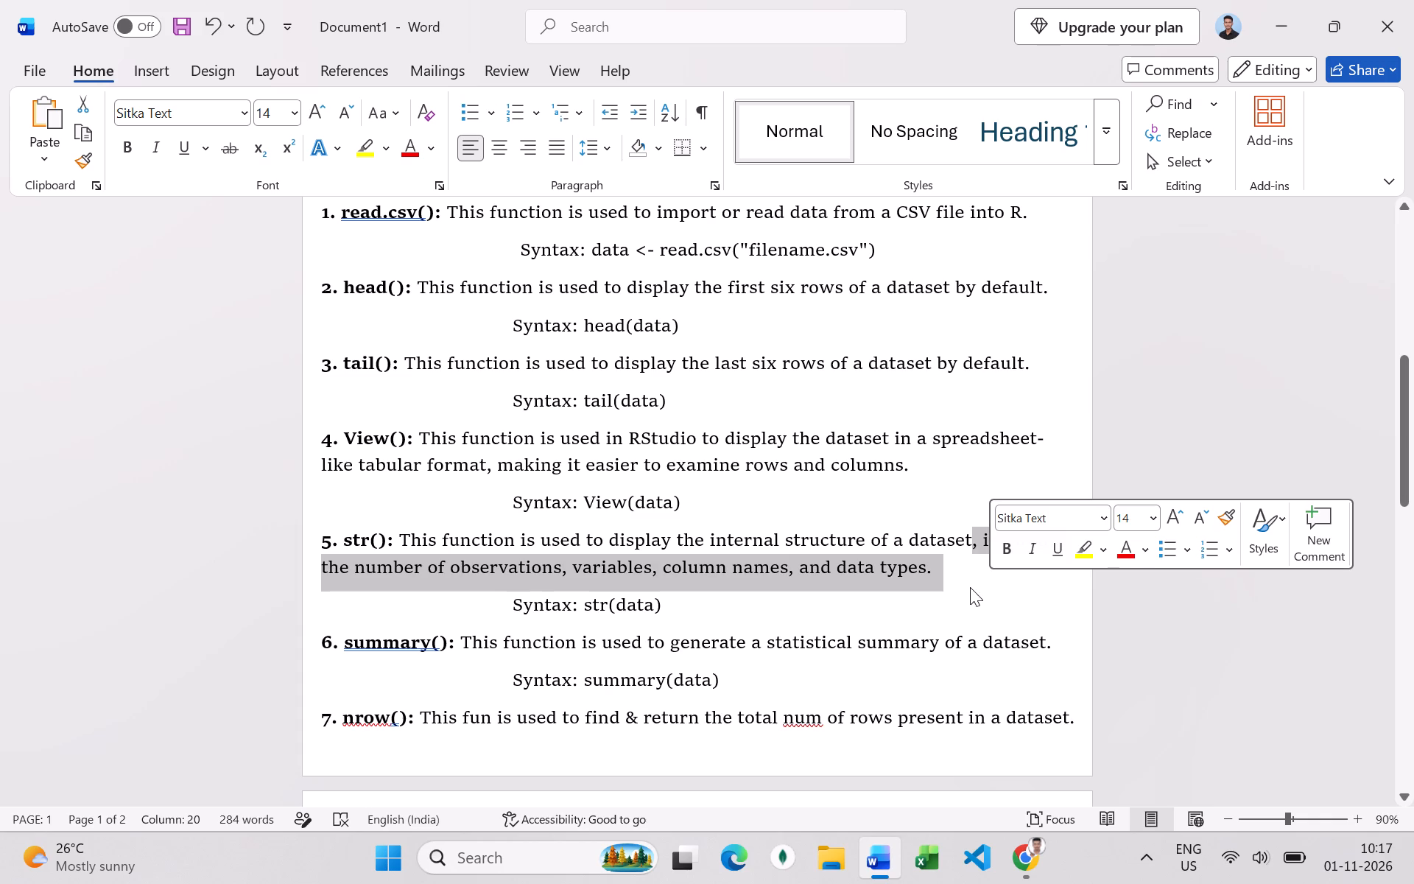
pyautogui.press('BackSpace')
pyautogui.press('.')
pyautogui.click(812, 637)
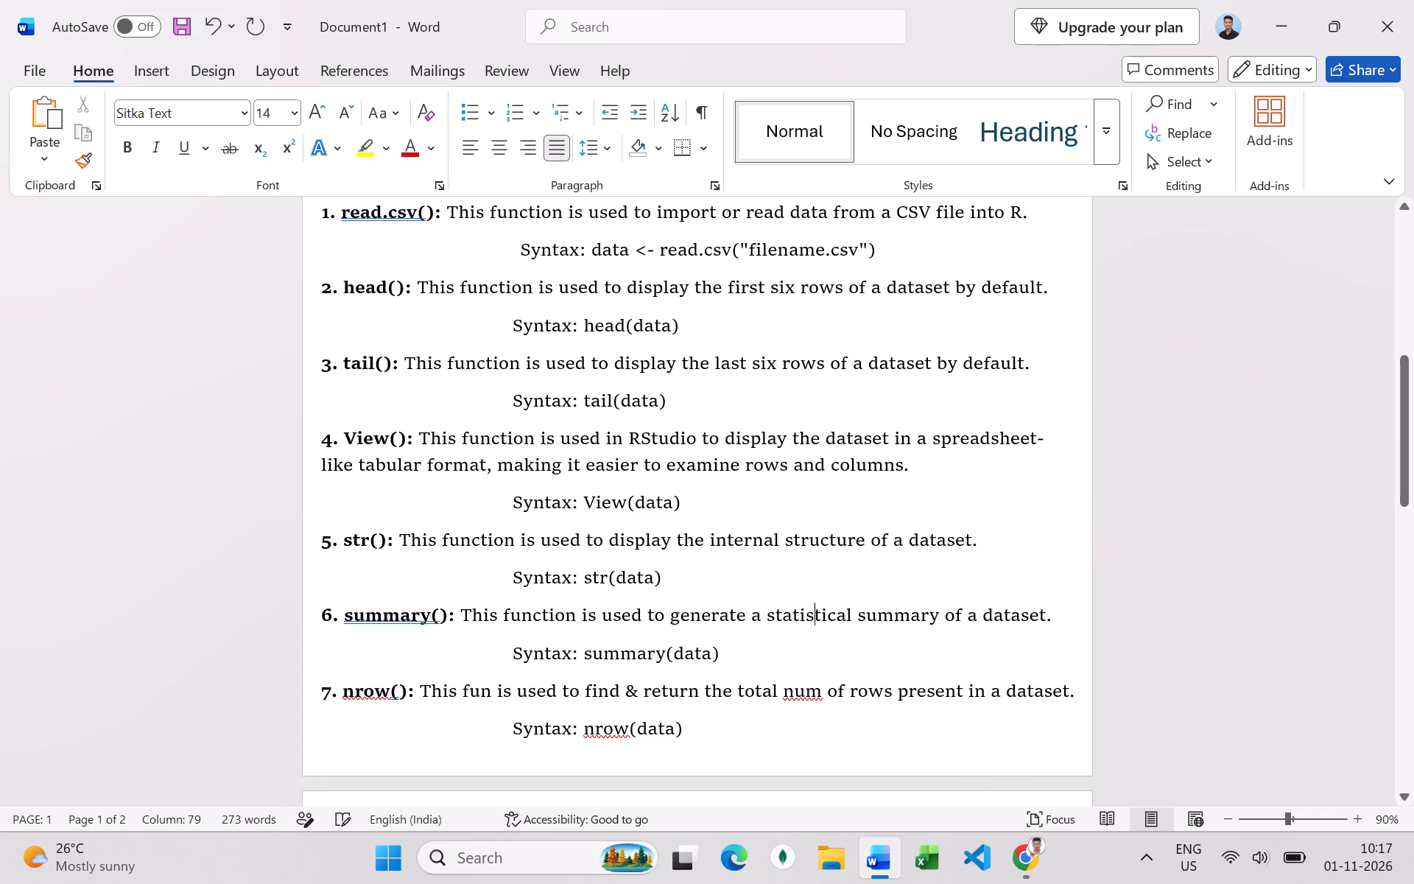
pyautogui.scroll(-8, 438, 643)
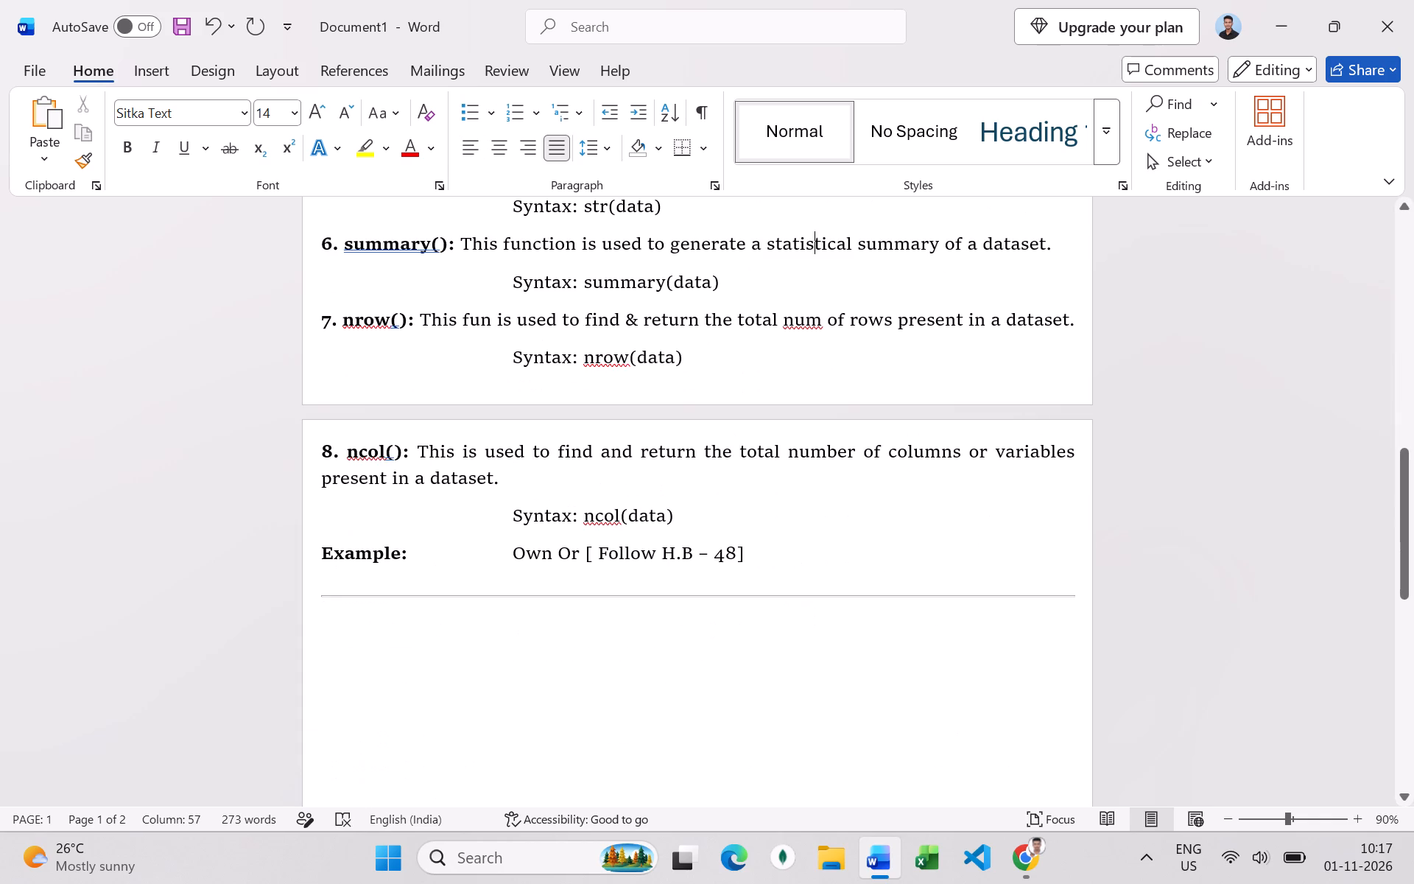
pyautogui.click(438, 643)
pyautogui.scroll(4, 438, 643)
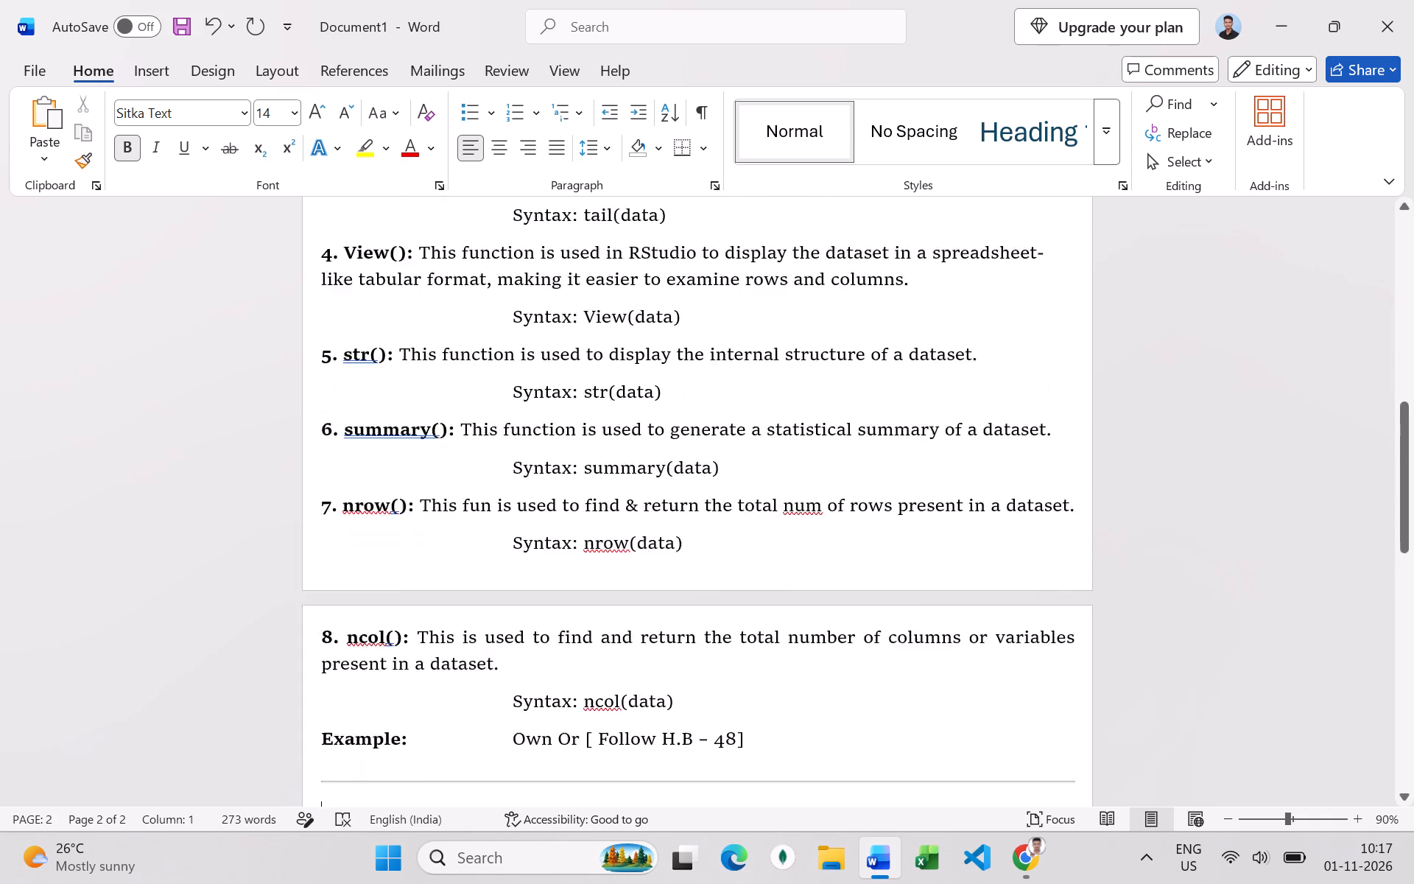
# Review the Chapter 3 notes from the chapter heading through the function entries to the Example line.
pyautogui.scroll(6, 438, 643)
pyautogui.scroll(-1, 438, 643)
pyautogui.scroll(8, 438, 643)
pyautogui.scroll(-1, 438, 643)
pyautogui.scroll(2, 438, 643)
pyautogui.scroll(-1, 438, 643)
pyautogui.scroll(6, 438, 643)
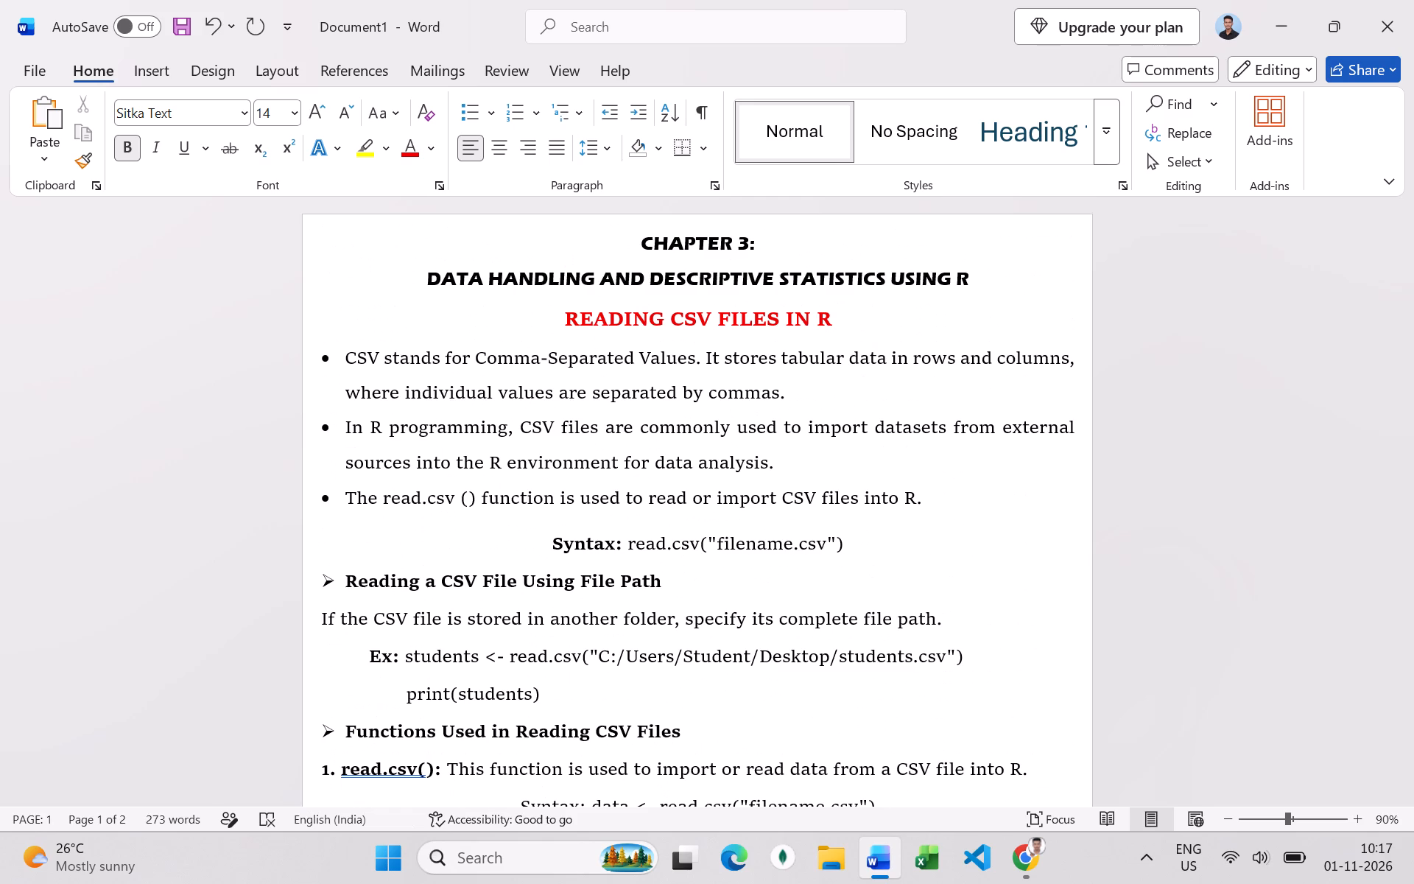
pyautogui.scroll(-9, 438, 643)
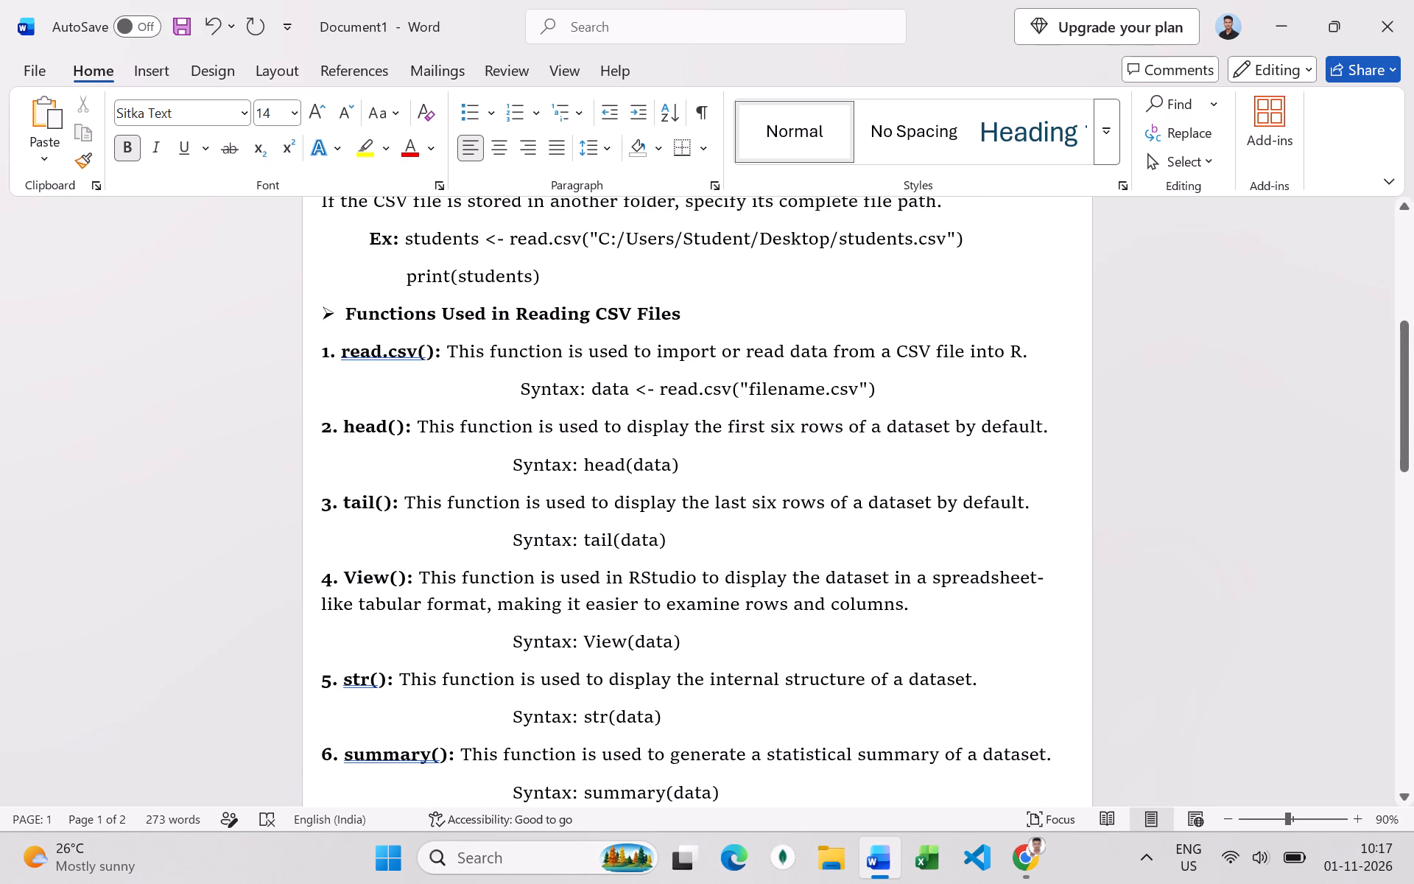
pyautogui.scroll(-8, 476, 651)
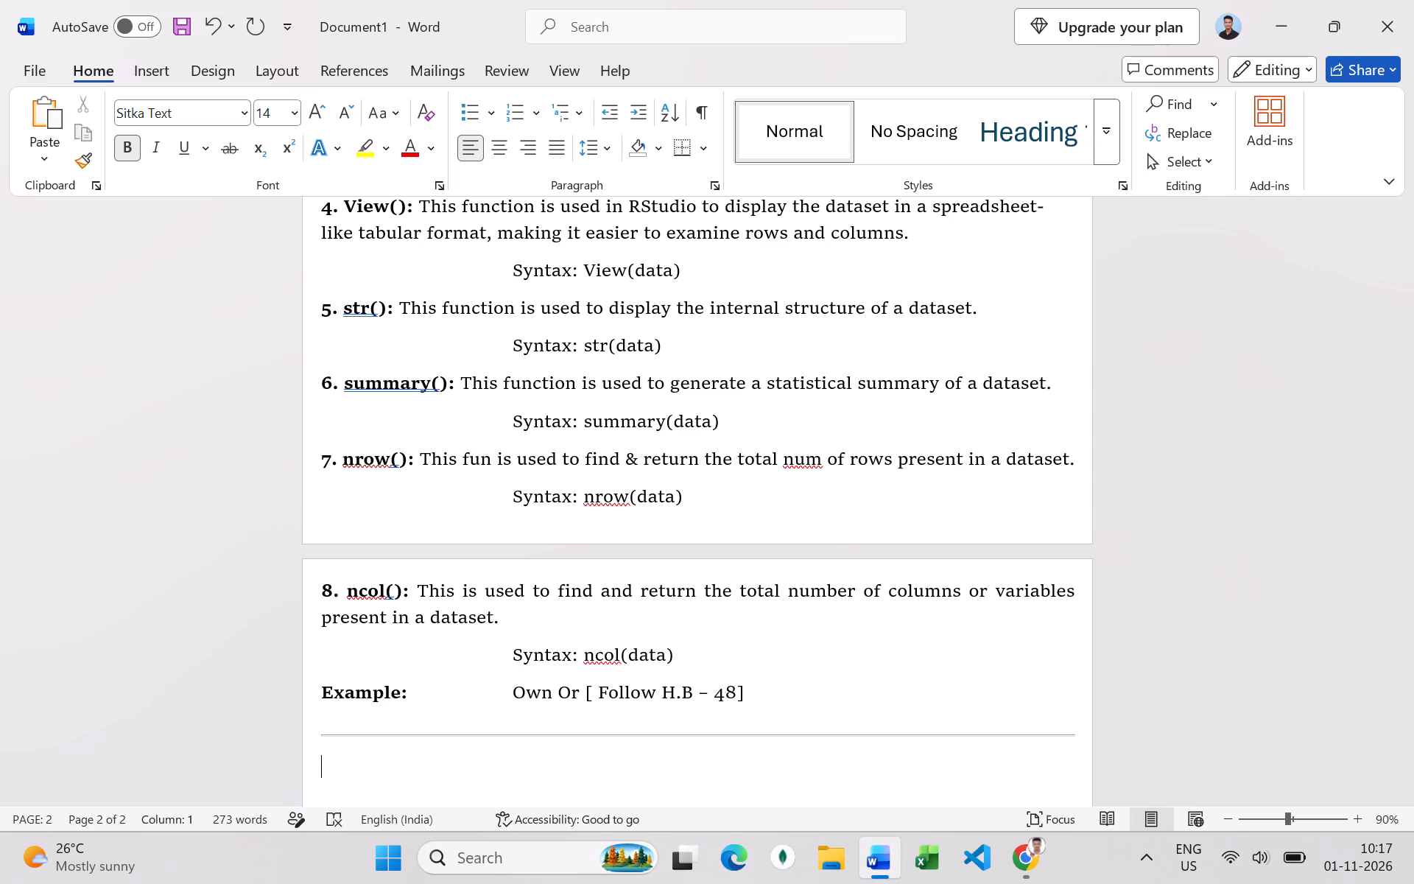
pyautogui.scroll(3, 539, 587)
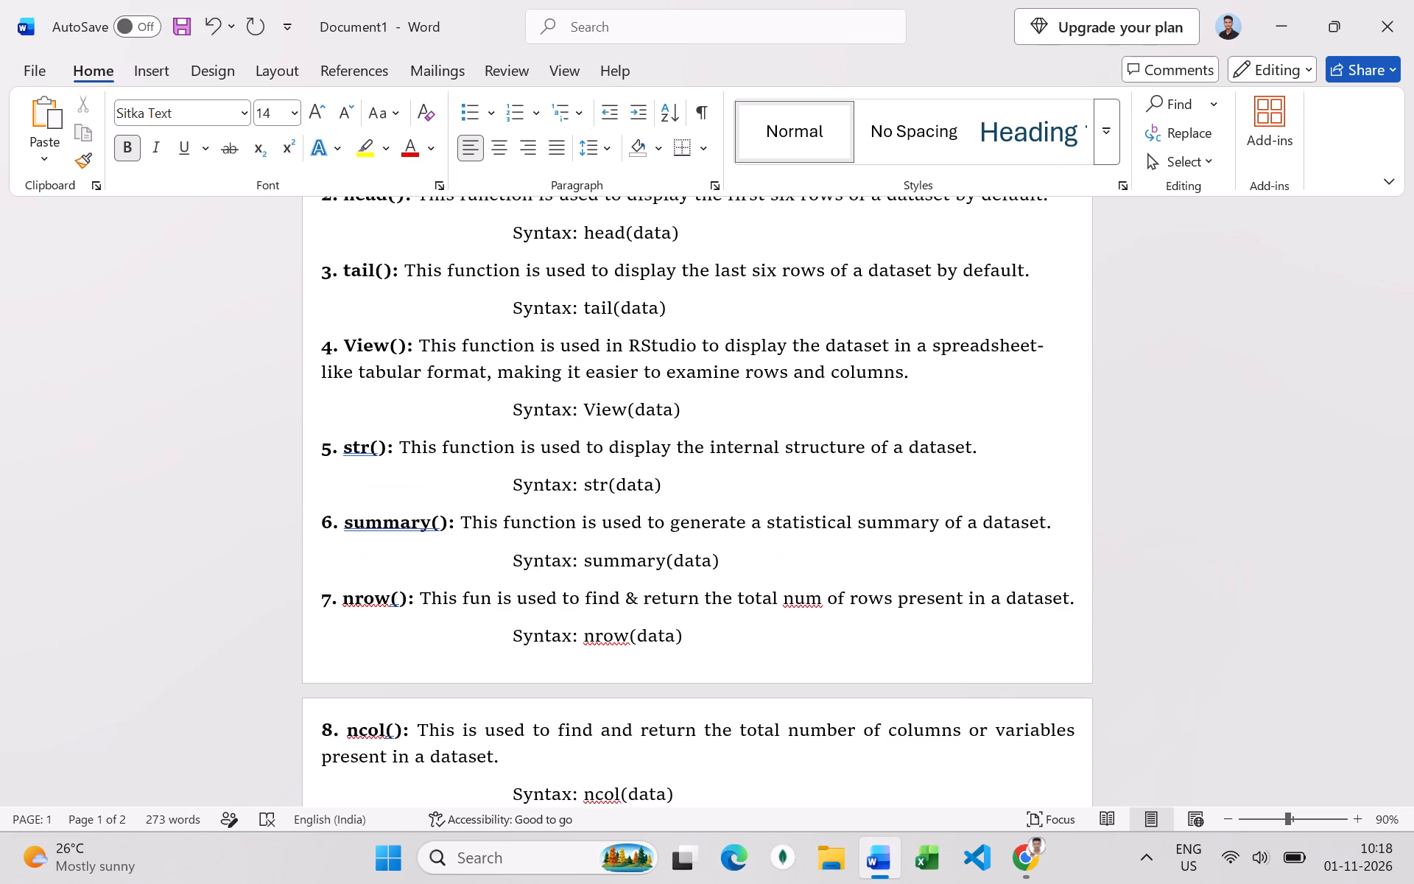
pyautogui.scroll(1, 539, 587)
pyautogui.scroll(-5, 538, 586)
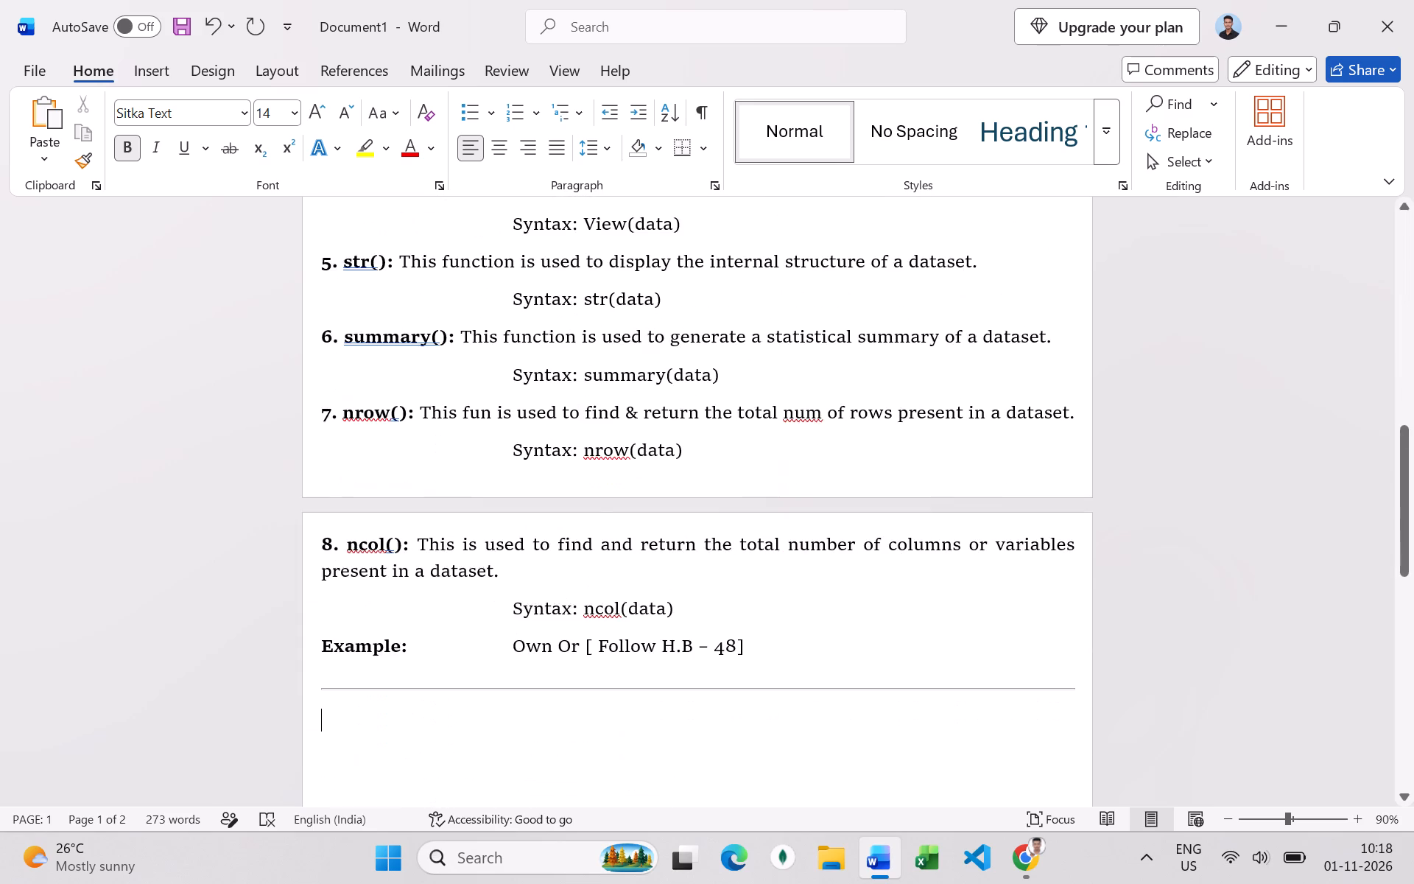
pyautogui.scroll(-4, 527, 584)
pyautogui.click(376, 537)
# Switch to Chrome and look through the ChatGPT CSV program and the Statistical Computing & R Programming handbook PDF.
pyautogui.hotkey('alt', 'Tab')
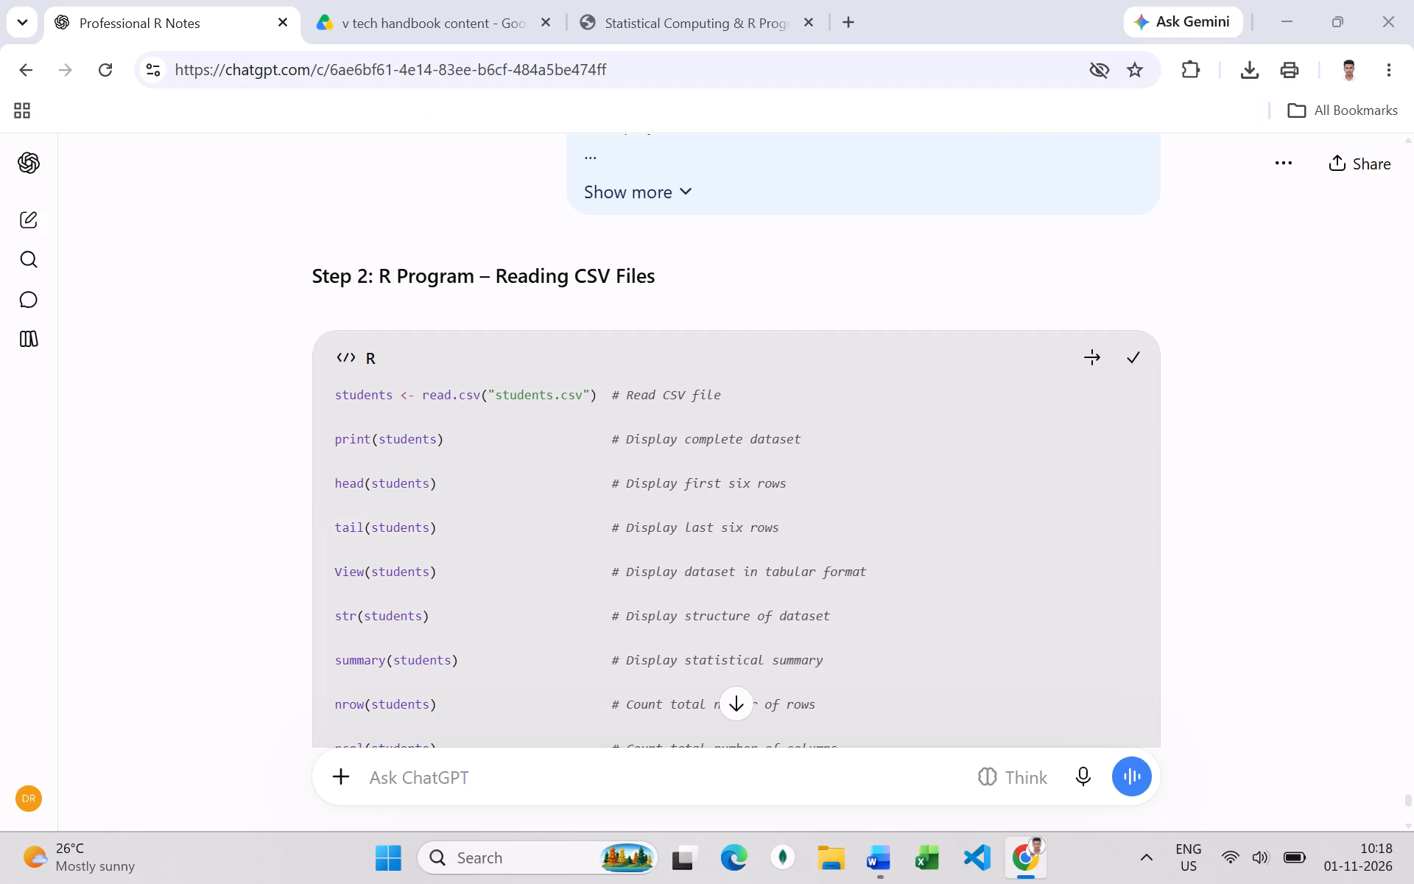
pyautogui.scroll(-14, 634, 380)
pyautogui.click(454, 0)
pyautogui.scroll(-3, 577, 393)
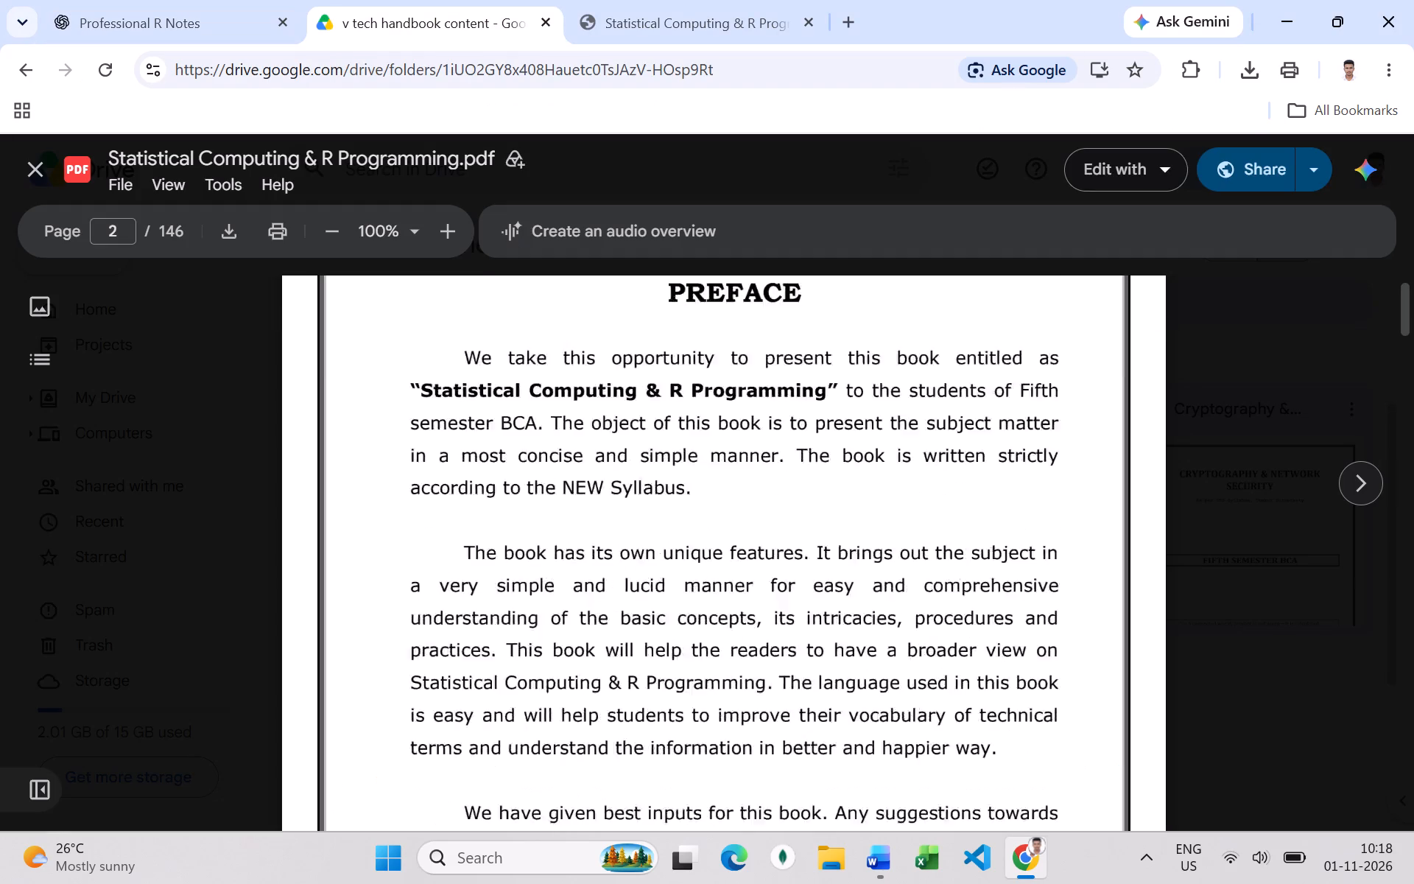
pyautogui.scroll(-3, 580, 407)
pyautogui.click(664, 0)
pyautogui.scroll(-4, 559, 499)
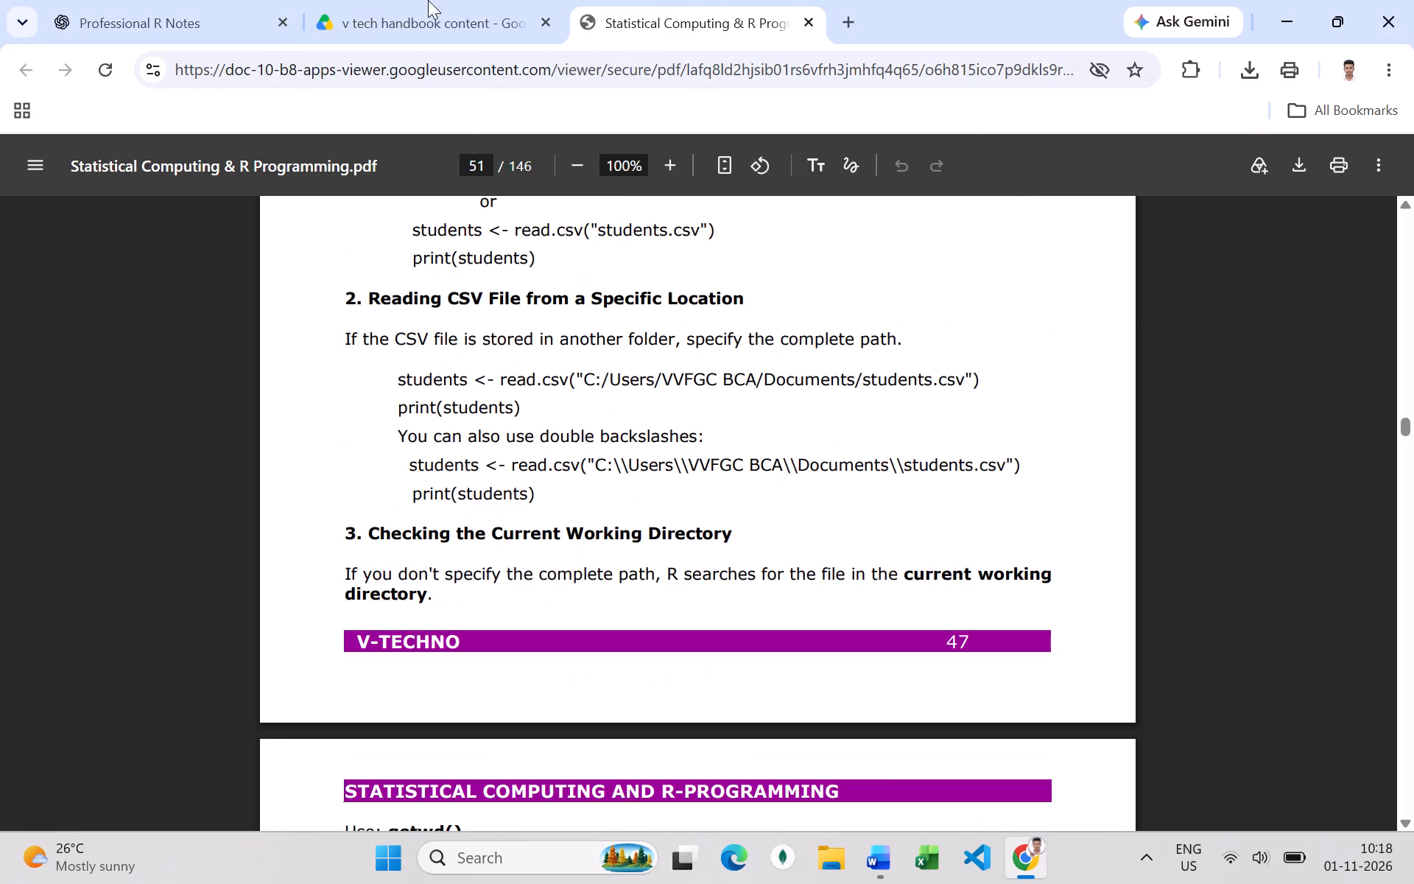
# Open web.whatsapp.com in place of the Google Drive handbook preview.
pyautogui.click(423, 0)
pyautogui.click(435, 77)
pyautogui.press('w')
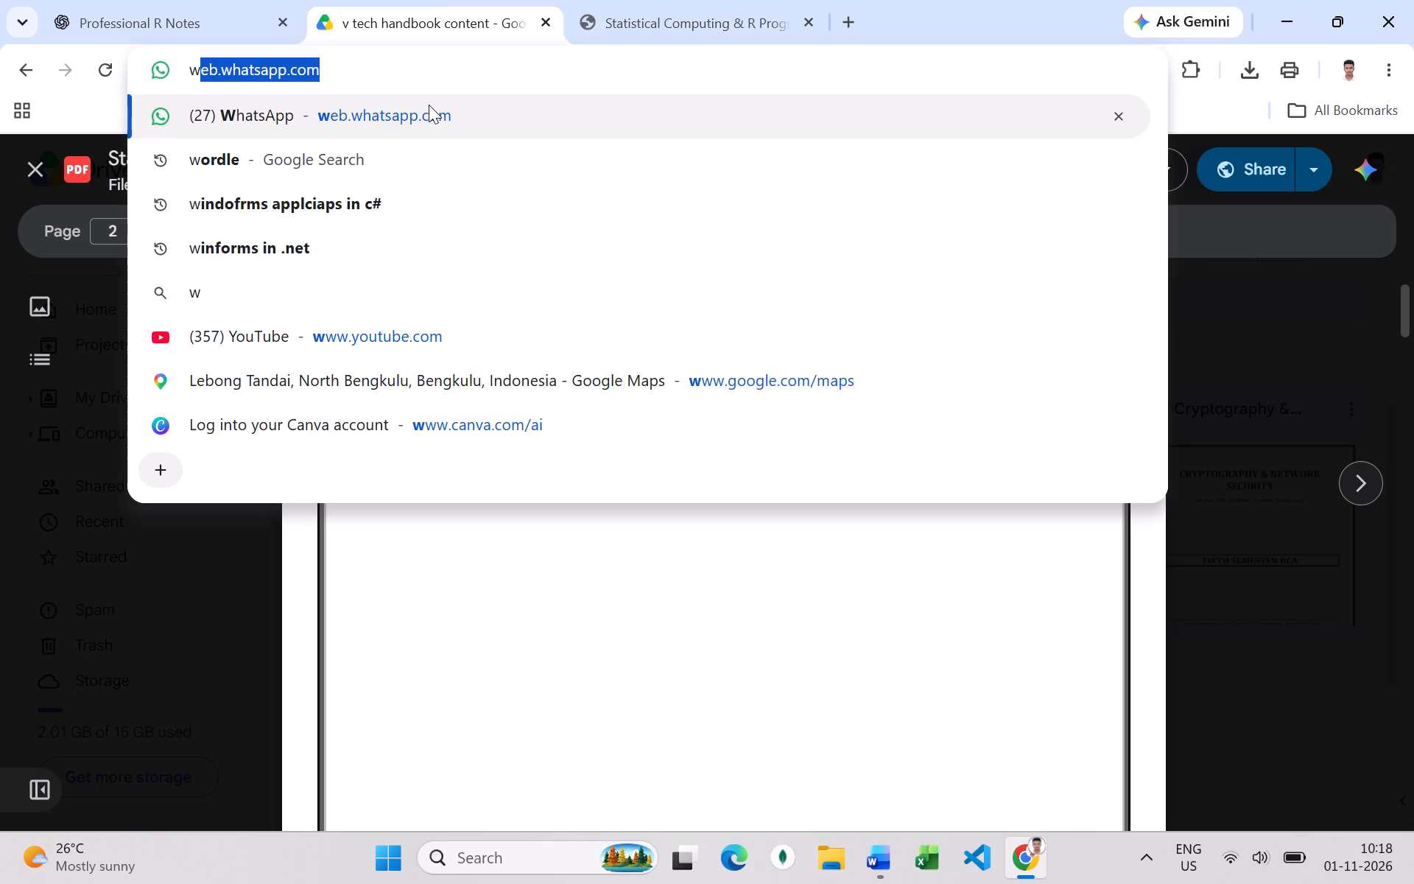
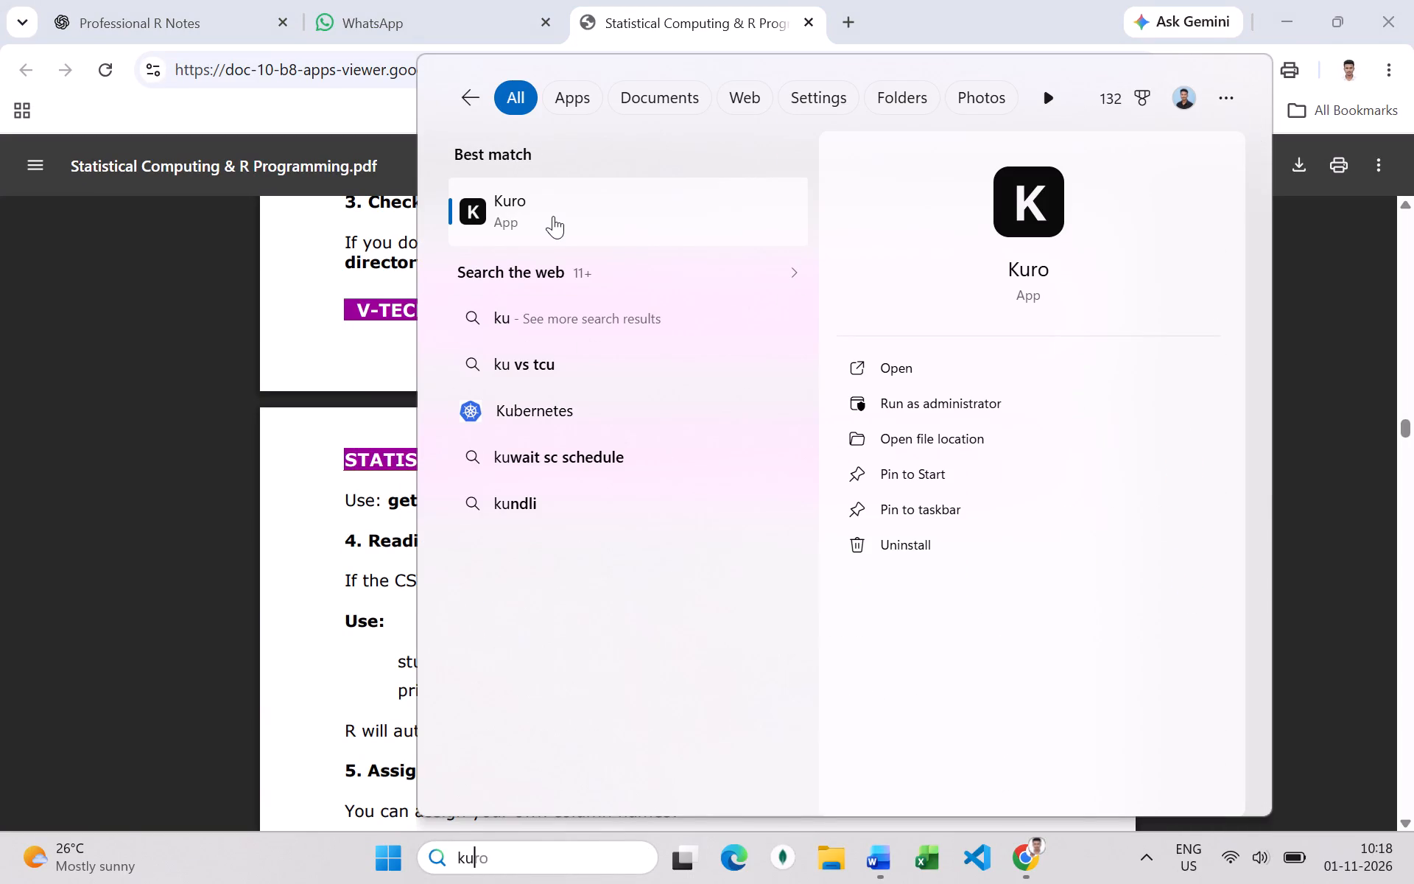
# Launch the Kuro app from the Windows search results.
pyautogui.click(553, 216)
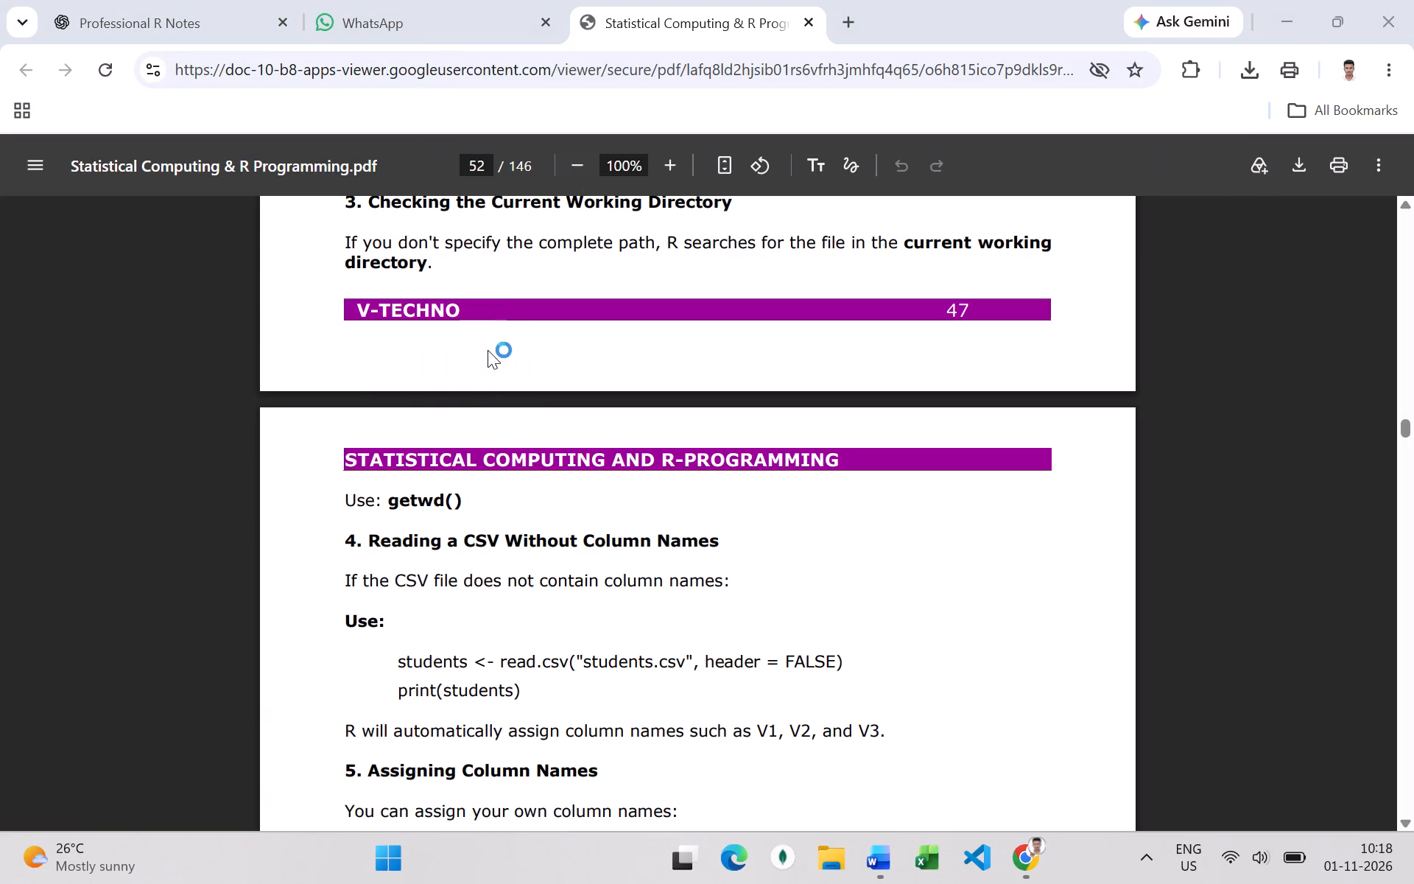
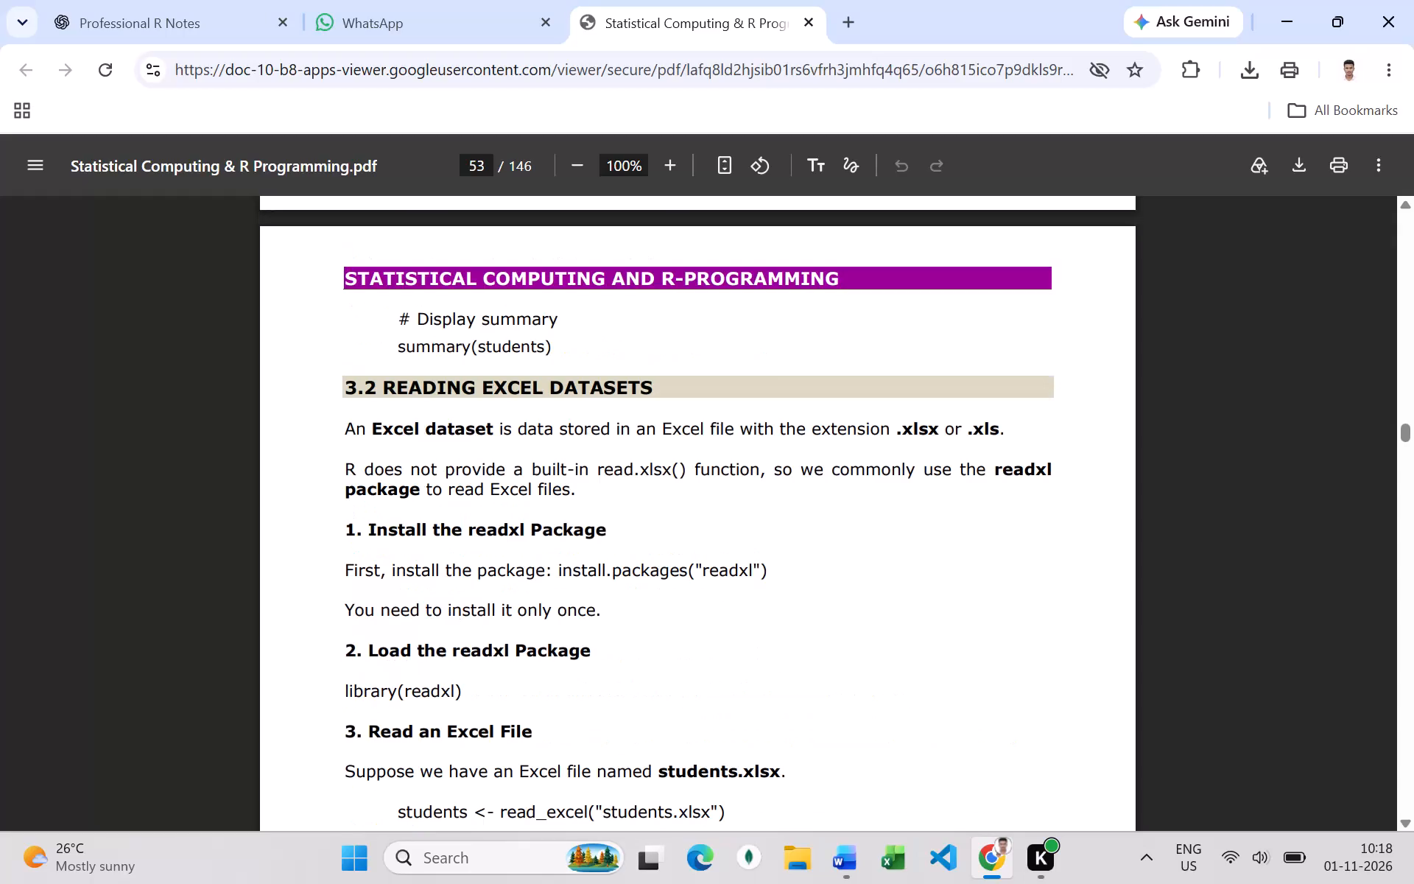
# Copy the section 3.2 heading text "READING EXCEL DATASETS" from the Statistical Computing & R Programming PDF.
pyautogui.moveTo(379, 387); pyautogui.dragTo(677, 382)
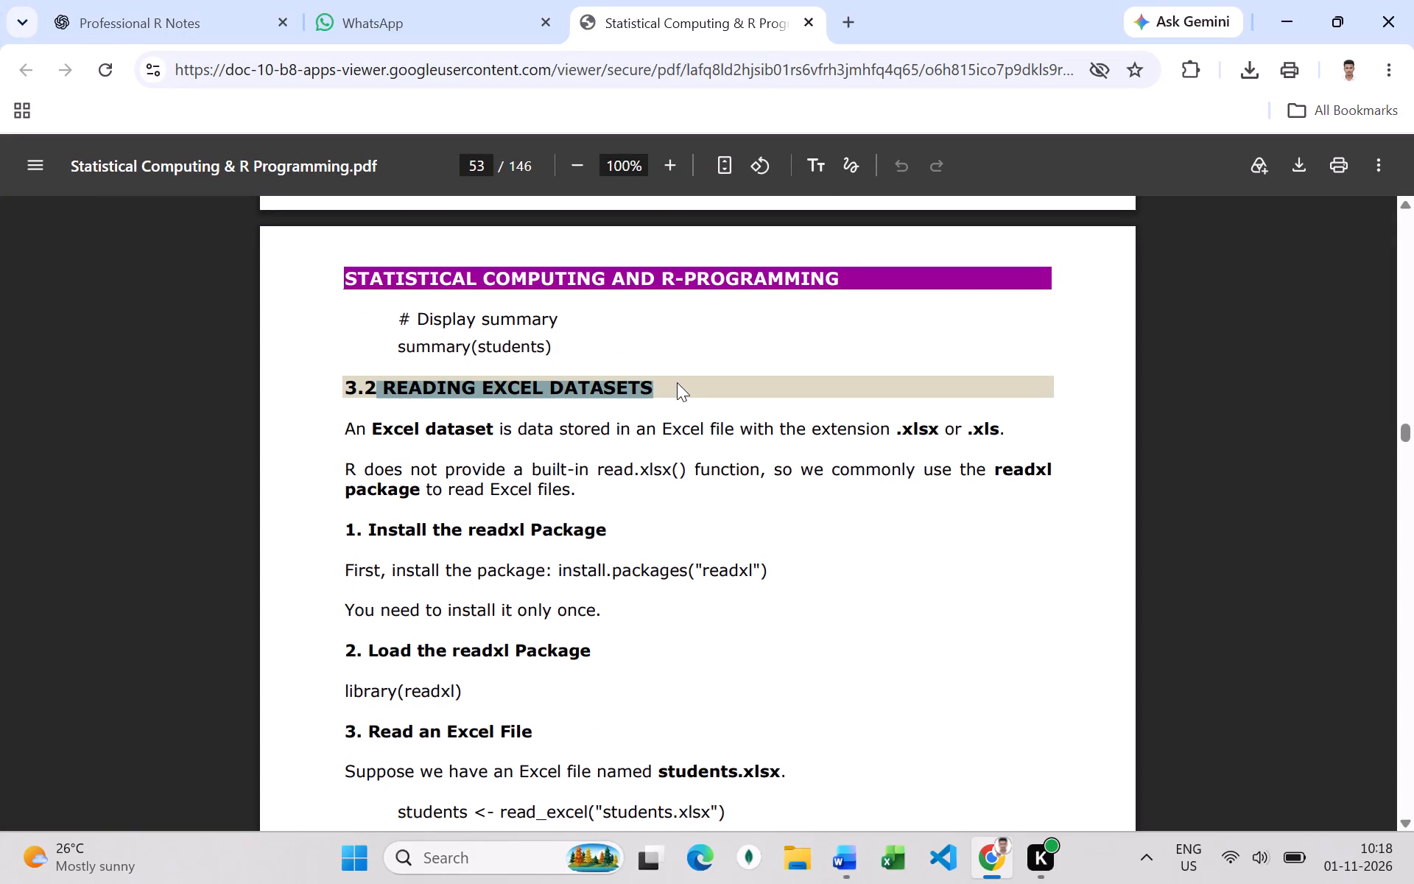
pyautogui.hotkey('ctrl', 'c')
pyautogui.hotkey('ctrl', 'c')
pyautogui.hotkey('ctrl', 'c')
pyautogui.scroll(-18, 594, 478)
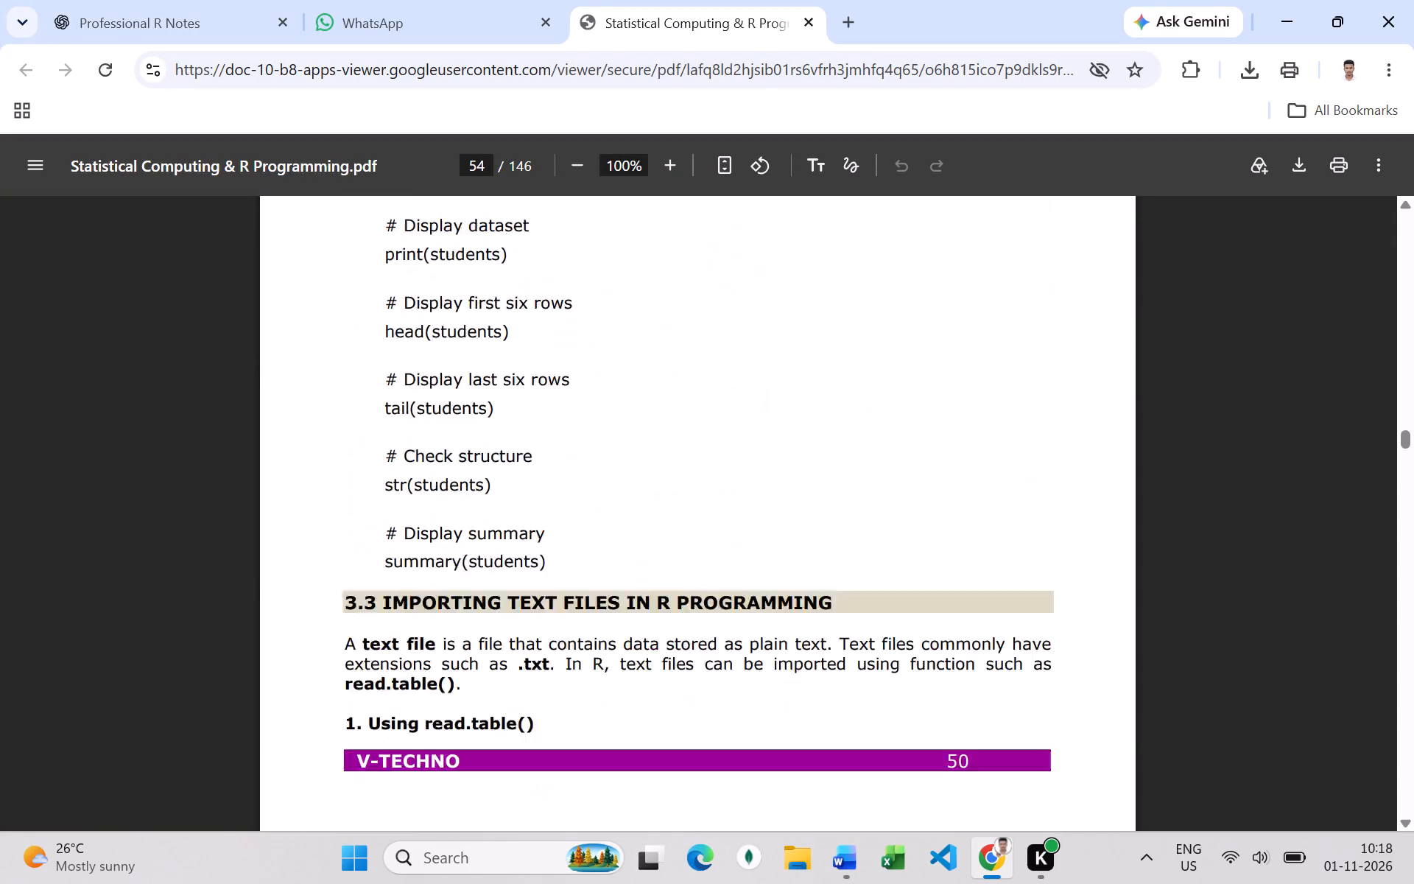
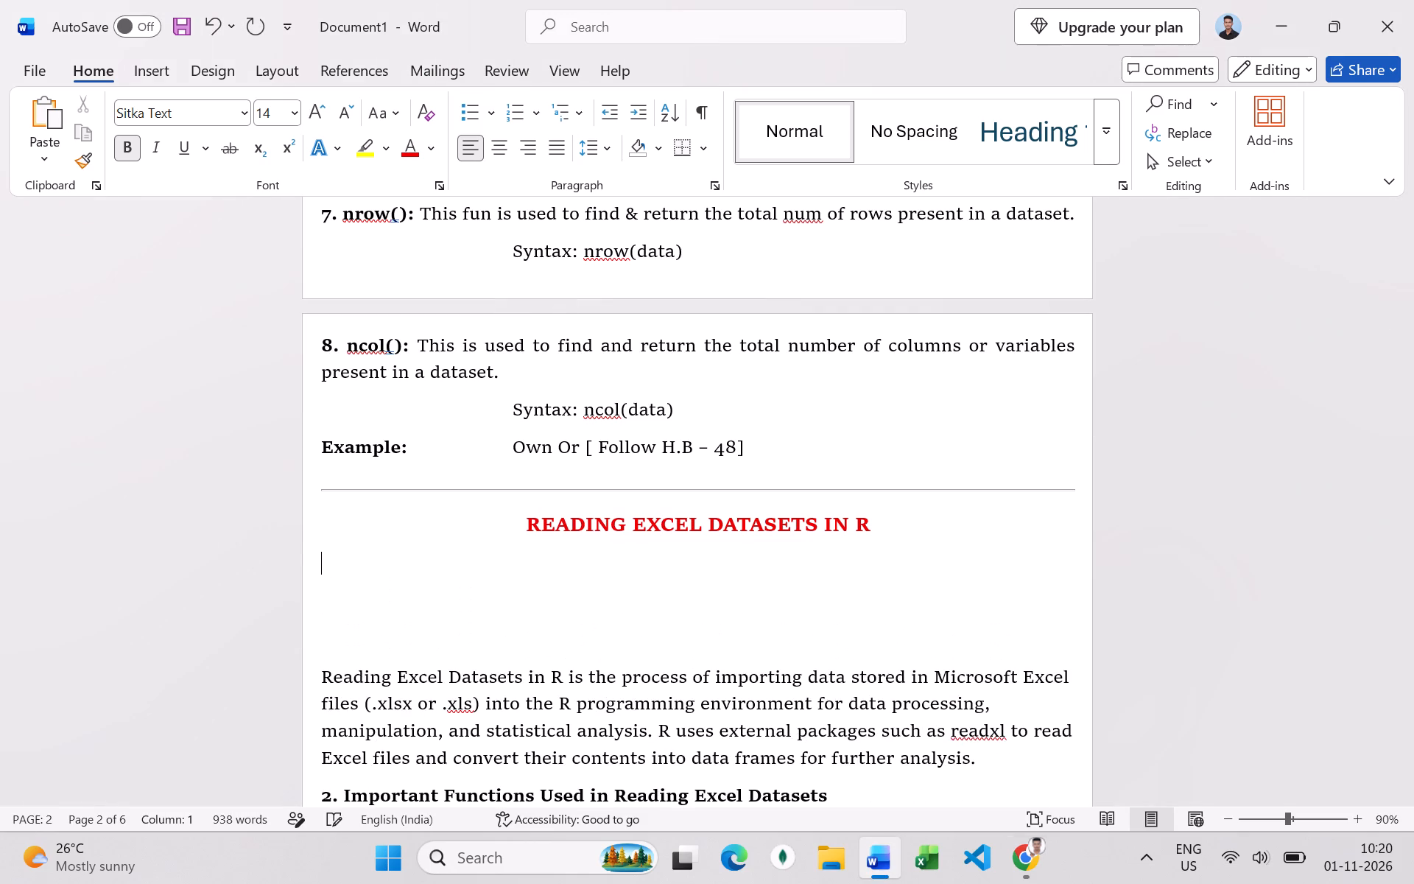
pyautogui.hotkey('ctrl', 'v')
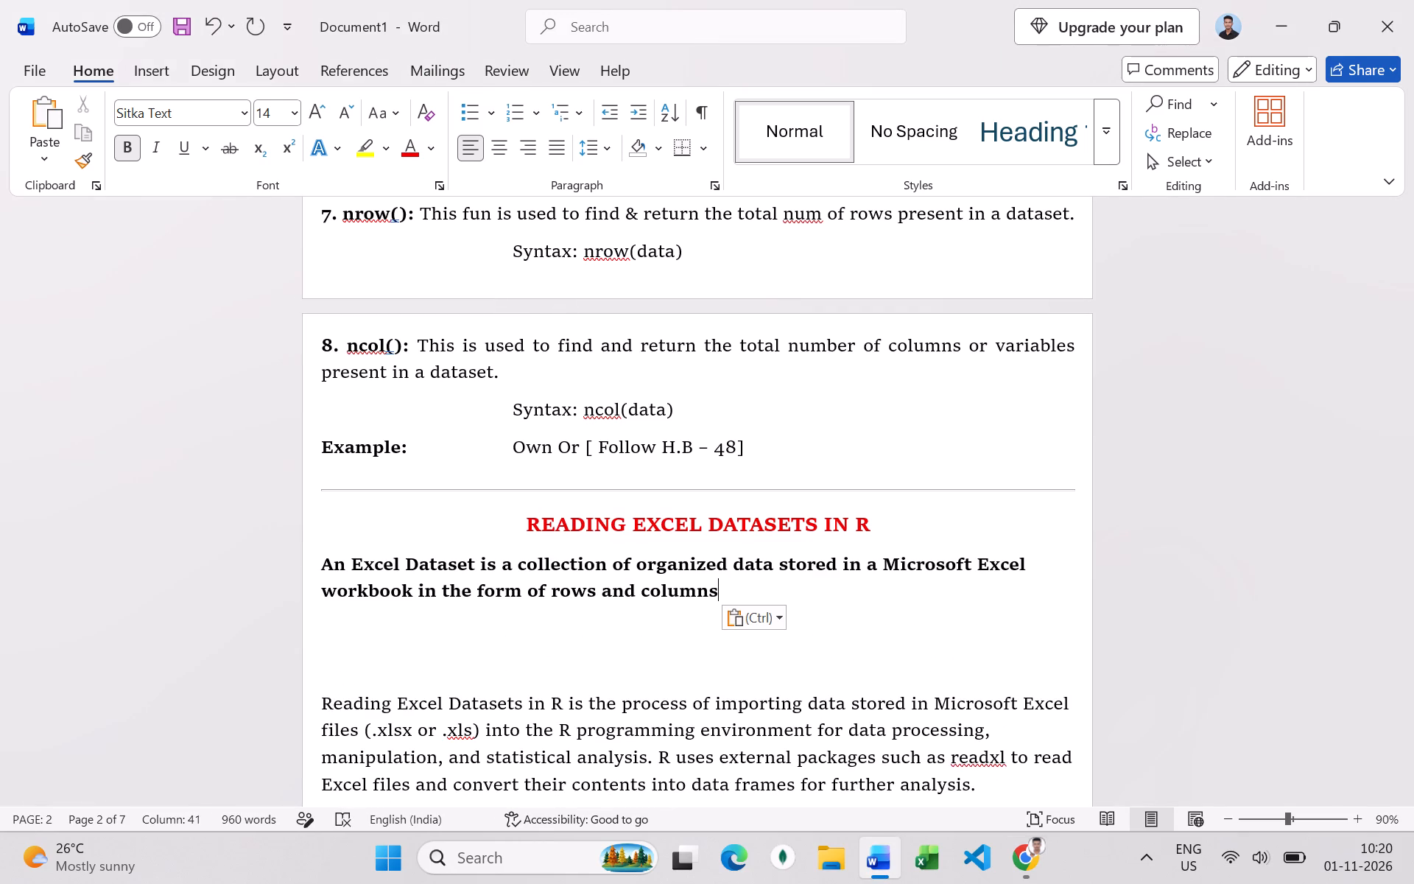
pyautogui.hotkey('ctrl', 'z')
pyautogui.hotkey('ctrl', 'b')
pyautogui.hotkey('ctrl', 'v')
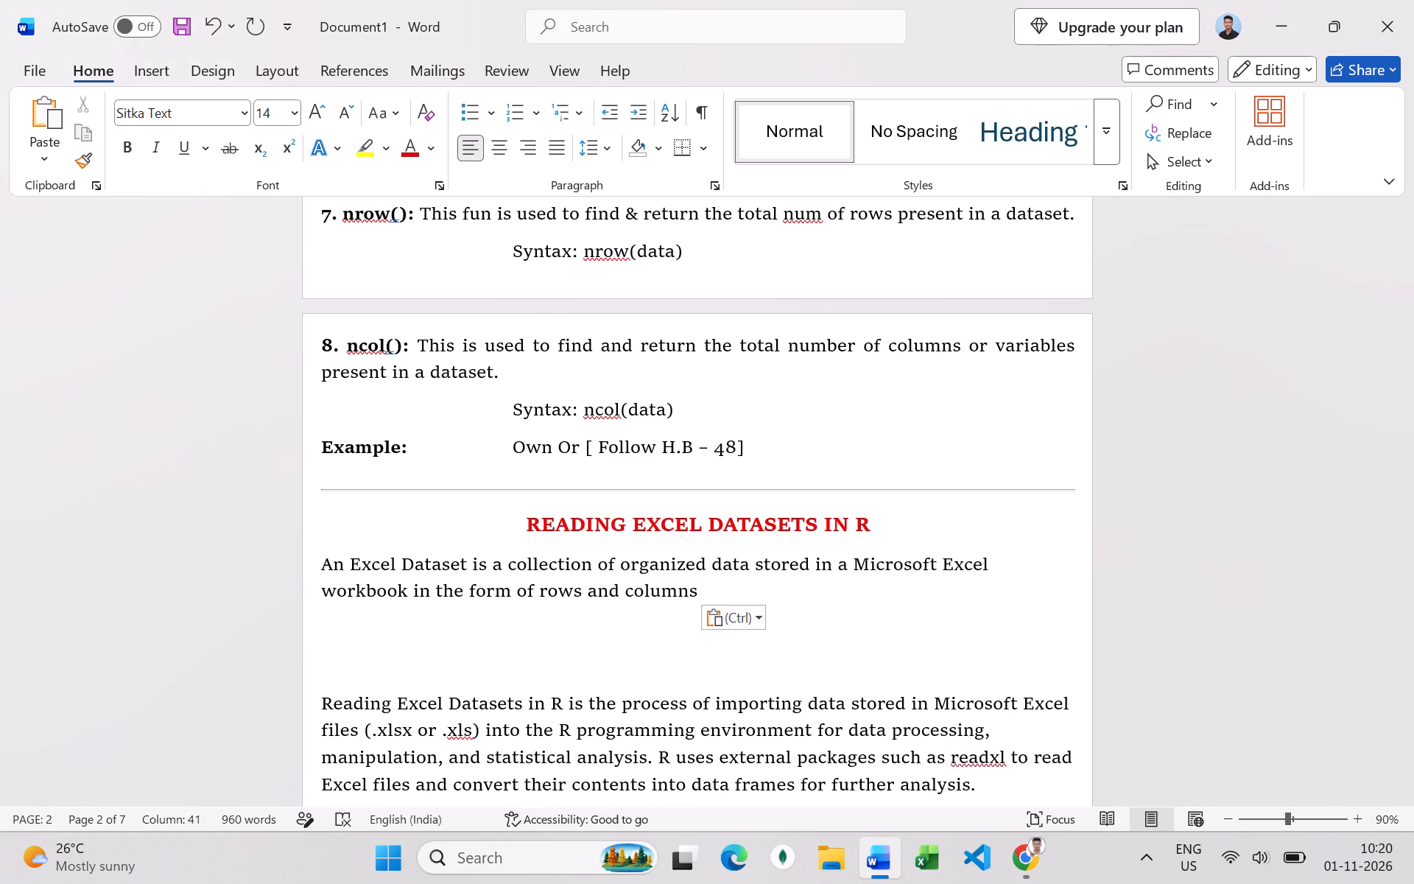
pyautogui.press('.')
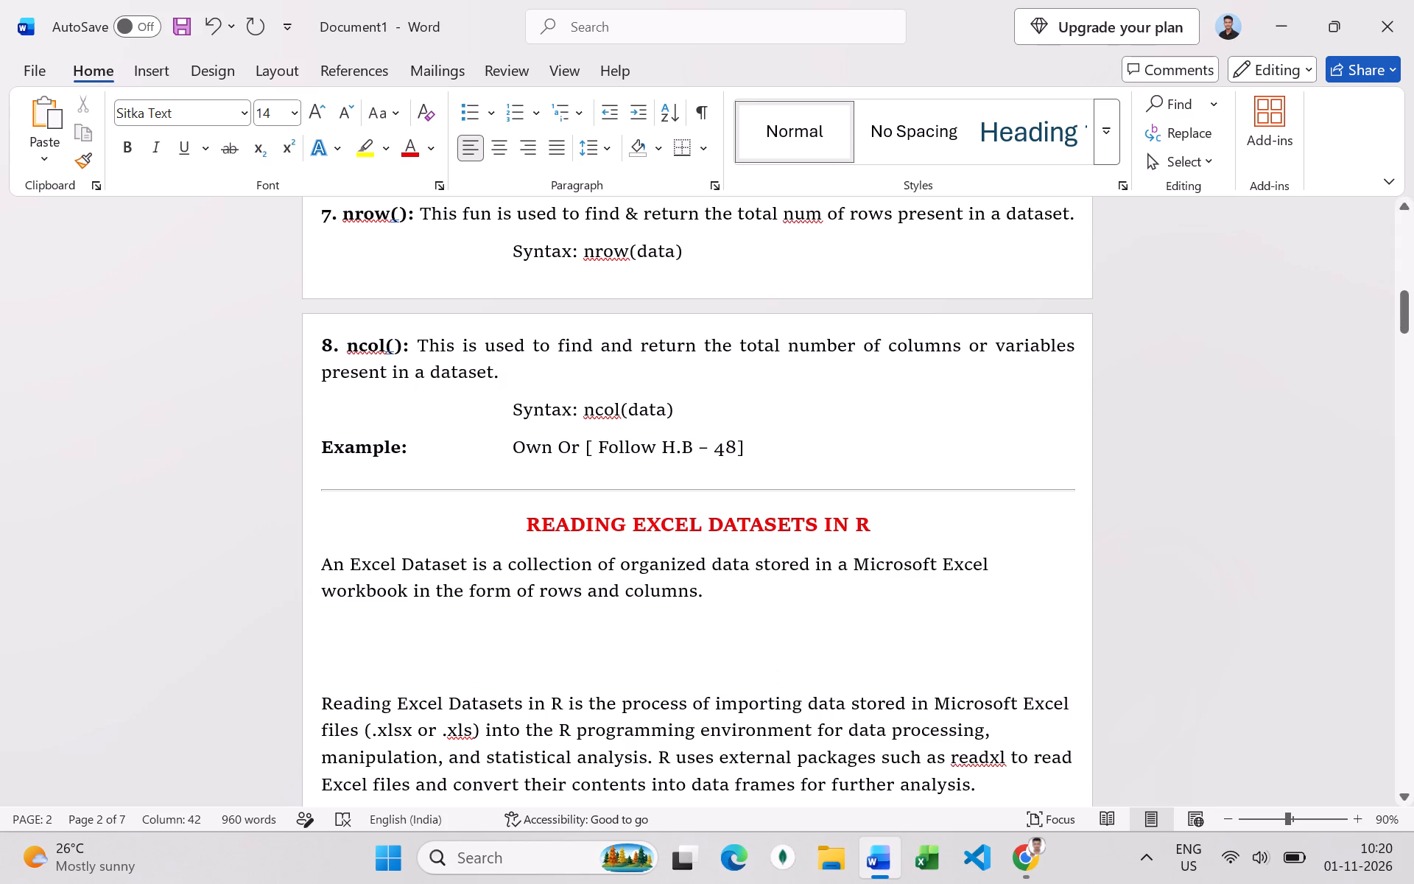
# Copy ChatGPT's sentence "It consists of worksheets containing different types of information..." and append it to the Excel dataset definition in Word.
pyautogui.scroll(7, 437, 583)
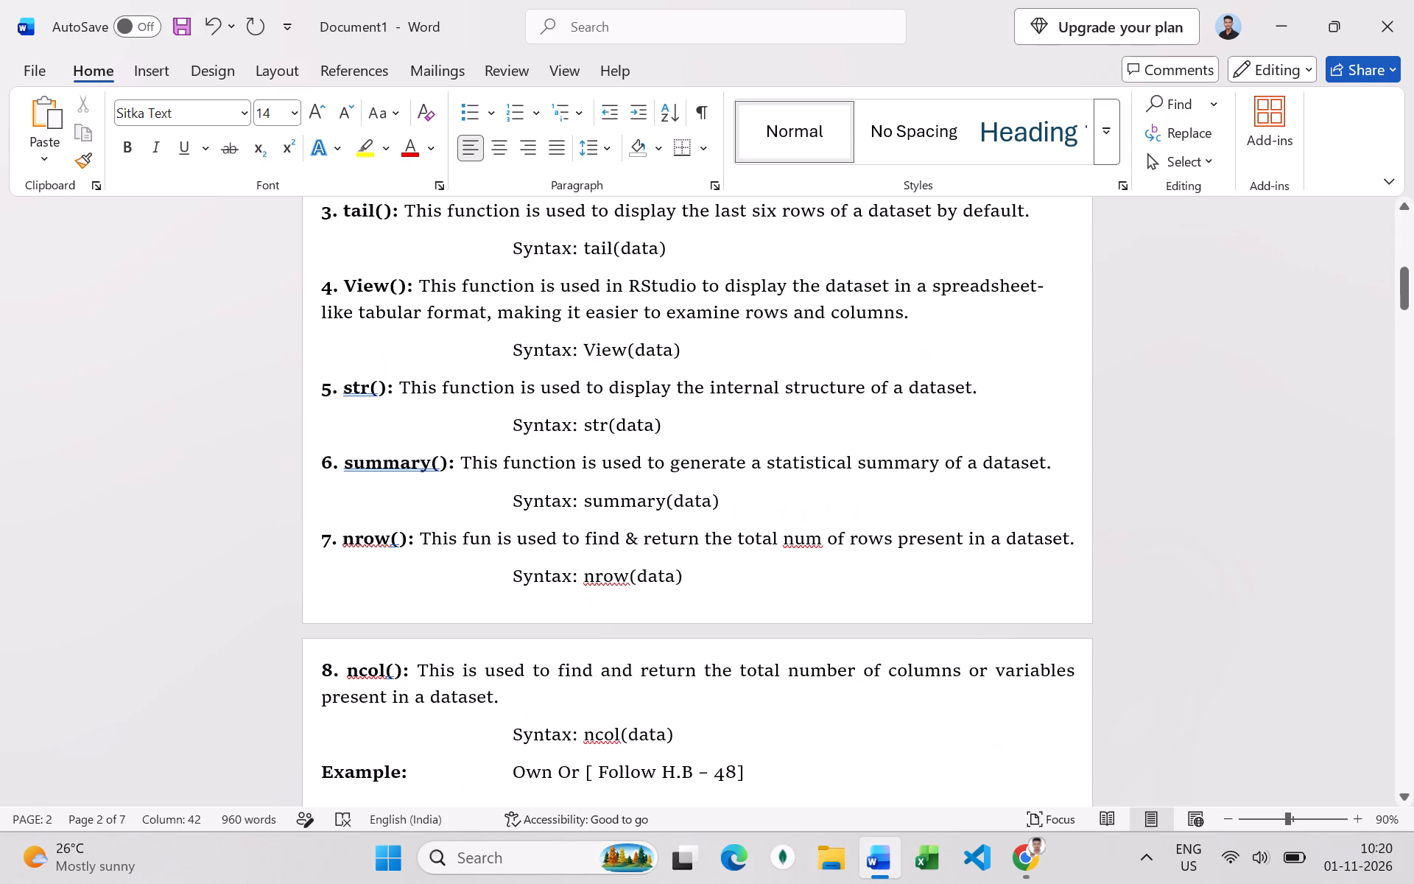
pyautogui.scroll(-10, 437, 583)
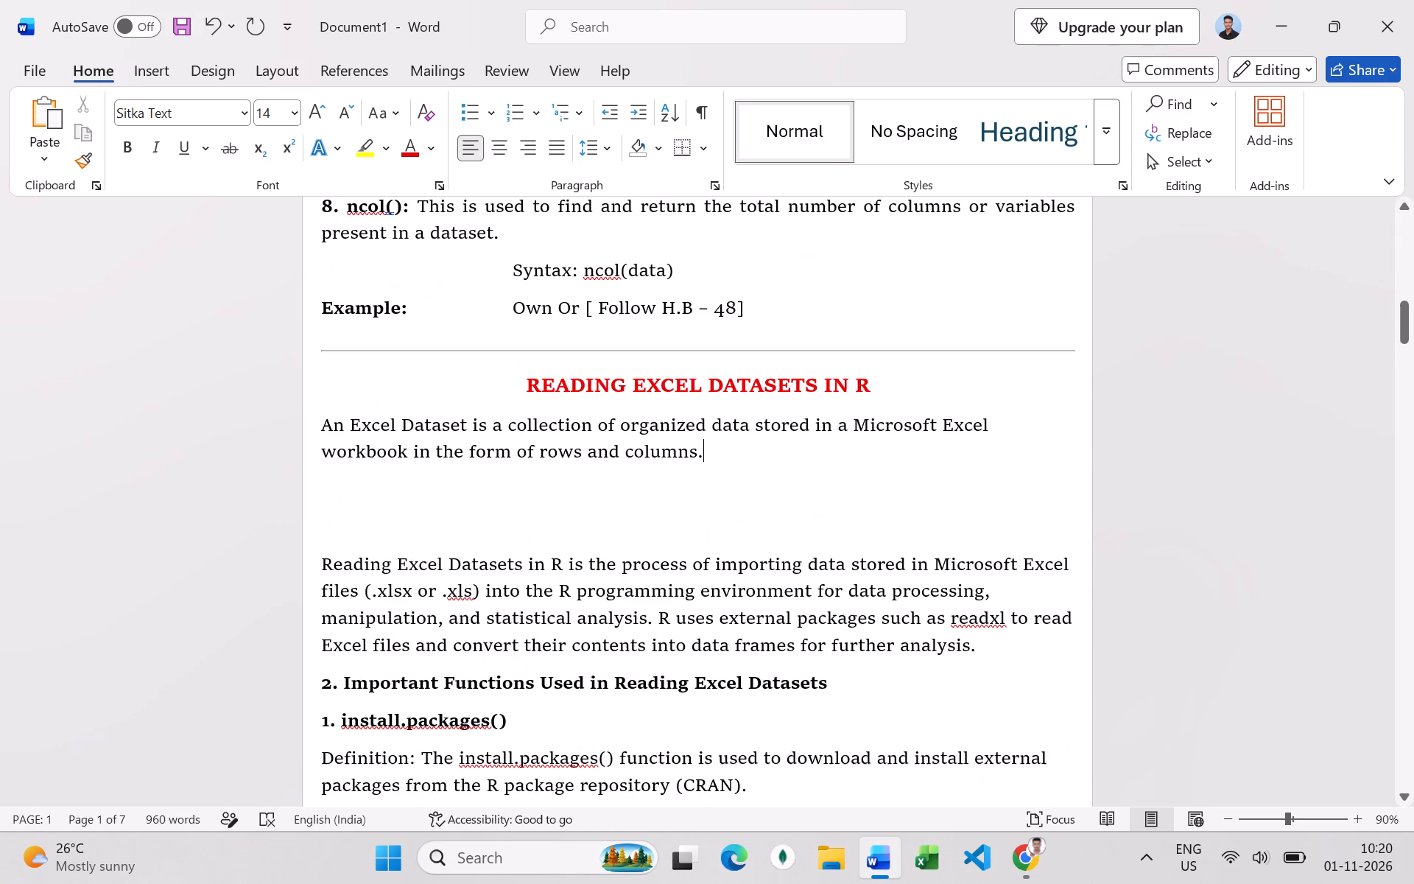
pyautogui.hotkey('alt', 'Tab')
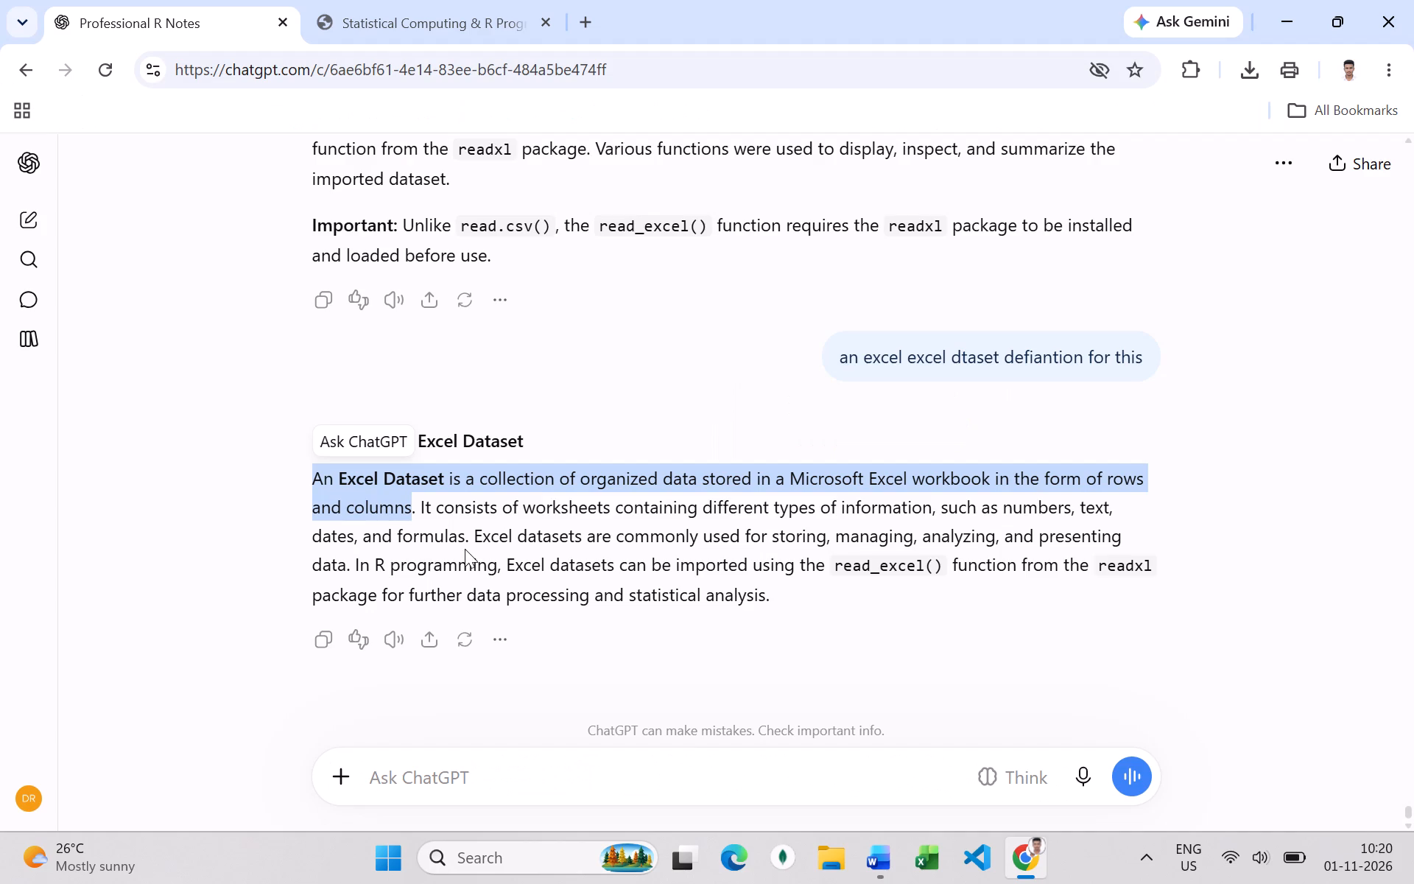
pyautogui.click(465, 549)
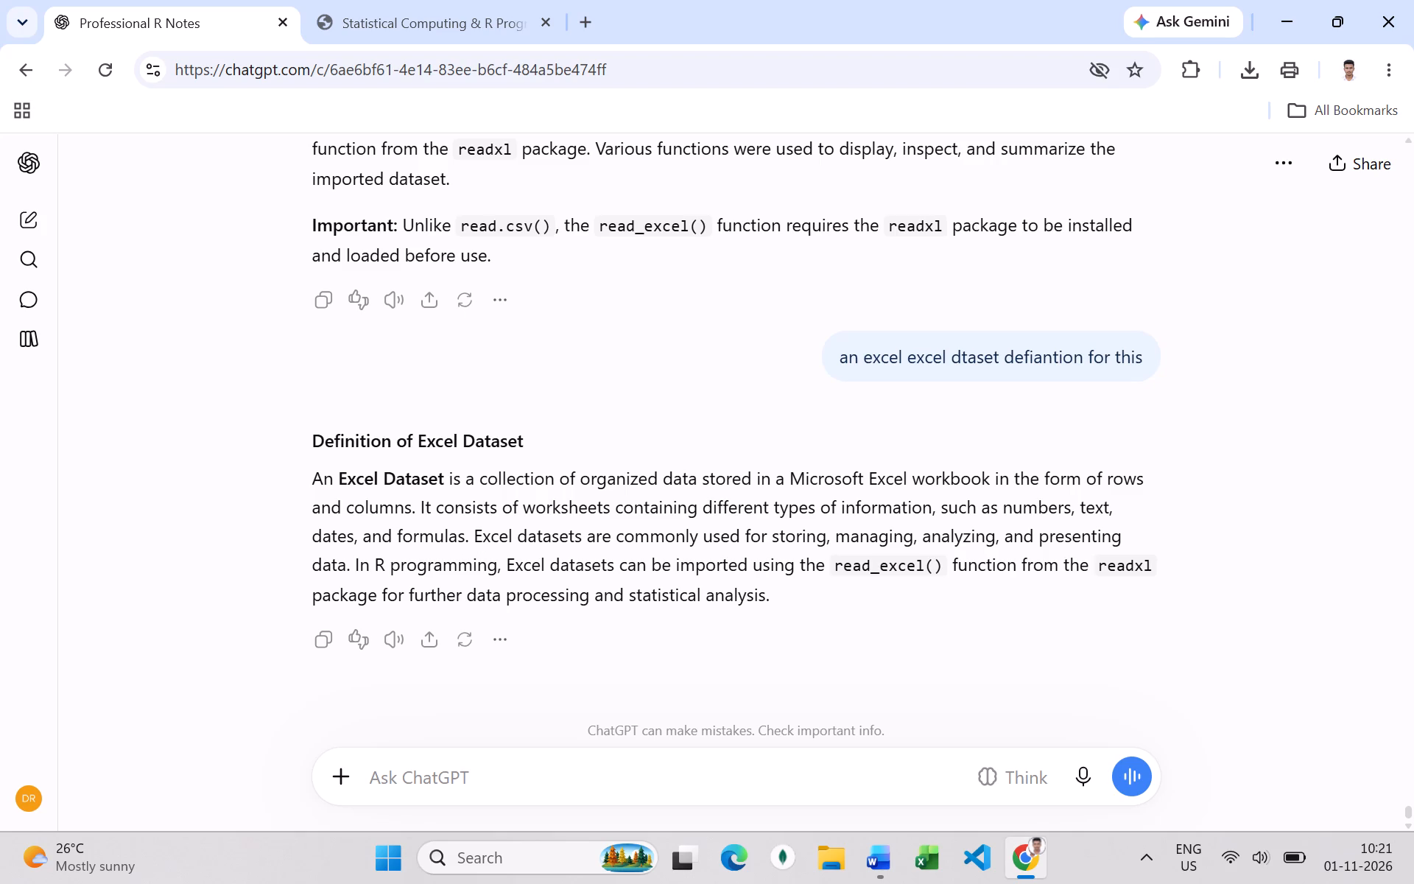
pyautogui.moveTo(471, 541); pyautogui.dragTo(423, 508)
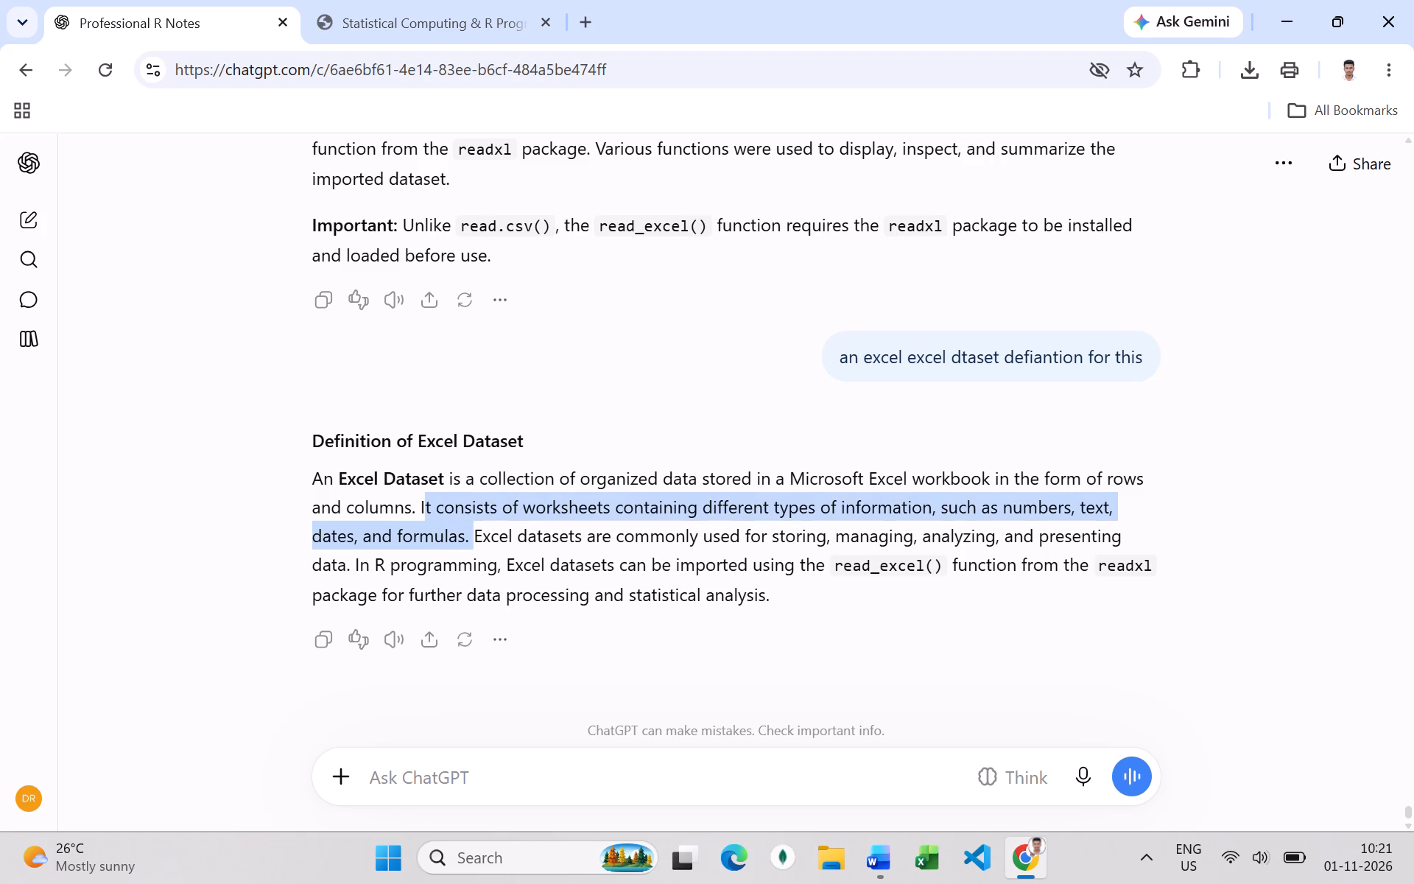
pyautogui.moveTo(423, 508); pyautogui.dragTo(417, 508)
pyautogui.hotkey('ctrl', 'c')
pyautogui.hotkey('alt', 'Tab')
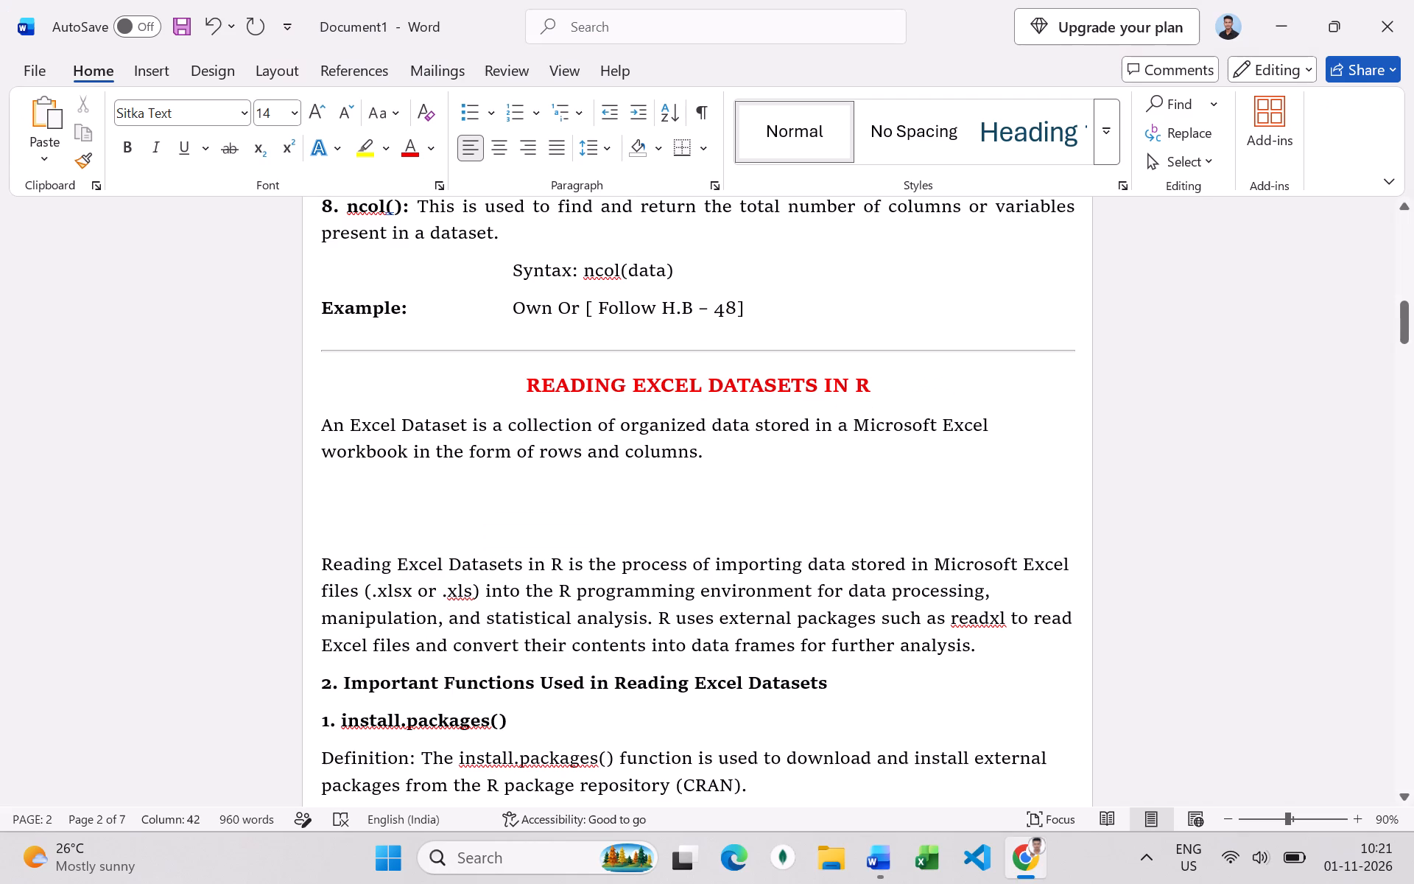
pyautogui.hotkey('ctrl', 'v')
# Copy ChatGPT's sentence "Excel datasets are commonly used for storing, managing, analyzing, and presenting data." and append it to the Word definition.
pyautogui.hotkey('alt', 'Tab')
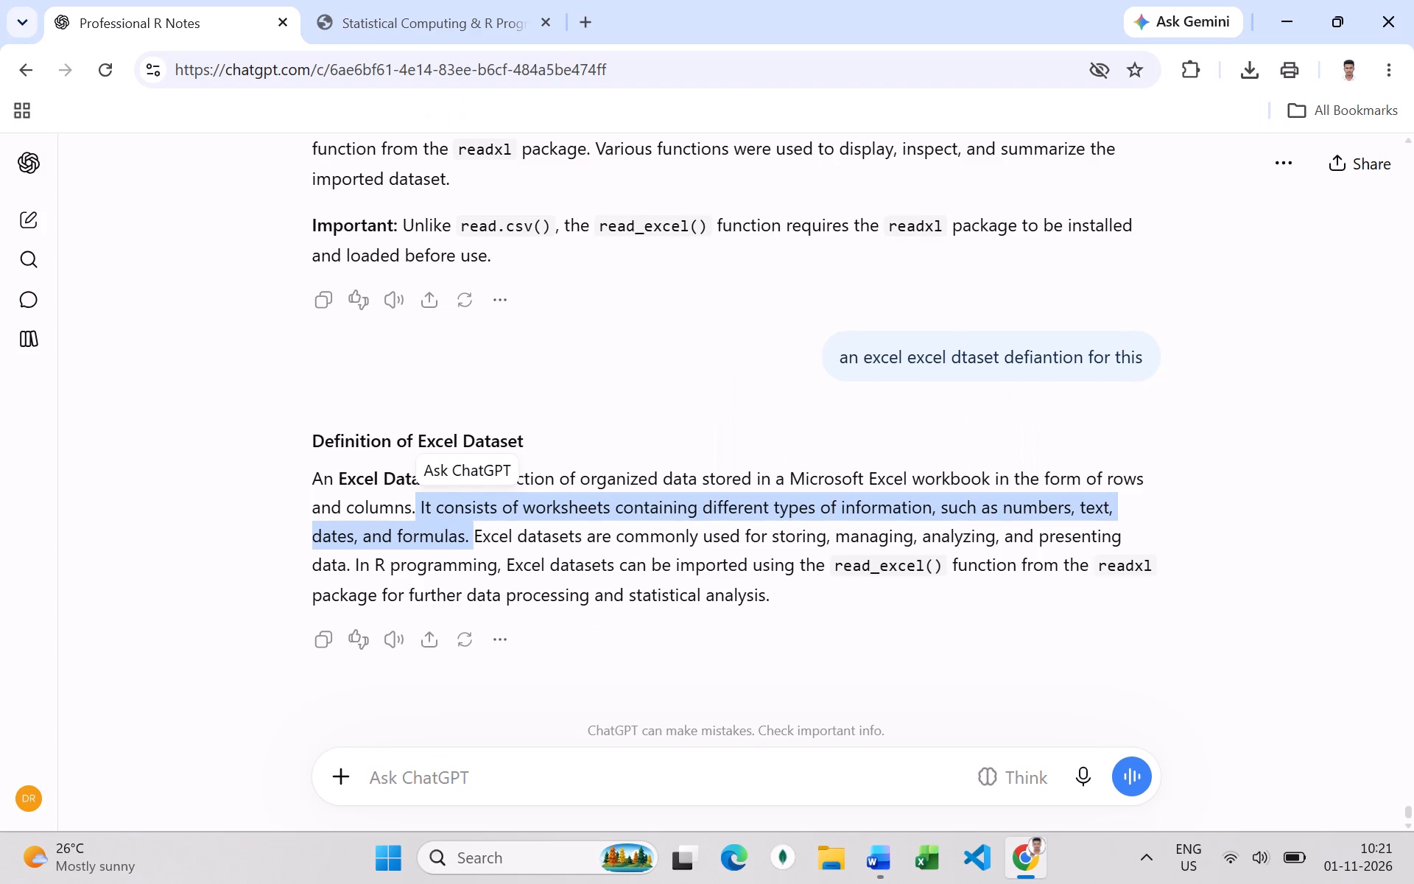
pyautogui.click(546, 536)
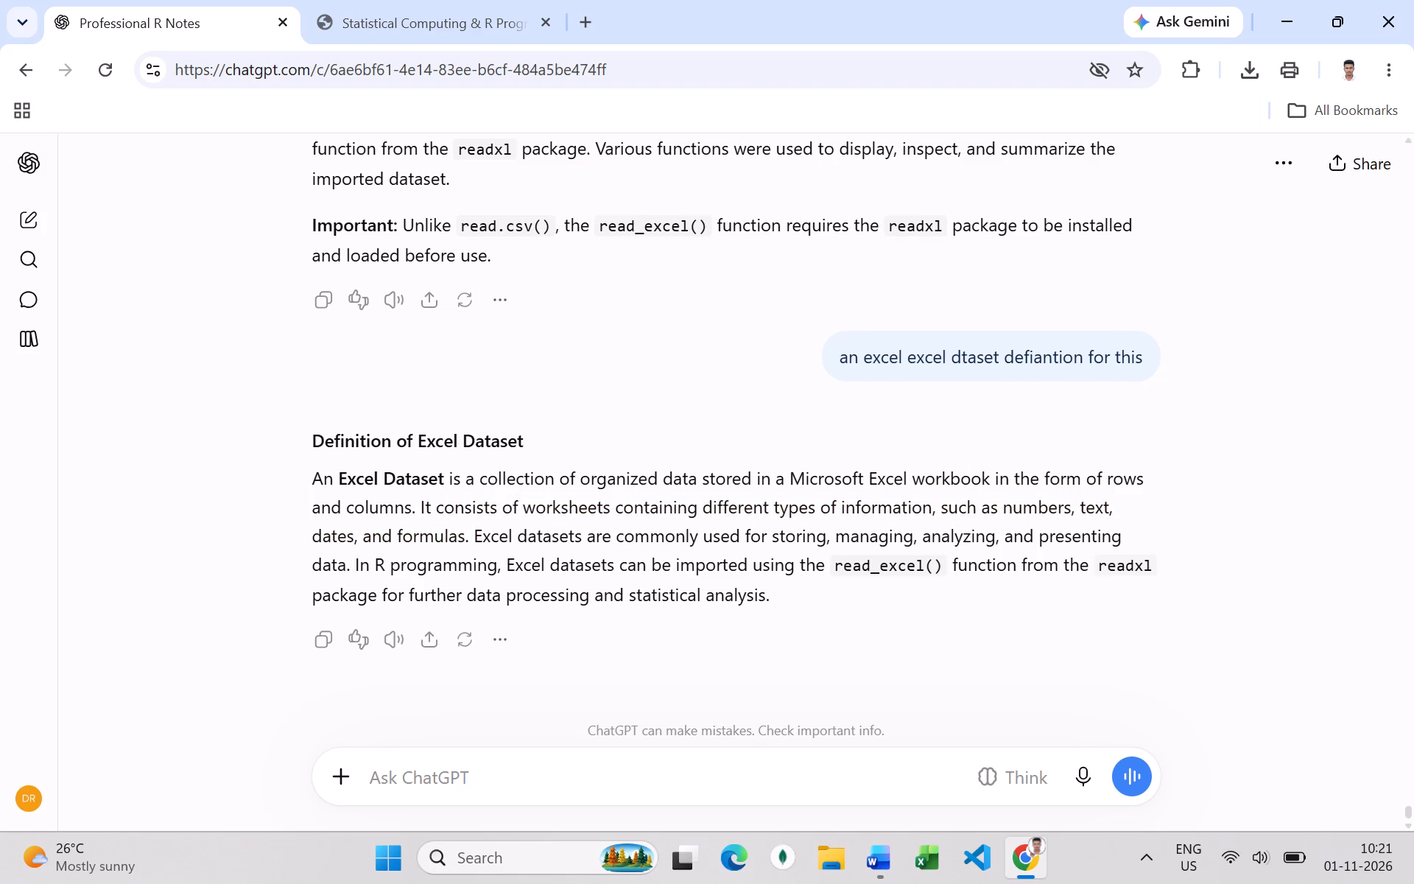
pyautogui.moveTo(476, 535); pyautogui.dragTo(353, 556)
pyautogui.hotkey('ctrl', 'c')
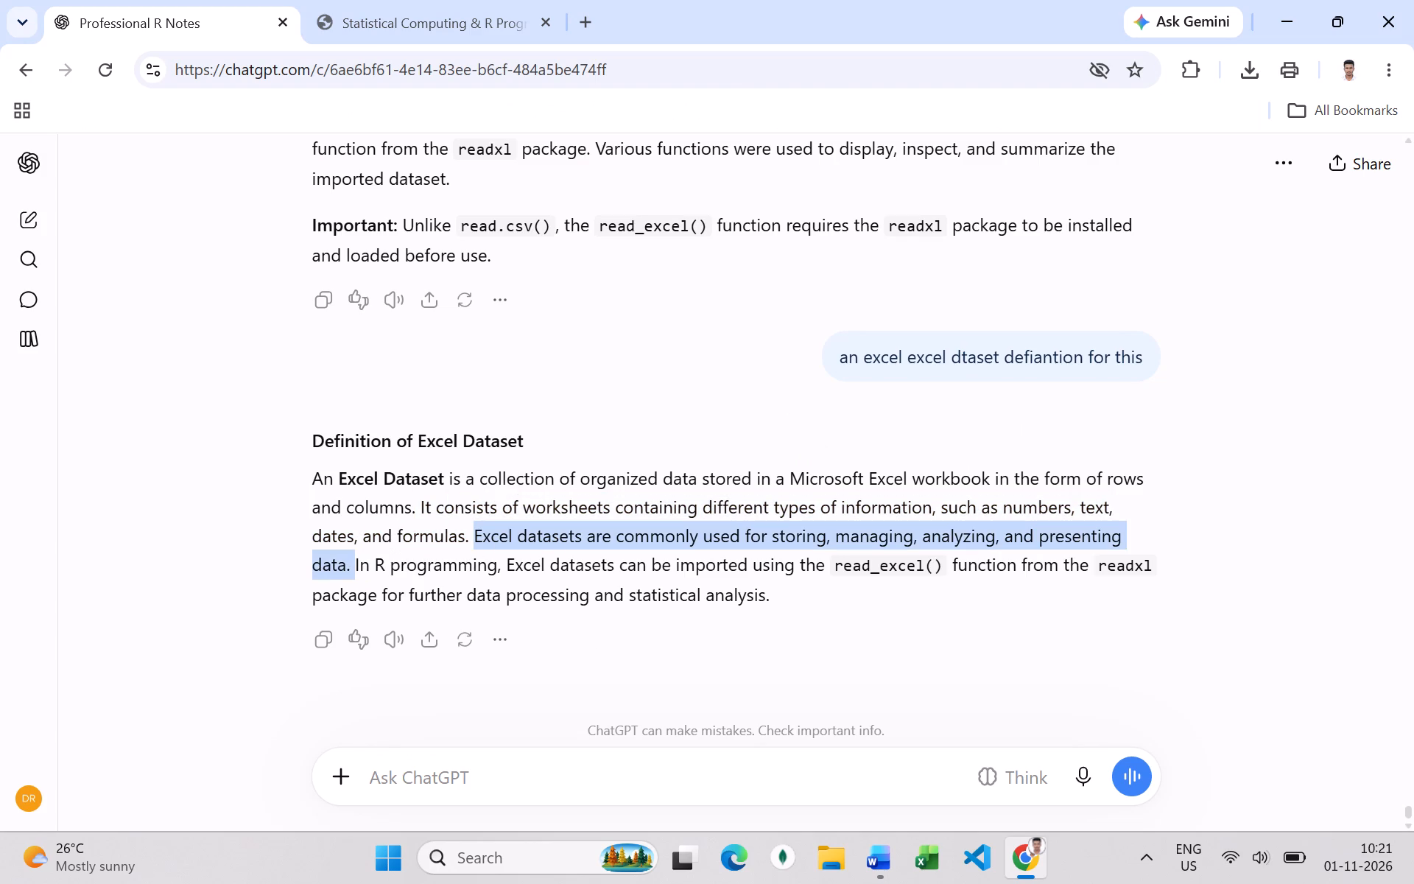
pyautogui.hotkey('ctrl', 'c')
pyautogui.hotkey('alt', 'Tab')
pyautogui.hotkey('ctrl', 'v')
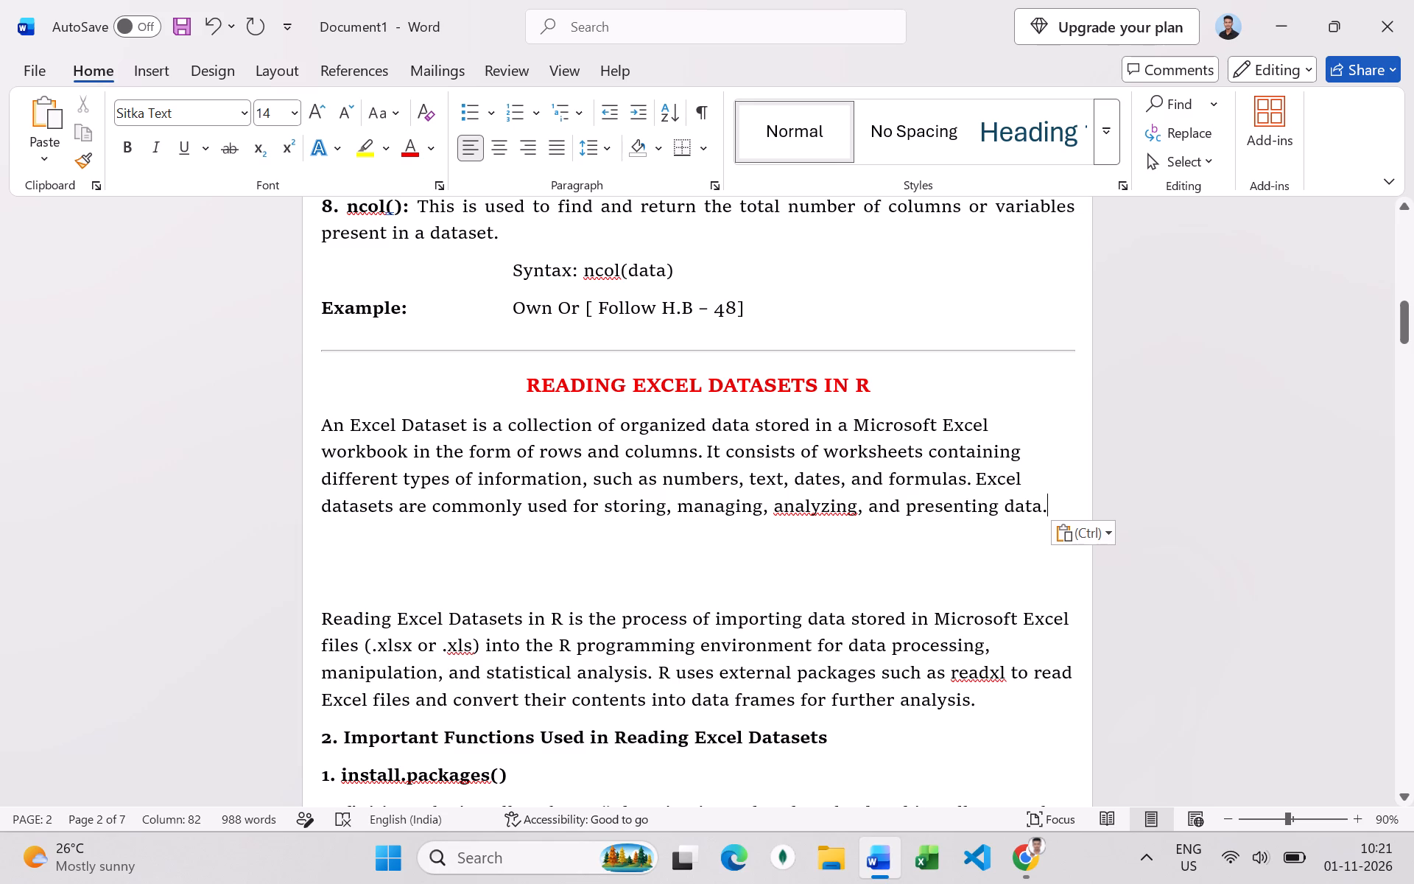
# Copy the sentence "R uses external packages such as readxl..." from the lower paragraph onto the blank line below the new definition.
pyautogui.moveTo(979, 699); pyautogui.dragTo(661, 692)
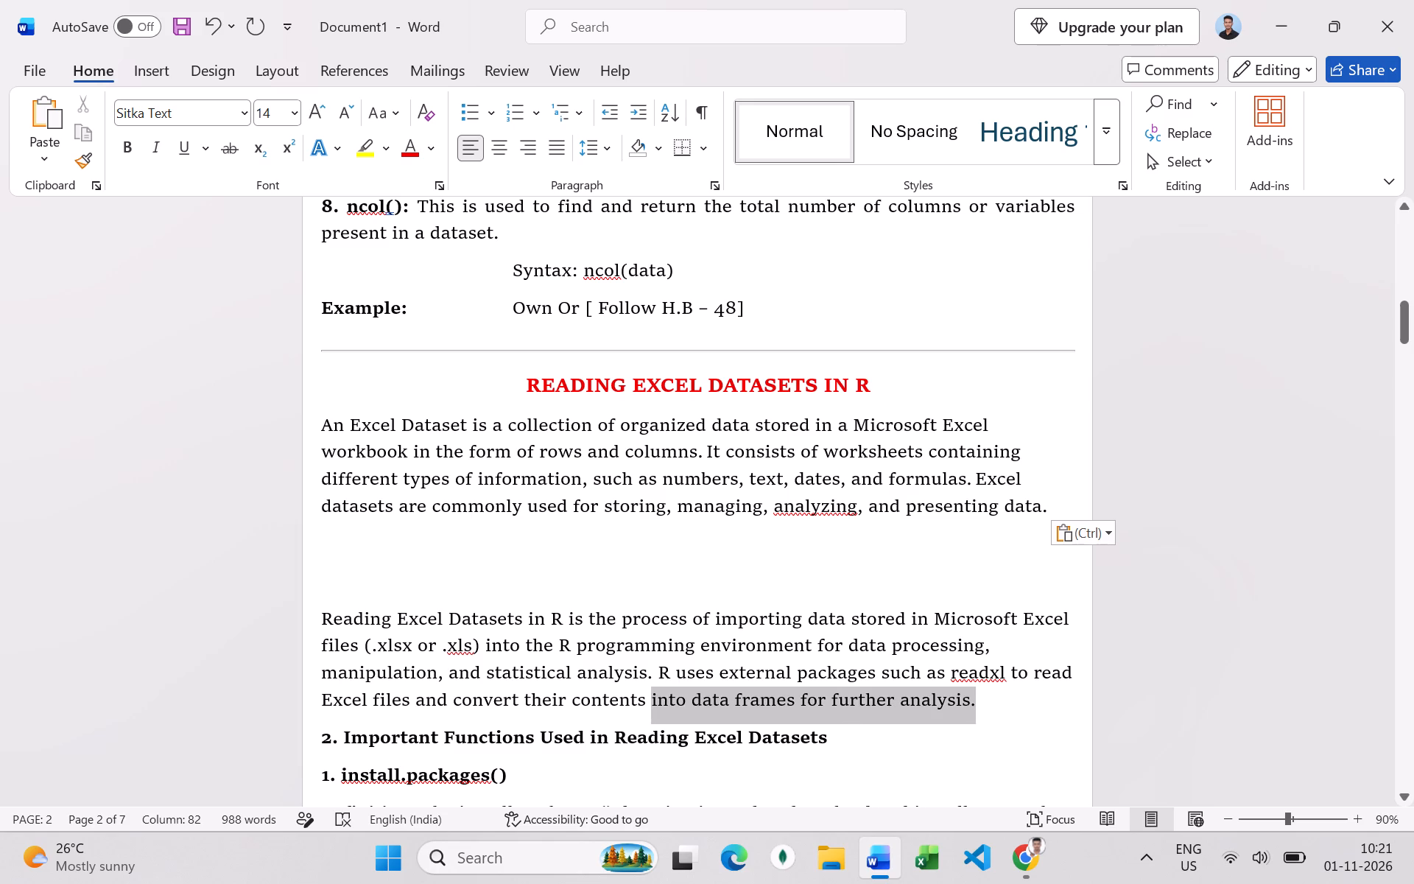
pyautogui.moveTo(661, 692); pyautogui.dragTo(651, 673)
pyautogui.hotkey('ctrl', 'c')
pyautogui.click(528, 551)
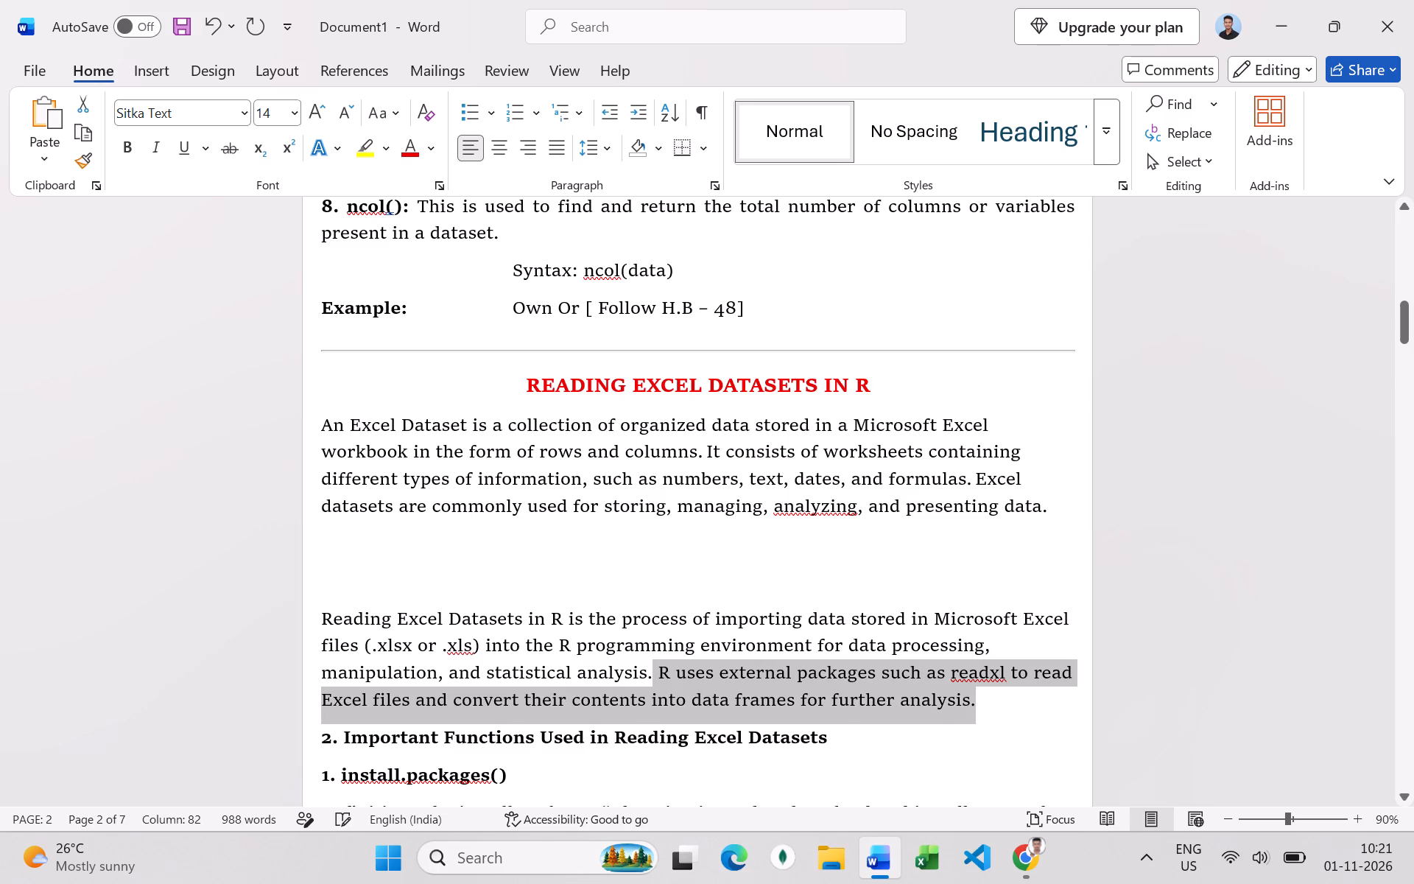
pyautogui.hotkey('ctrl', 'v')
# Copy ChatGPT's sentence "Excel datasets can be imported using the read_excel() function...", undo Word's last edit, and paste it below the definition in Word.
pyautogui.hotkey('alt', 'Tab')
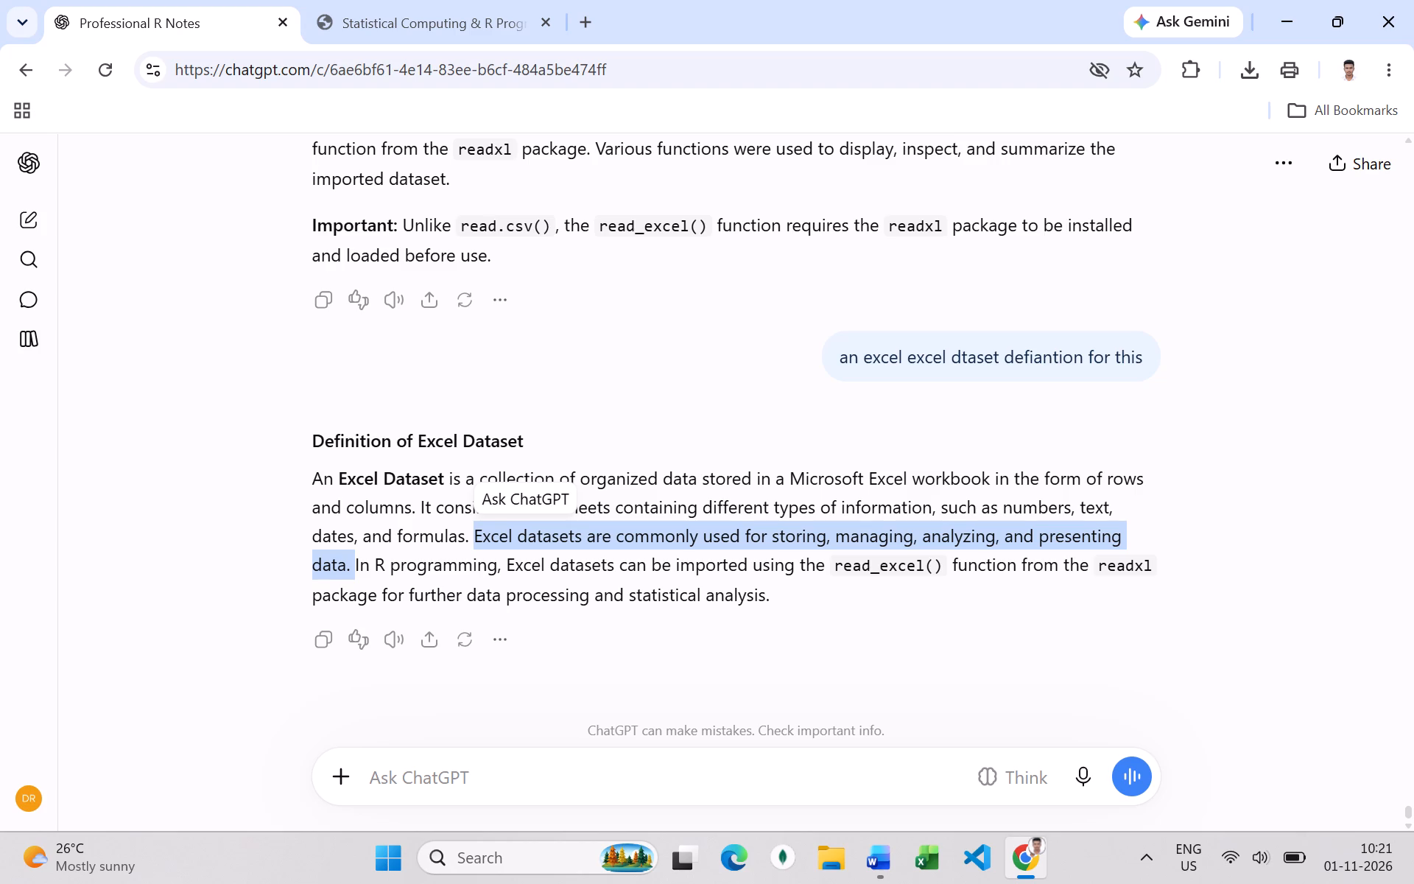
pyautogui.click(721, 589)
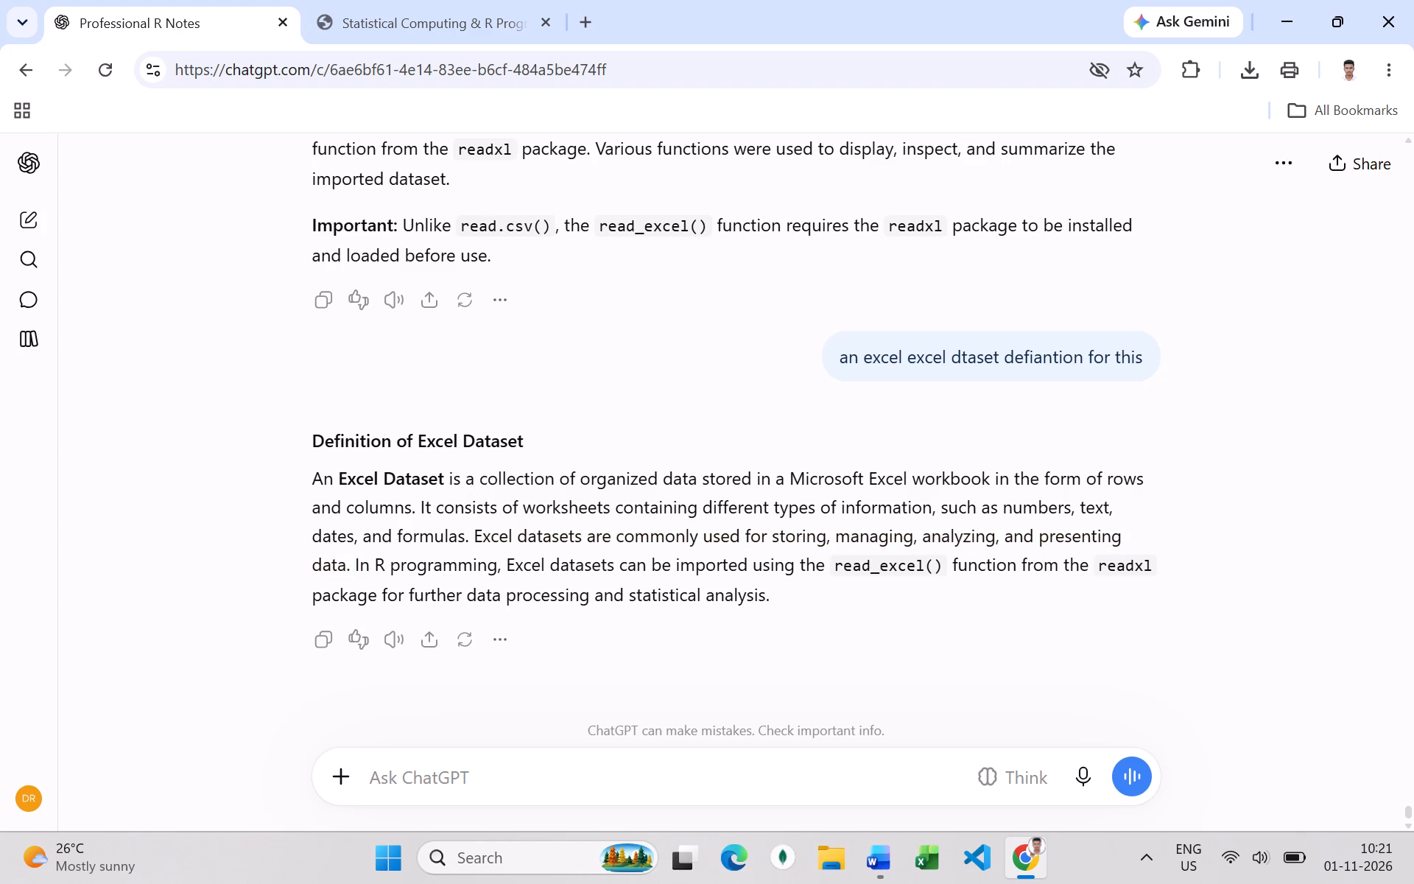
pyautogui.moveTo(507, 556); pyautogui.dragTo(655, 600)
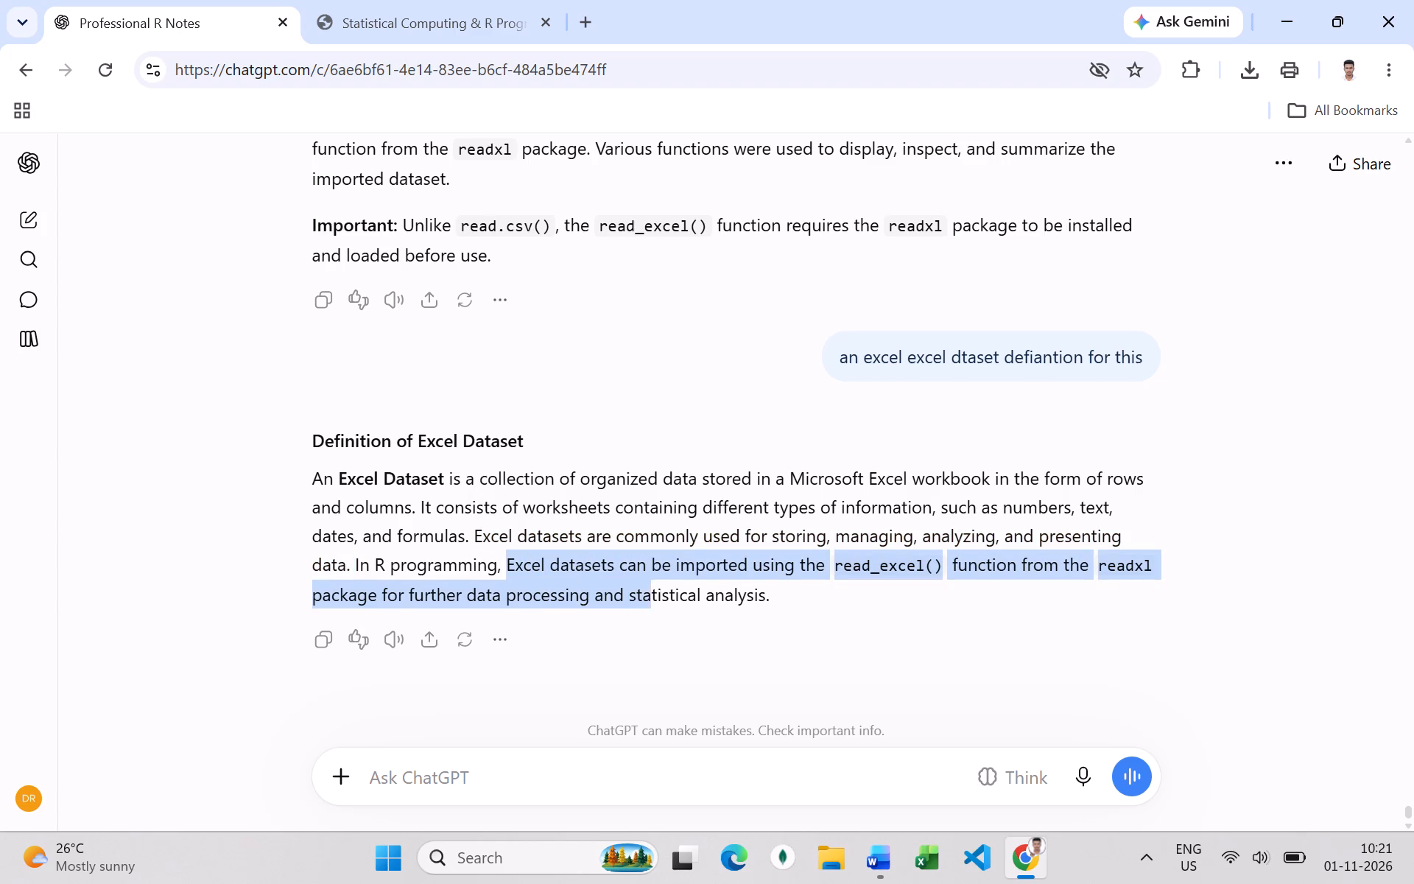
pyautogui.moveTo(655, 600); pyautogui.dragTo(754, 617)
pyautogui.hotkey('ctrl', 'c')
pyautogui.hotkey('ctrl', 'c')
pyautogui.hotkey('ctrl', 'c')
pyautogui.hotkey('ctrl', 'c')
pyautogui.hotkey('ctrl', 'c')
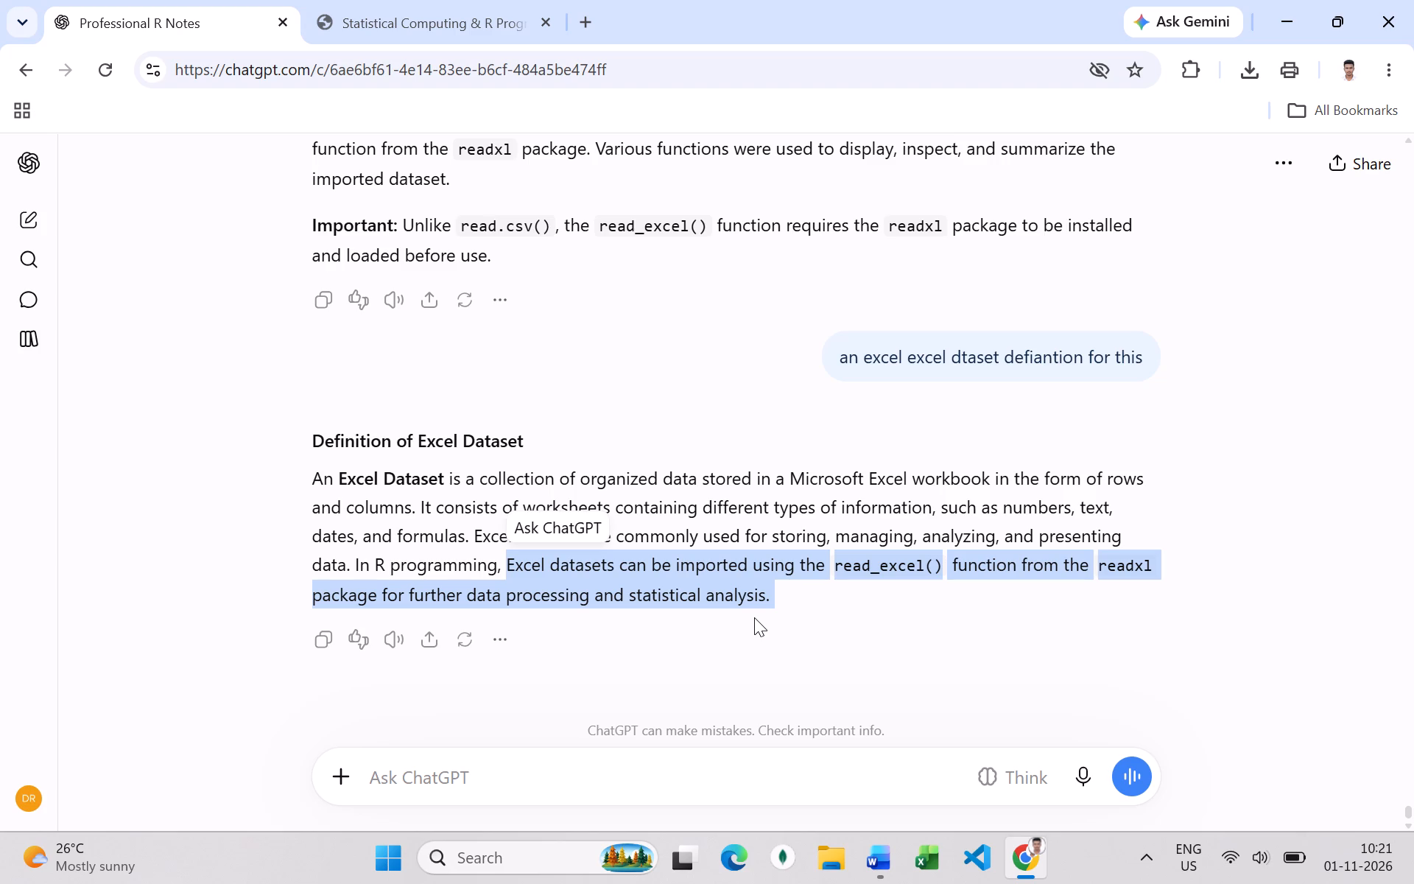
pyautogui.hotkey('alt', 'Tab')
pyautogui.hotkey('ctrl', 'z')
pyautogui.hotkey('ctrl', 'v')
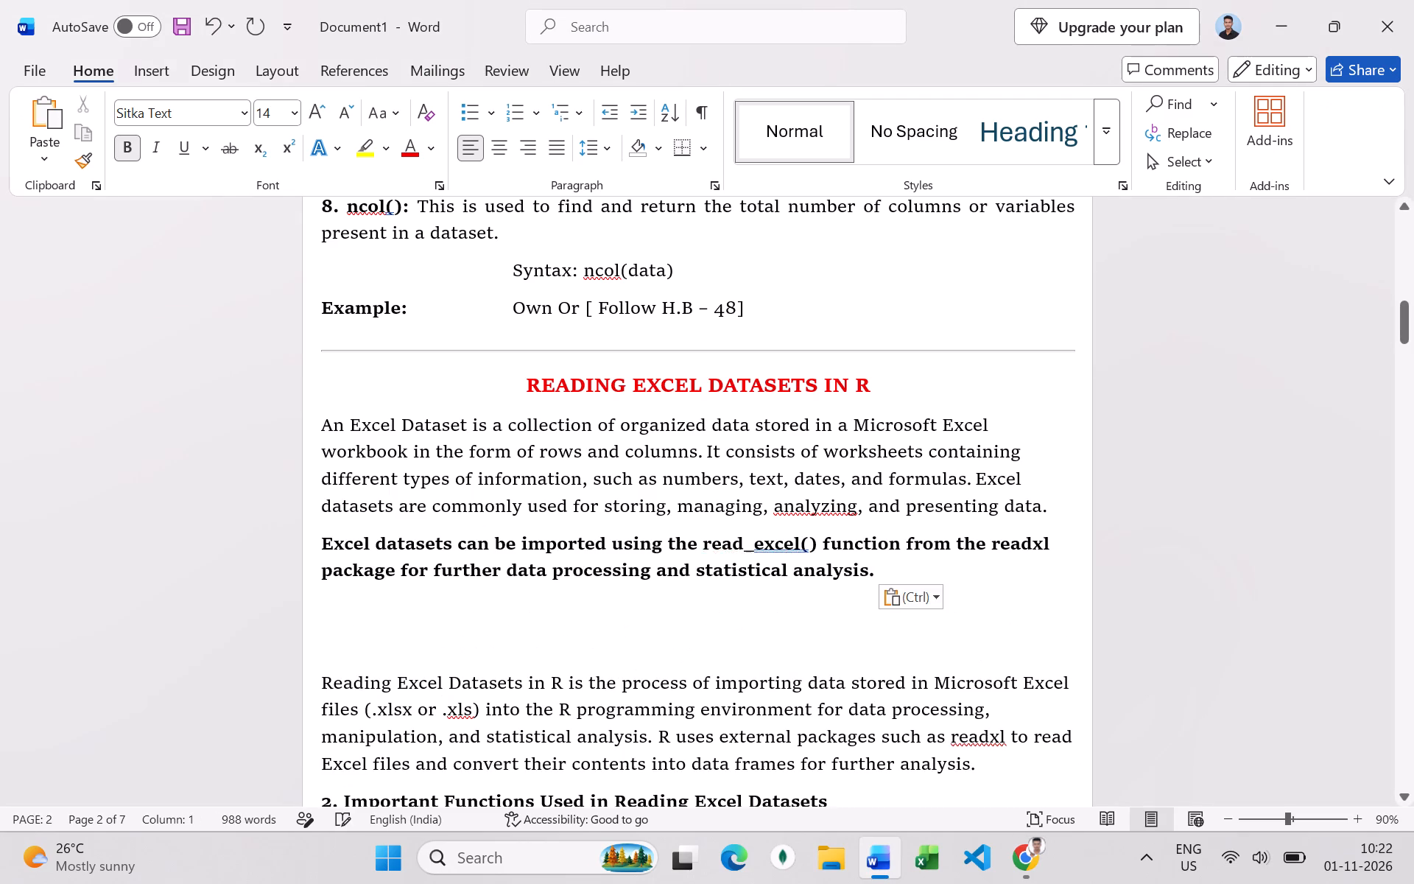
# Delete the old paragraph beginning "Reading Excel Datasets in R is the process of importing data".
pyautogui.scroll(-2, 698, 617)
pyautogui.moveTo(985, 683); pyautogui.dragTo(449, 588)
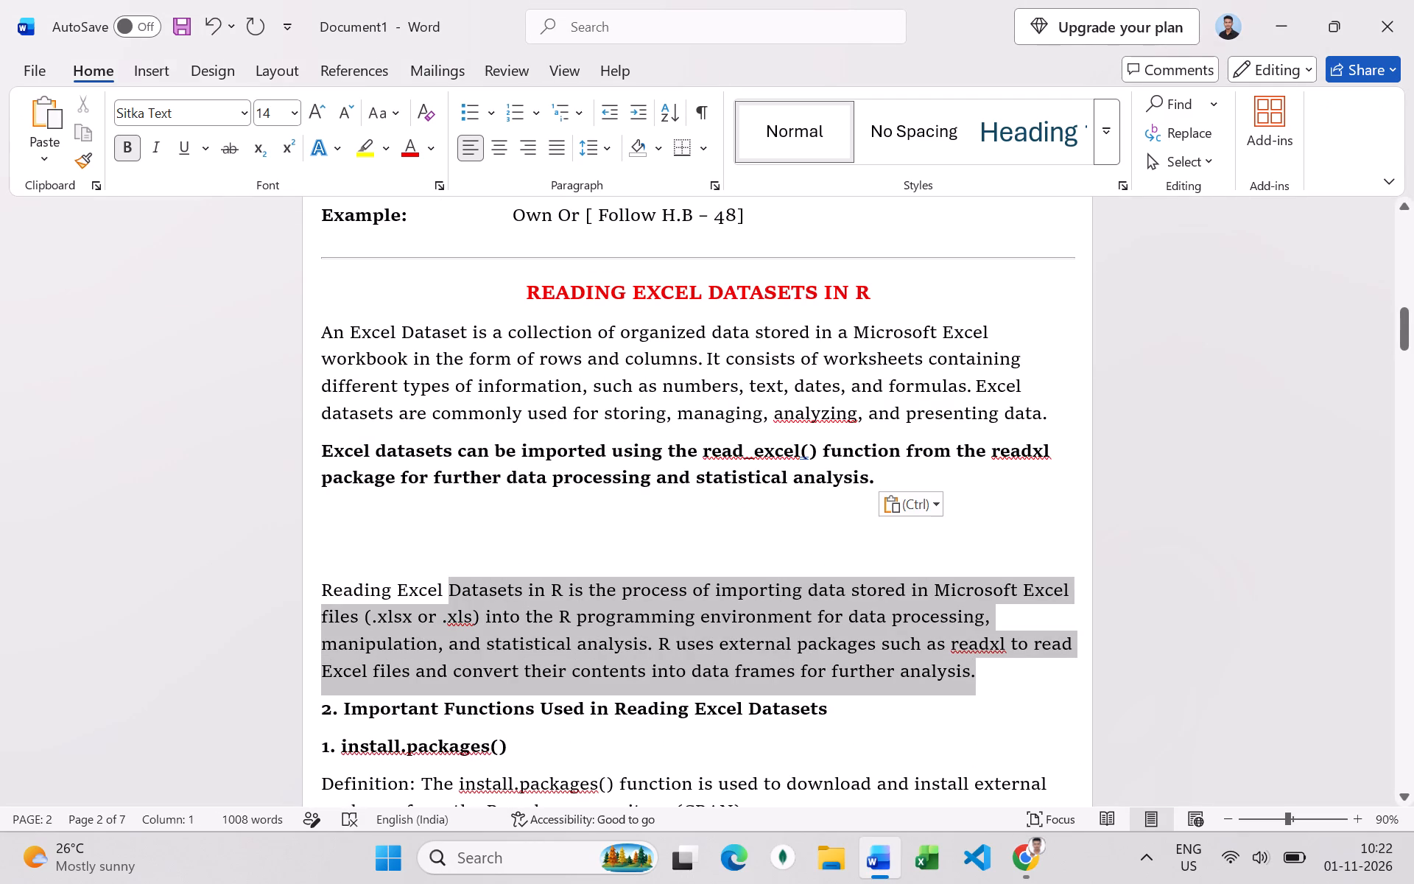
pyautogui.moveTo(449, 588); pyautogui.dragTo(338, 579)
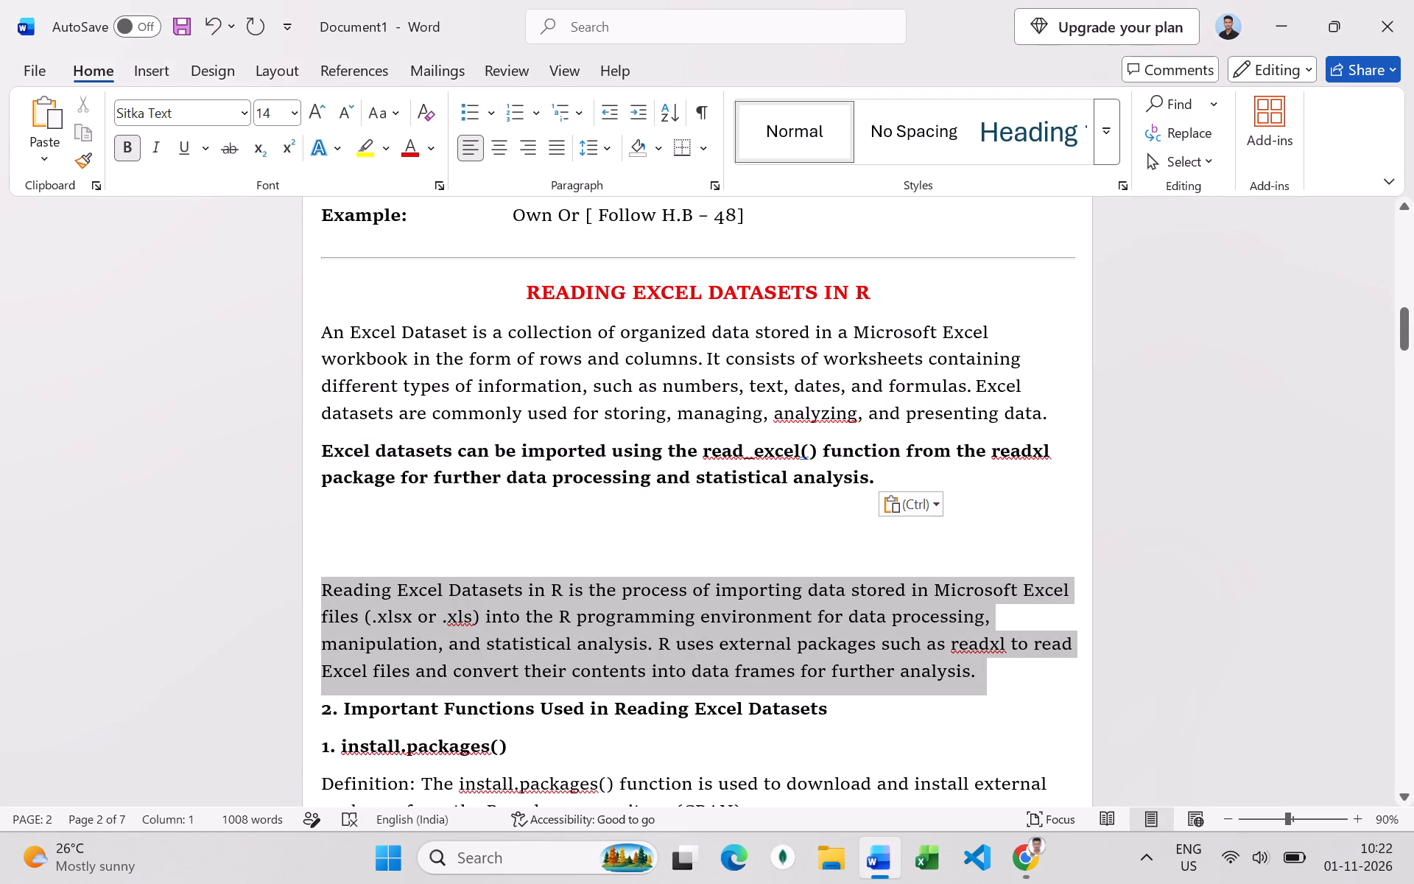
pyautogui.moveTo(338, 579); pyautogui.dragTo(314, 578)
pyautogui.press('BackSpace')
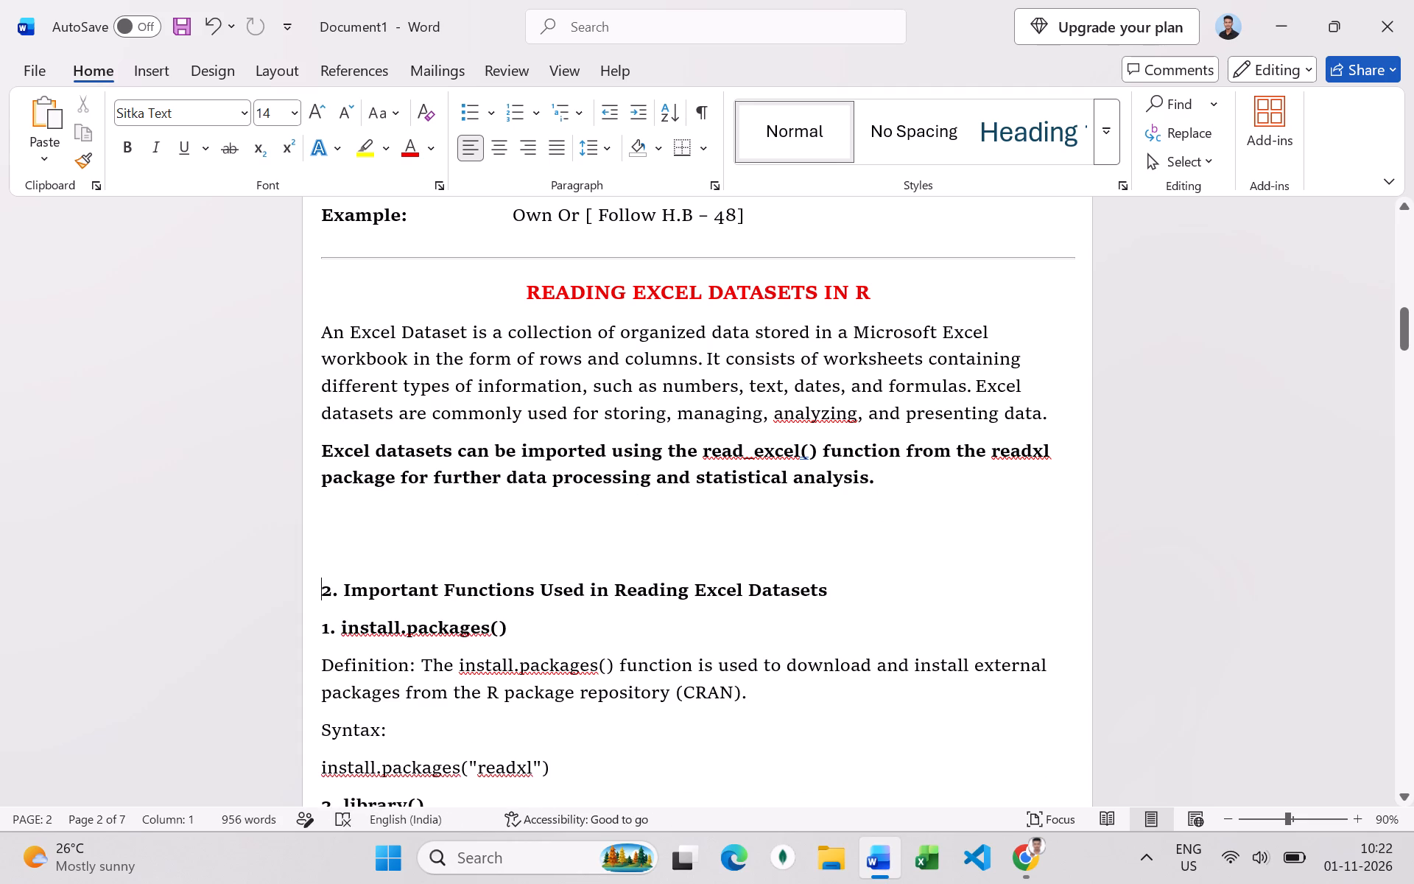
# Join the read_excel() sentence to the end of the Excel definition paragraph with a space and remove its bold formatting.
pyautogui.click(310, 450)
pyautogui.press('BackSpace')
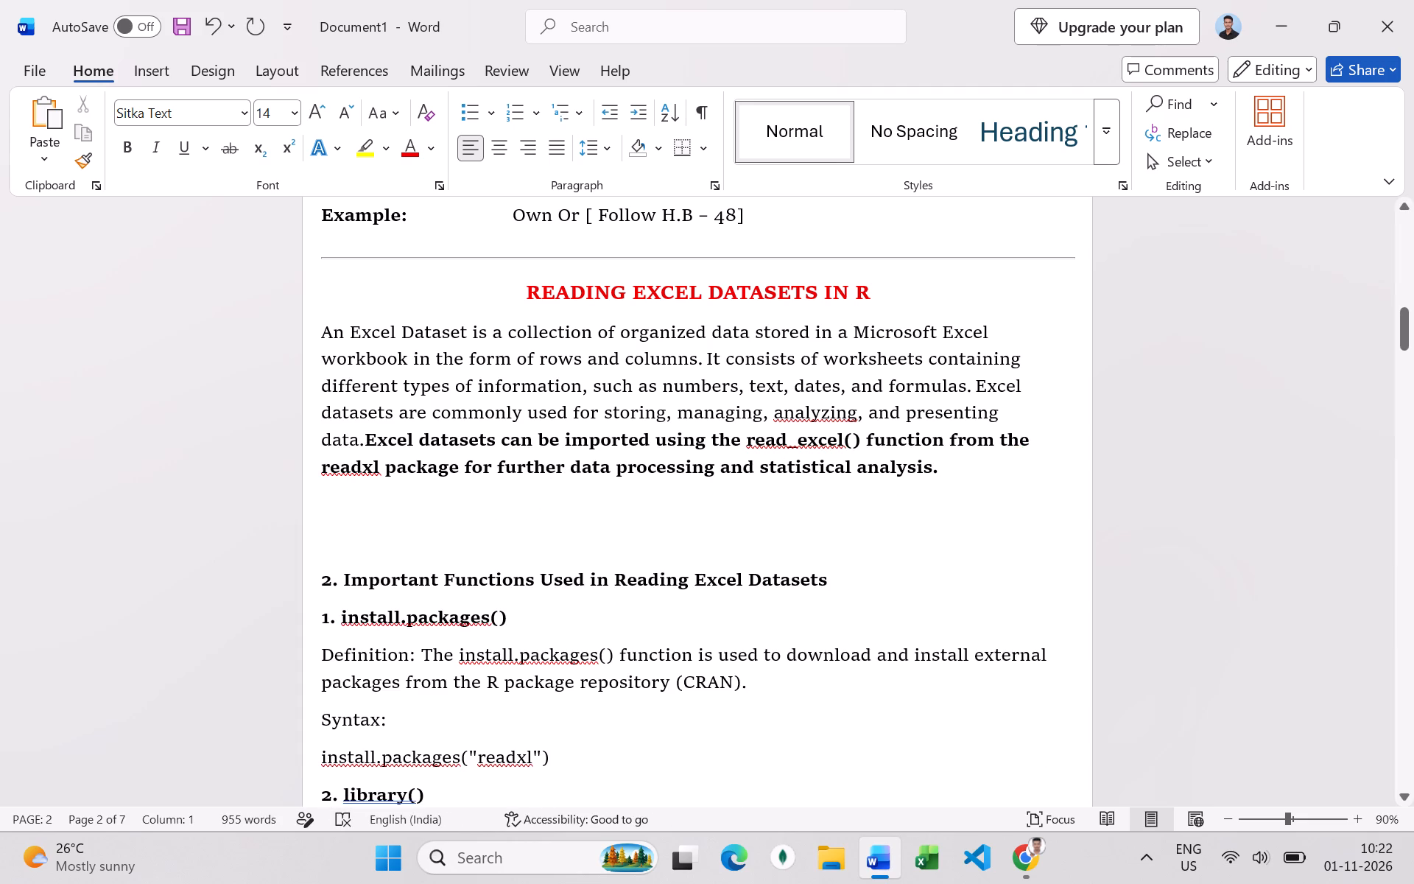
pyautogui.press('space')
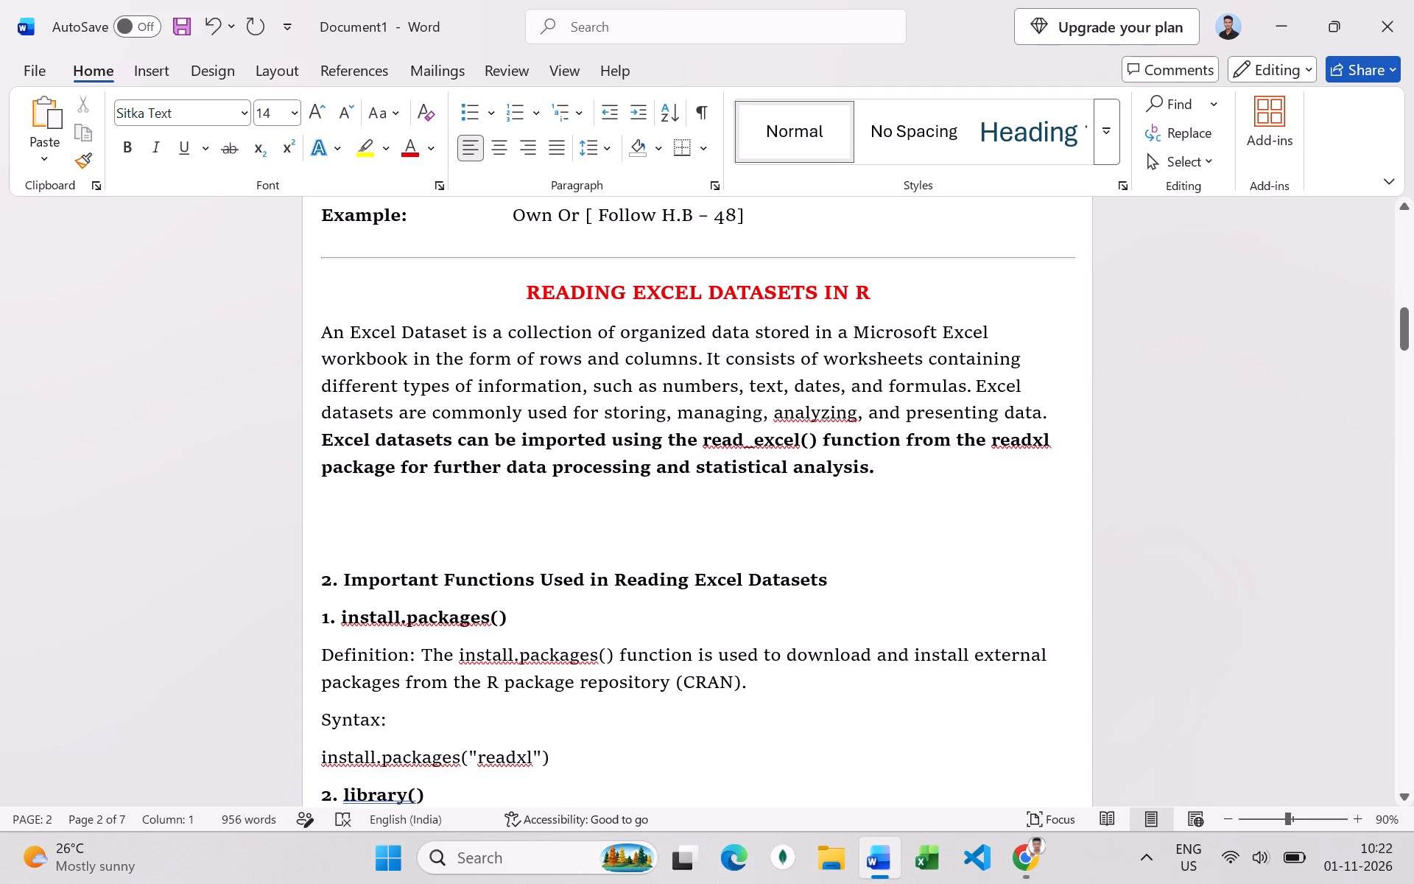
pyautogui.moveTo(879, 480); pyautogui.dragTo(333, 444)
pyautogui.click(338, 401)
pyautogui.click(441, 493)
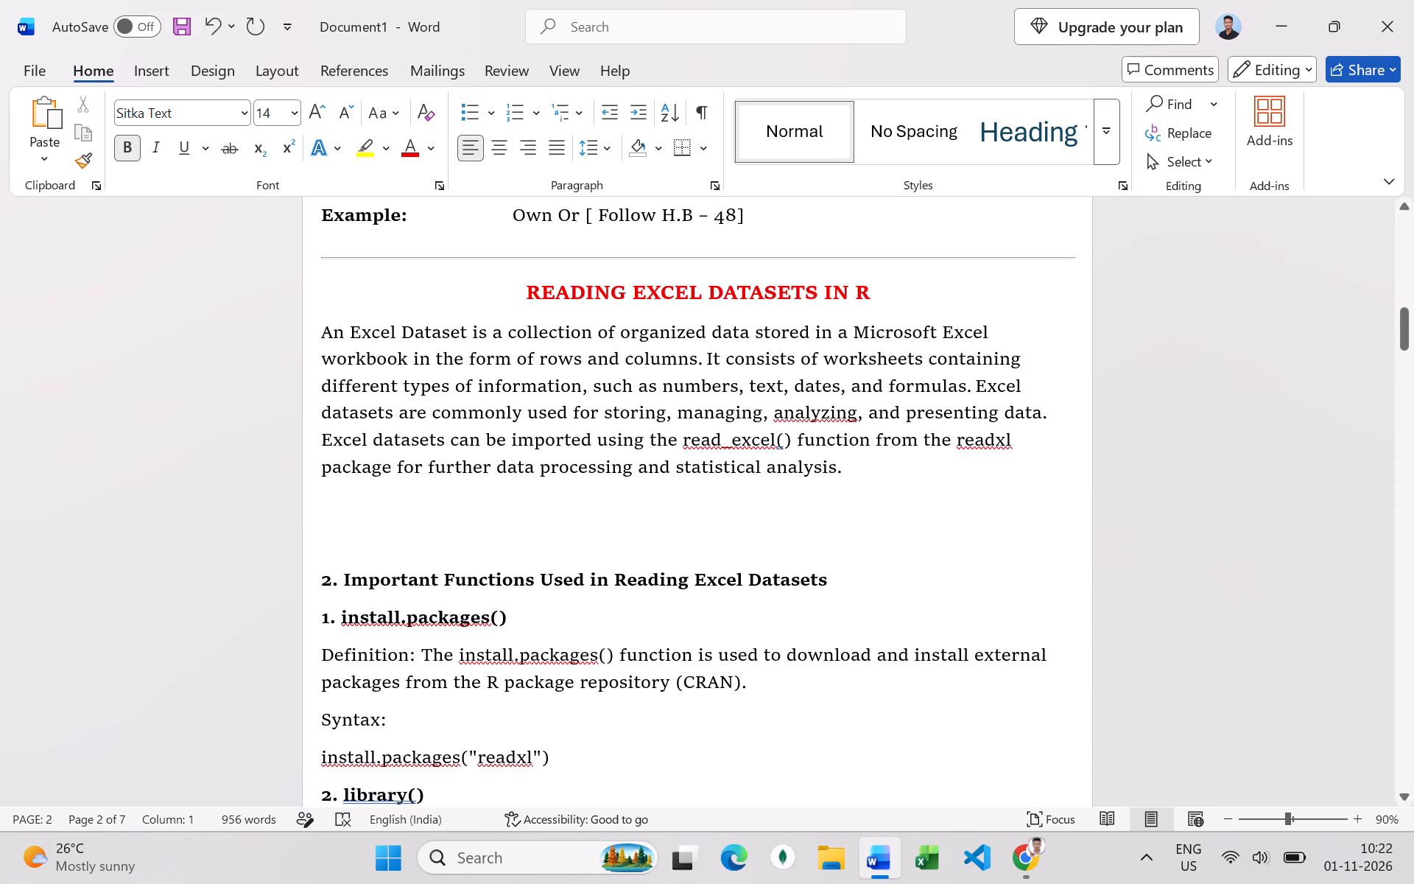
# Justify the Excel definition paragraph, make it a round-bulleted item, and decrease its indent so the bullet sits at the margin.
pyautogui.moveTo(851, 469); pyautogui.dragTo(300, 340)
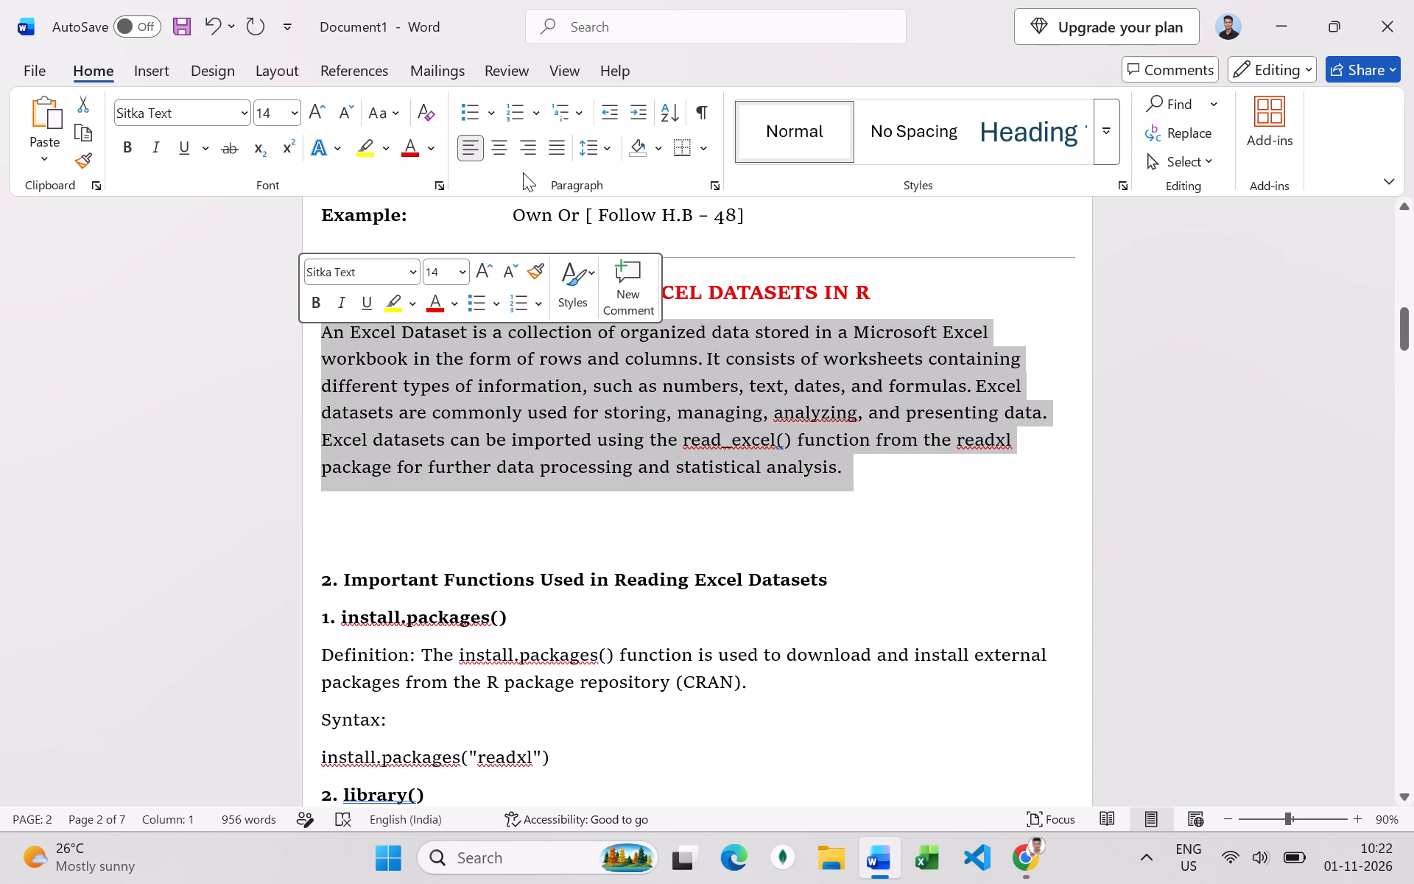
pyautogui.click(559, 151)
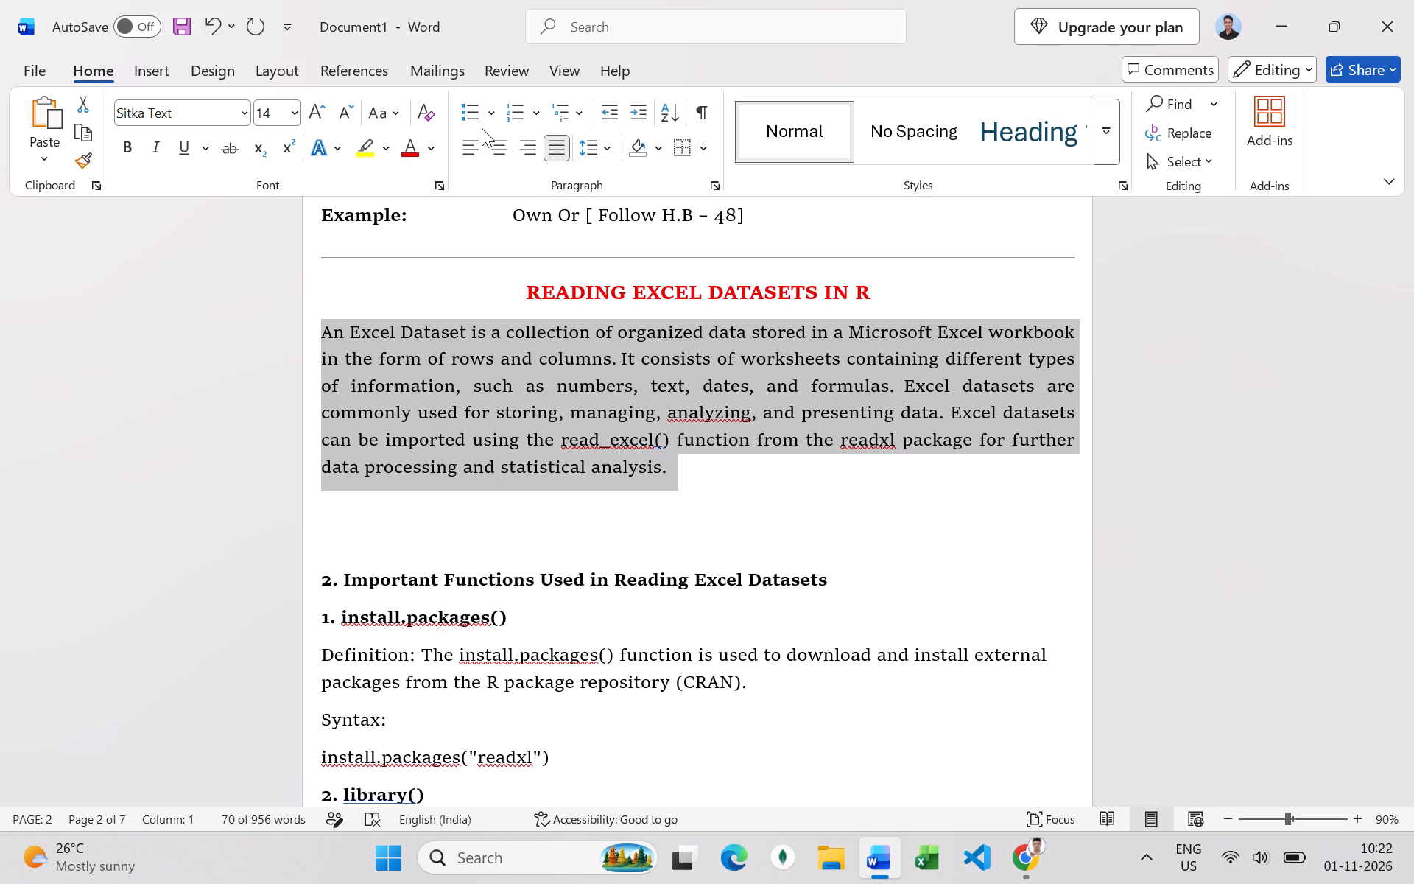
pyautogui.click(494, 116)
pyautogui.click(541, 183)
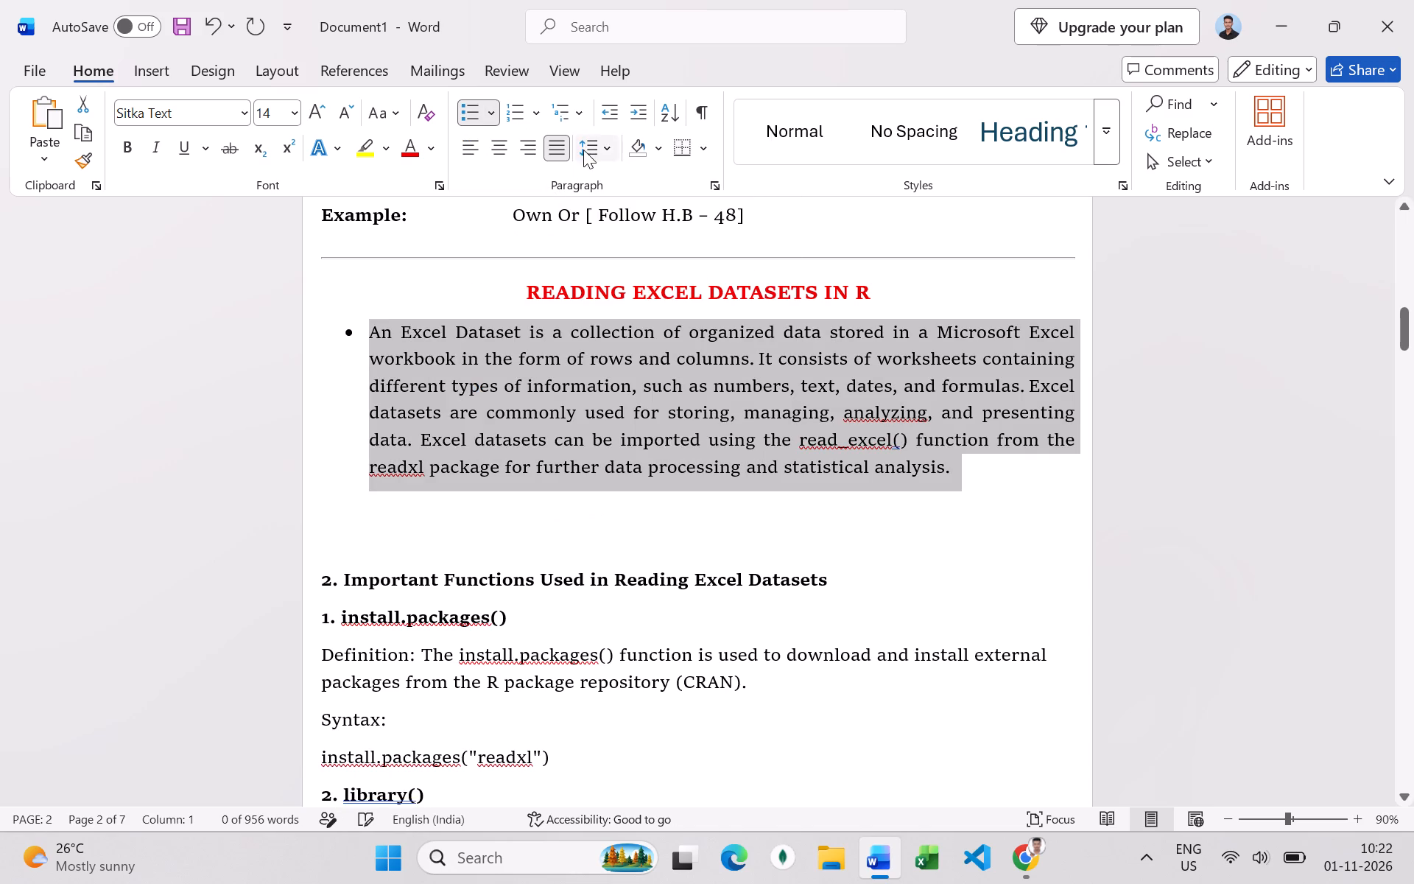
pyautogui.click(604, 118)
pyautogui.tripleClick(604, 113)
pyautogui.click(589, 369)
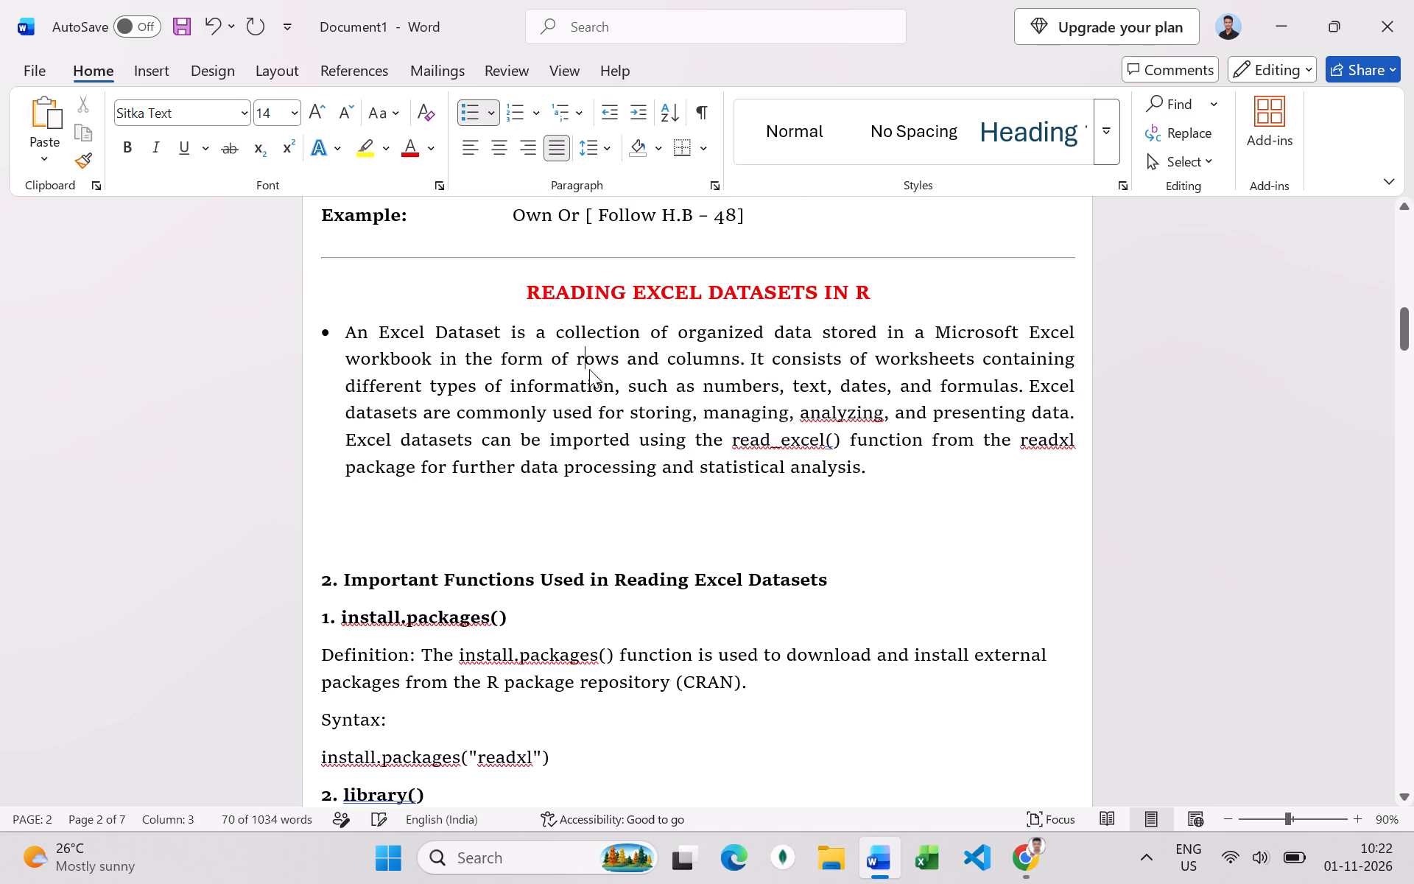
# Split the Excel definition so that "It consists of worksheets..." starts its own bullet.
pyautogui.scroll(-1, 433, 341)
pyautogui.scroll(6, 433, 341)
pyautogui.scroll(-2, 448, 499)
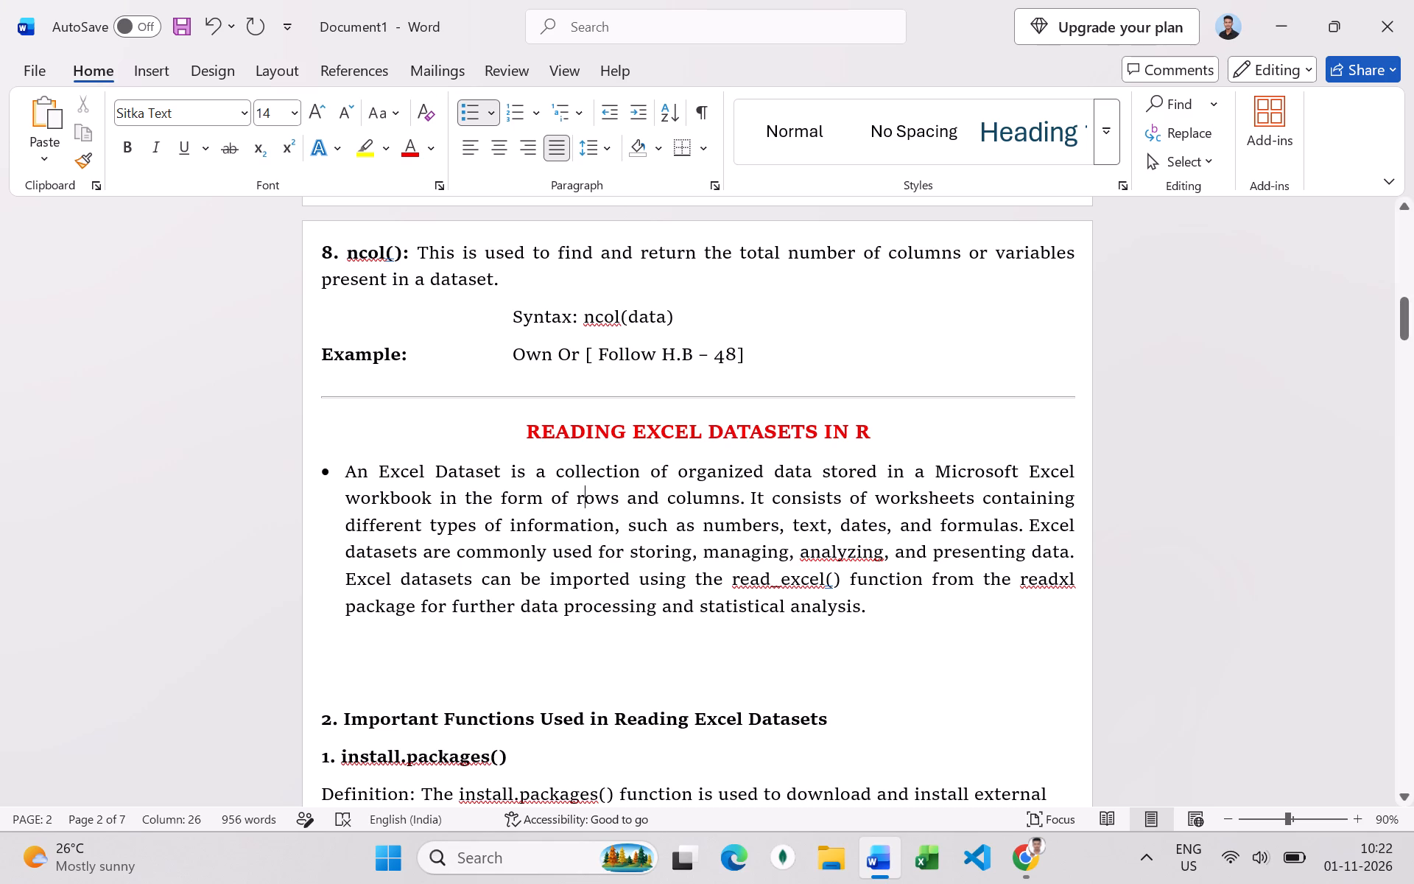
pyautogui.click(750, 500)
pyautogui.press('Return')
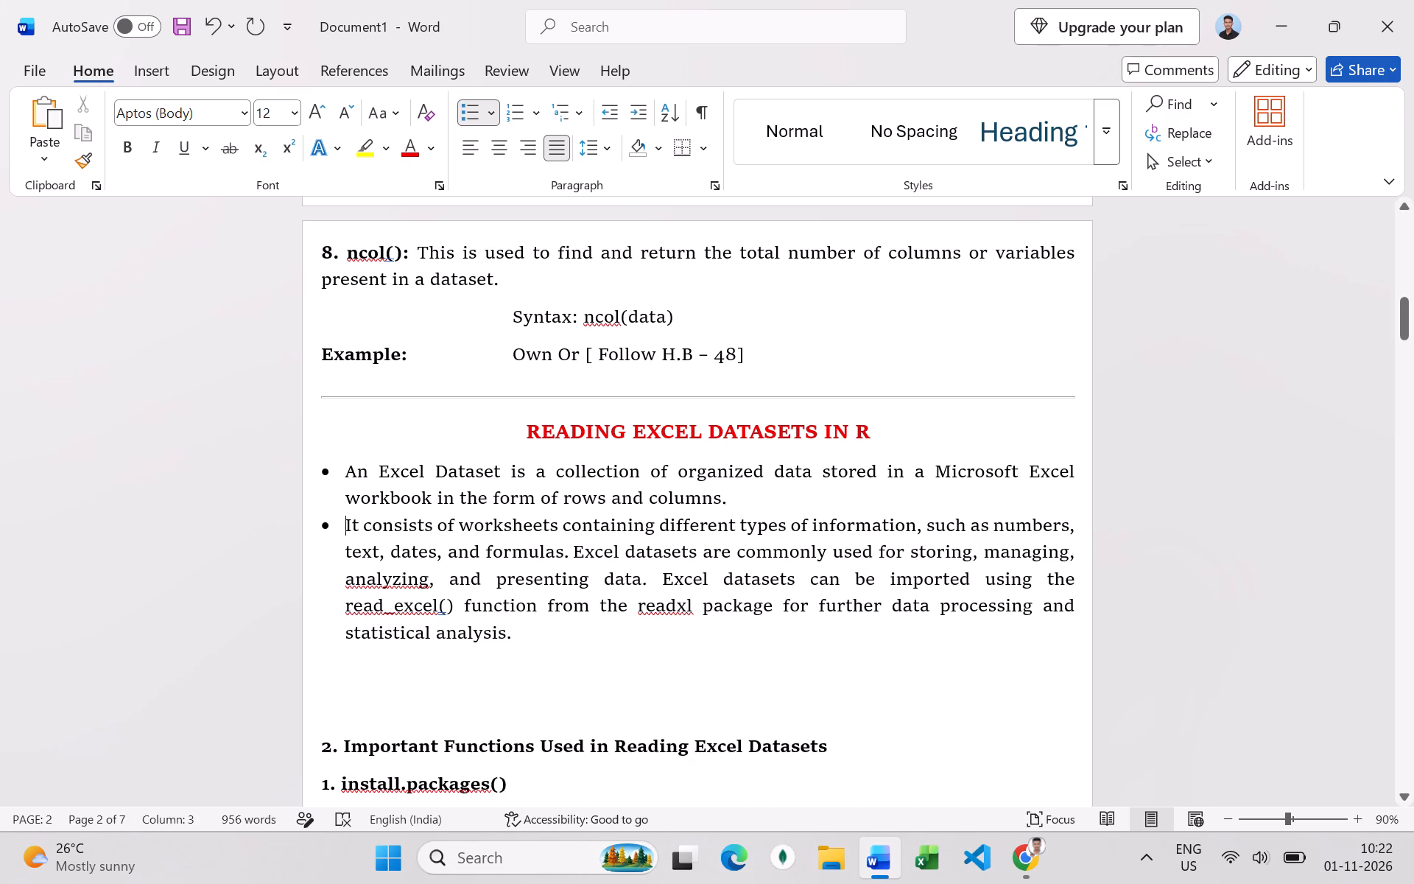
# Reduce the bullet symbols under the Reading CSV Files in R heading to font size 11.
pyautogui.scroll(19, 580, 560)
pyautogui.scroll(-1, 580, 560)
pyautogui.scroll(6, 580, 560)
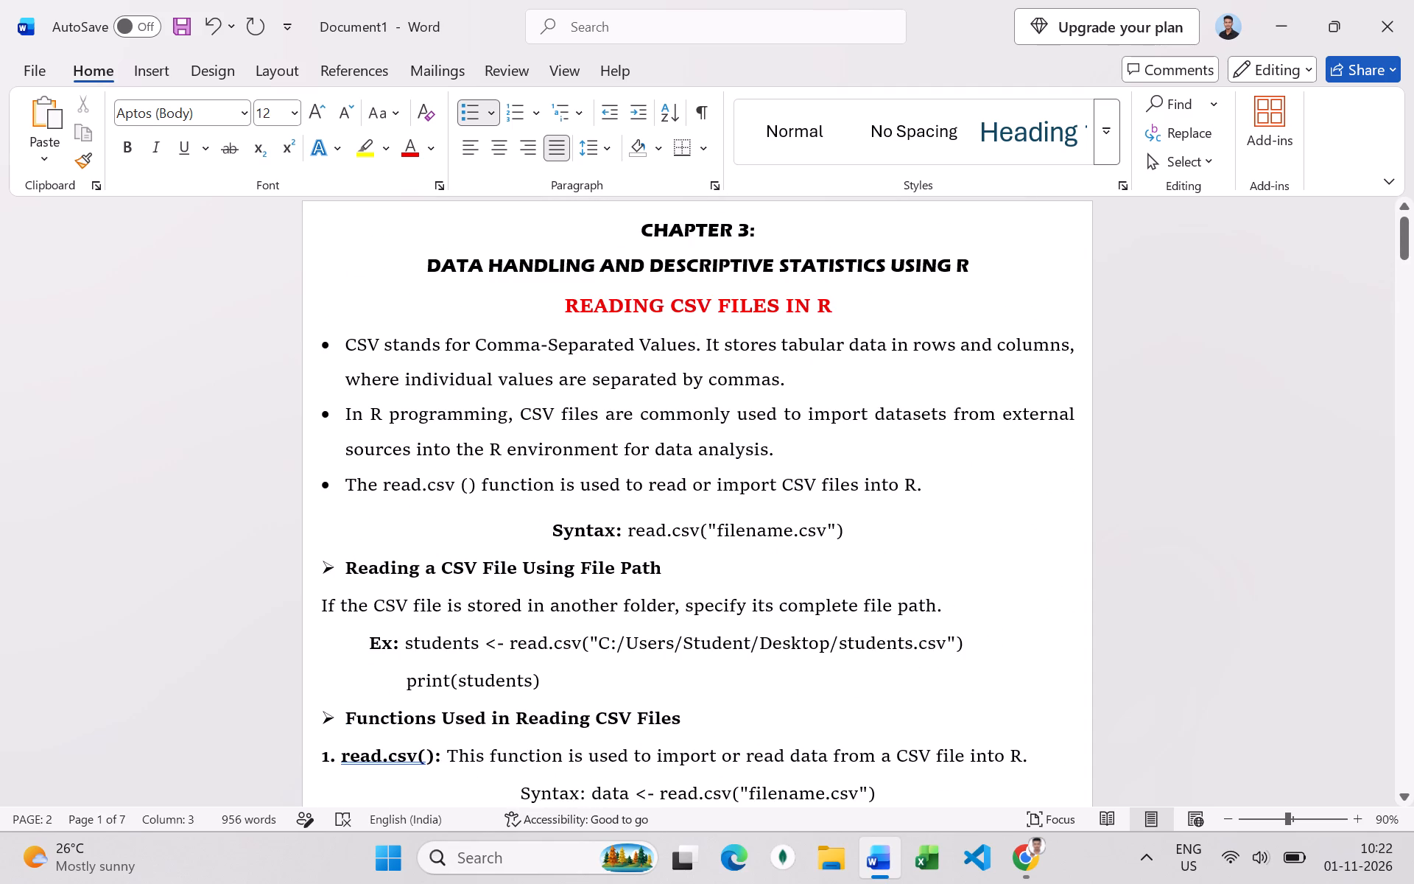
pyautogui.scroll(-14, 377, 463)
pyautogui.scroll(13, 408, 515)
pyautogui.scroll(-1, 408, 515)
pyautogui.scroll(3, 408, 515)
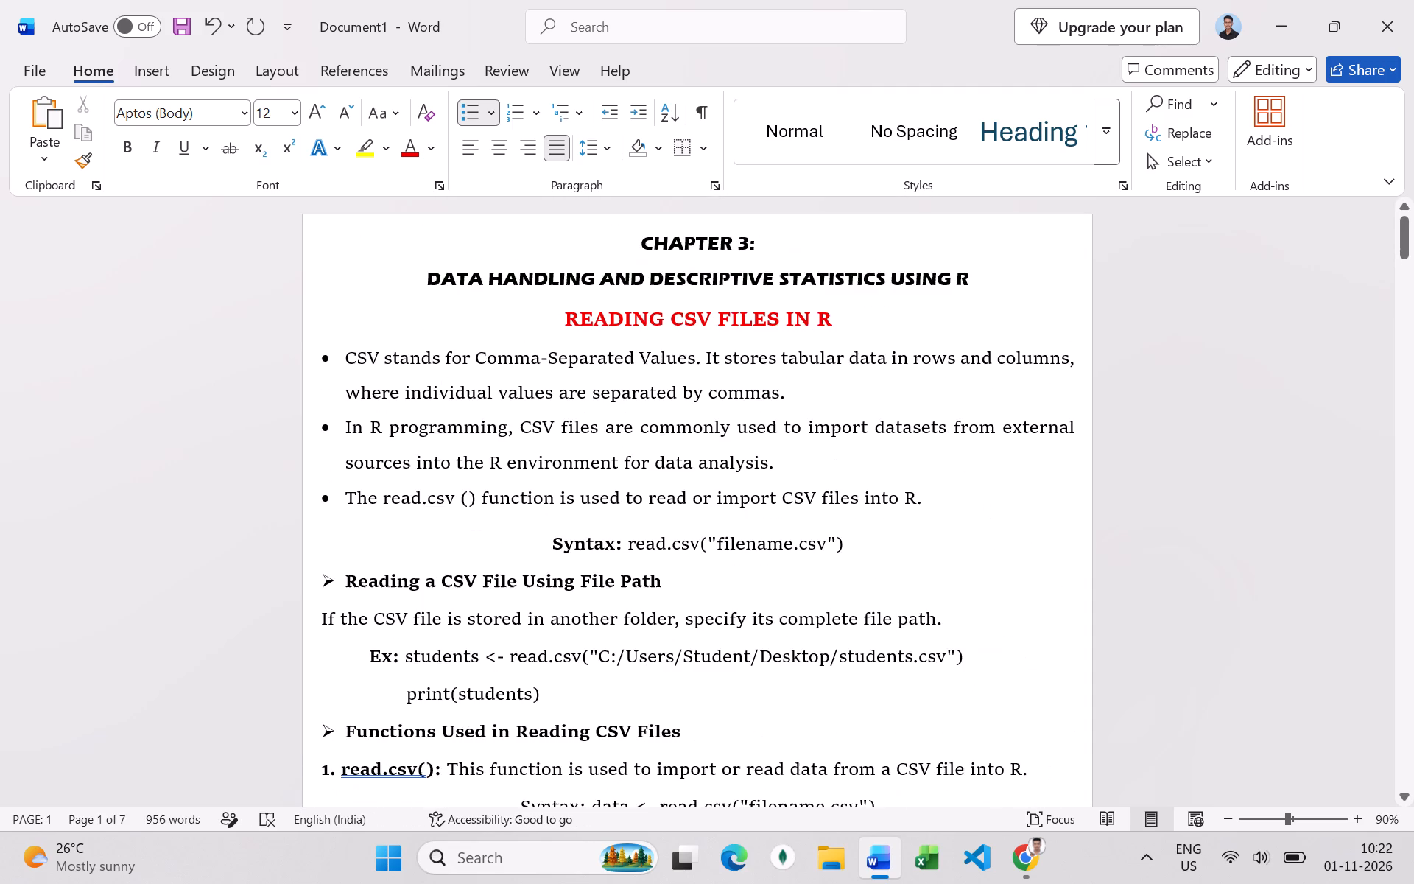
pyautogui.click(326, 351)
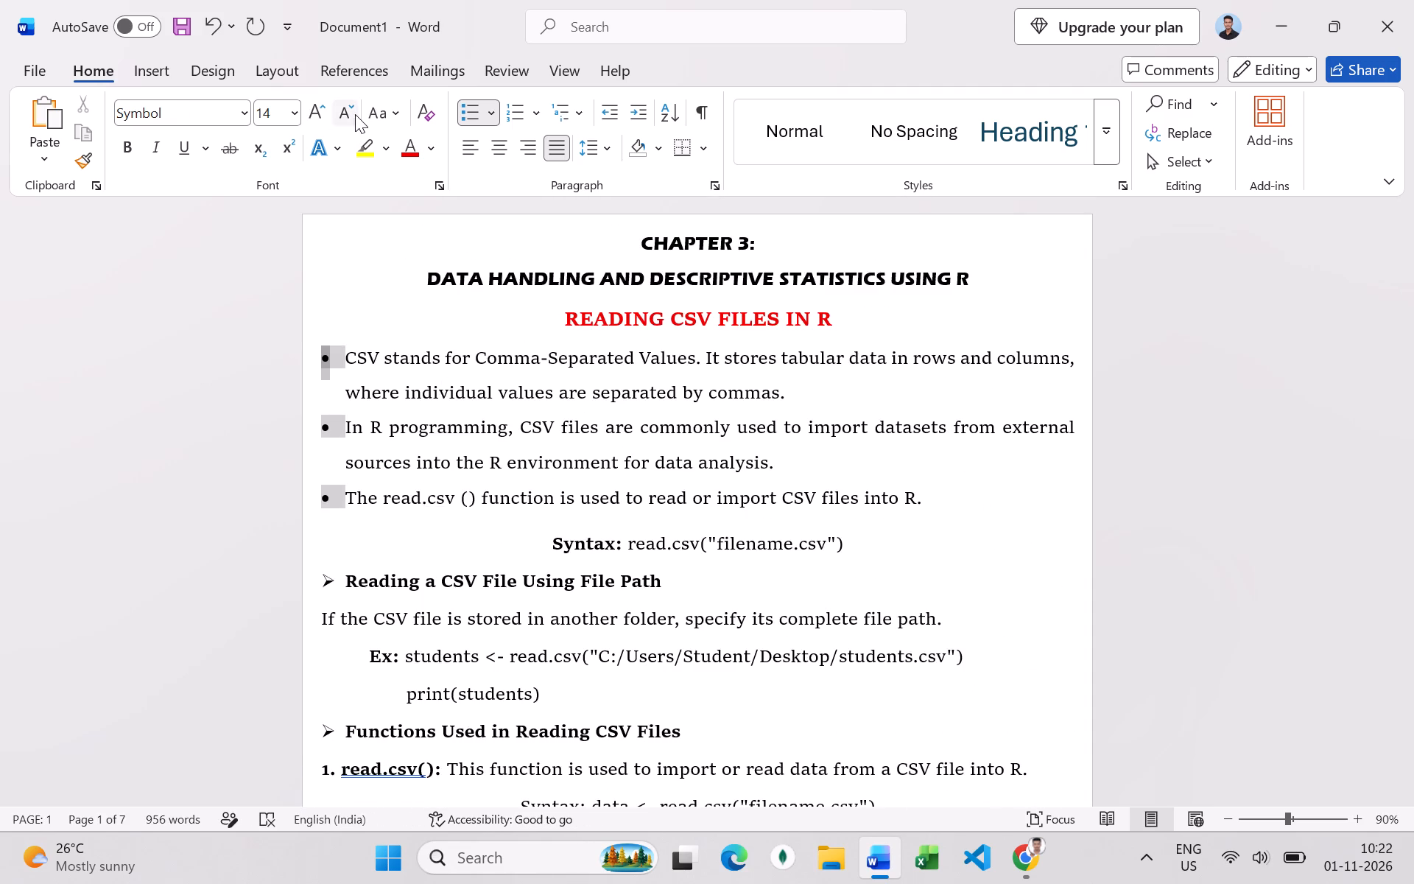
pyautogui.doubleClick(355, 114)
pyautogui.scroll(-17, 352, 484)
pyautogui.scroll(1, 375, 531)
pyautogui.scroll(-7, 375, 531)
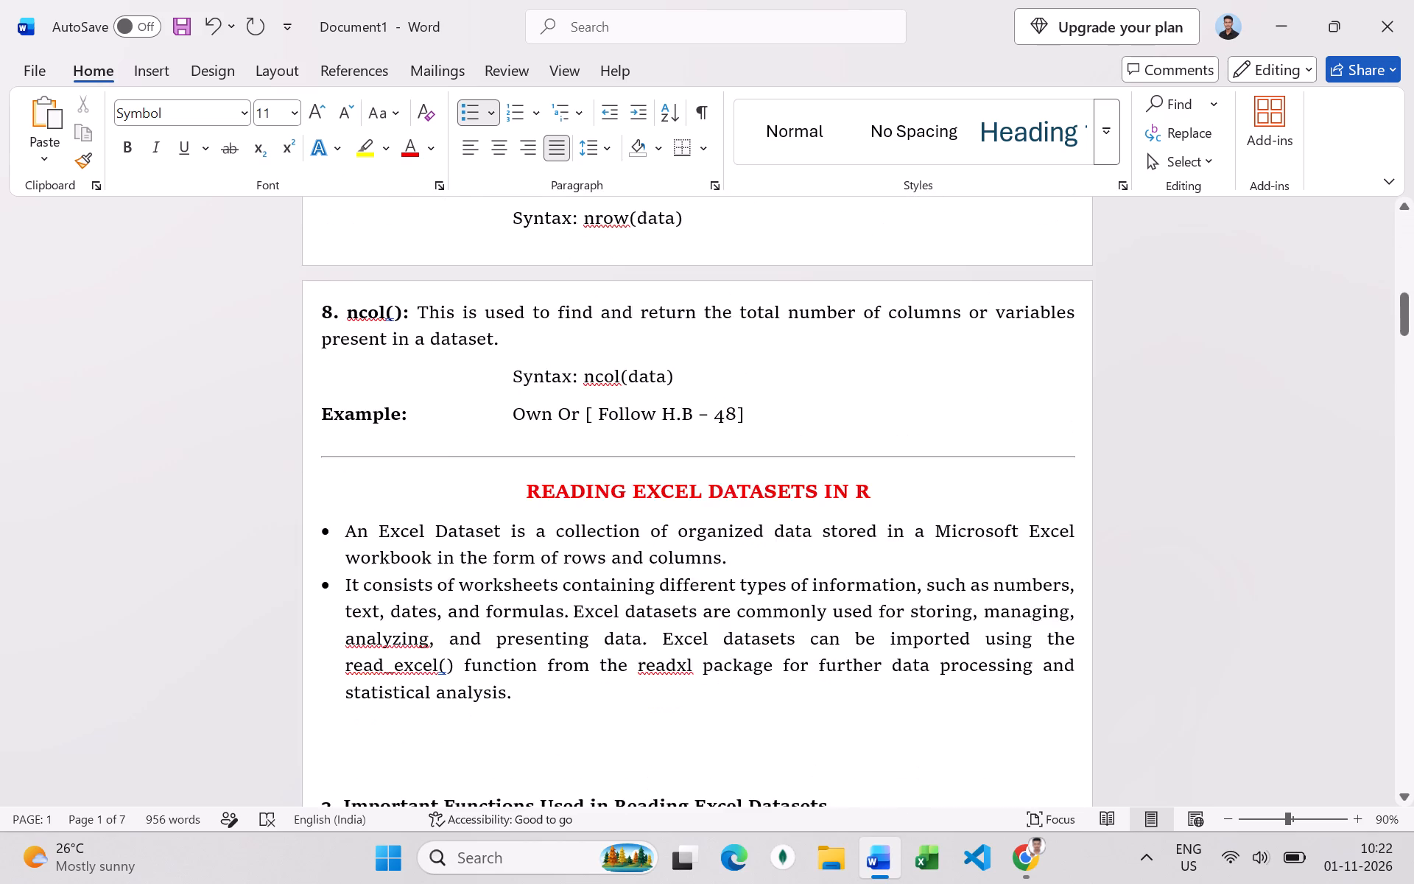
# Shrink the bullet symbols under the Reading Excel Datasets in R heading by two font-size steps.
pyautogui.scroll(-3, 375, 531)
pyautogui.click(326, 393)
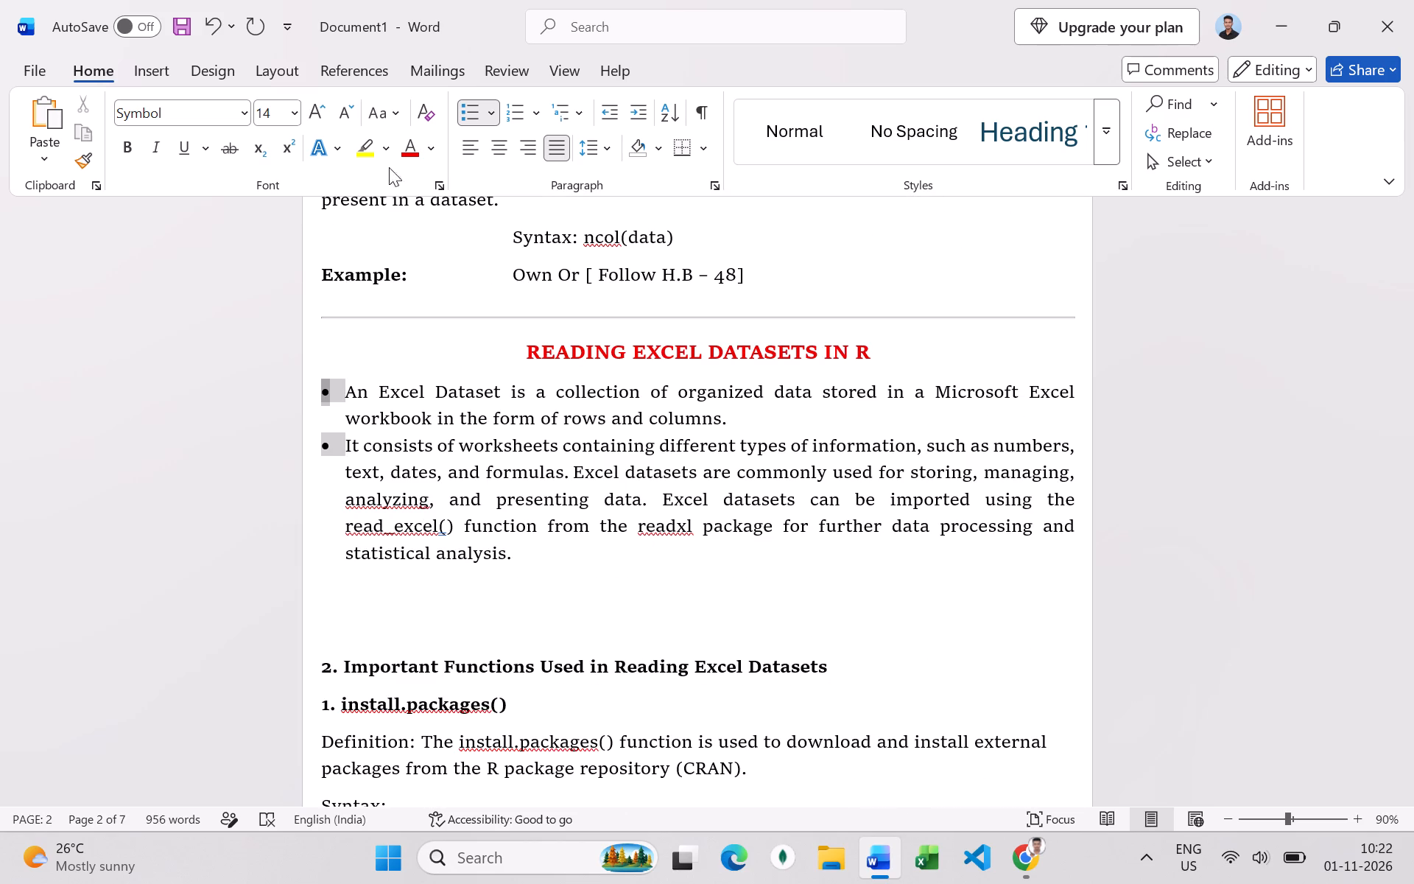
pyautogui.click(347, 113)
pyautogui.click(347, 113)
pyautogui.click(485, 434)
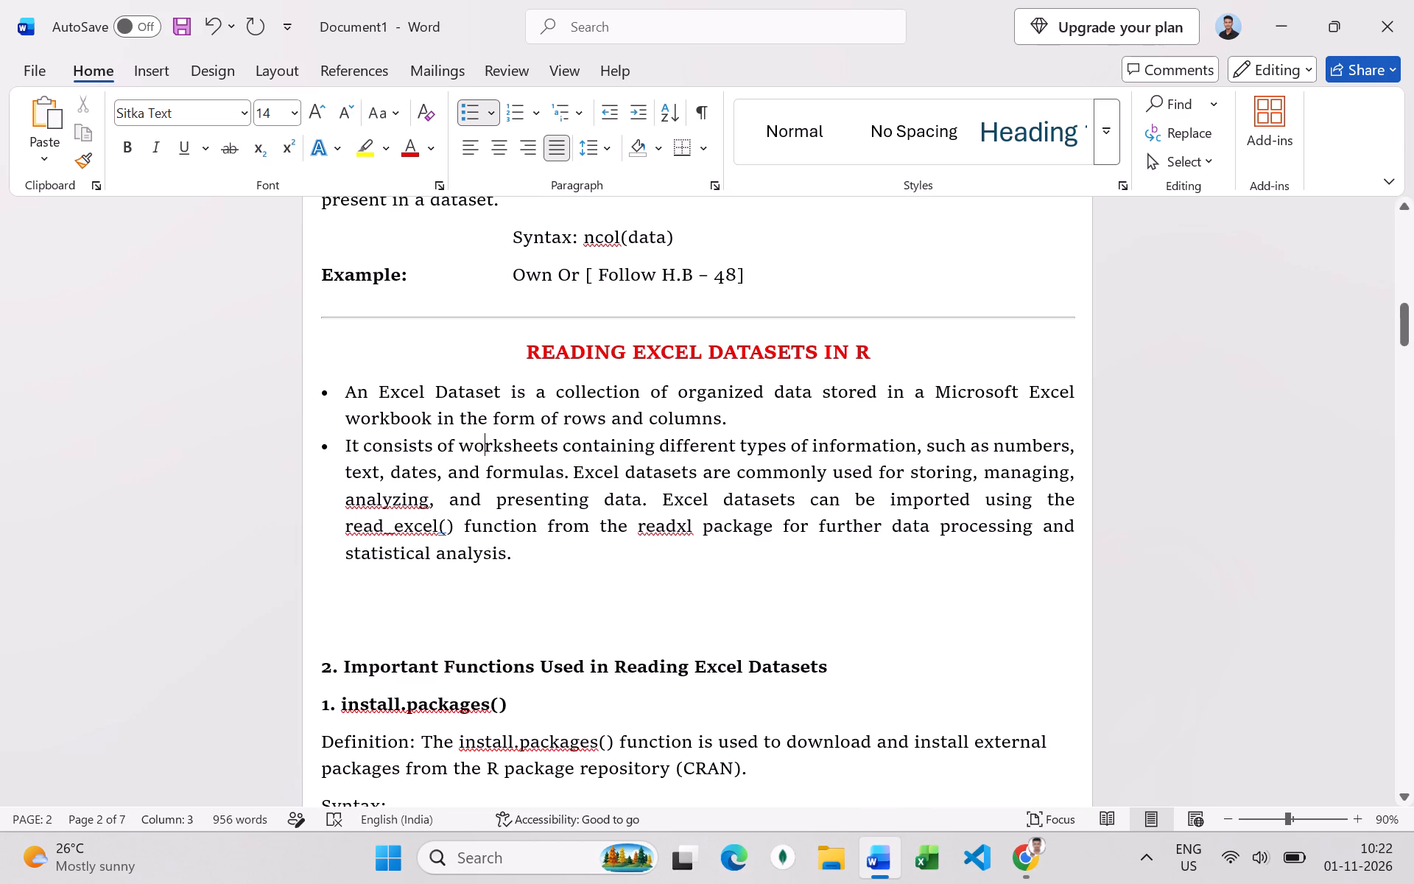
# Start separate bullets at "Excel datasets are commonly used..." and at "Excel datasets can be imported...".
pyautogui.click(569, 480)
pyautogui.press('Right')
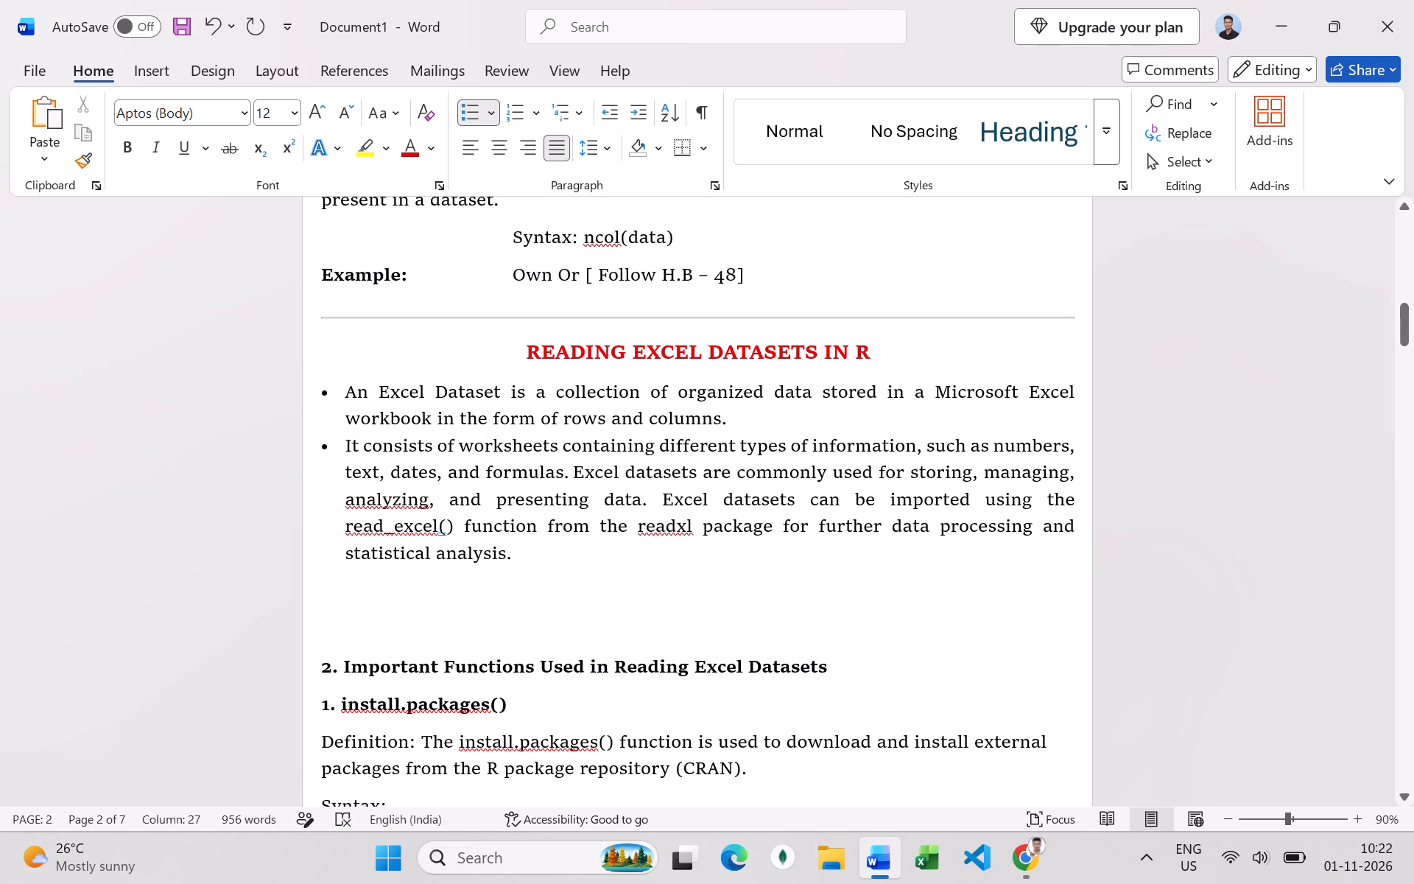
pyautogui.press('Return')
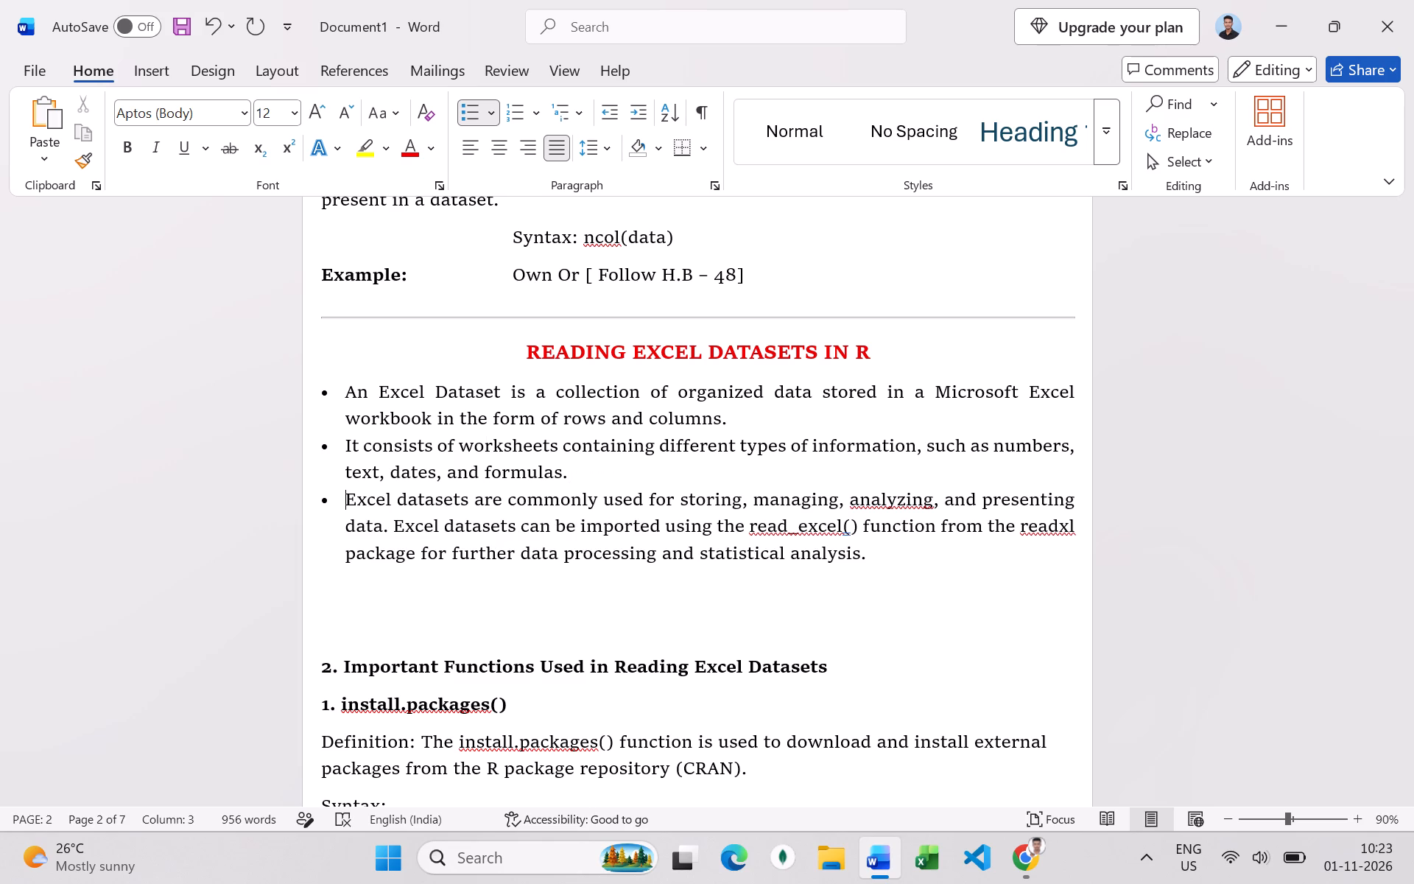
pyautogui.click(396, 521)
pyautogui.press('Return')
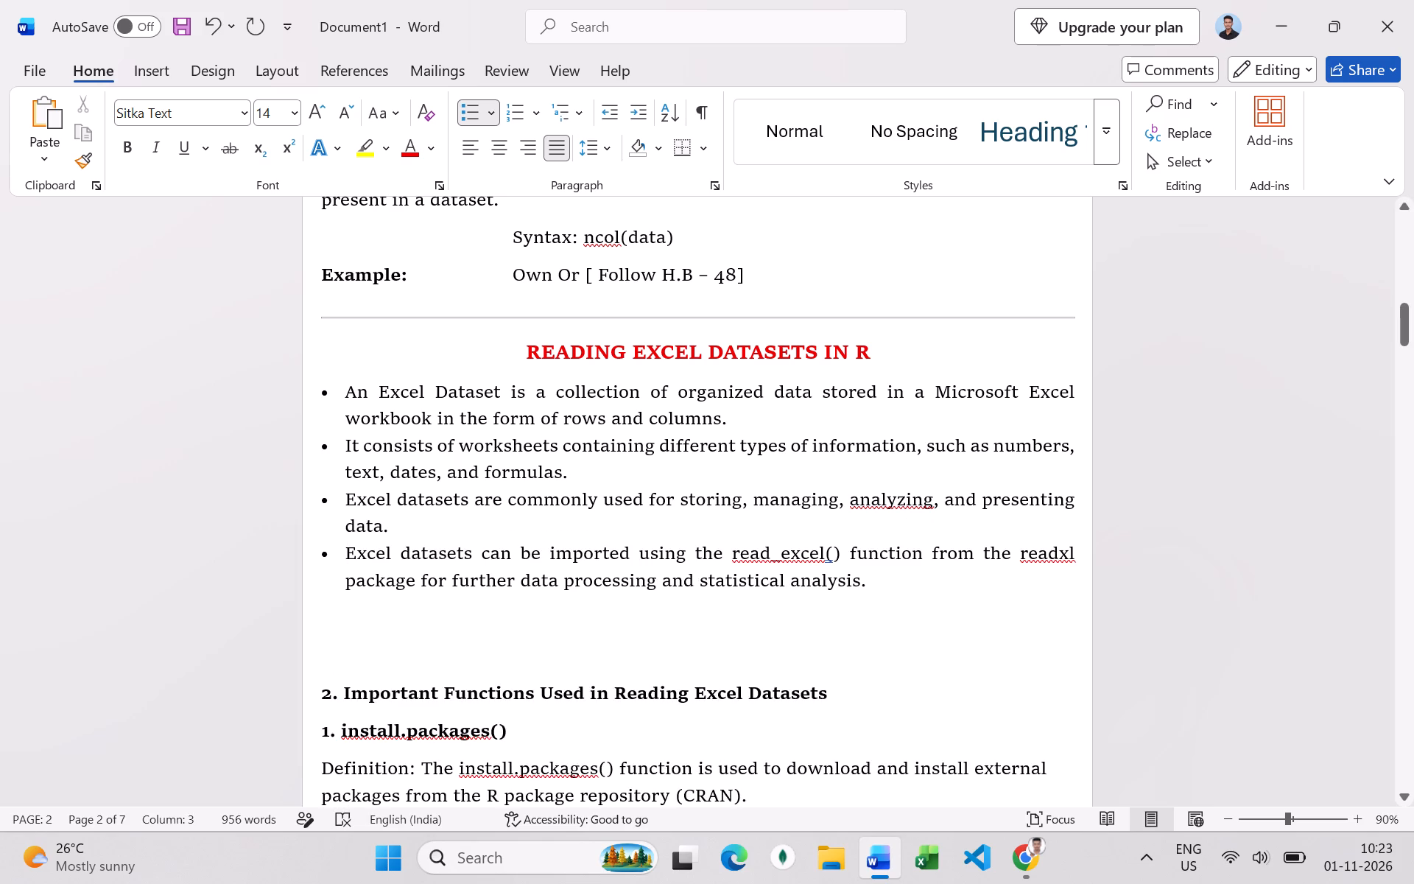
# Replace "Excel datasets" with "It" at the start of the last Excel bullet.
pyautogui.moveTo(476, 553); pyautogui.dragTo(345, 550)
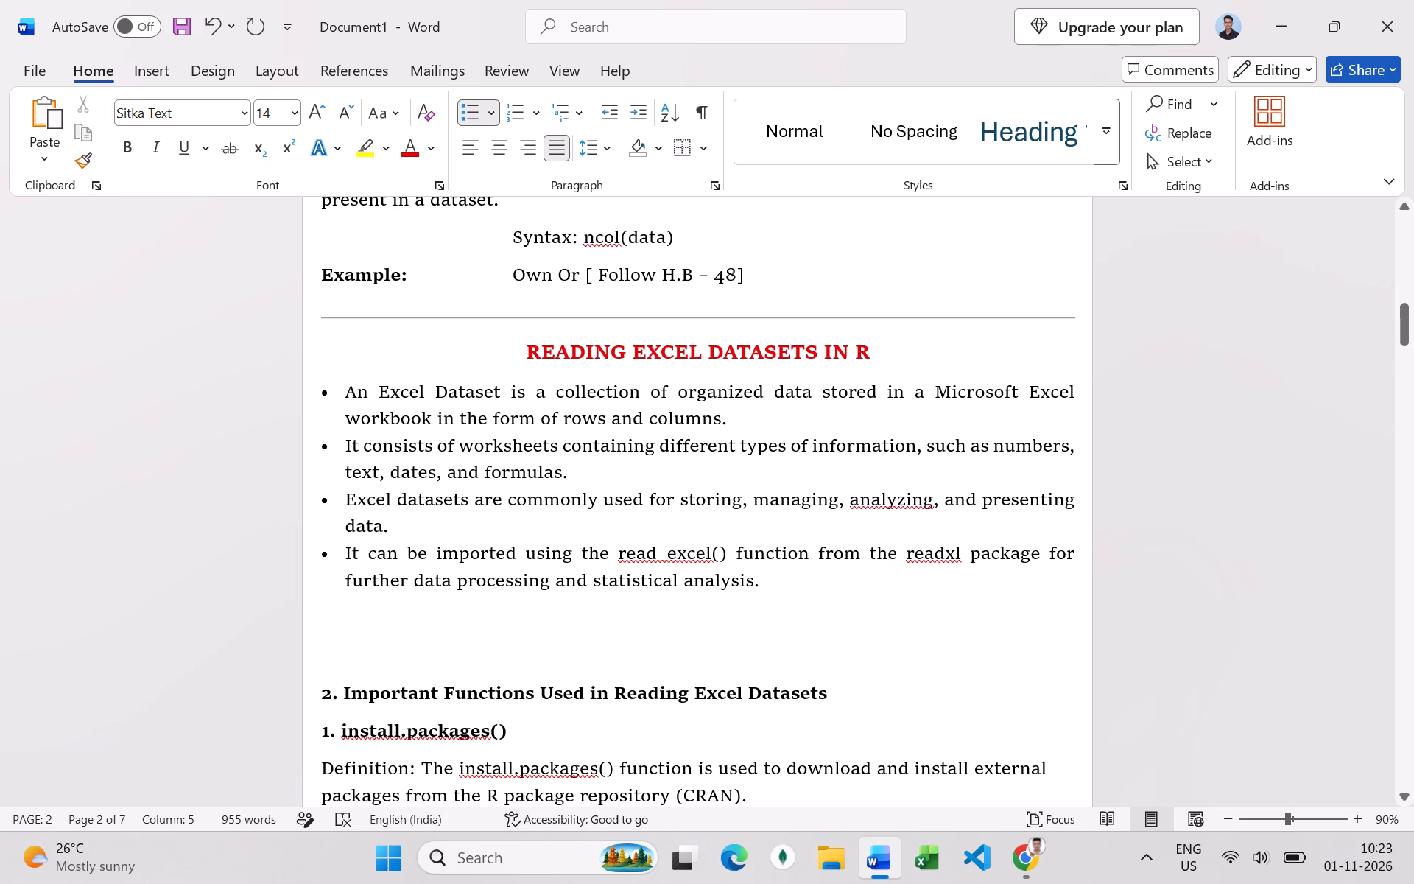
# Set the four Excel dataset bullets to justified alignment with 1.5 line spacing.
pyautogui.scroll(-8, 594, 632)
pyautogui.scroll(6, 588, 611)
pyautogui.moveTo(759, 494); pyautogui.dragTo(351, 305)
pyautogui.click(562, 152)
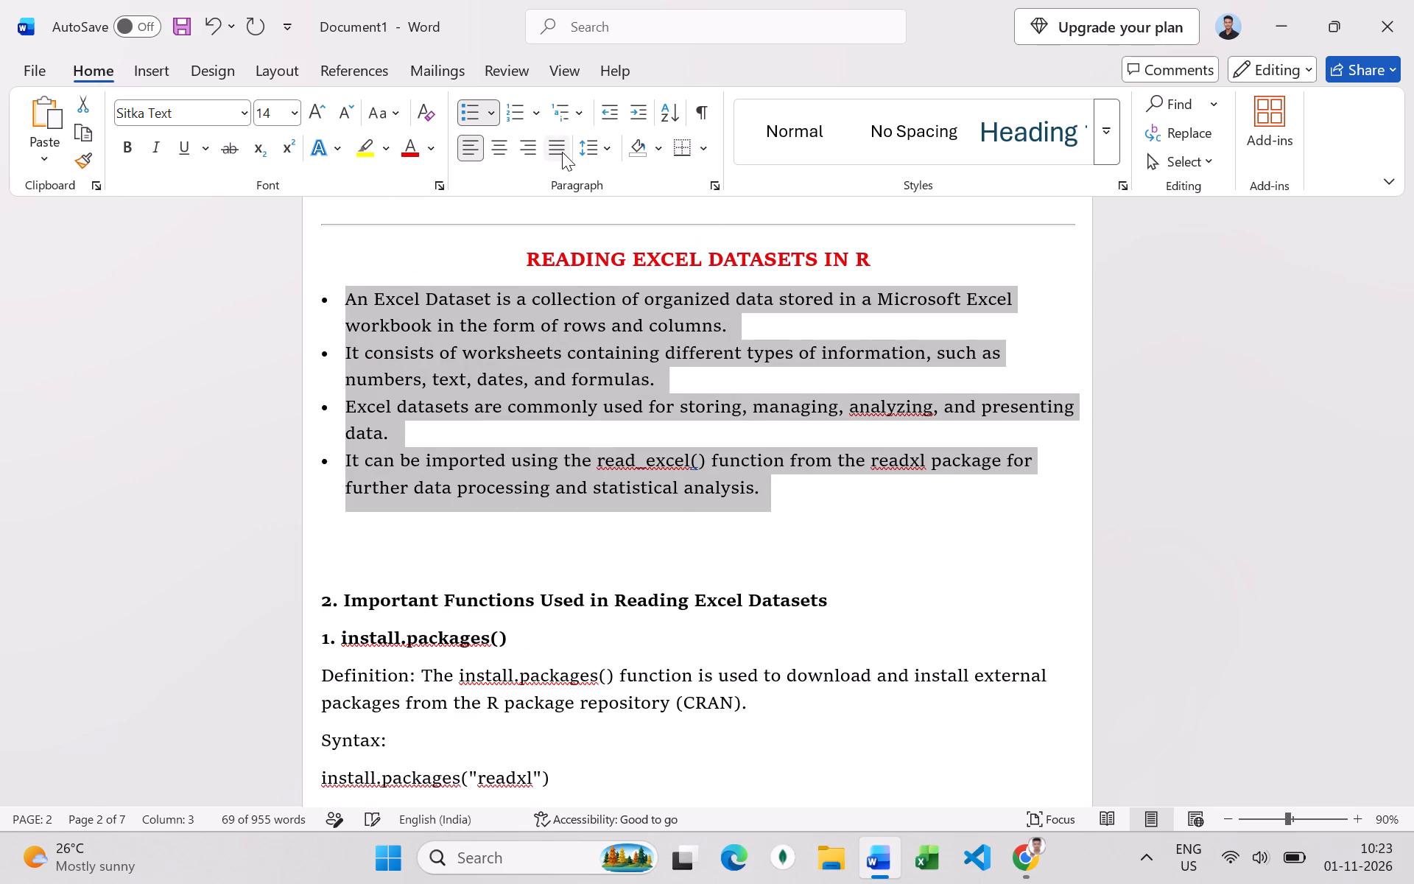
pyautogui.click(562, 152)
pyautogui.click(588, 152)
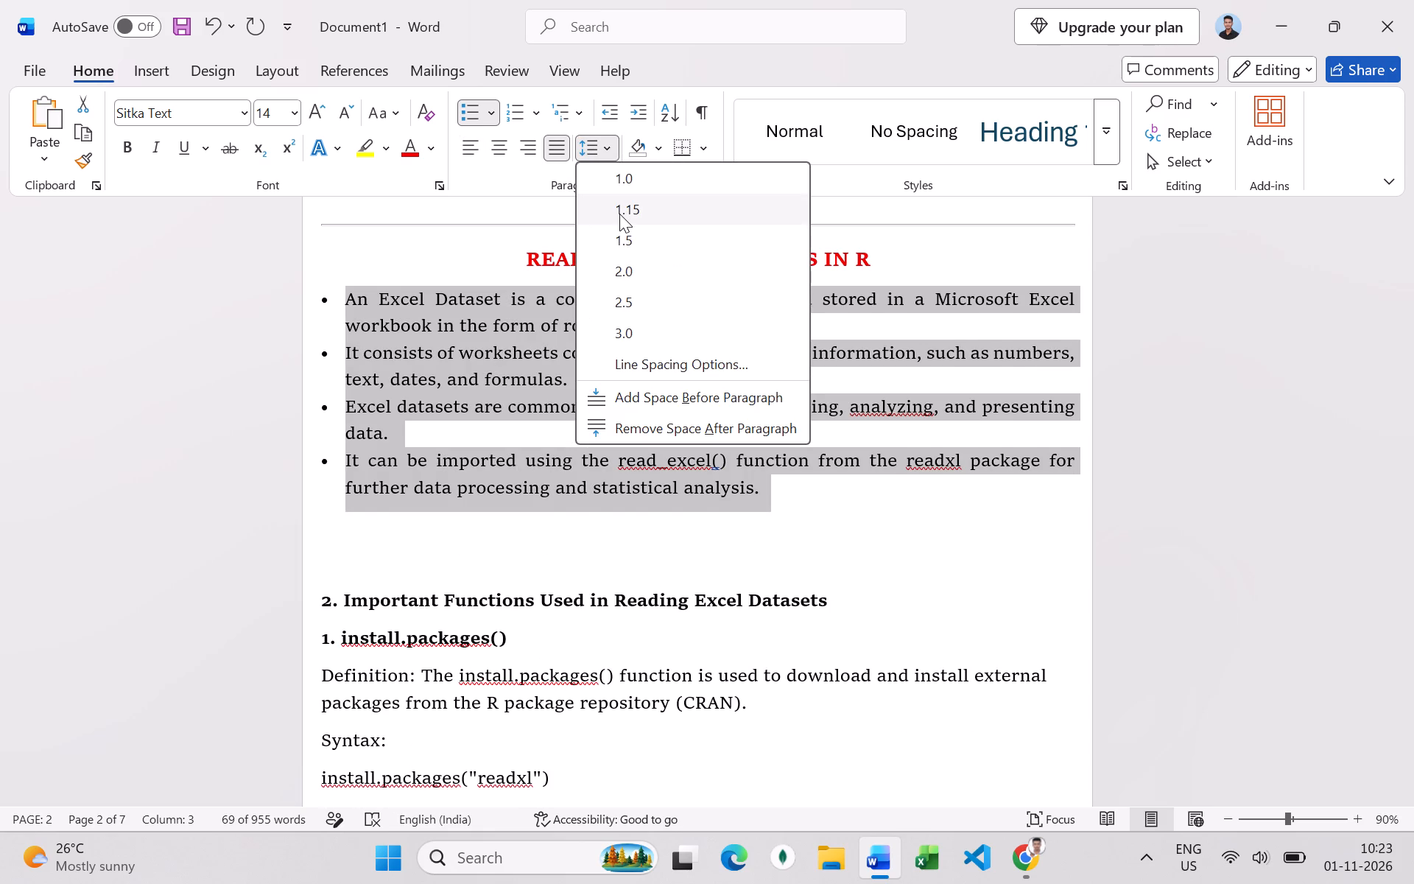
pyautogui.click(619, 227)
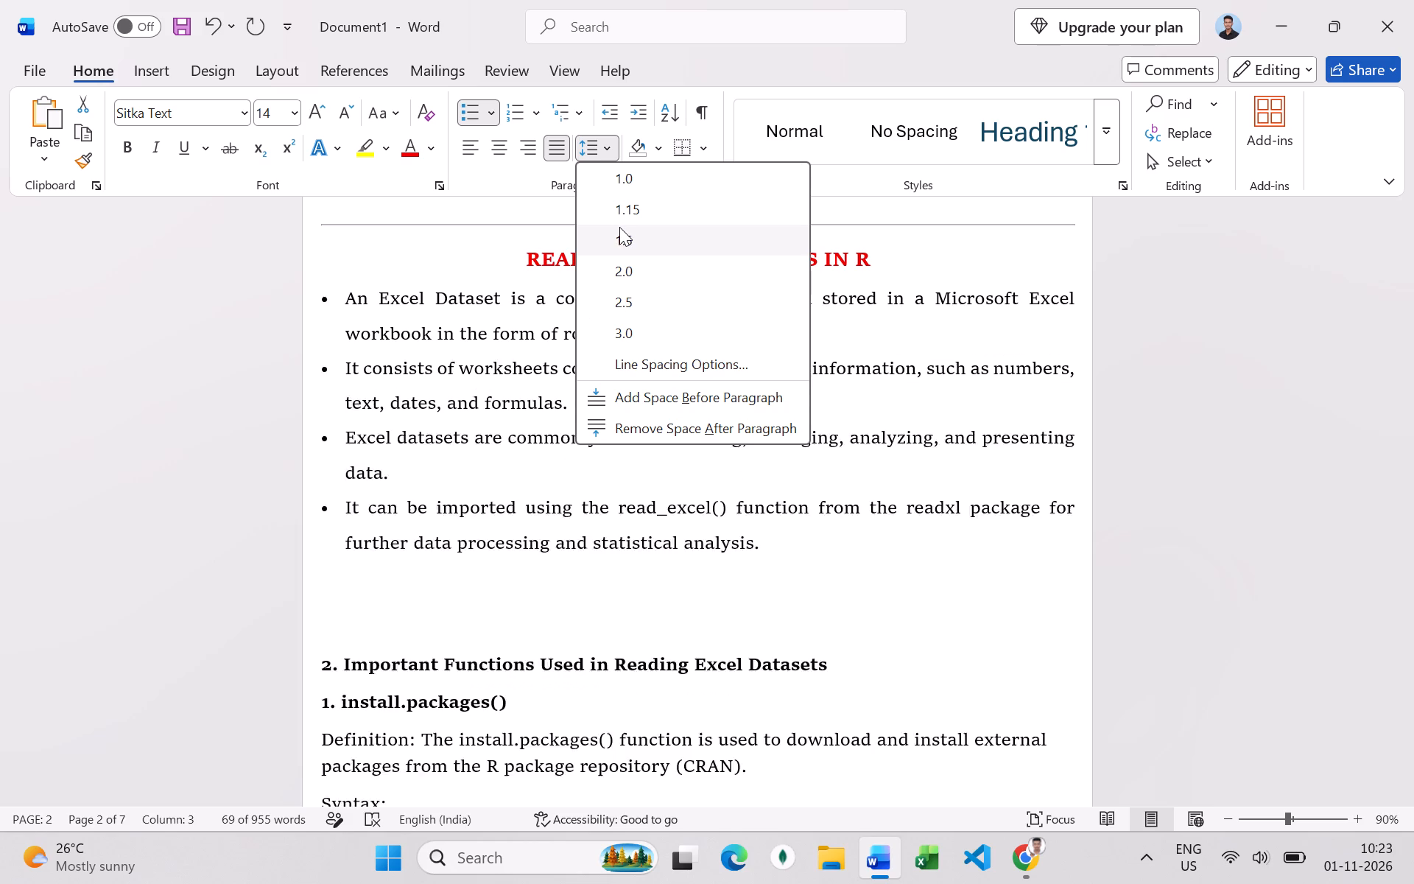
pyautogui.click(515, 406)
pyautogui.click(390, 462)
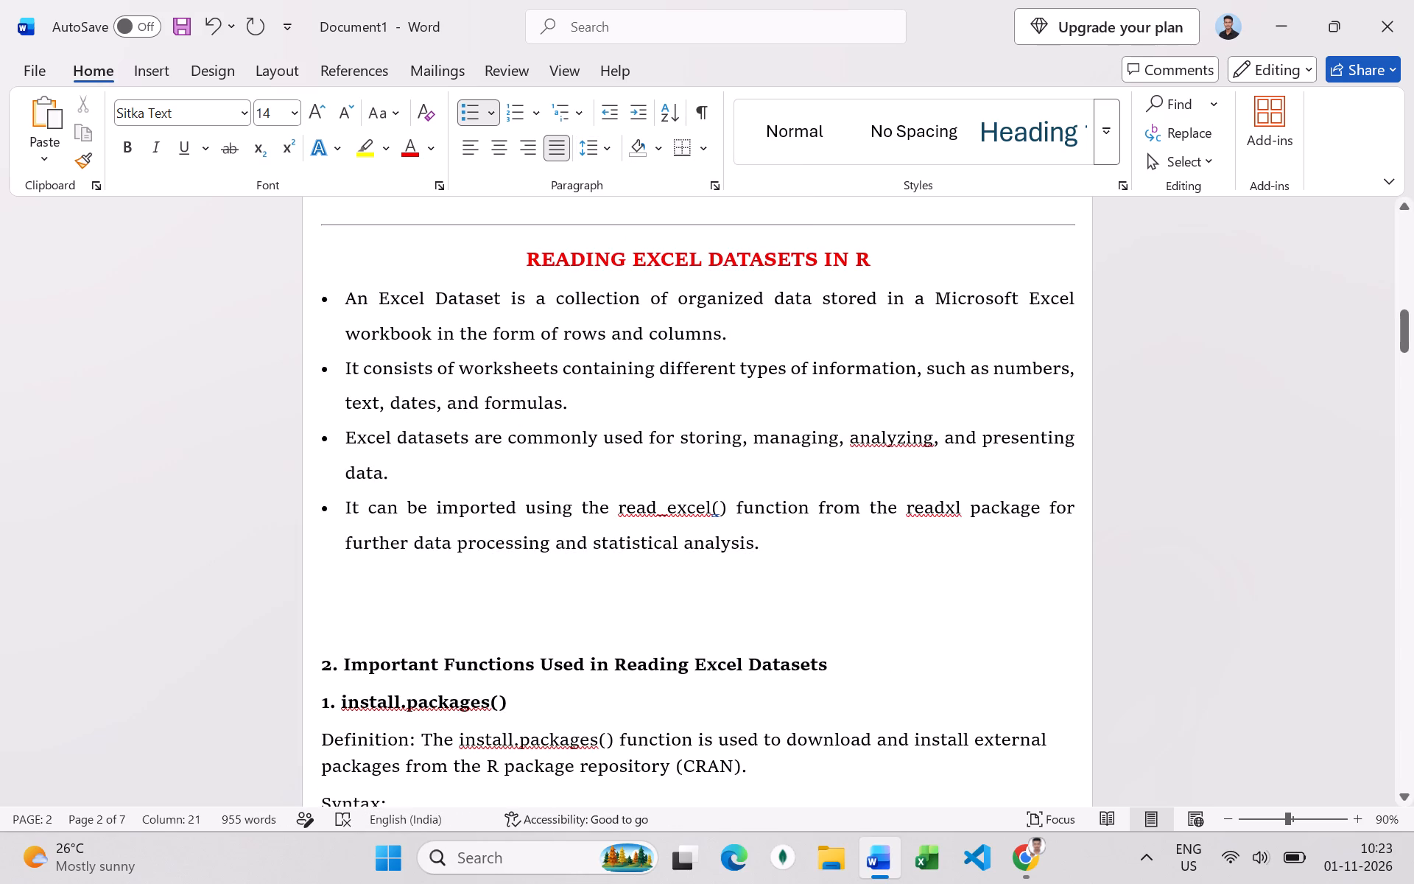
# Replace "and" with "&" before "presenting data" in the third Excel bullet.
pyautogui.click(975, 438)
pyautogui.press('BackSpace')
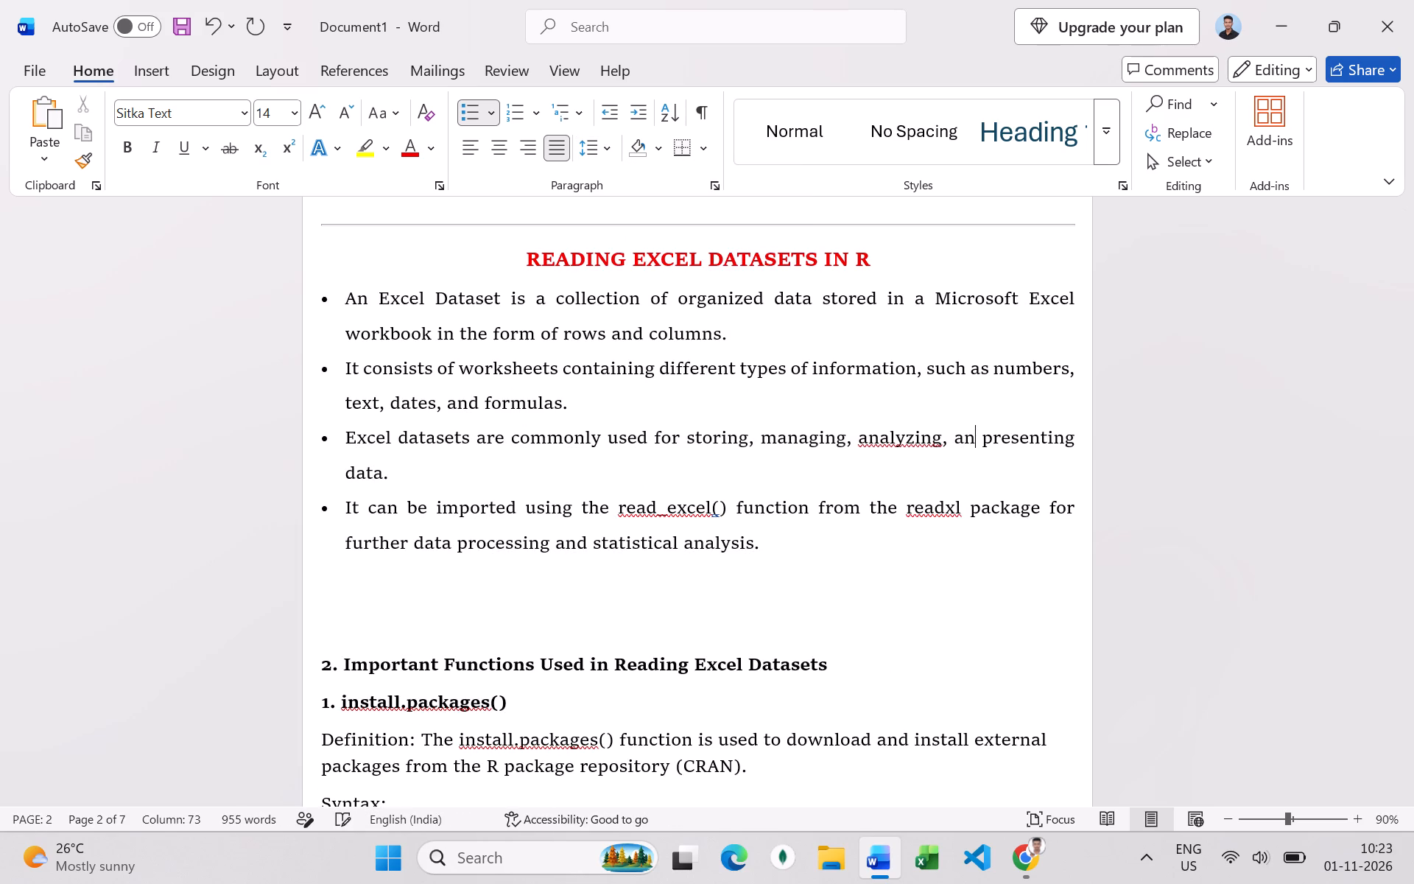
pyautogui.press('BackSpace')
pyautogui.press('BackSpace')
pyautogui.hotkey('shift', '&')
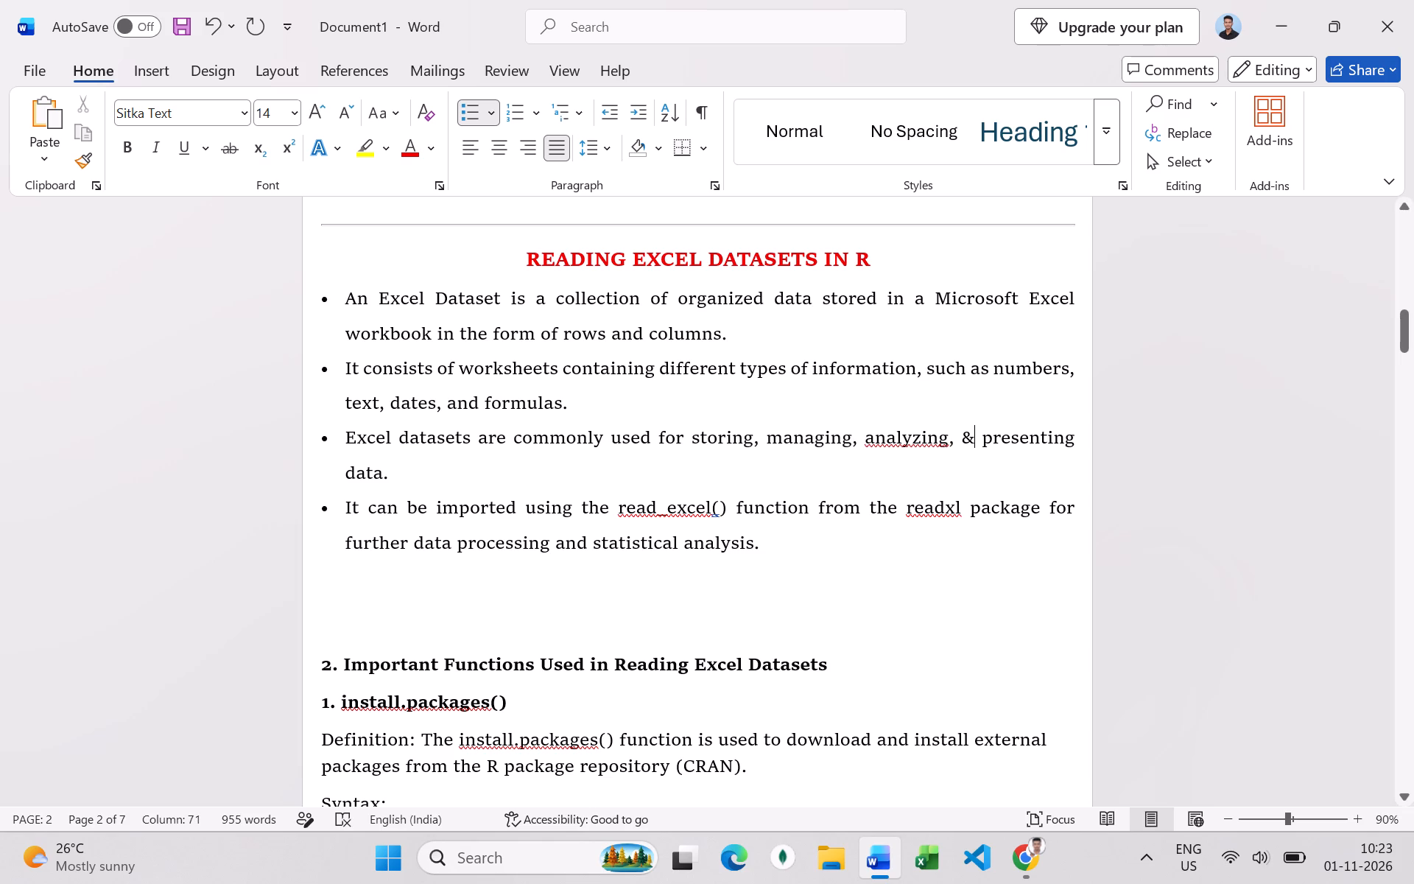
# Correct the flagged word "analyzing" to "analysing" in the third Excel bullet.
pyautogui.rightClick(875, 442)
pyautogui.click(792, 9)
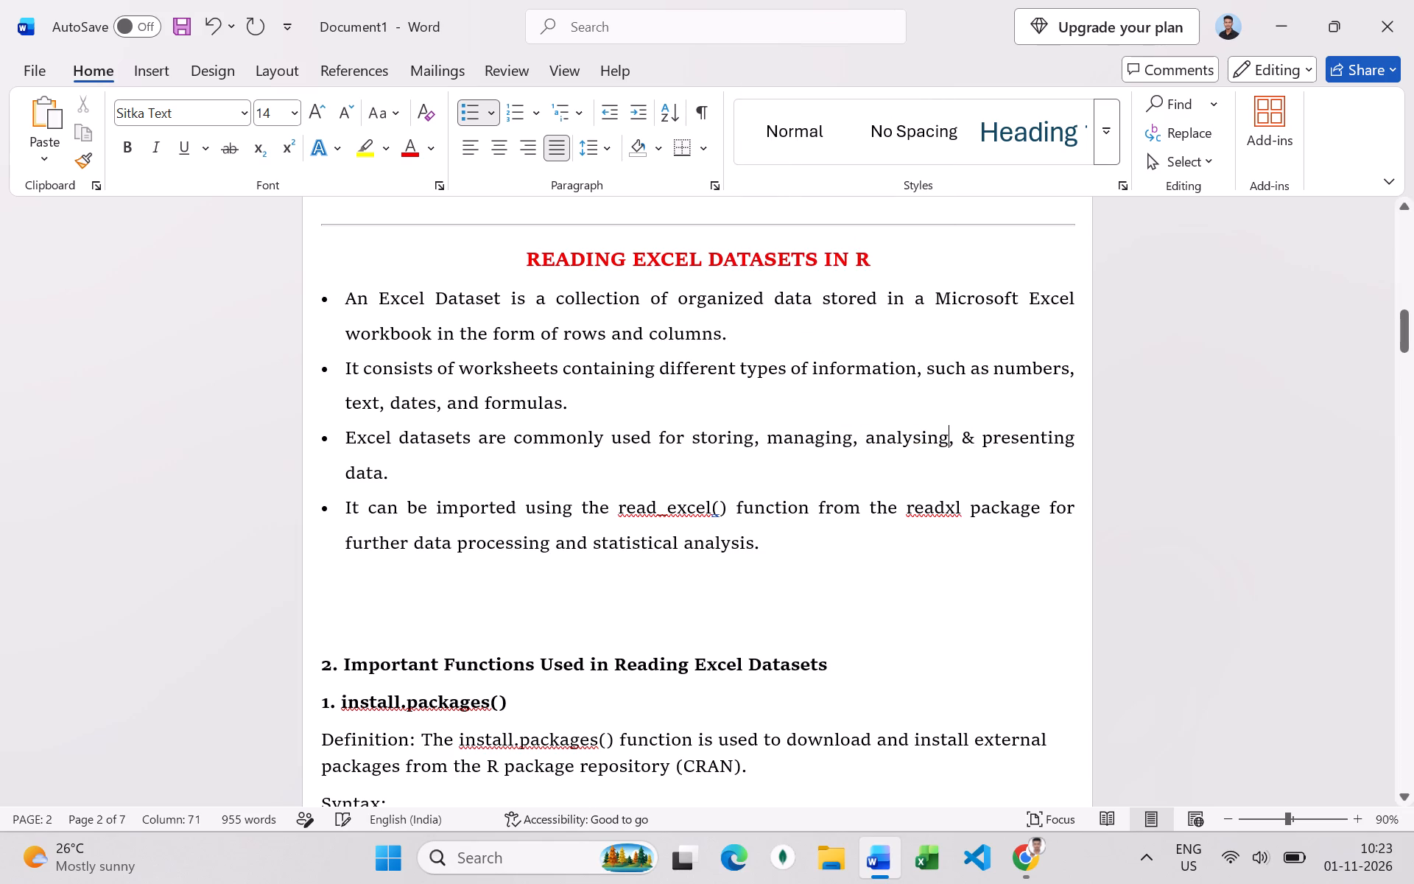
# Remove the comma after "analysing" and the word "datasets" from the third Excel bullet.
pyautogui.press('Right')
pyautogui.press('BackSpace')
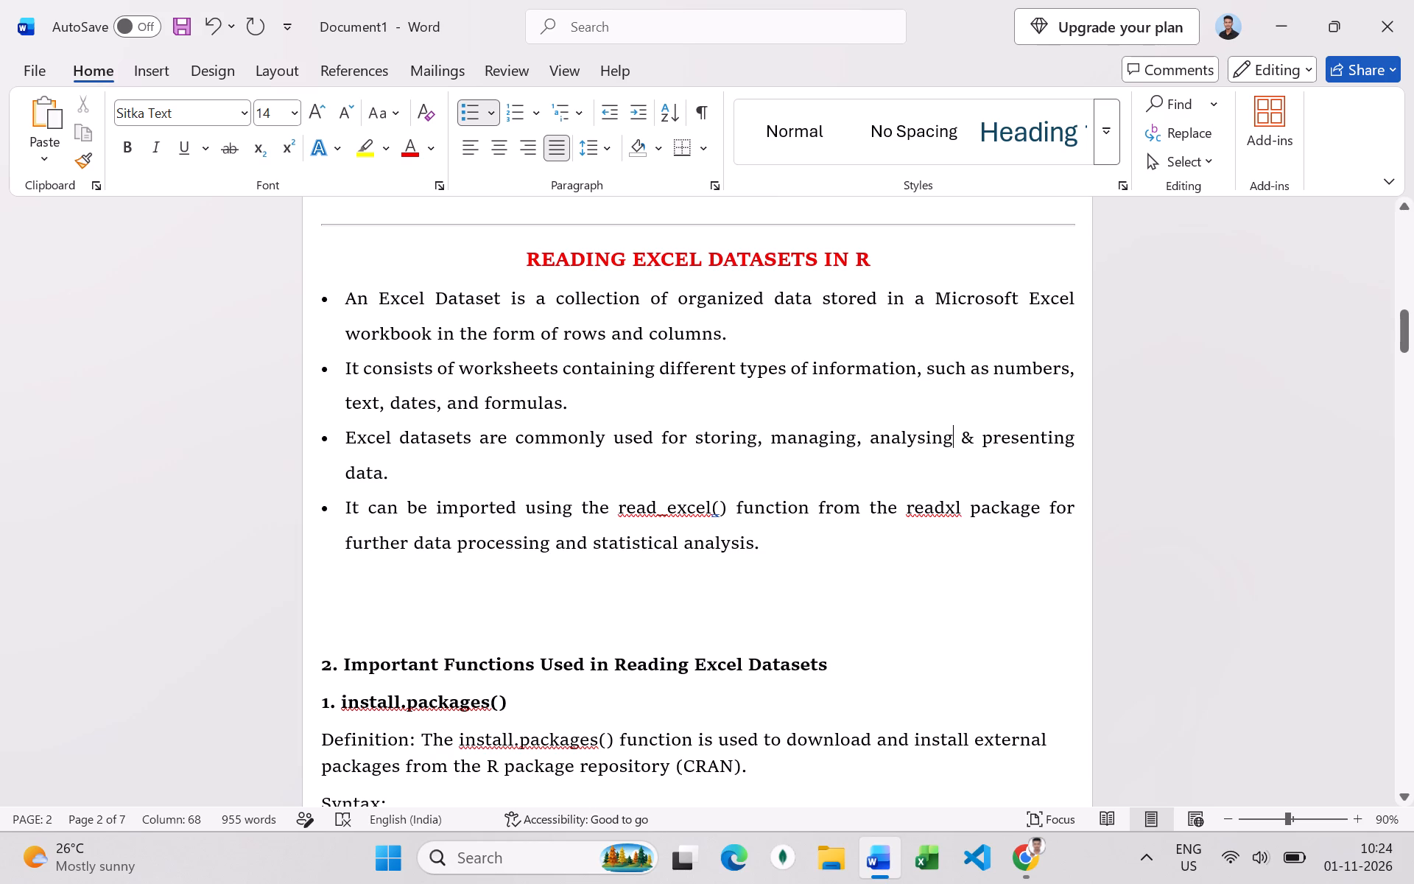
pyautogui.moveTo(473, 432); pyautogui.dragTo(406, 429)
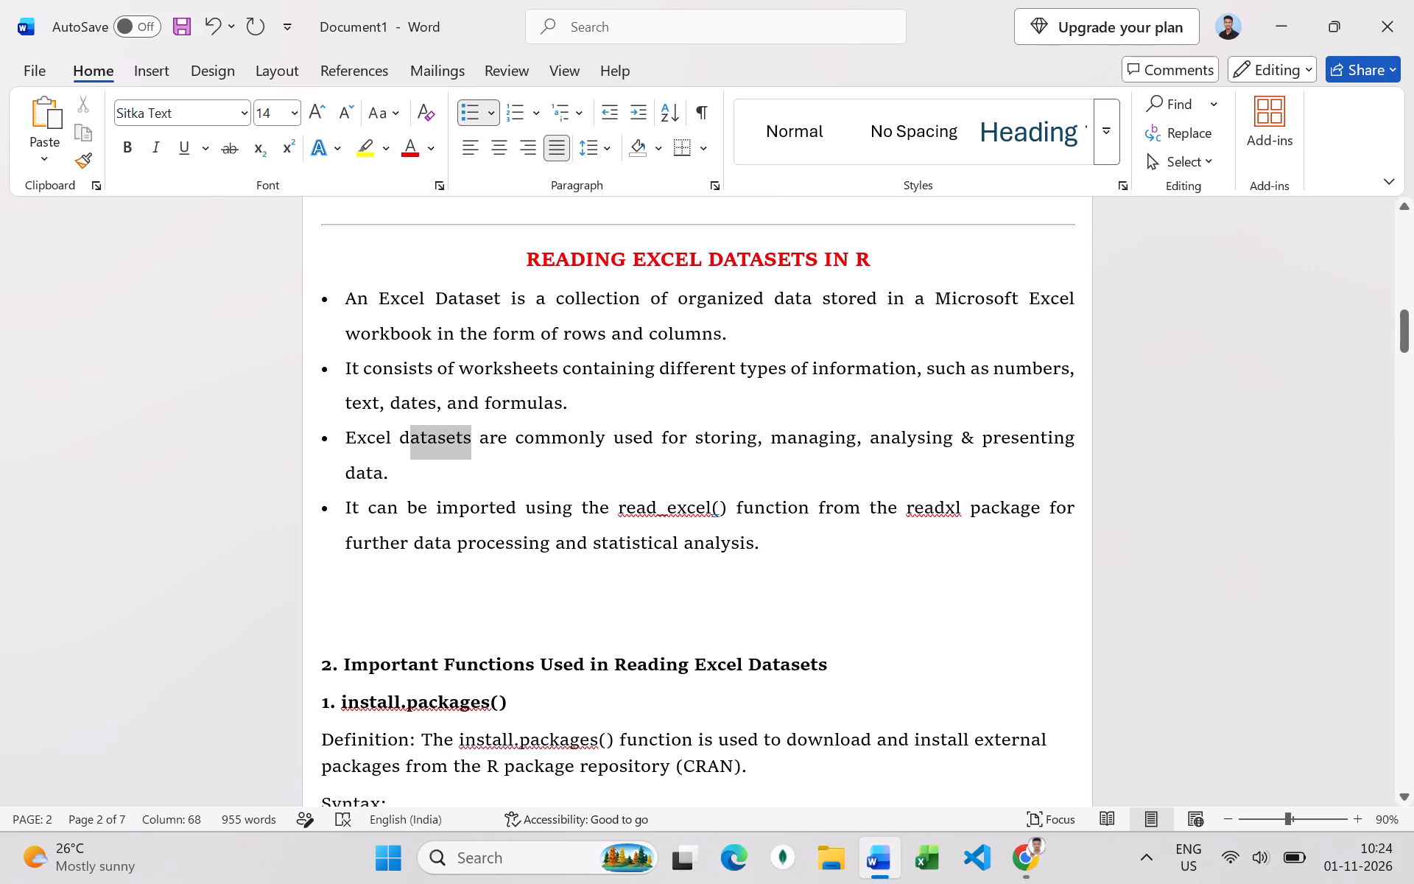
pyautogui.moveTo(406, 429); pyautogui.dragTo(401, 429)
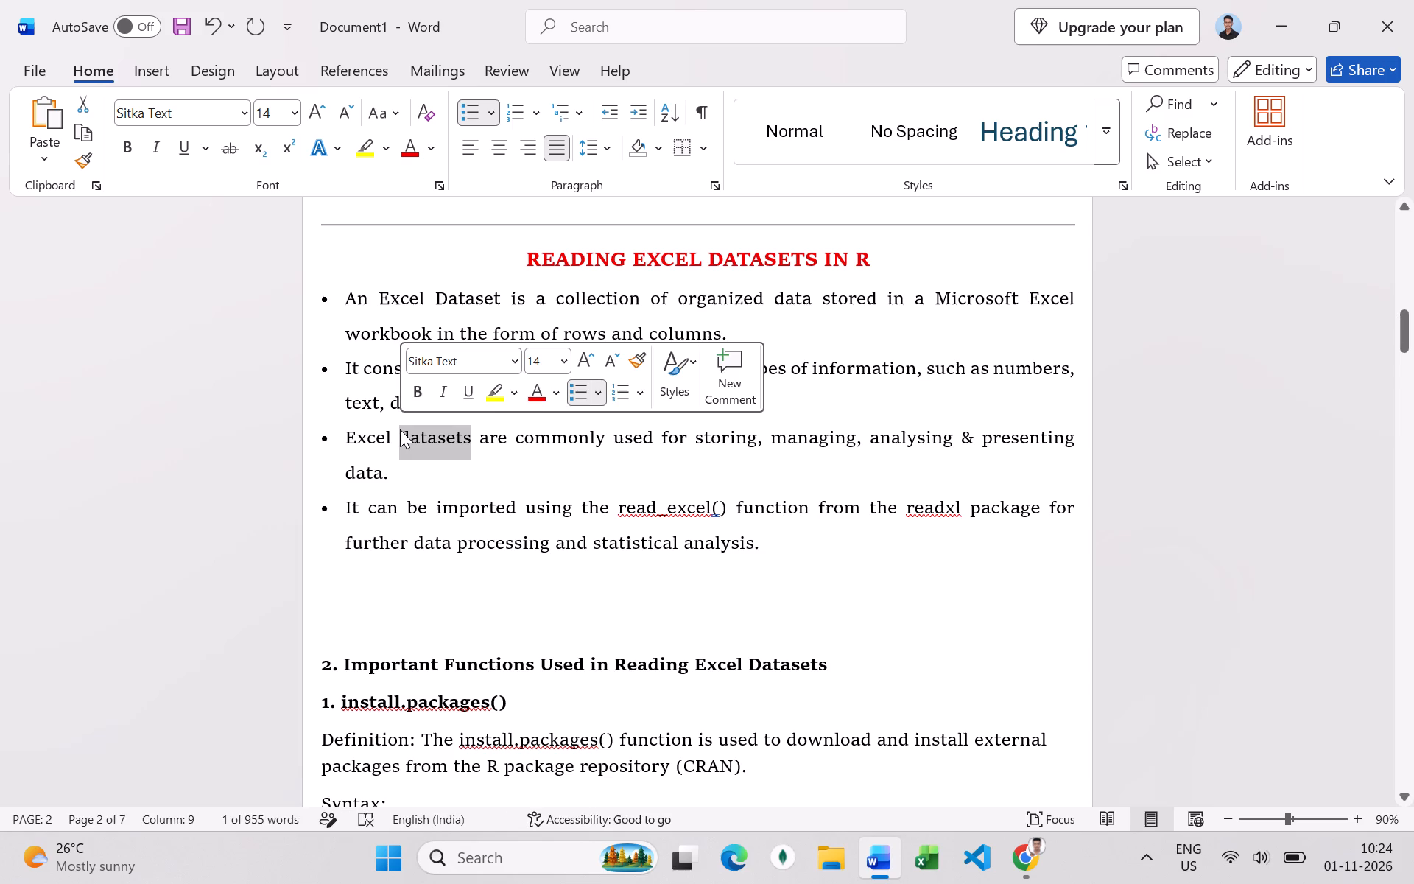
pyautogui.press('BackSpace')
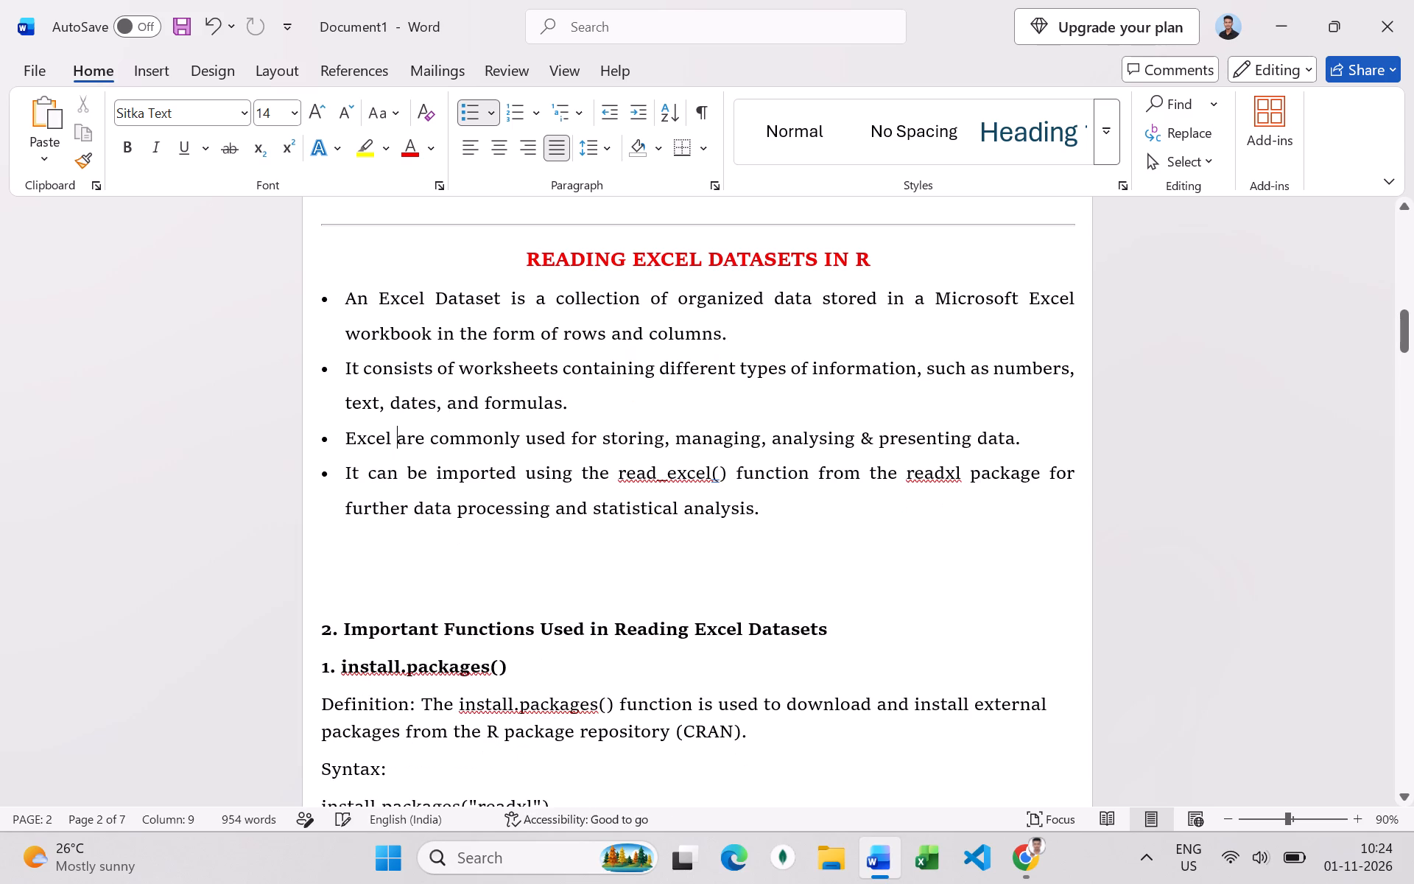
# Reduce the heading to "Functions Used in Reading Excel Datasets", remove the blank lines above it, and give it an arrowhead bullet.
pyautogui.scroll(-3, 425, 547)
pyautogui.click(406, 452)
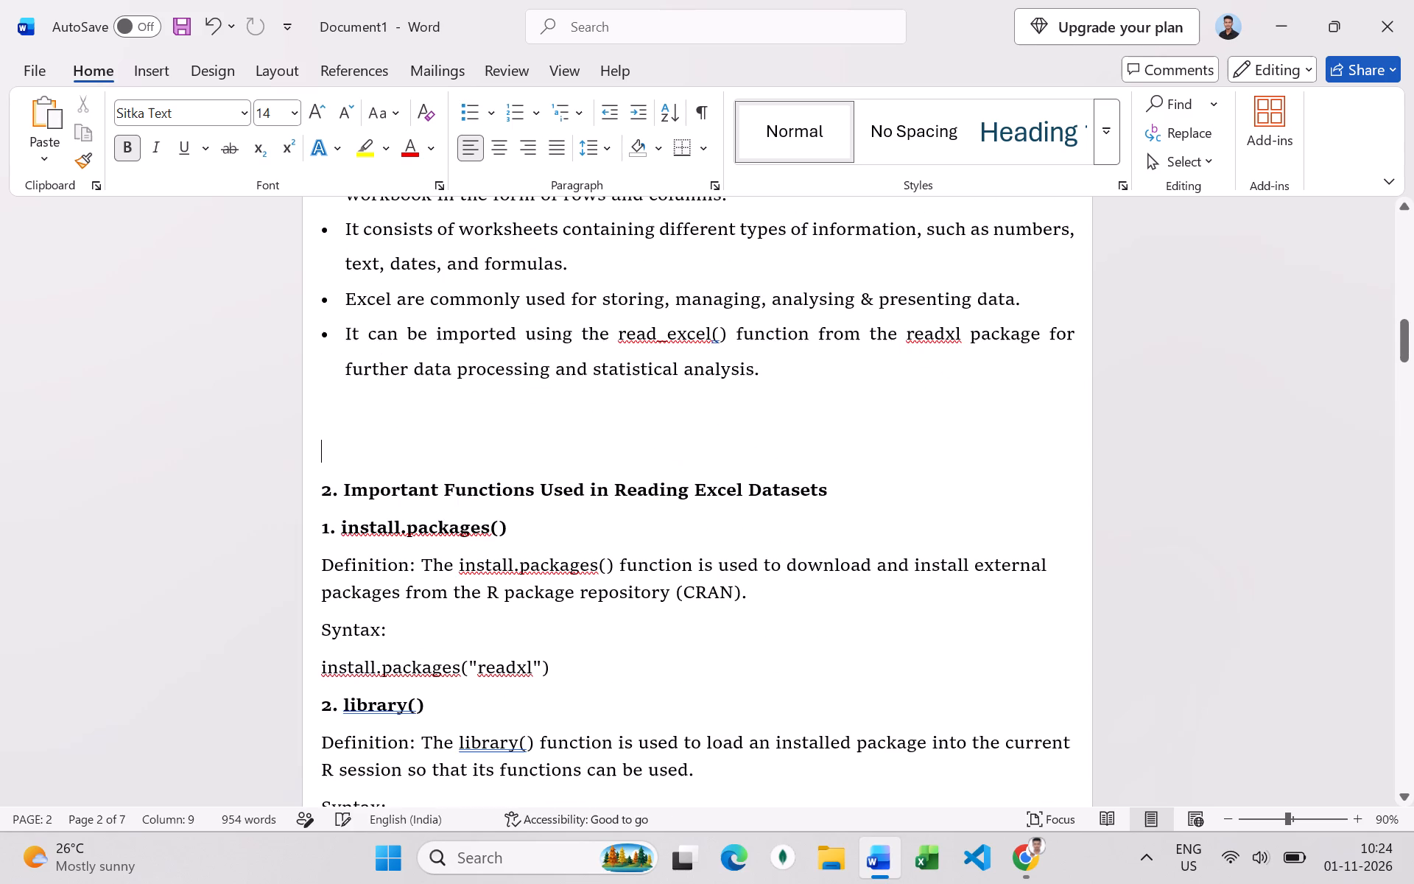
pyautogui.scroll(3, 406, 451)
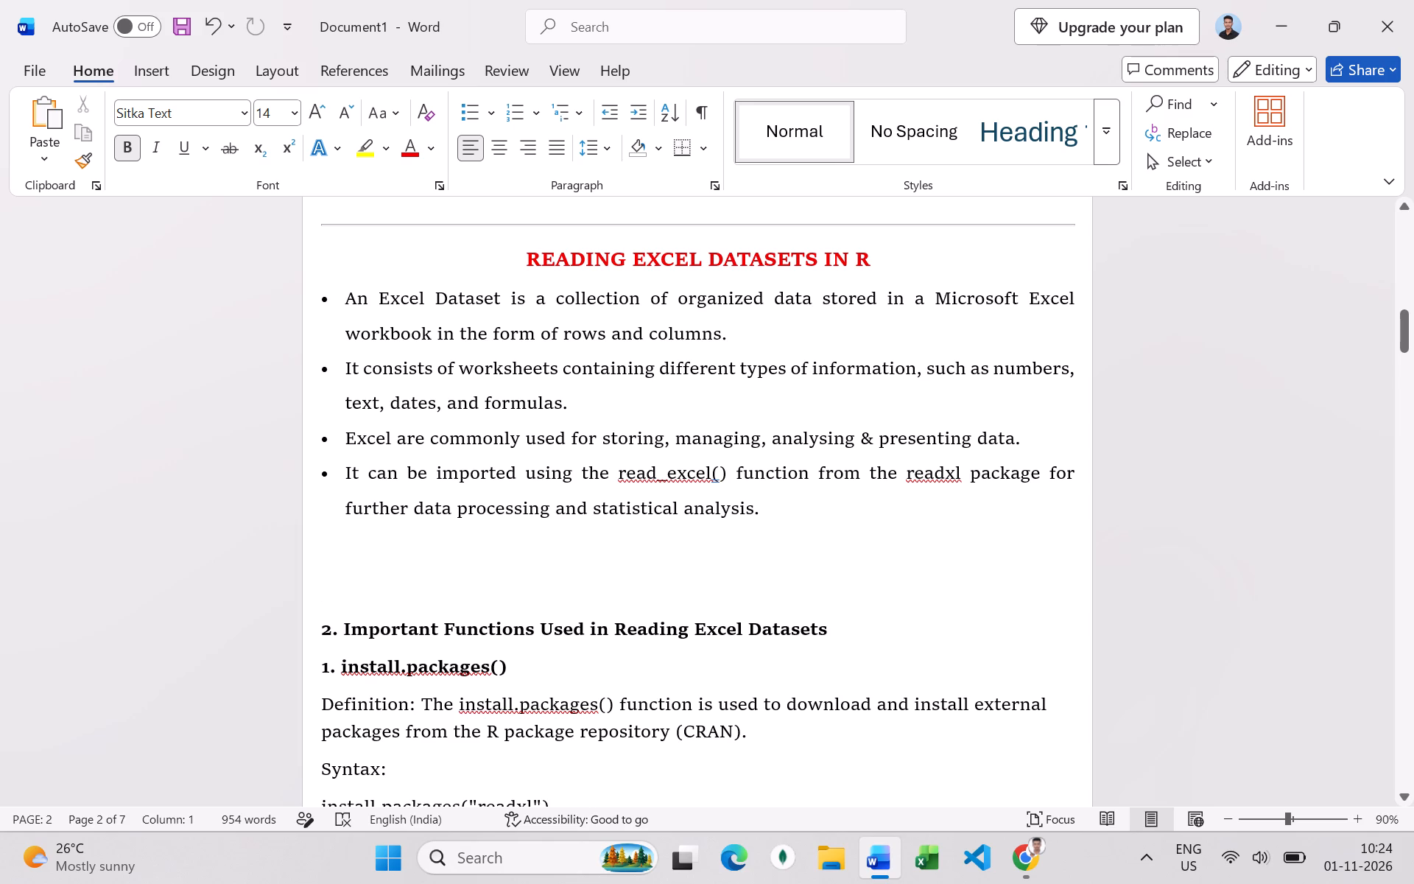
pyautogui.moveTo(439, 634); pyautogui.dragTo(300, 578)
pyautogui.press('BackSpace')
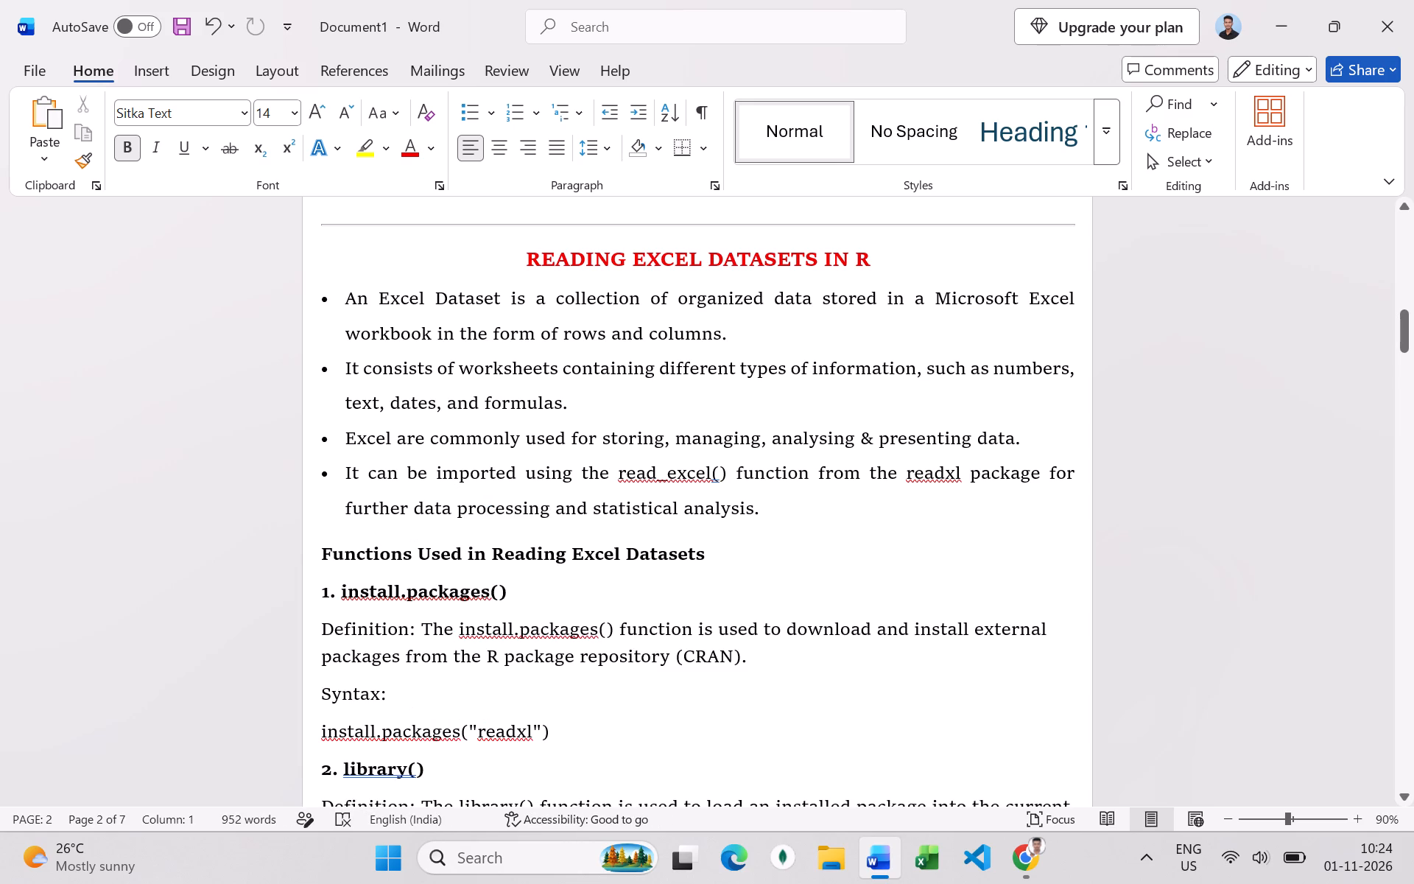
pyautogui.click(489, 115)
pyautogui.click(535, 182)
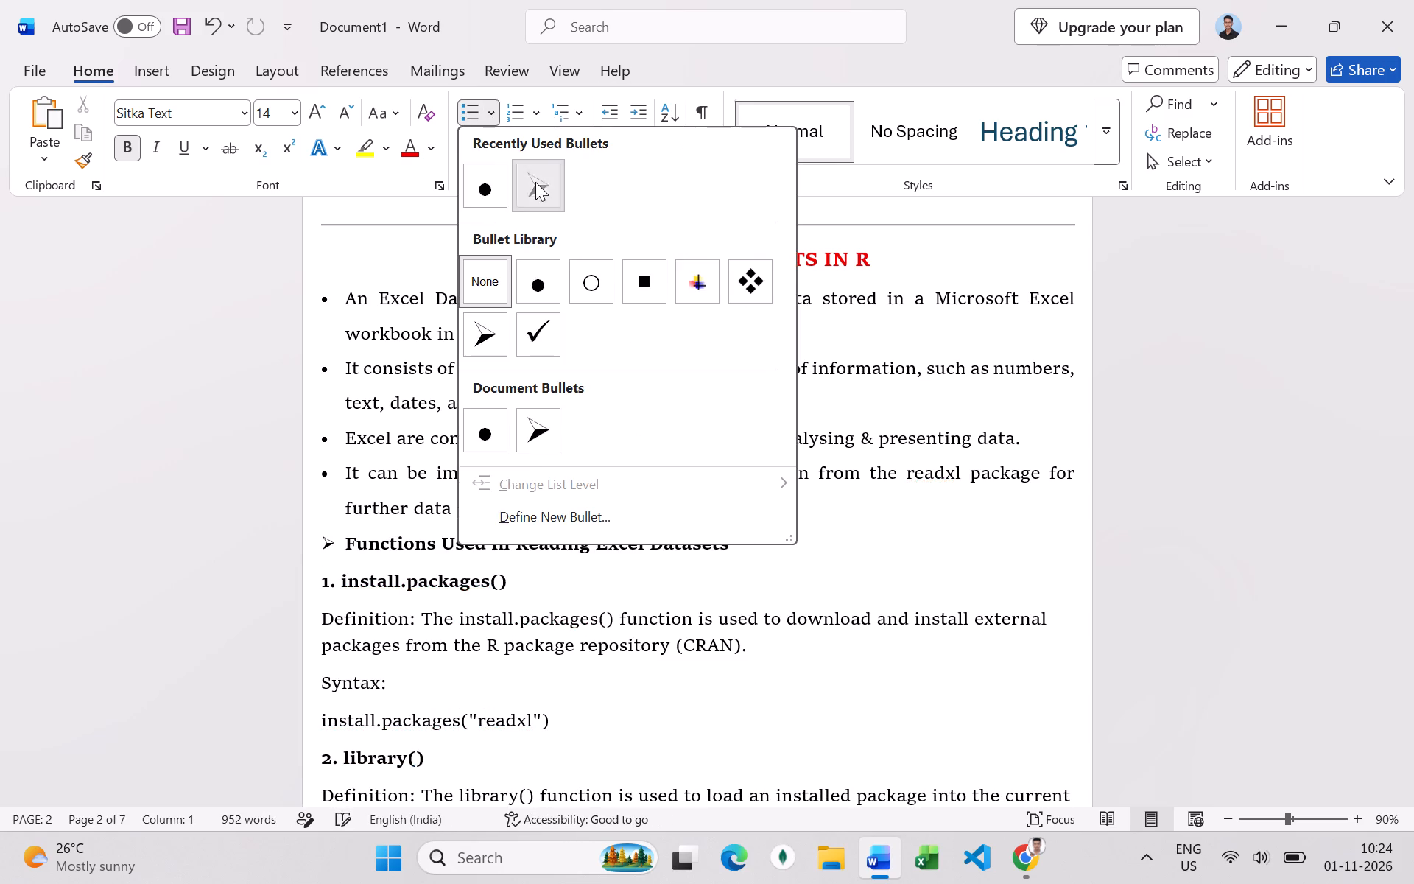
# Shorten the install.packages() description by deleting "Definition:" and replacing "The install.packages()" with "This".
pyautogui.scroll(-2, 465, 610)
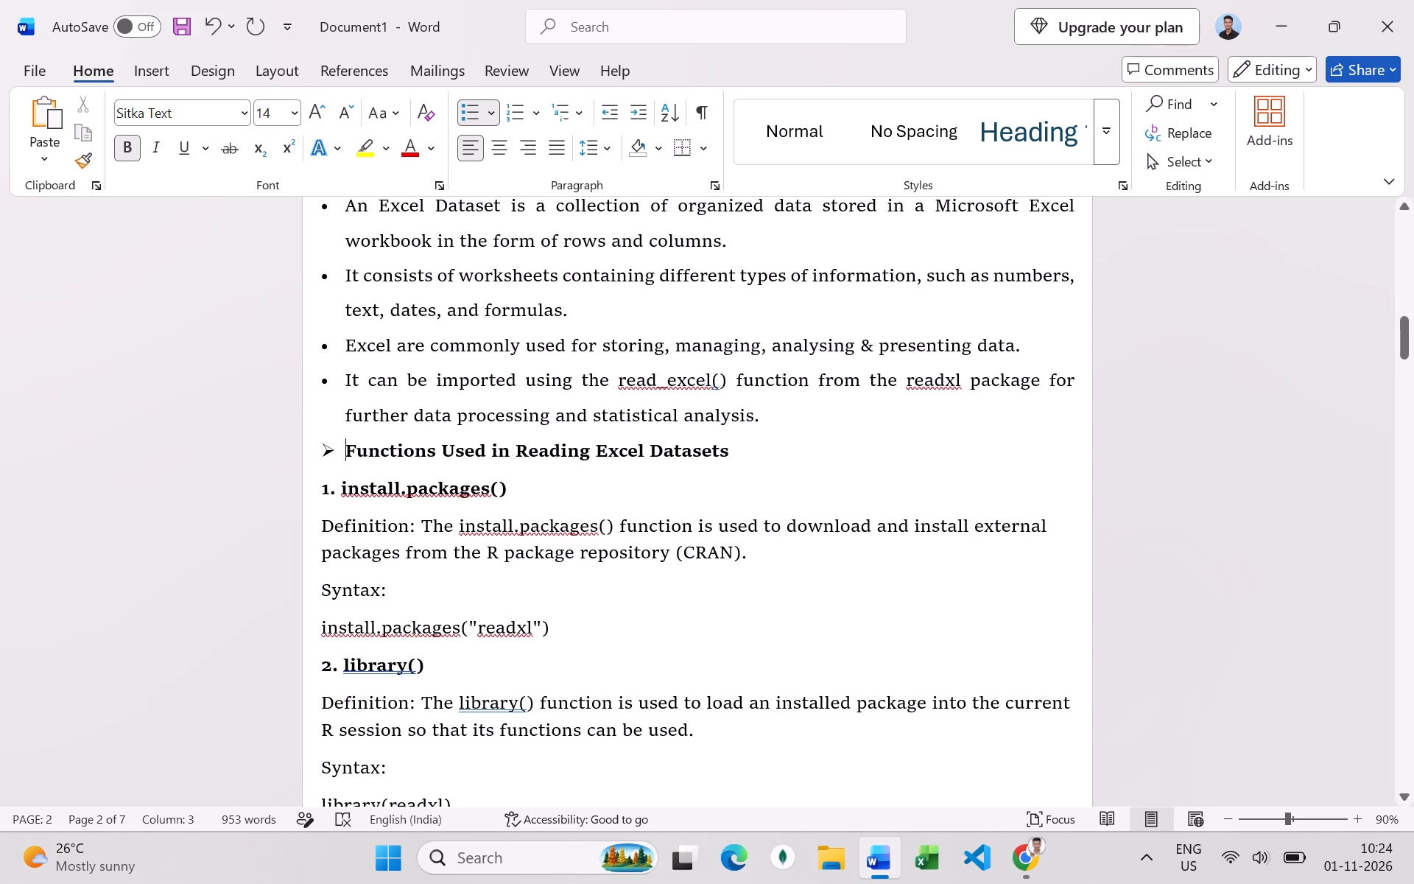
pyautogui.moveTo(423, 529); pyautogui.dragTo(334, 527)
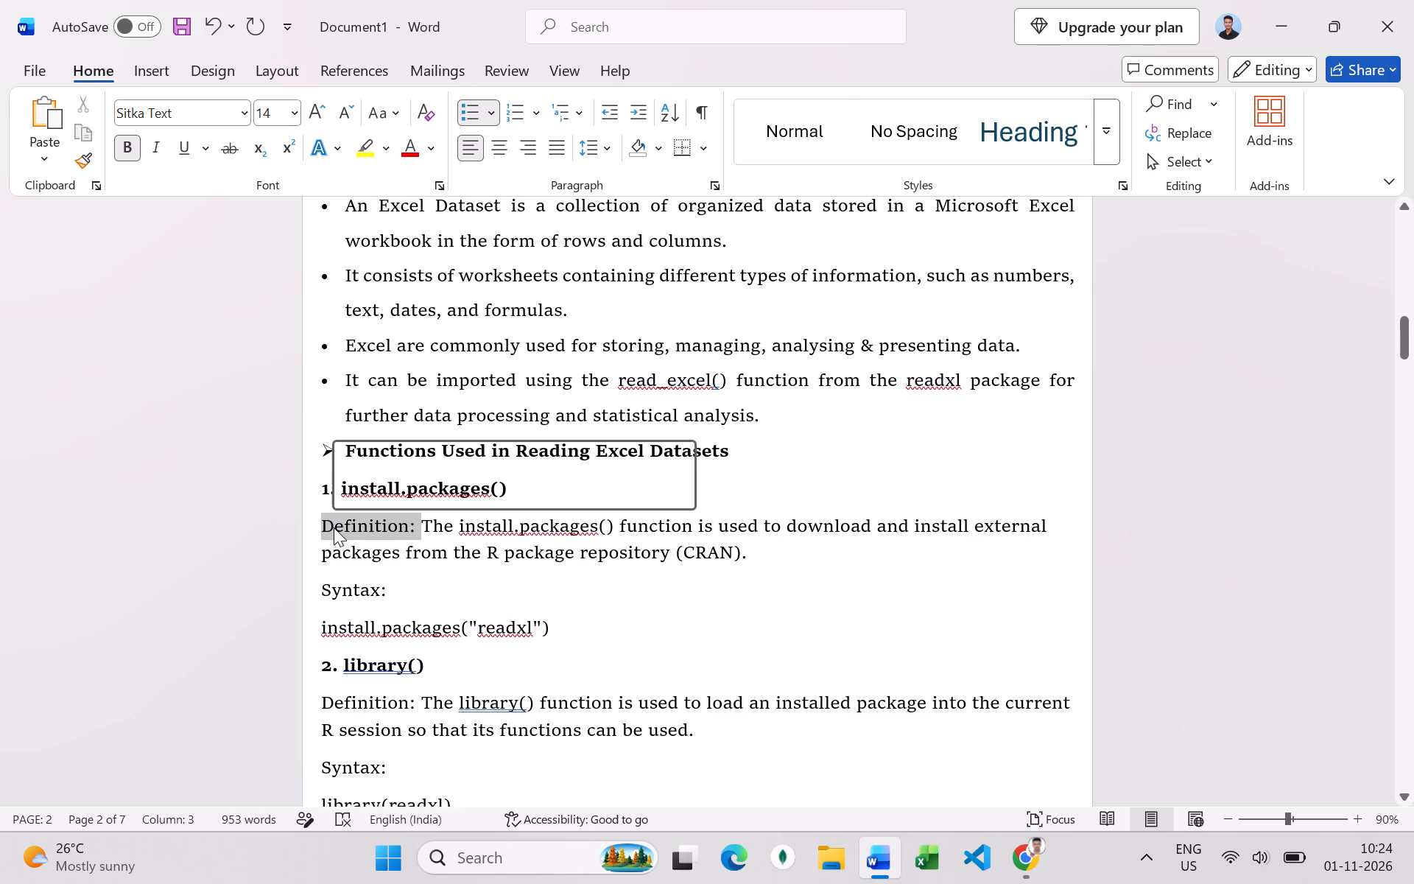
pyautogui.press('BackSpace')
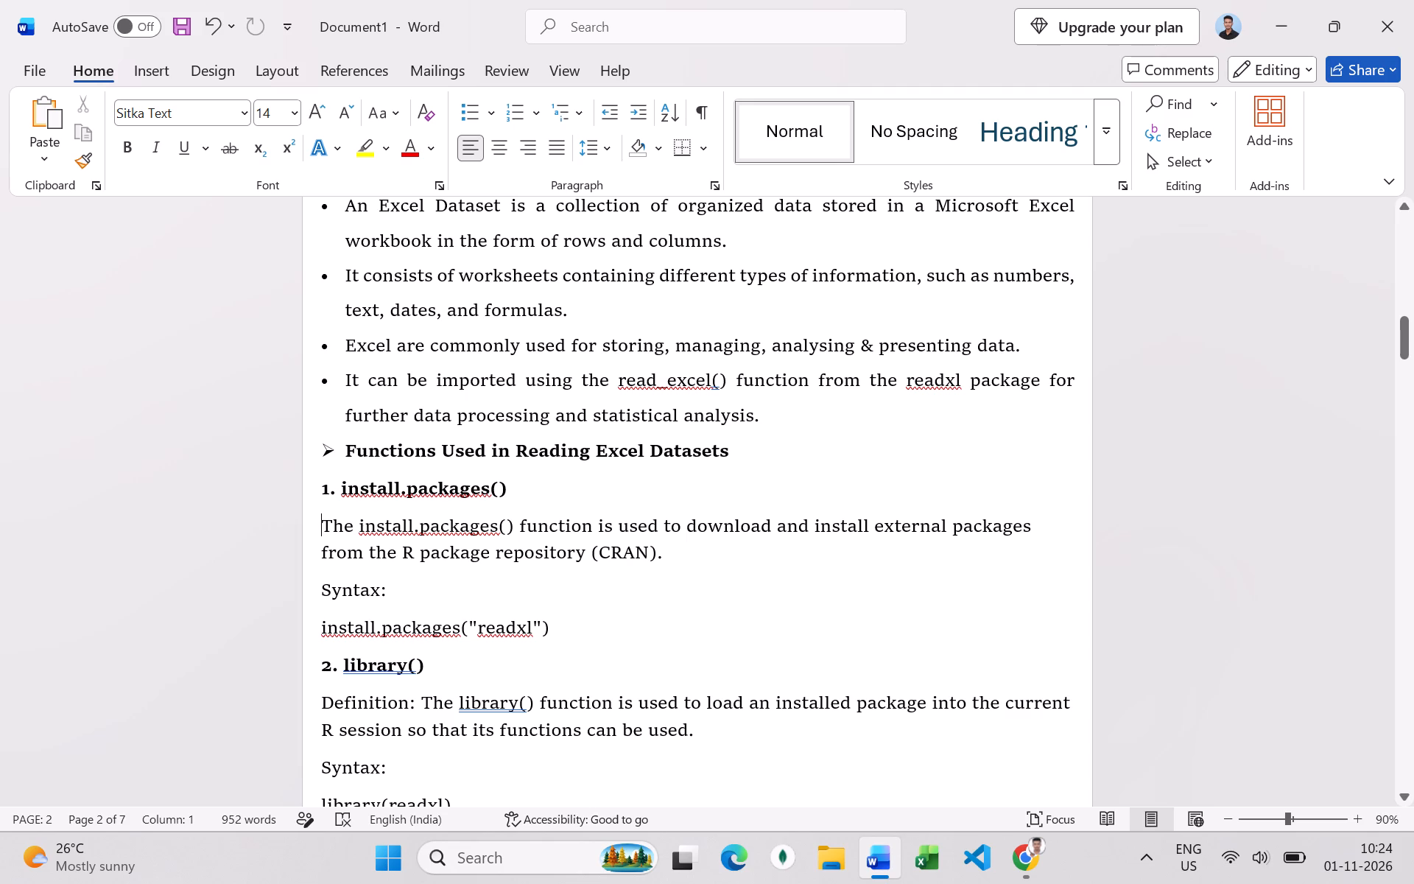
pyautogui.moveTo(516, 532); pyautogui.dragTo(416, 525)
pyautogui.moveTo(416, 525); pyautogui.dragTo(344, 522)
pyautogui.write('This')
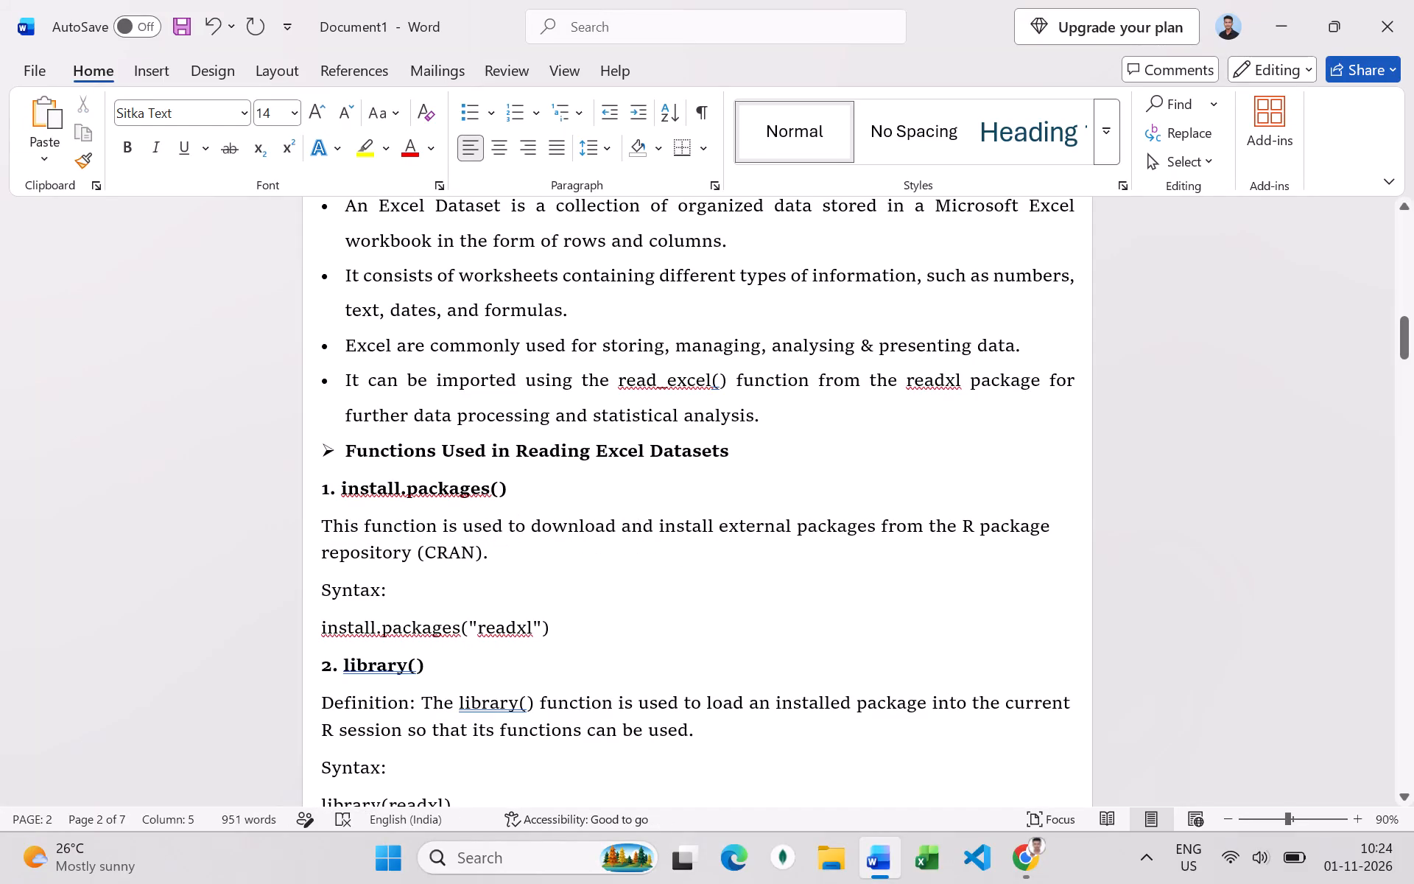
# Put install.packages("readxl") on the same line as its "Syntax:" label and indent that line by three tab stops.
pyautogui.click(319, 631)
pyautogui.press('BackSpace')
pyautogui.press('space')
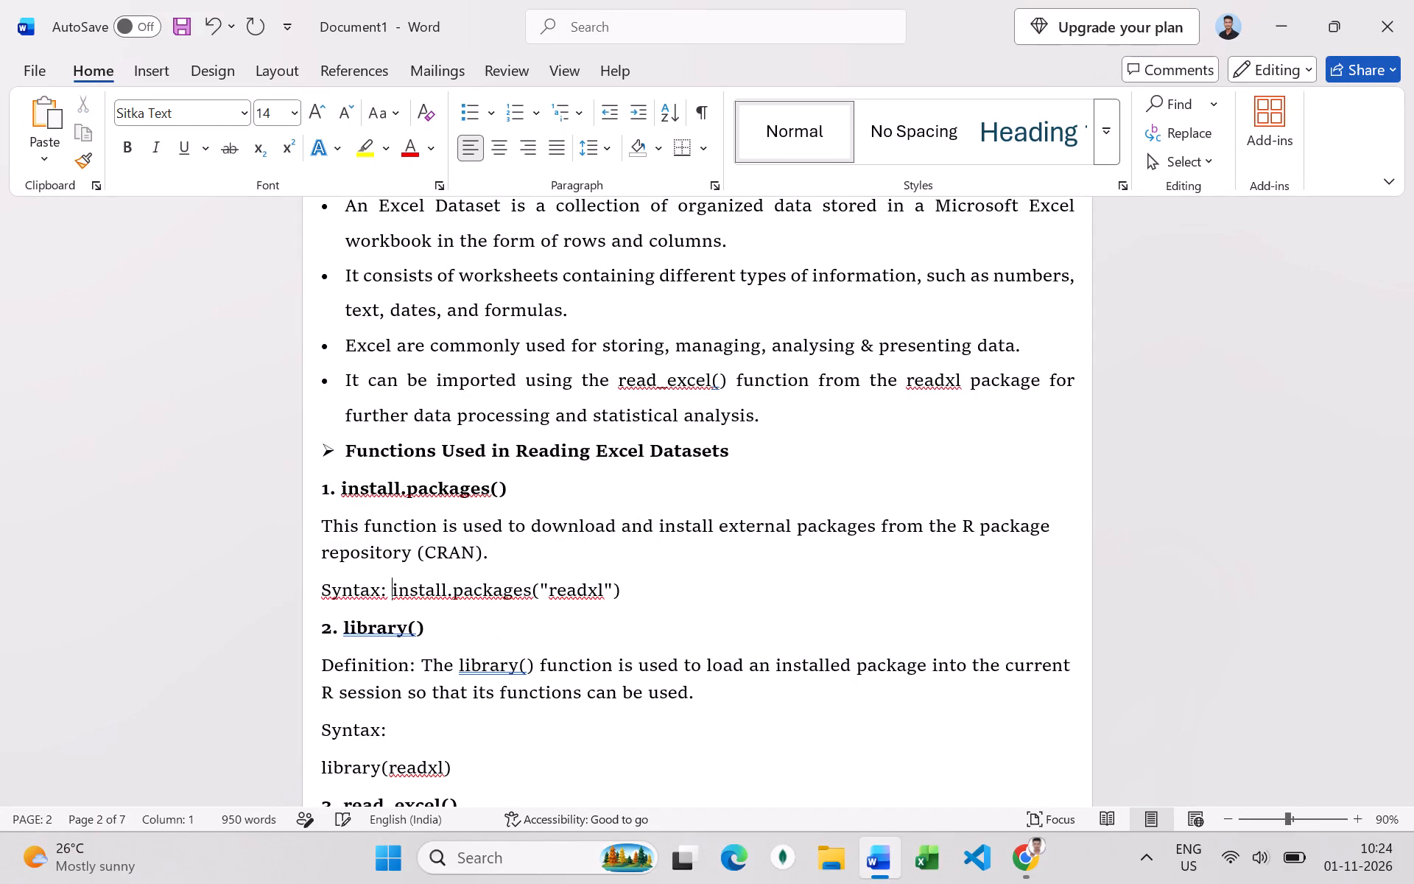
pyautogui.click(320, 605)
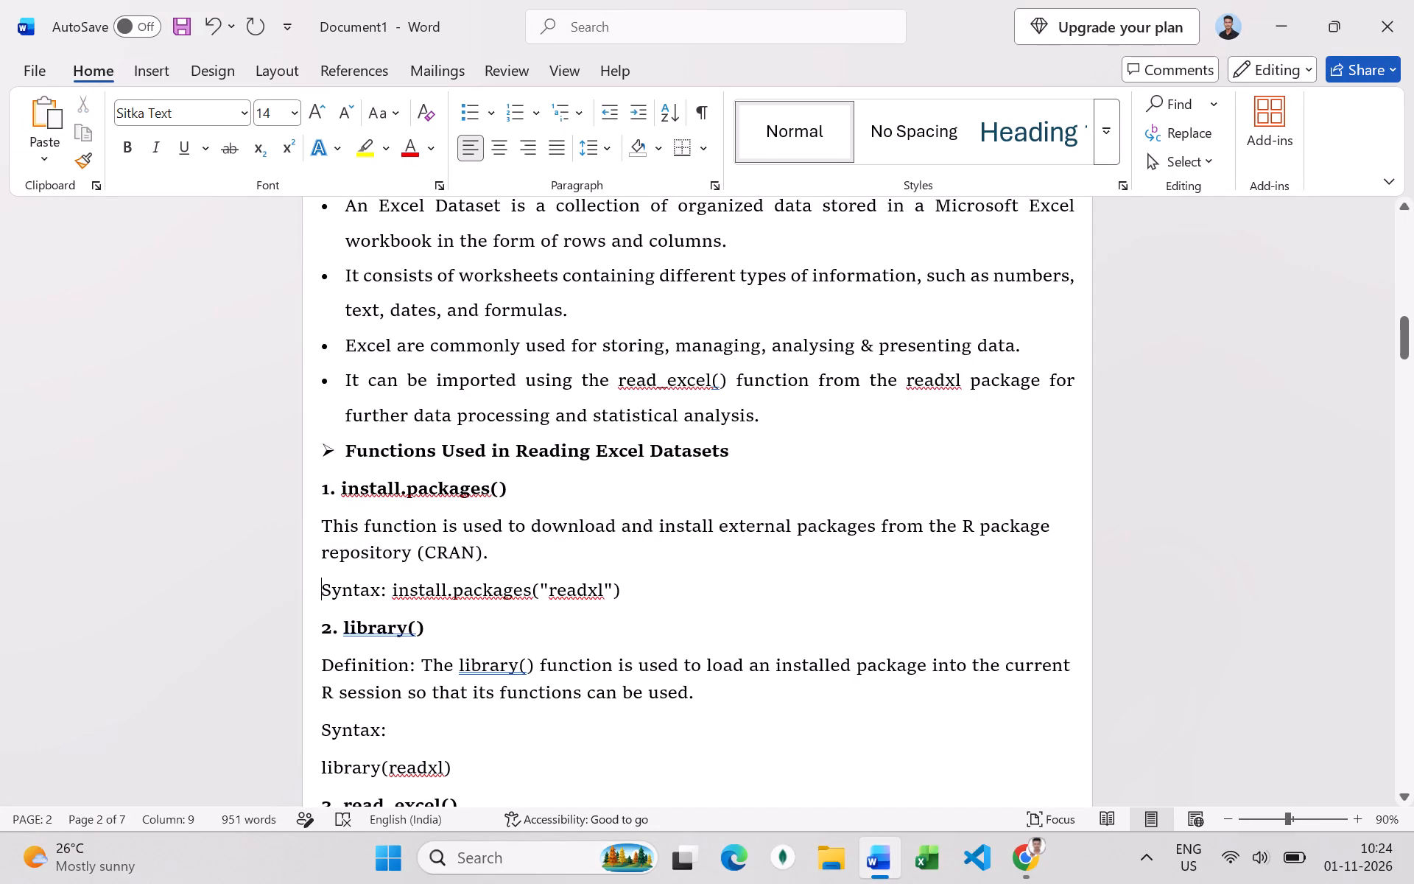
pyautogui.press('Tab')
pyautogui.press('Tab')
pyautogui.press('Tab')
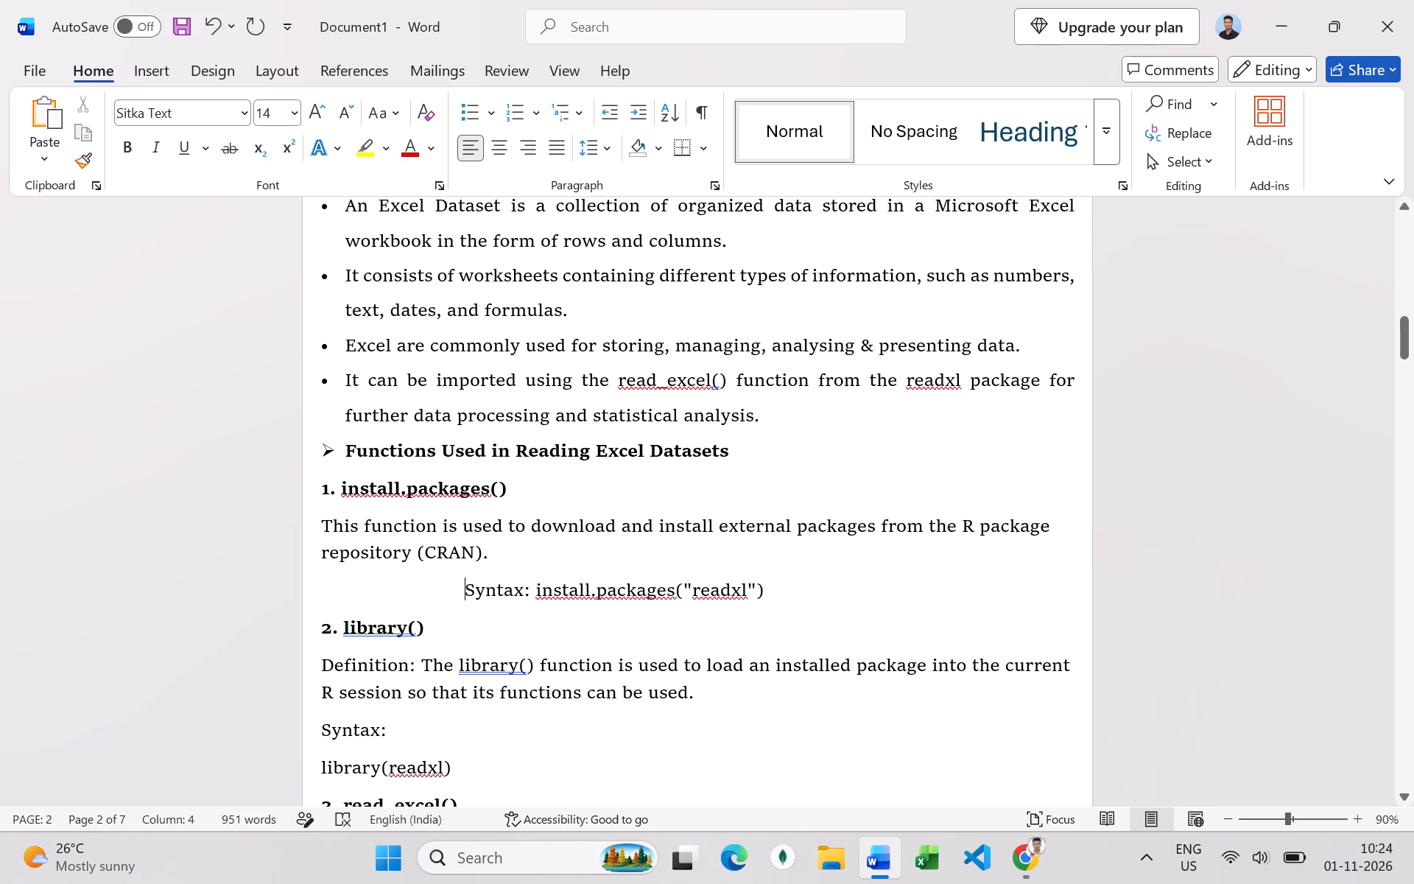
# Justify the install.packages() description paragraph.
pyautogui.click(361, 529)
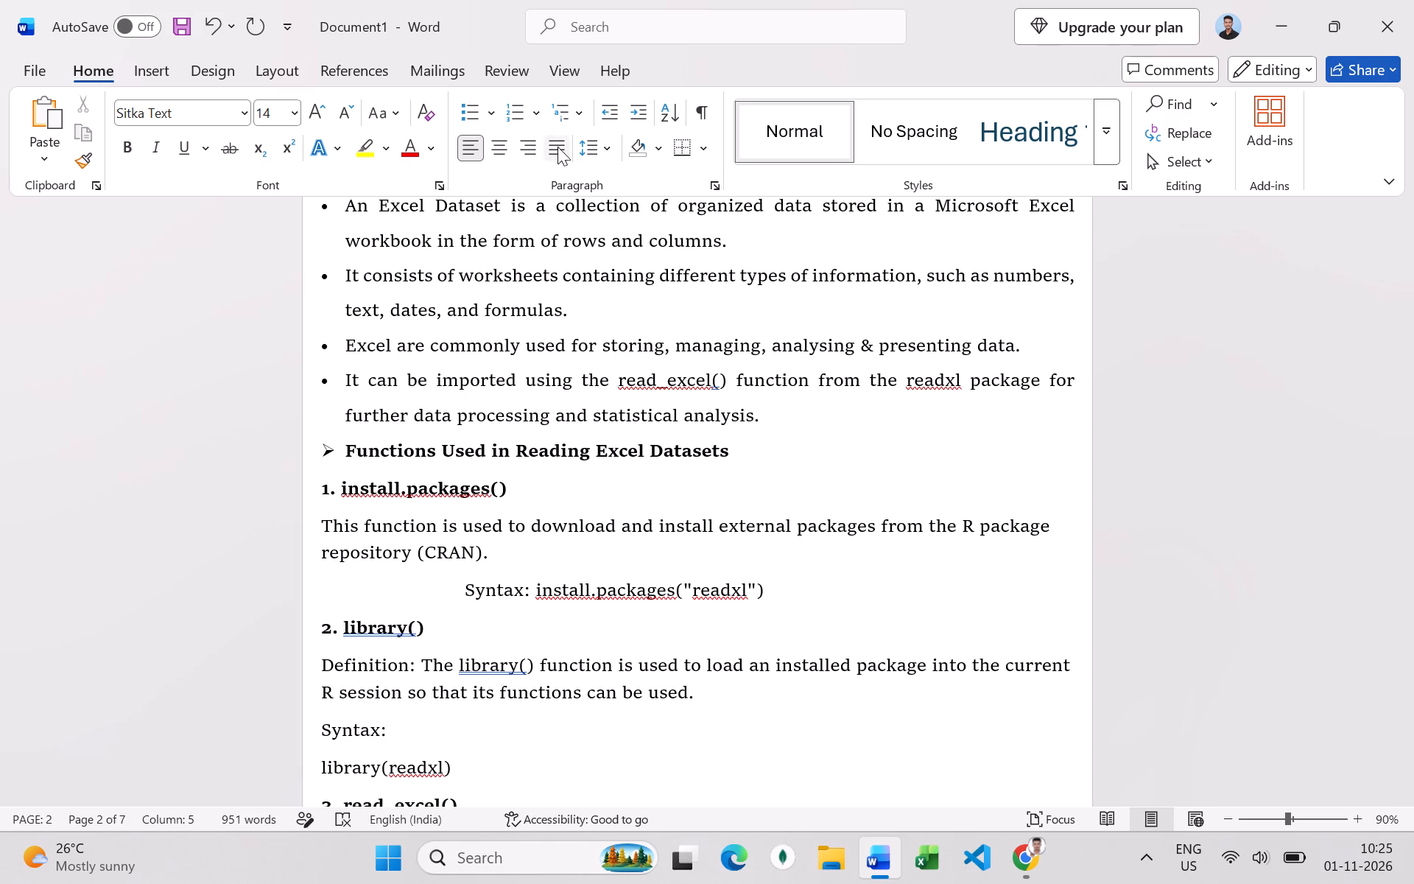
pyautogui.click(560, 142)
# Apply 1.15 line spacing to the View() description in the CSV functions list.
pyautogui.scroll(4, 446, 572)
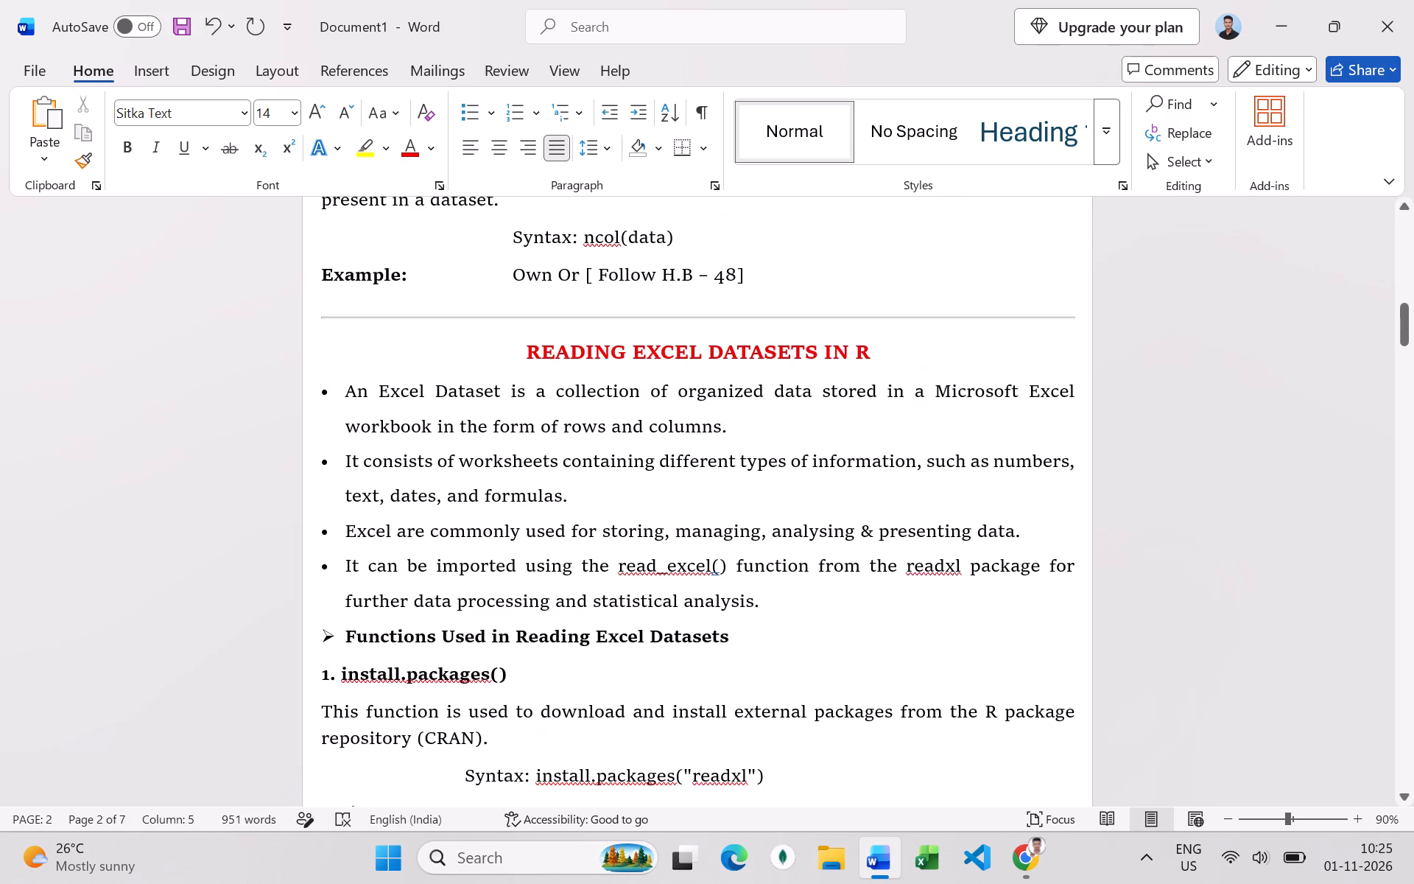
pyautogui.scroll(13, 447, 572)
pyautogui.scroll(-1, 451, 572)
pyautogui.scroll(5, 451, 572)
pyautogui.moveTo(471, 596); pyautogui.dragTo(457, 590)
pyautogui.click(589, 152)
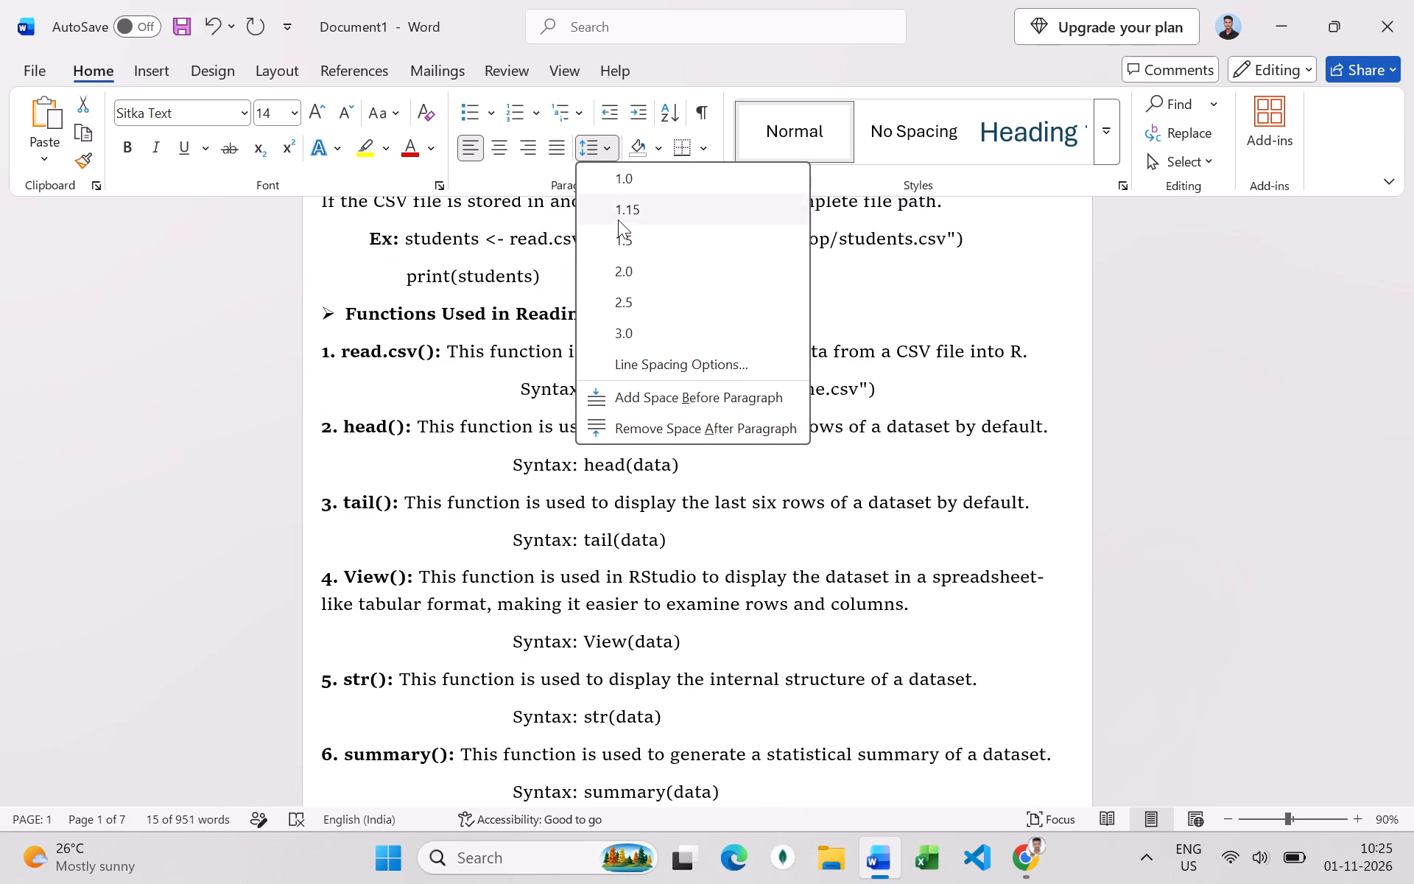
pyautogui.click(618, 220)
pyautogui.click(593, 532)
# Run the install.packages() description on from its heading in one paragraph, separated by a colon and a space.
pyautogui.scroll(-7, 414, 441)
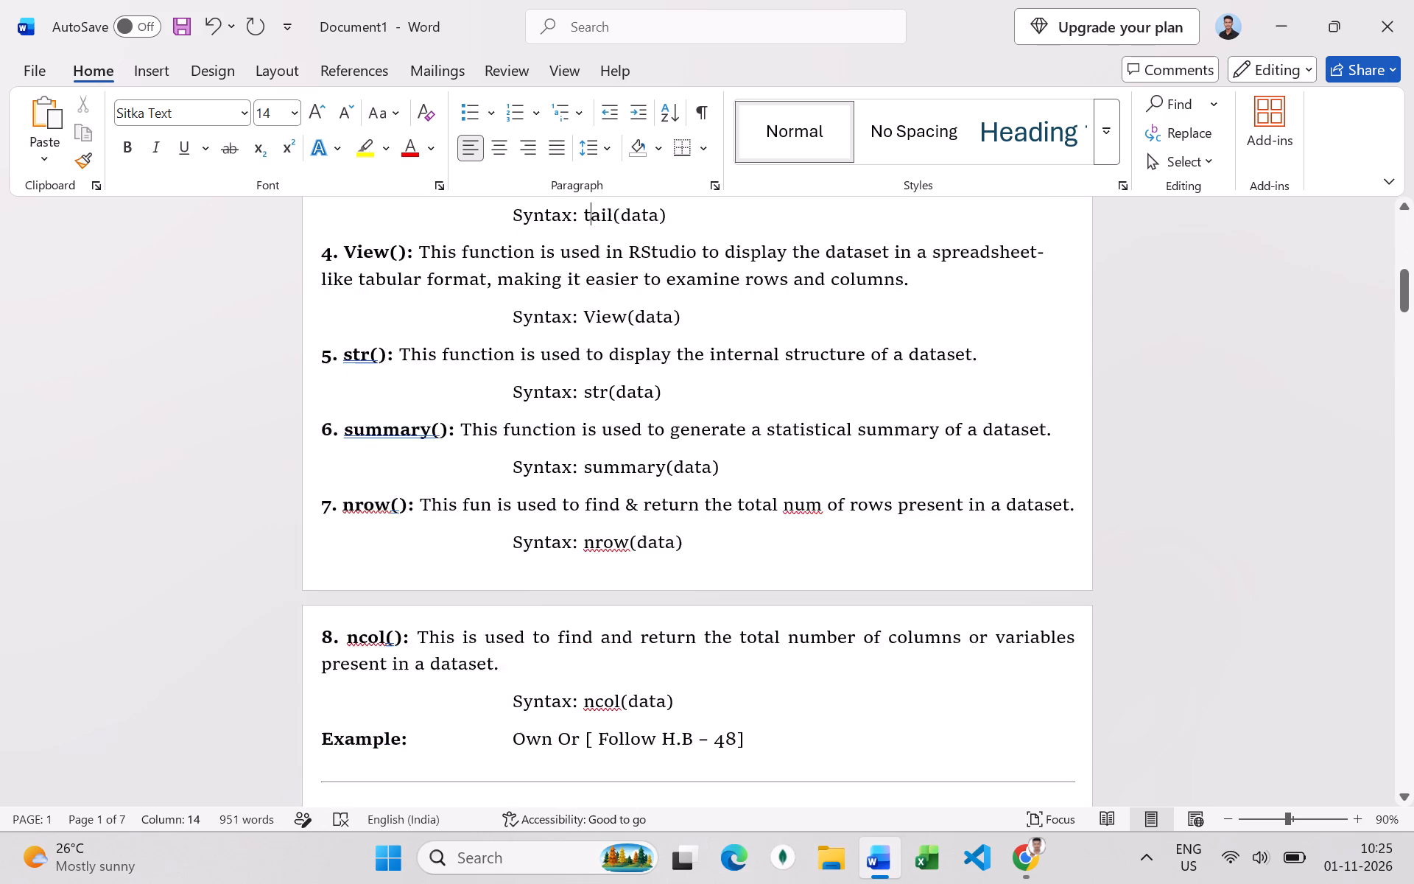
pyautogui.scroll(-17, 427, 466)
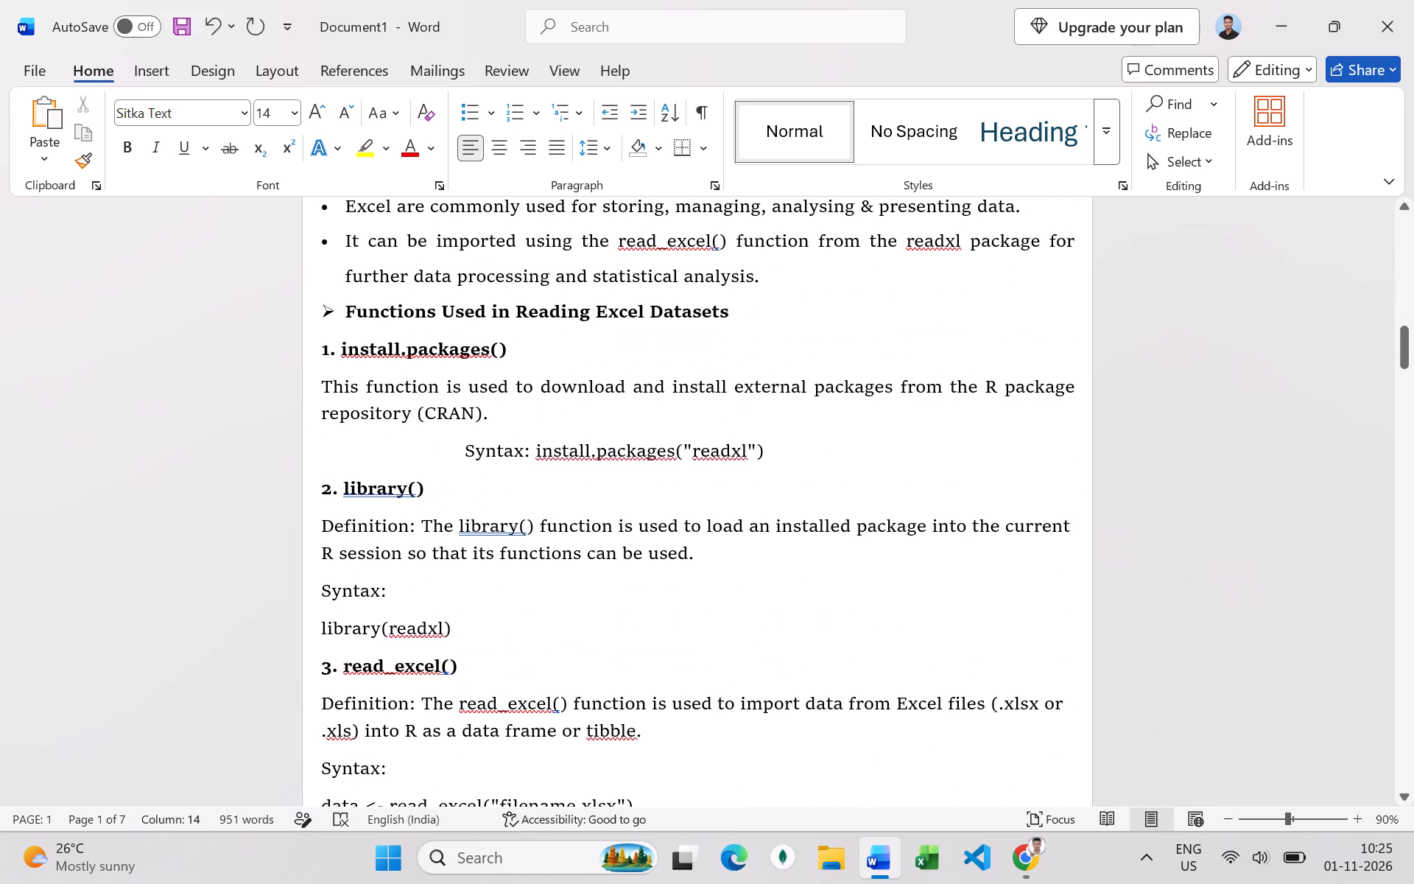
pyautogui.click(321, 386)
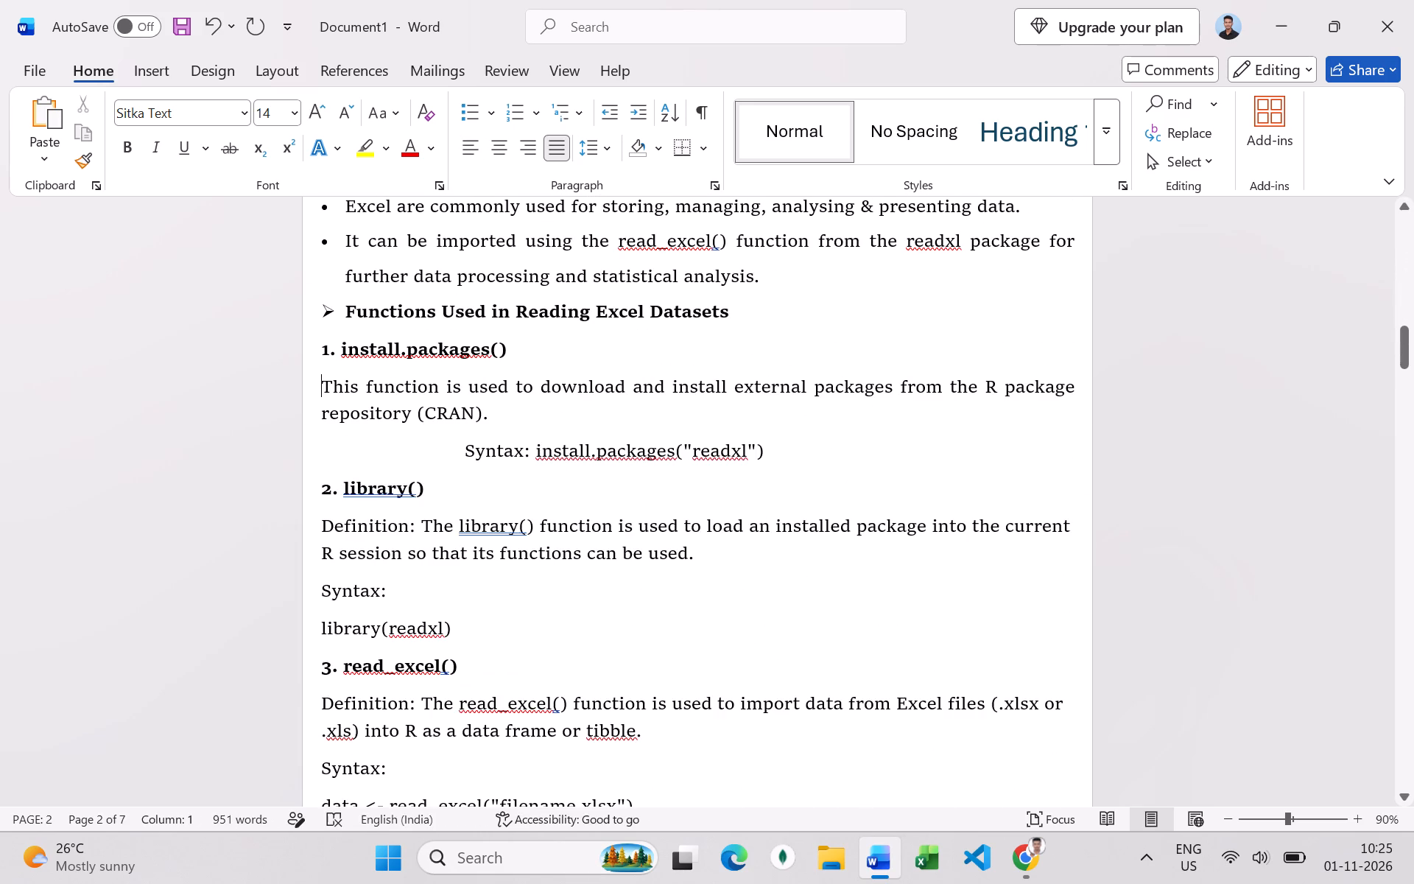
pyautogui.press('BackSpace')
pyautogui.write(':')
pyautogui.press('space')
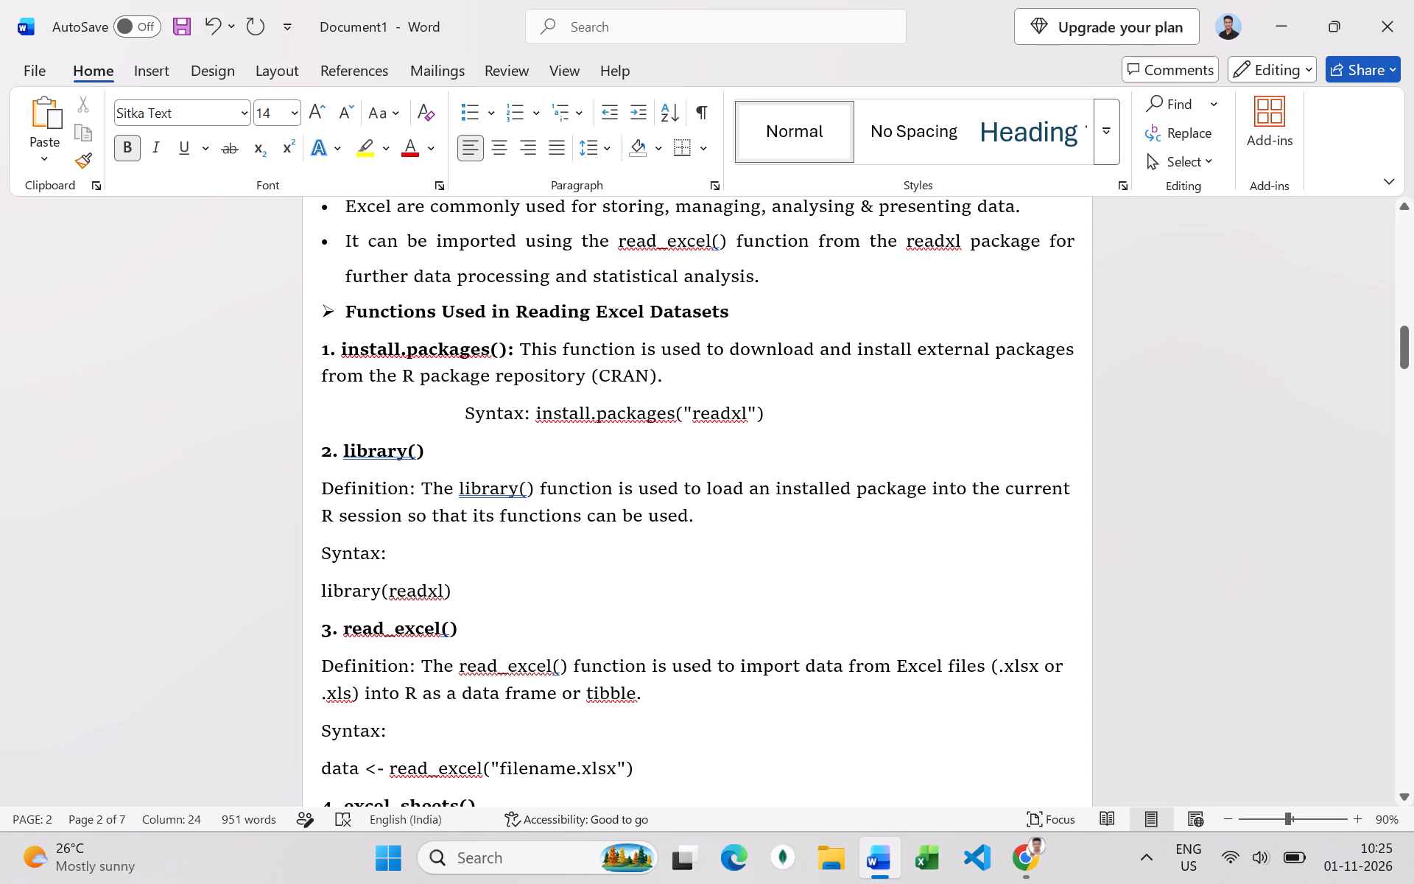
# Delete "Definition:" from the library() entry and run its description on from the heading after a colon and a space.
pyautogui.moveTo(422, 490); pyautogui.dragTo(322, 485)
pyautogui.press('BackSpace')
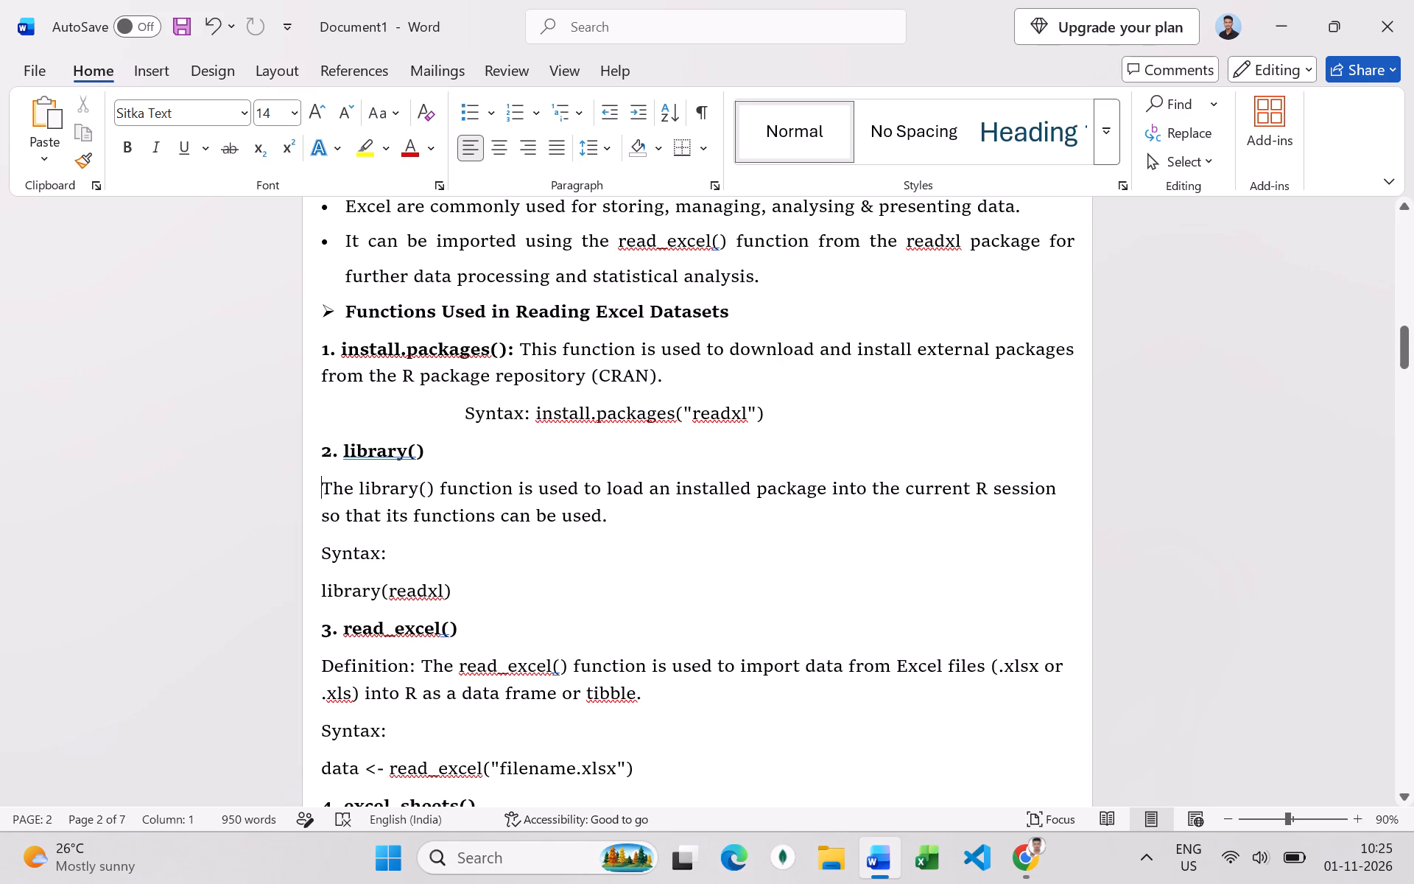
pyautogui.press('BackSpace')
pyautogui.write(':')
pyautogui.press('space')
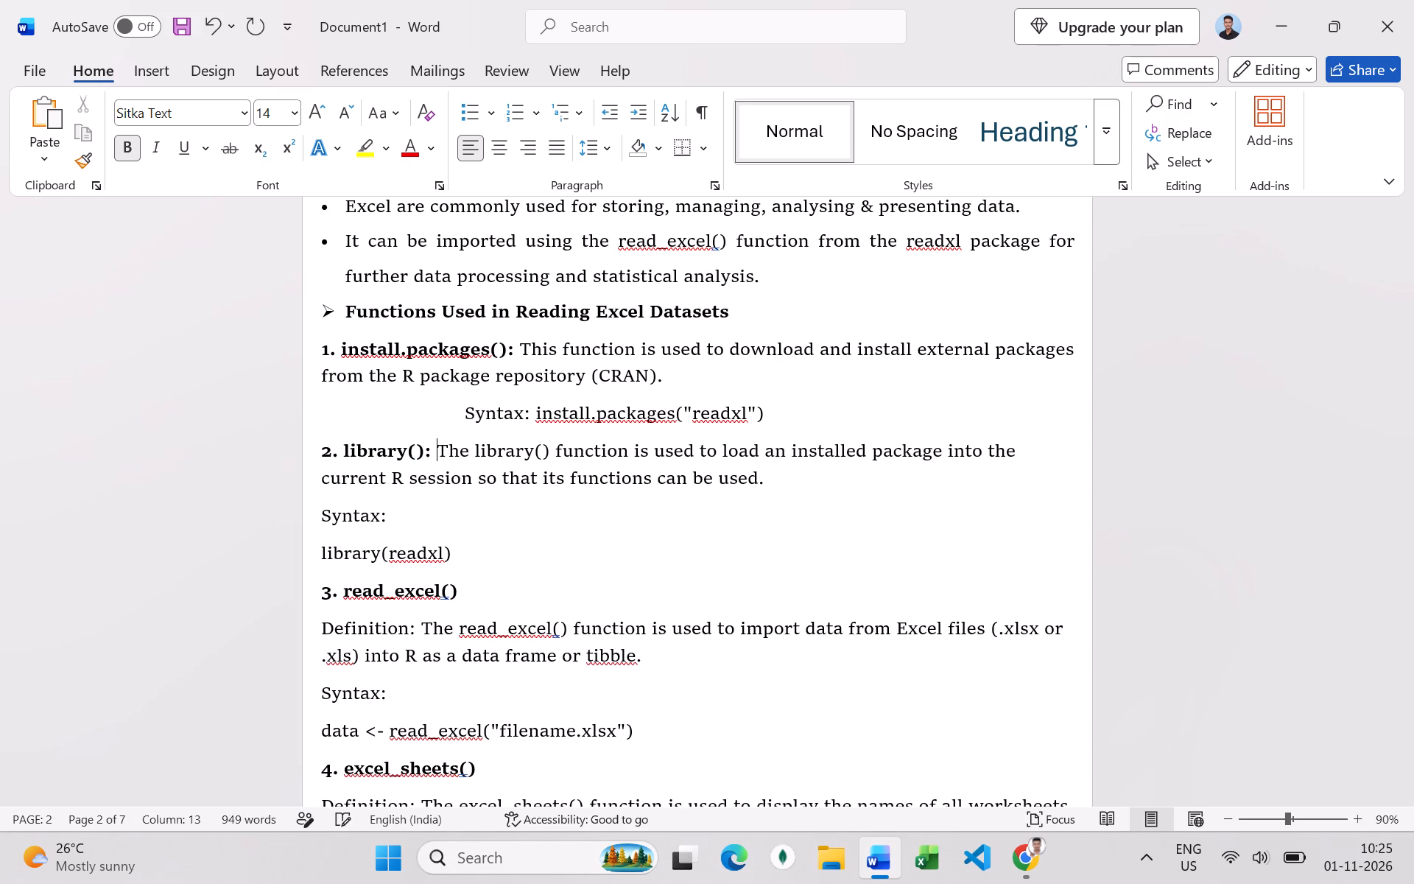
# Put library(readxl) on the same line as its "Syntax:" label and indent that line by three tab stops.
pyautogui.click(524, 519)
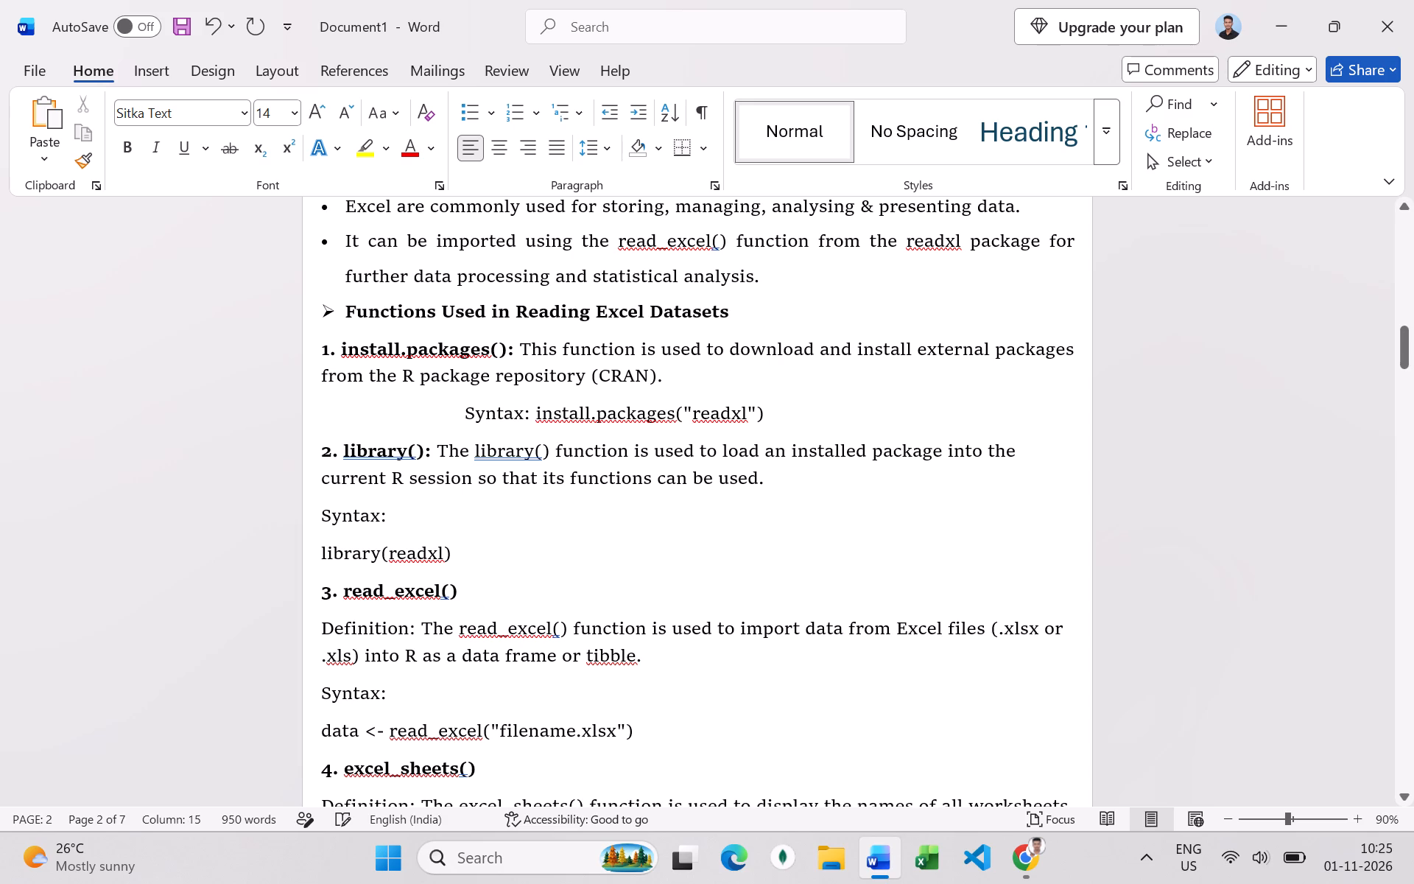
pyautogui.click(315, 545)
pyautogui.press('BackSpace')
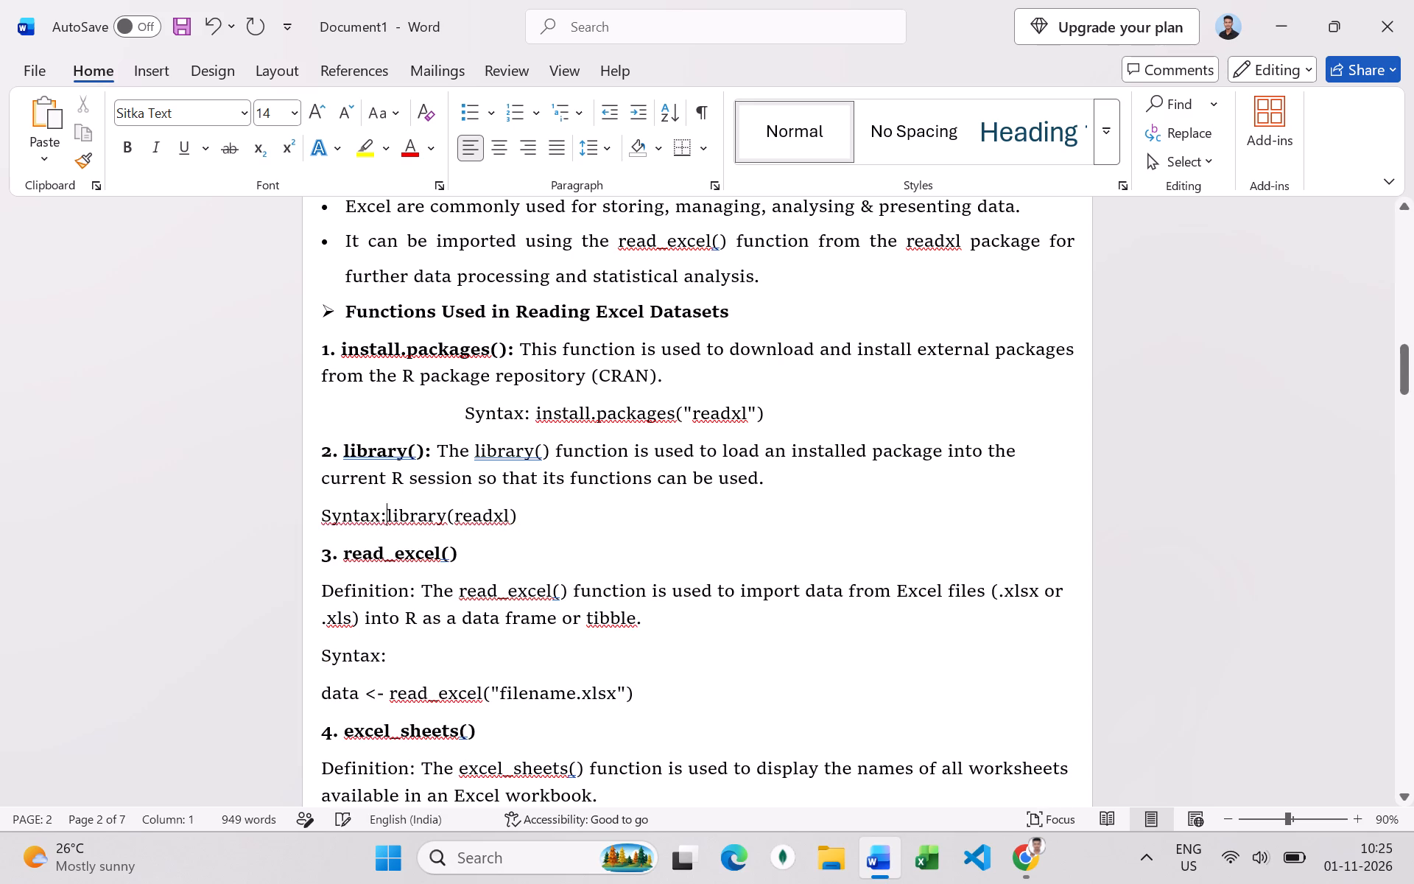
pyautogui.press('space')
pyautogui.click(325, 500)
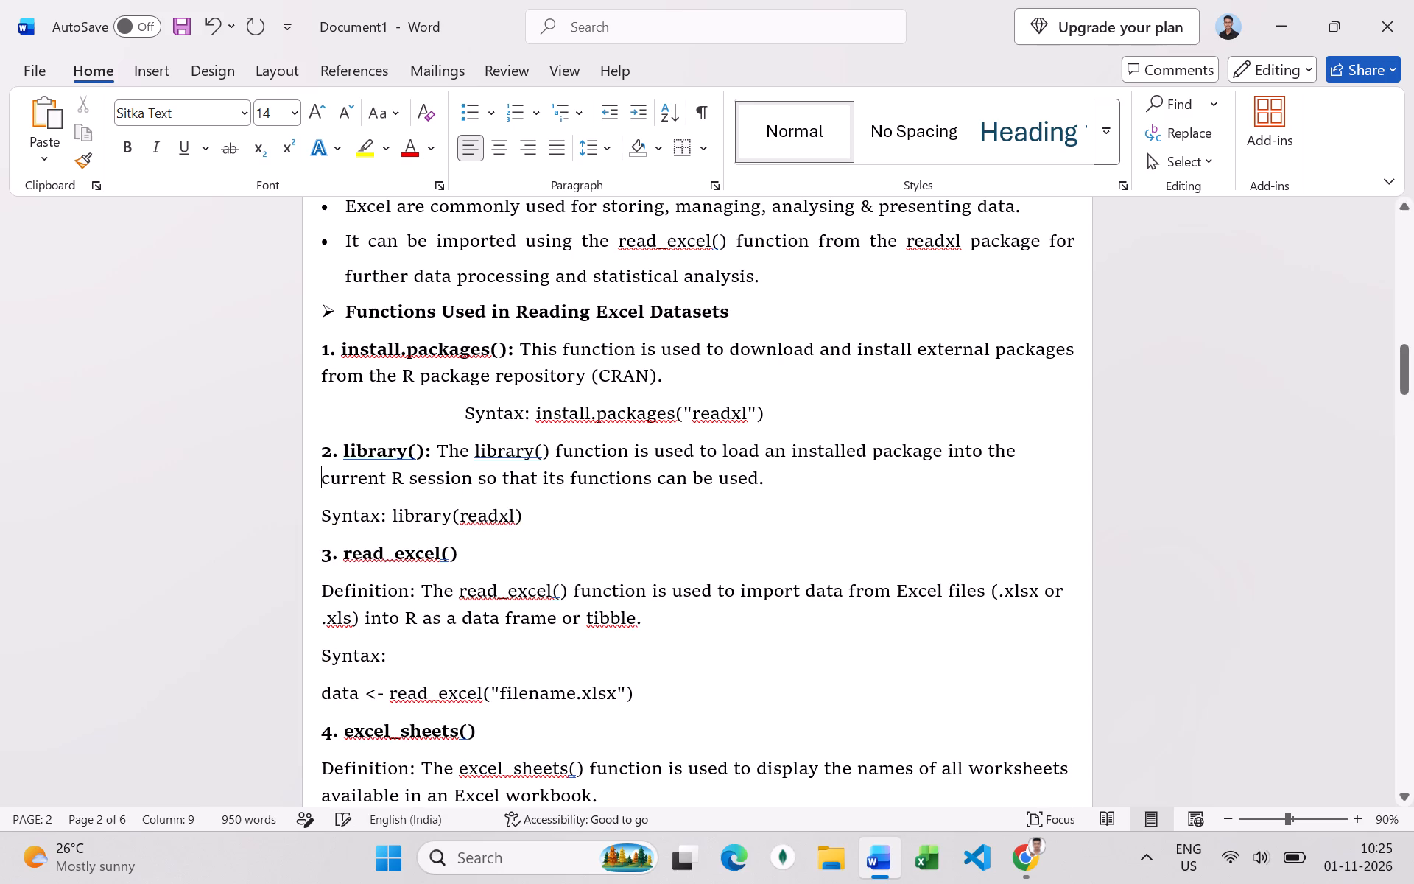
pyautogui.click(321, 523)
pyautogui.press('Tab')
pyautogui.press('Tab')
pyautogui.press('Tab')
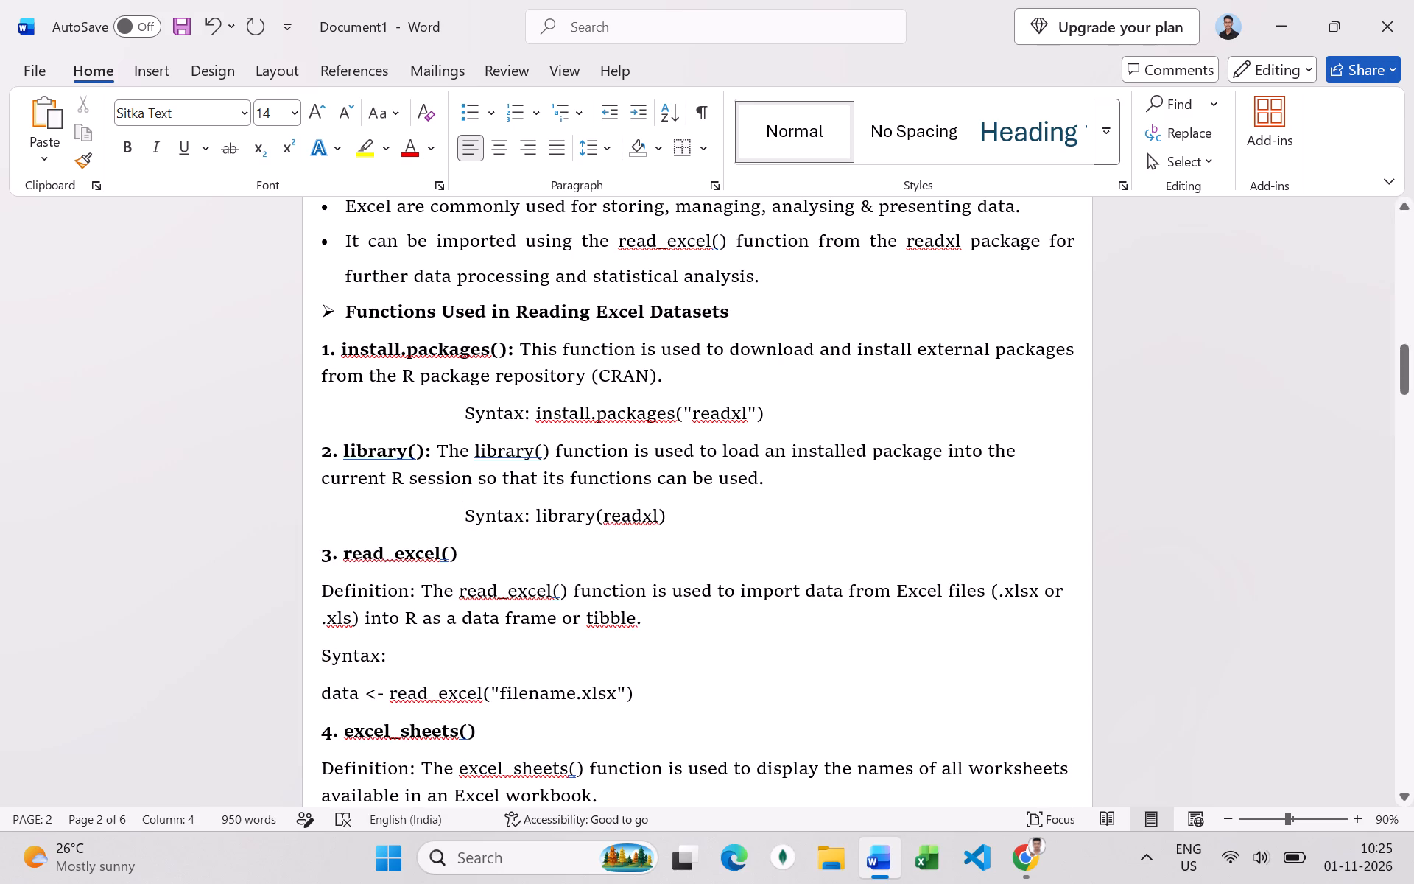
# Replace "The library()" with "This" in the library() description and justify the paragraph.
pyautogui.moveTo(548, 449); pyautogui.dragTo(453, 449)
pyautogui.write('This')
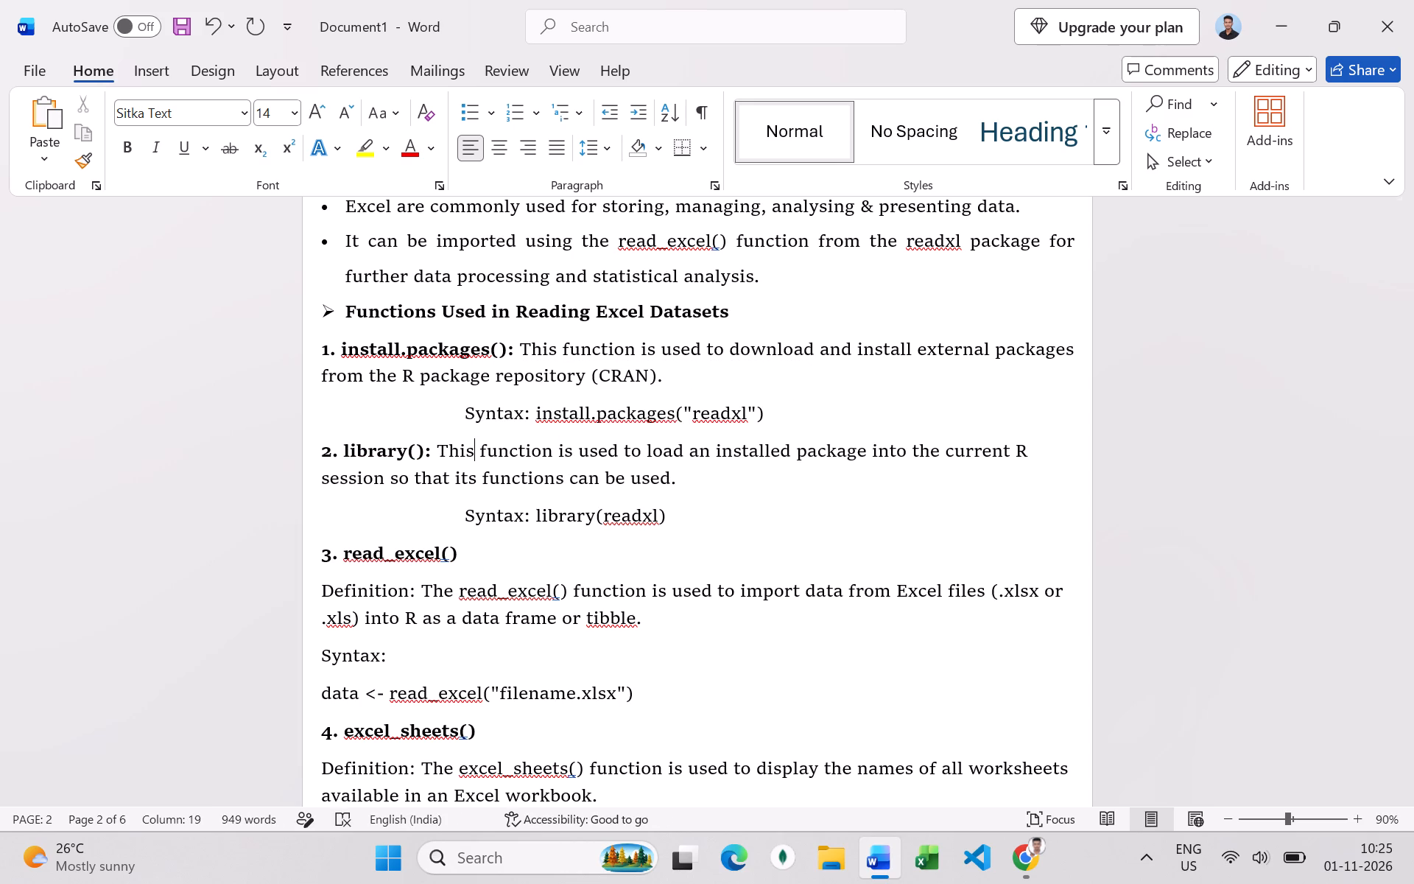
pyautogui.click(498, 480)
pyautogui.click(563, 157)
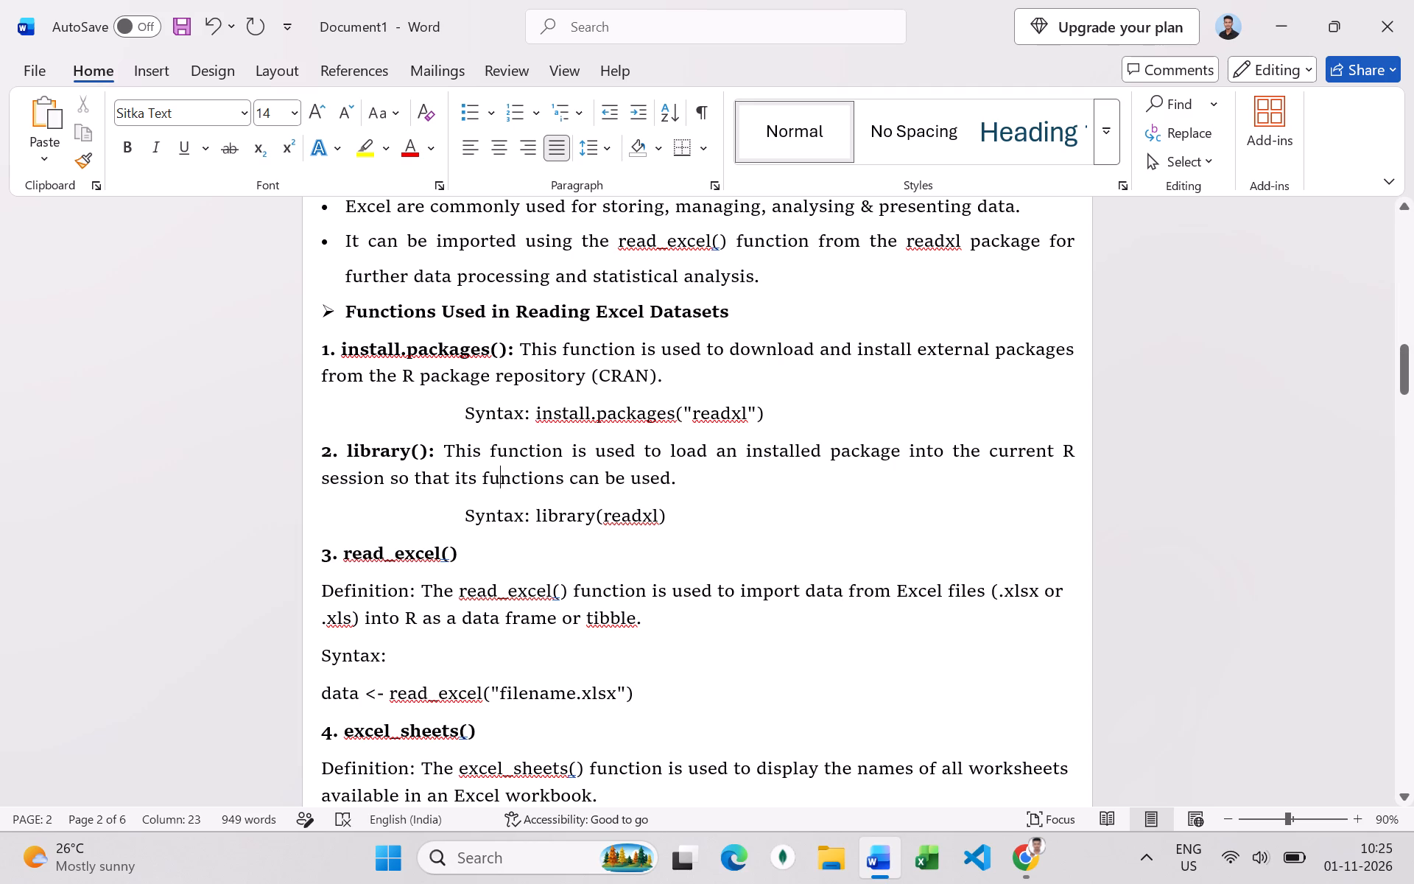
# Delete everything from the nrow() and ncol() entry of the Excel functions through the end of the document.
pyautogui.scroll(-2, 714, 492)
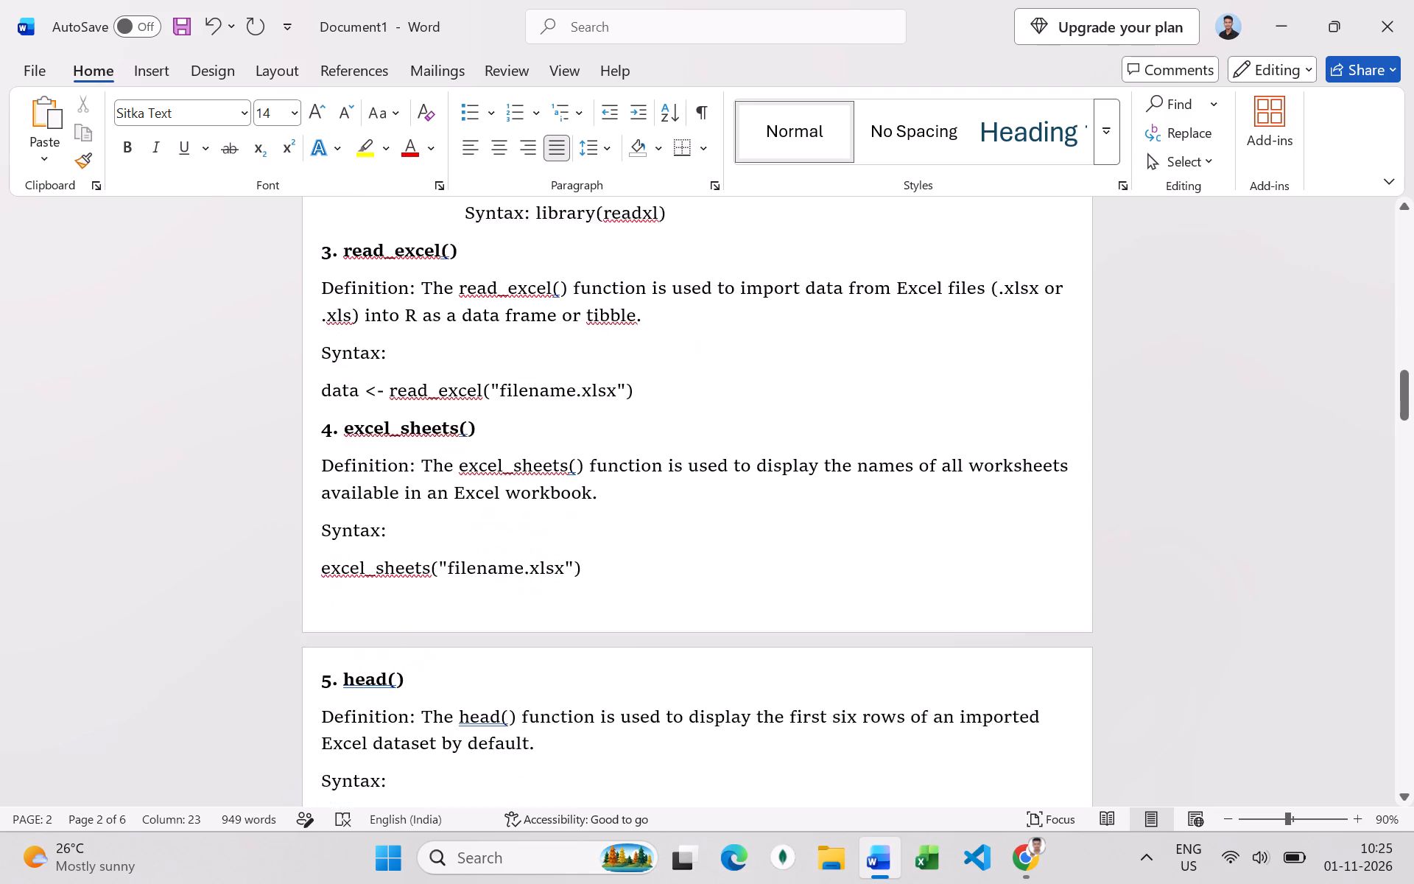
pyautogui.scroll(-5, 714, 492)
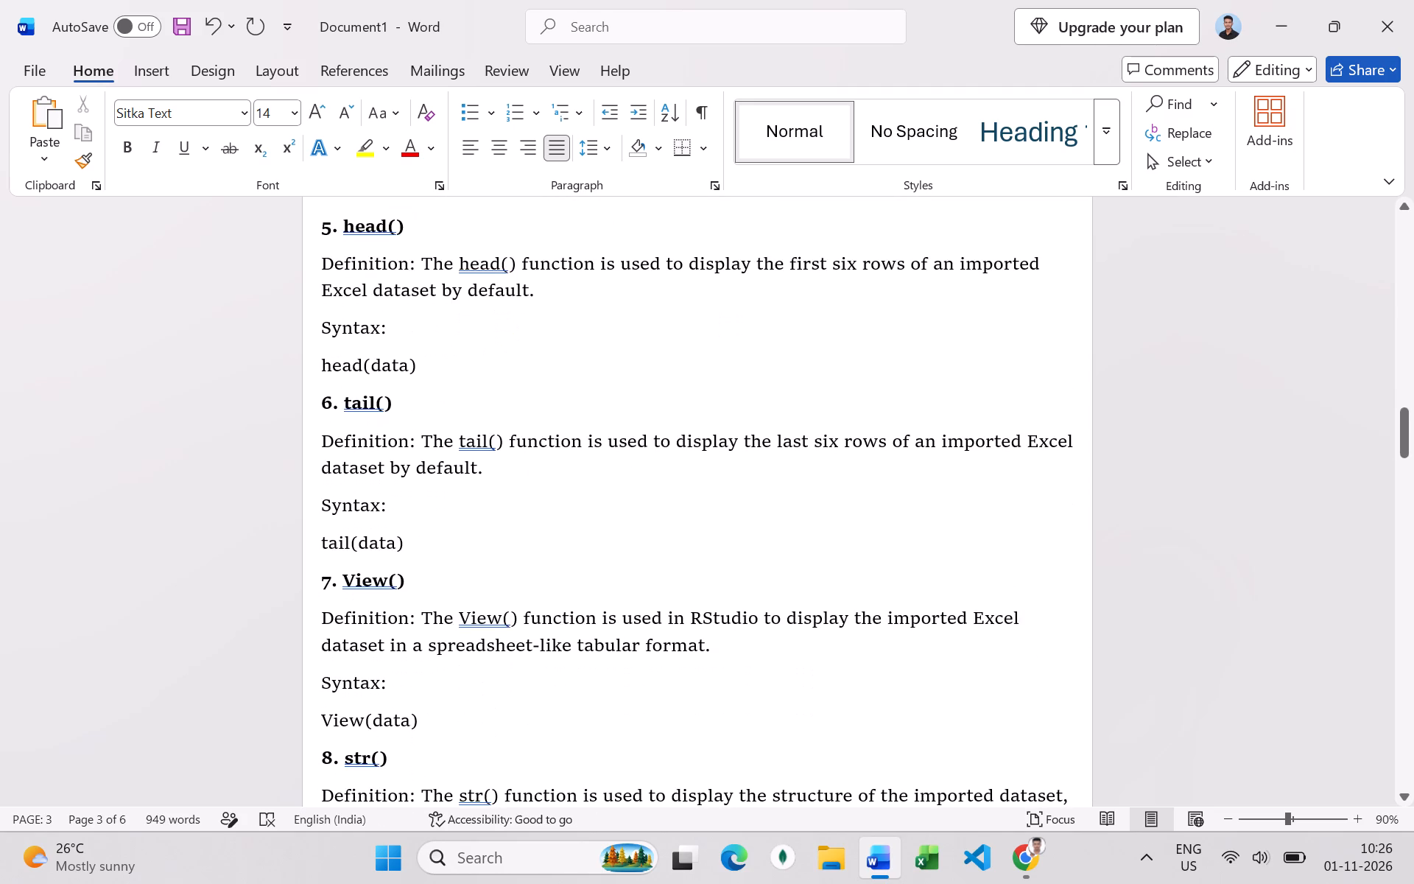
pyautogui.scroll(-7, 676, 502)
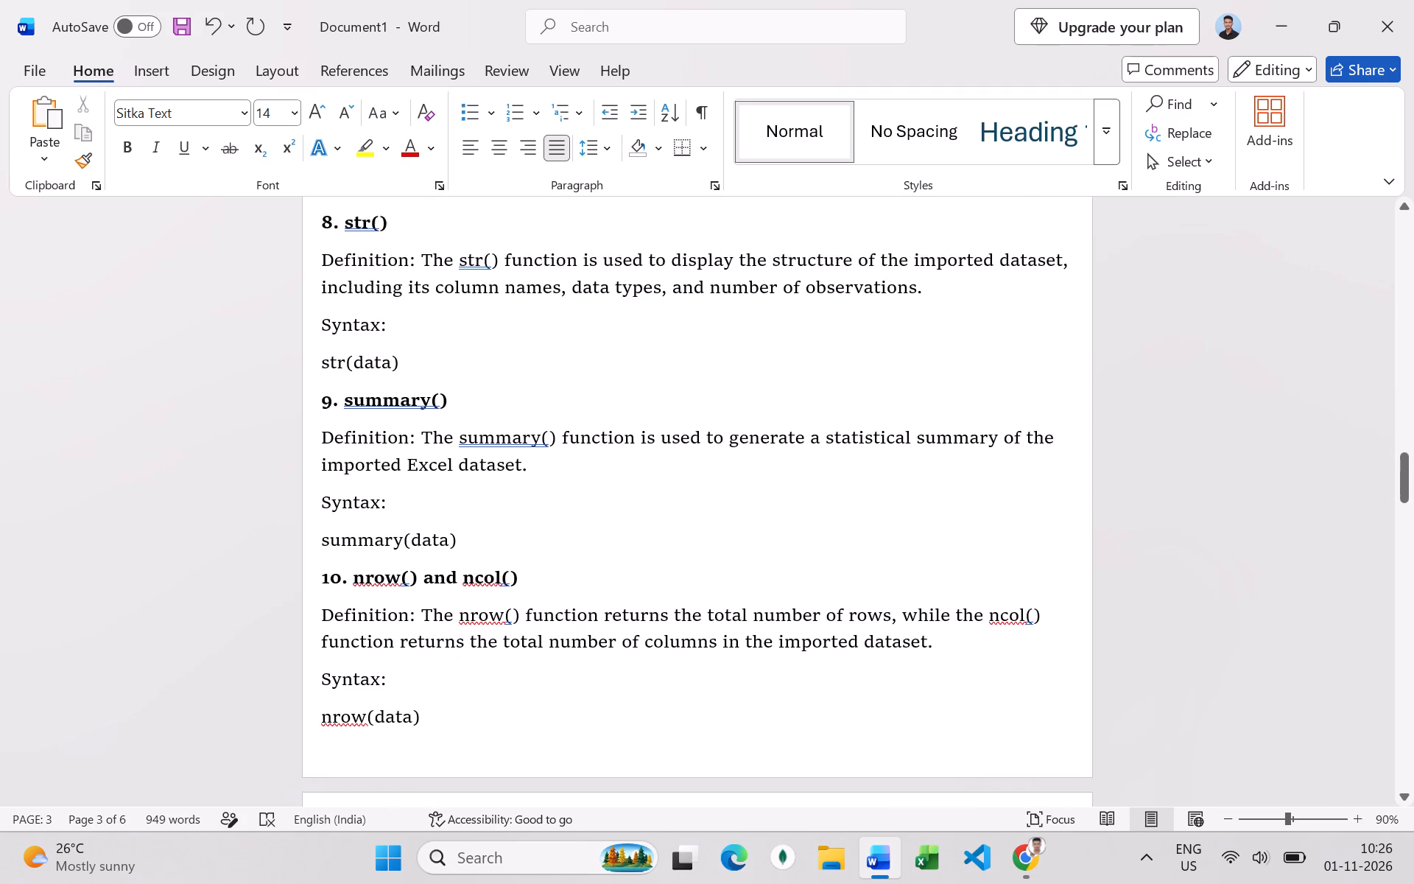
pyautogui.scroll(-6, 676, 502)
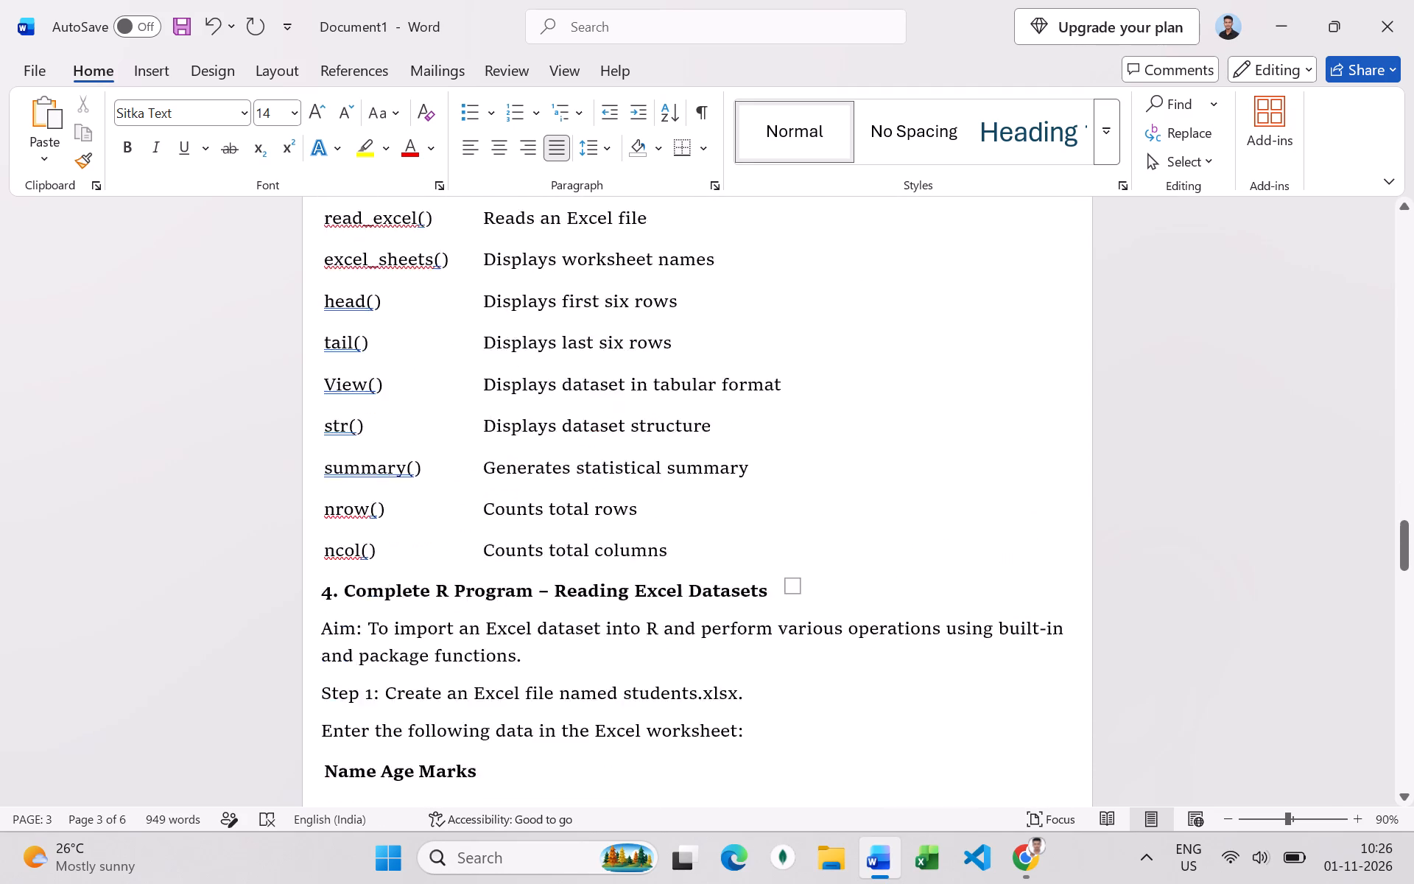
pyautogui.scroll(-9, 679, 506)
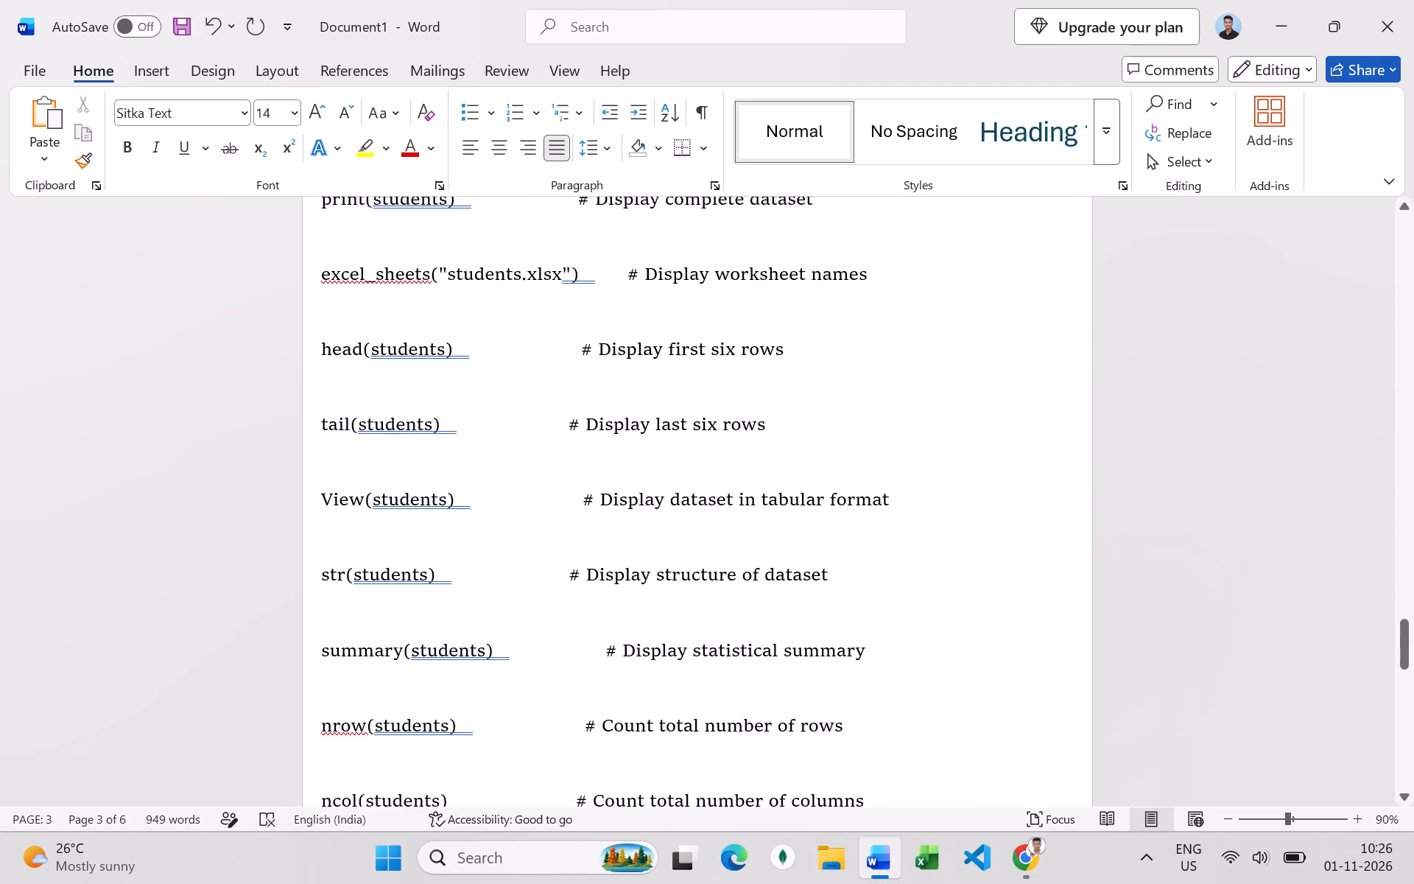
pyautogui.scroll(-10, 679, 508)
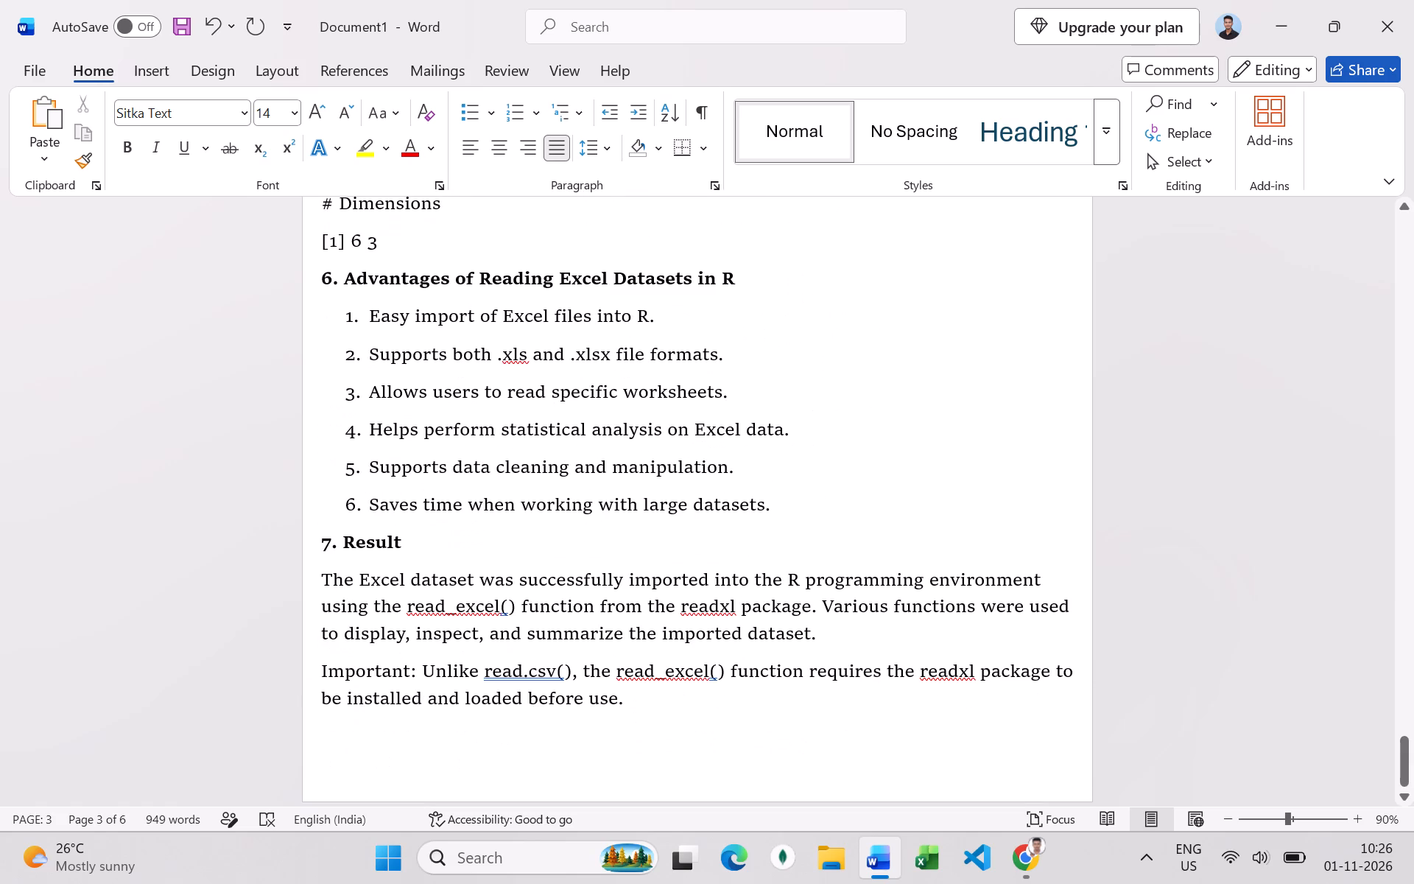
pyautogui.moveTo(635, 709); pyautogui.dragTo(274, 175)
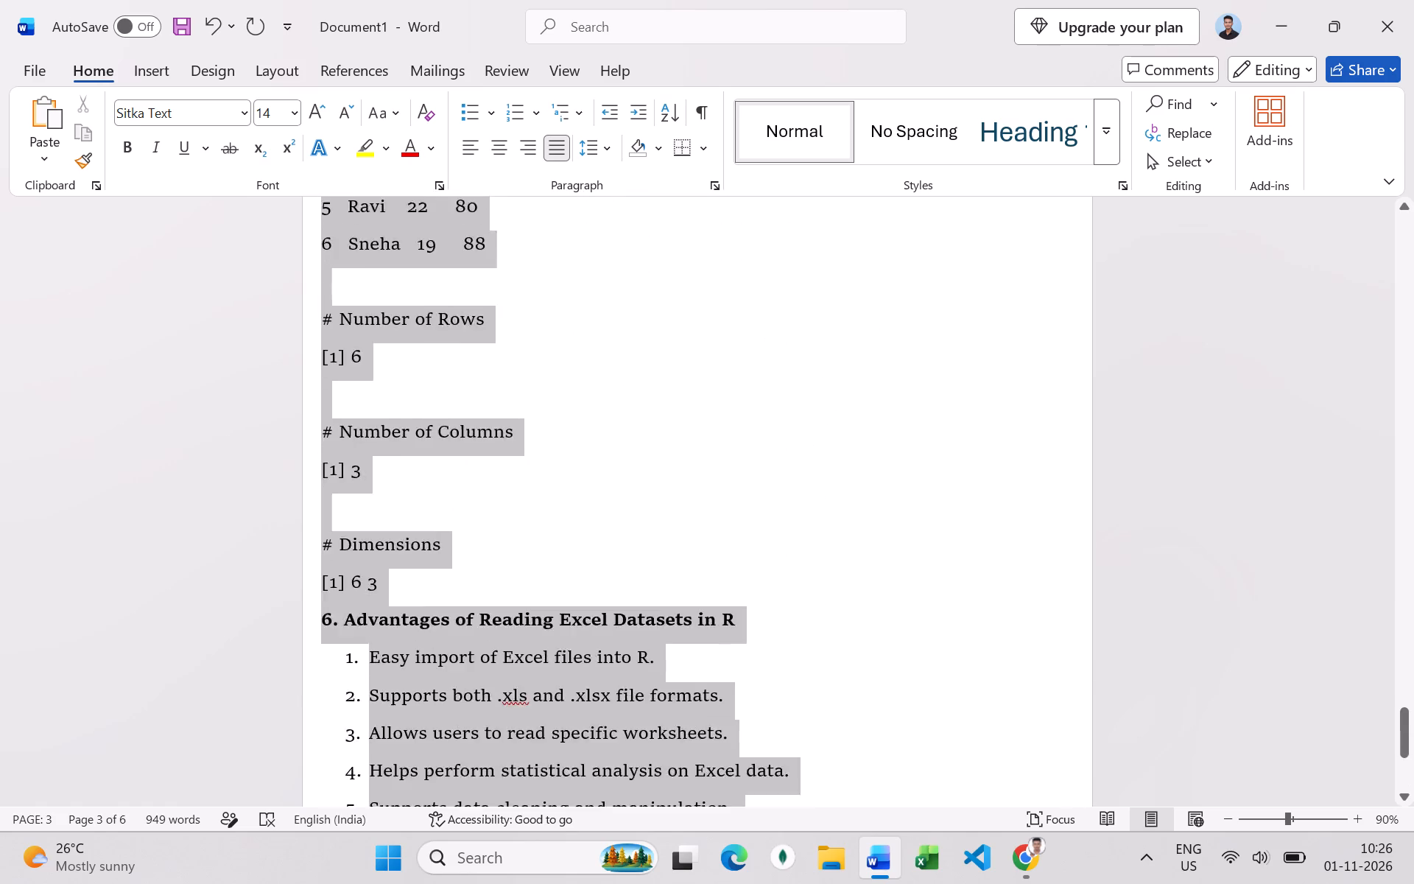
pyautogui.moveTo(274, 175); pyautogui.dragTo(278, 192)
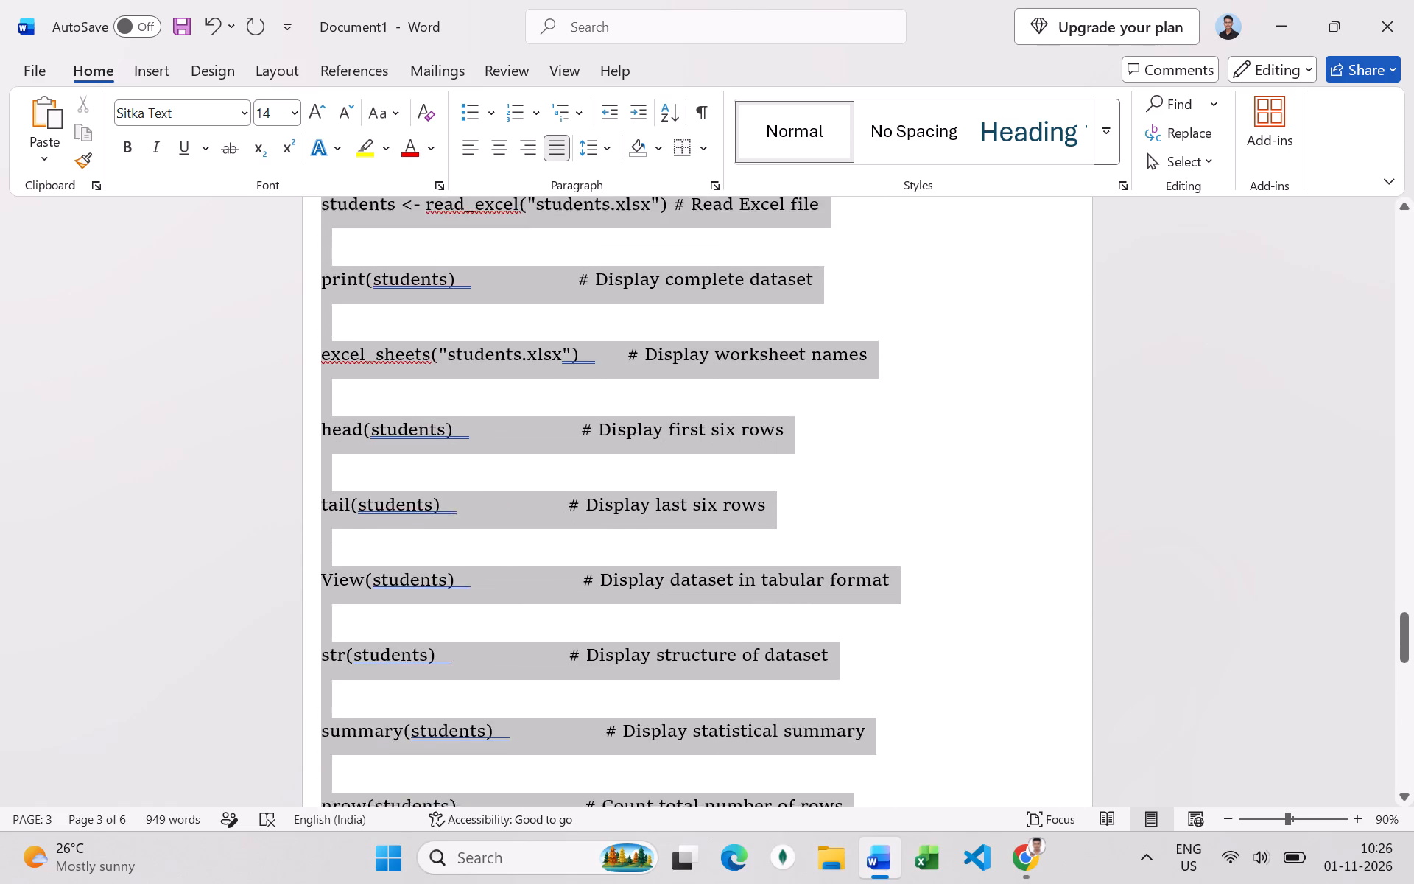
pyautogui.moveTo(278, 192); pyautogui.dragTo(281, 180)
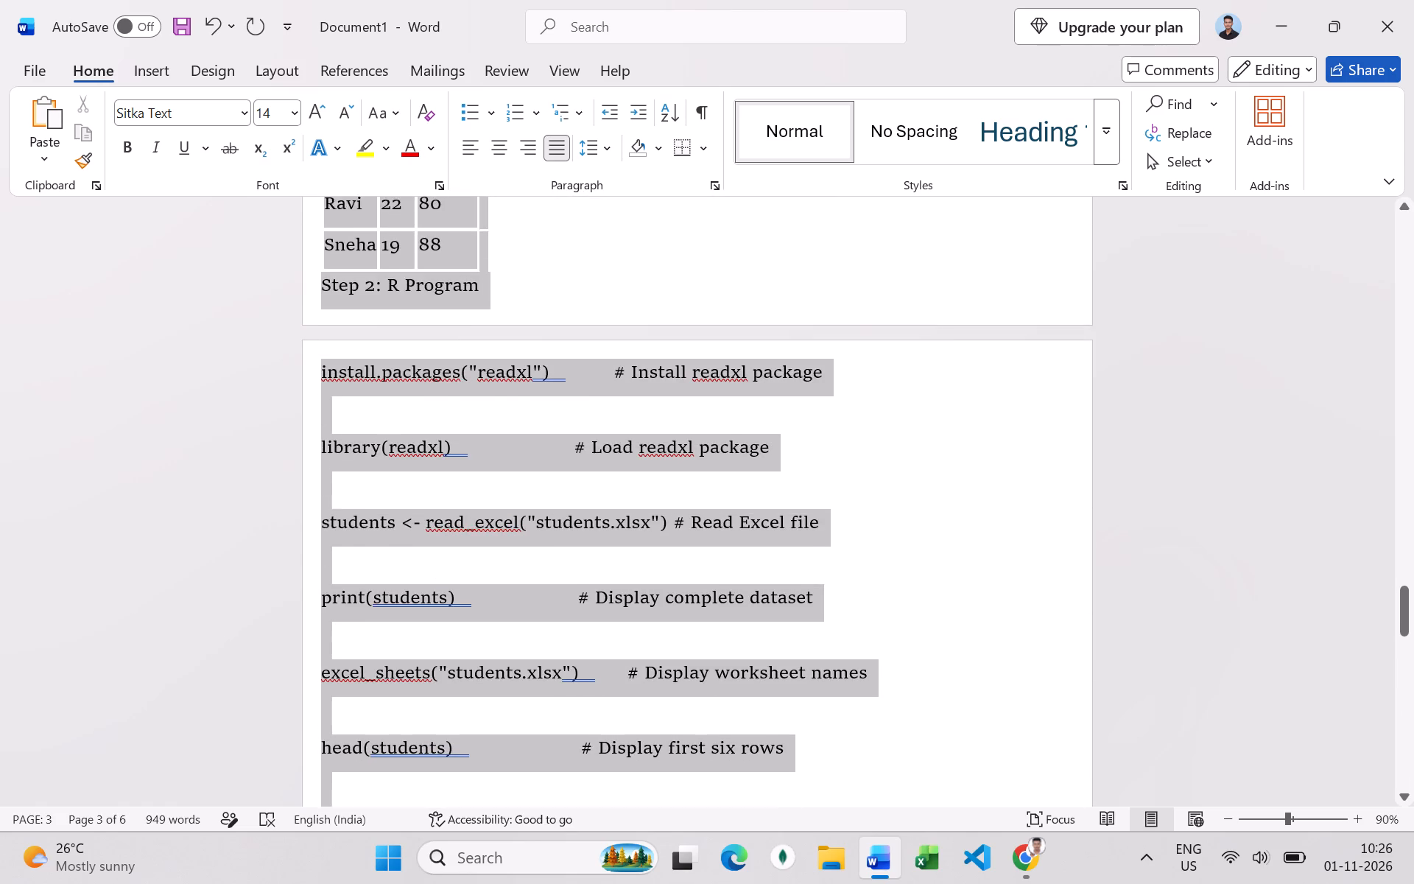
pyautogui.moveTo(281, 180); pyautogui.dragTo(284, 196)
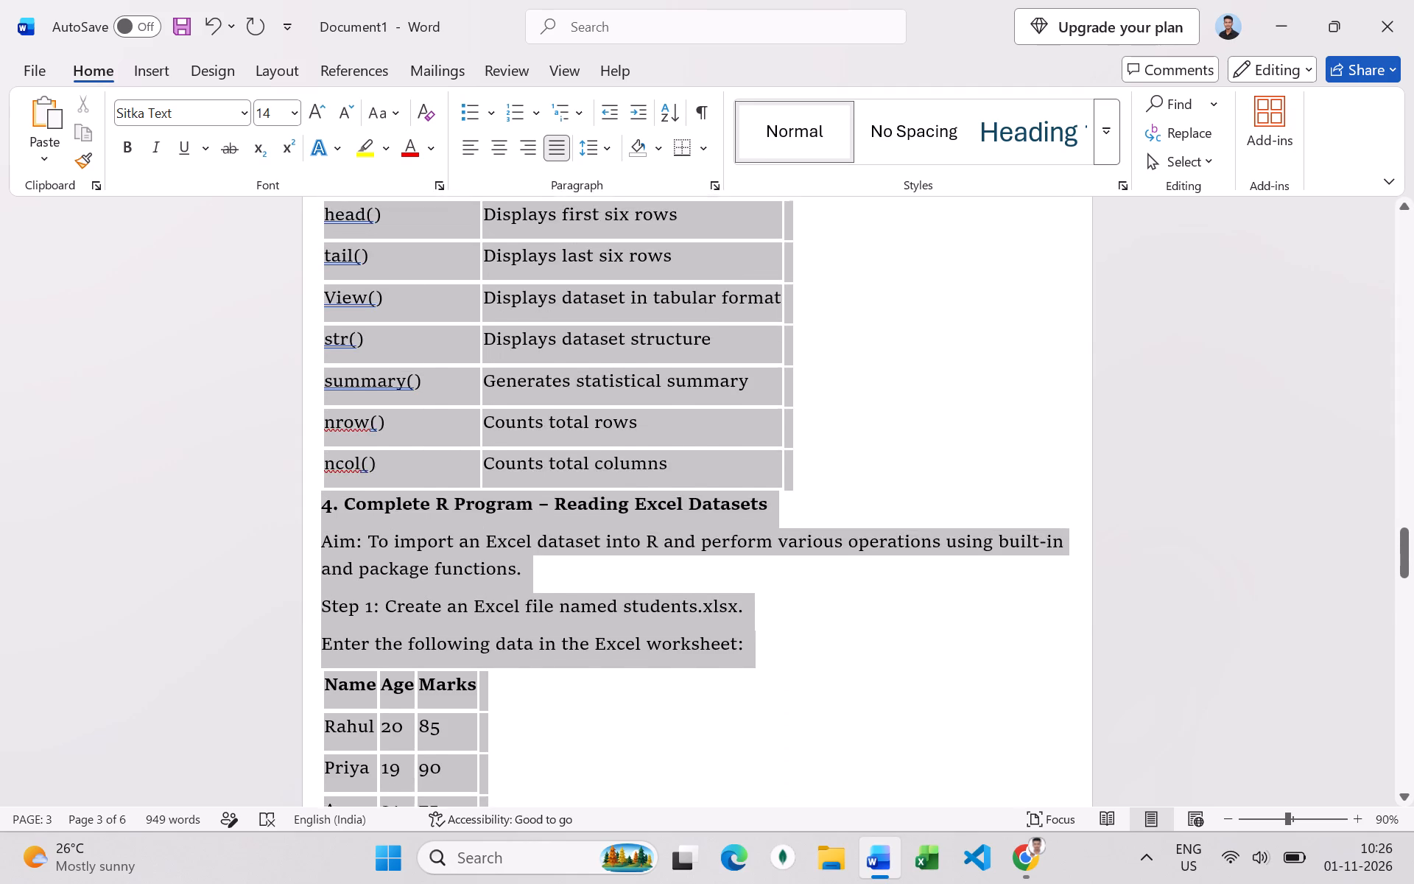
pyautogui.moveTo(284, 196); pyautogui.dragTo(300, 410)
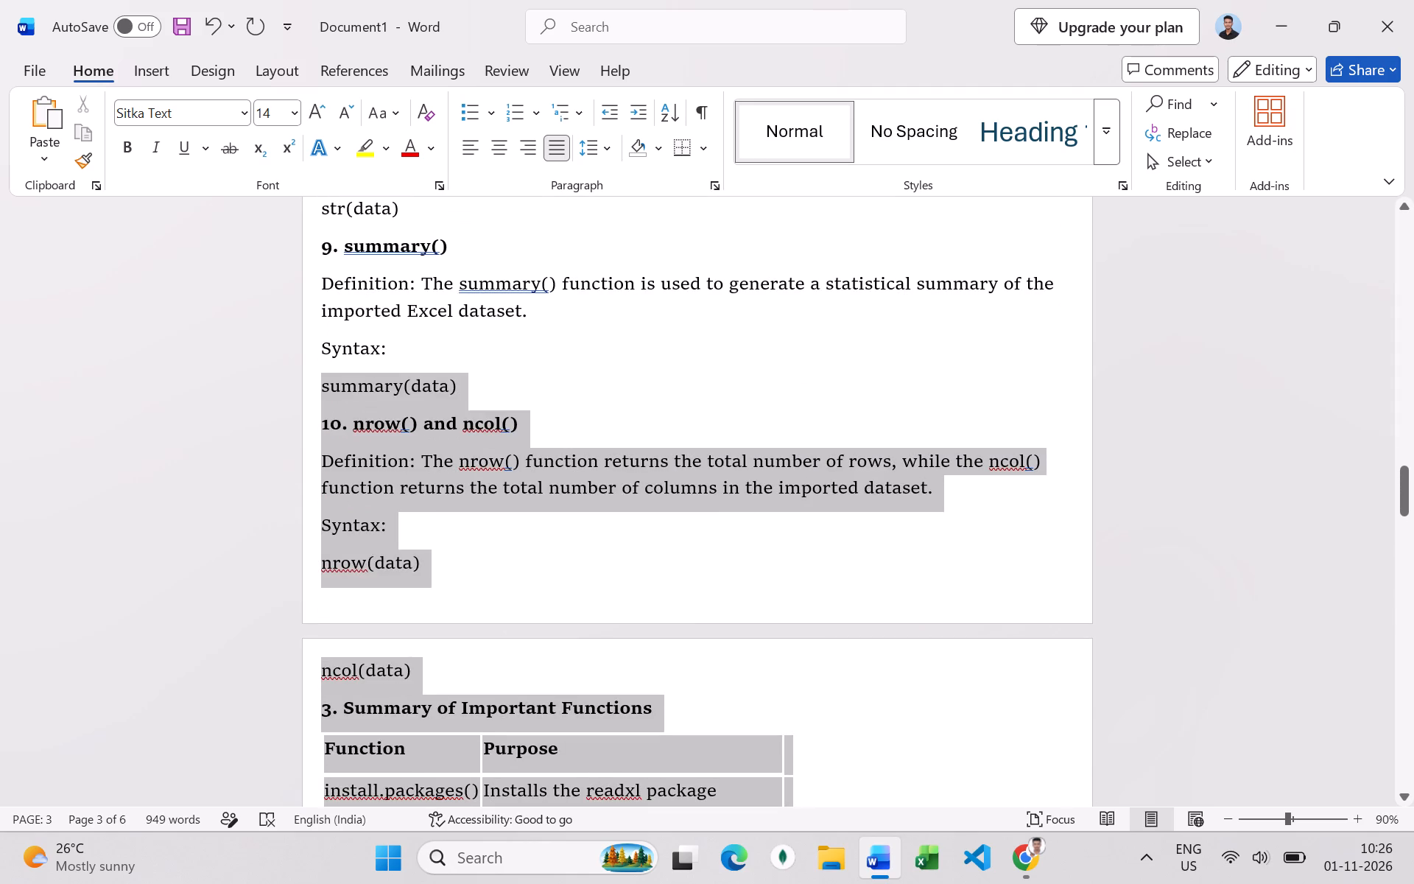
pyautogui.moveTo(300, 410); pyautogui.dragTo(314, 454)
pyautogui.press('BackSpace')
# Delete "Definition:" from the read_excel() entry and replace "The read_excel()" with "This" in its description.
pyautogui.scroll(9, 407, 477)
pyautogui.scroll(-1, 421, 480)
pyautogui.scroll(16, 421, 480)
pyautogui.scroll(-1, 423, 480)
pyautogui.scroll(5, 423, 480)
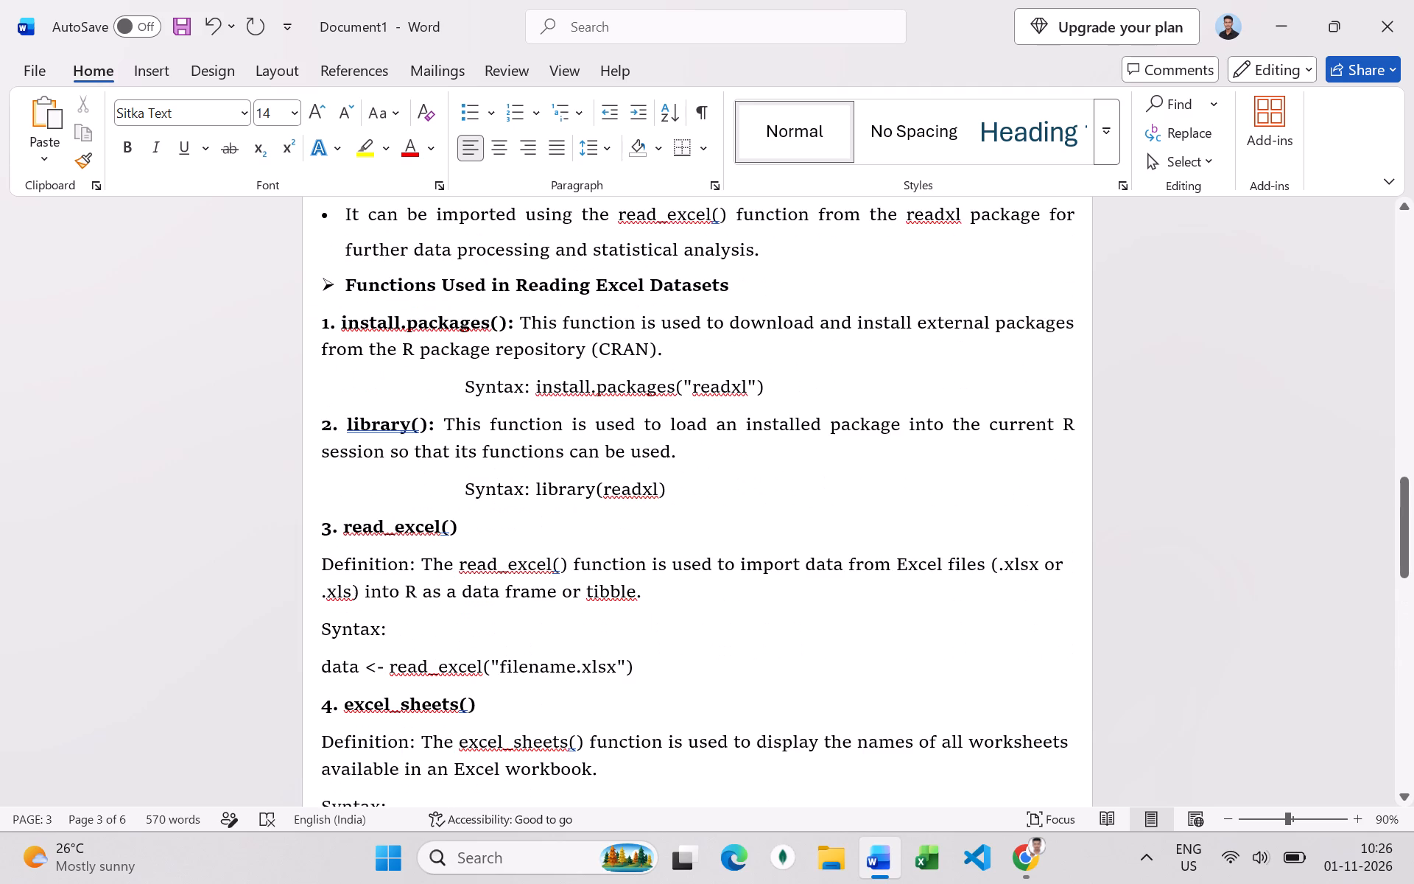
pyautogui.scroll(7, 492, 501)
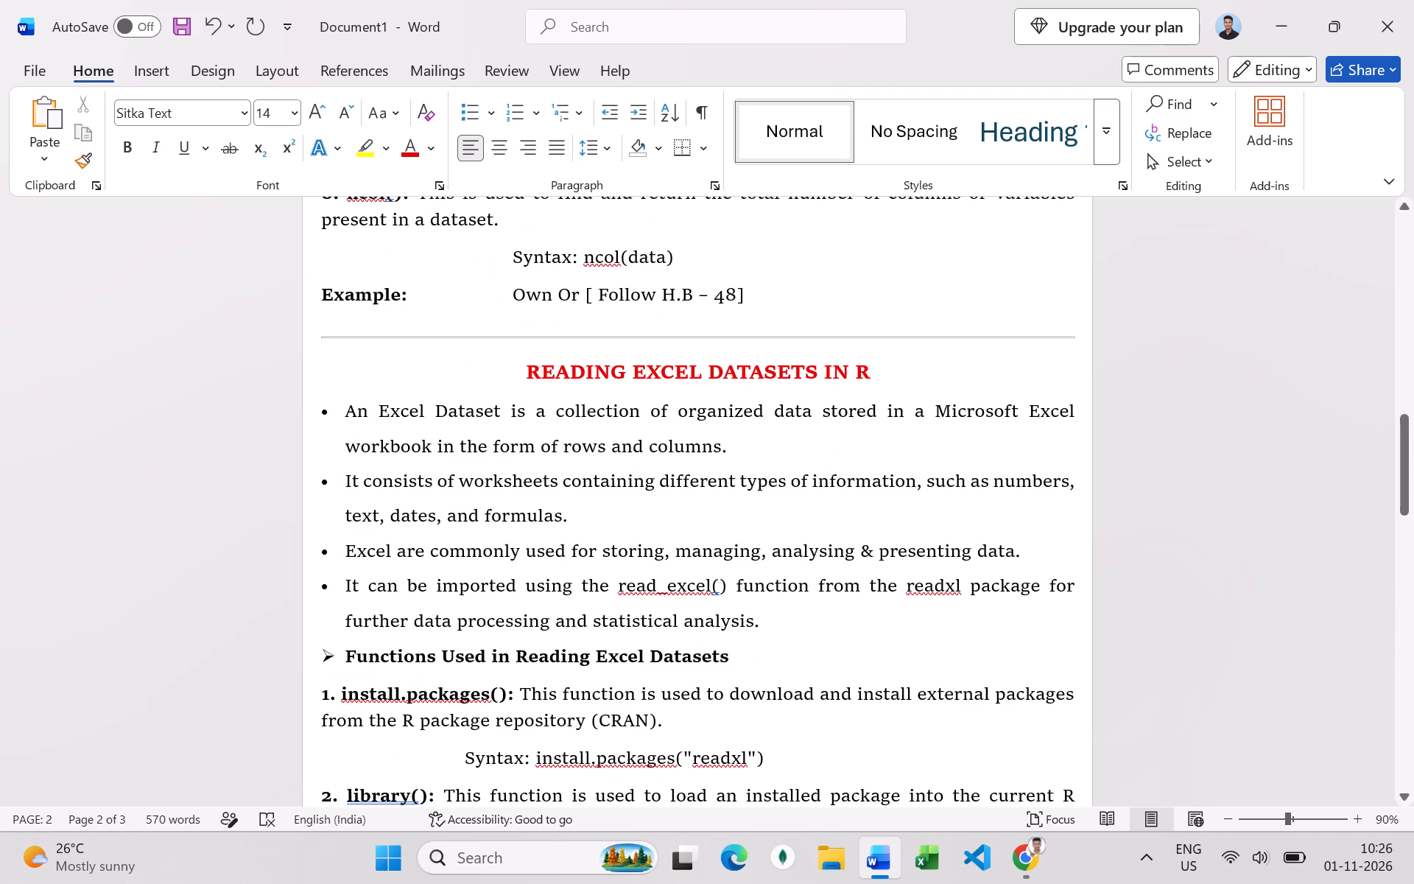
pyautogui.scroll(-4, 492, 501)
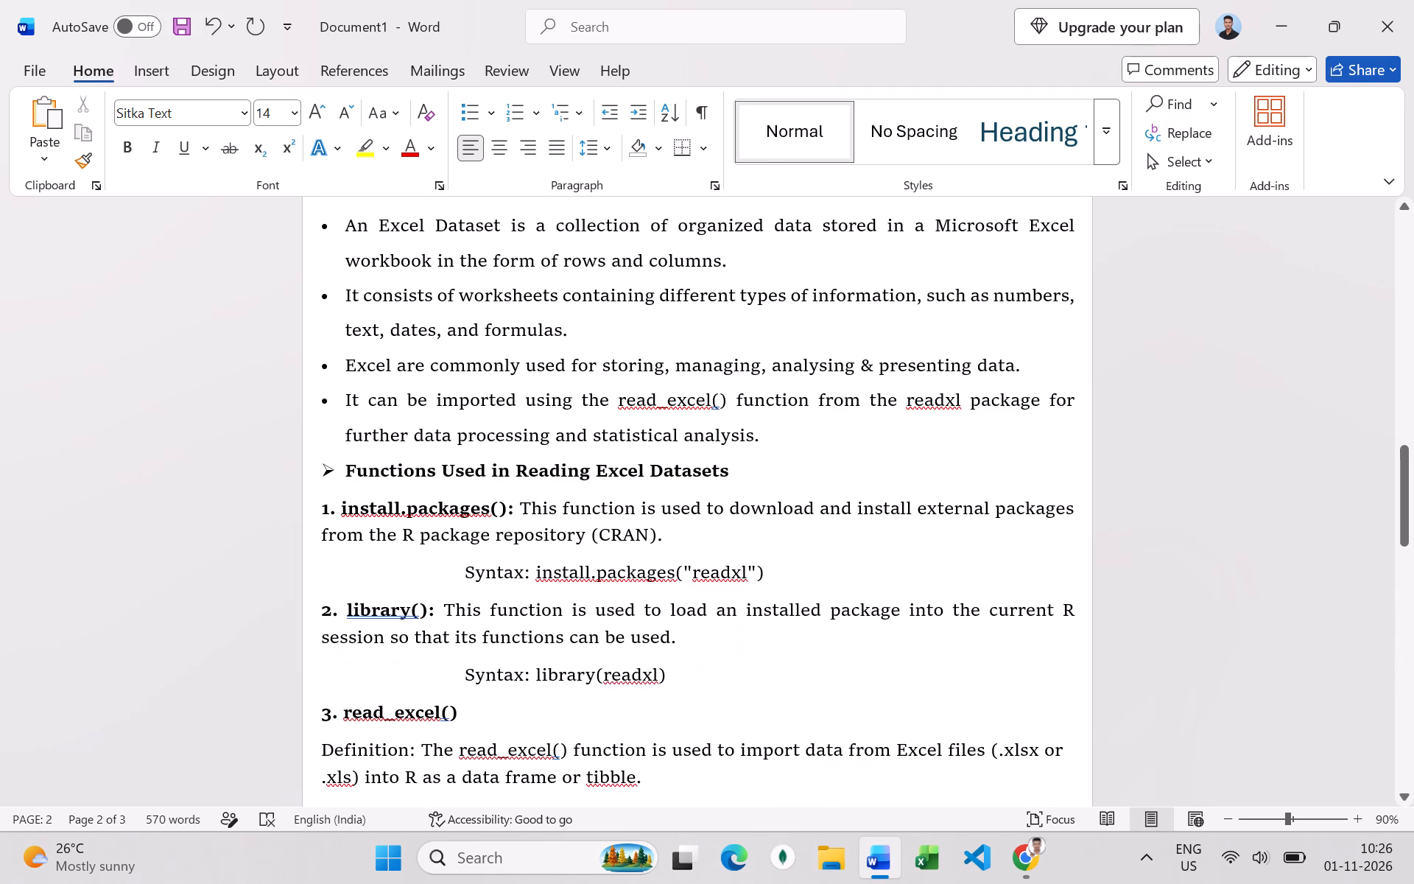
pyautogui.scroll(-2, 492, 501)
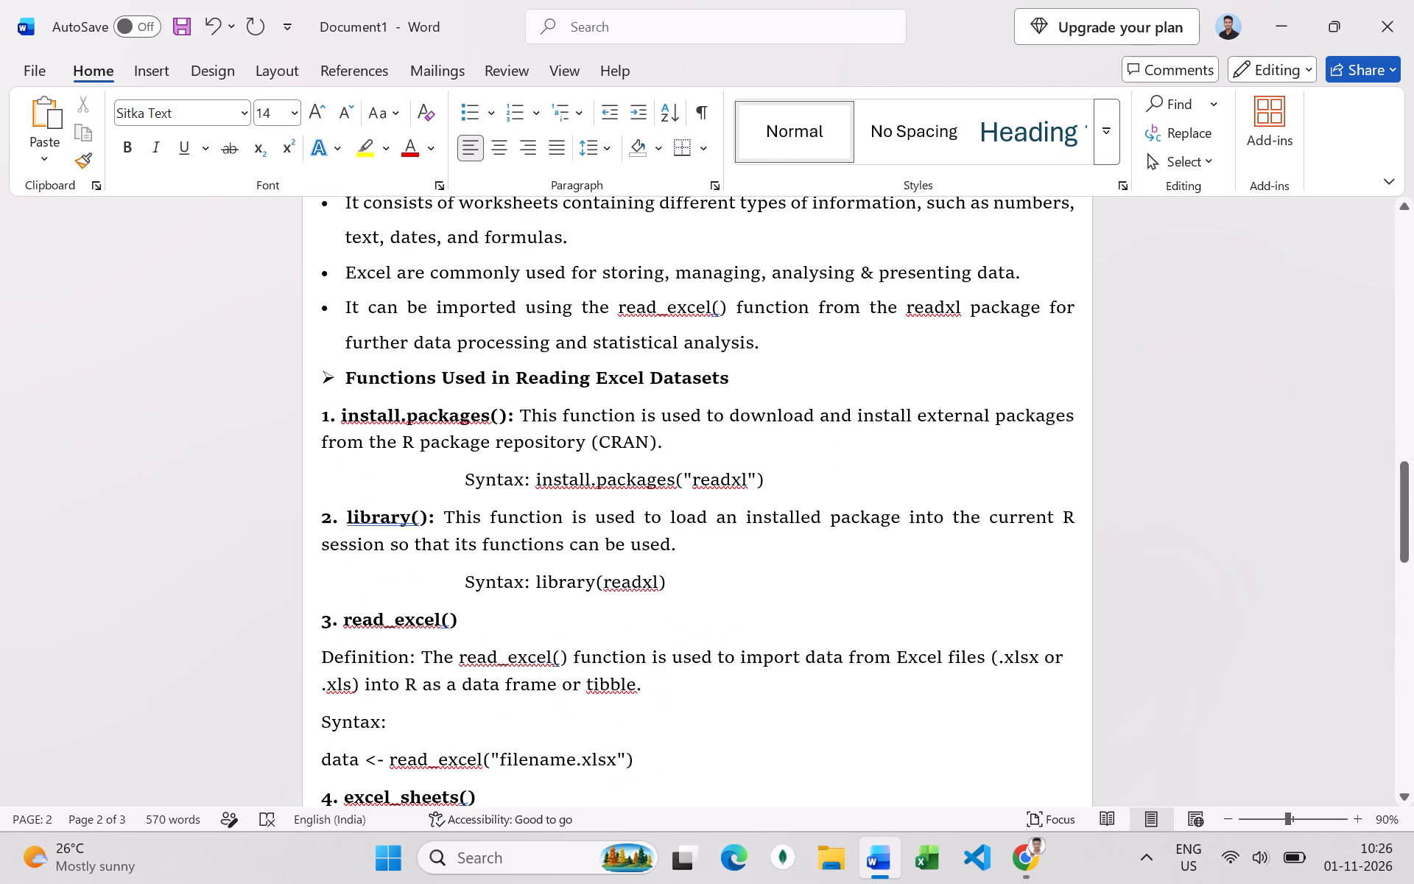
pyautogui.scroll(-2, 415, 555)
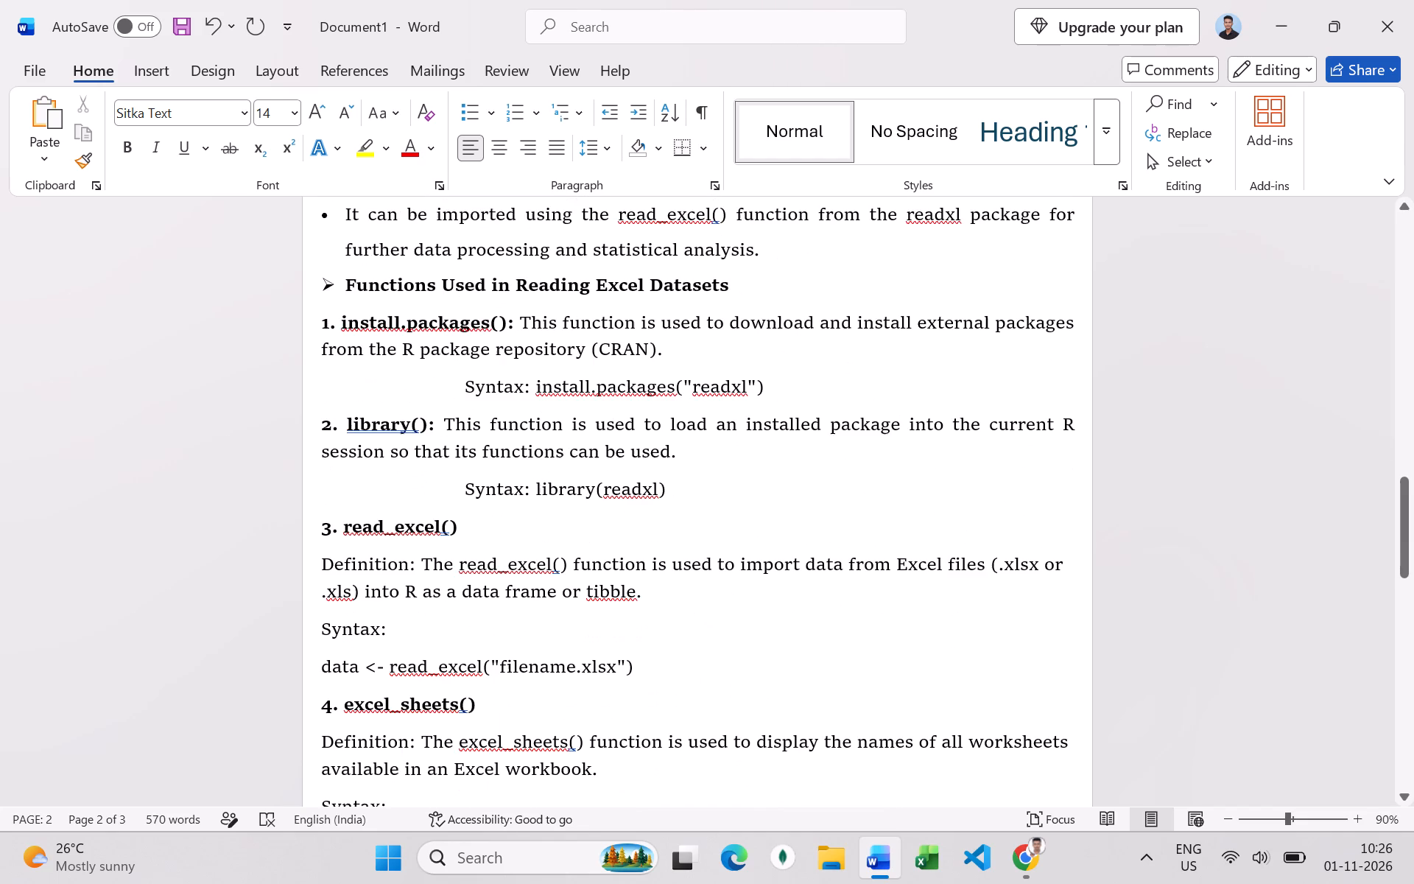
pyautogui.moveTo(416, 561); pyautogui.dragTo(269, 561)
pyautogui.press('BackSpace')
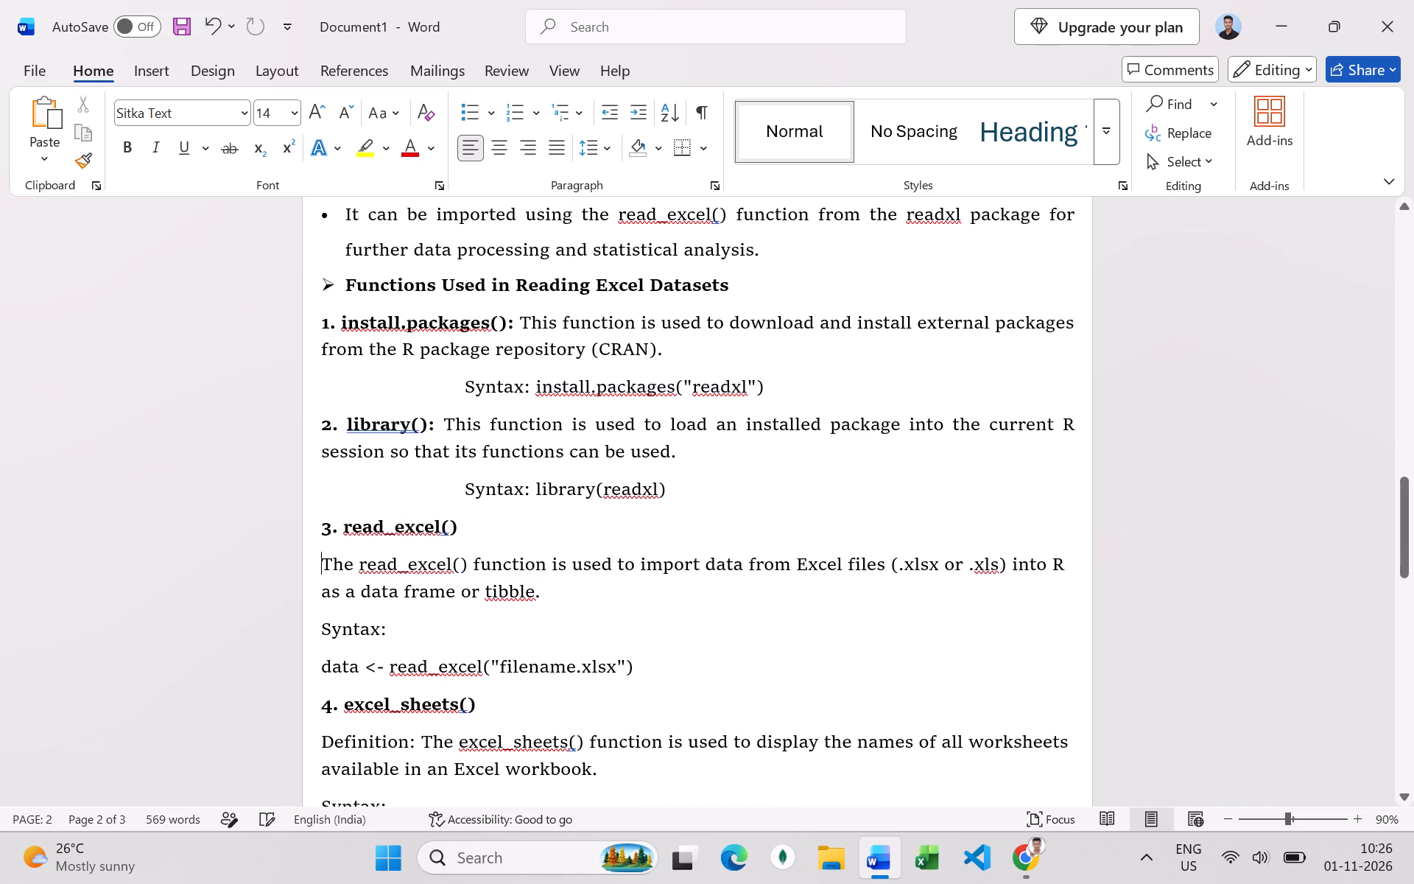
pyautogui.moveTo(459, 558); pyautogui.dragTo(320, 558)
pyautogui.write('This')
pyautogui.press('space')
pyautogui.press('BackSpace')
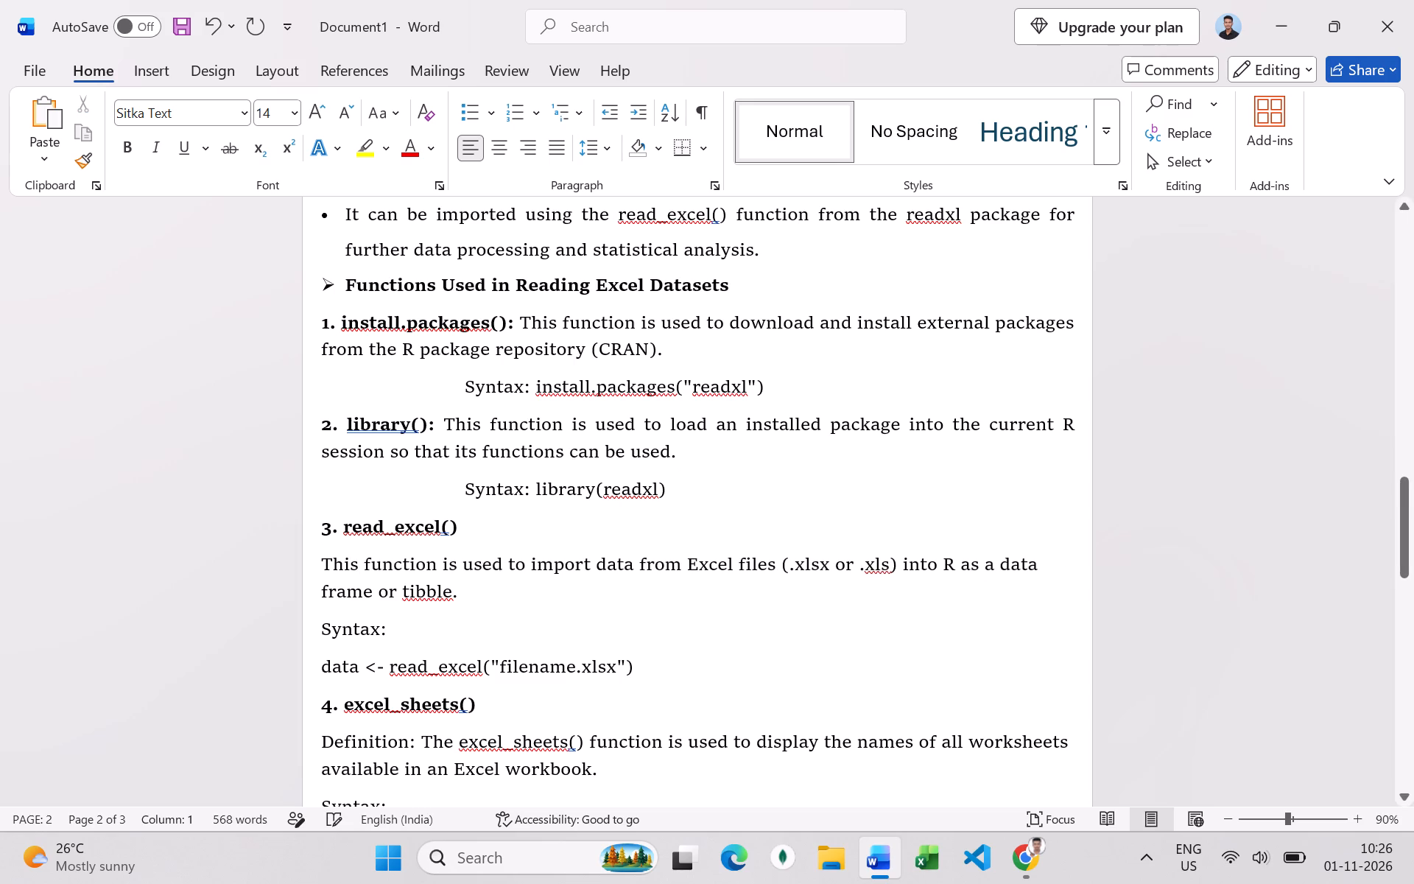
# Run the read_excel() description on from its heading after a colon and a space, and justify the paragraph.
pyautogui.scroll(-7, 491, 667)
pyautogui.scroll(-1, 408, 686)
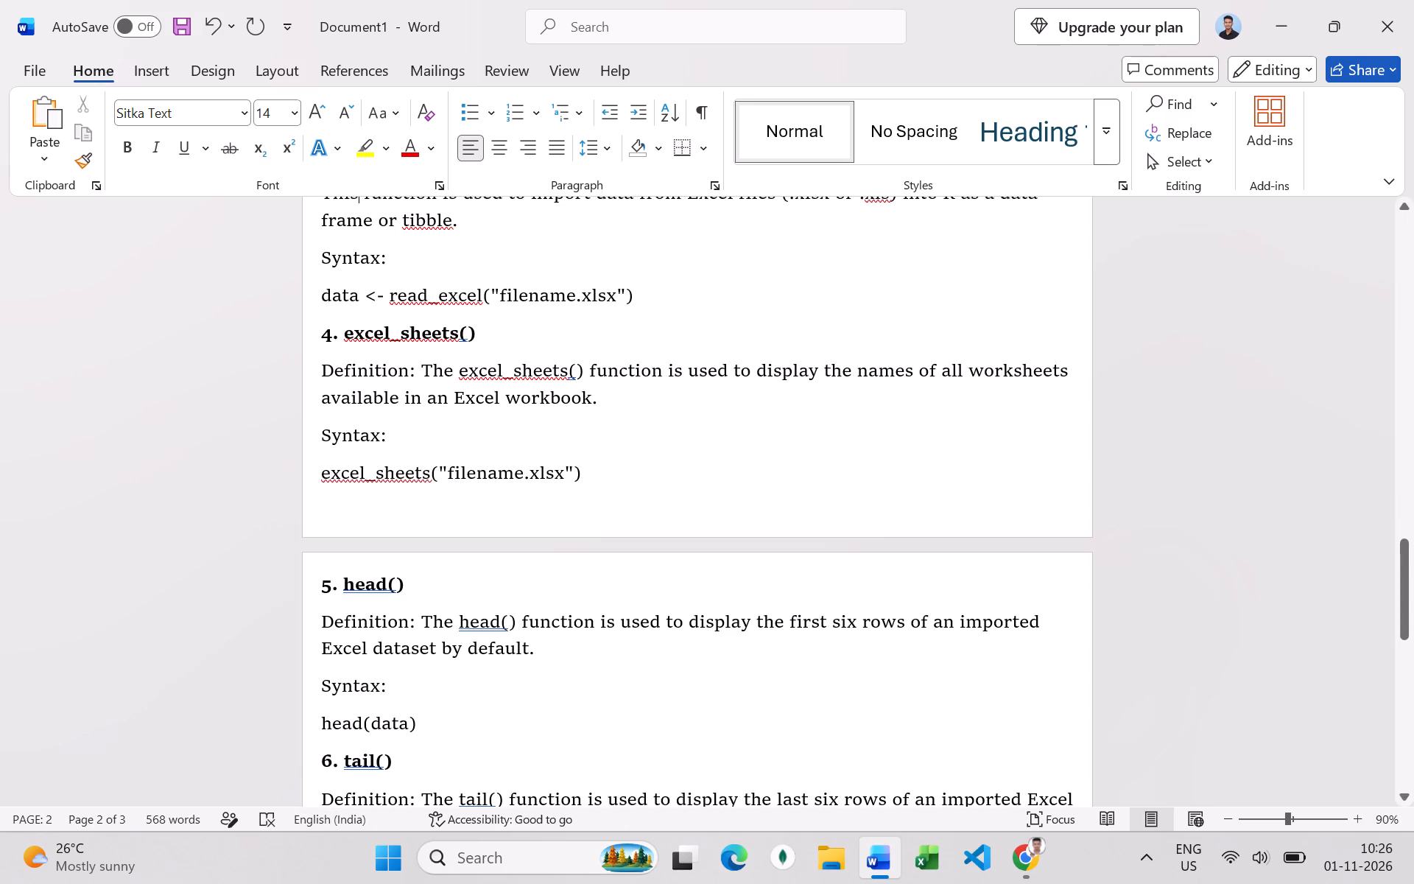
pyautogui.scroll(10, 382, 567)
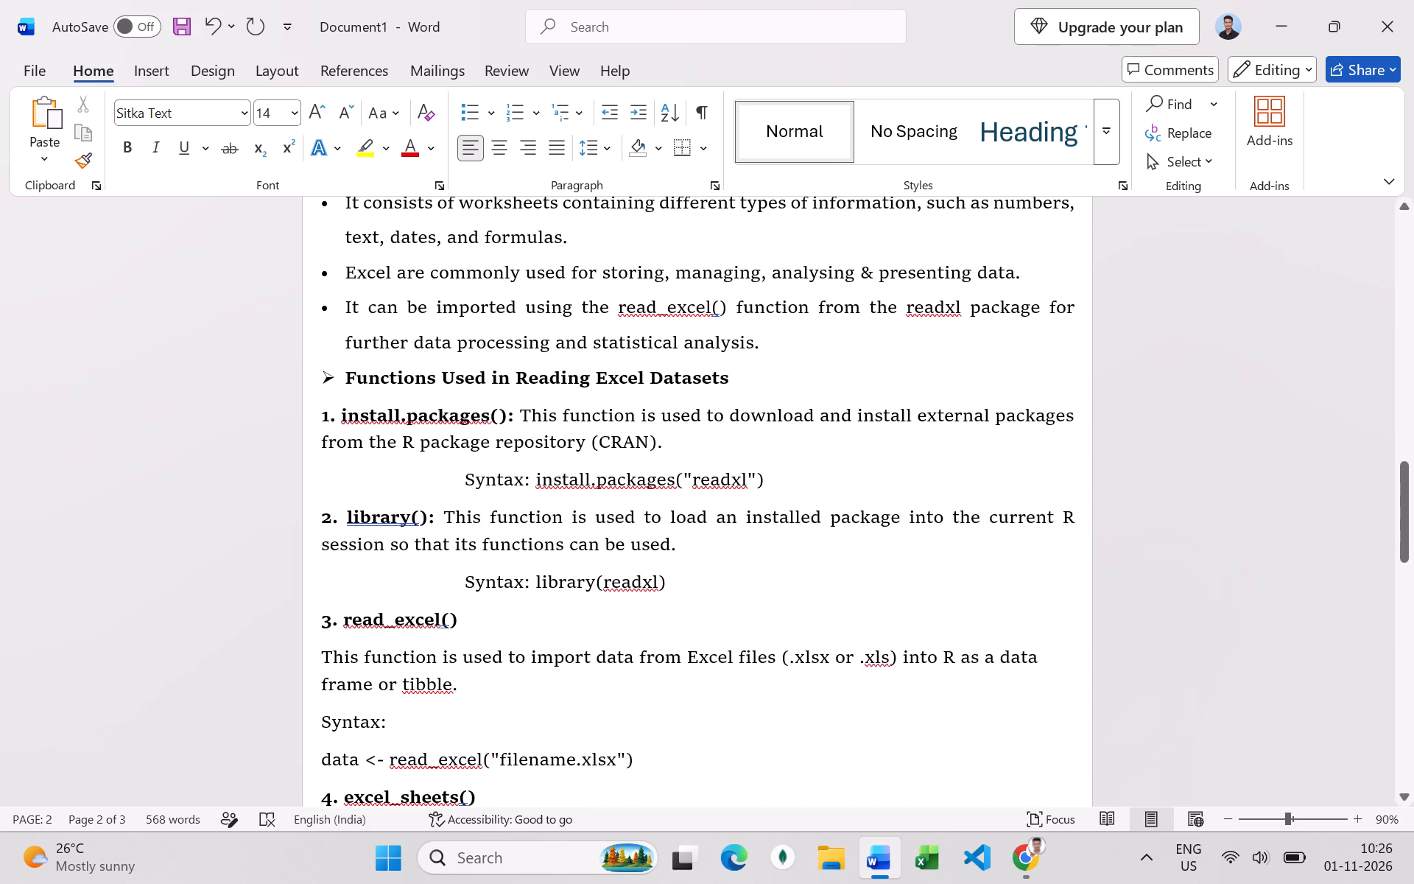
pyautogui.click(318, 668)
pyautogui.press('BackSpace')
pyautogui.write(':')
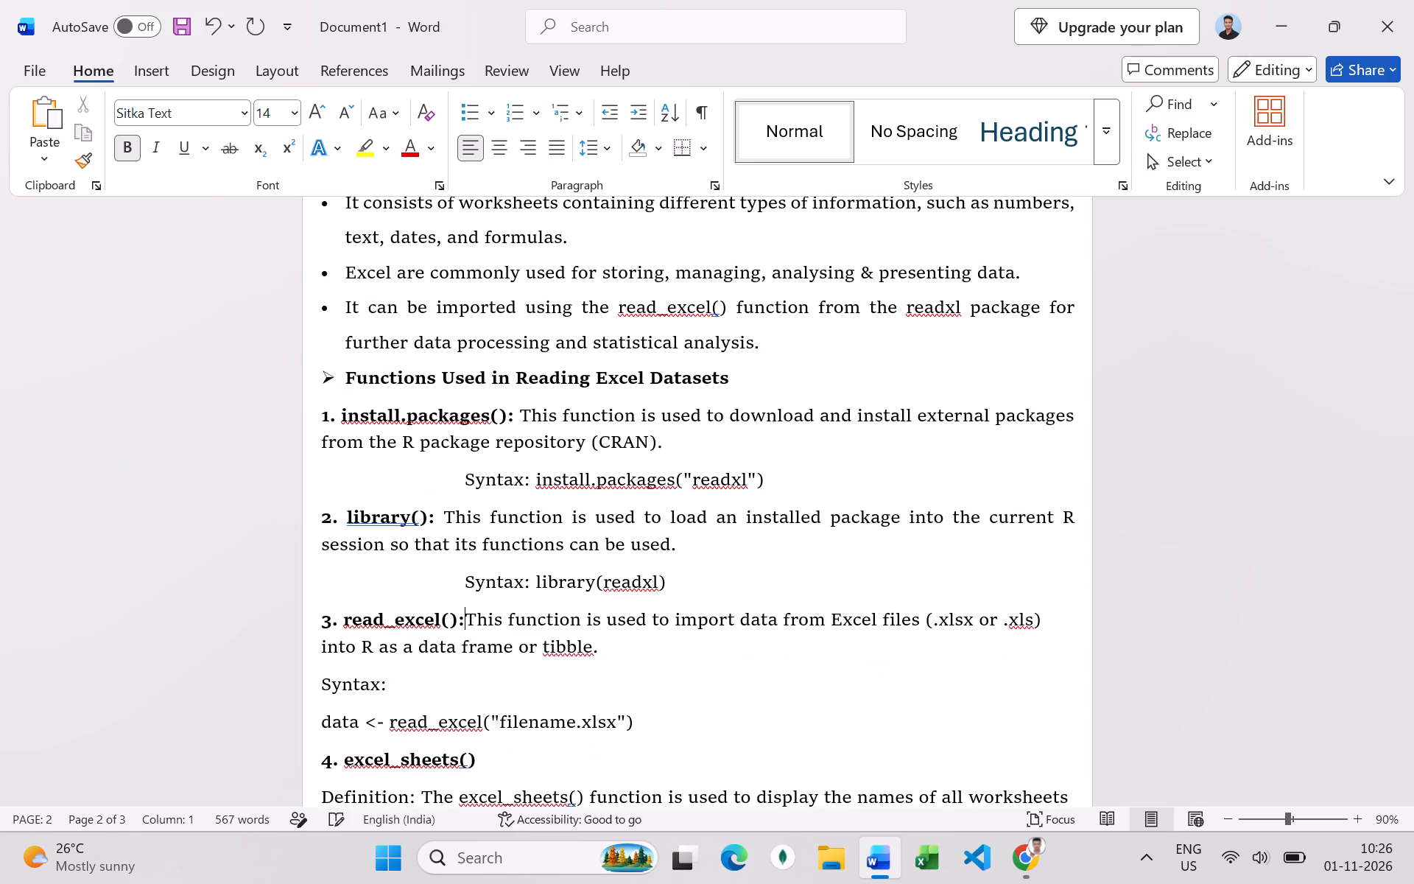
pyautogui.press('space')
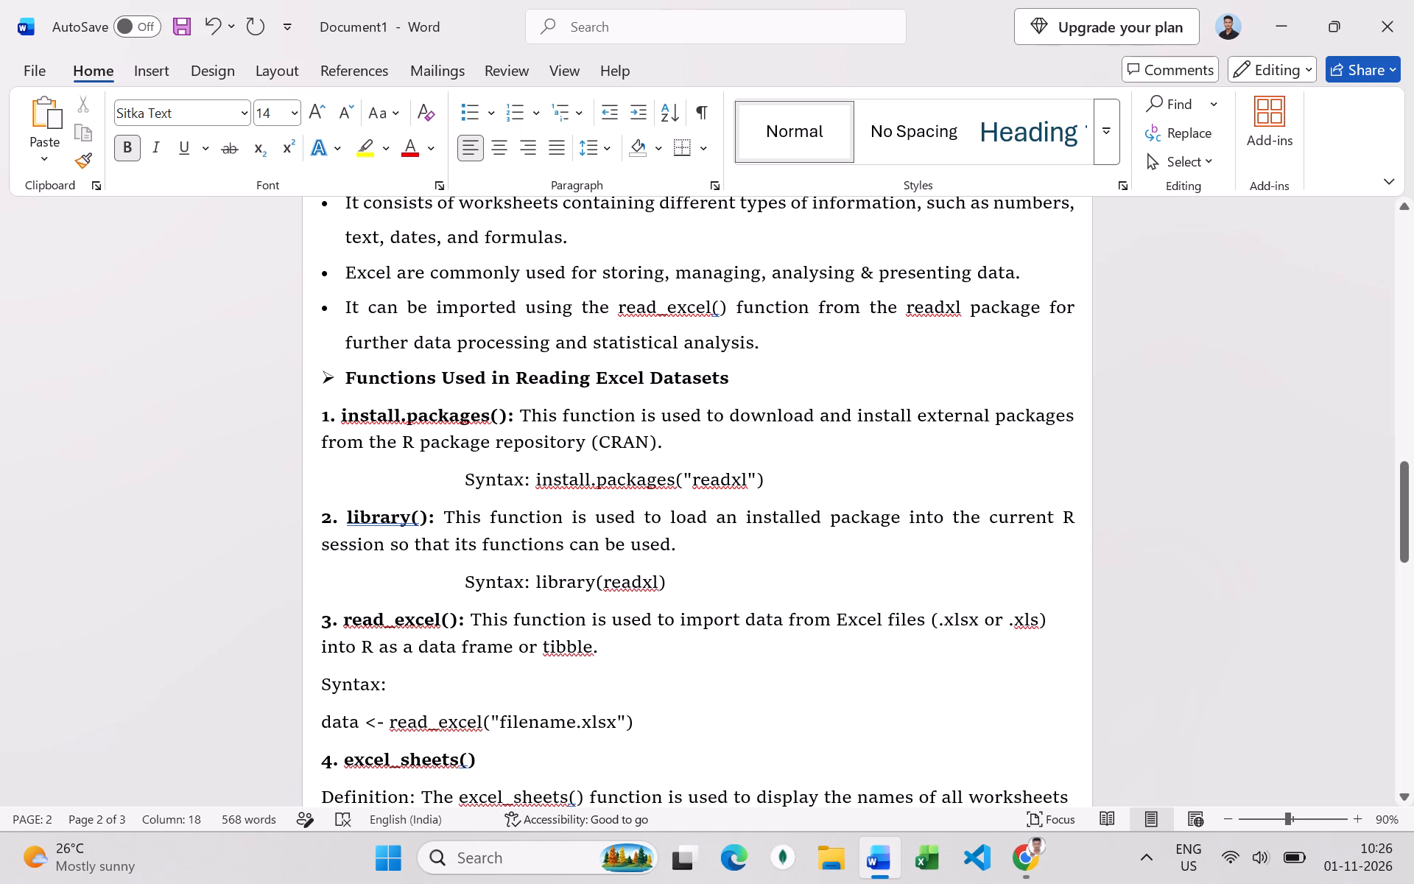
pyautogui.click(560, 144)
# Put data <- read_excel("filename.xlsx") on the same line as its "Syntax:" label and indent that line by three tab stops.
pyautogui.scroll(-2, 546, 596)
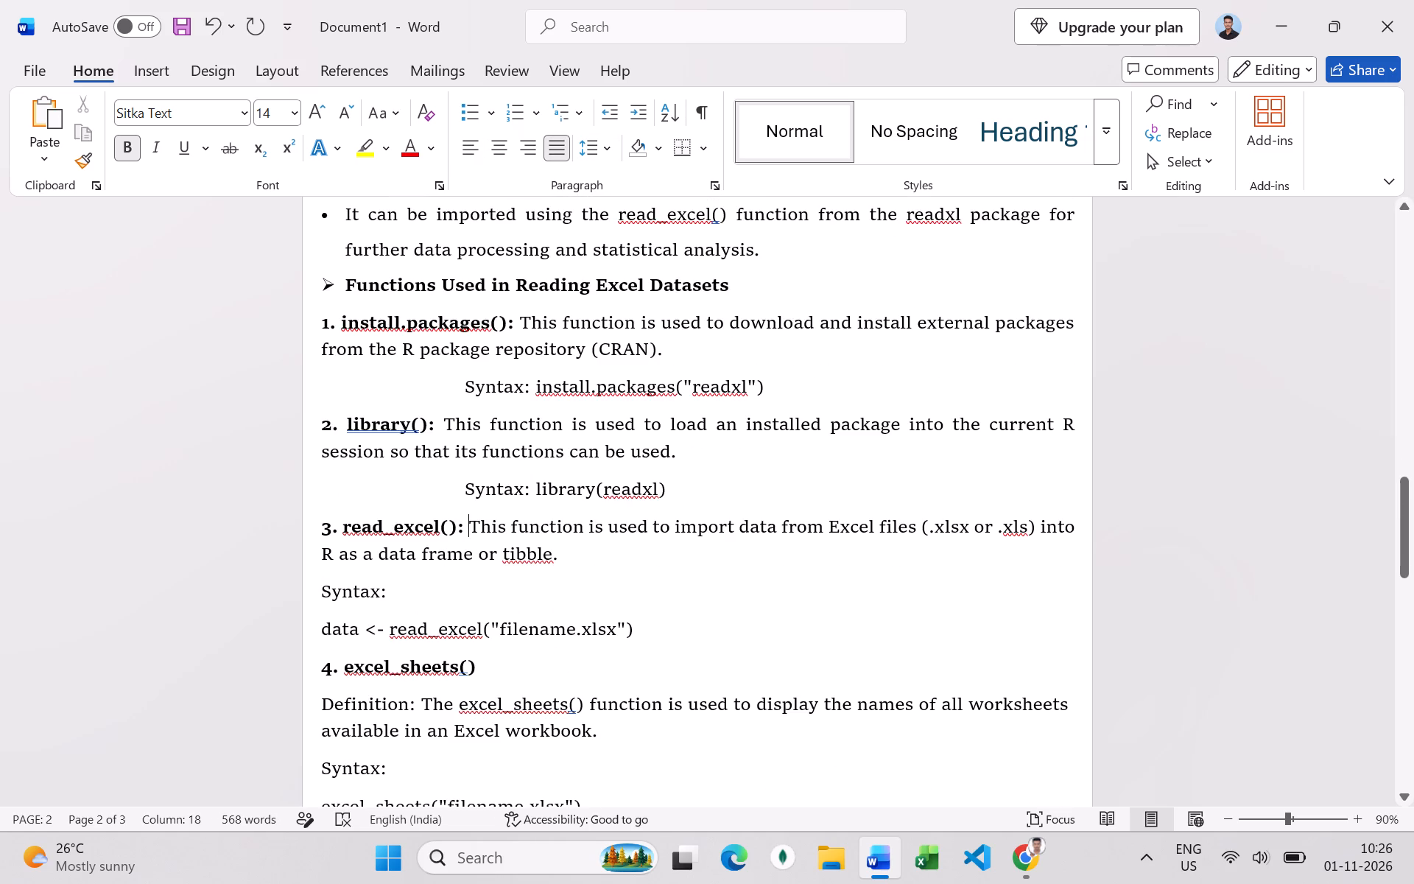
pyautogui.click(321, 628)
pyautogui.press('BackSpace')
pyautogui.press('space')
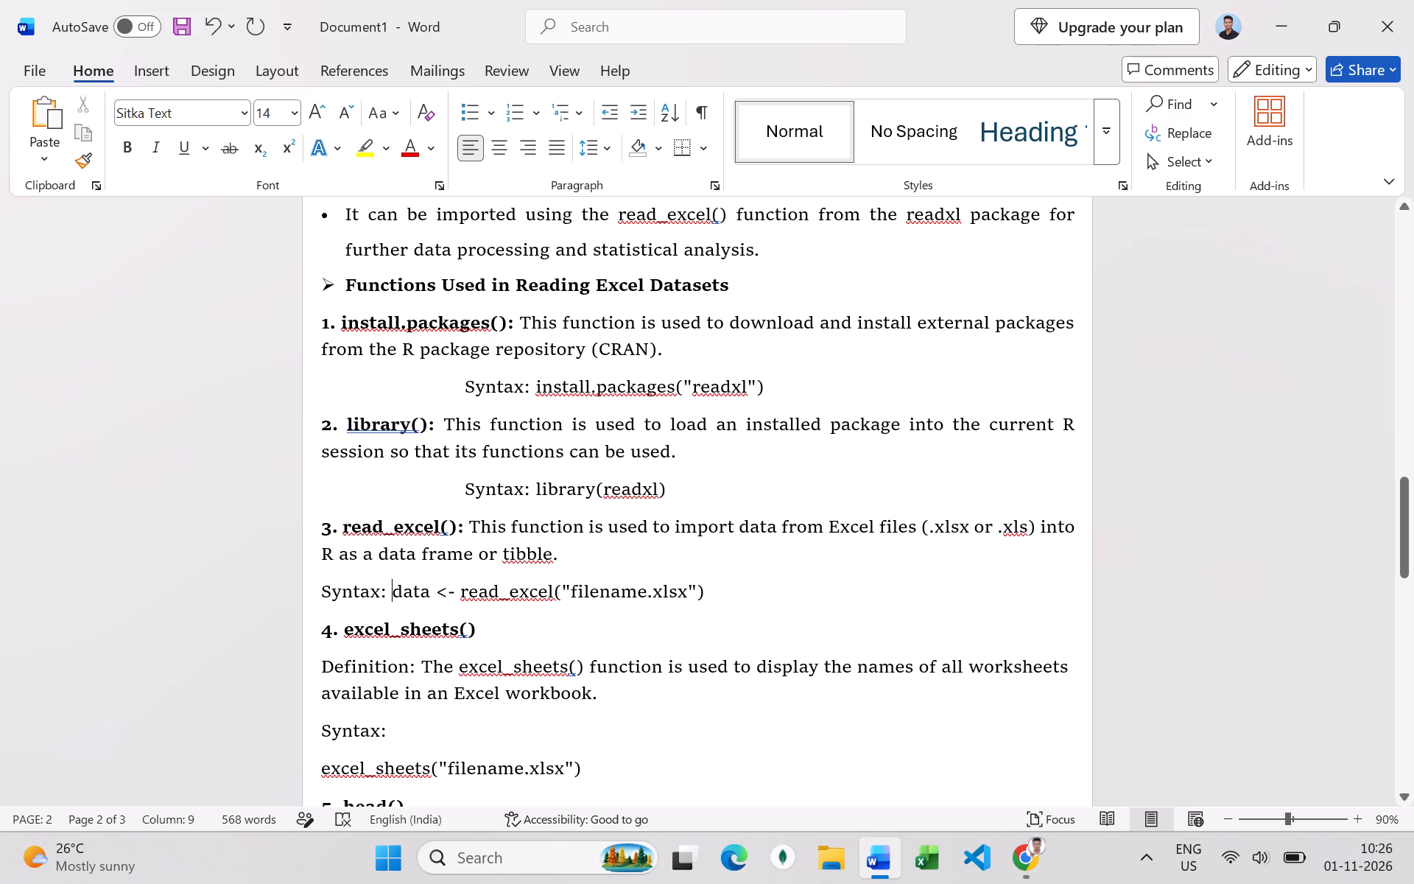
pyautogui.click(320, 597)
pyautogui.press('Tab')
pyautogui.press('Tab')
pyautogui.press('Tab')
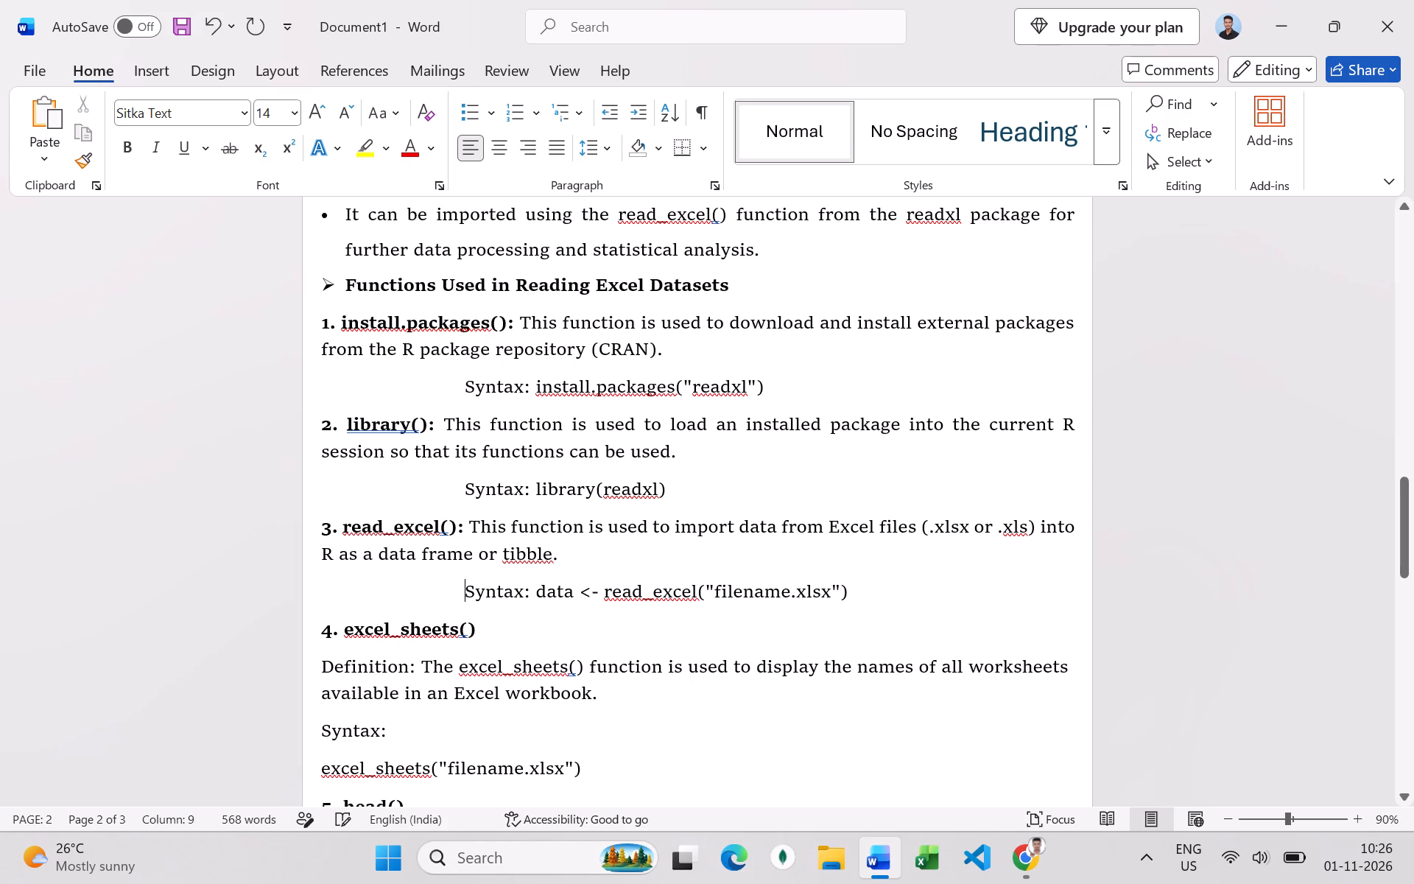
# Delete "Definition:" from the excel_sheets() entry and replace "The excel_sheets()" with "This" in its description.
pyautogui.scroll(-3, 521, 641)
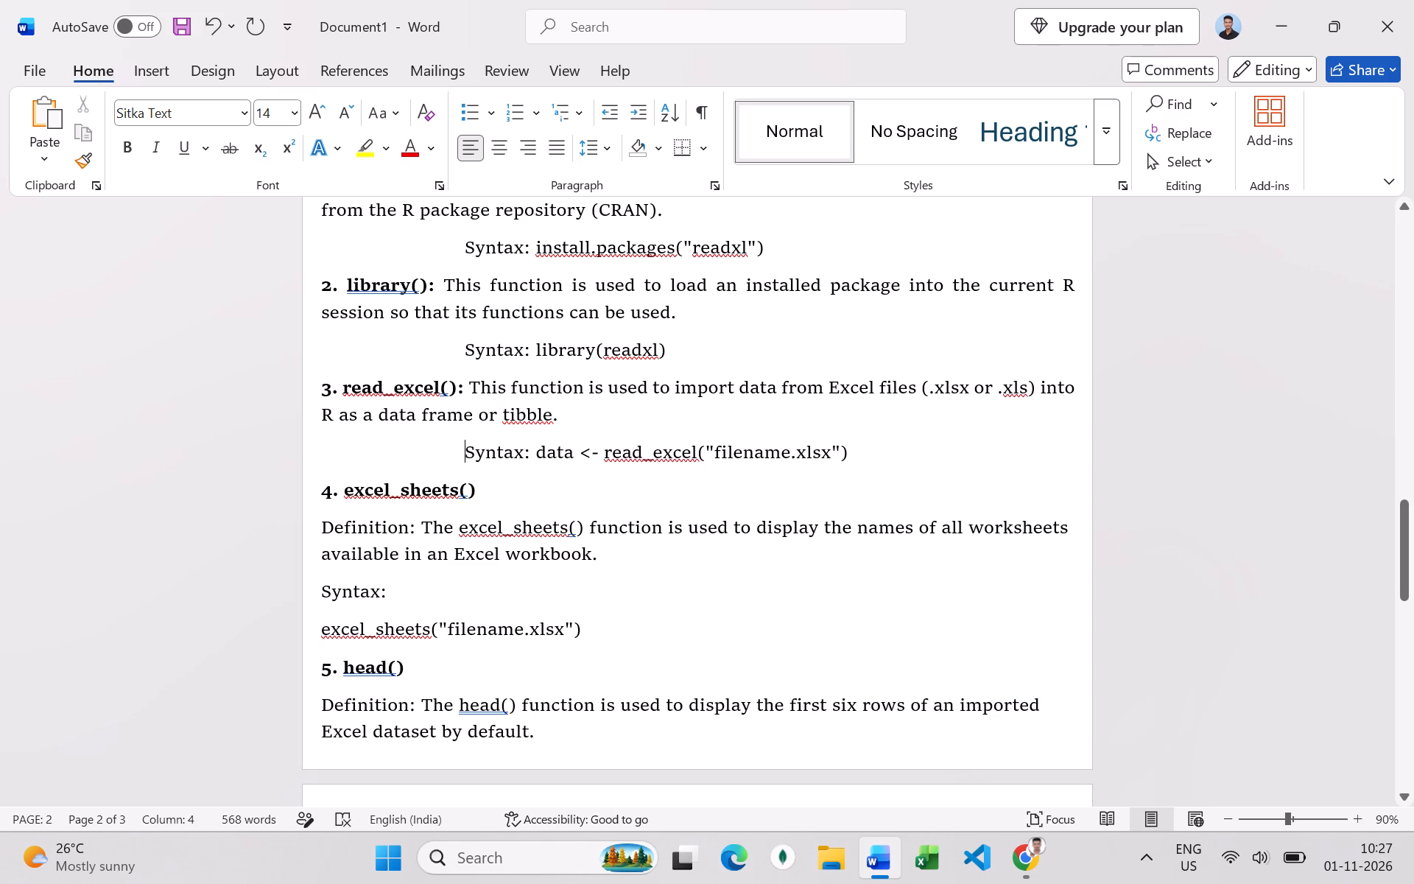
pyautogui.moveTo(421, 536); pyautogui.dragTo(317, 527)
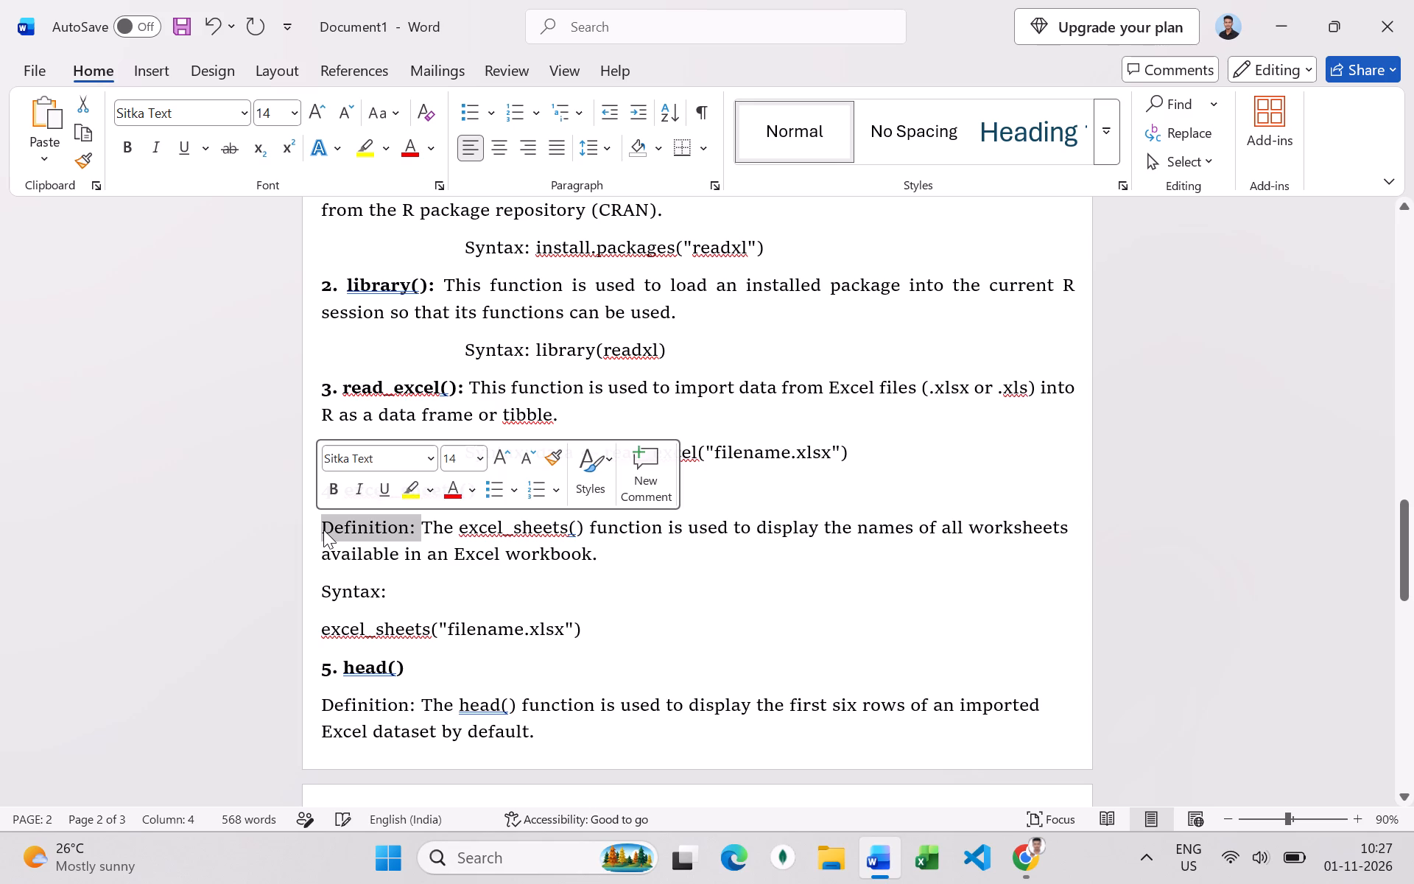
pyautogui.press('BackSpace')
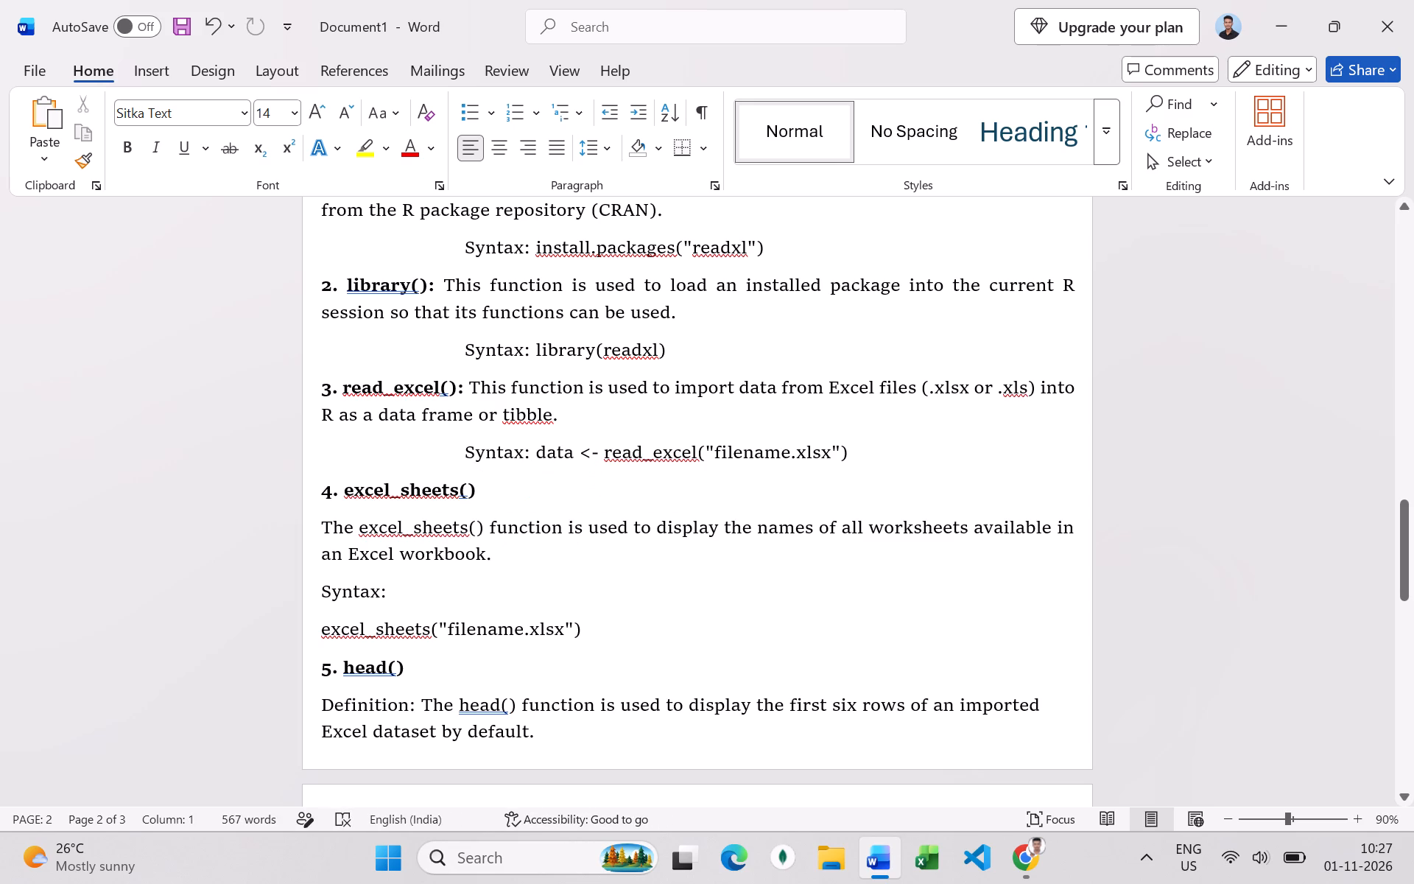
pyautogui.hotkey('ctrl', 'shift', 'Right')
pyautogui.hotkey('ctrl', 'shift', 'Right')
pyautogui.hotkey('ctrl', 'shift', 'Right')
pyautogui.hotkey('ctrl', 'shift', 'Right')
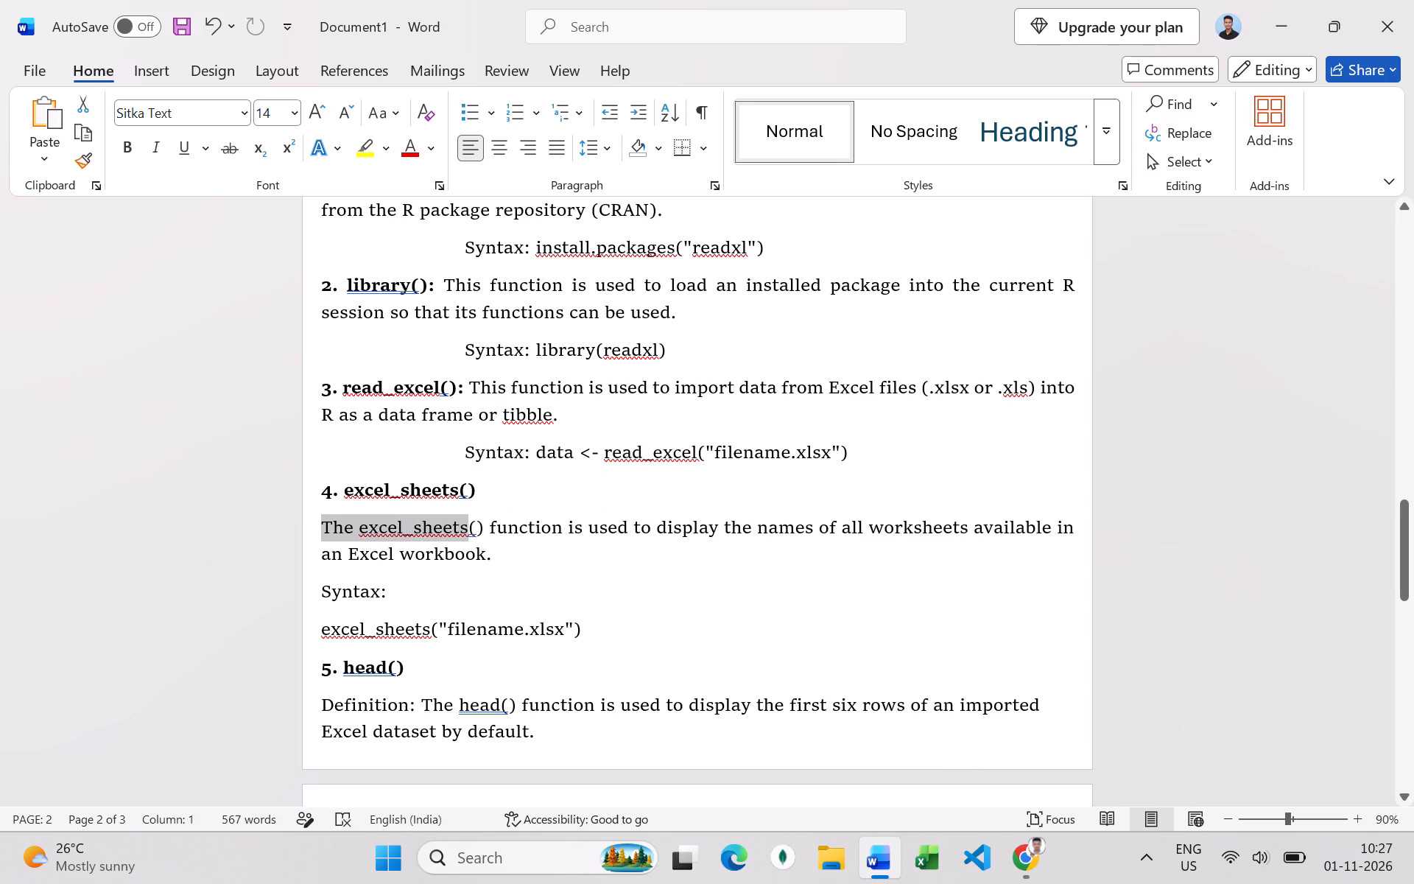
pyautogui.hotkey('ctrl', 'shift', 'Right')
pyautogui.write('This')
pyautogui.press('space')
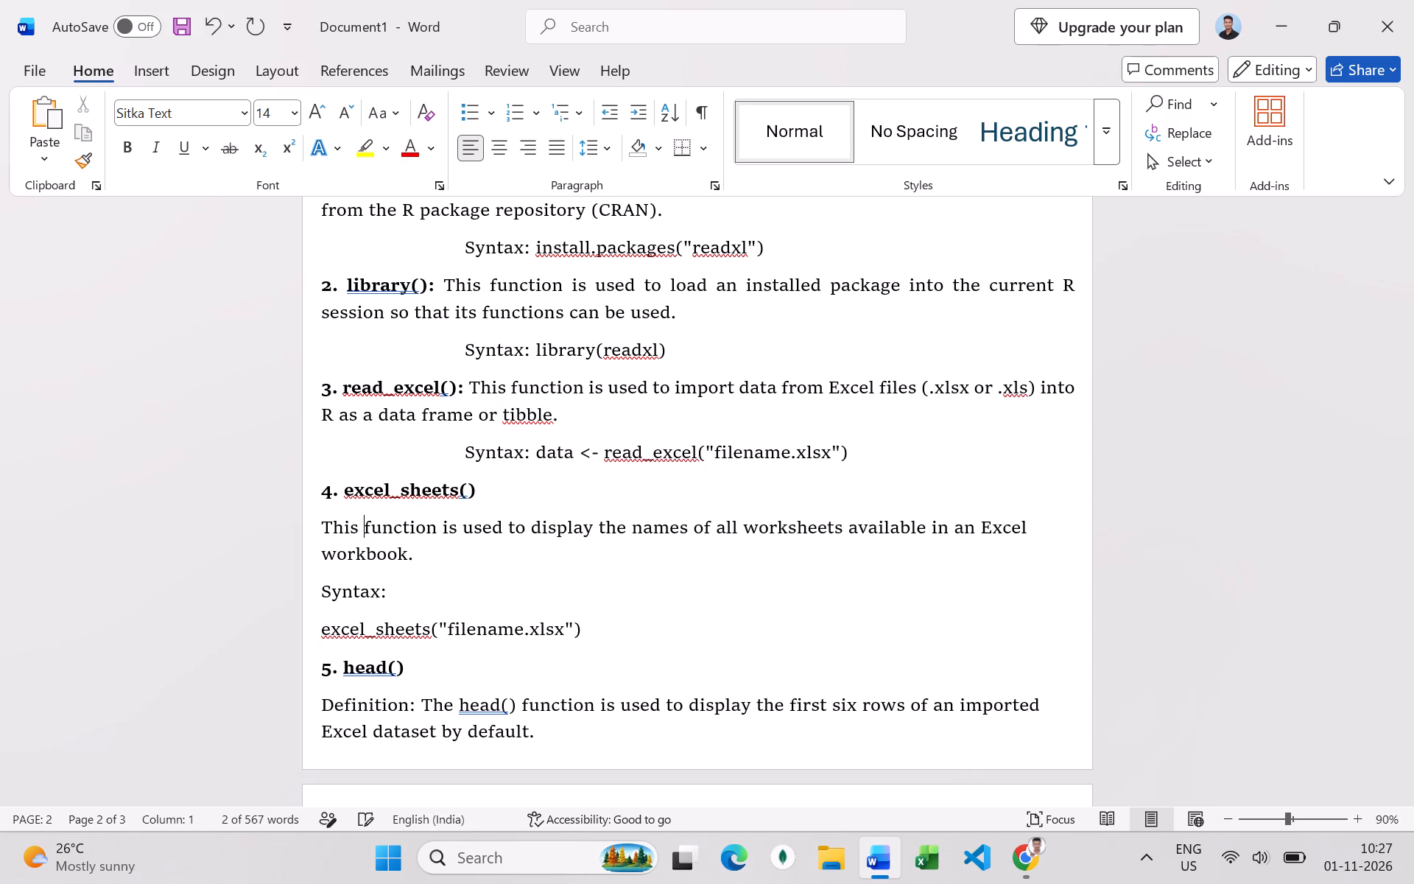
# Run the excel_sheets() description on from its heading after a colon and a space, and justify the paragraph.
pyautogui.press('Left')
pyautogui.press('Left')
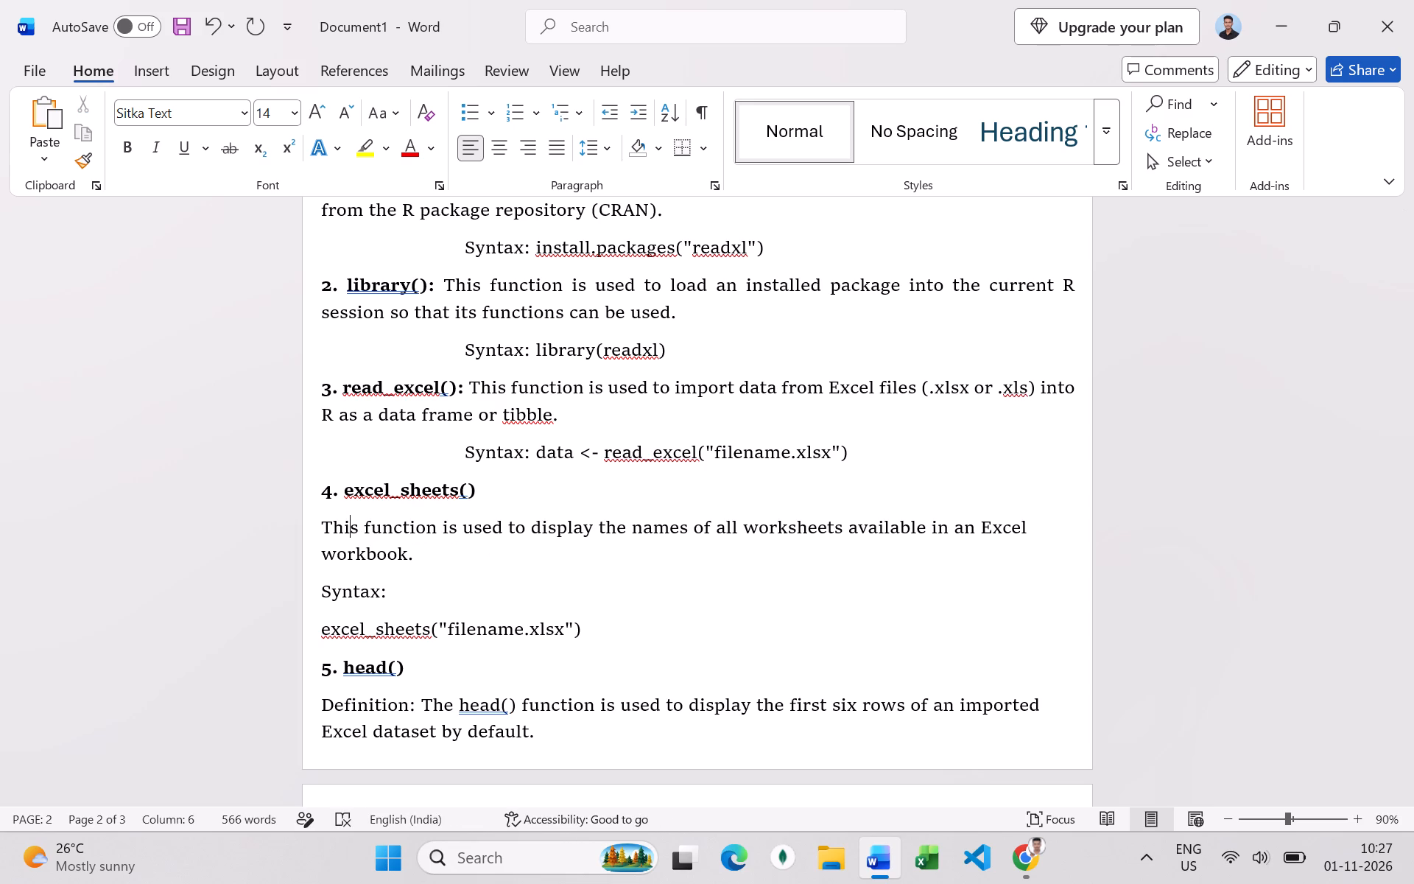
pyautogui.press('Left')
pyautogui.press('Left')
pyautogui.press('Left')
pyautogui.press('BackSpace')
pyautogui.write(':')
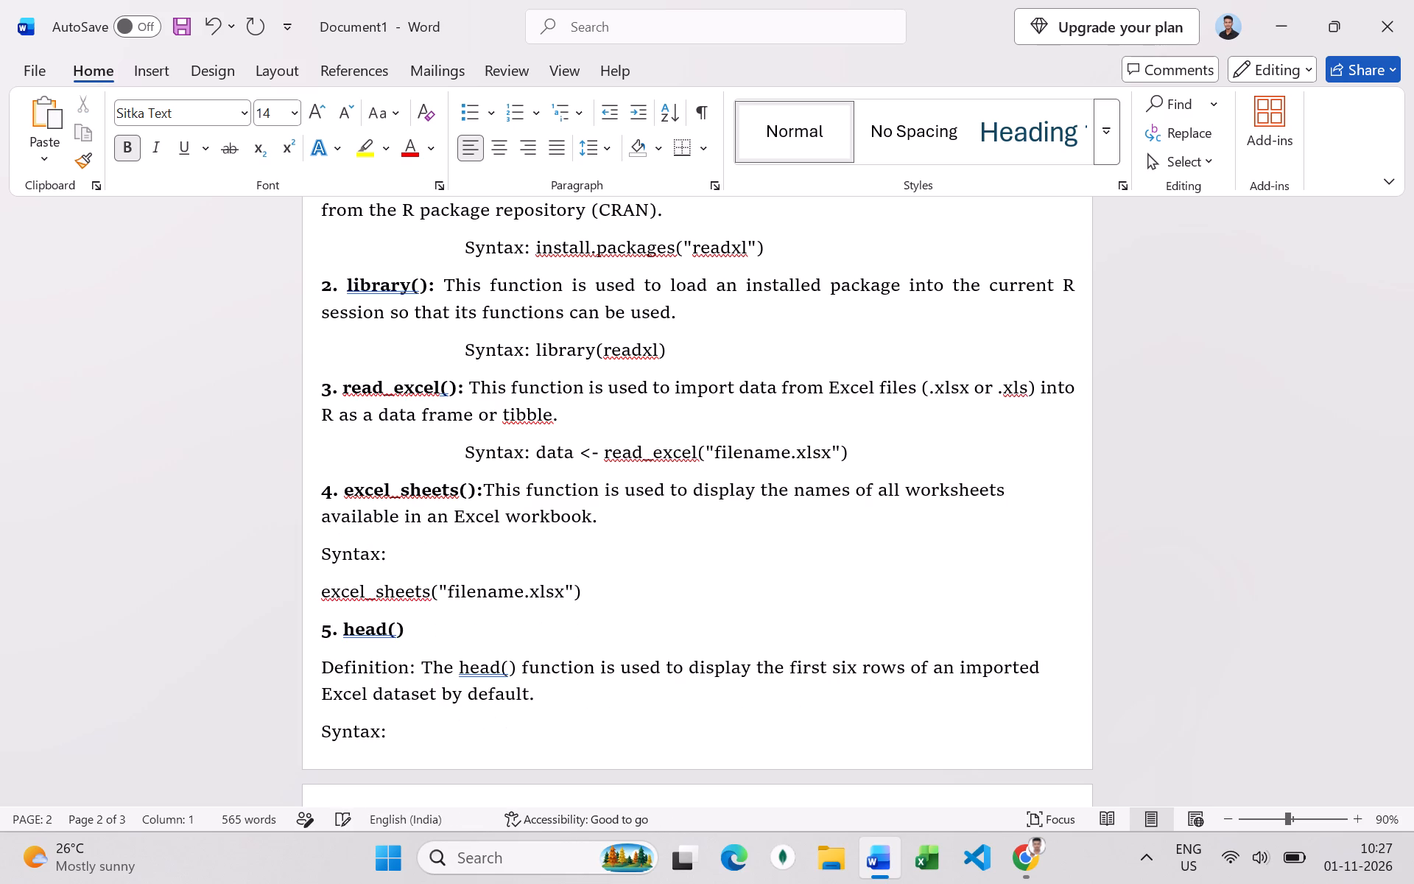
pyautogui.press('space')
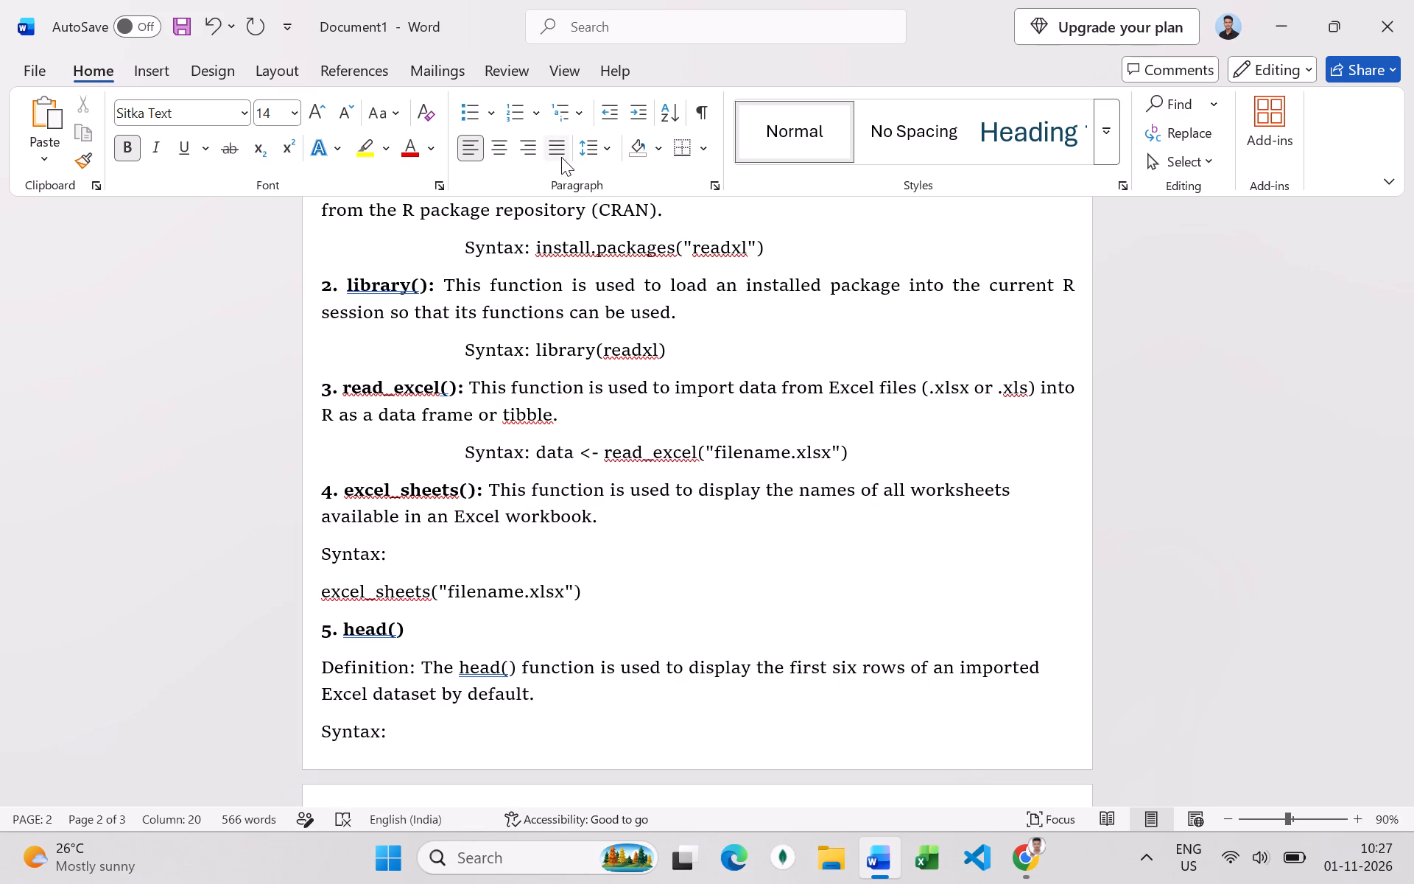
pyautogui.click(561, 155)
# Put excel_sheets("filename.xlsx") on the same line as its "Syntax:" label and indent that line by three tab stops.
pyautogui.click(318, 591)
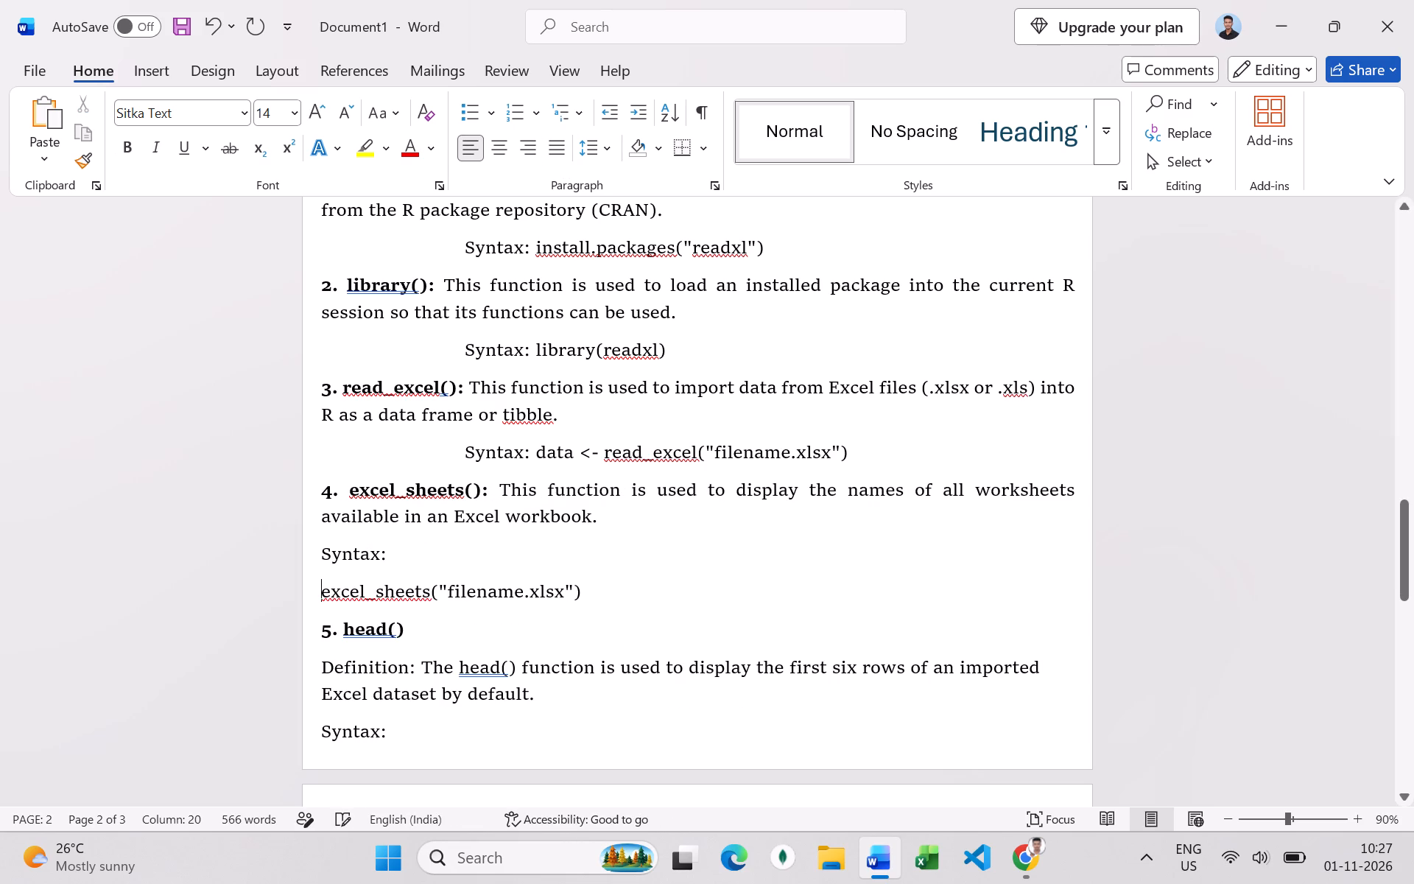
pyautogui.press('BackSpace')
pyautogui.press('space')
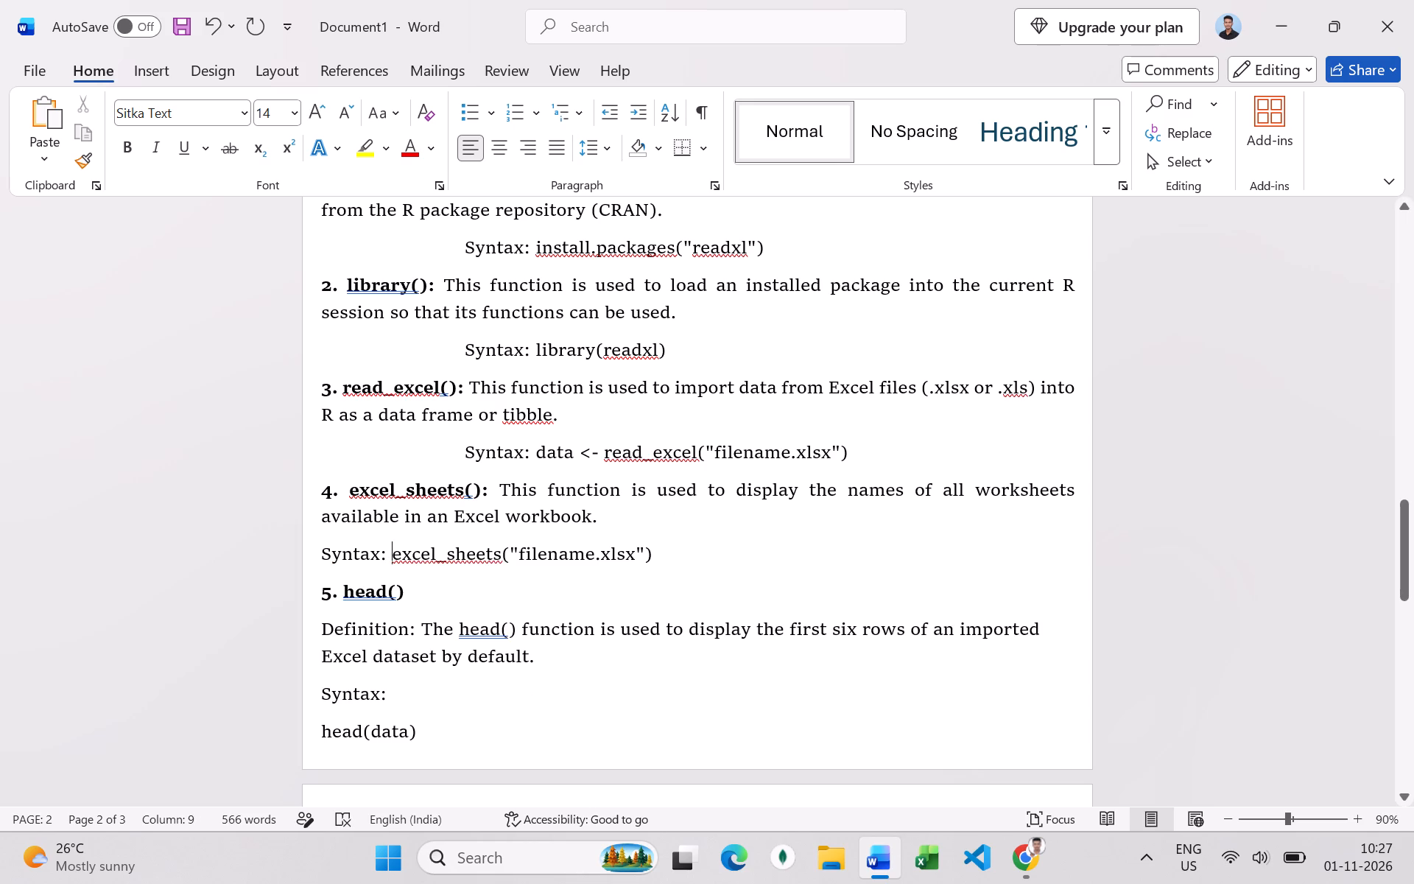
pyautogui.click(311, 564)
pyautogui.press('Tab')
pyautogui.press('Tab')
pyautogui.press('Tab')
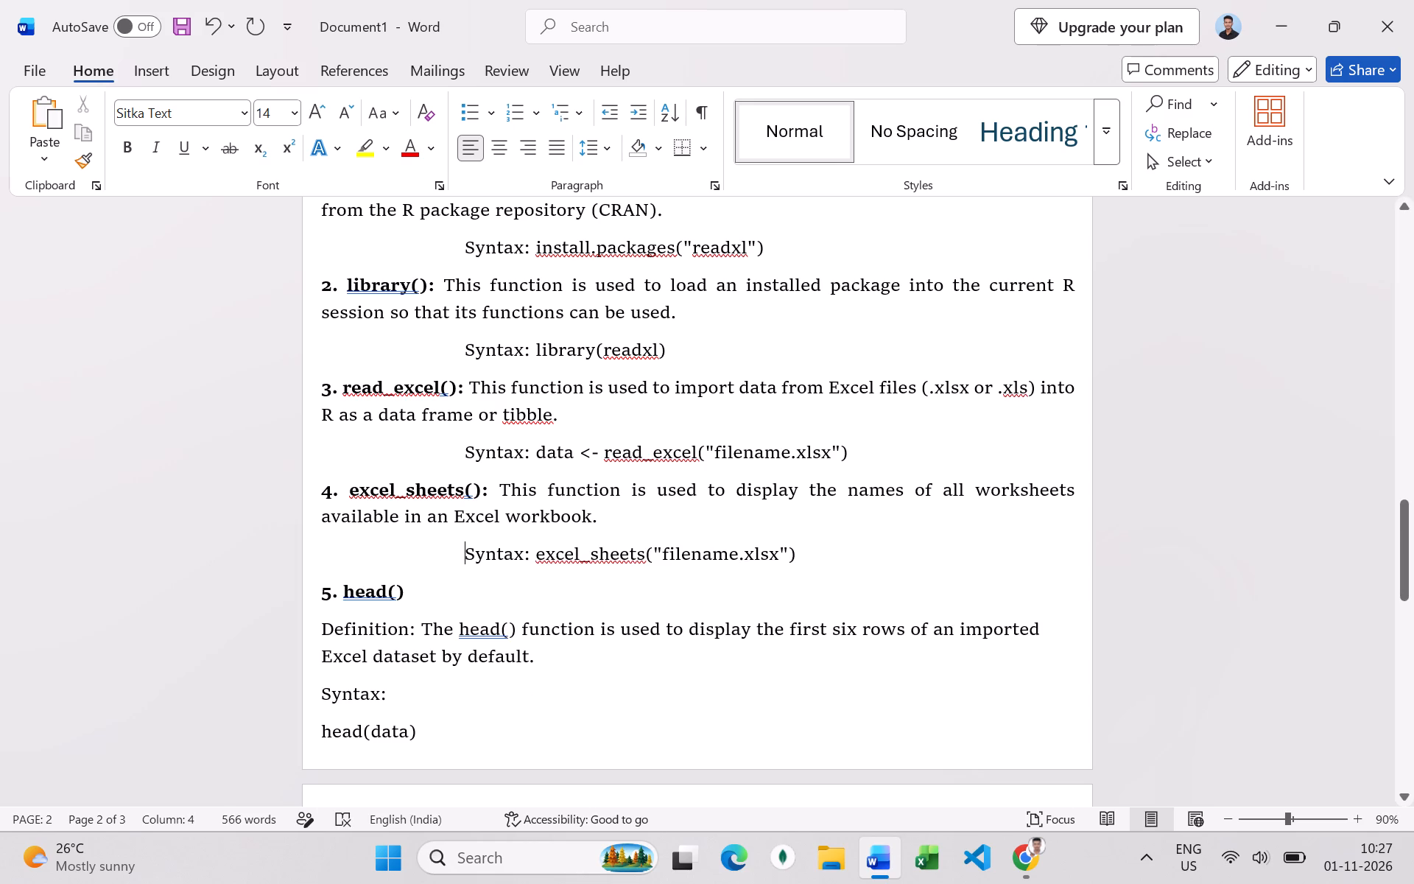
# Delete the definition and syntax text under the head(), tail(), View(), str() and summary() headings, keeping only the headings.
pyautogui.scroll(-6, 379, 674)
pyautogui.moveTo(442, 463); pyautogui.dragTo(264, 385)
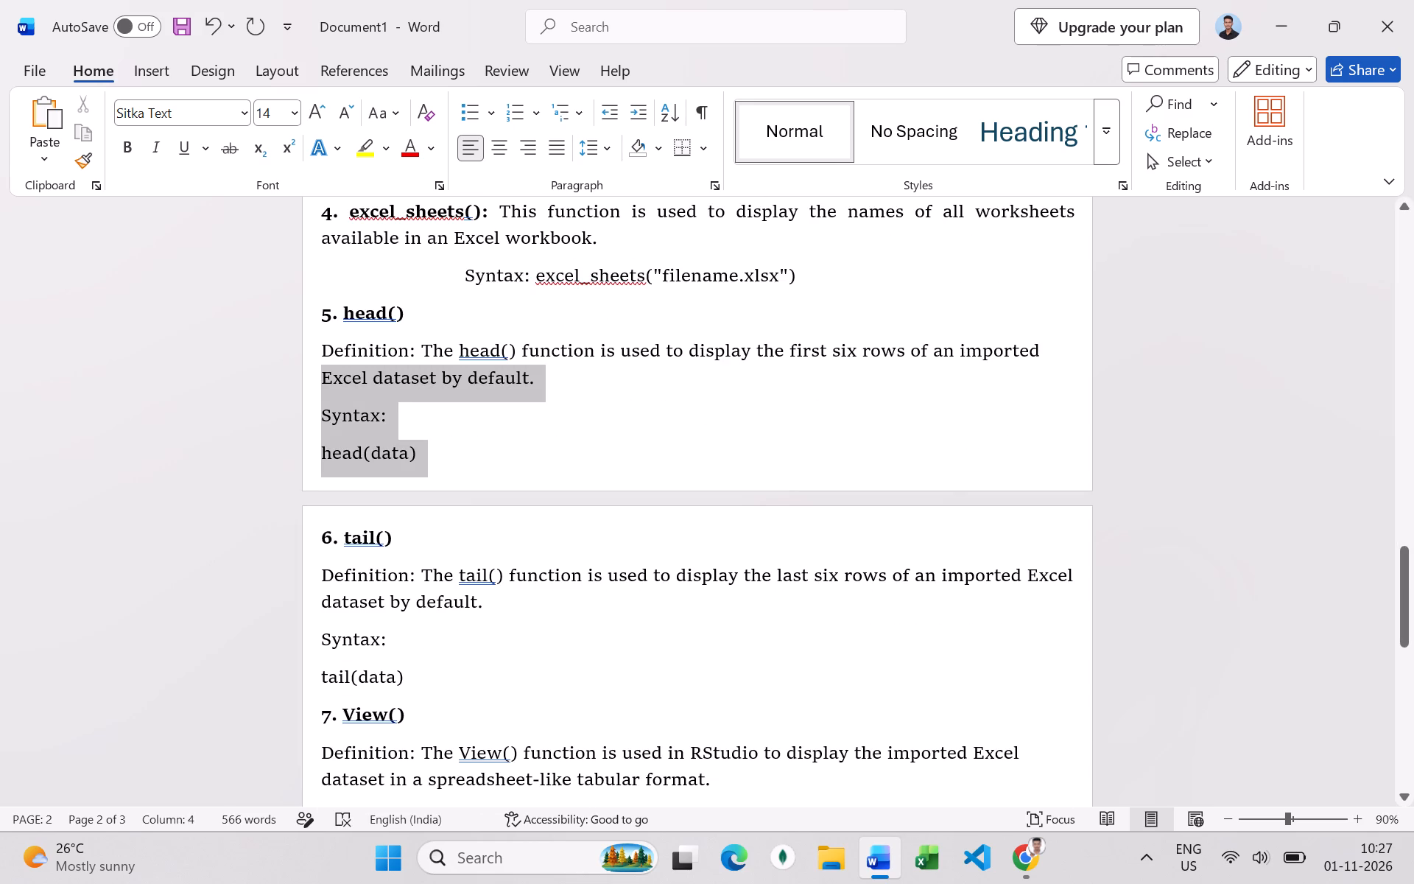
pyautogui.moveTo(264, 385); pyautogui.dragTo(224, 359)
pyautogui.press('BackSpace')
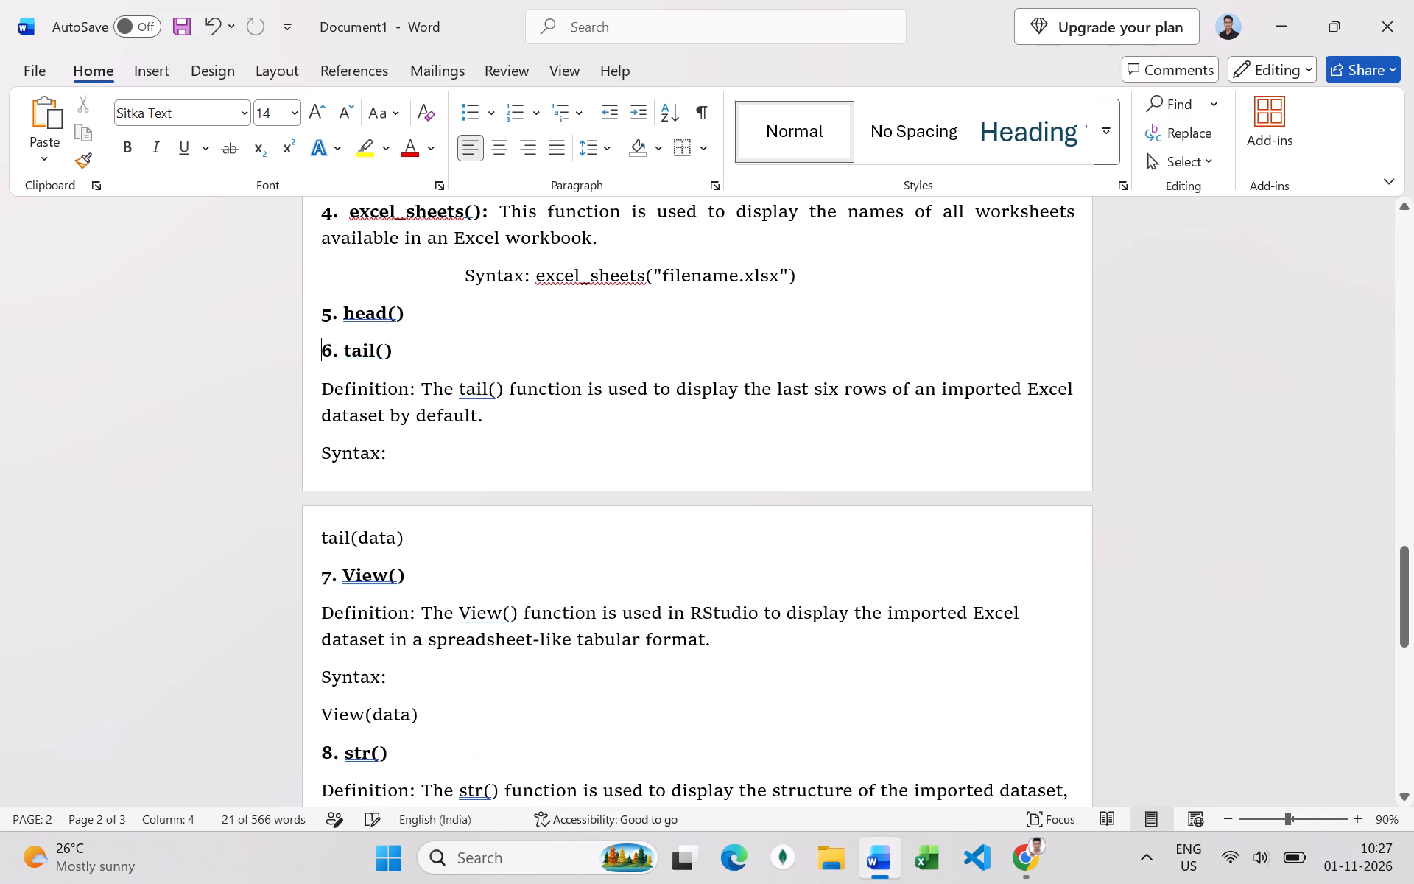
pyautogui.moveTo(393, 474); pyautogui.dragTo(284, 396)
pyautogui.press('BackSpace')
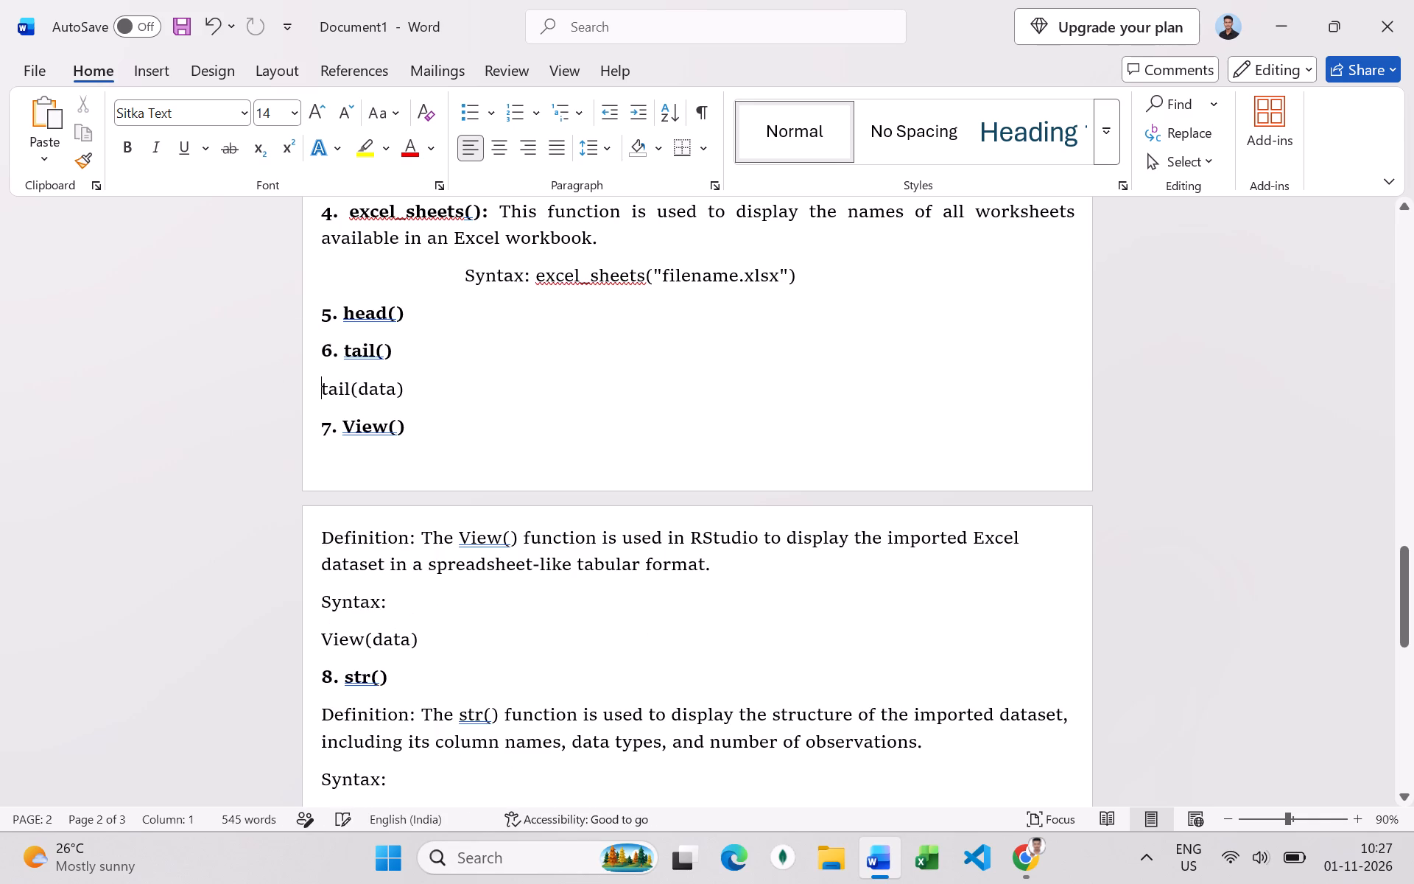
pyautogui.moveTo(421, 401); pyautogui.dragTo(291, 382)
pyautogui.press('BackSpace')
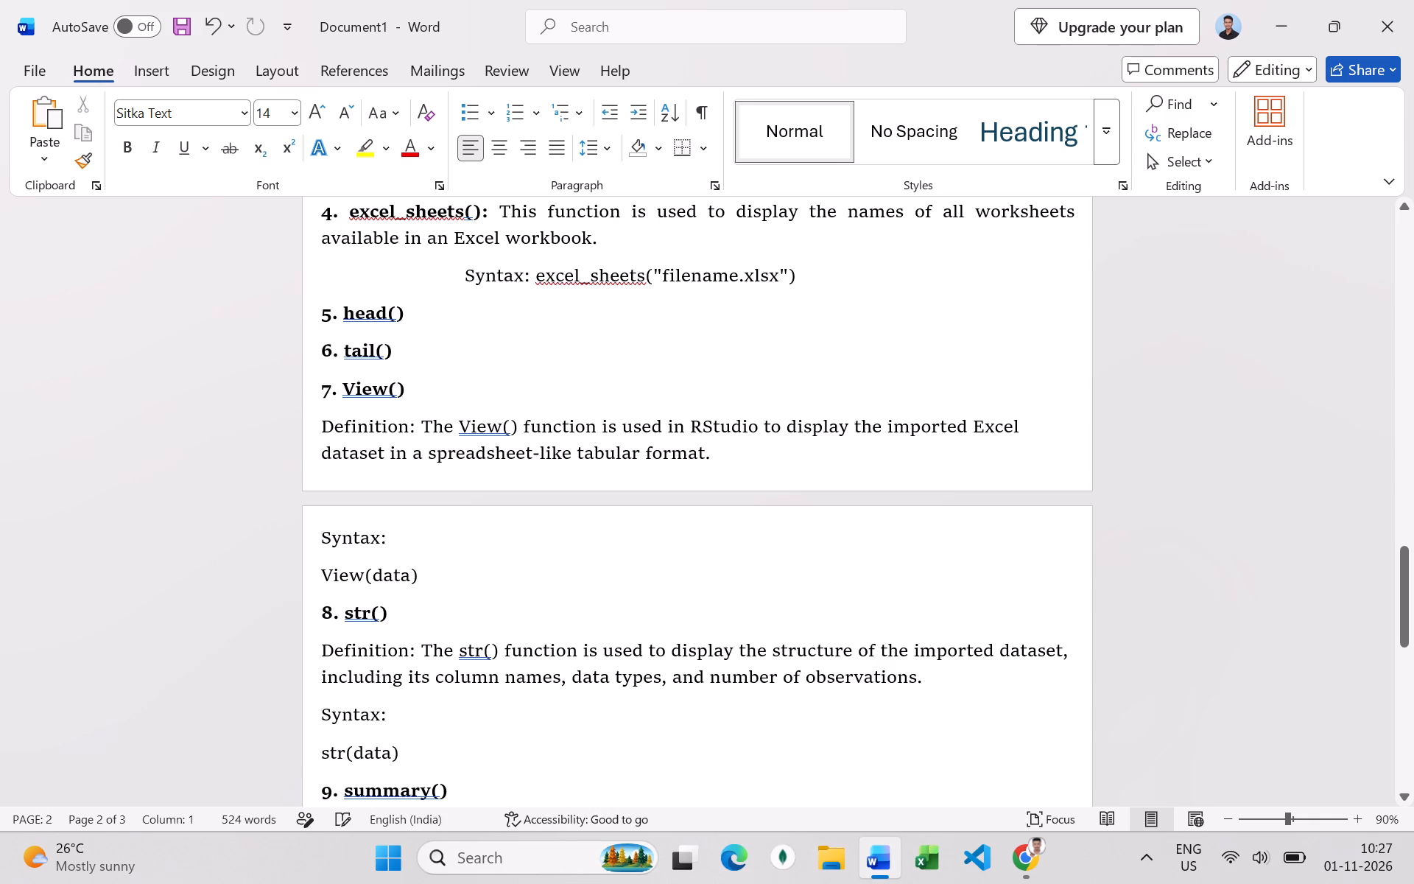
pyautogui.moveTo(418, 572); pyautogui.dragTo(282, 421)
pyautogui.press('BackSpace')
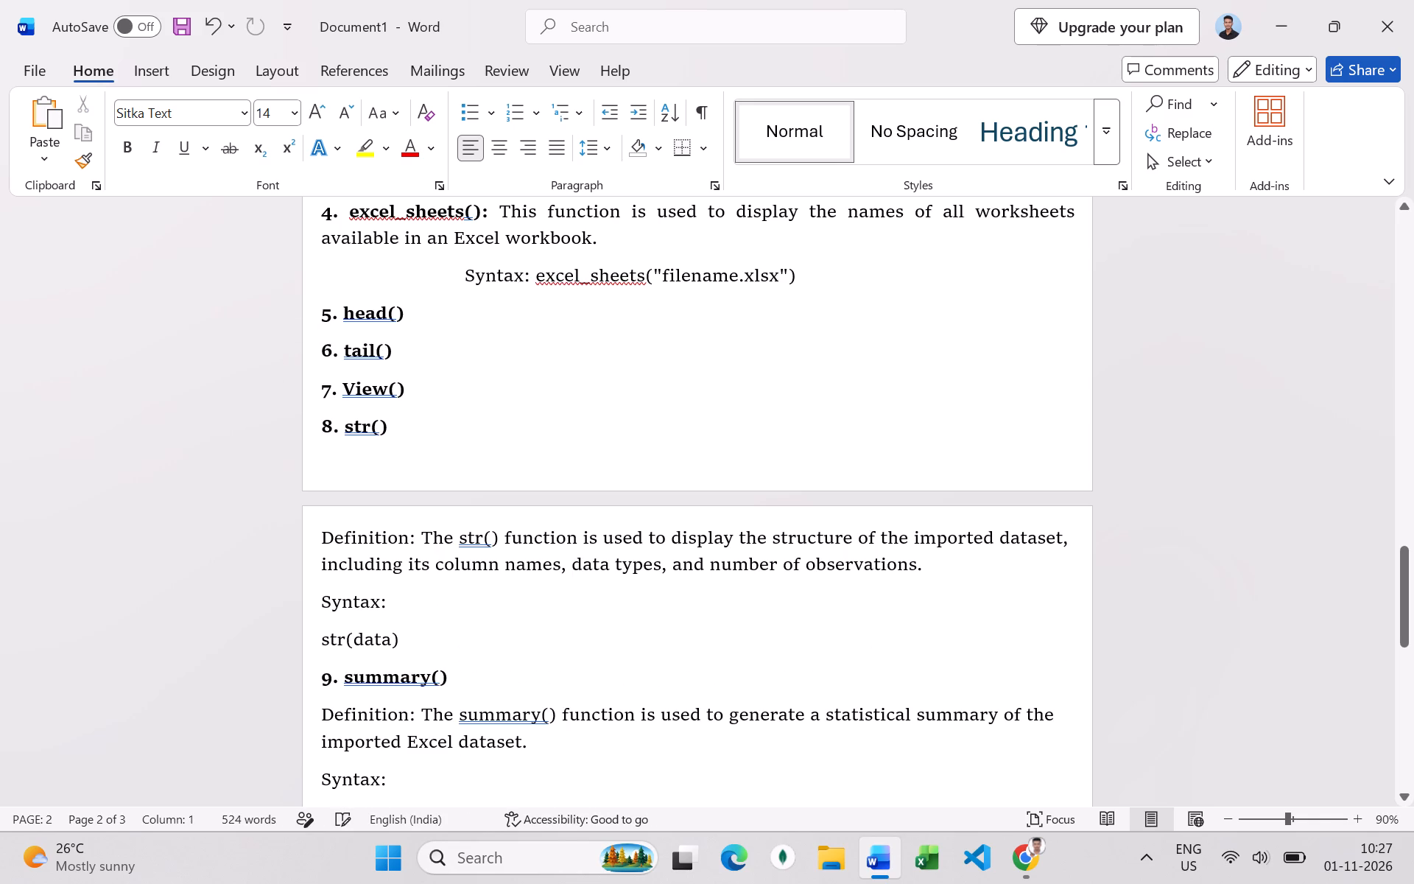
pyautogui.moveTo(415, 636); pyautogui.dragTo(272, 549)
pyautogui.press('BackSpace')
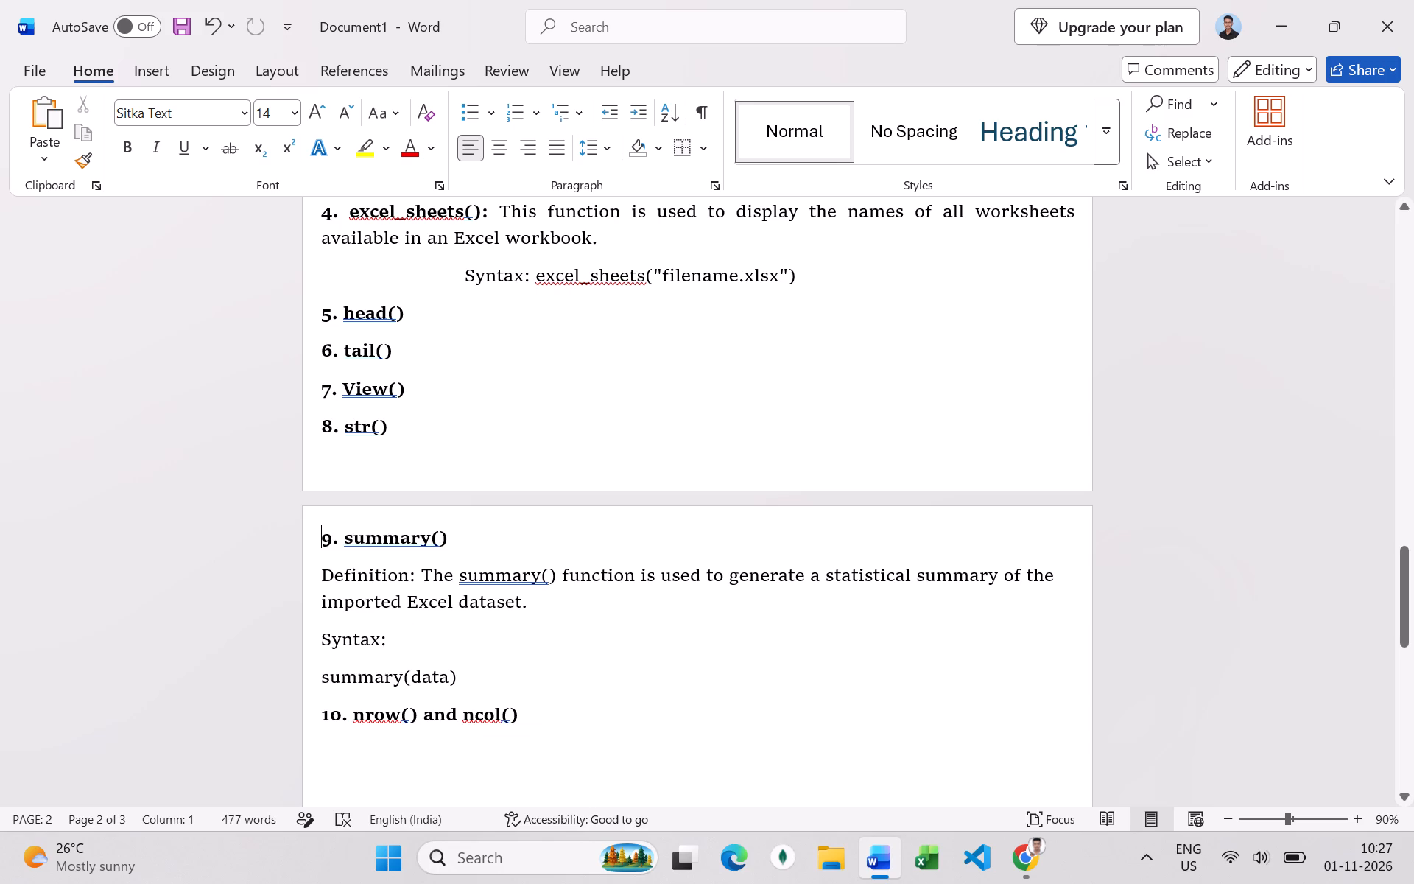
pyautogui.moveTo(460, 671); pyautogui.dragTo(274, 576)
pyautogui.press('BackSpace')
# Arrange the function headings numbered 5 to 10, from head() to nrow() and ncol(), in two columns.
pyautogui.scroll(2, 454, 609)
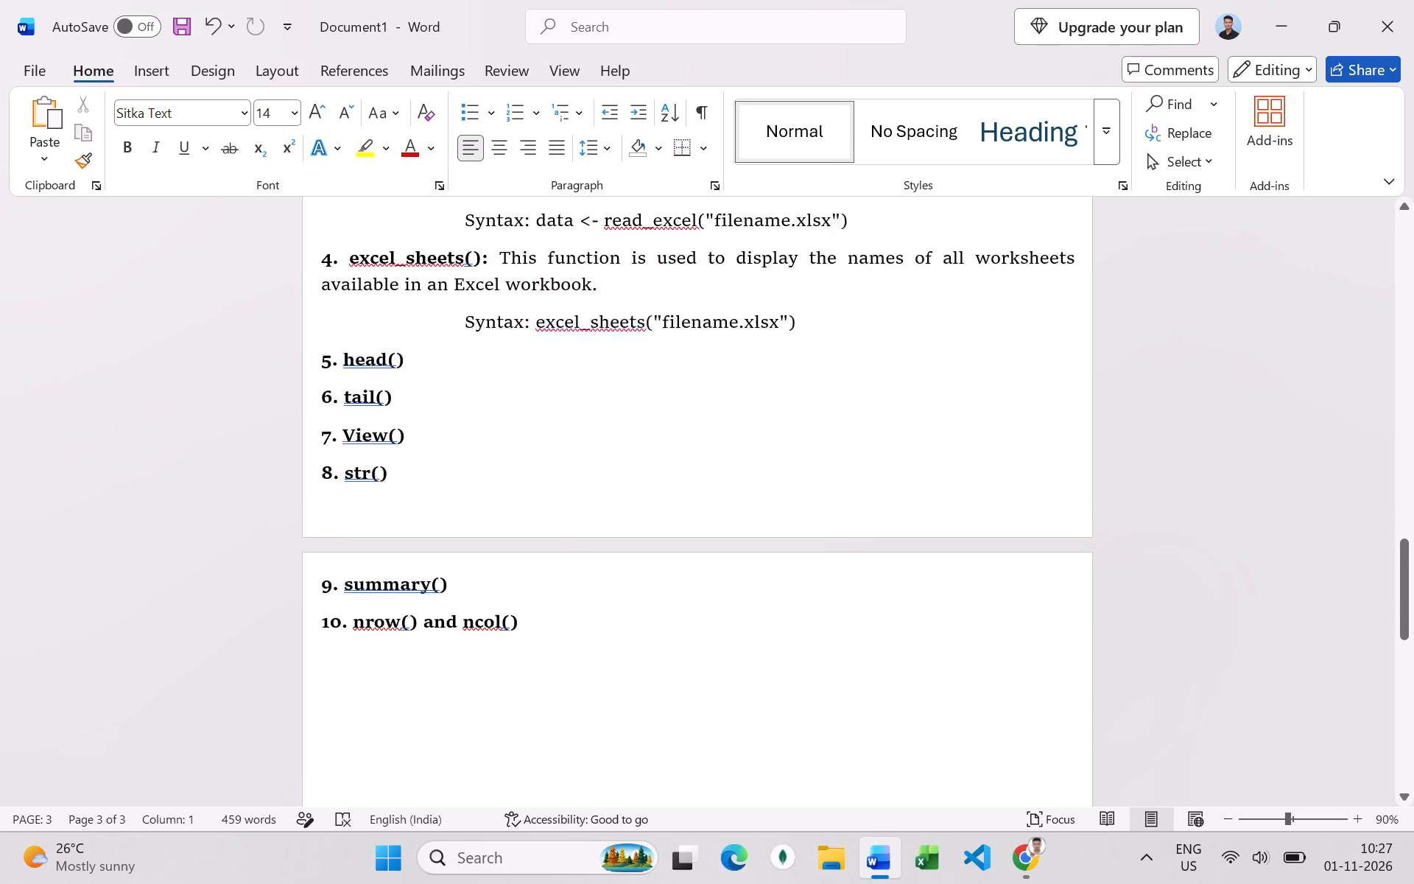
pyautogui.scroll(16, 454, 609)
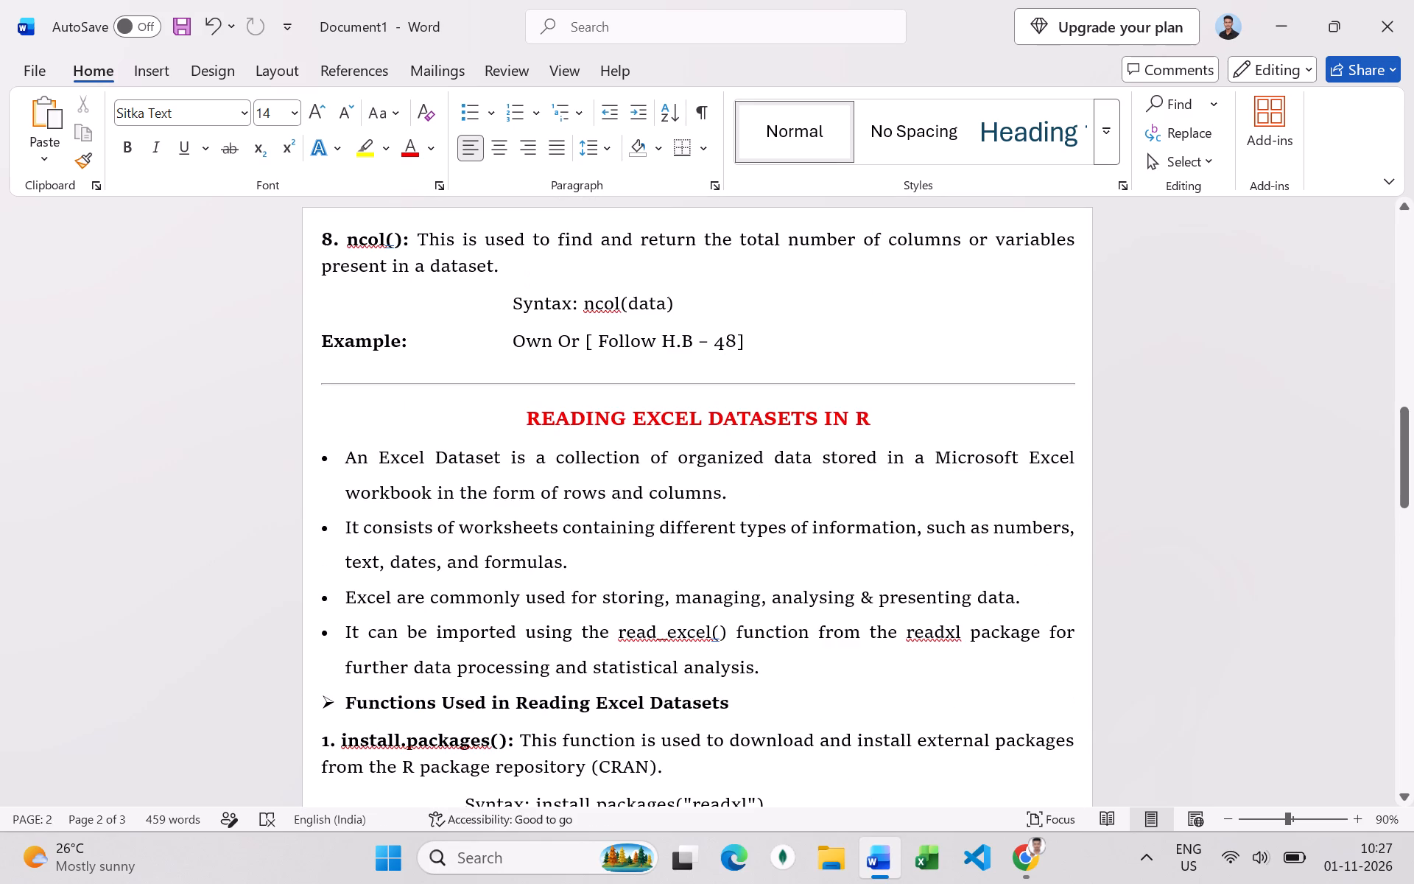
pyautogui.scroll(-10, 437, 601)
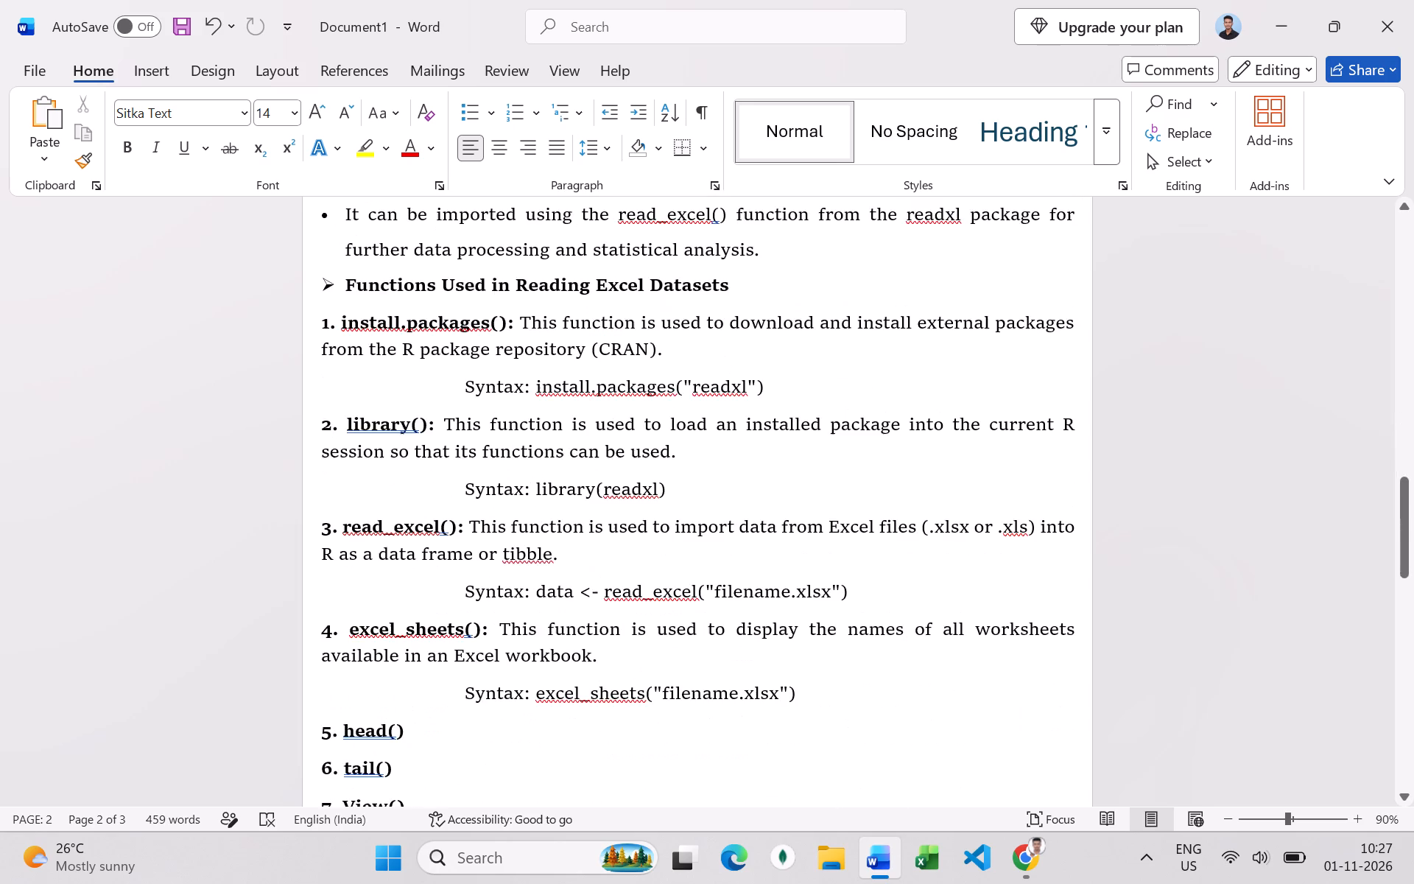
pyautogui.scroll(-6, 432, 645)
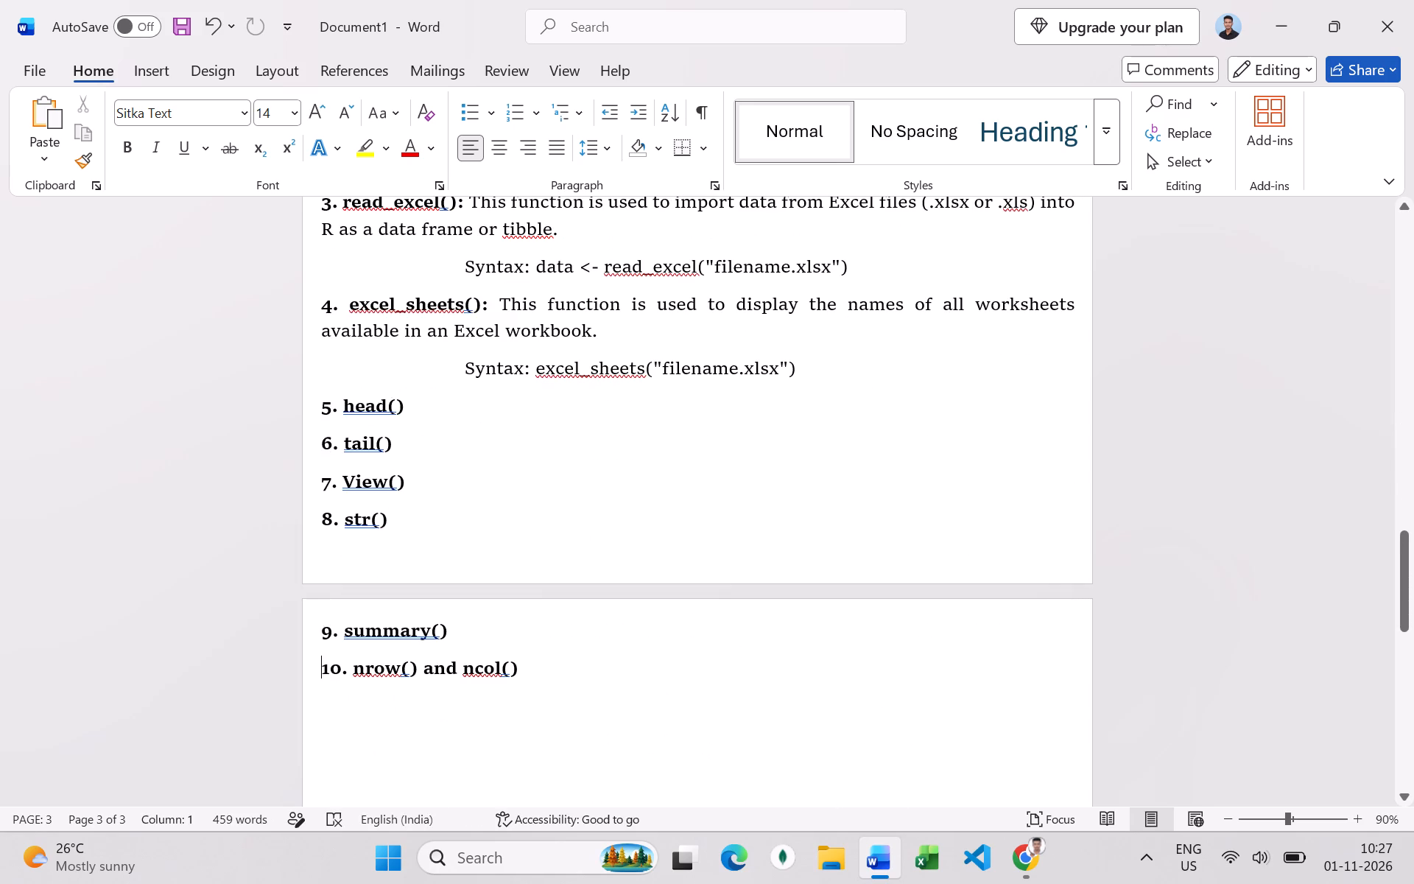
pyautogui.moveTo(534, 667); pyautogui.dragTo(292, 415)
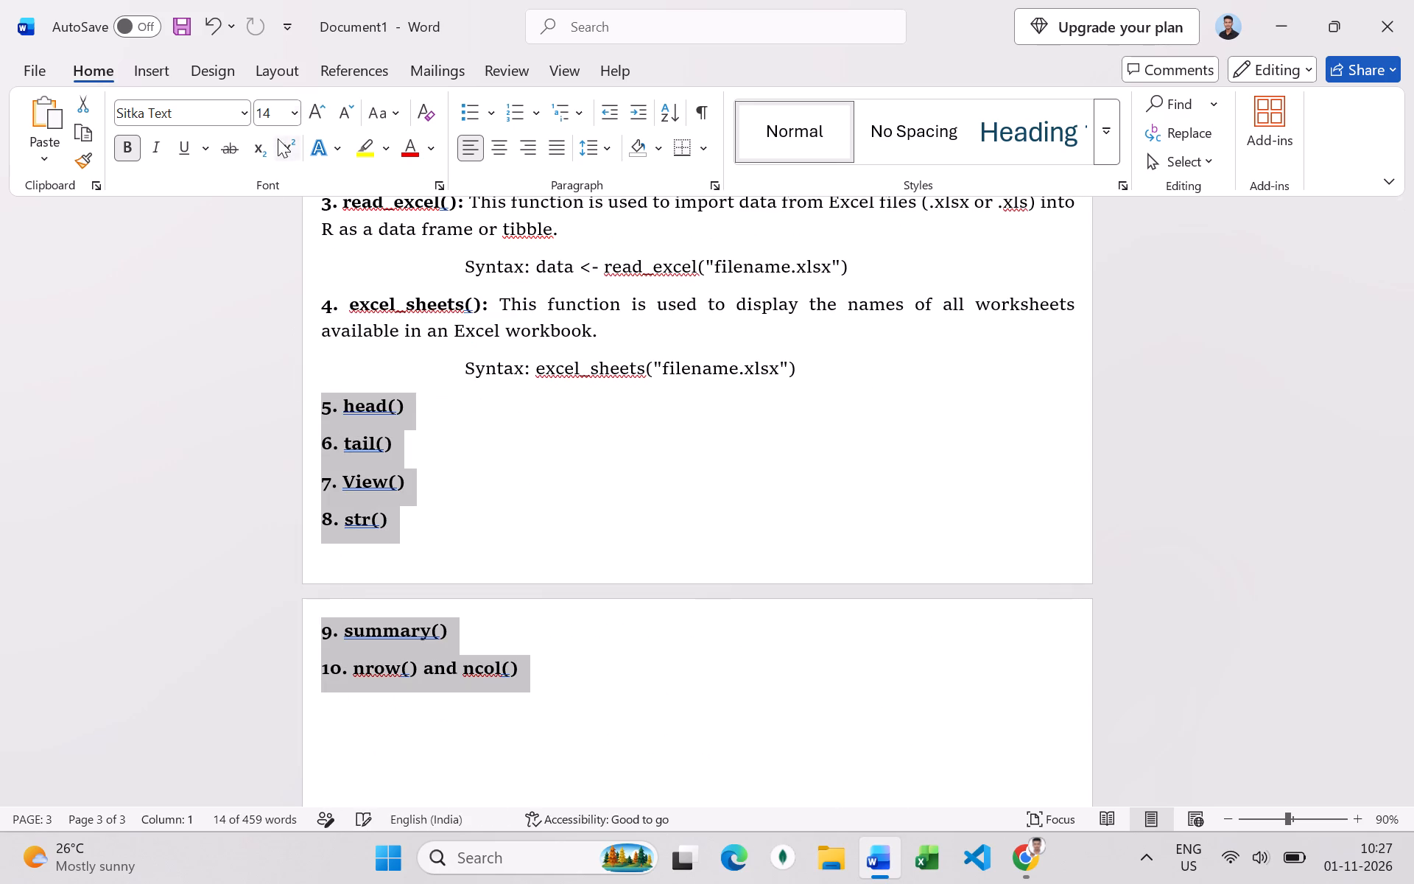
pyautogui.click(280, 74)
pyautogui.click(236, 140)
pyautogui.click(247, 252)
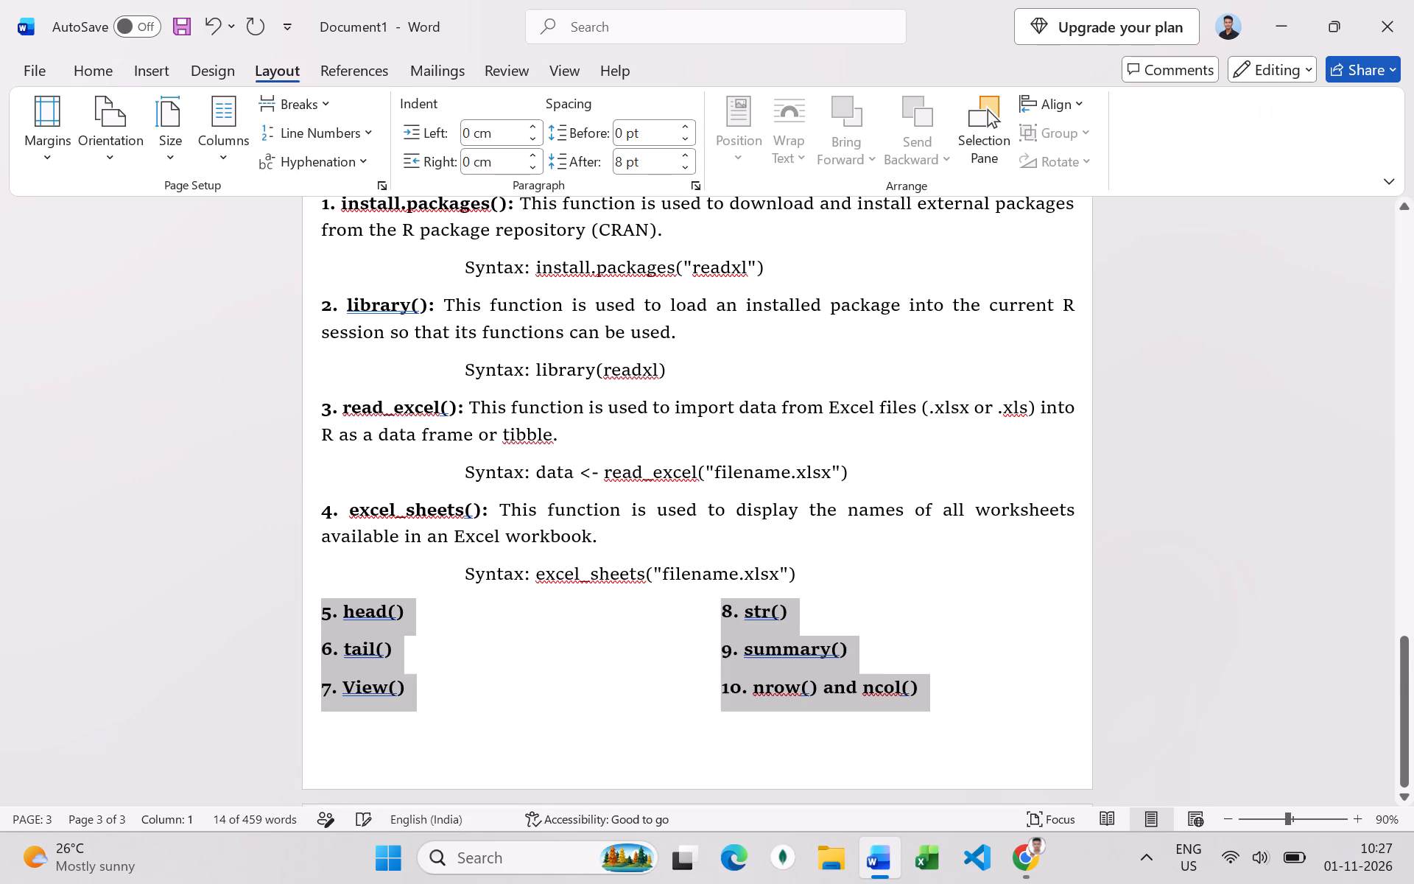
pyautogui.scroll(-3, 384, 621)
pyautogui.click(363, 761)
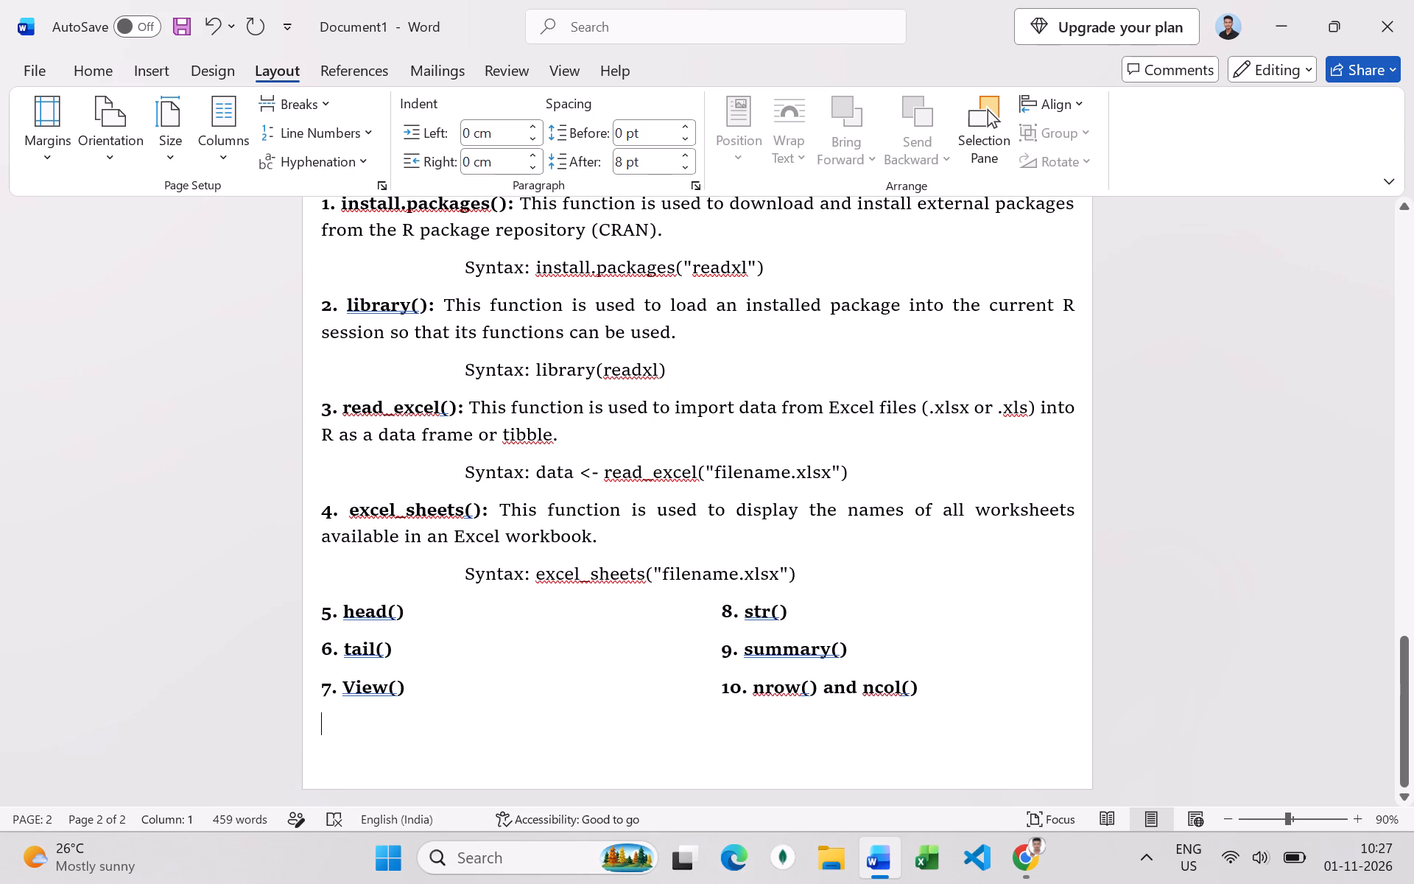
# Copy the "Example: Own Or [ Follow H.B – 48]" line from the ncol() entry below the two-column headings and indent it by one tab stop.
pyautogui.scroll(13, 463, 505)
pyautogui.moveTo(321, 409); pyautogui.dragTo(621, 430)
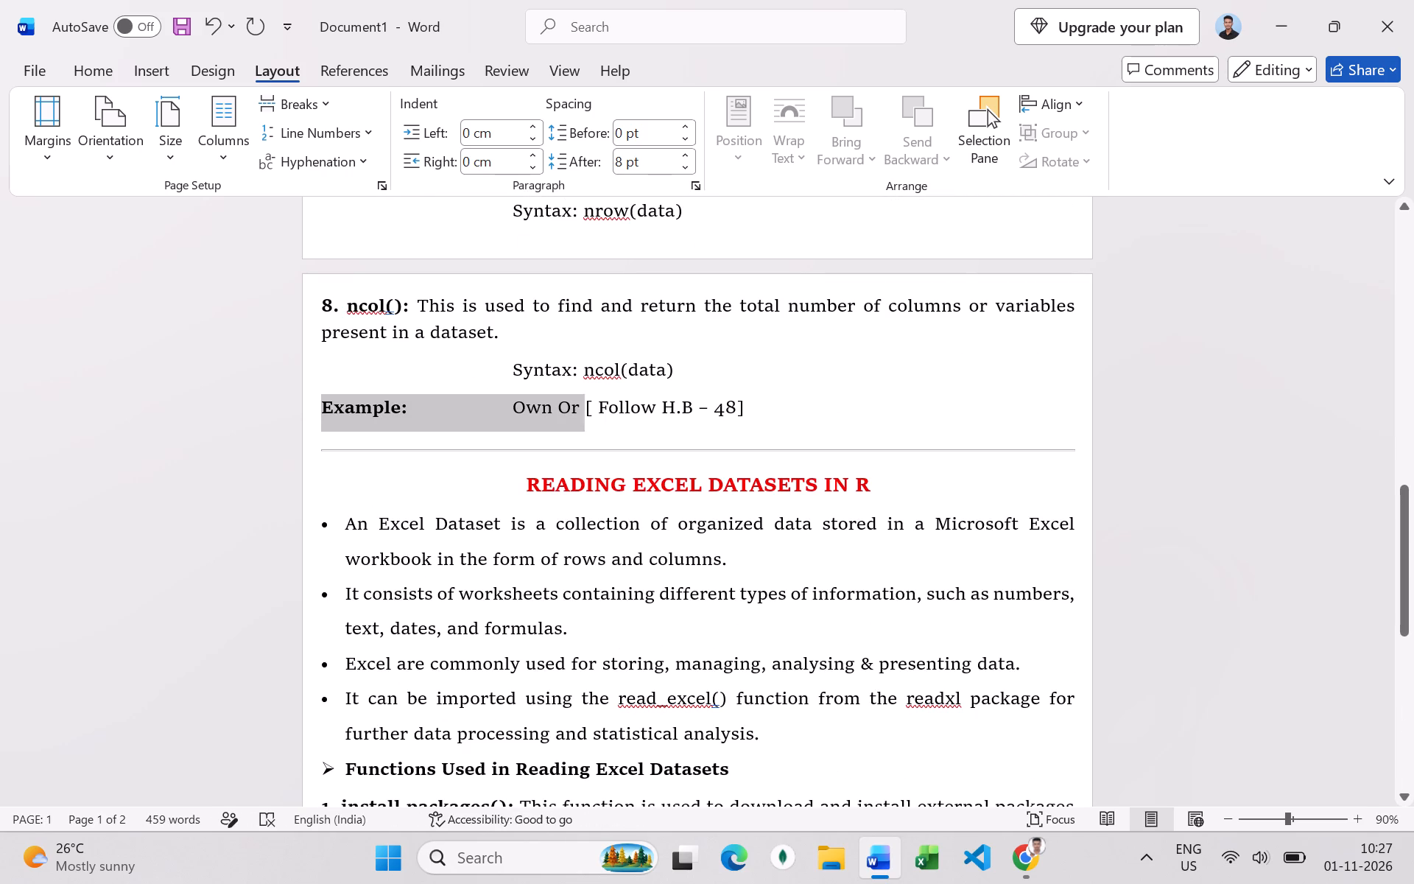
pyautogui.moveTo(621, 430); pyautogui.dragTo(747, 401)
pyautogui.hotkey('ctrl', 'c')
pyautogui.scroll(-7, 600, 545)
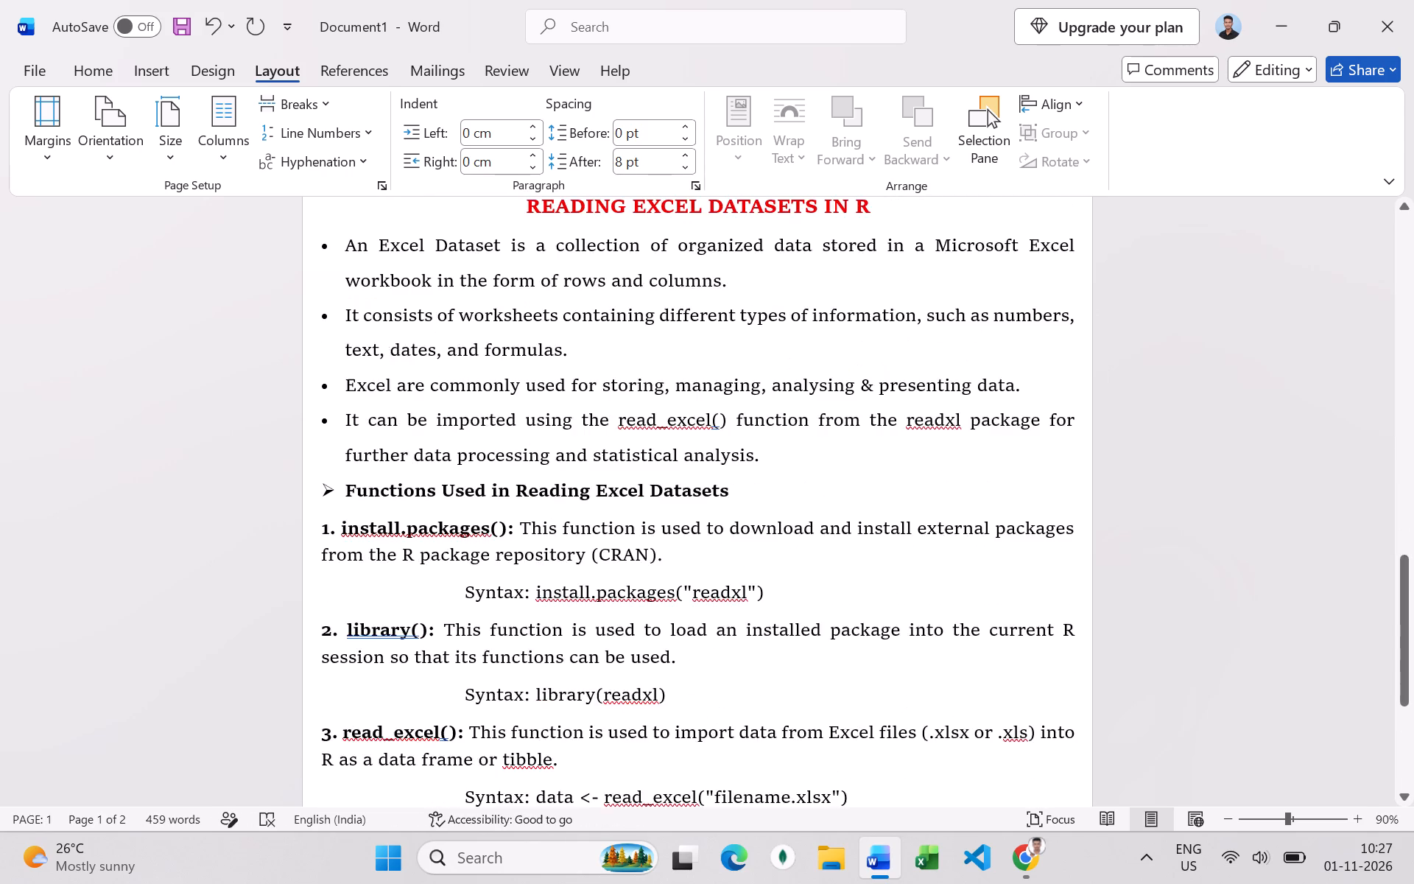
pyautogui.scroll(-13, 576, 548)
pyautogui.click(370, 730)
pyautogui.hotkey('ctrl', 'v')
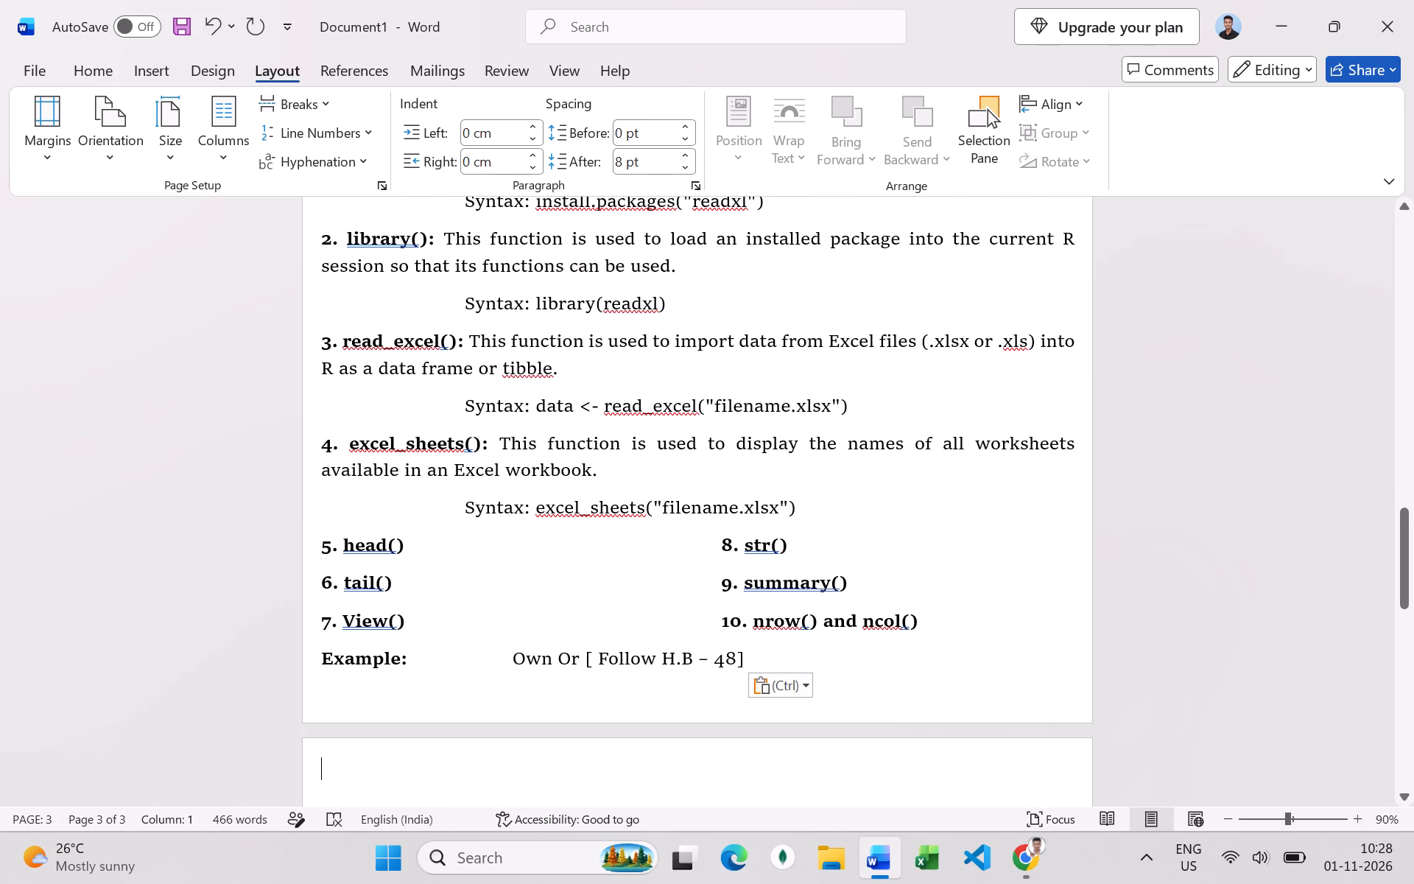
pyautogui.click(320, 658)
pyautogui.press('Tab')
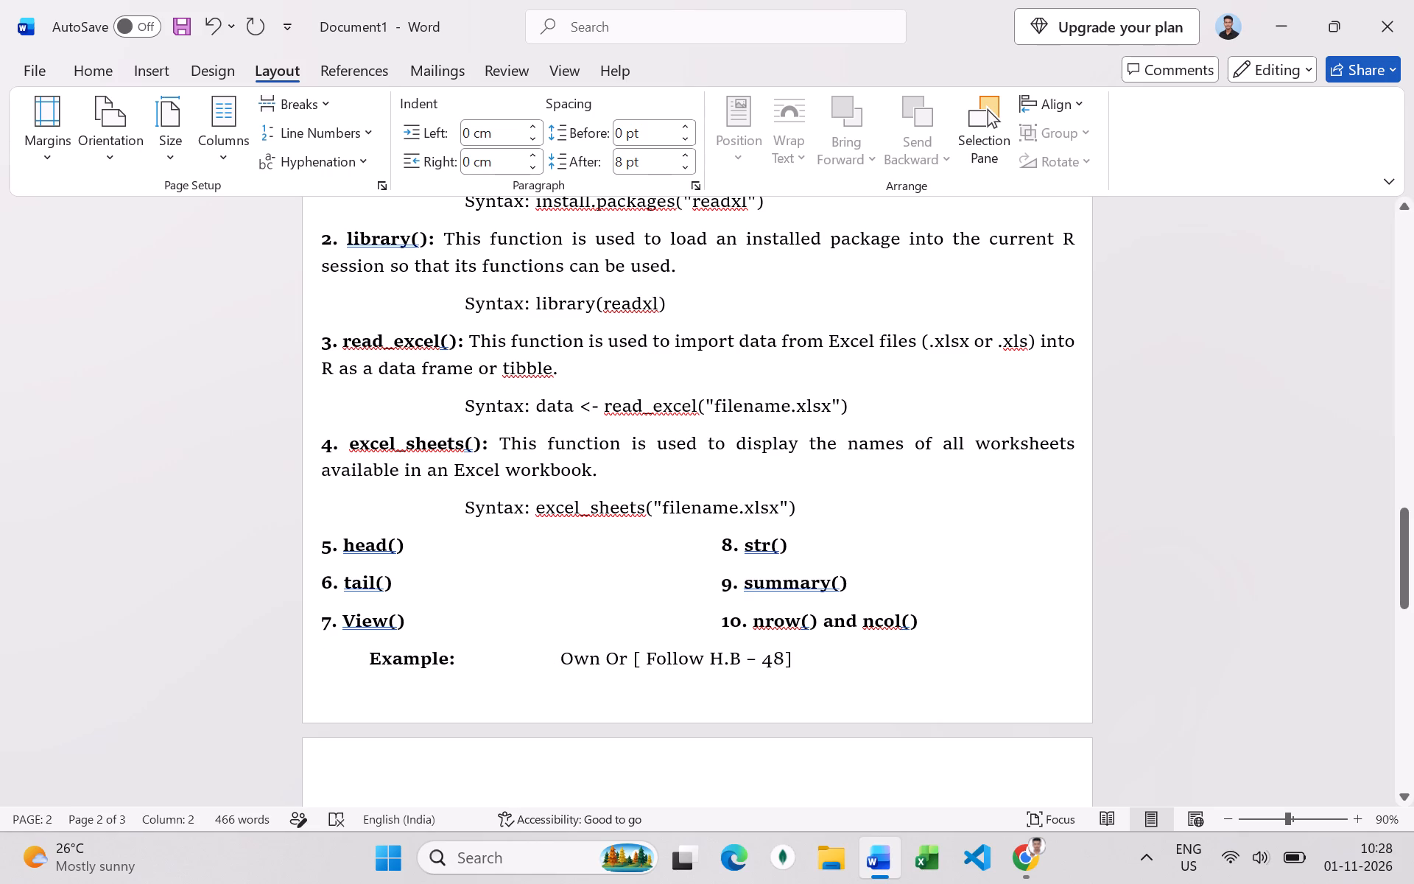
# Change the H.B number in the Example line of the Excel datasets section to 49.
pyautogui.scroll(8, 444, 614)
pyautogui.scroll(-4, 444, 614)
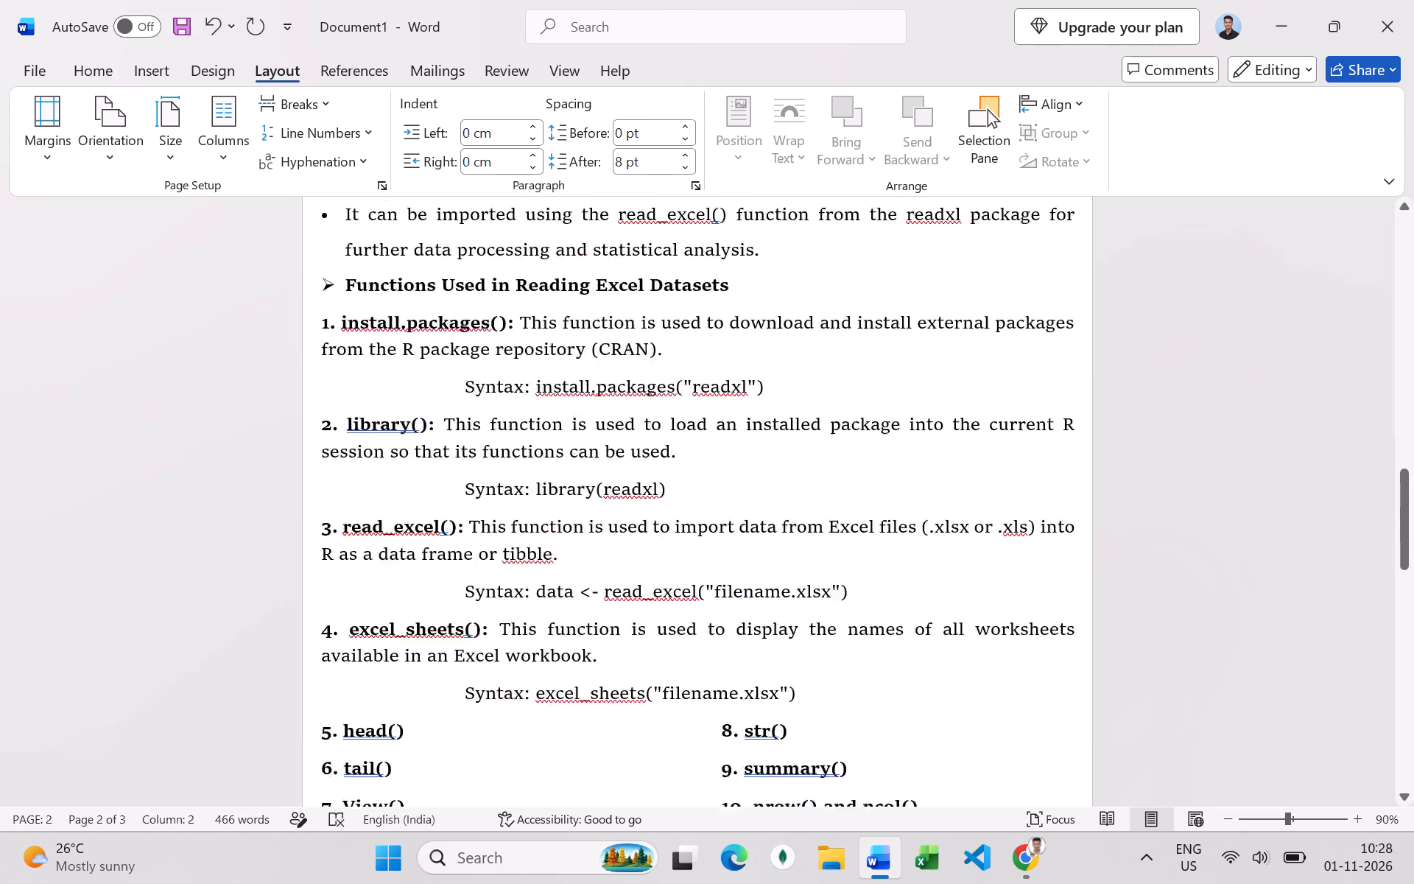
pyautogui.scroll(-3, 445, 614)
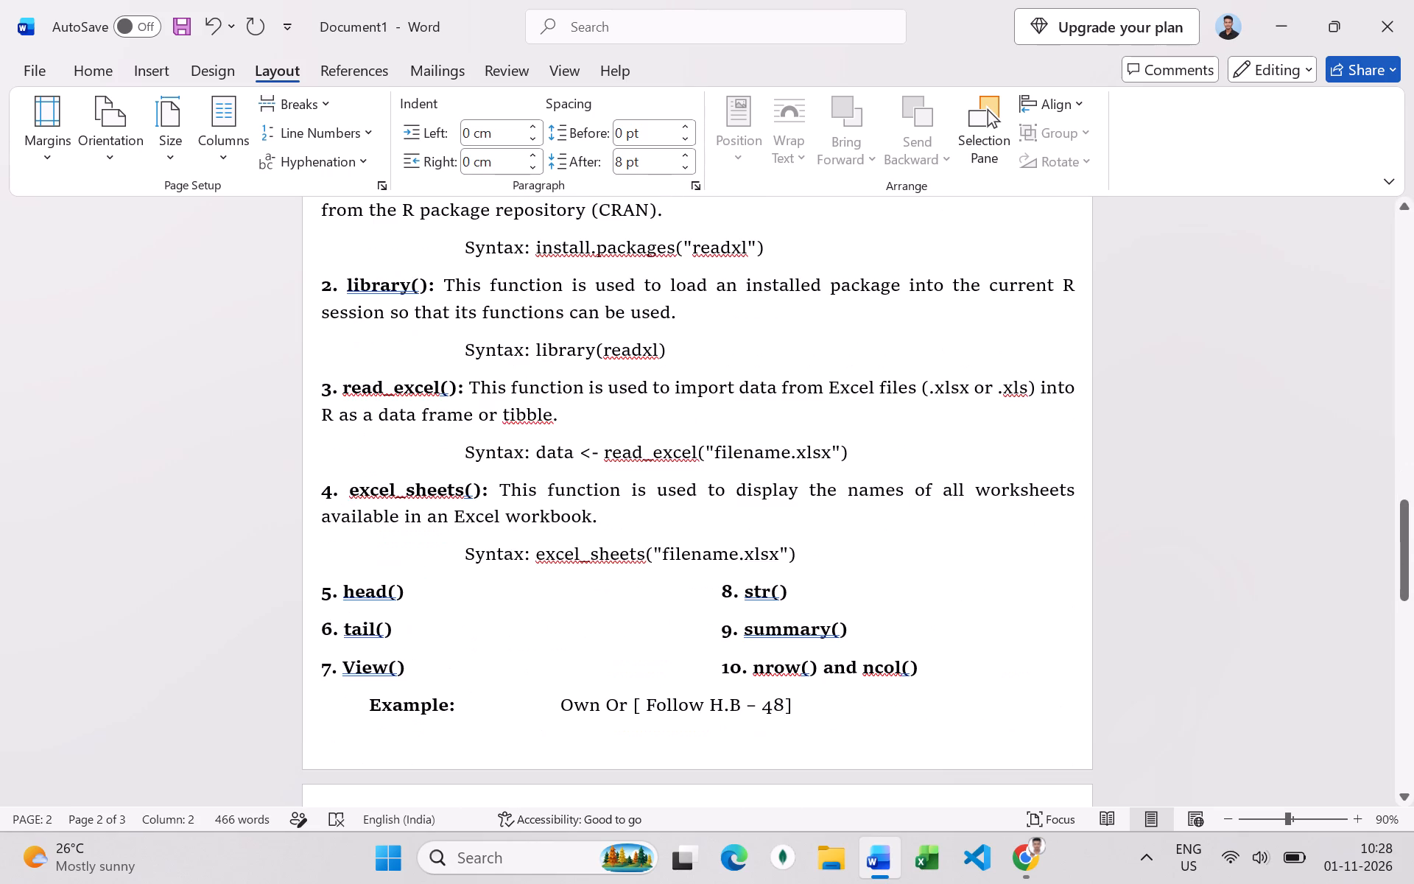
pyautogui.click(782, 708)
pyautogui.press('BackSpace')
pyautogui.press('9')
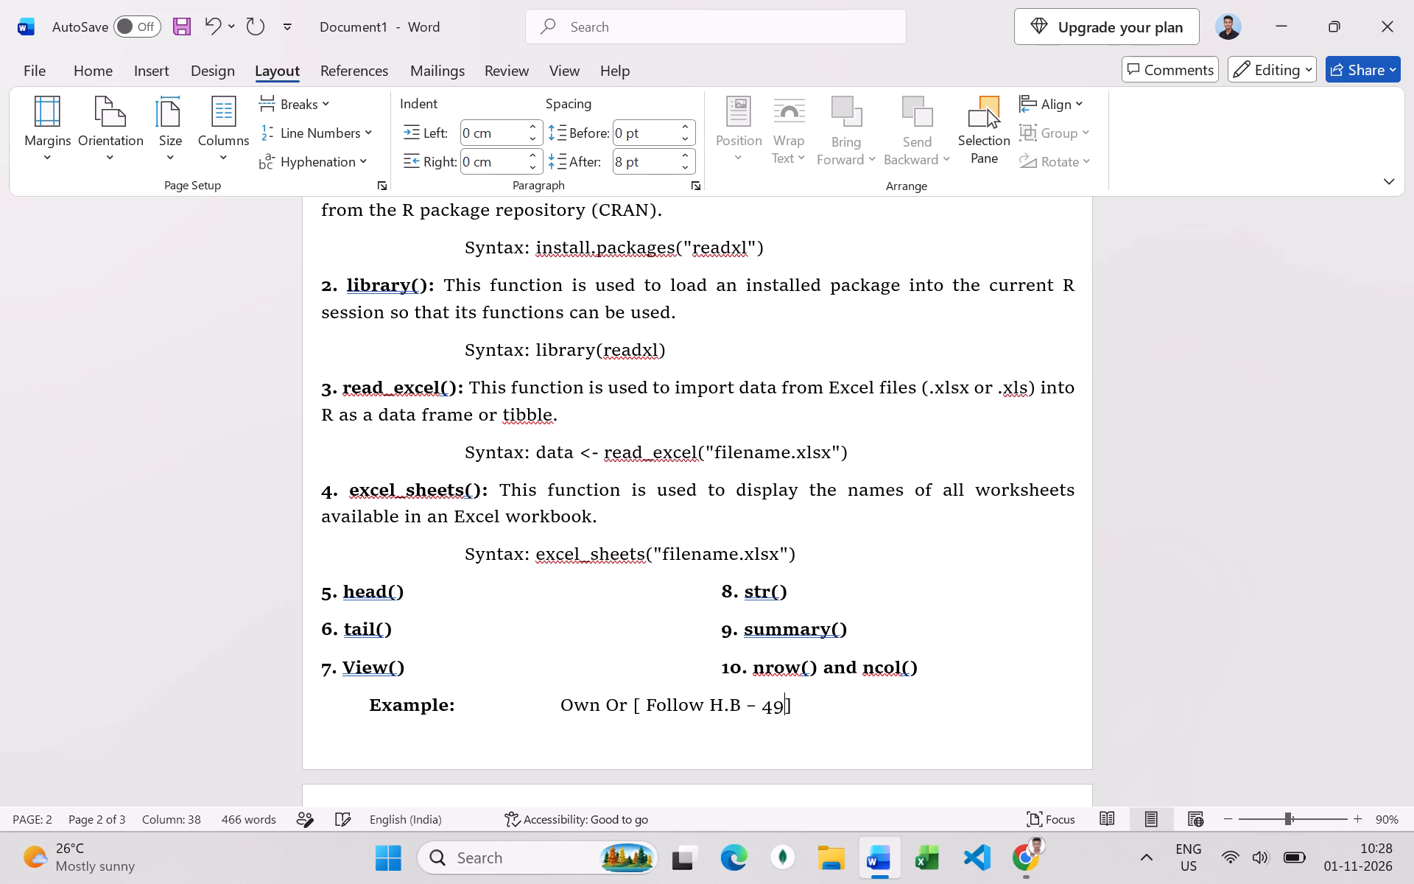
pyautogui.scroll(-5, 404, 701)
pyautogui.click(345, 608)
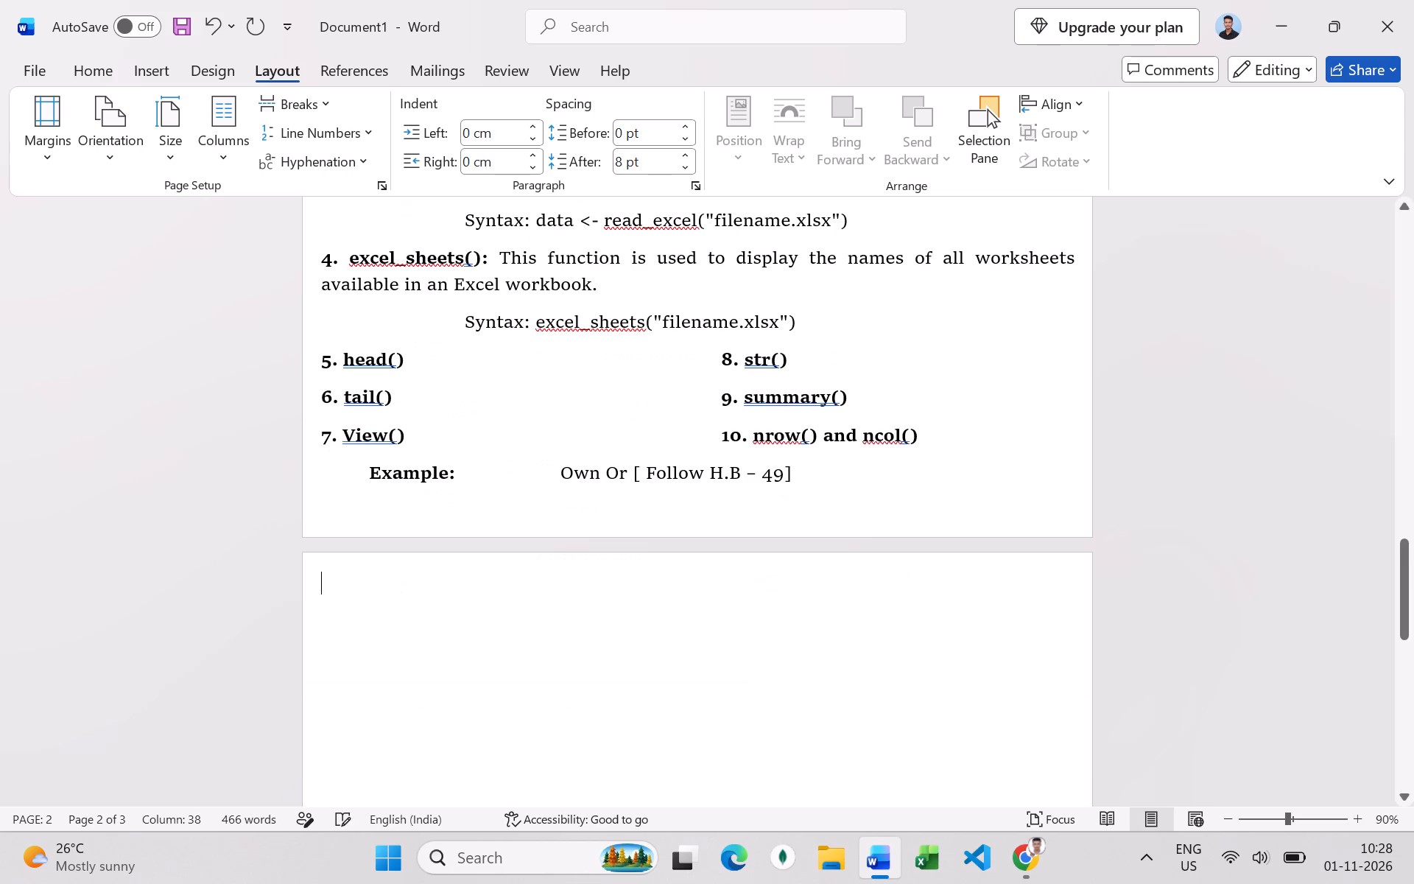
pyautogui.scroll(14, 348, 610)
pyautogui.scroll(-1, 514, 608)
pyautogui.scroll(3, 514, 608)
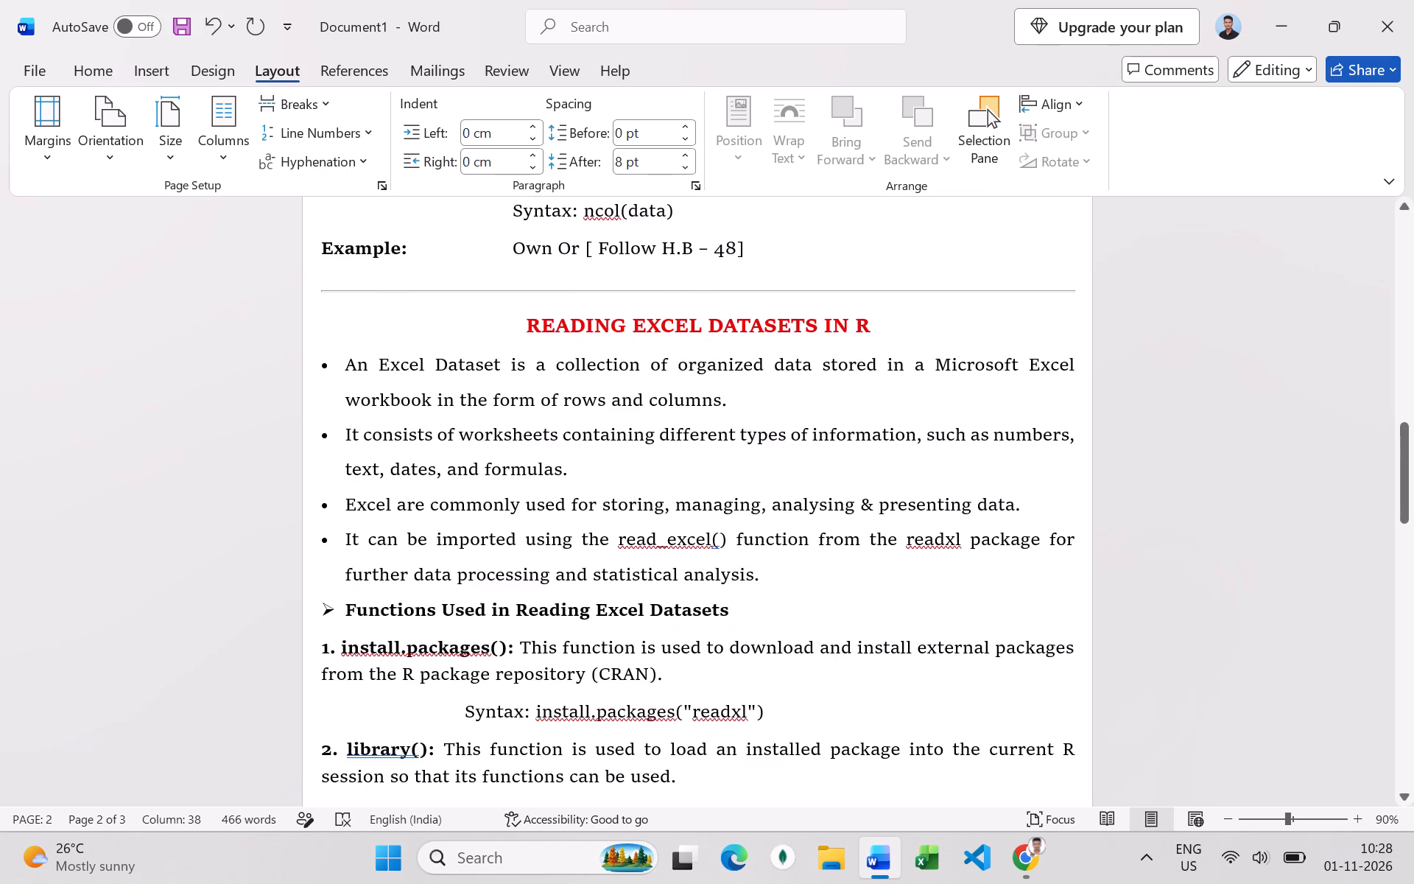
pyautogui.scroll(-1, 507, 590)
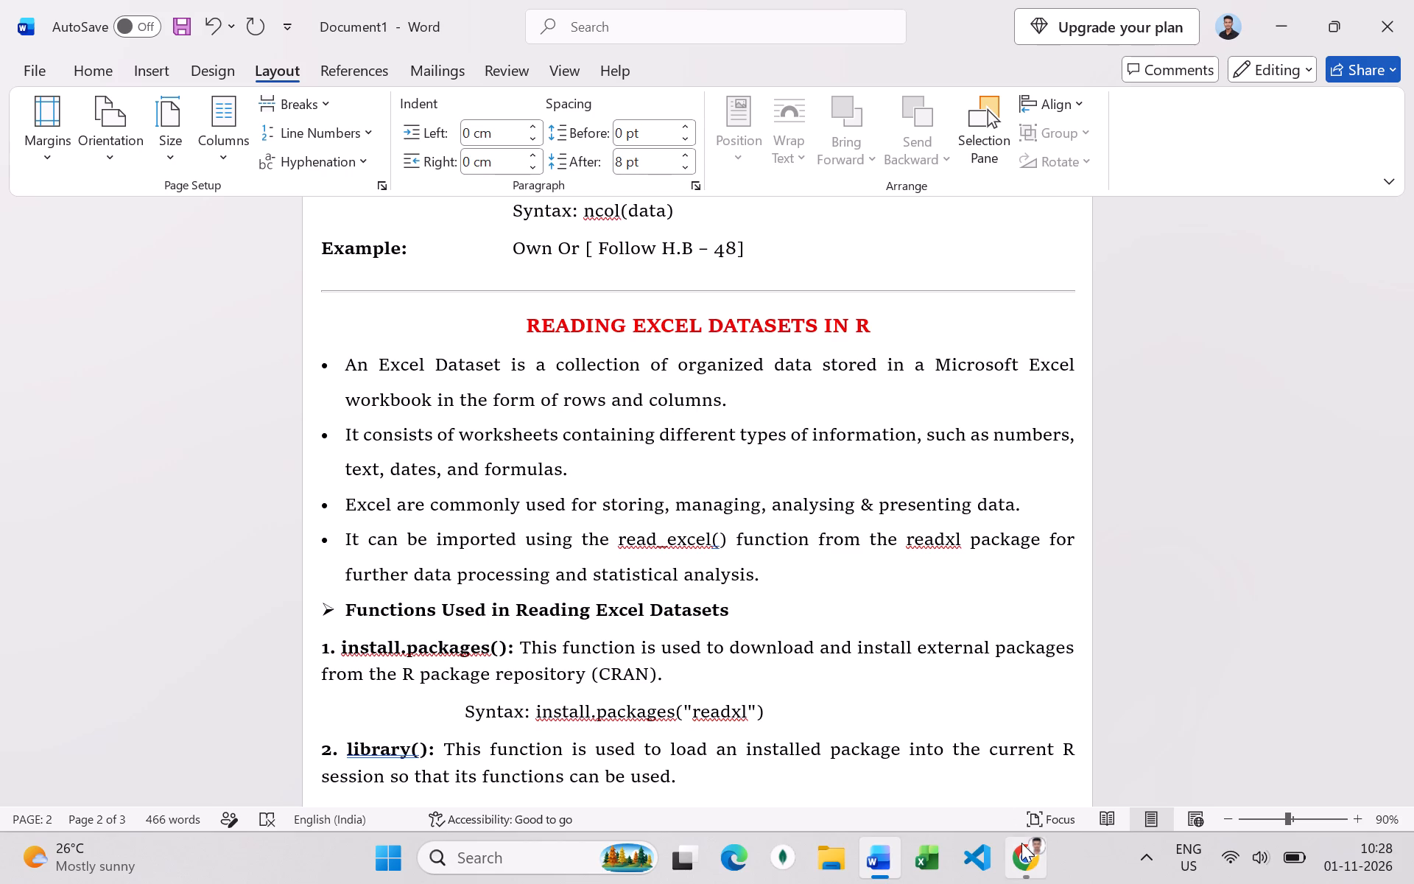
# Search Windows for the Kuro app and launch it.
pyautogui.click(537, 843)
pyautogui.write('kui')
pyautogui.press('BackSpace')
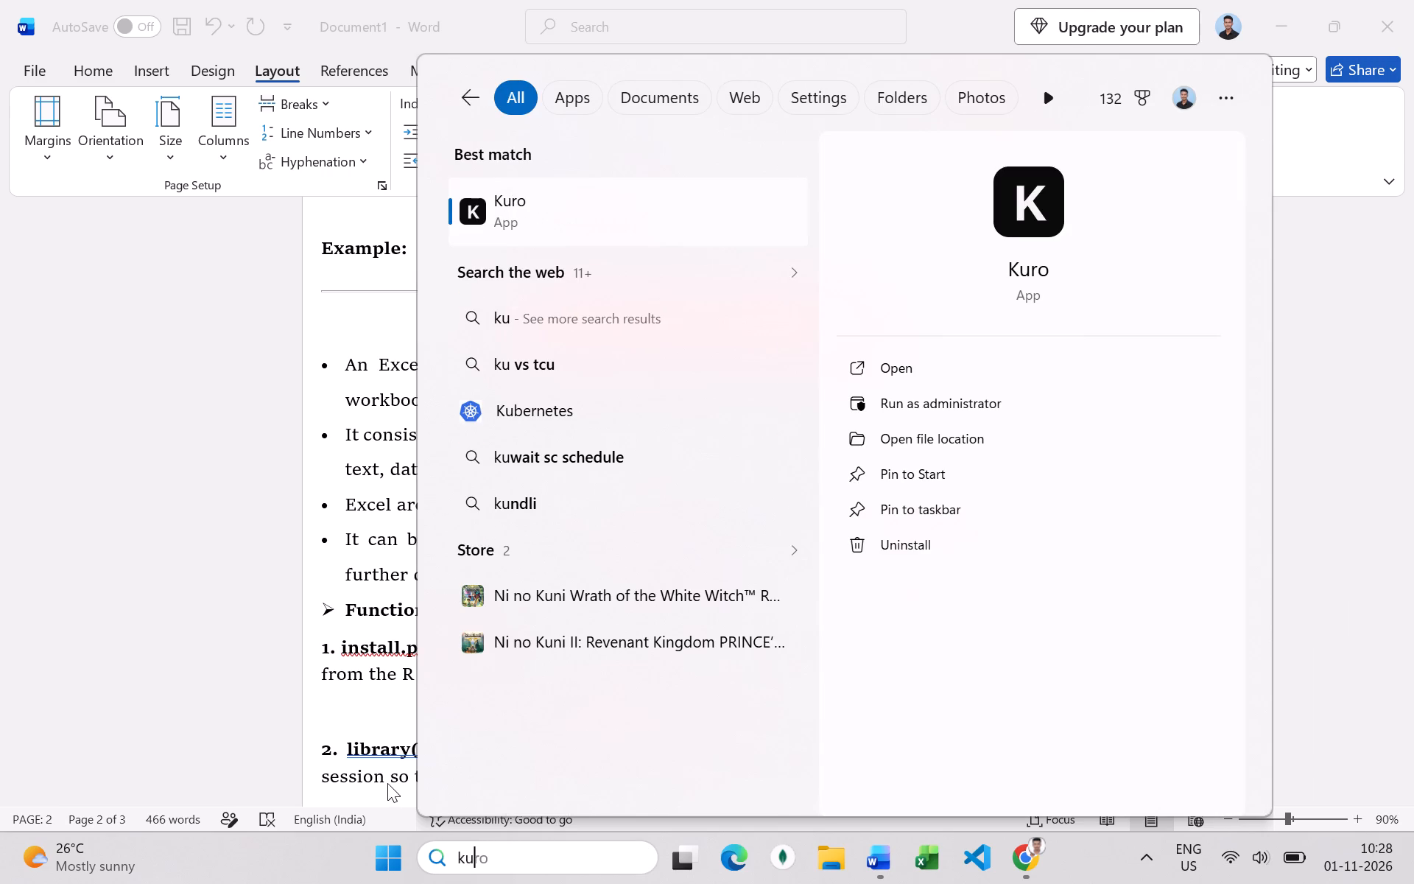
pyautogui.click(532, 207)
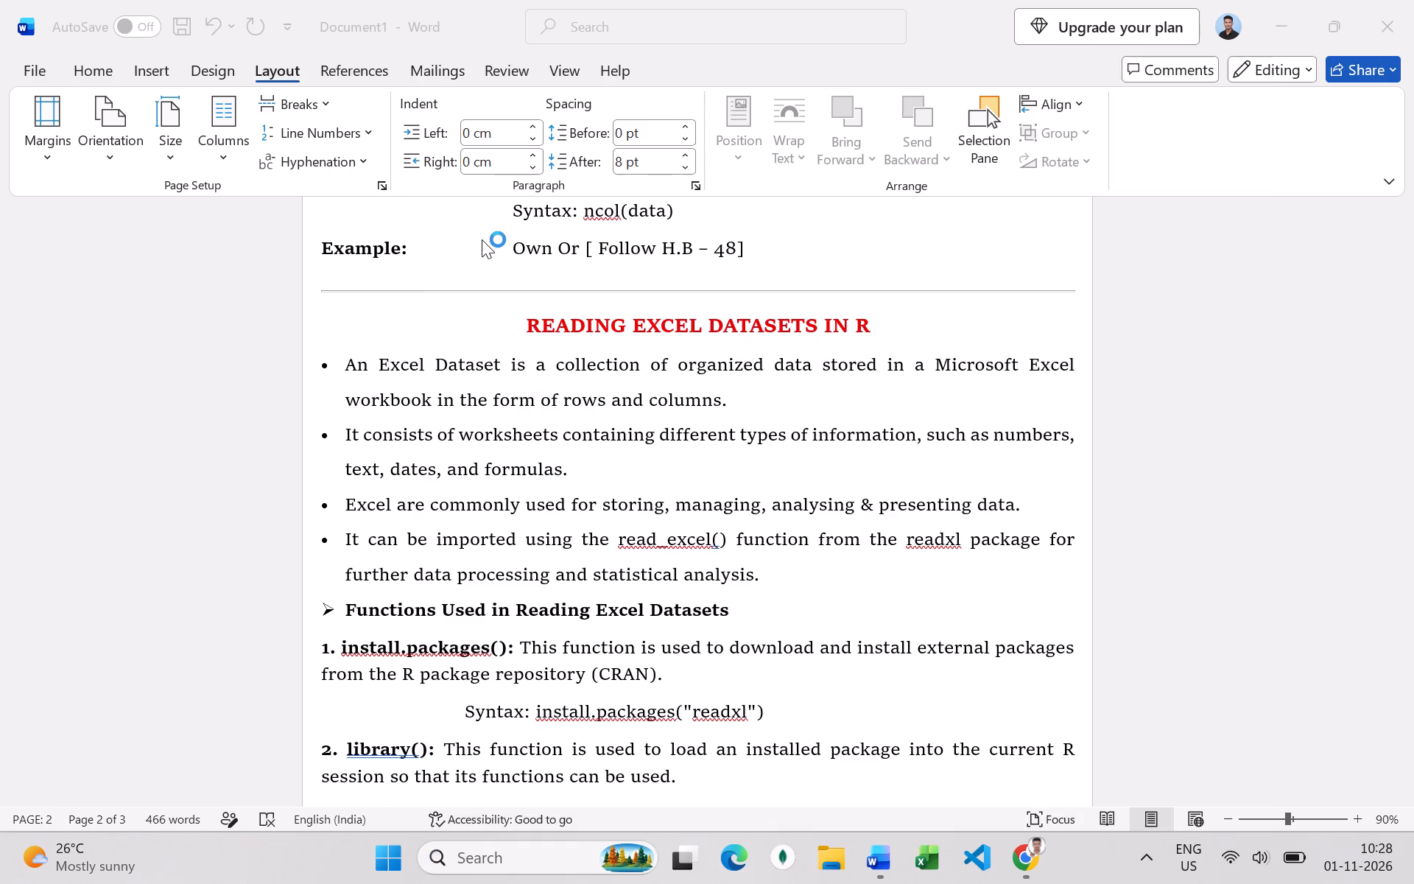
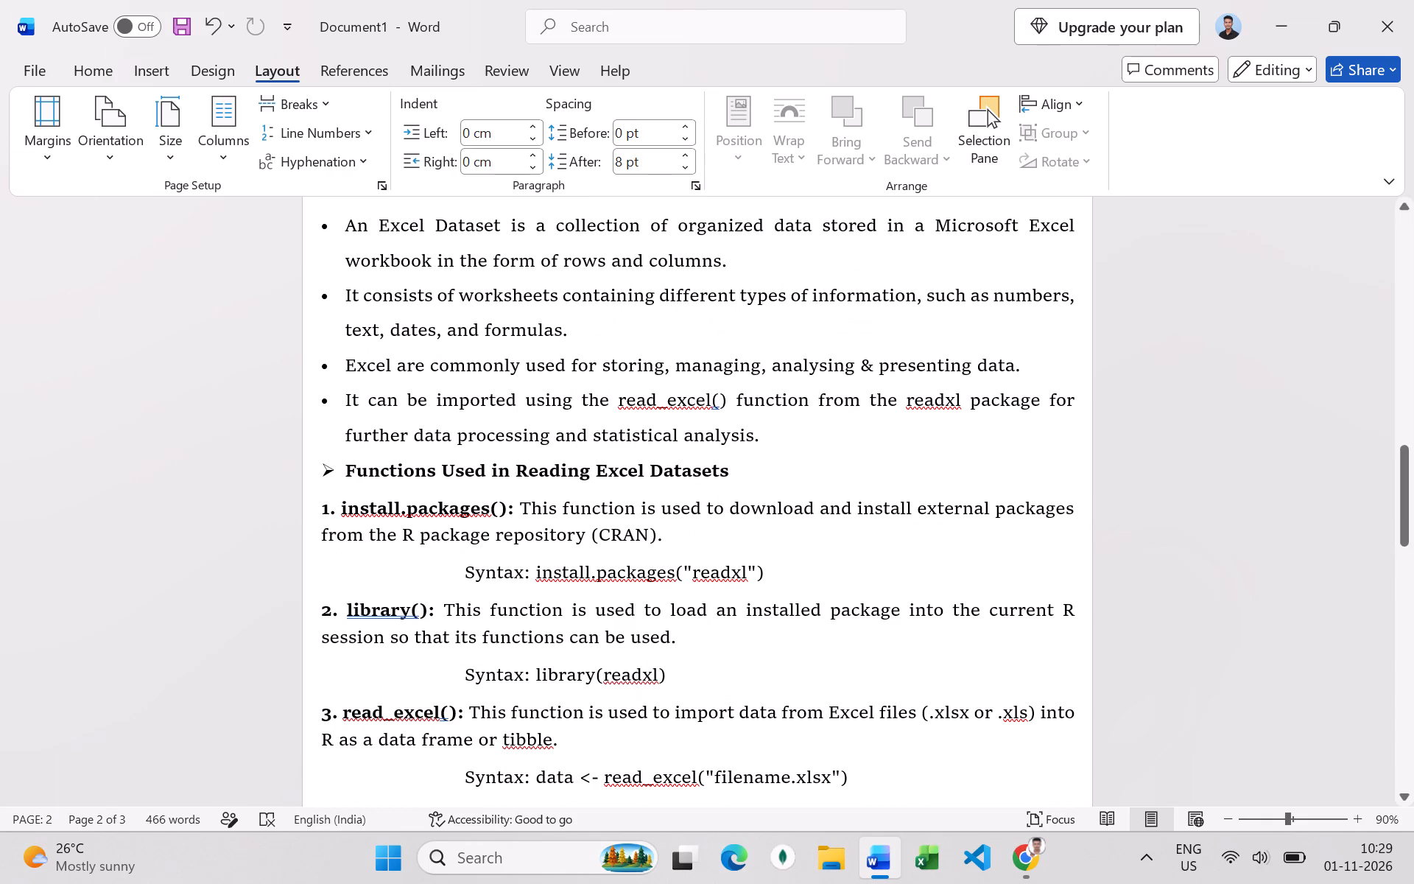
# Look over the notes on CSV file functions and Excel datasets, down to the closing Example line.
pyautogui.scroll(-5, 656, 522)
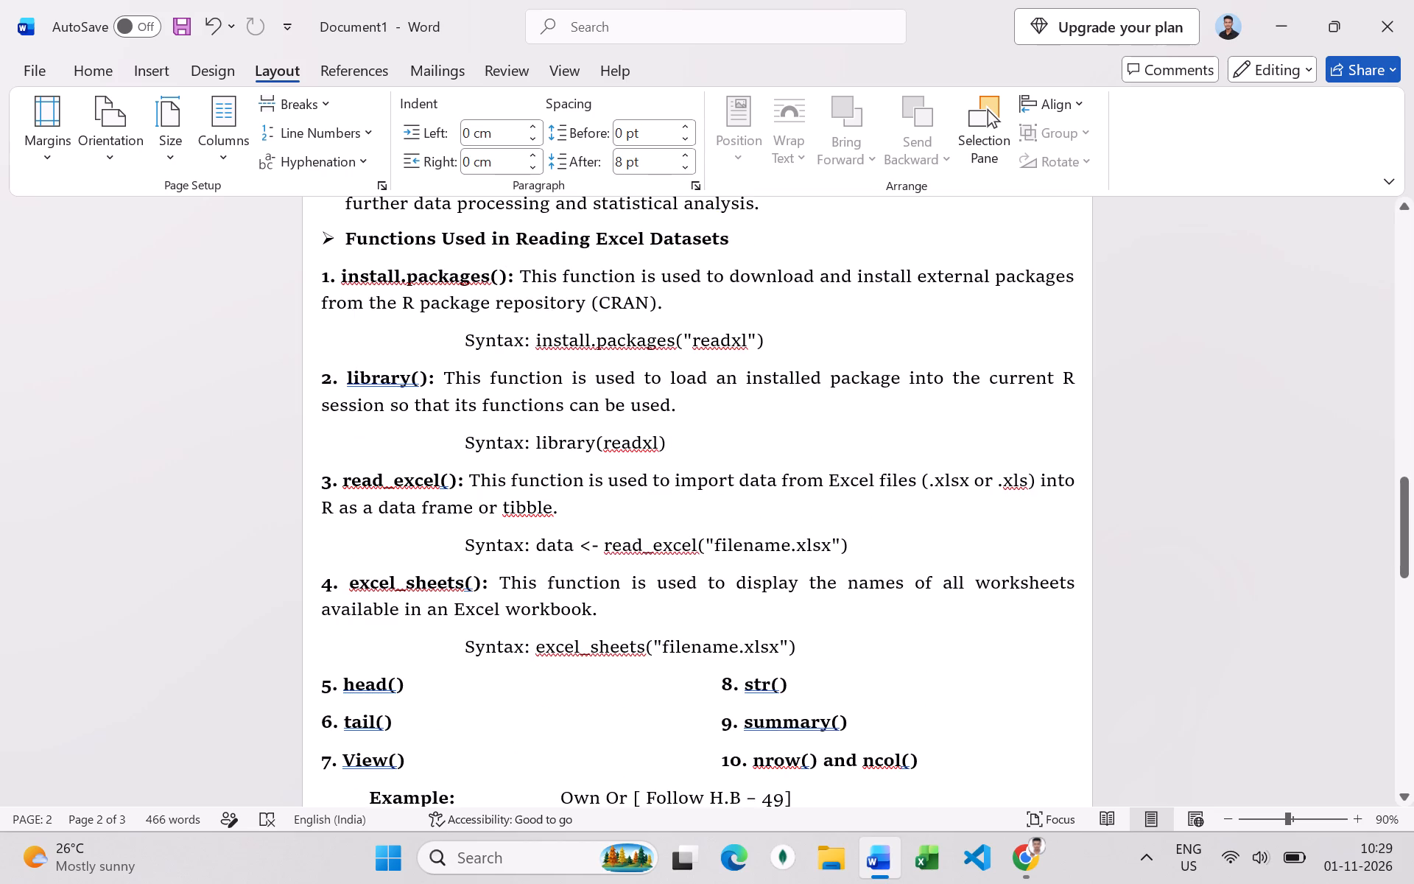
pyautogui.scroll(-4, 581, 597)
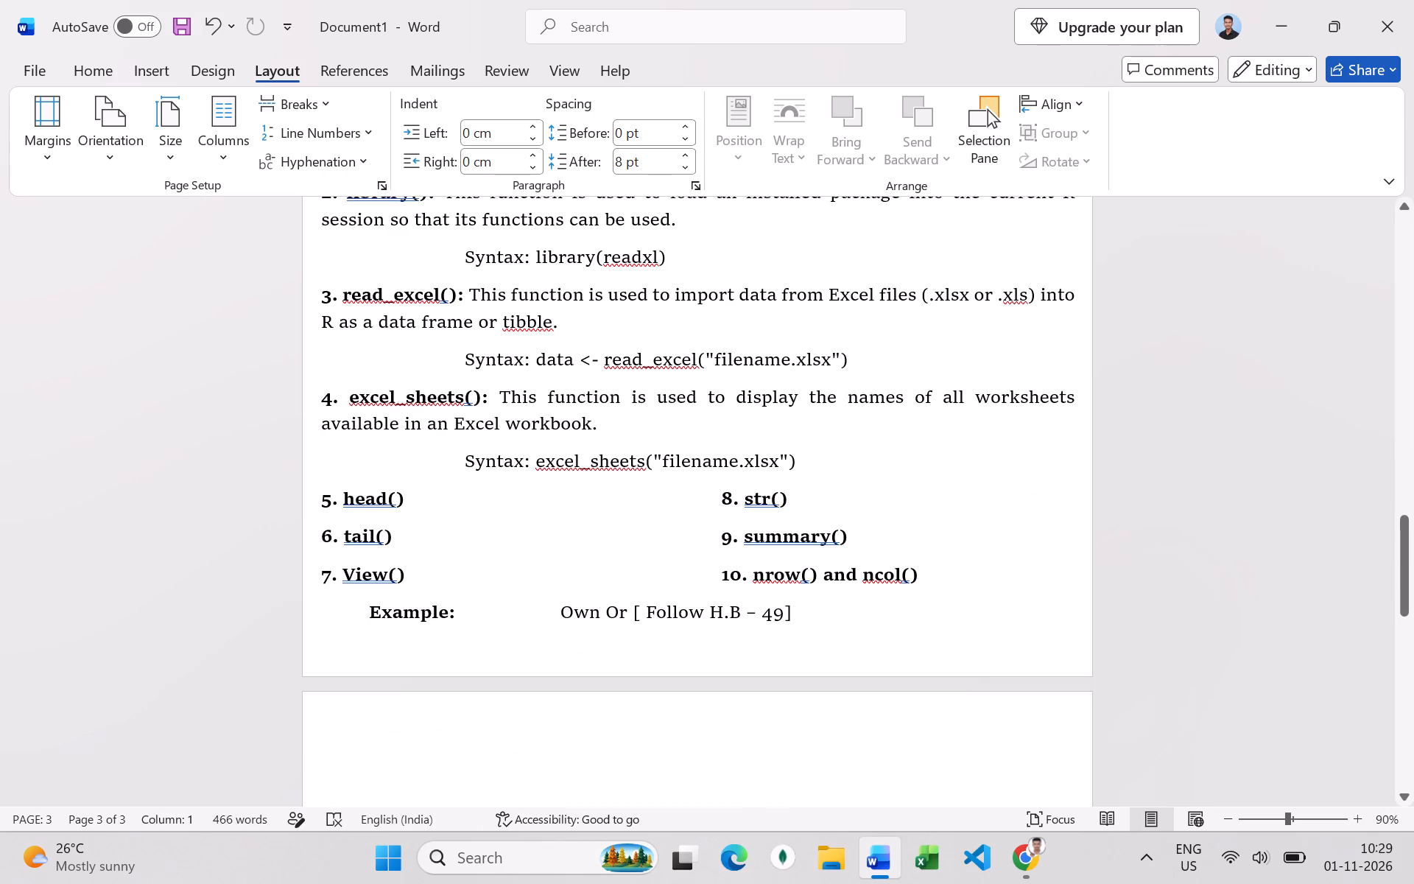
pyautogui.scroll(7, 406, 709)
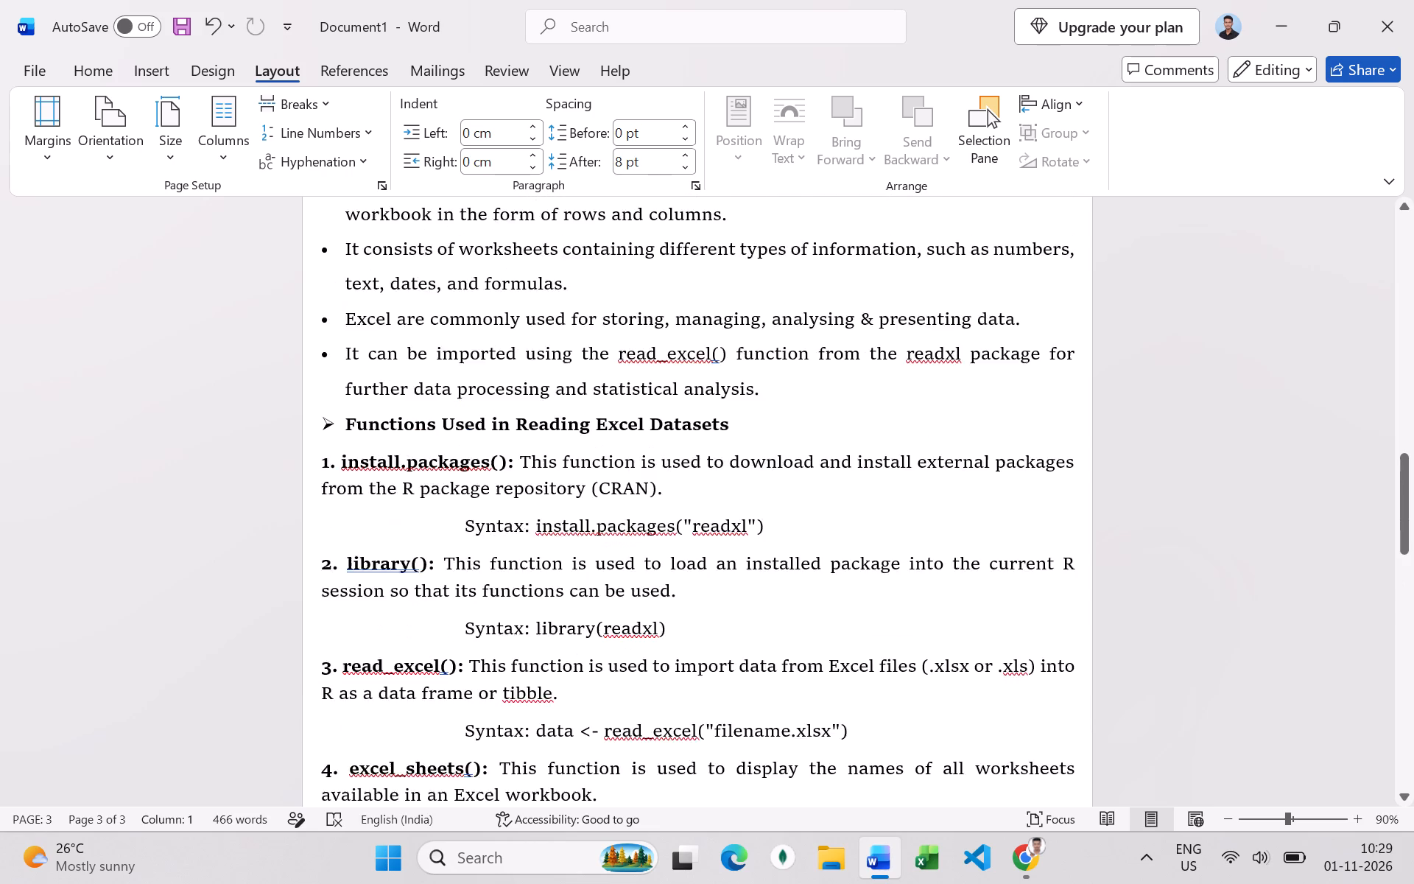
pyautogui.scroll(20, 406, 709)
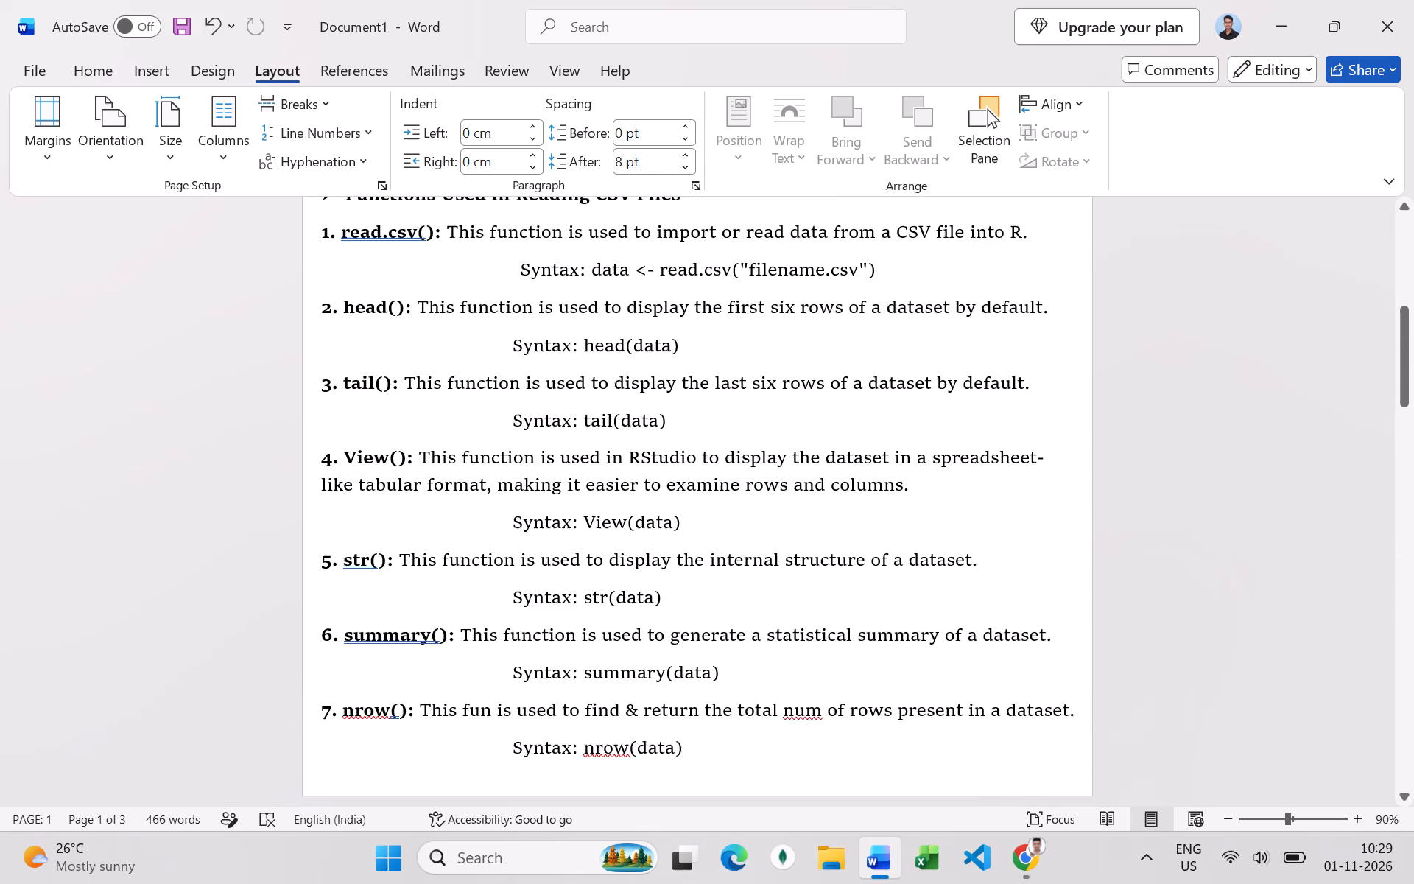
pyautogui.scroll(-12, 412, 709)
pyautogui.scroll(1, 423, 715)
pyautogui.scroll(-13, 423, 715)
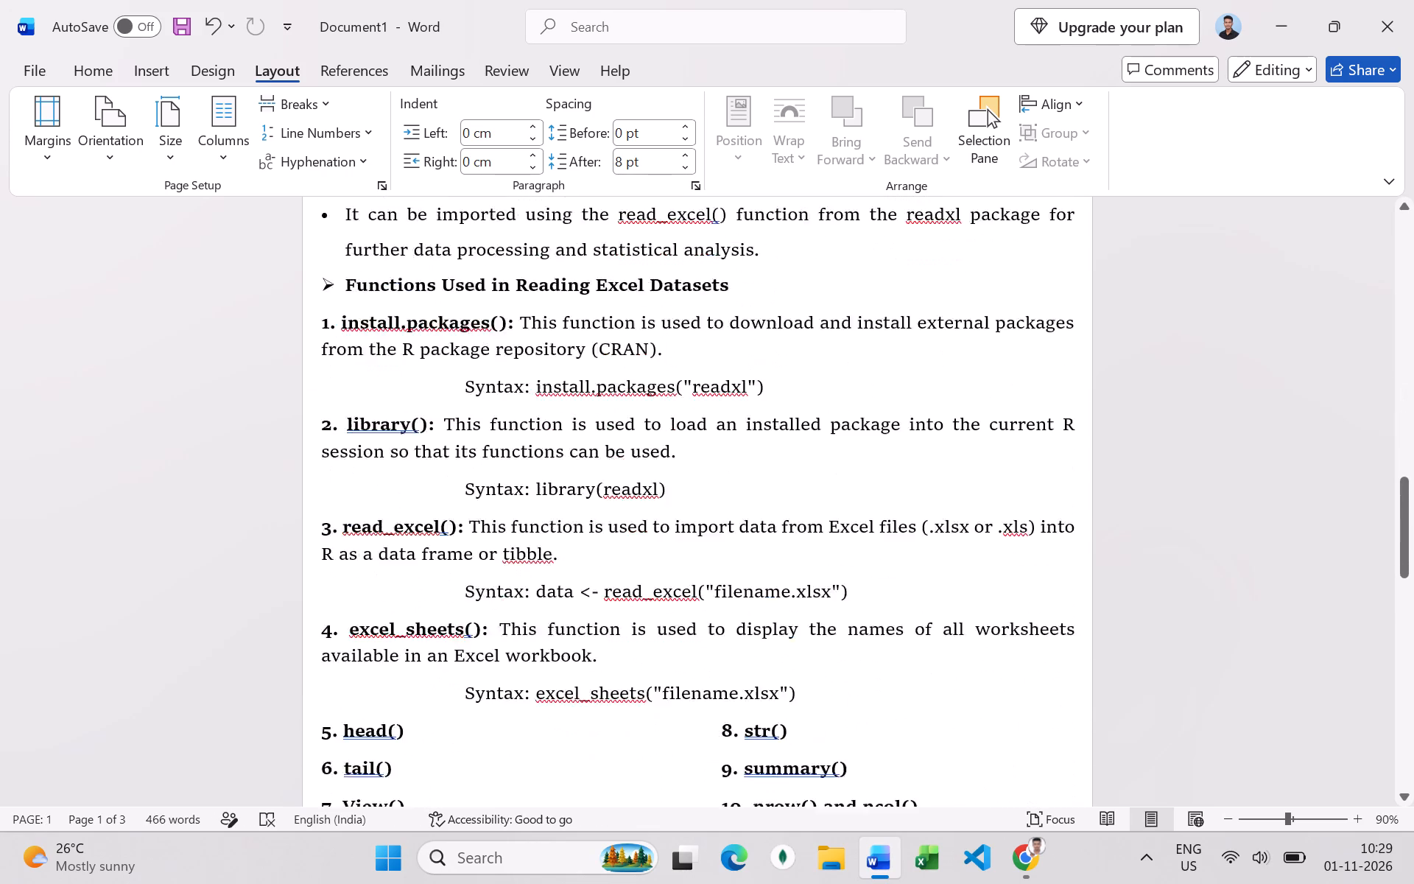
pyautogui.scroll(-3, 423, 715)
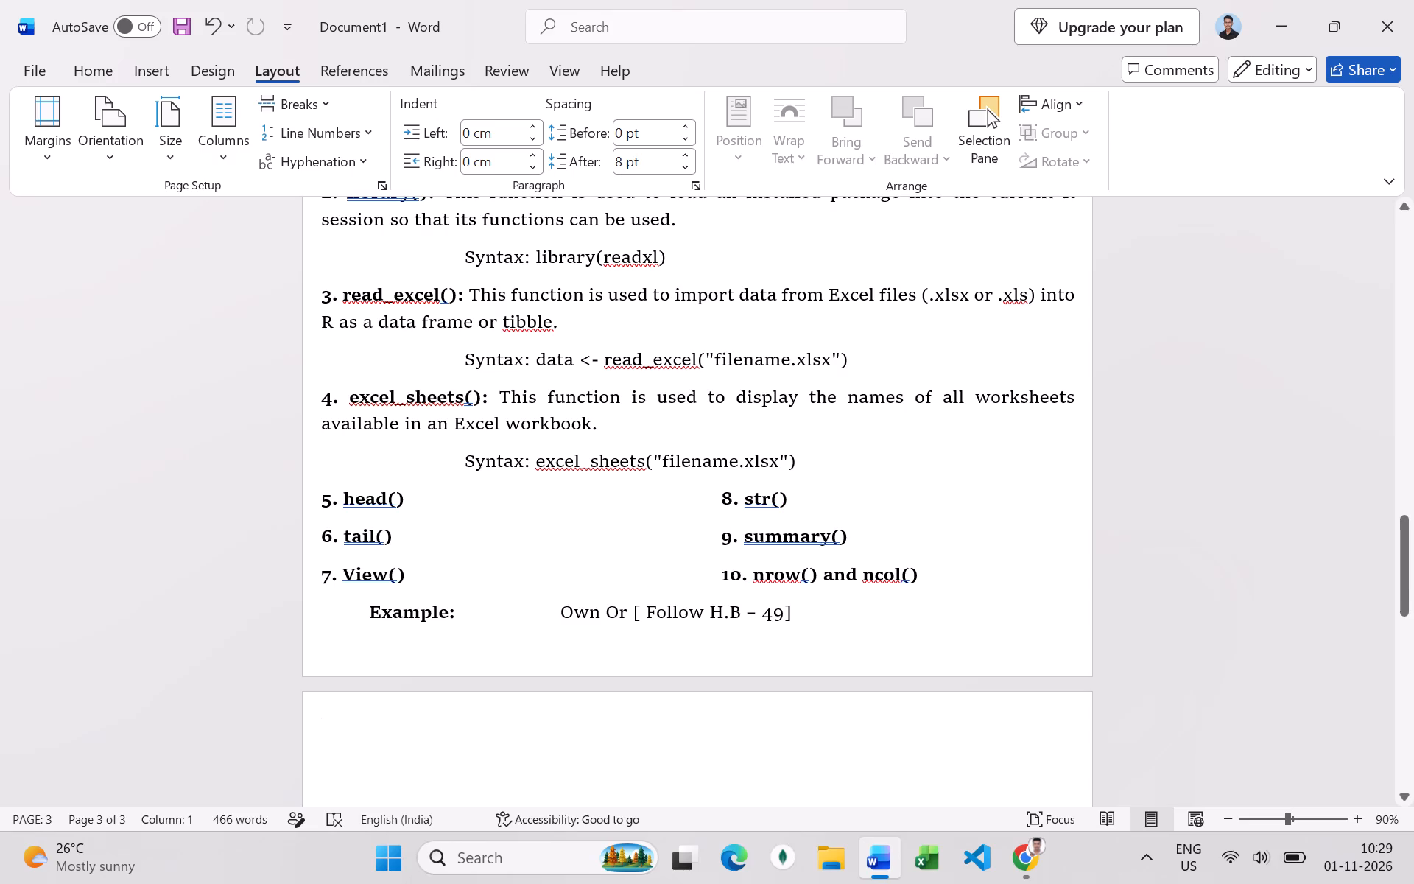
pyautogui.scroll(5, 485, 675)
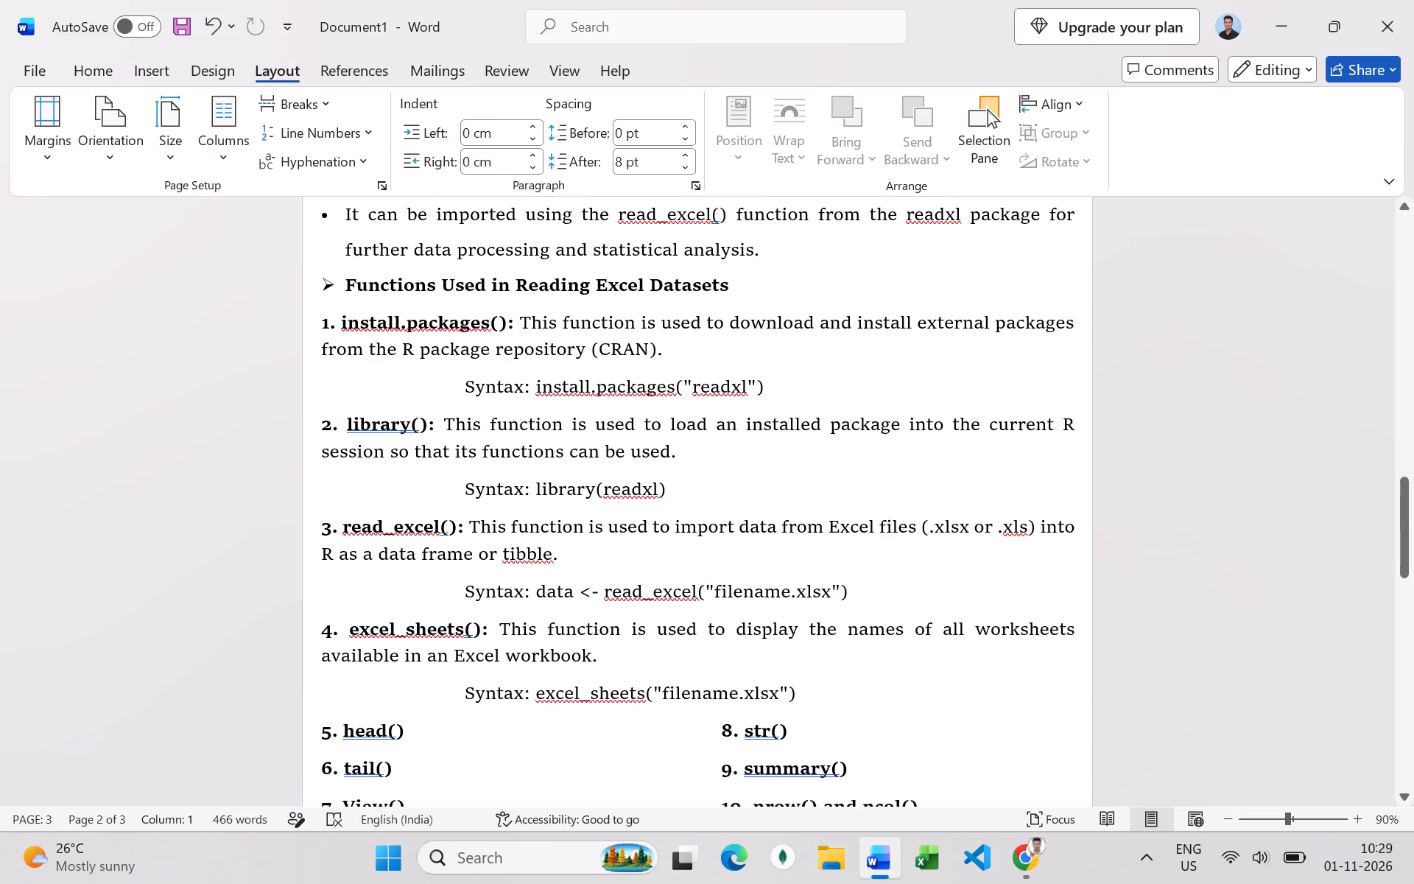
pyautogui.scroll(5, 485, 675)
pyautogui.scroll(-1, 485, 675)
pyautogui.scroll(3, 485, 675)
pyautogui.scroll(-5, 485, 675)
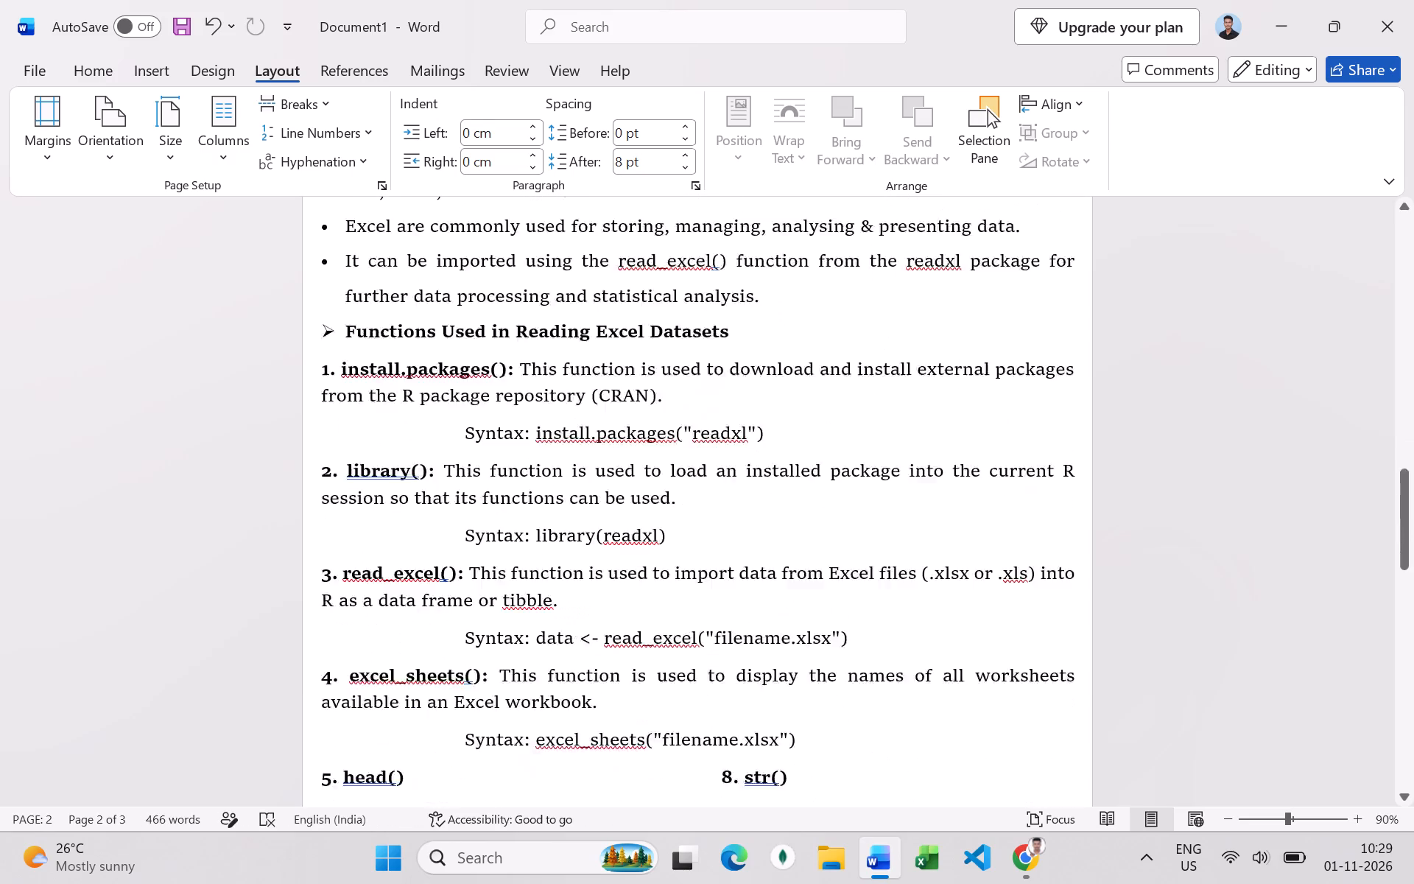
pyautogui.scroll(-11, 485, 675)
pyautogui.hotkey('alt', 'Tab')
pyautogui.click(472, 0)
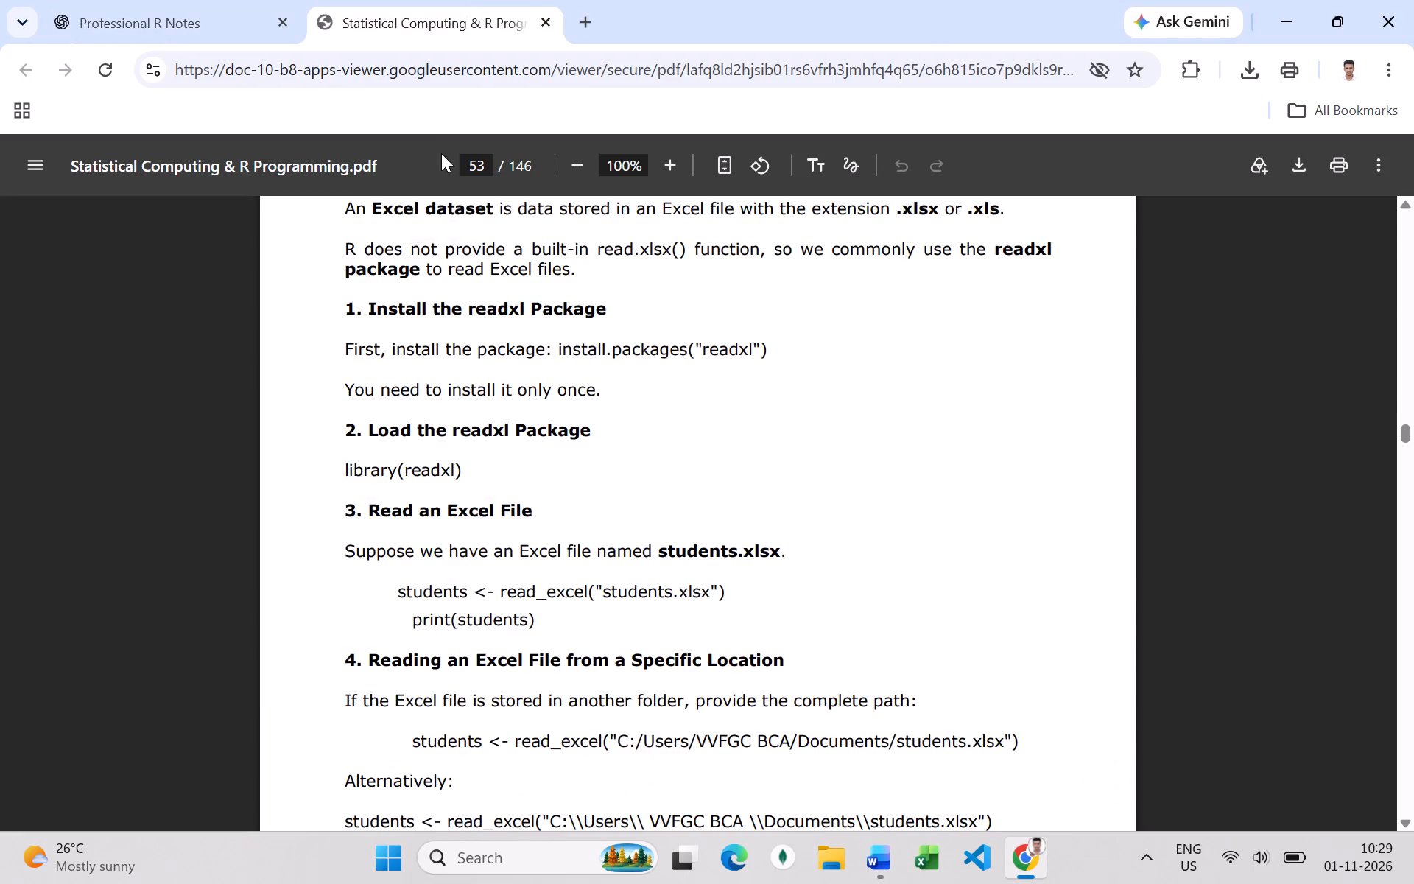
pyautogui.scroll(-11, 482, 462)
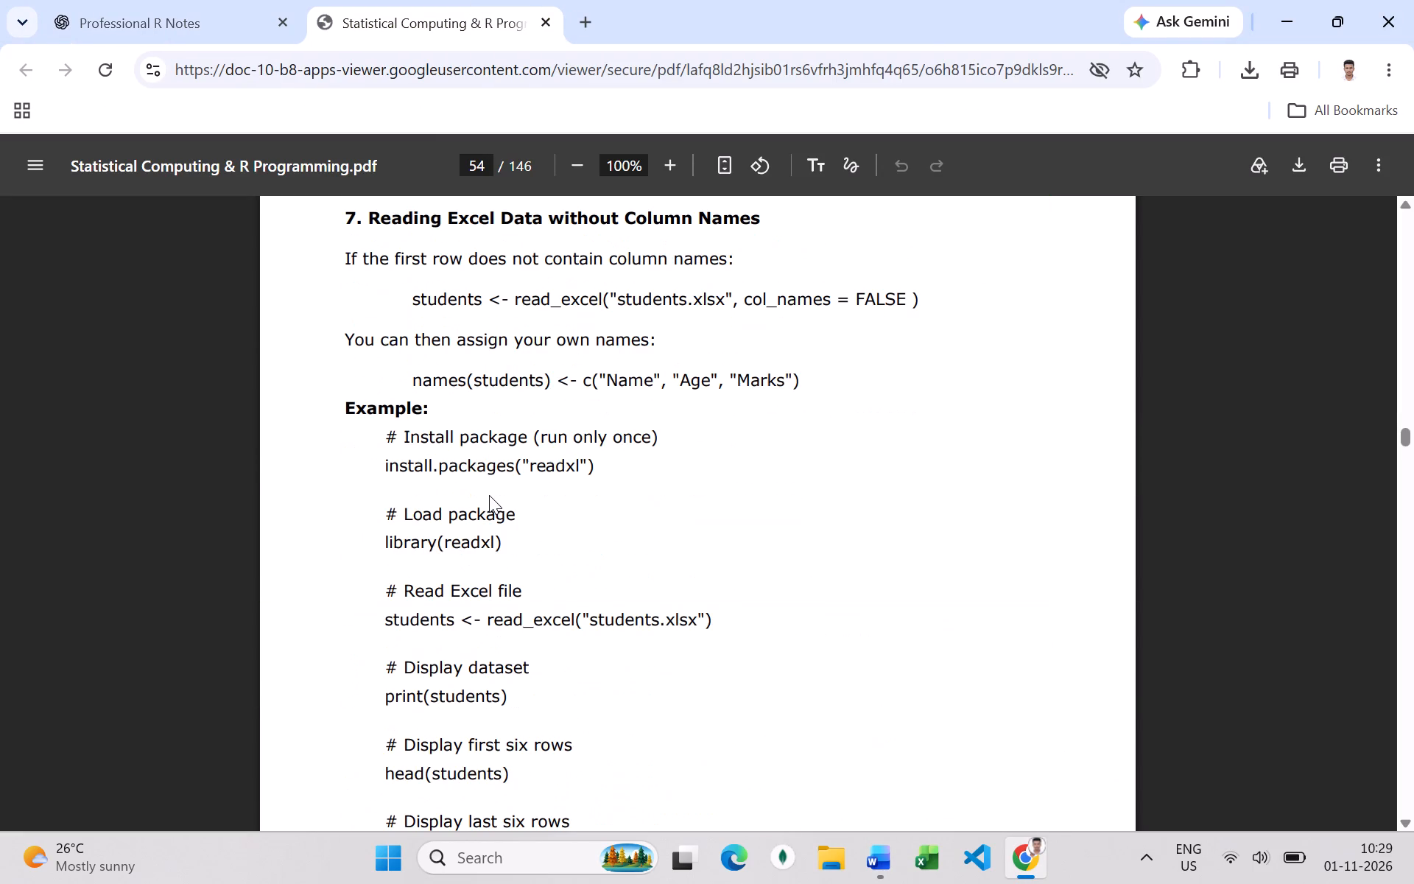
pyautogui.scroll(-6, 499, 455)
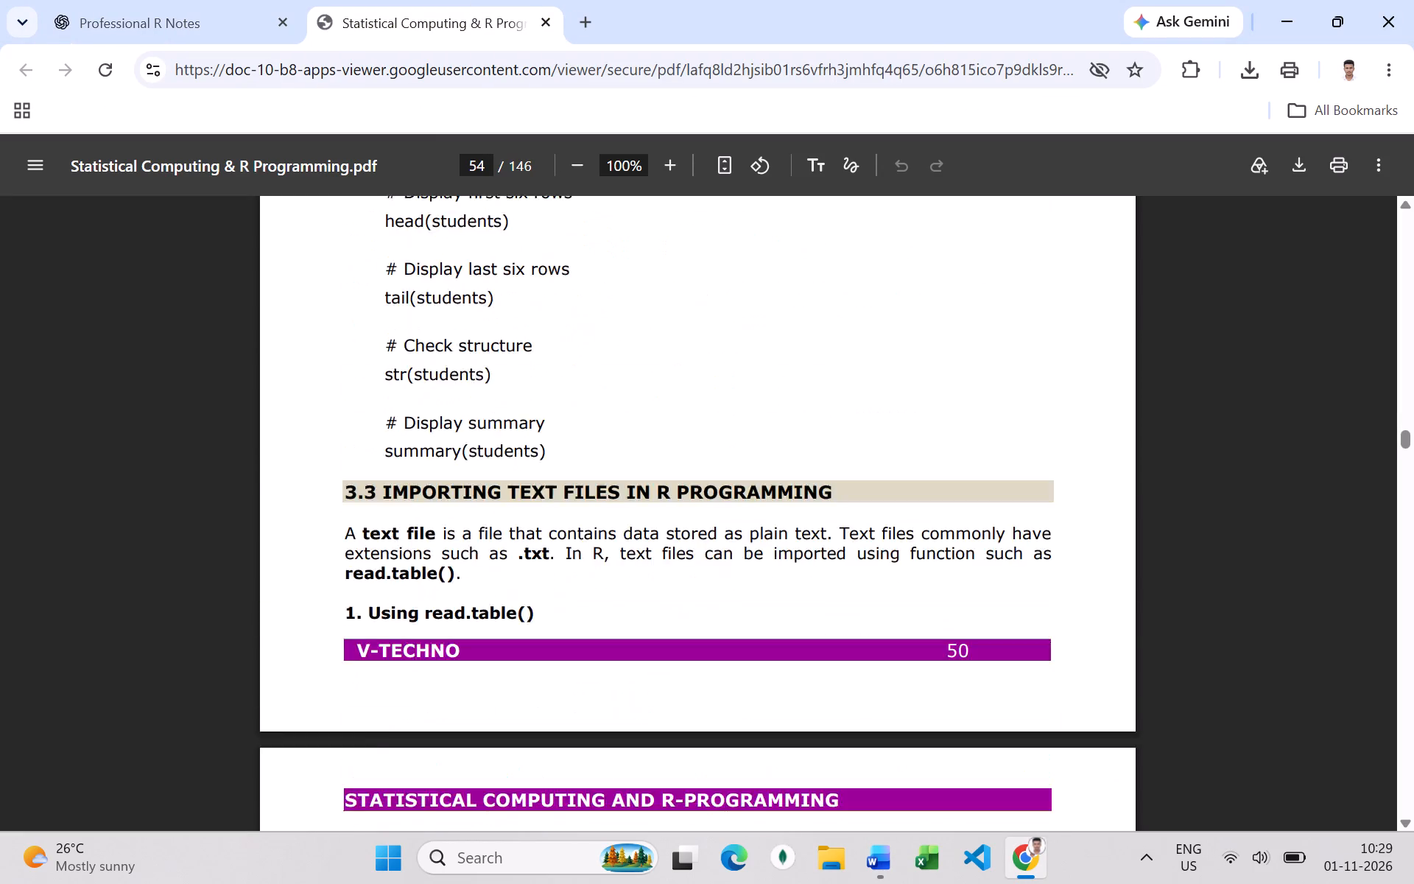
pyautogui.scroll(-2, 490, 457)
pyautogui.scroll(2, 421, 329)
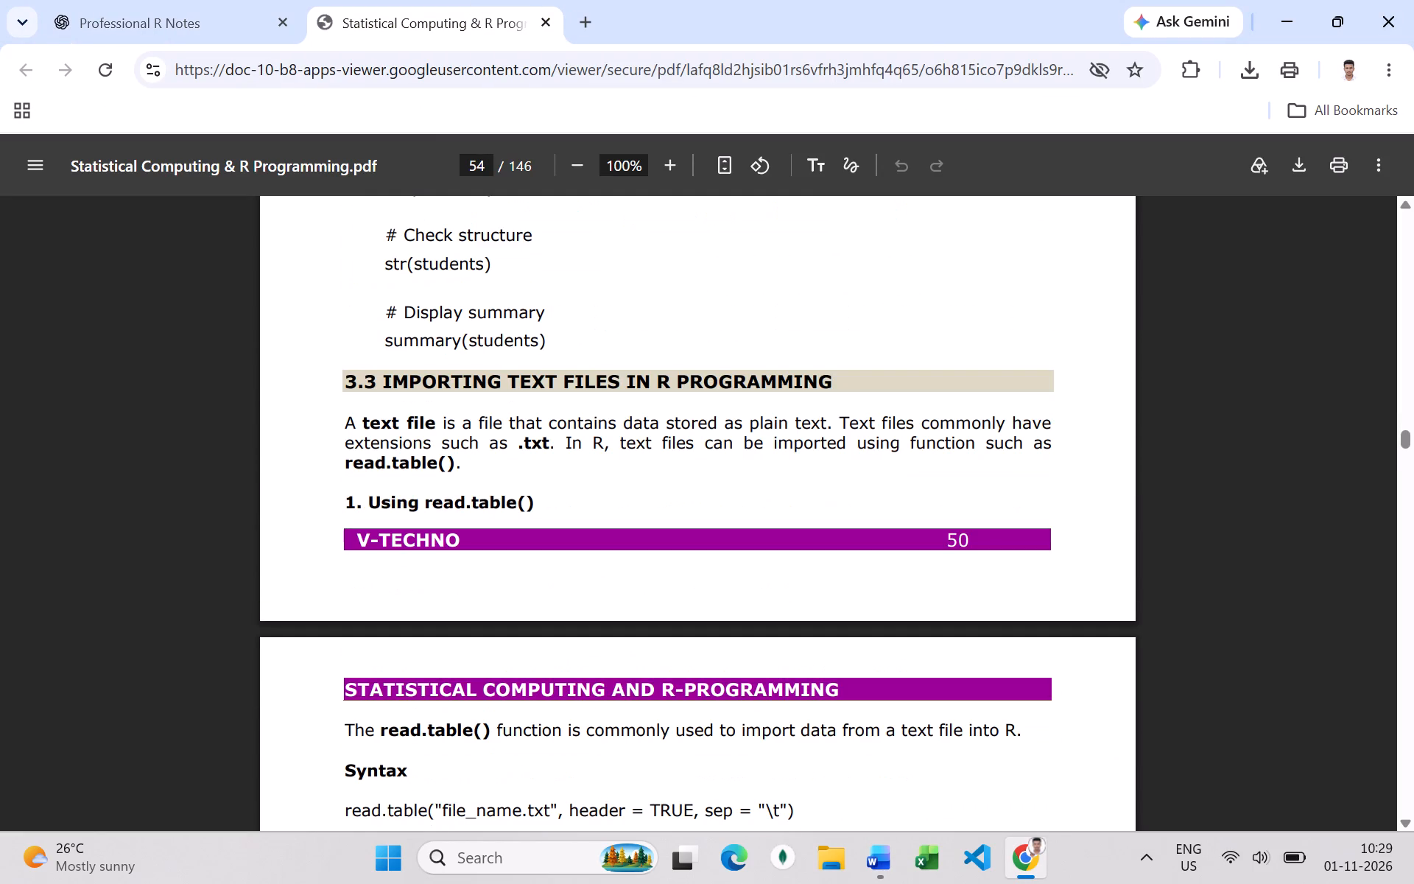
pyautogui.moveTo(383, 377); pyautogui.dragTo(857, 374)
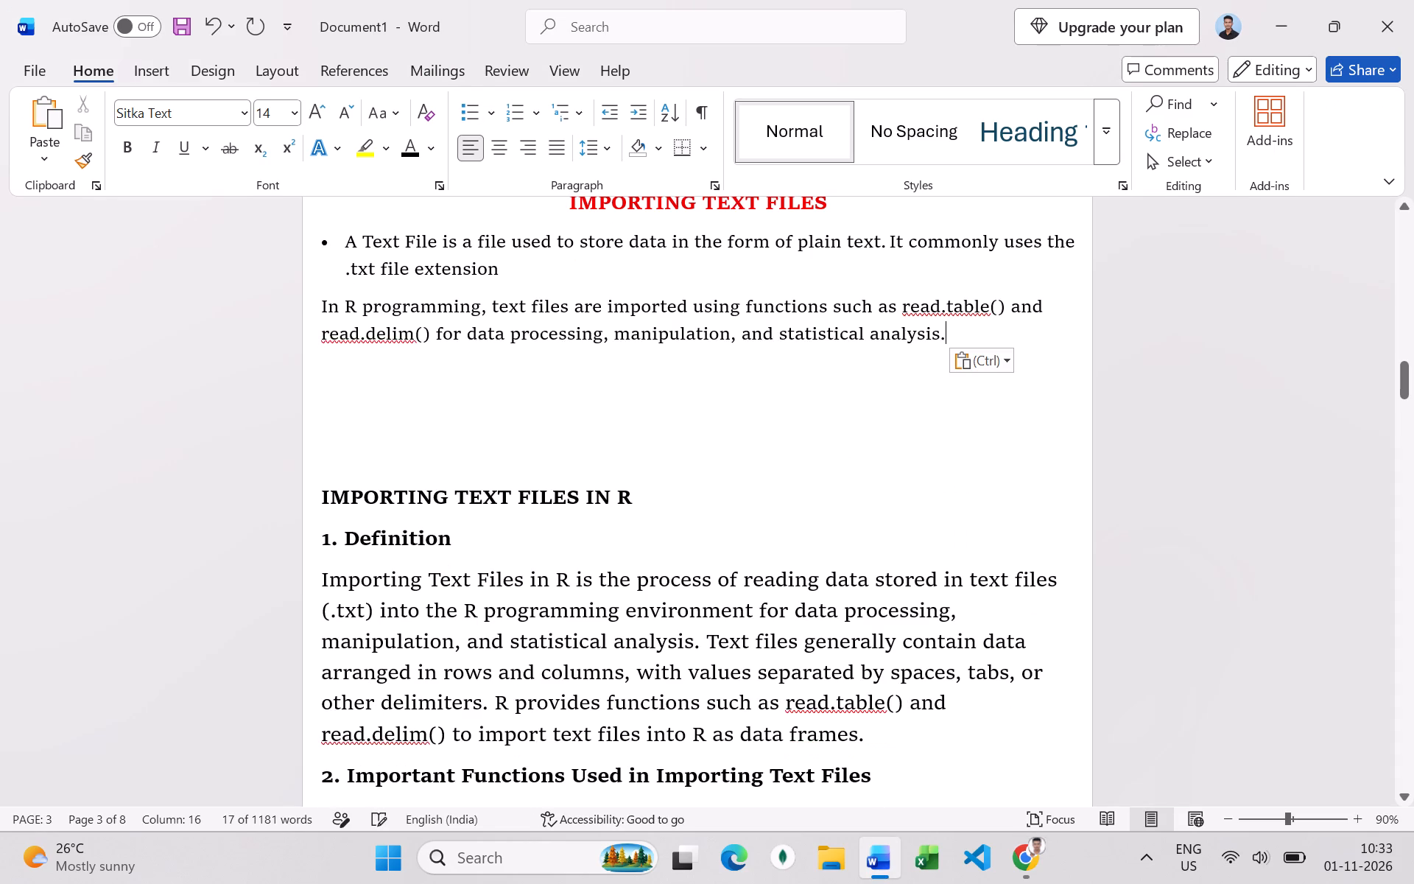
# Restore the pasted "In R programming" sentence as a bullet matching the definition bullet above it.
pyautogui.click(317, 299)
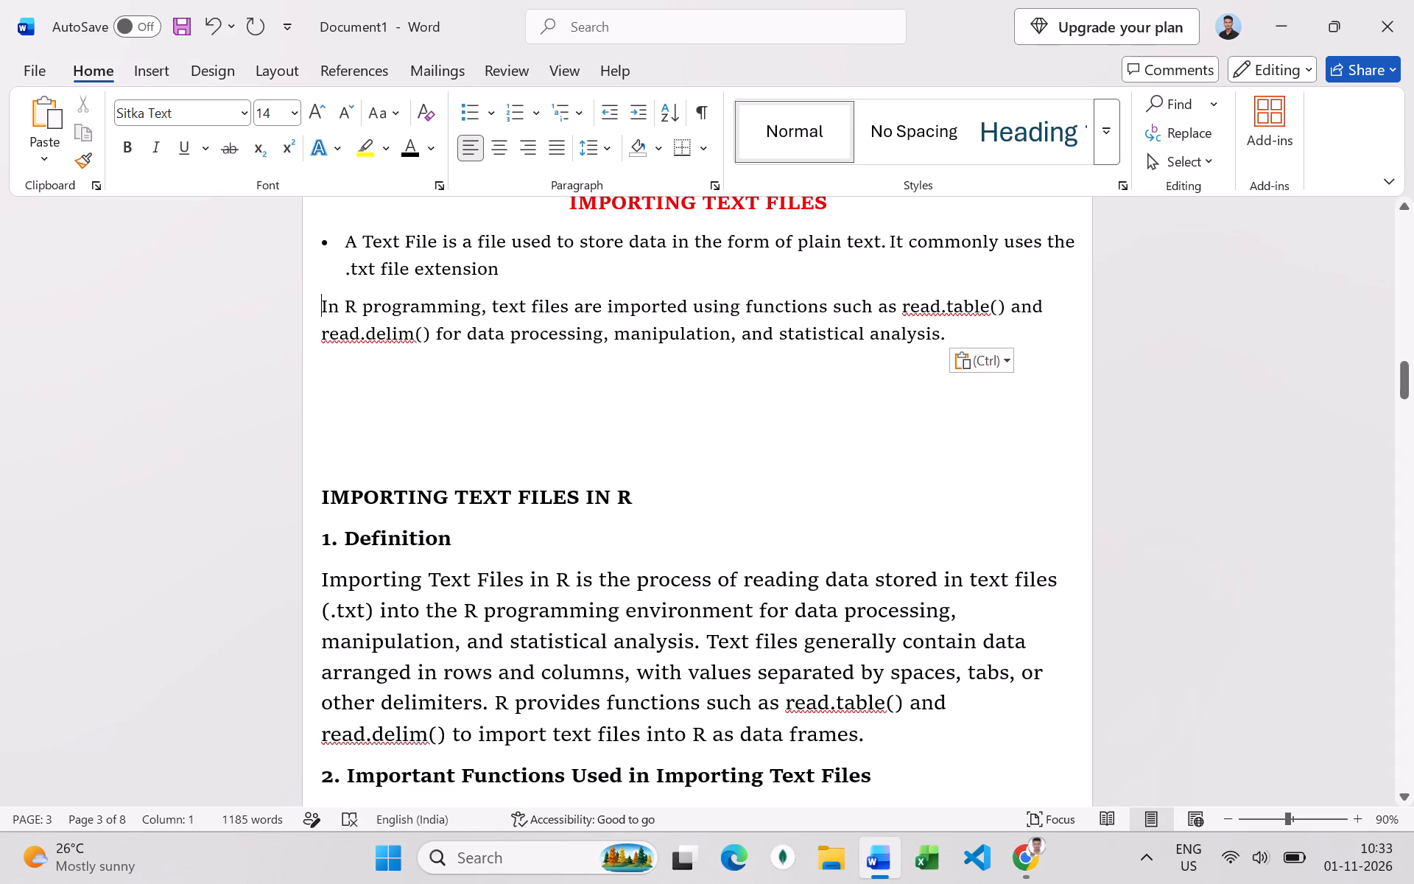
pyautogui.press('BackSpace')
pyautogui.press('Return')
pyautogui.click(509, 371)
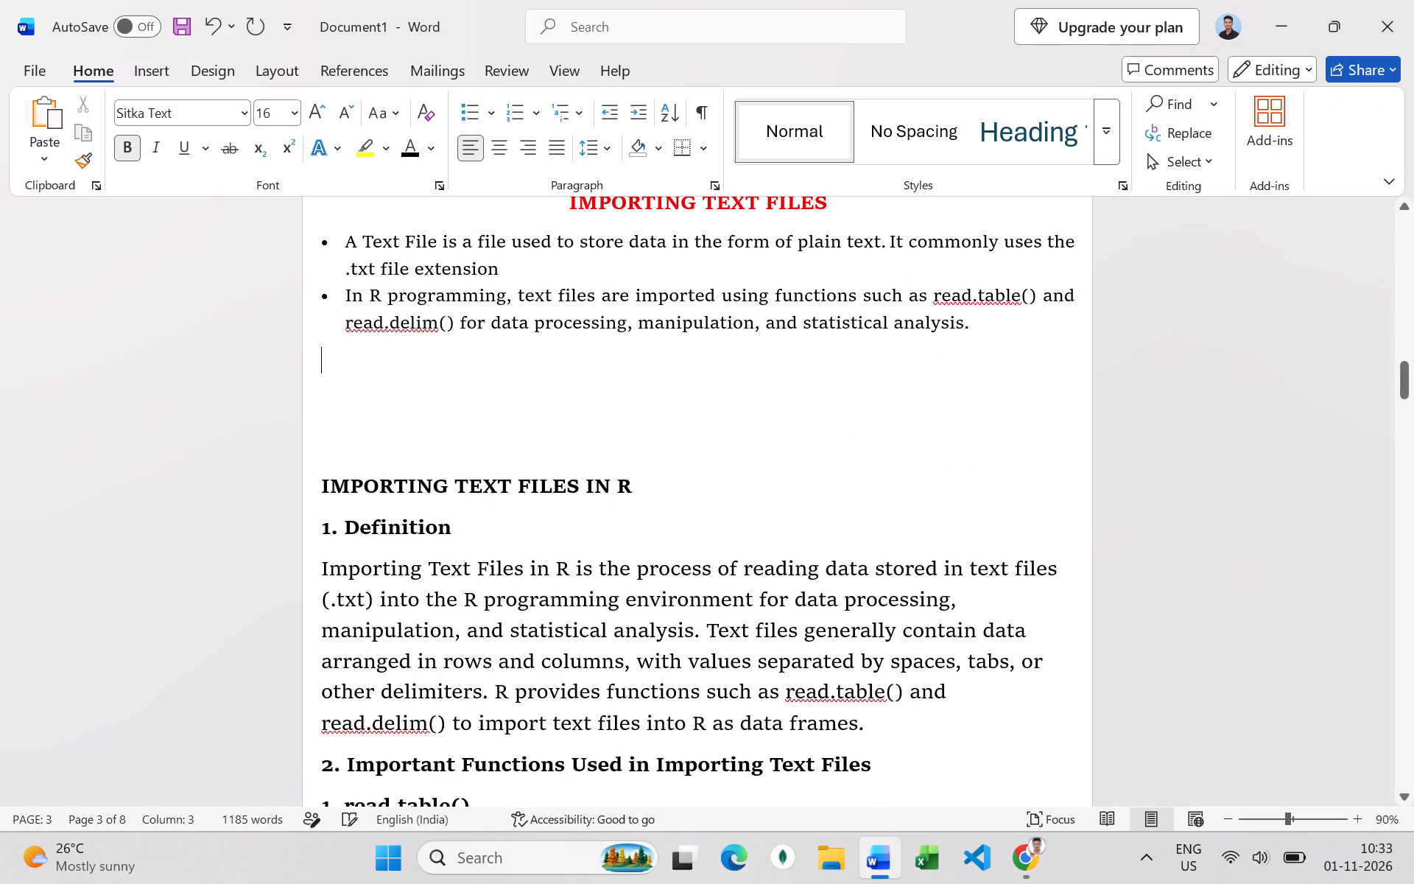
# Delete the blank lines, the old "IMPORTING TEXT FILES IN R" heading, and the "1. Definition" heading with its paragraph.
pyautogui.scroll(-4, 517, 522)
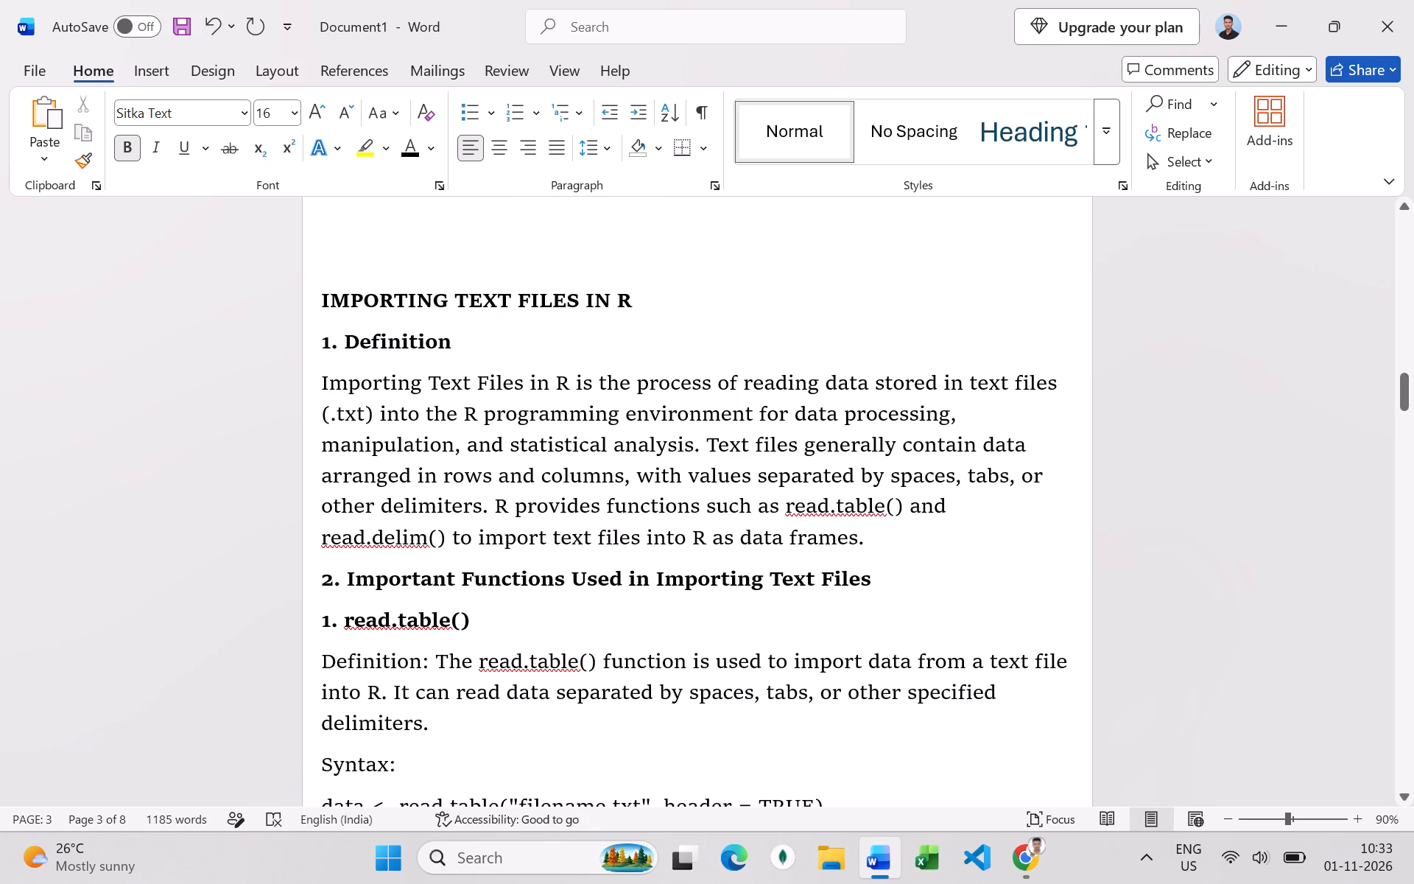
pyautogui.moveTo(873, 551); pyautogui.dragTo(249, 206)
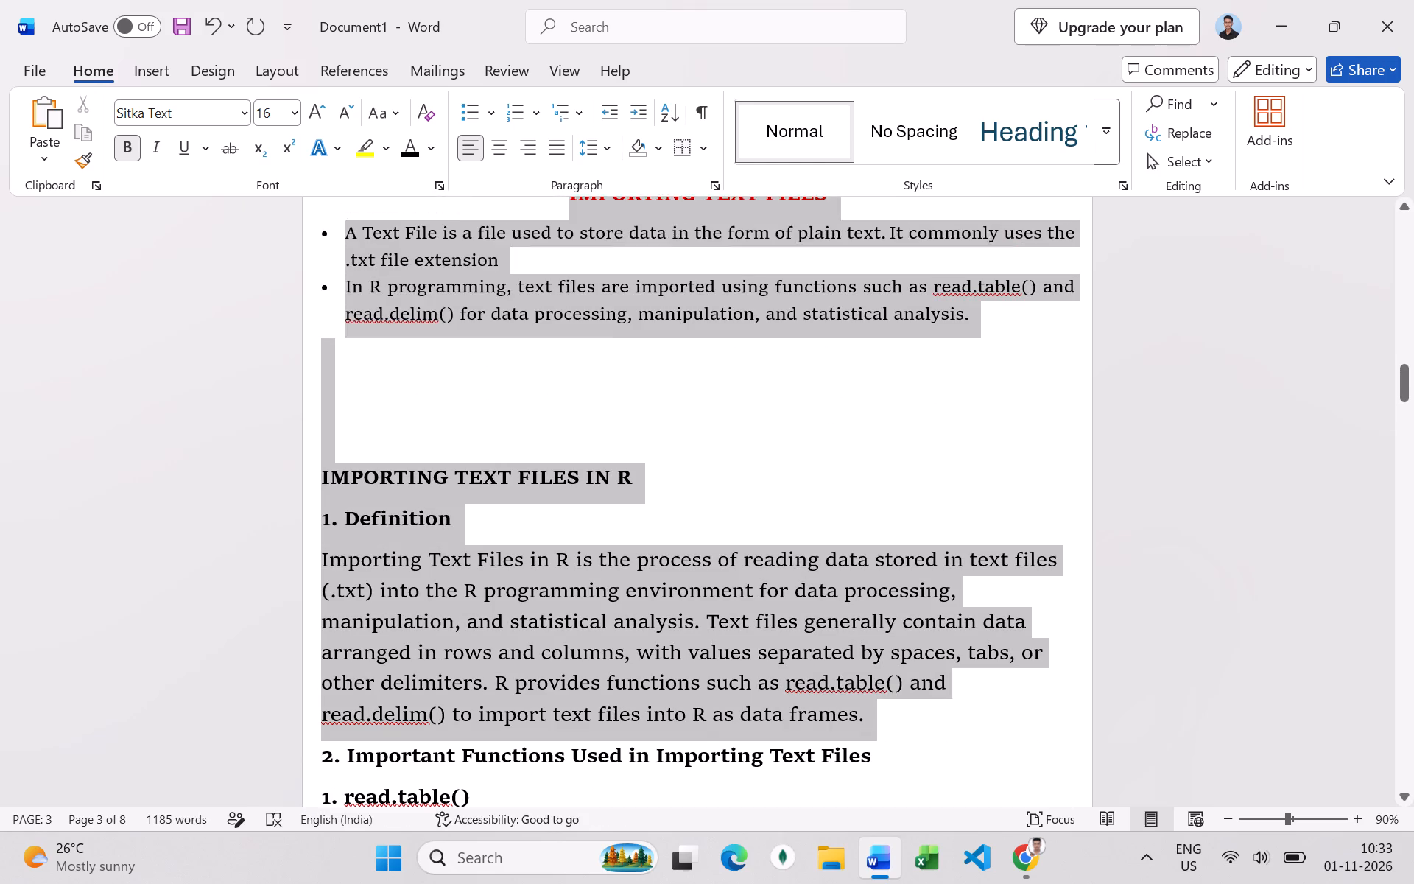
pyautogui.moveTo(249, 206); pyautogui.dragTo(292, 368)
pyautogui.press('BackSpace')
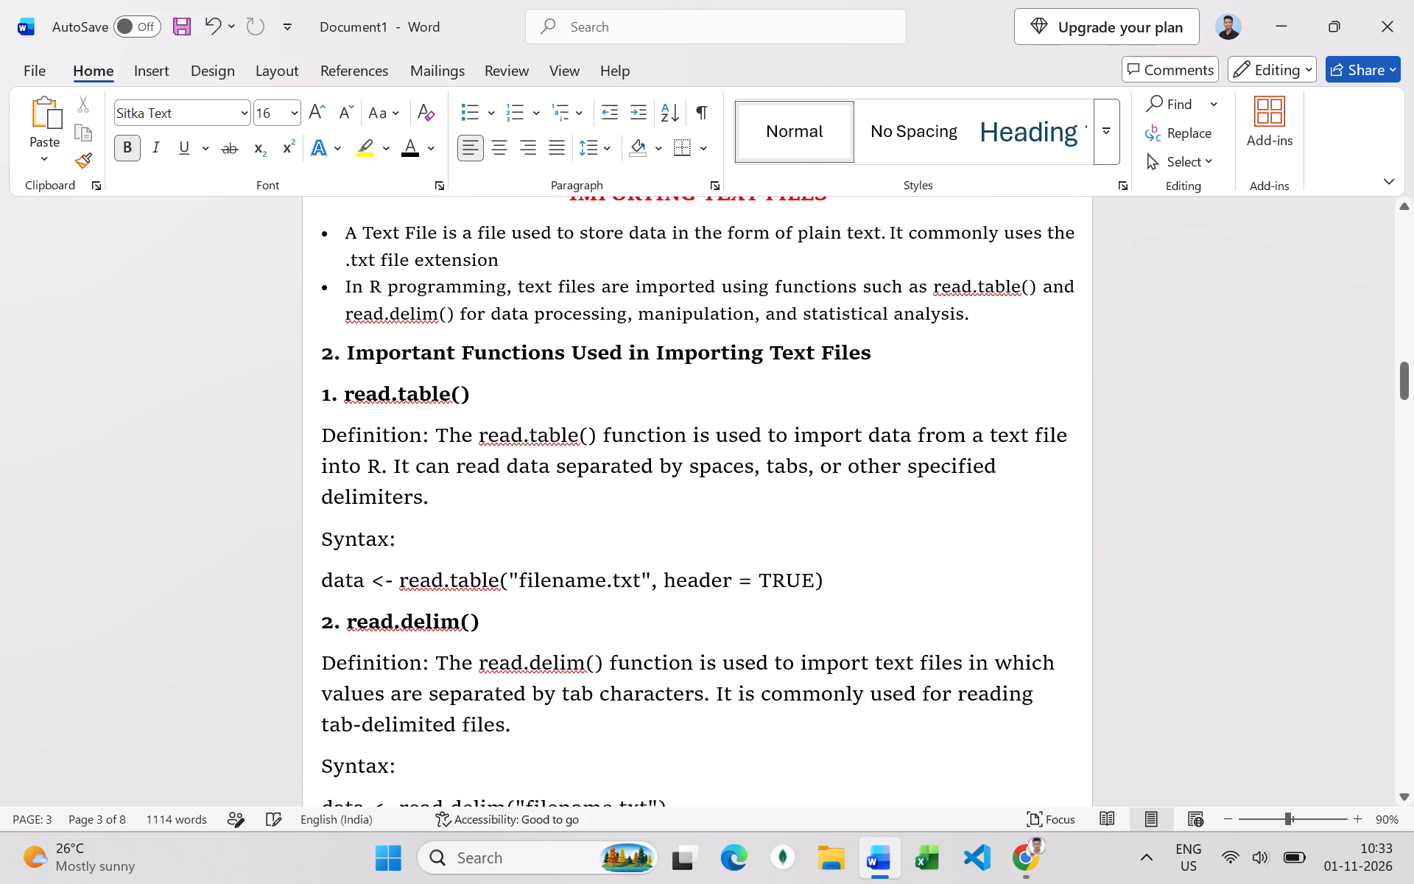
# Remove "2. Important" from the start of the "Functions Used in Importing Text Files" heading.
pyautogui.moveTo(467, 351); pyautogui.dragTo(466, 351)
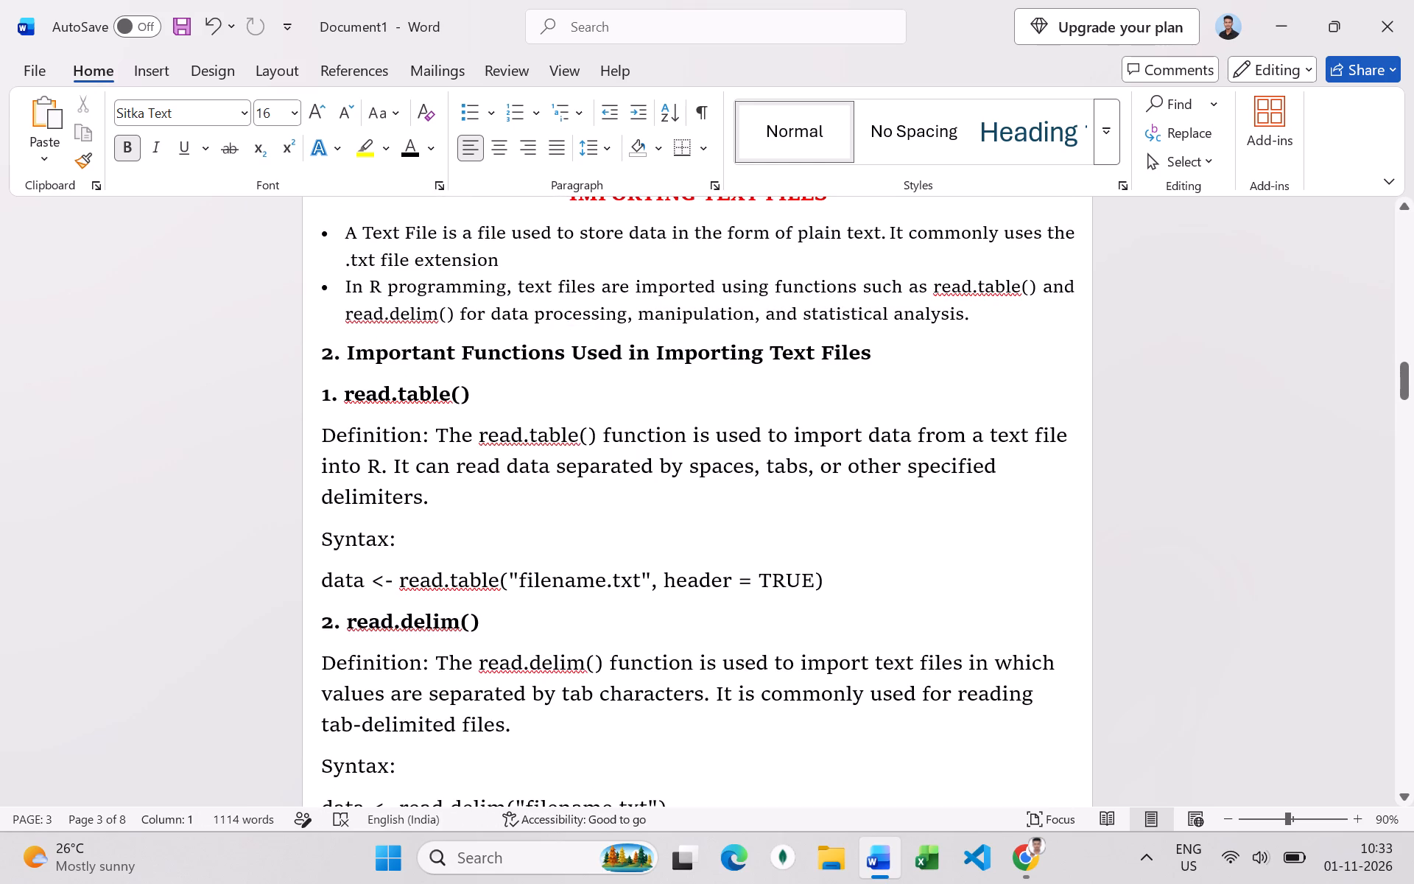
pyautogui.moveTo(466, 351); pyautogui.dragTo(321, 351)
pyautogui.press('BackSpace')
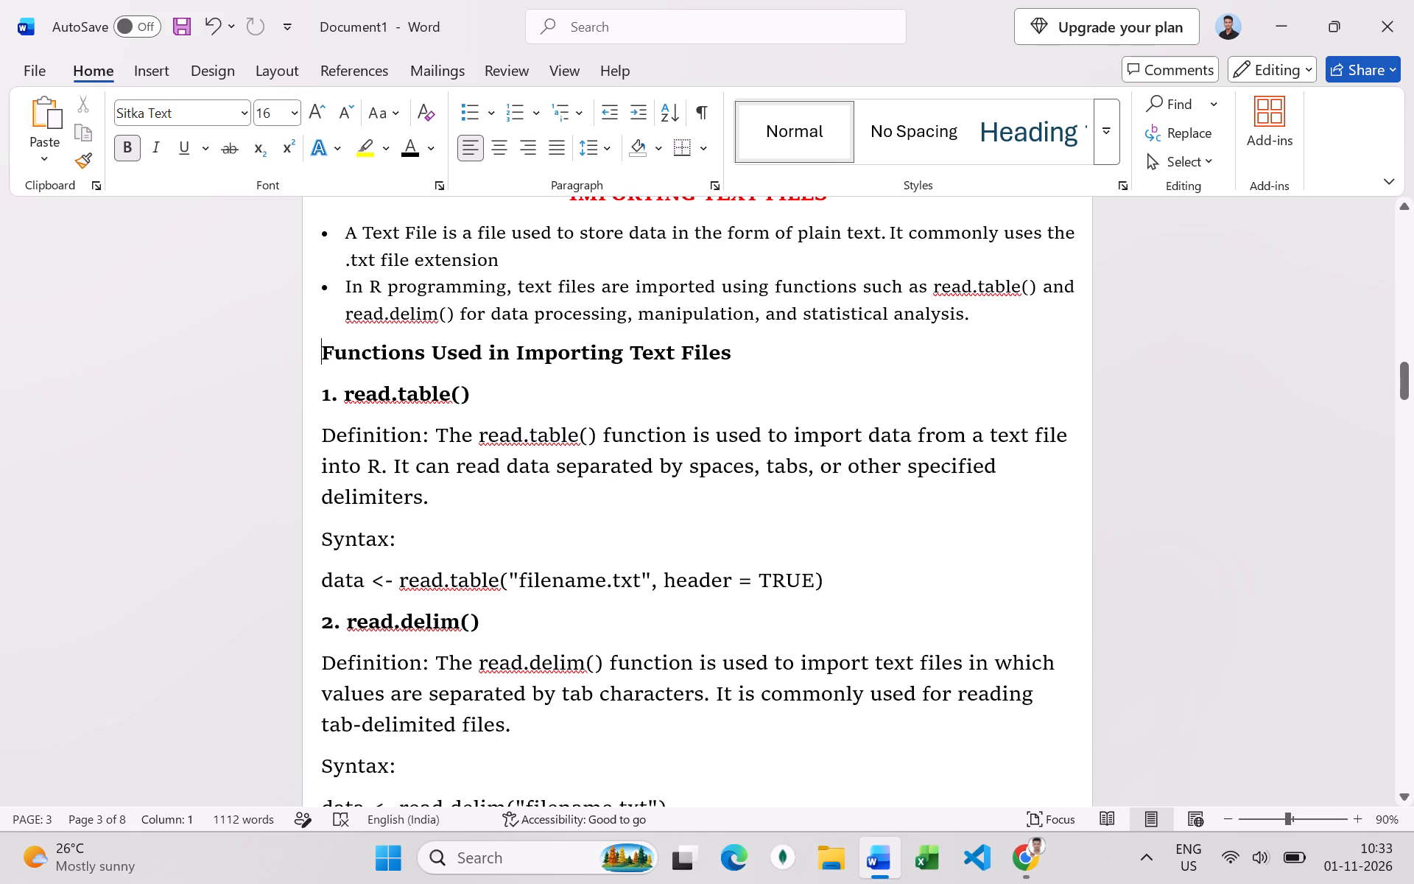
# Format the "Functions Used in Importing Text Files" heading as an arrow bullet at 14 pt.
pyautogui.click(491, 111)
pyautogui.click(539, 192)
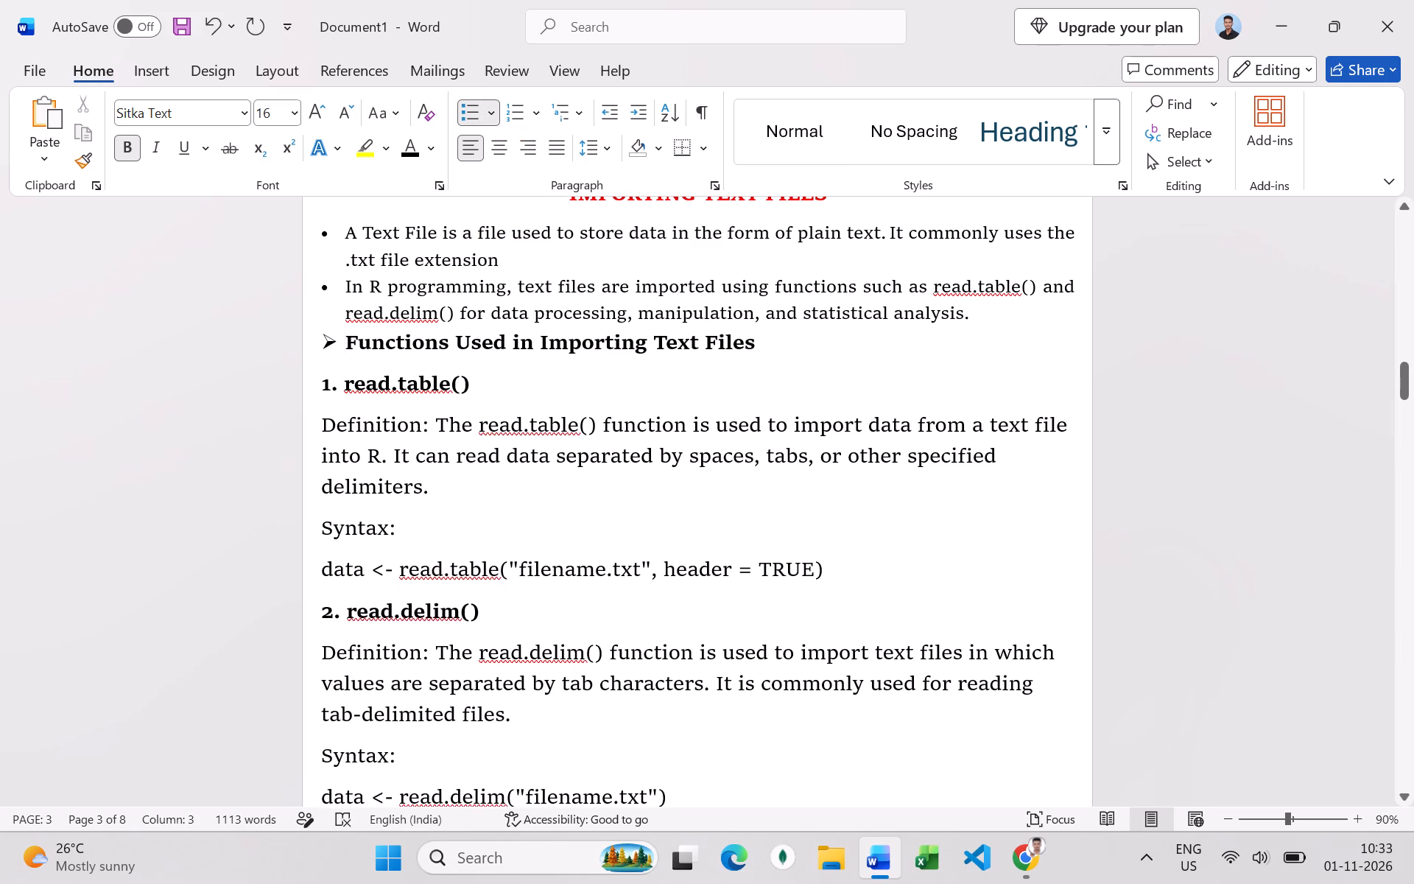
pyautogui.moveTo(767, 349); pyautogui.dragTo(348, 331)
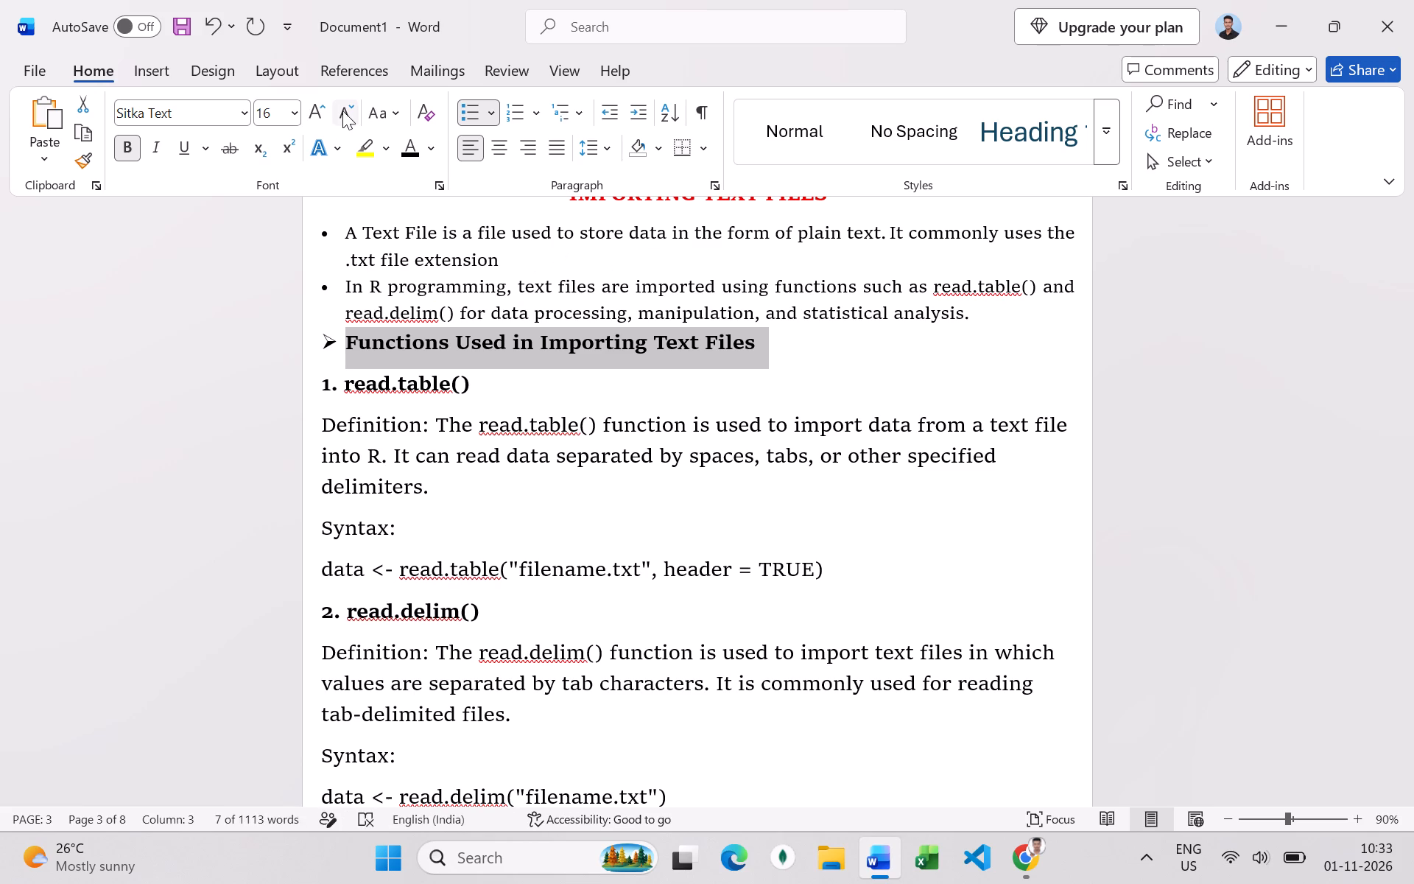
pyautogui.click(342, 110)
pyautogui.click(582, 155)
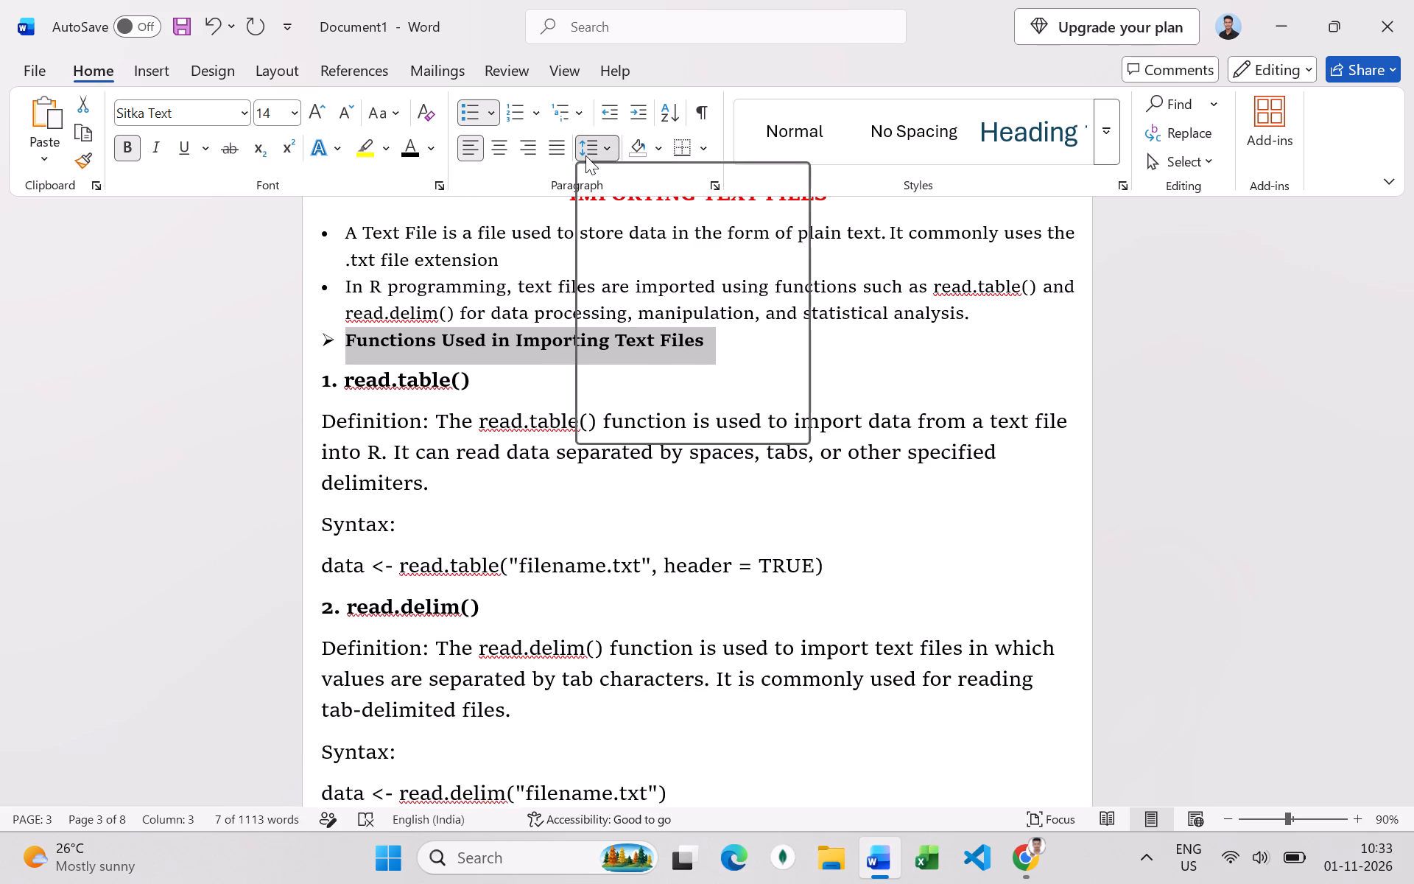
pyautogui.click(481, 393)
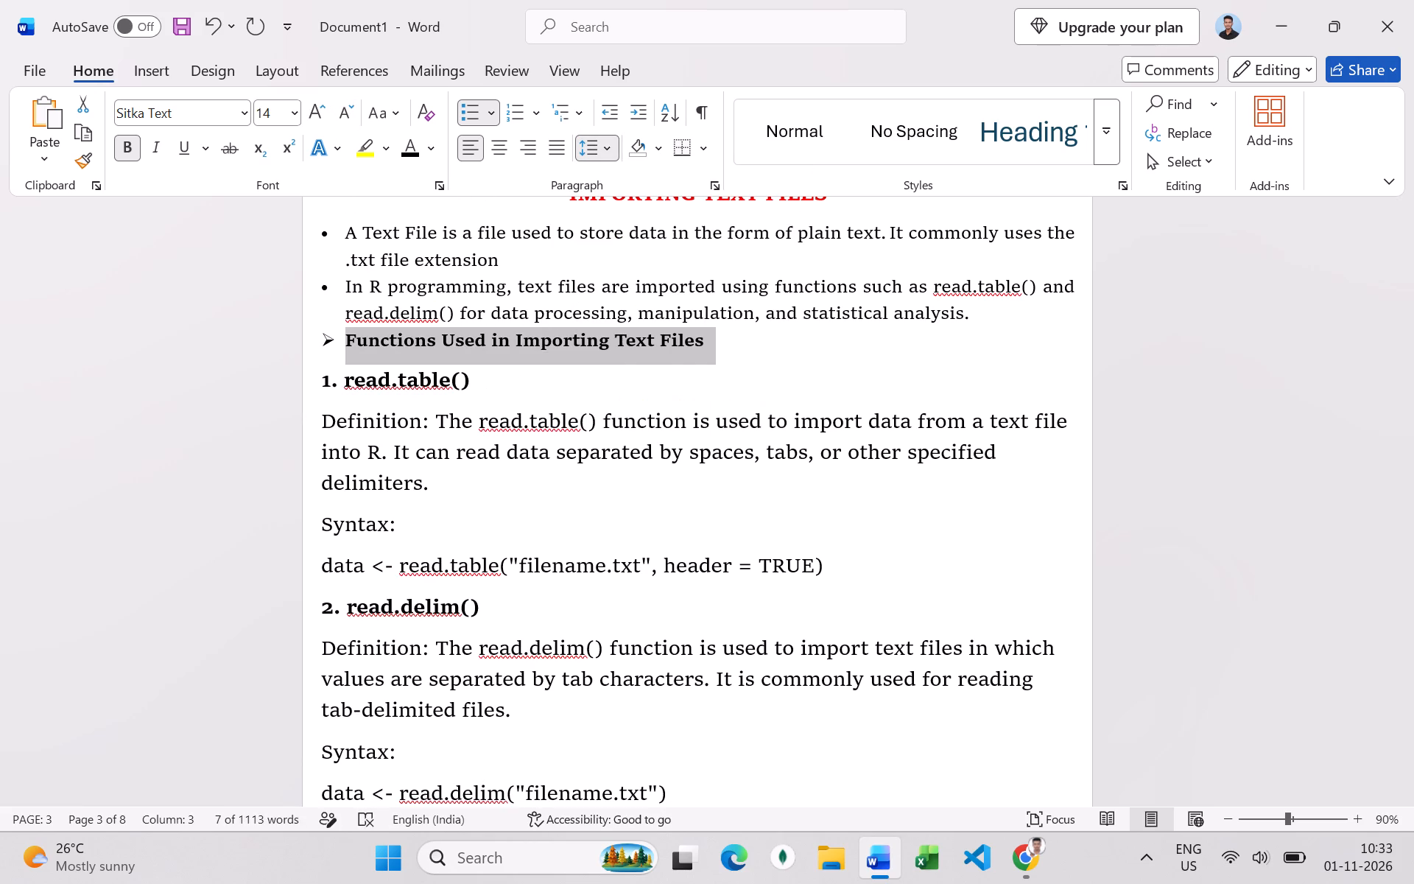
pyautogui.click(481, 393)
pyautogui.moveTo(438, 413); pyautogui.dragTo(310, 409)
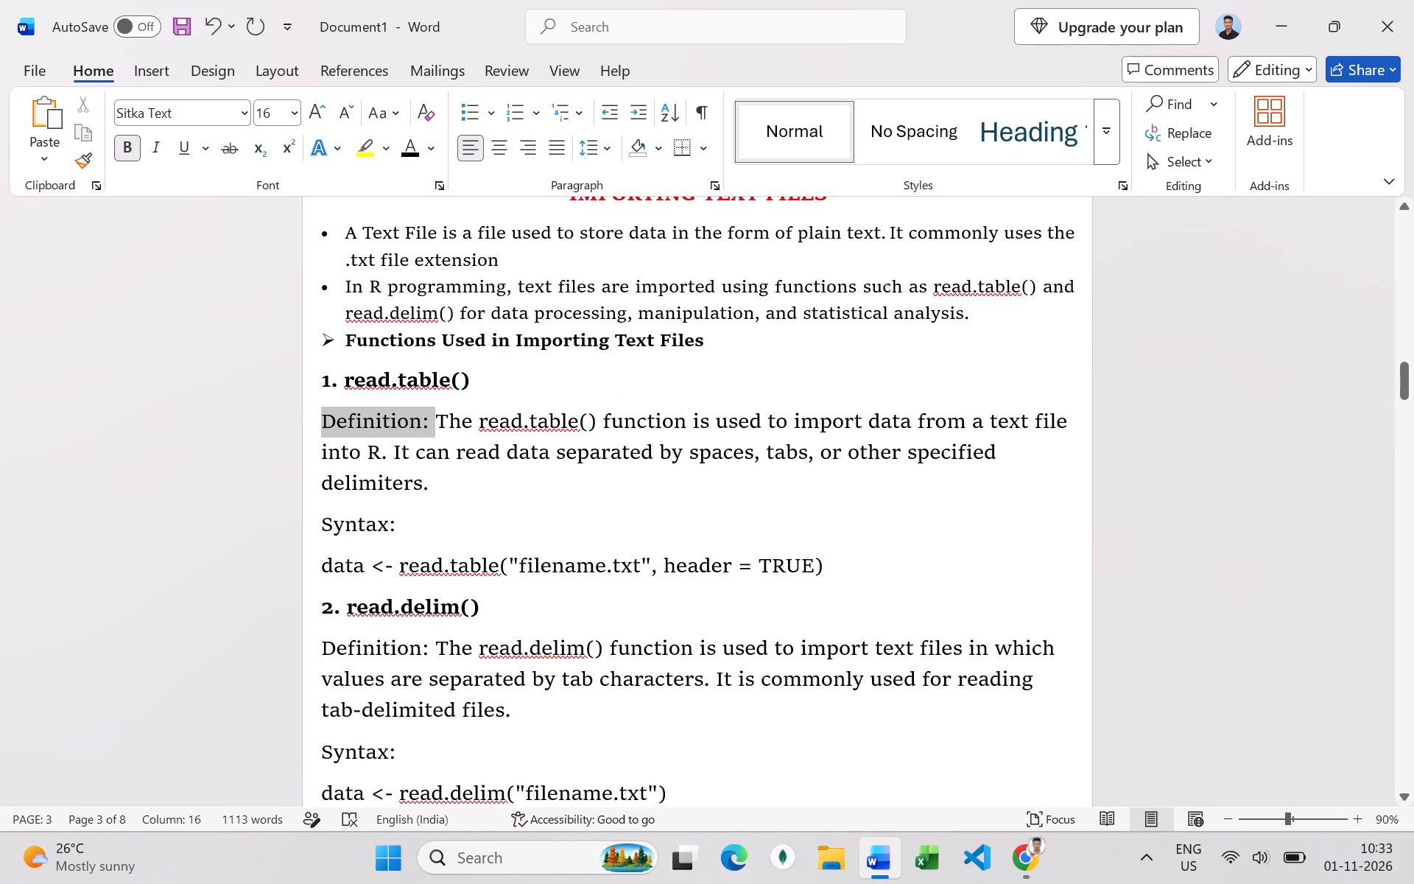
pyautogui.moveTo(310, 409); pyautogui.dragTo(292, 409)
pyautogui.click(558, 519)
# Apply 1.5 line spacing to the "In R programming" bullet and the "Functions Used in Importing Text Files" heading.
pyautogui.scroll(5, 610, 468)
pyautogui.click(585, 535)
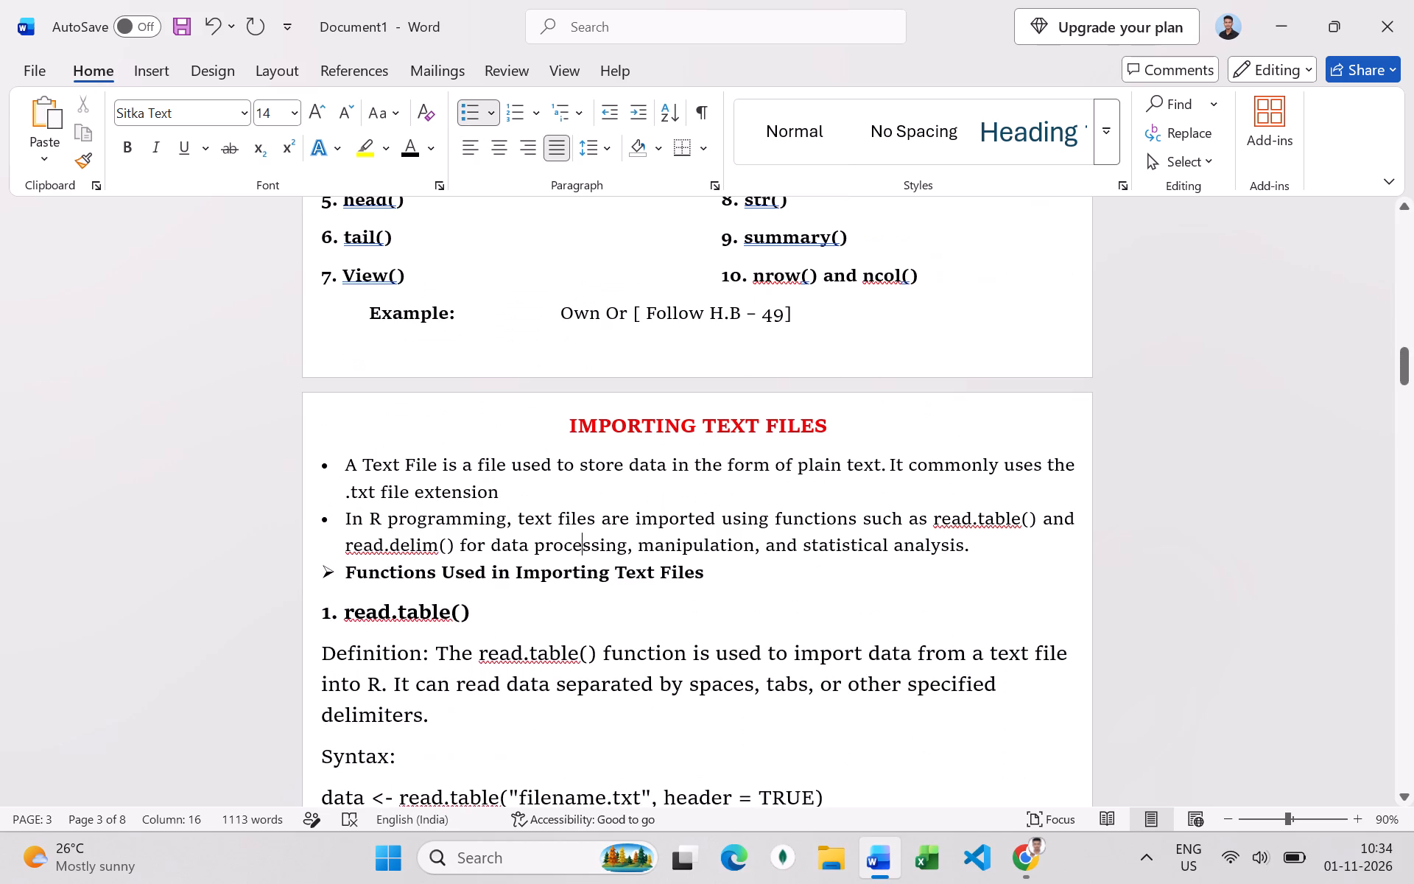
pyautogui.moveTo(692, 582); pyautogui.dragTo(559, 526)
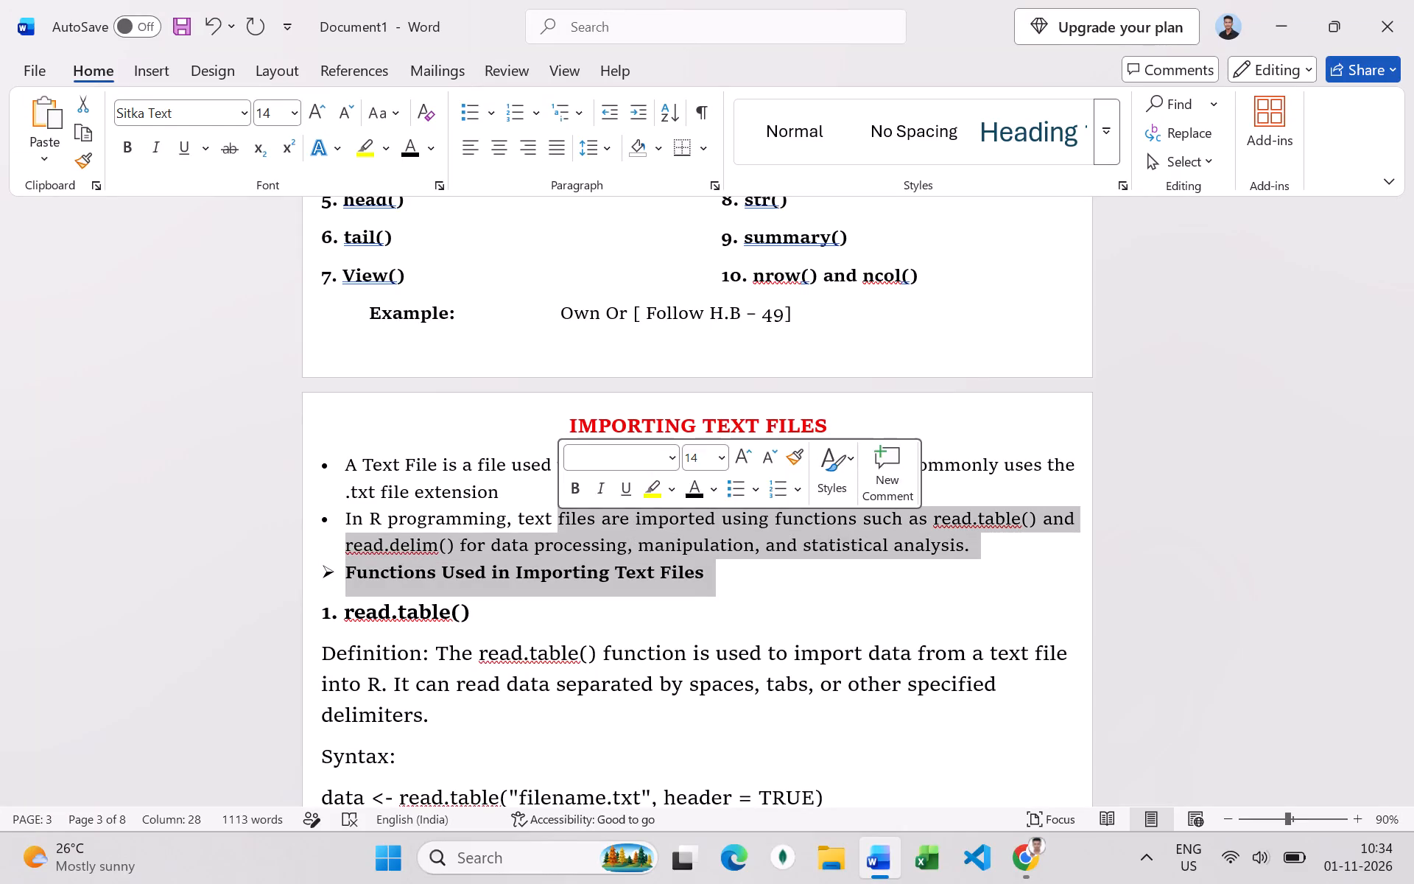
pyautogui.click(598, 158)
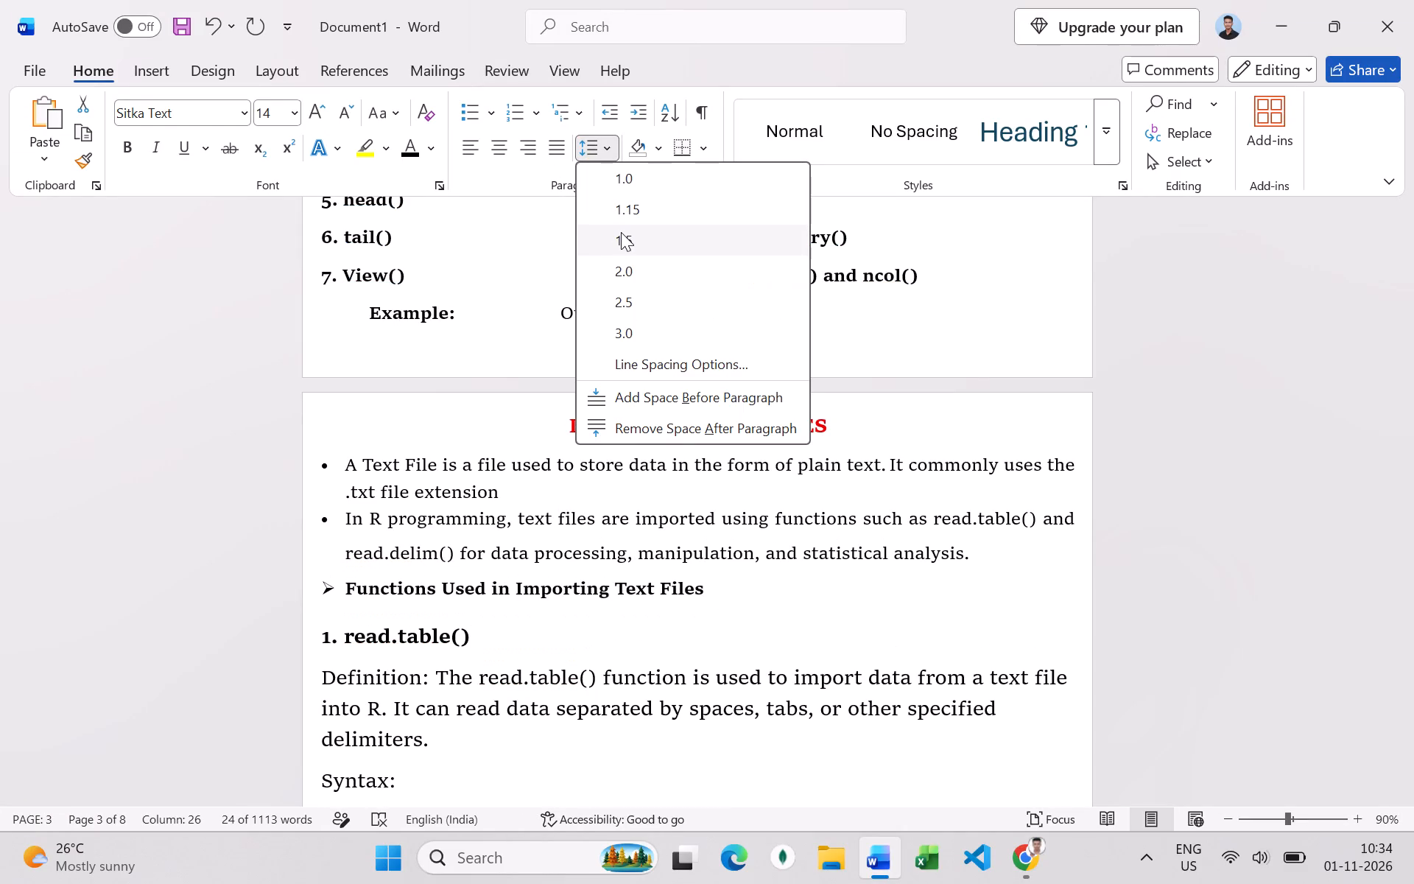
pyautogui.click(621, 232)
pyautogui.click(482, 606)
# Remove the bold from the text-file function entries, from "1. read.table()" through the summary table's head() row, and set them to 14 pt.
pyautogui.scroll(-4, 455, 616)
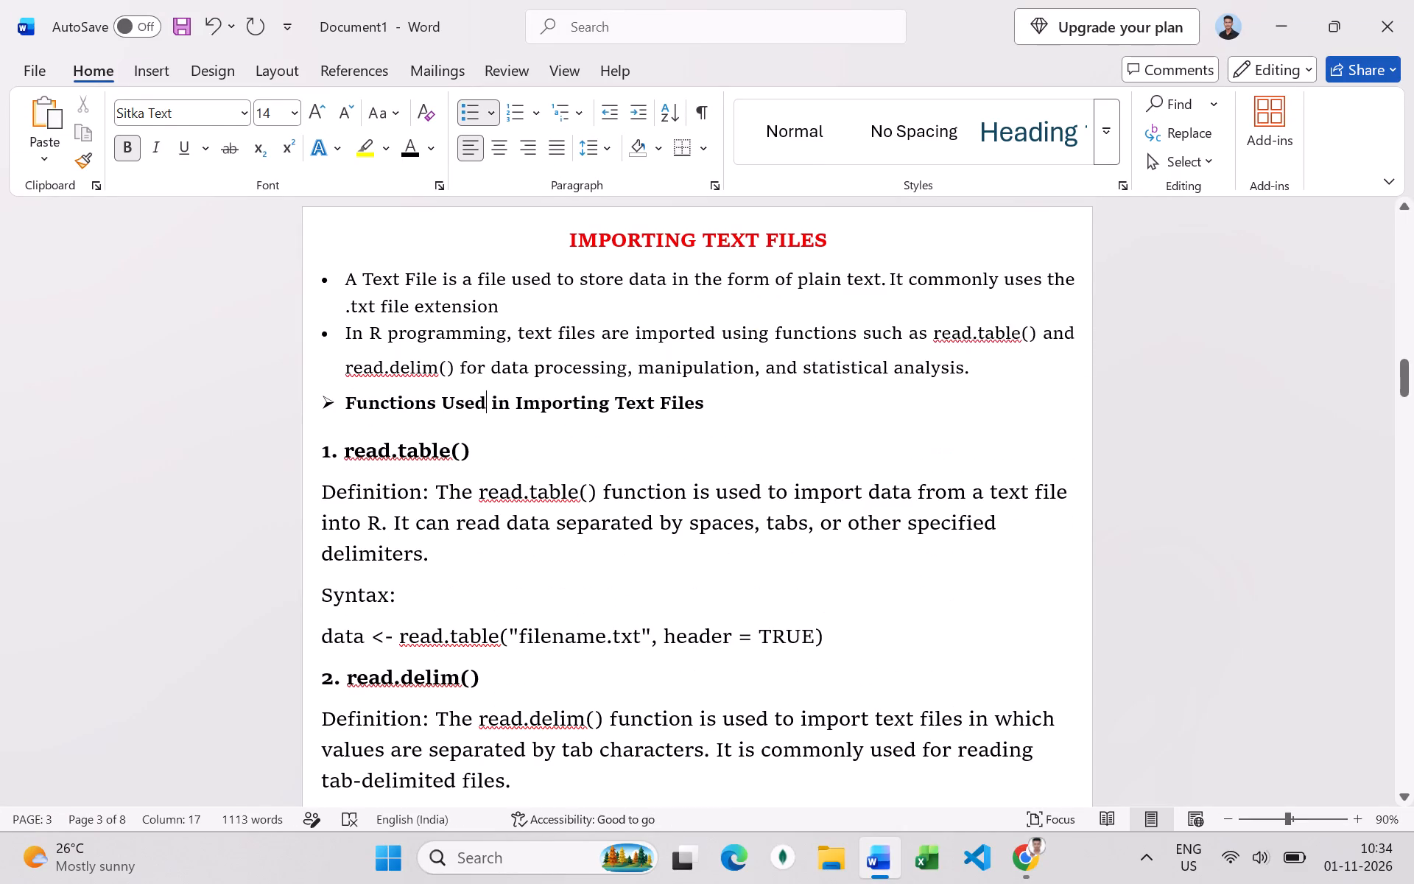
pyautogui.moveTo(320, 460); pyautogui.dragTo(516, 883)
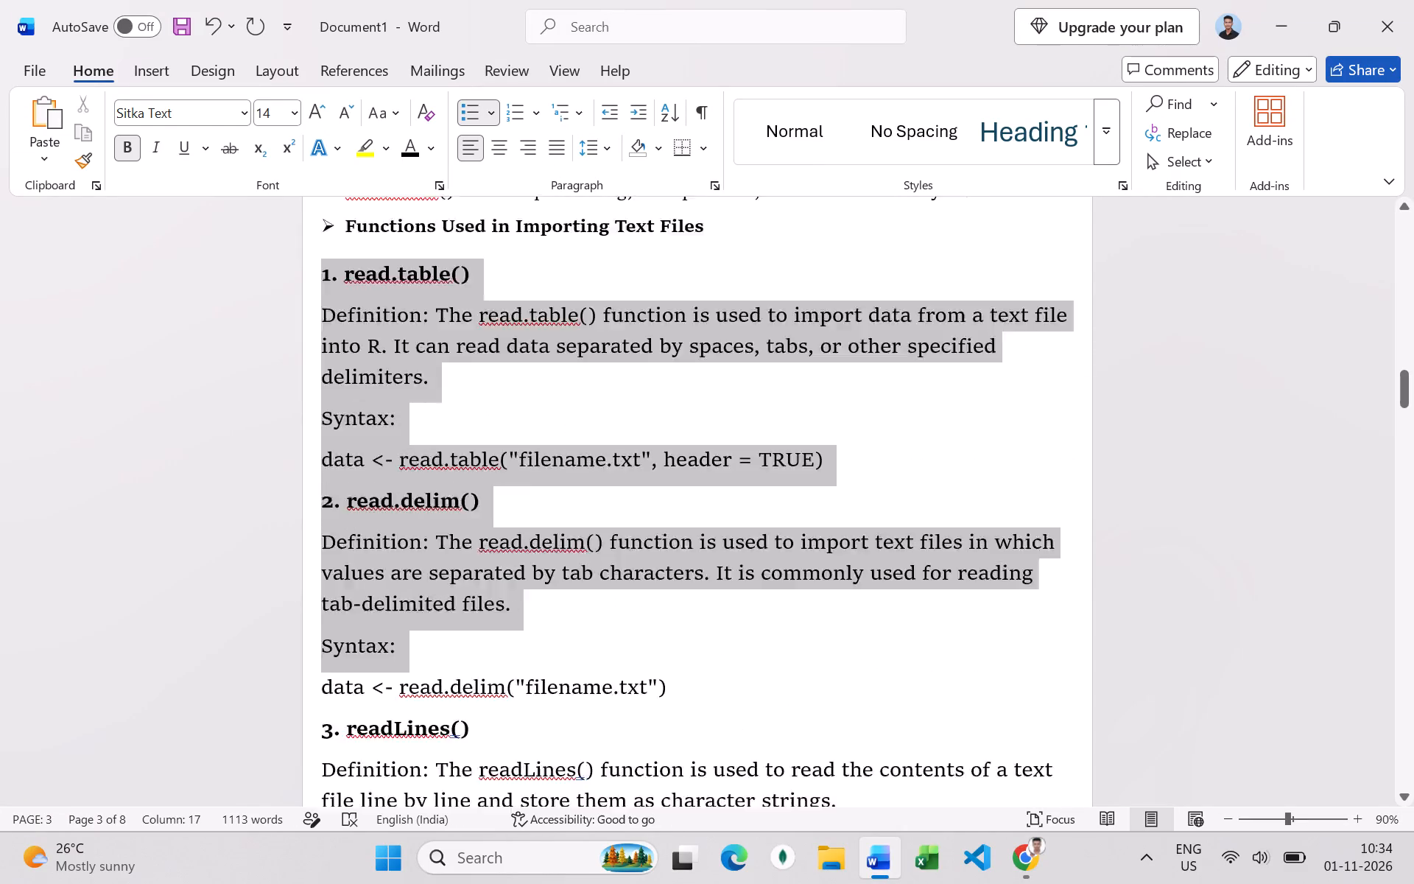
pyautogui.moveTo(516, 883); pyautogui.dragTo(517, 840)
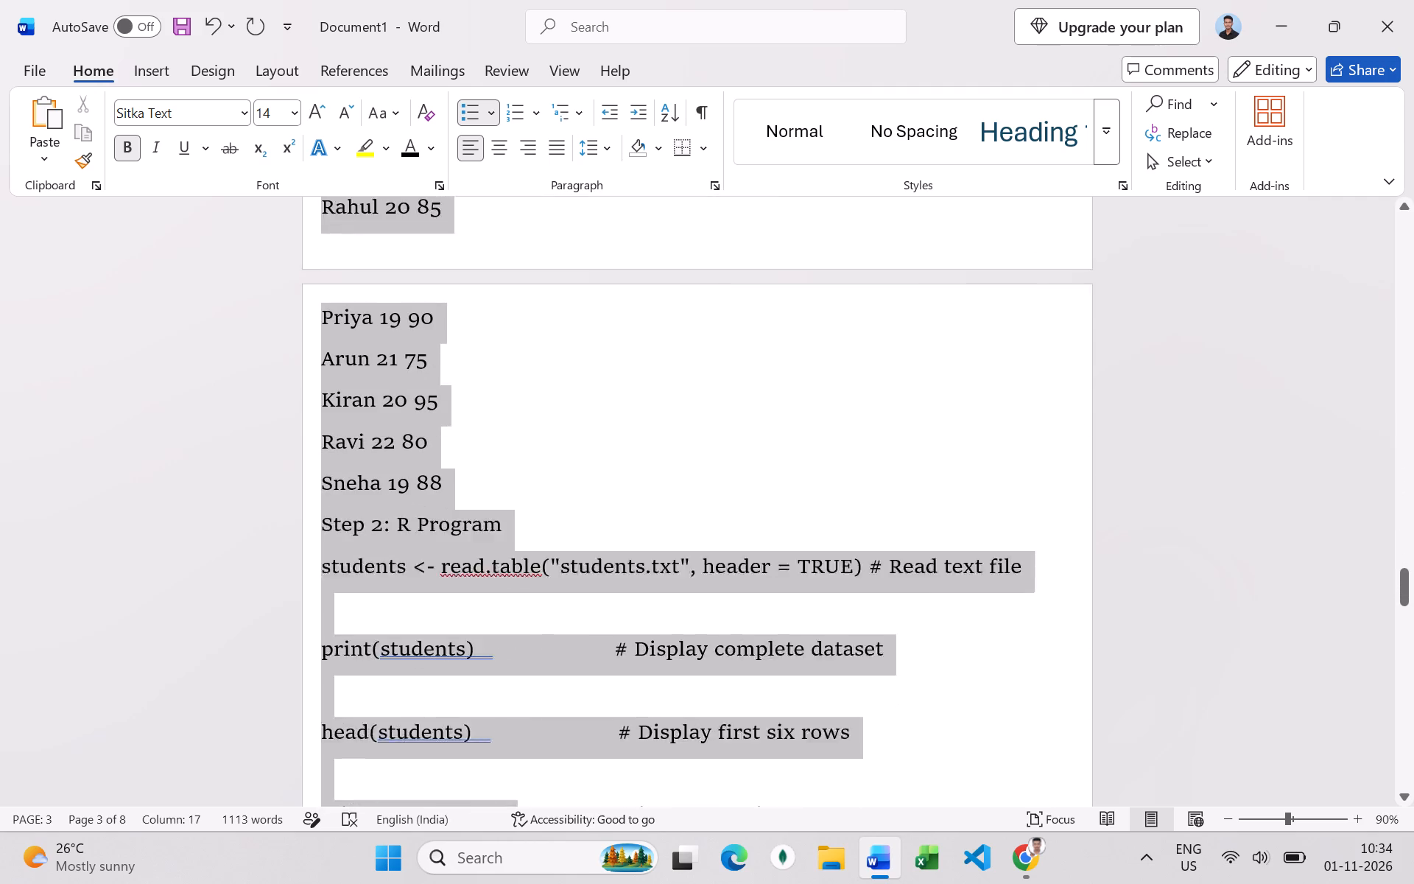
pyautogui.moveTo(517, 840); pyautogui.dragTo(524, 381)
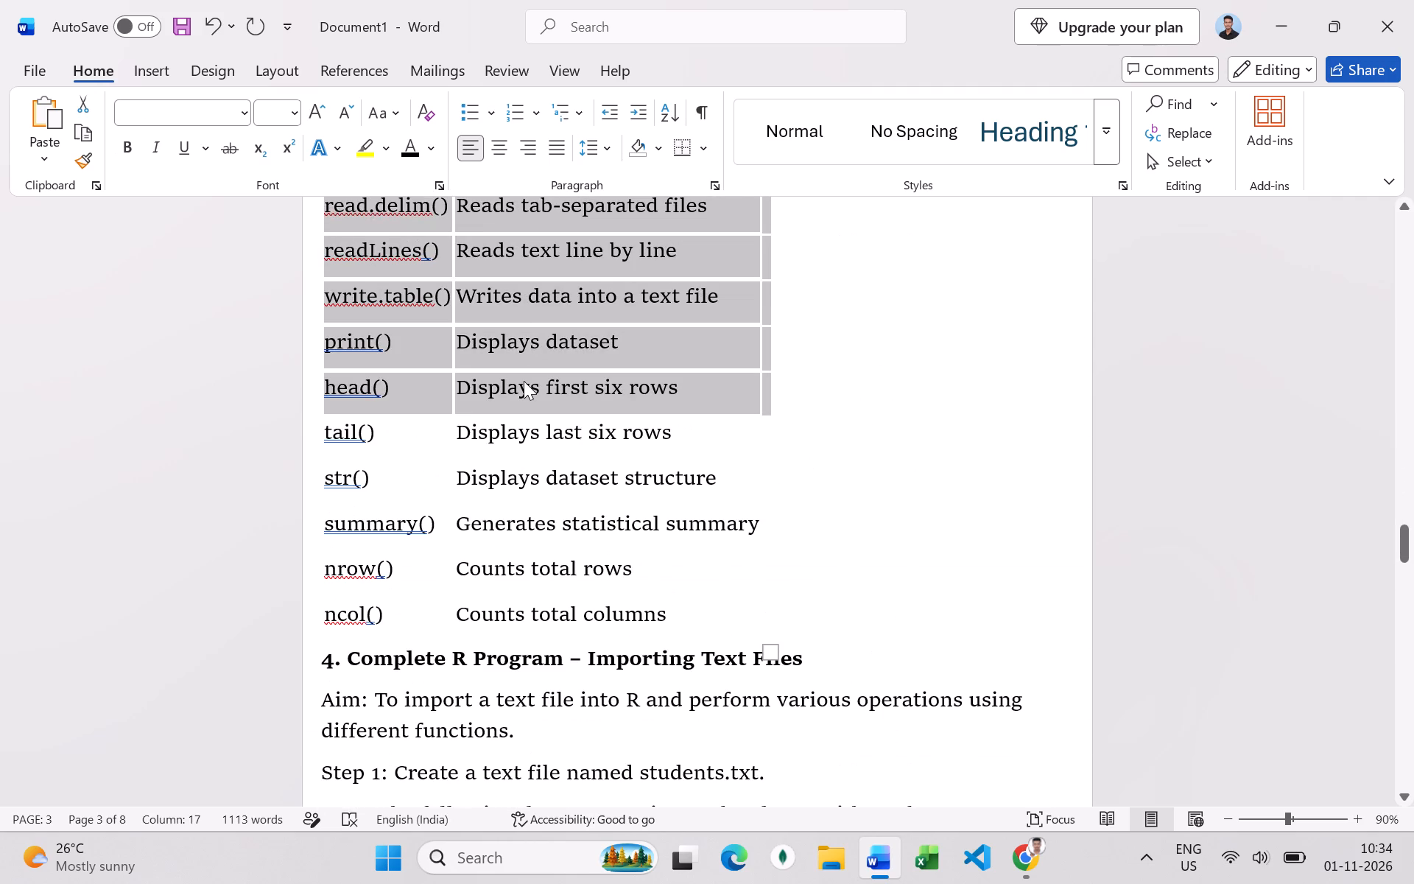
pyautogui.hotkey('ctrl', 'b')
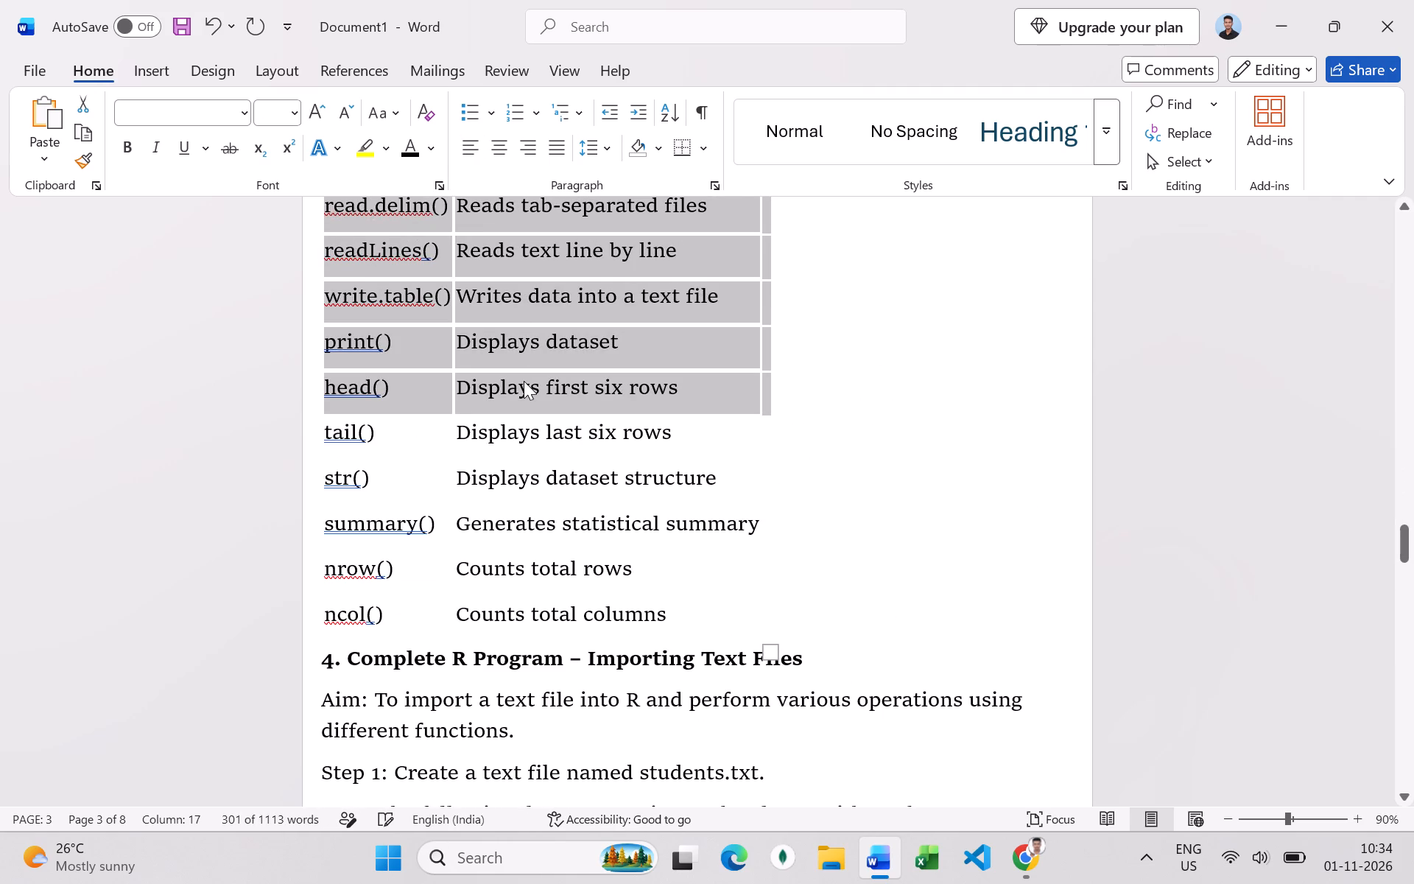
pyautogui.click(284, 116)
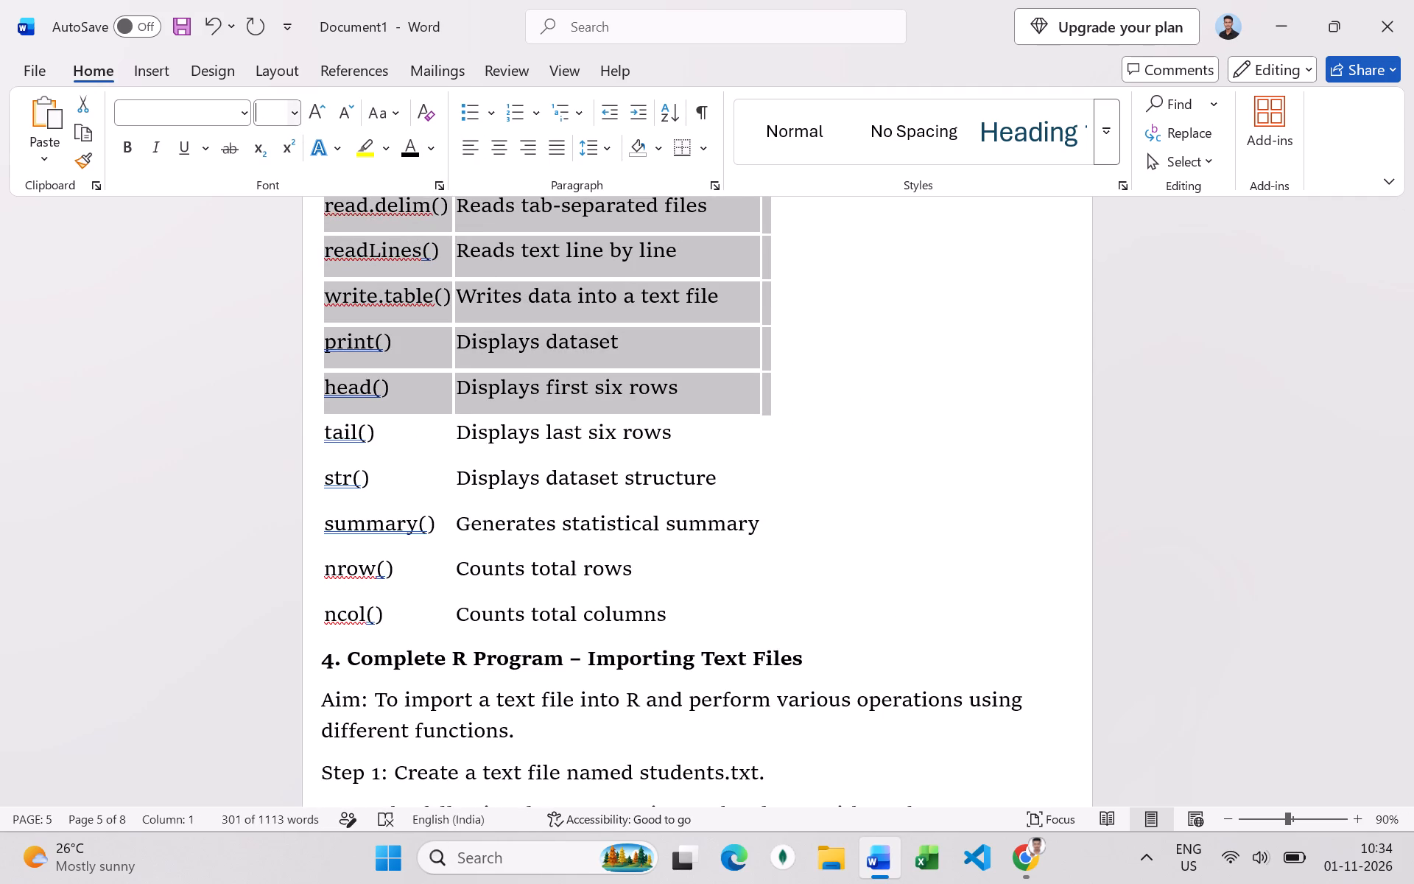
pyautogui.write('14')
pyautogui.press('Return')
pyautogui.scroll(7, 507, 350)
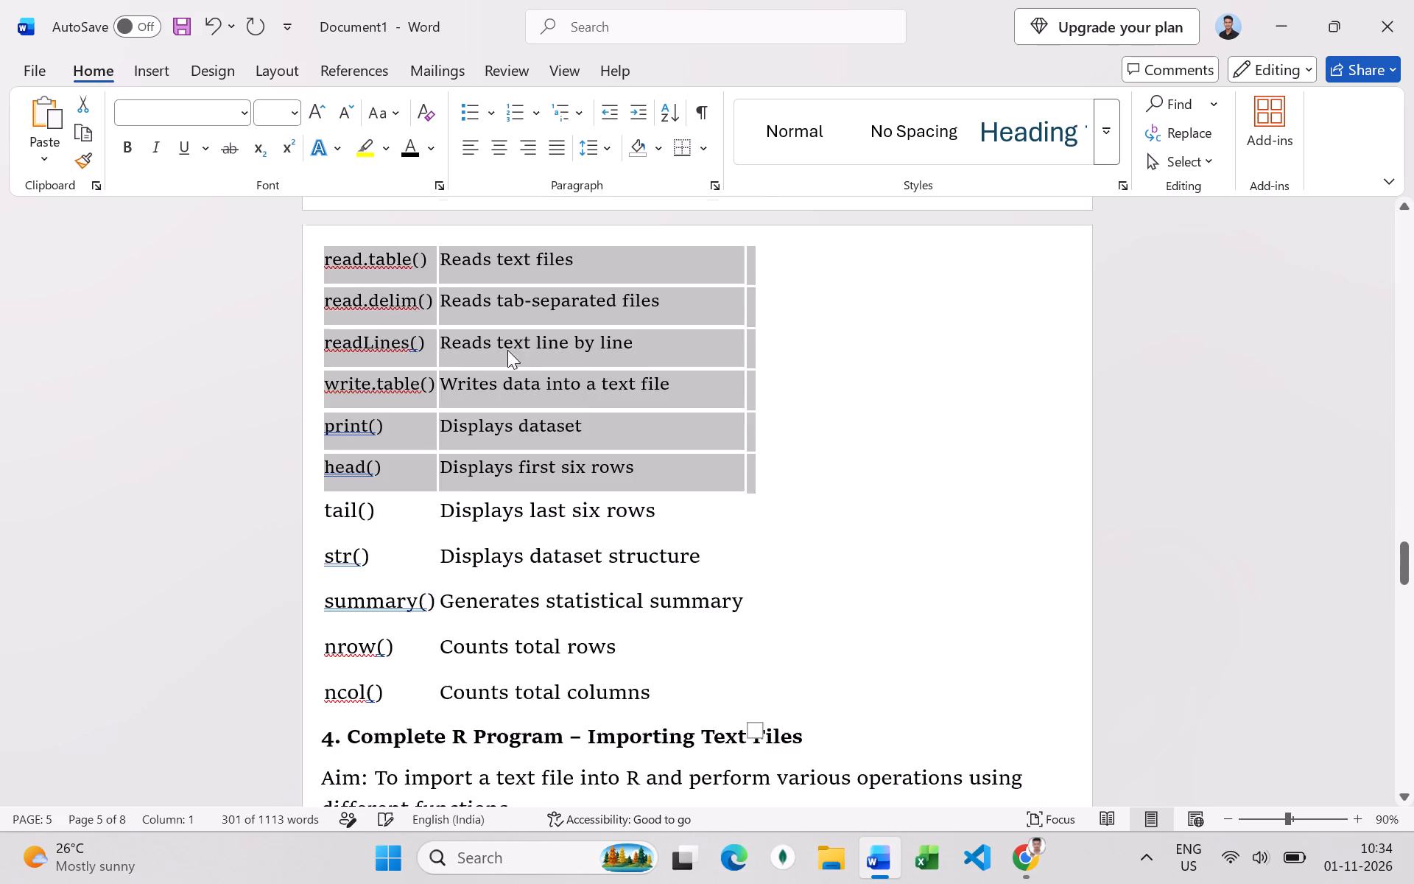
pyautogui.click(460, 519)
# Delete the "3. Summary of Important Functions" heading, its function table, and the content that follows.
pyautogui.scroll(6, 367, 516)
pyautogui.scroll(6, 326, 363)
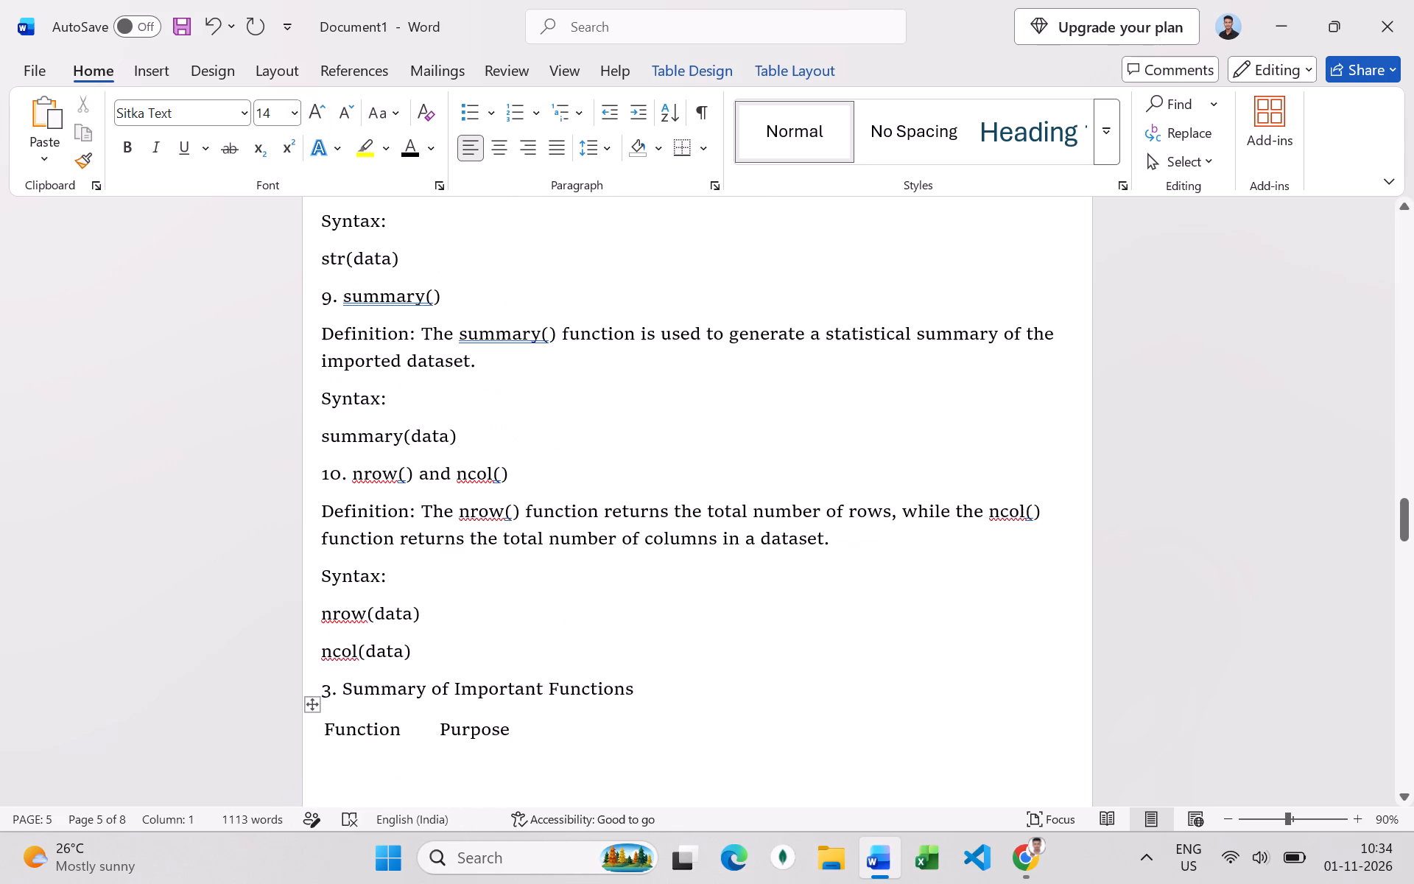
pyautogui.moveTo(313, 681); pyautogui.dragTo(469, 883)
pyautogui.press('BackSpace')
pyautogui.scroll(18, 476, 619)
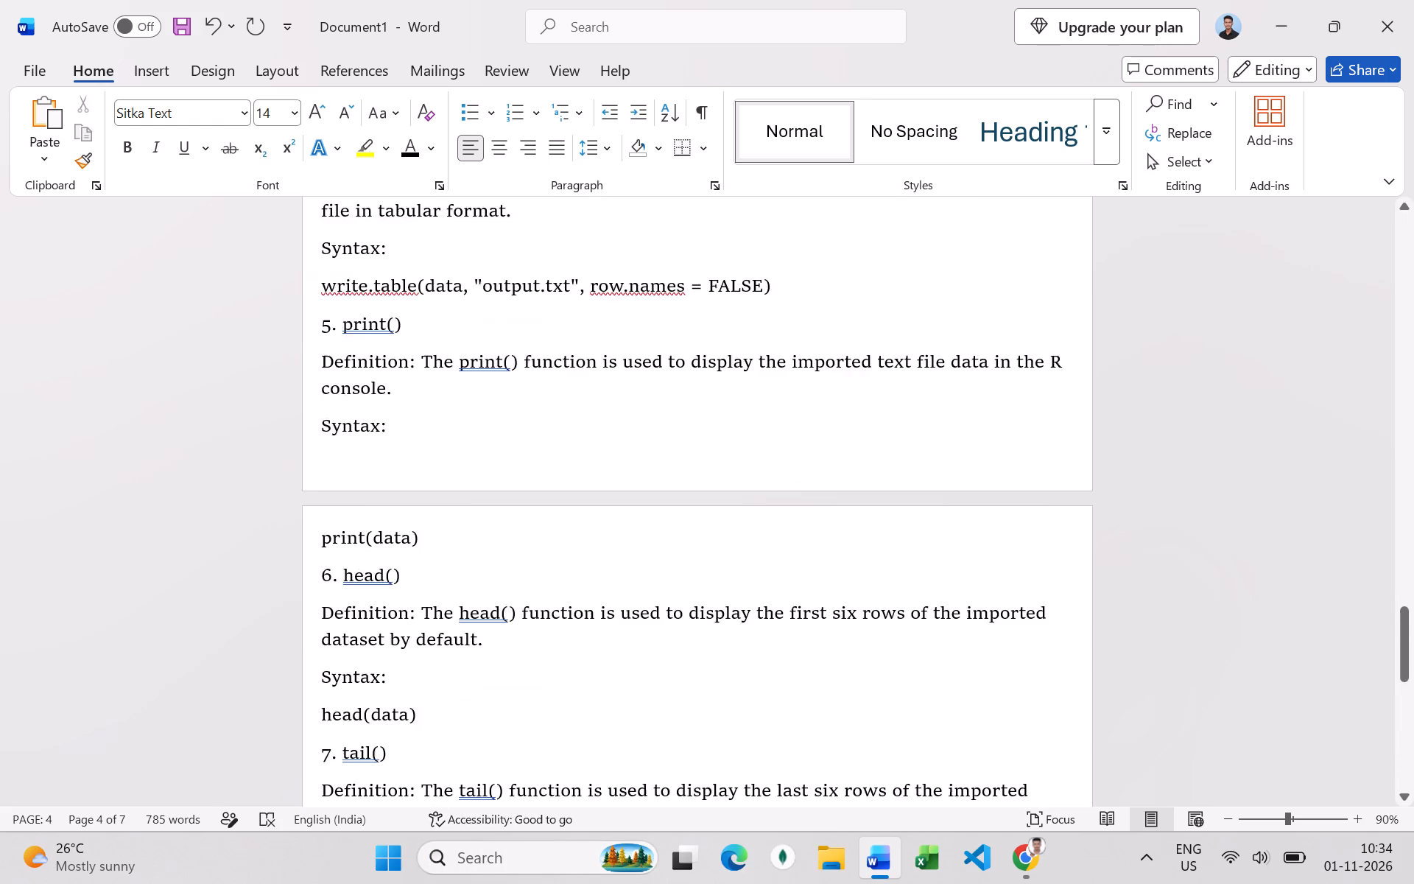
# Remove the "Definition:" label under read.table() and join its paragraph to the heading after a colon and space.
pyautogui.scroll(17, 413, 329)
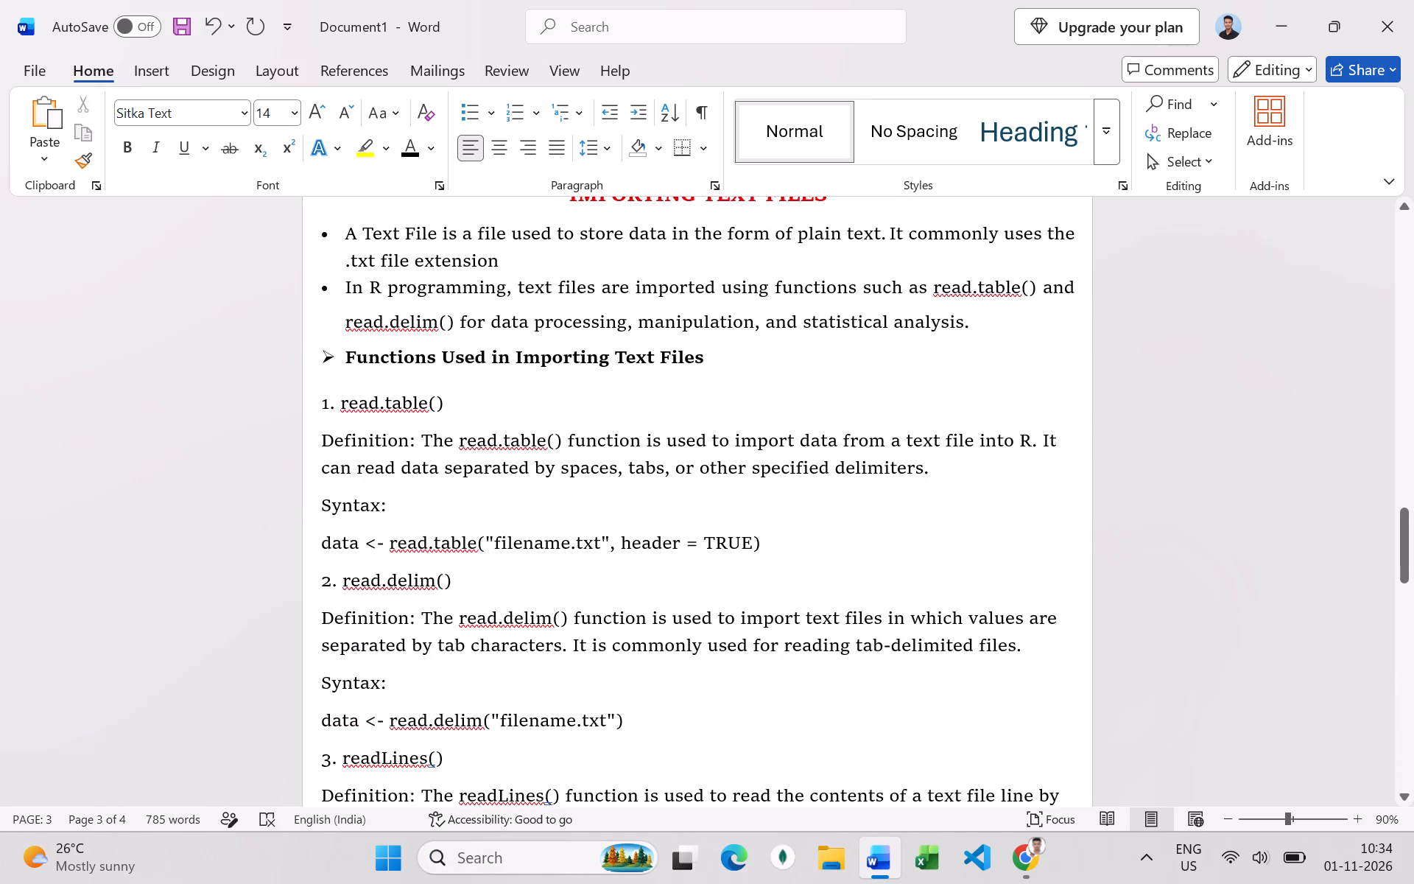
pyautogui.moveTo(423, 449); pyautogui.dragTo(275, 435)
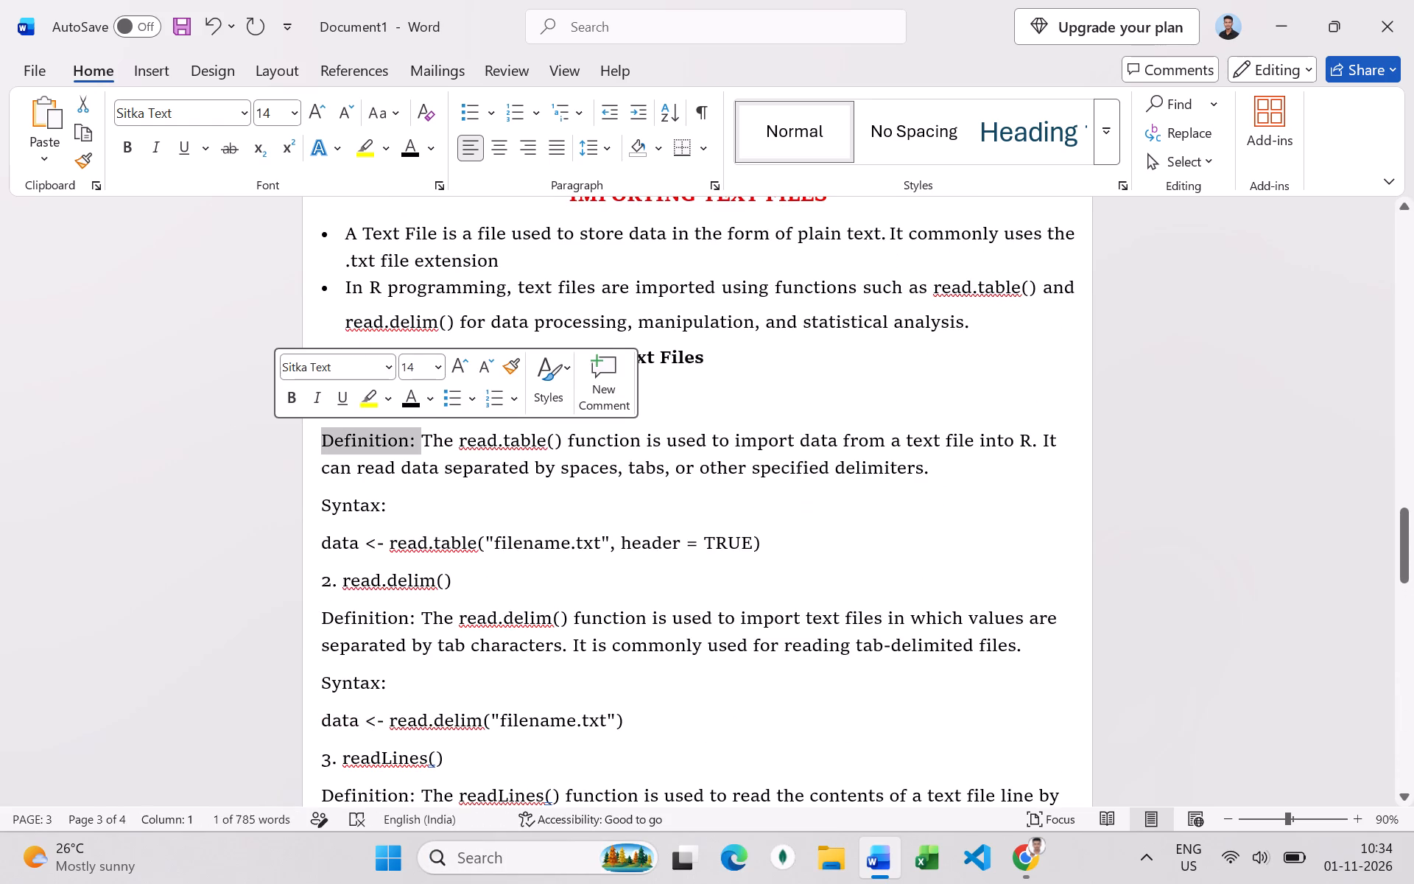
pyautogui.press('BackSpace')
pyautogui.press('BackSpace')
pyautogui.write(':')
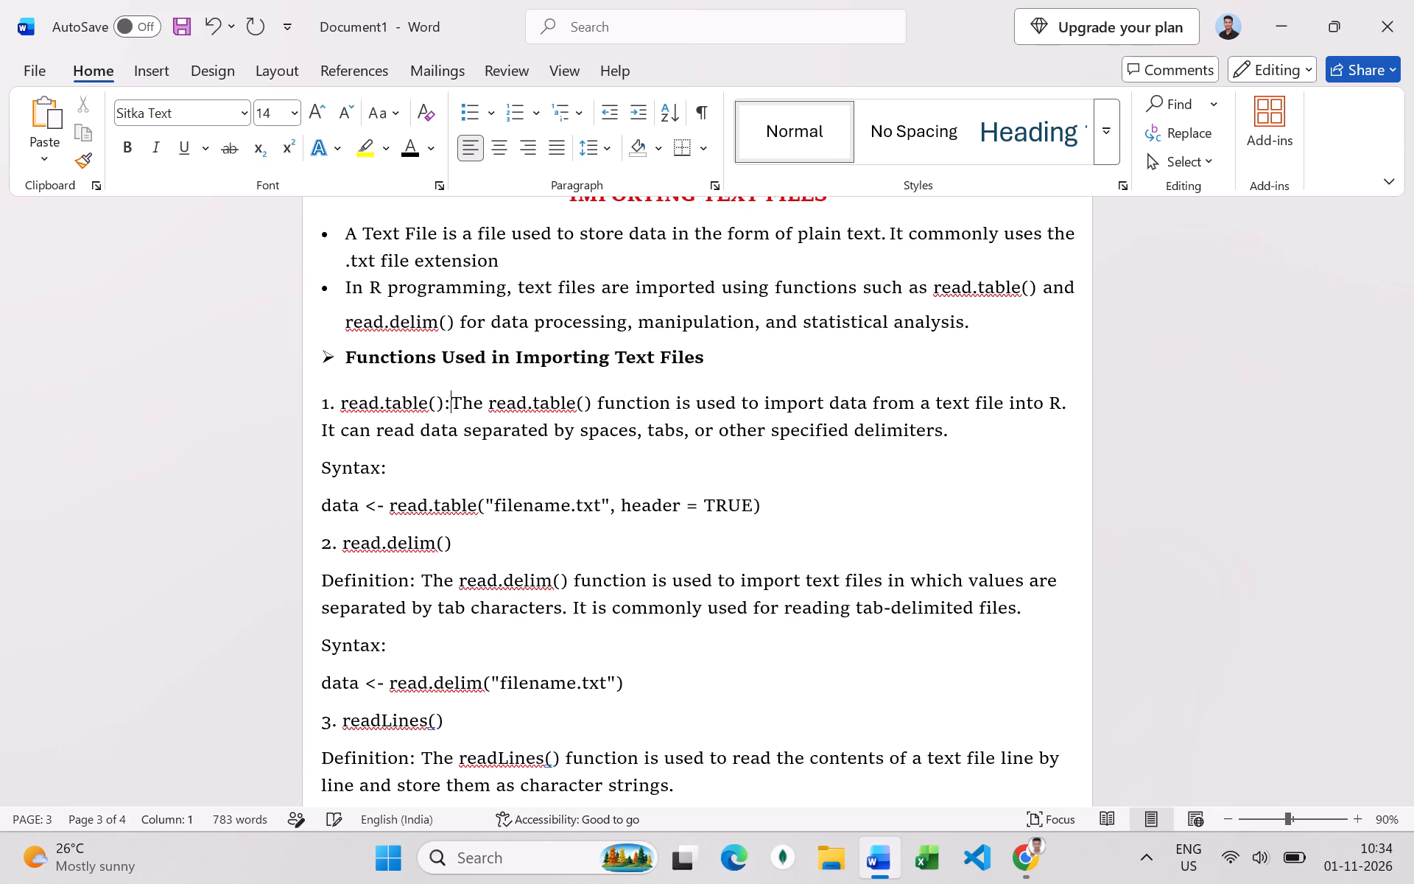
pyautogui.press('space')
# Switch to Chrome, open WhatsApp Web in a new tab, and return to the Word document.
pyautogui.scroll(5, 401, 476)
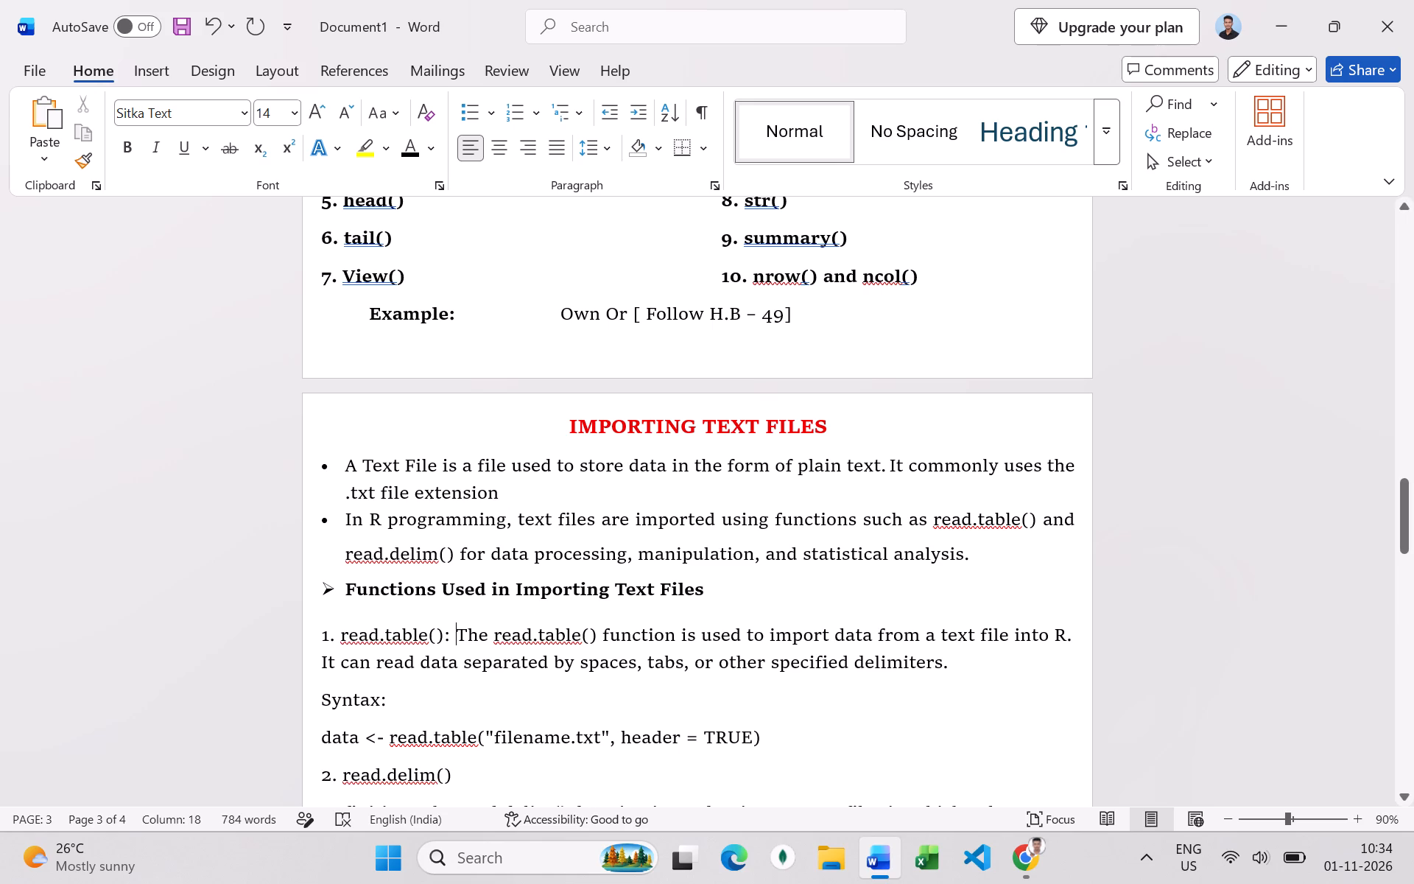
pyautogui.hotkey('alt', 'Tab')
pyautogui.click(376, 0)
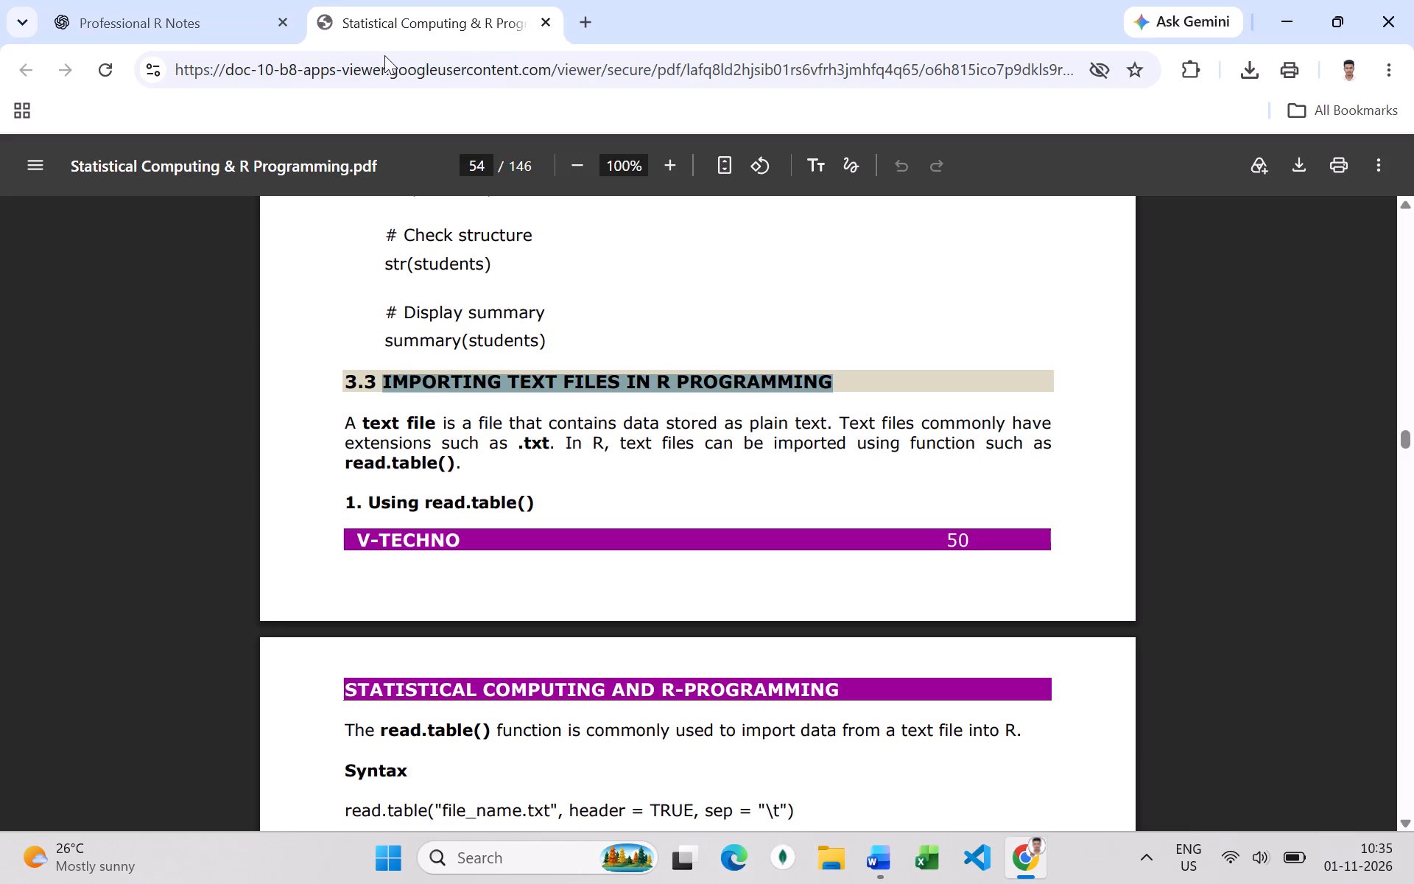
pyautogui.click(599, 0)
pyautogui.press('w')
pyautogui.click(490, 98)
pyautogui.click(126, 0)
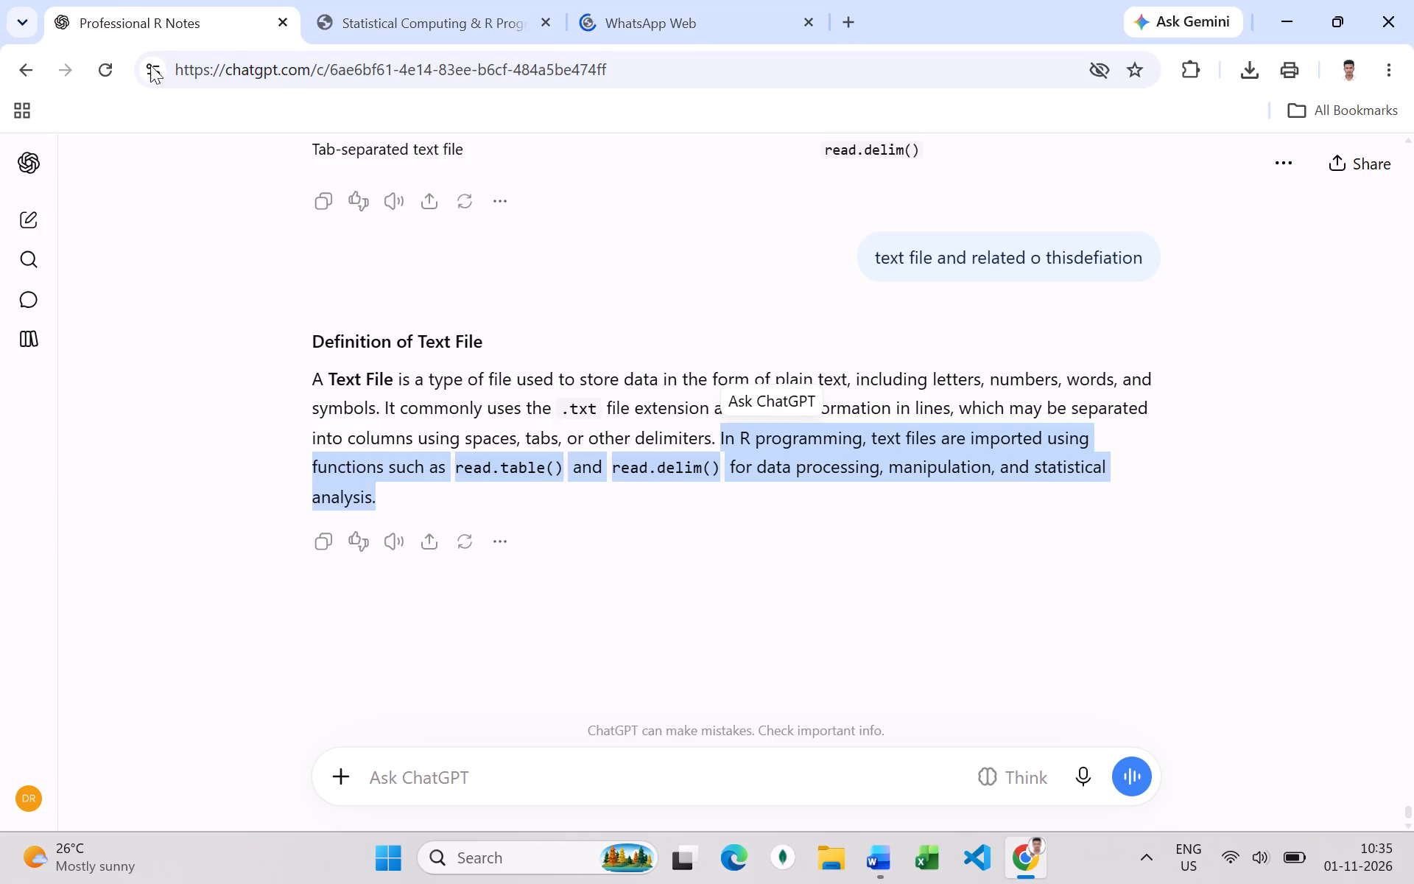
pyautogui.press('Tab')
pyautogui.hotkey('alt', 'Tab')
# Replace "The read.table()" at the start of the read.table() description with "This".
pyautogui.click(479, 526)
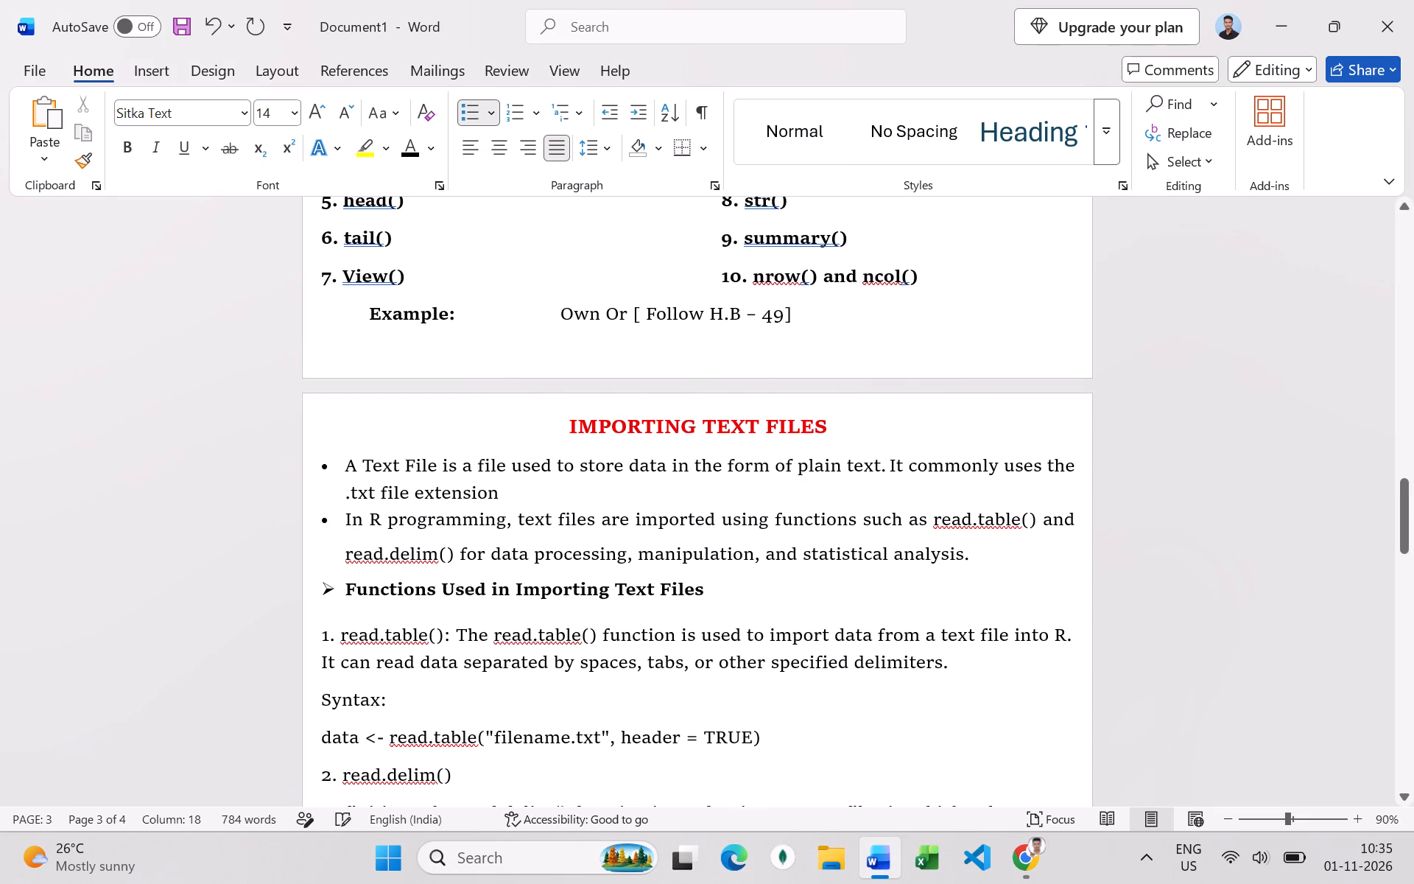
pyautogui.scroll(-4, 468, 546)
pyautogui.moveTo(605, 461); pyautogui.dragTo(464, 451)
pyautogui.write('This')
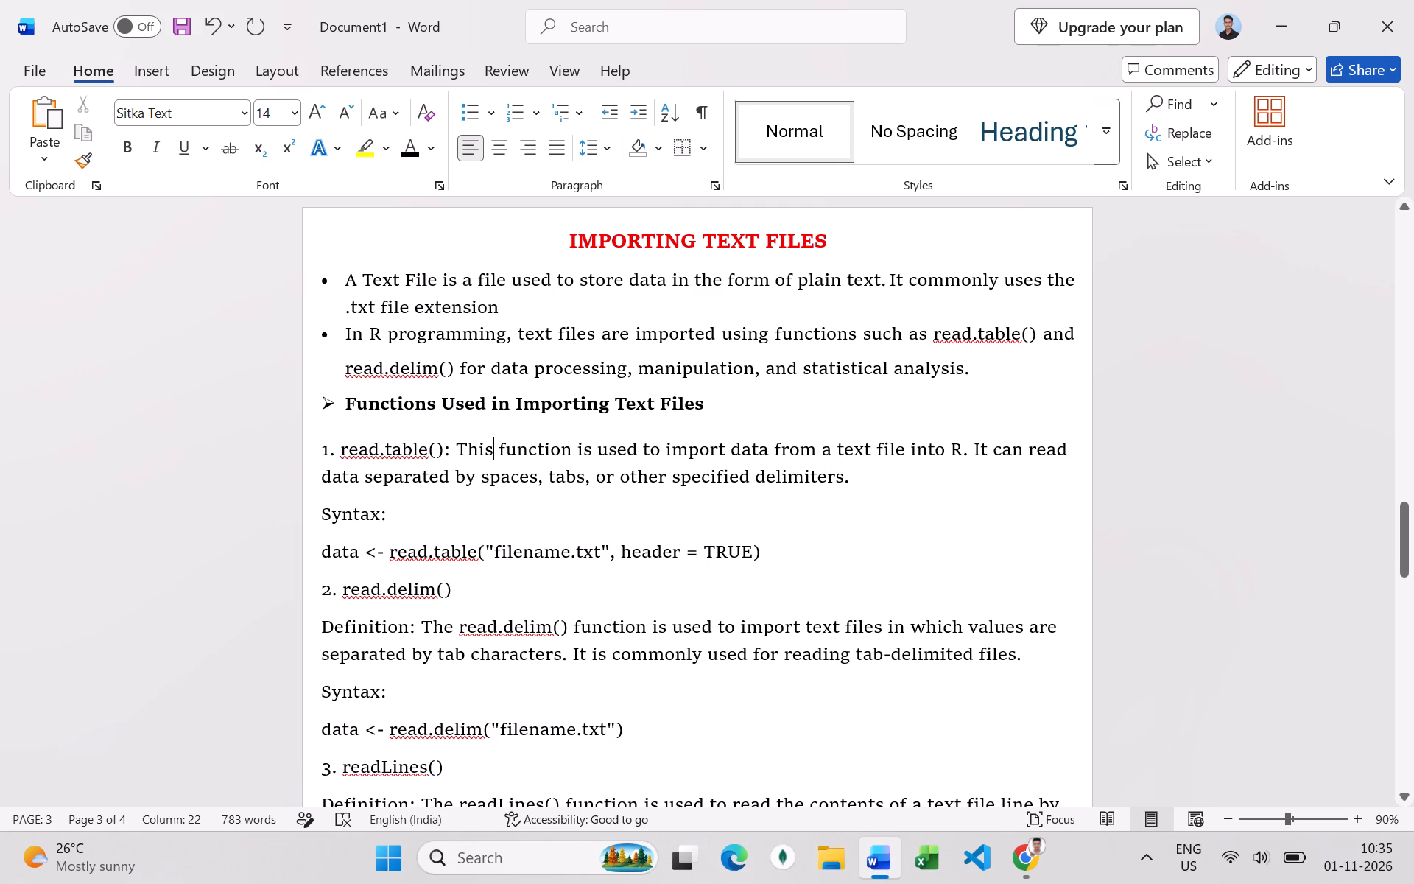
# Join the read.table() code line to its "Syntax:" label with a space and indent the combined line by two tabs.
pyautogui.click(323, 554)
pyautogui.press('BackSpace')
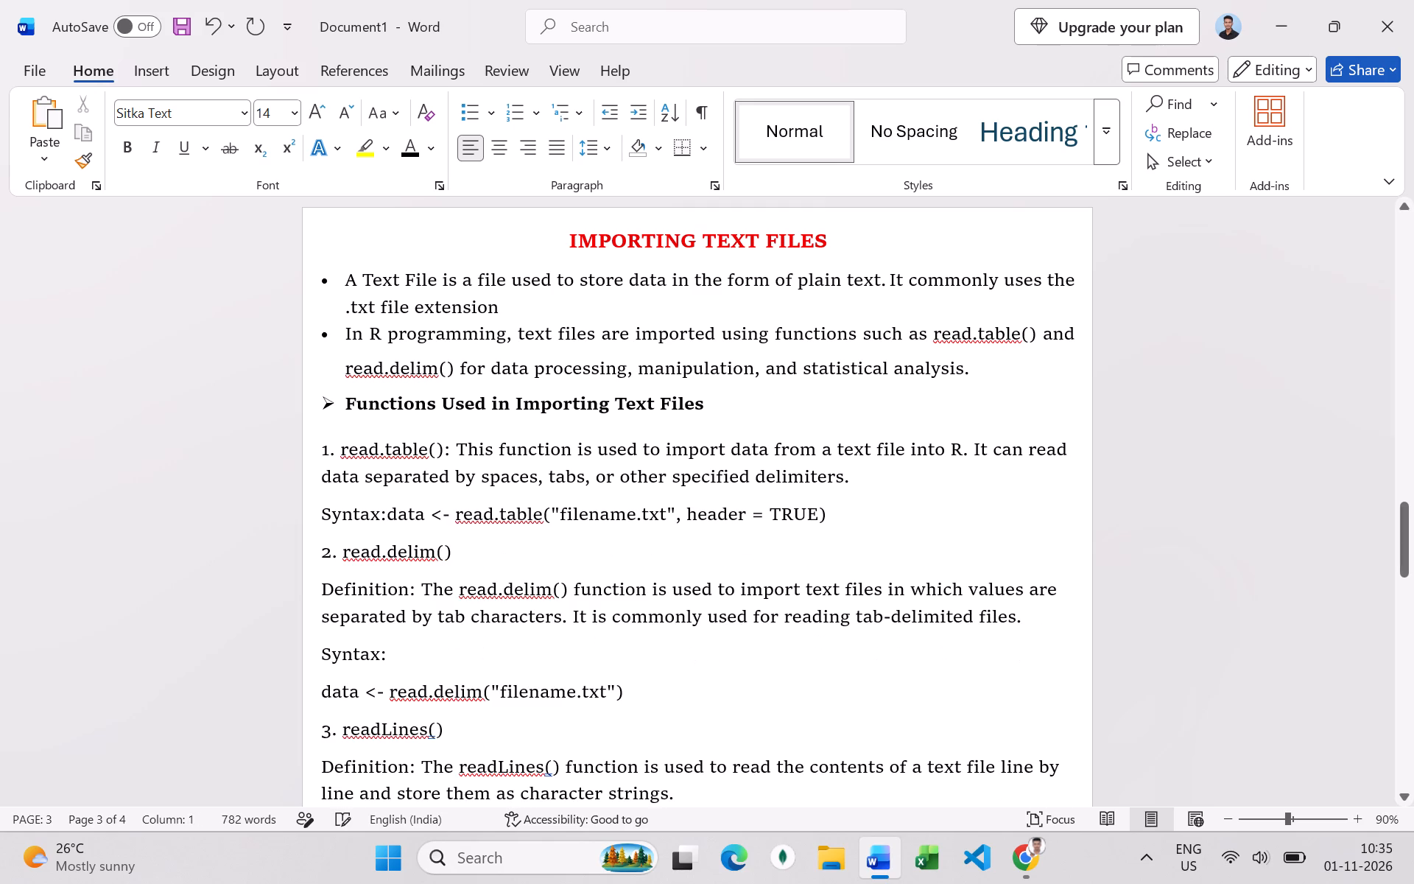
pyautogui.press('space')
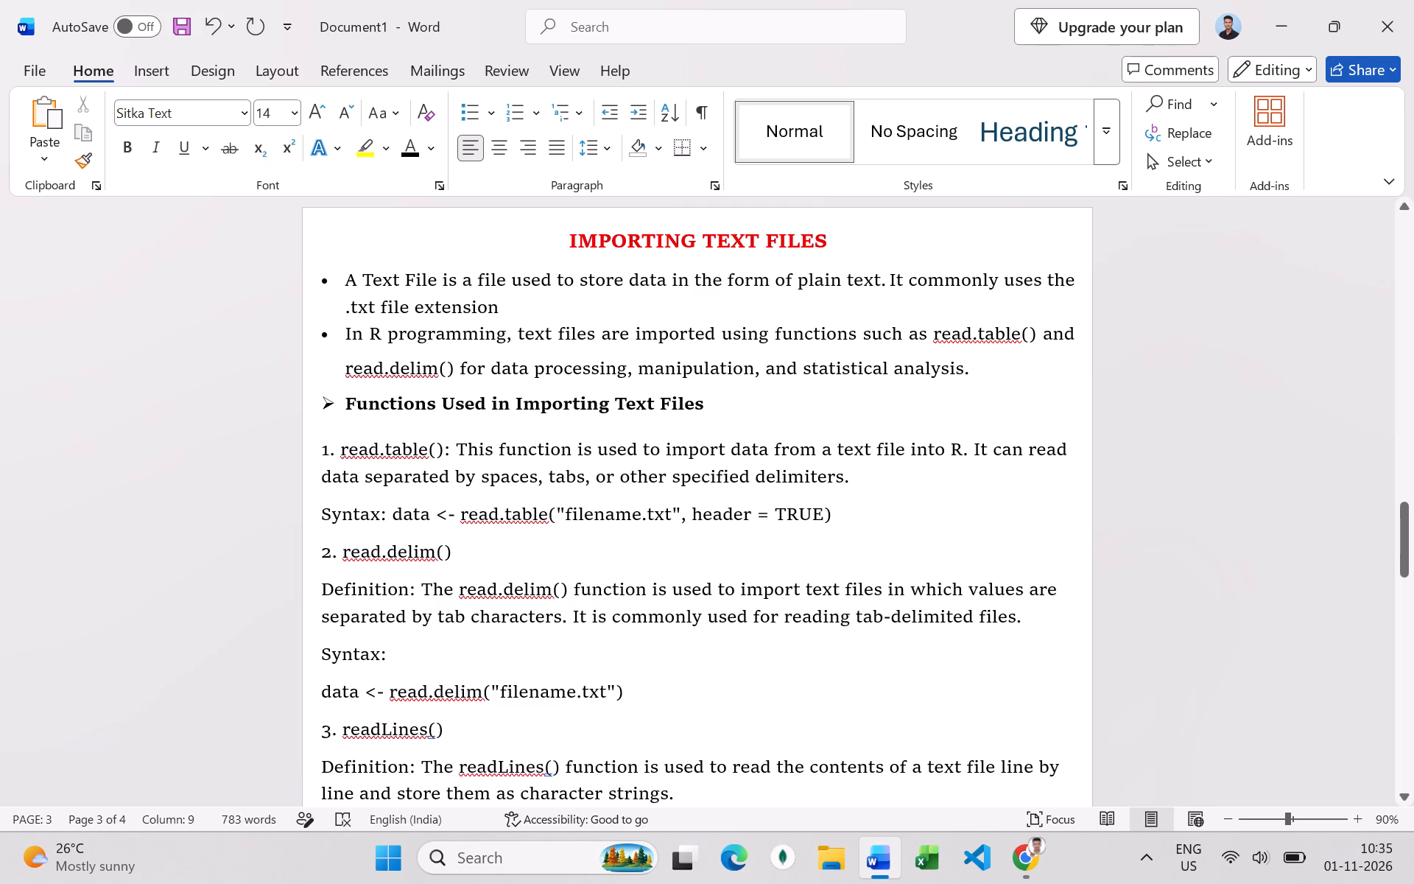
pyautogui.click(306, 513)
pyautogui.click(313, 513)
pyautogui.press('Tab')
pyautogui.press('Tab')
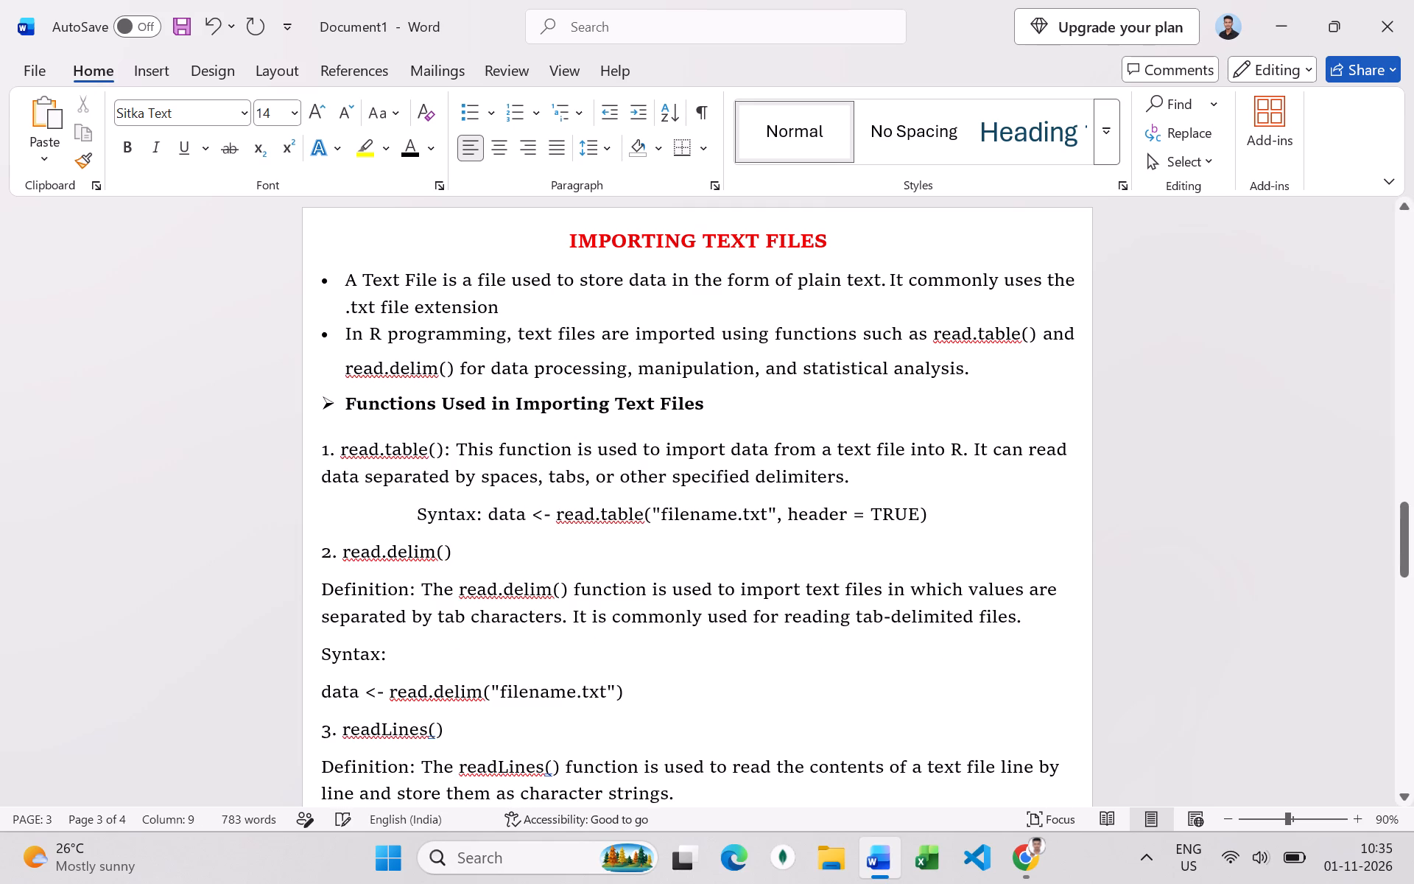
# Bold the "1. read.table():" label and justify its paragraph.
pyautogui.moveTo(460, 447); pyautogui.dragTo(311, 446)
pyautogui.click(329, 422)
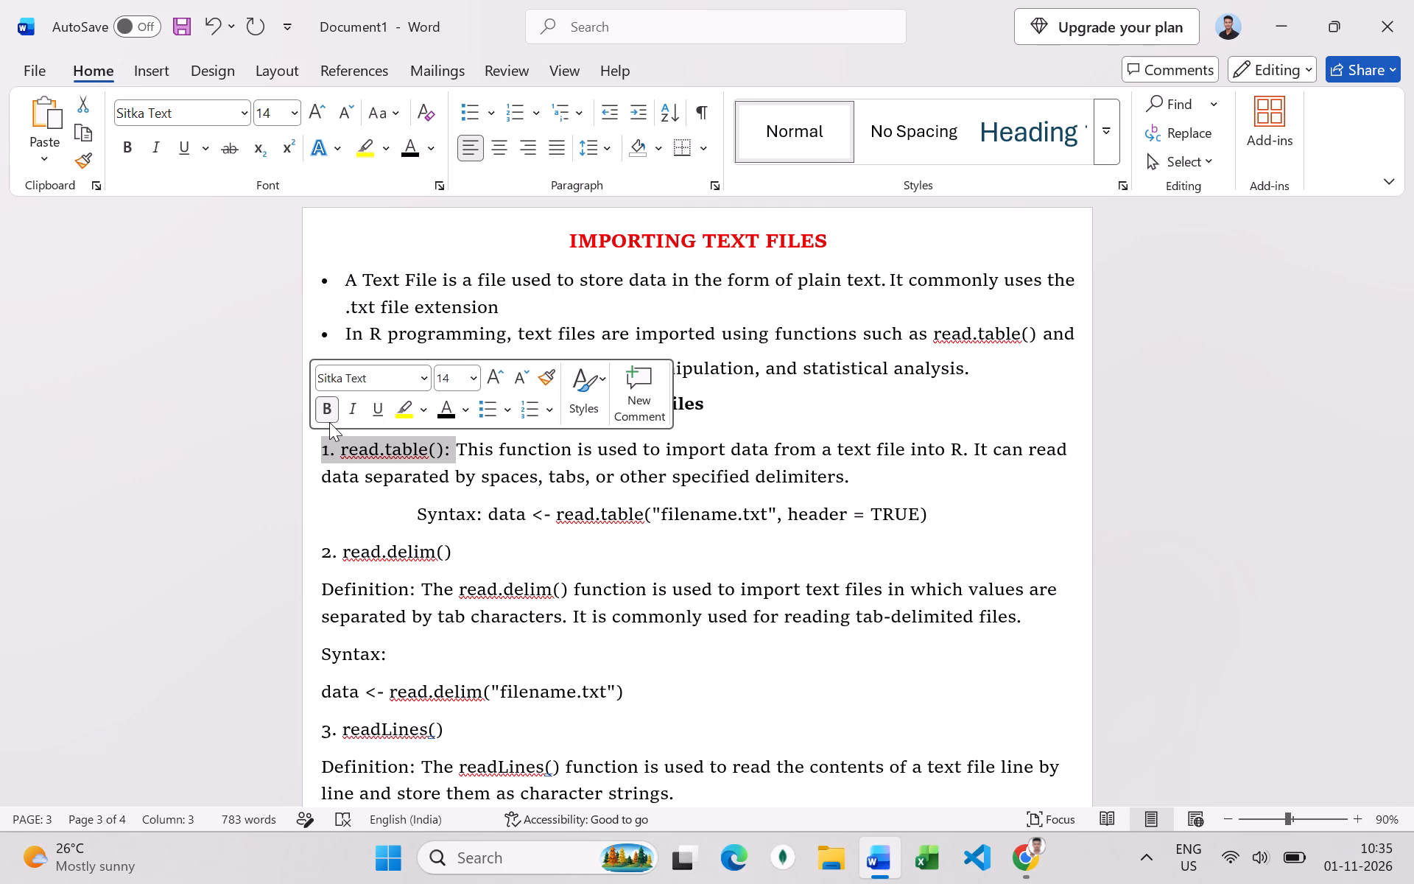
pyautogui.click(365, 526)
pyautogui.click(554, 152)
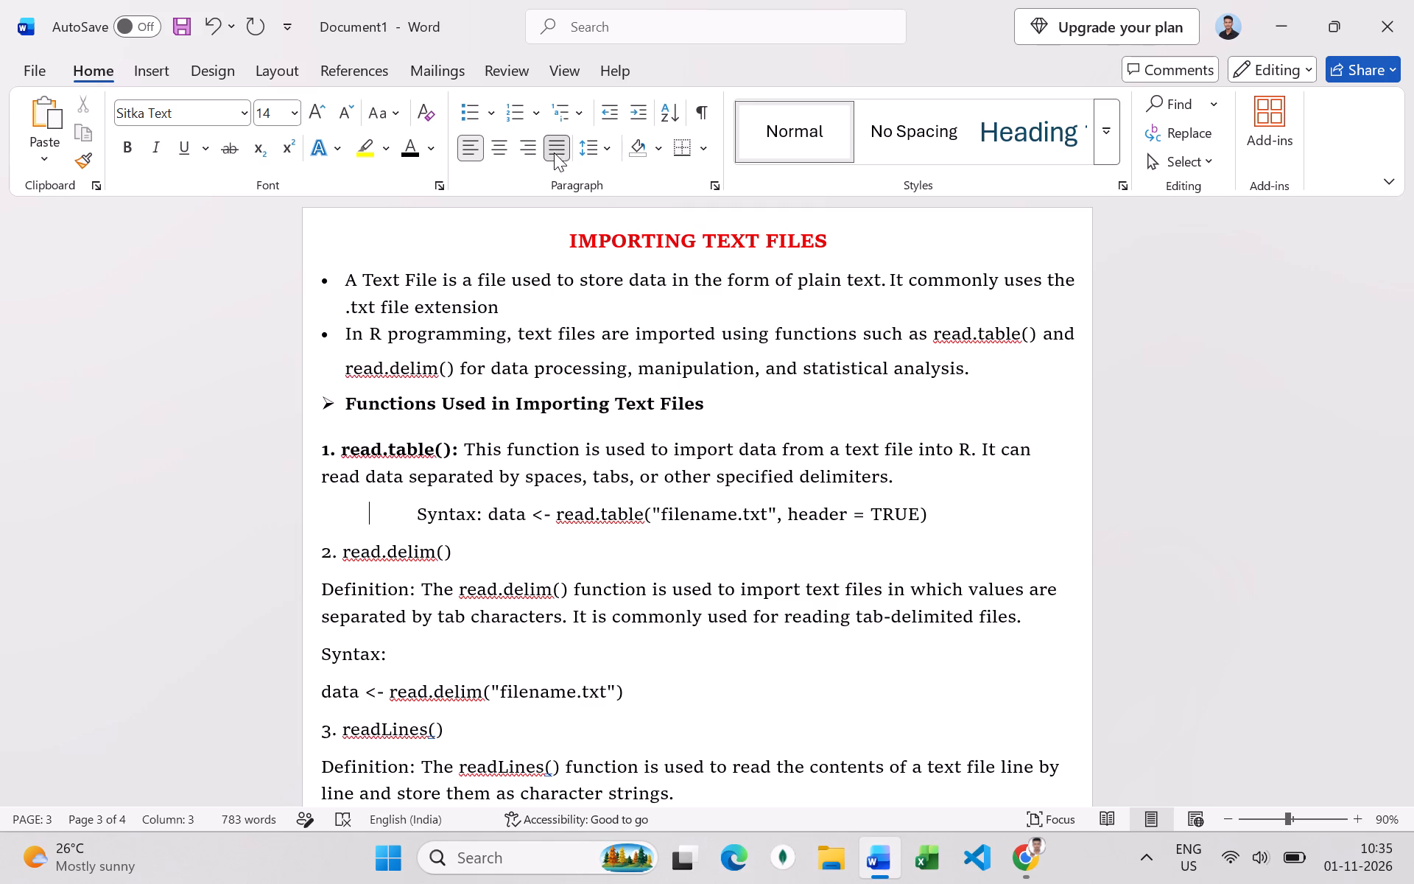
pyautogui.click(527, 461)
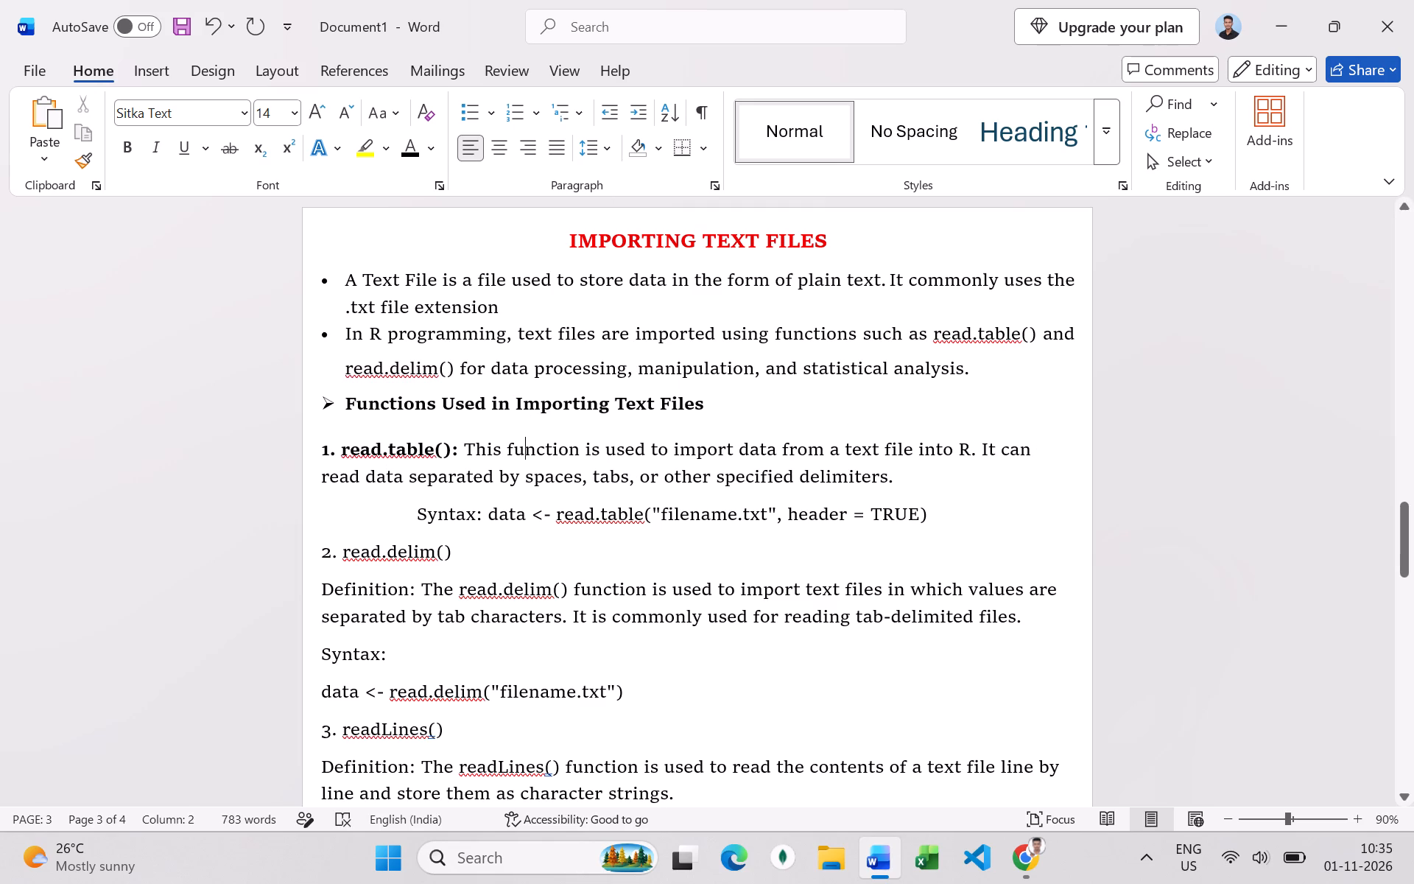
pyautogui.click(560, 142)
pyautogui.click(538, 477)
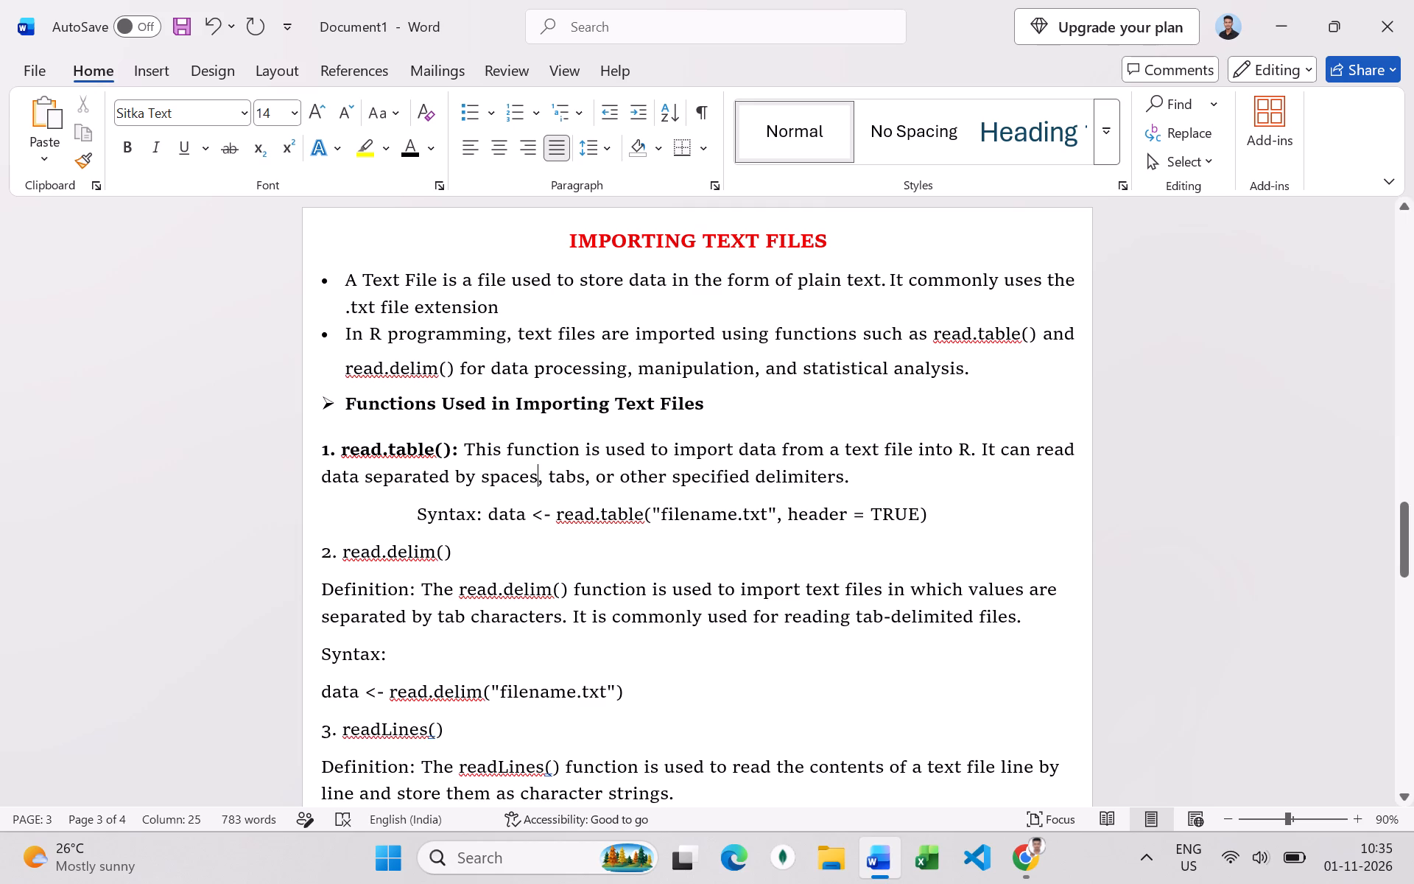
# Delete the second sentence of the read.table() entry, about data separated by spaces, tabs, or other specified delimiters.
pyautogui.moveTo(984, 457); pyautogui.dragTo(982, 457)
pyautogui.moveTo(982, 457); pyautogui.dragTo(985, 480)
pyautogui.press('BackSpace')
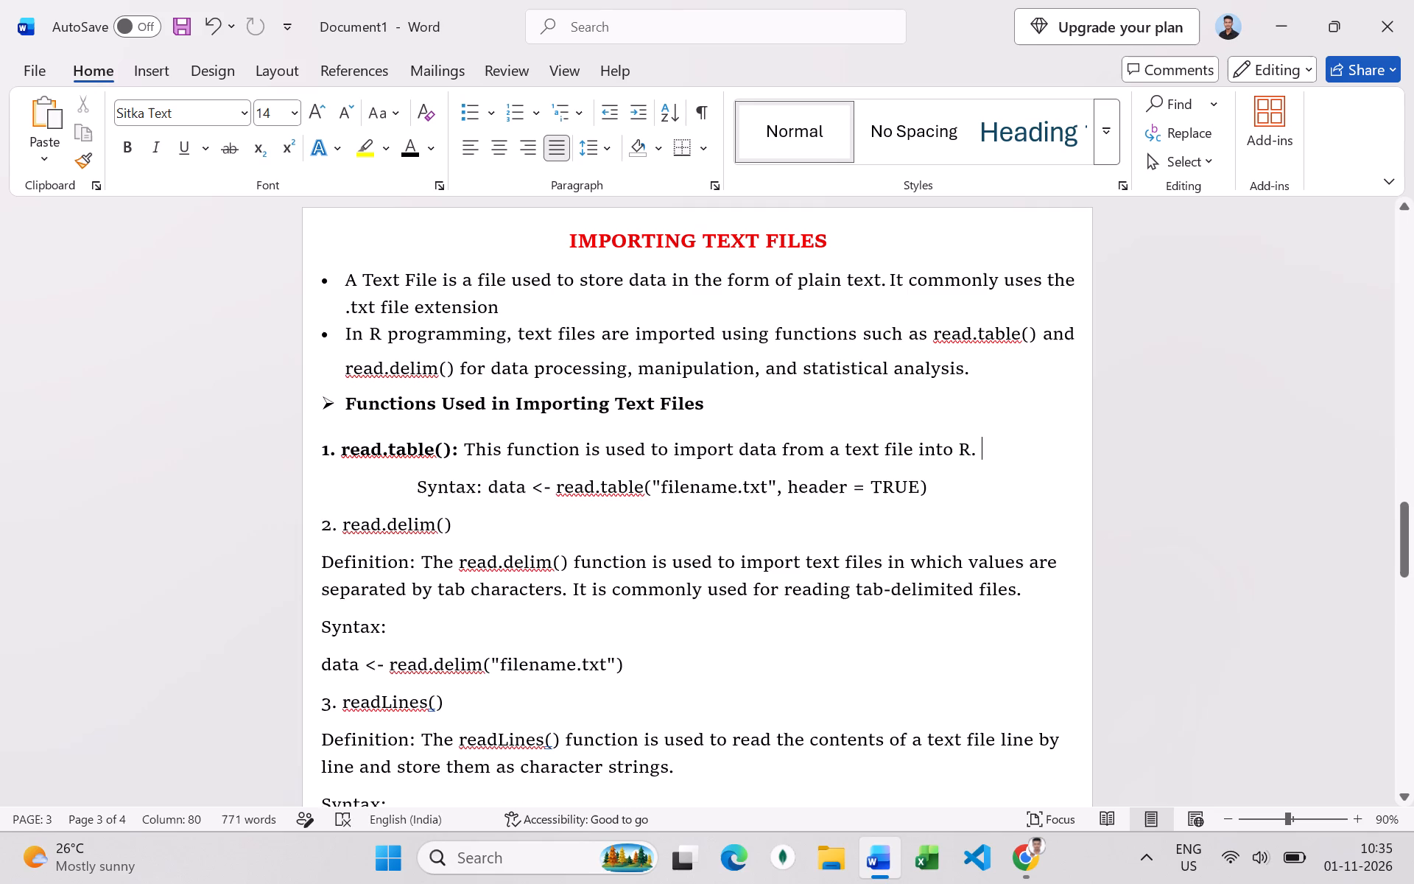
# Examine how the function entries in the Reading Excel Datasets section are laid out, for comparison with the text-file functions.
pyautogui.scroll(15, 721, 496)
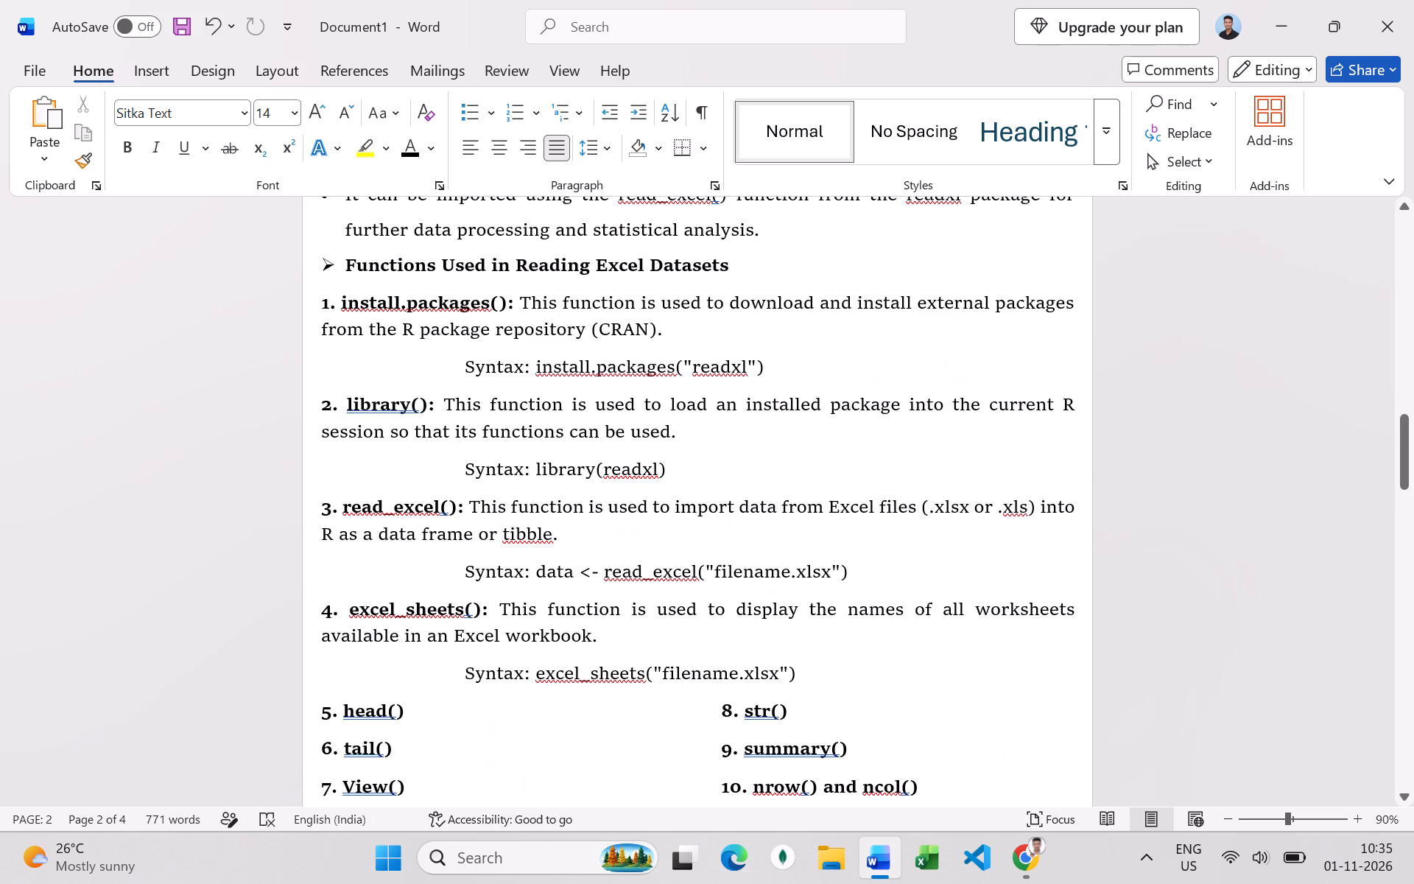
pyautogui.scroll(6, 700, 457)
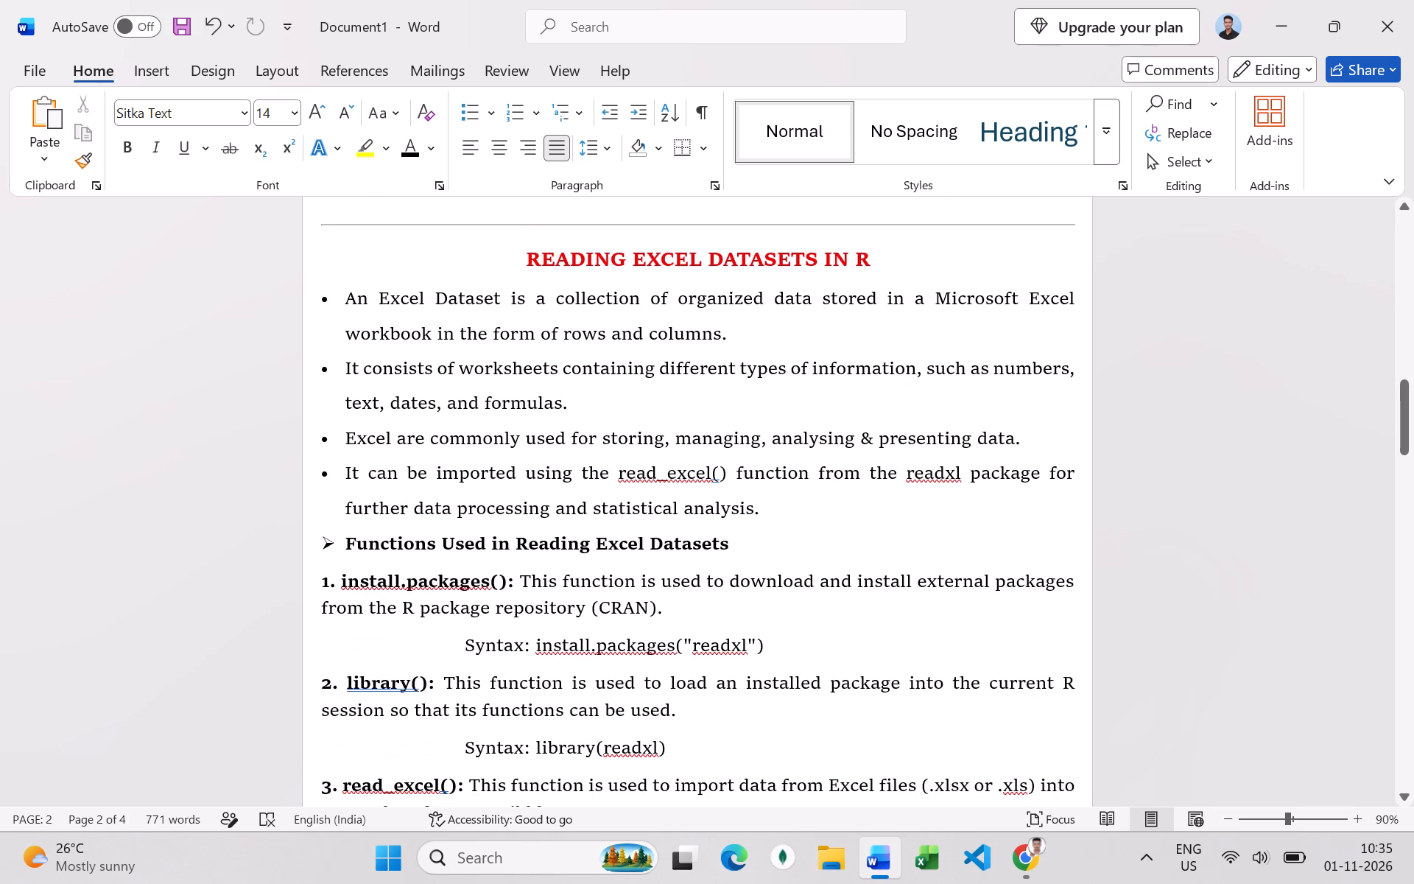
pyautogui.scroll(-15, 790, 450)
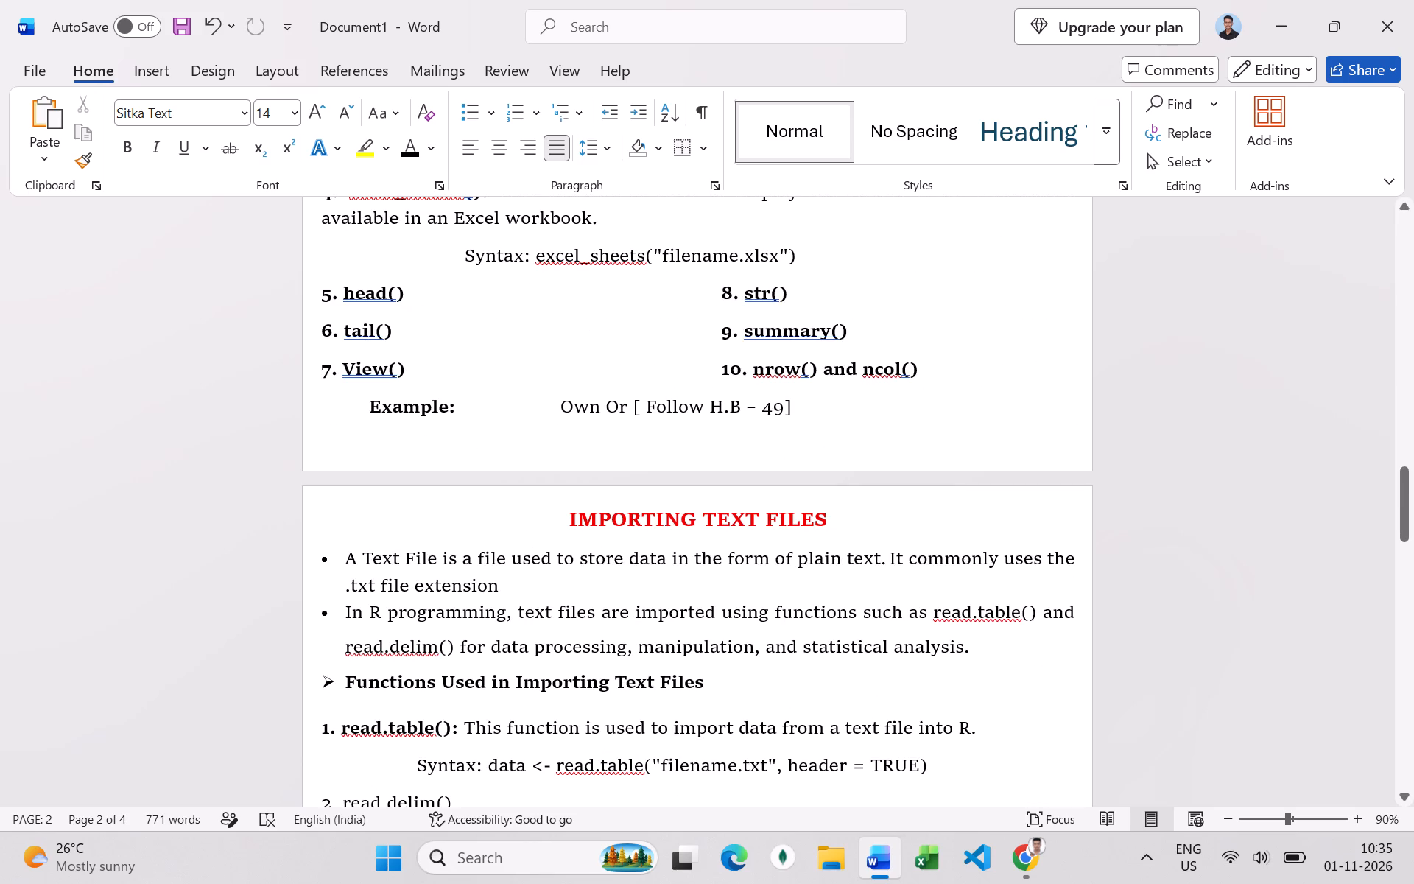
pyautogui.scroll(-6, 607, 457)
pyautogui.scroll(-1, 530, 424)
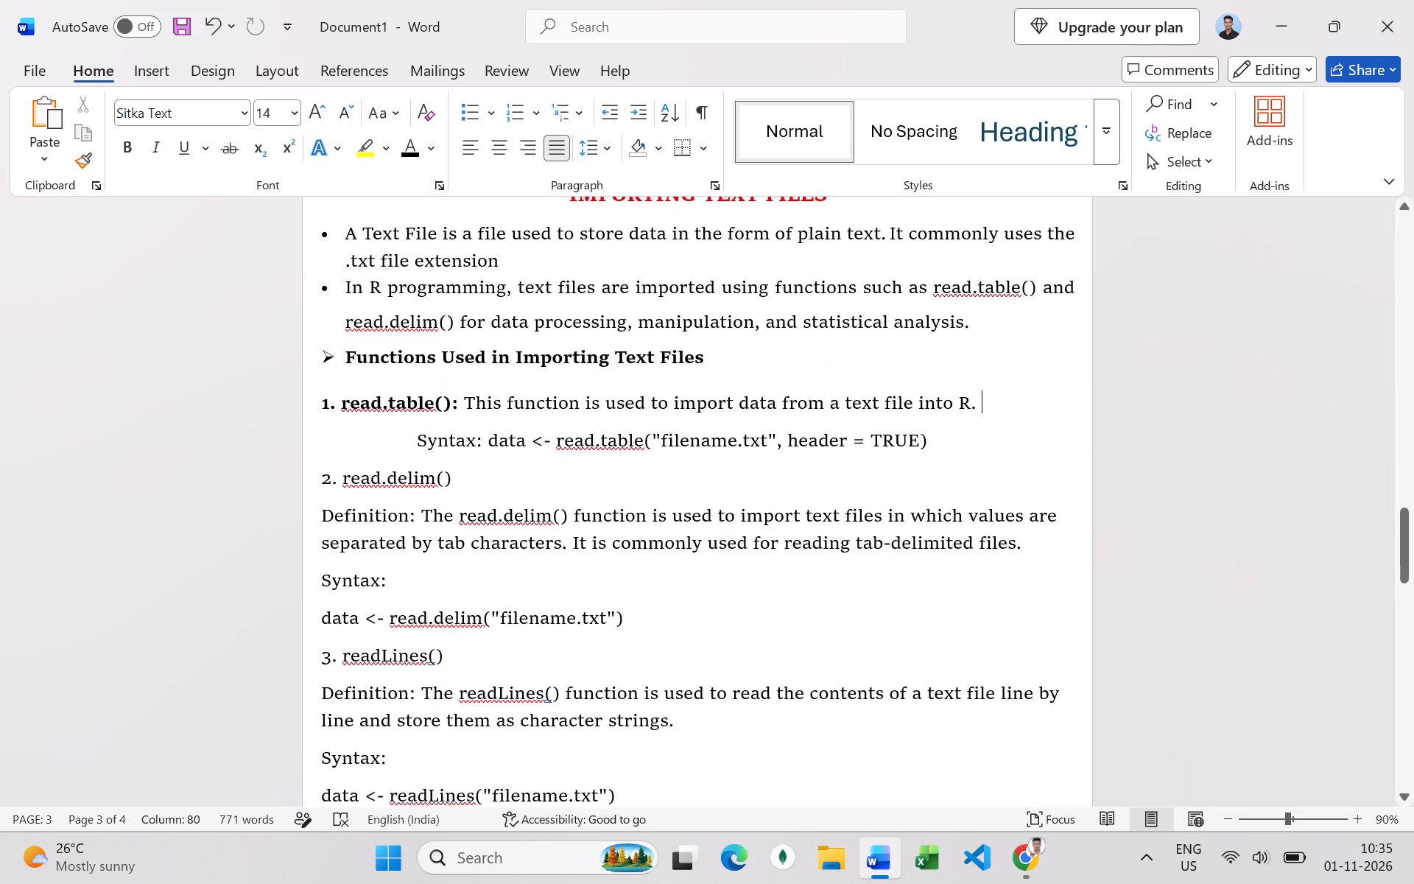
# Bold the "2. read.delim()" heading.
pyautogui.moveTo(468, 494); pyautogui.dragTo(255, 477)
pyautogui.click(264, 432)
pyautogui.click(494, 572)
# Replace "Definition: The read.delim()" with "This" and join the paragraph to its heading after a colon and space.
pyautogui.moveTo(569, 515); pyautogui.dragTo(317, 515)
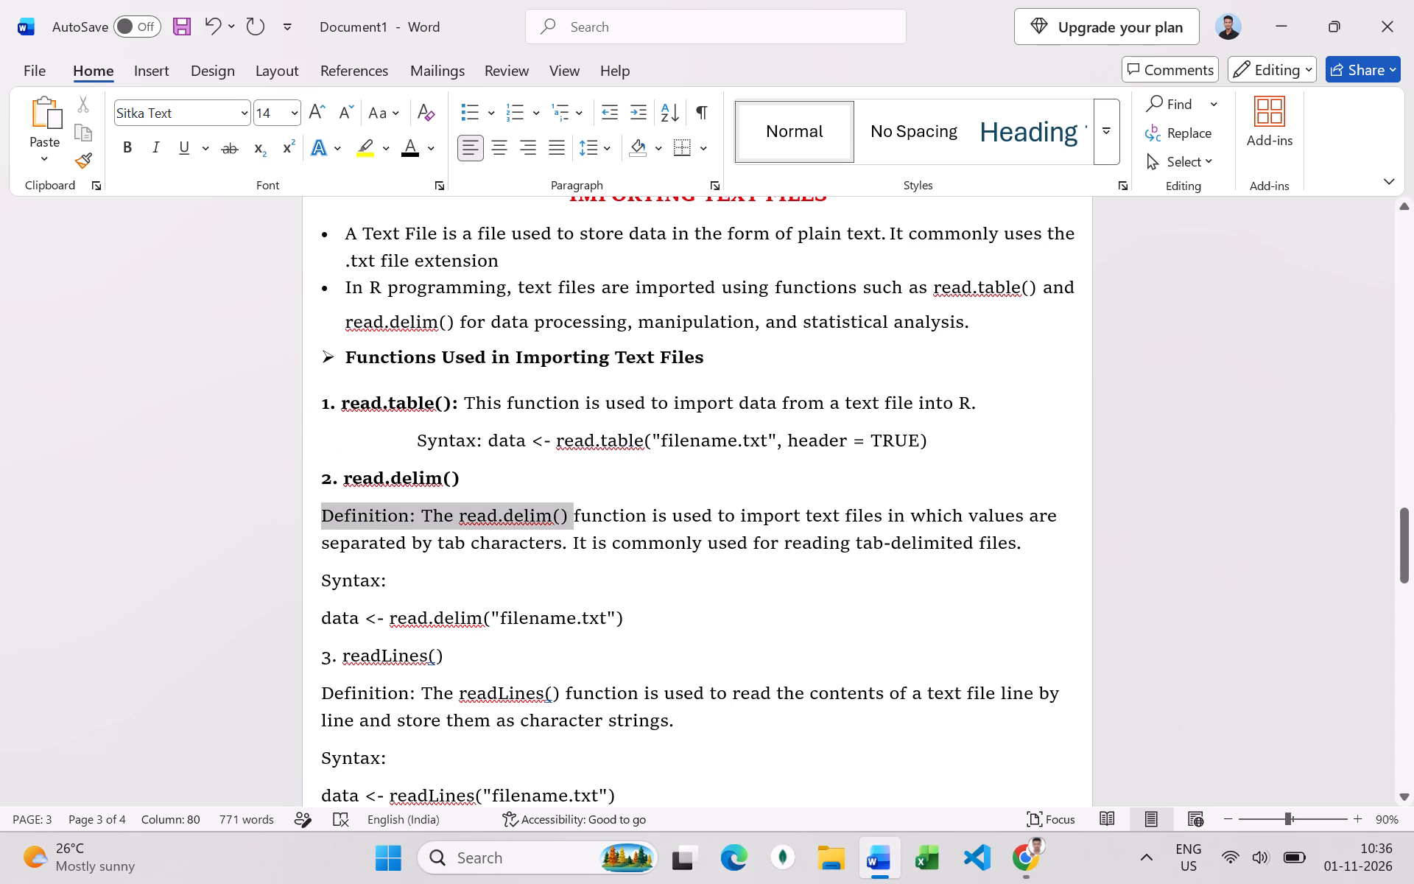
pyautogui.moveTo(317, 515); pyautogui.dragTo(280, 515)
pyautogui.press('BackSpace')
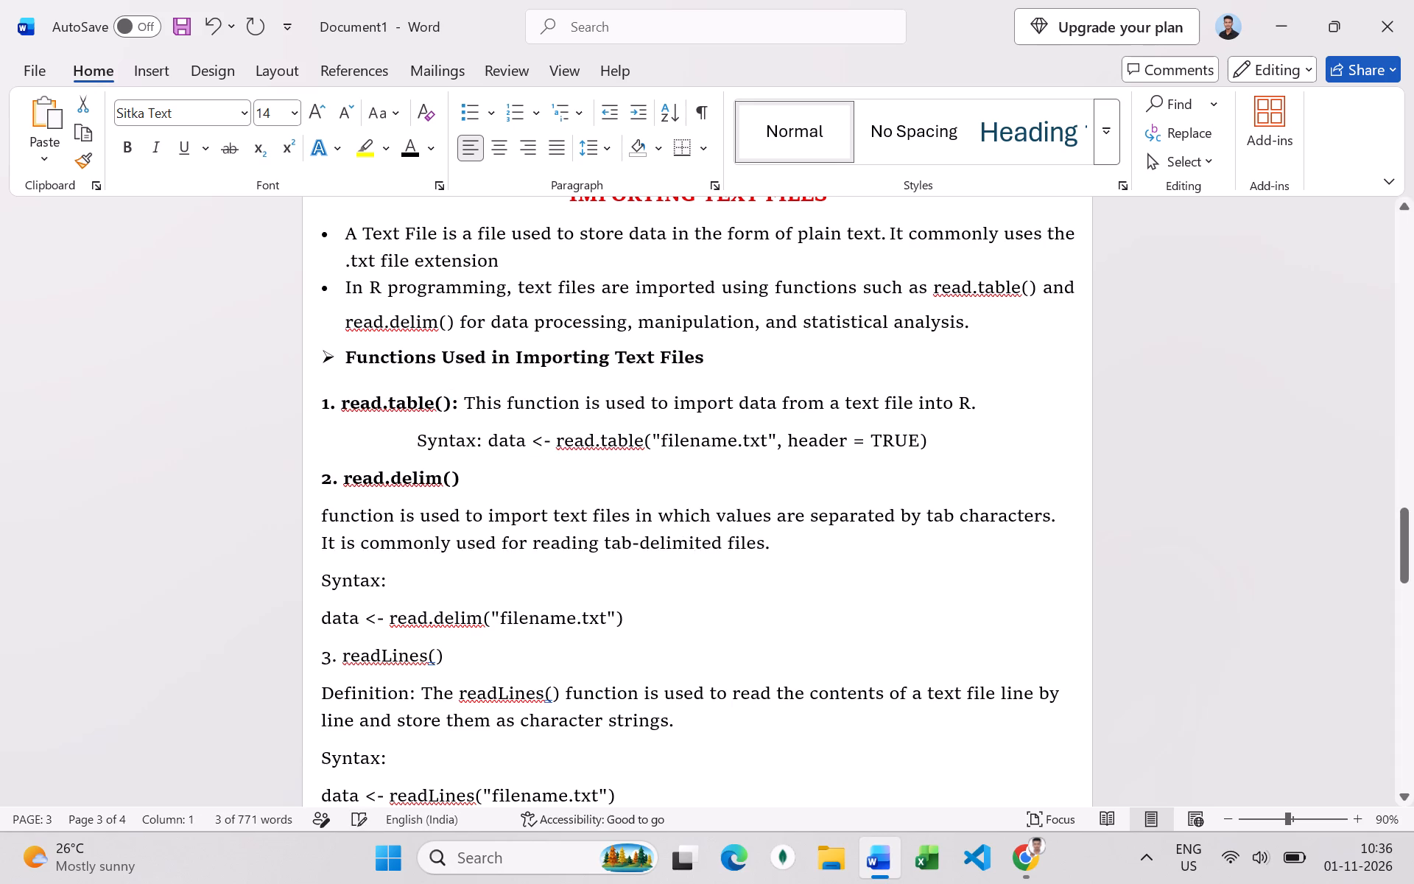
pyautogui.press('BackSpace')
pyautogui.write(':')
pyautogui.press('space')
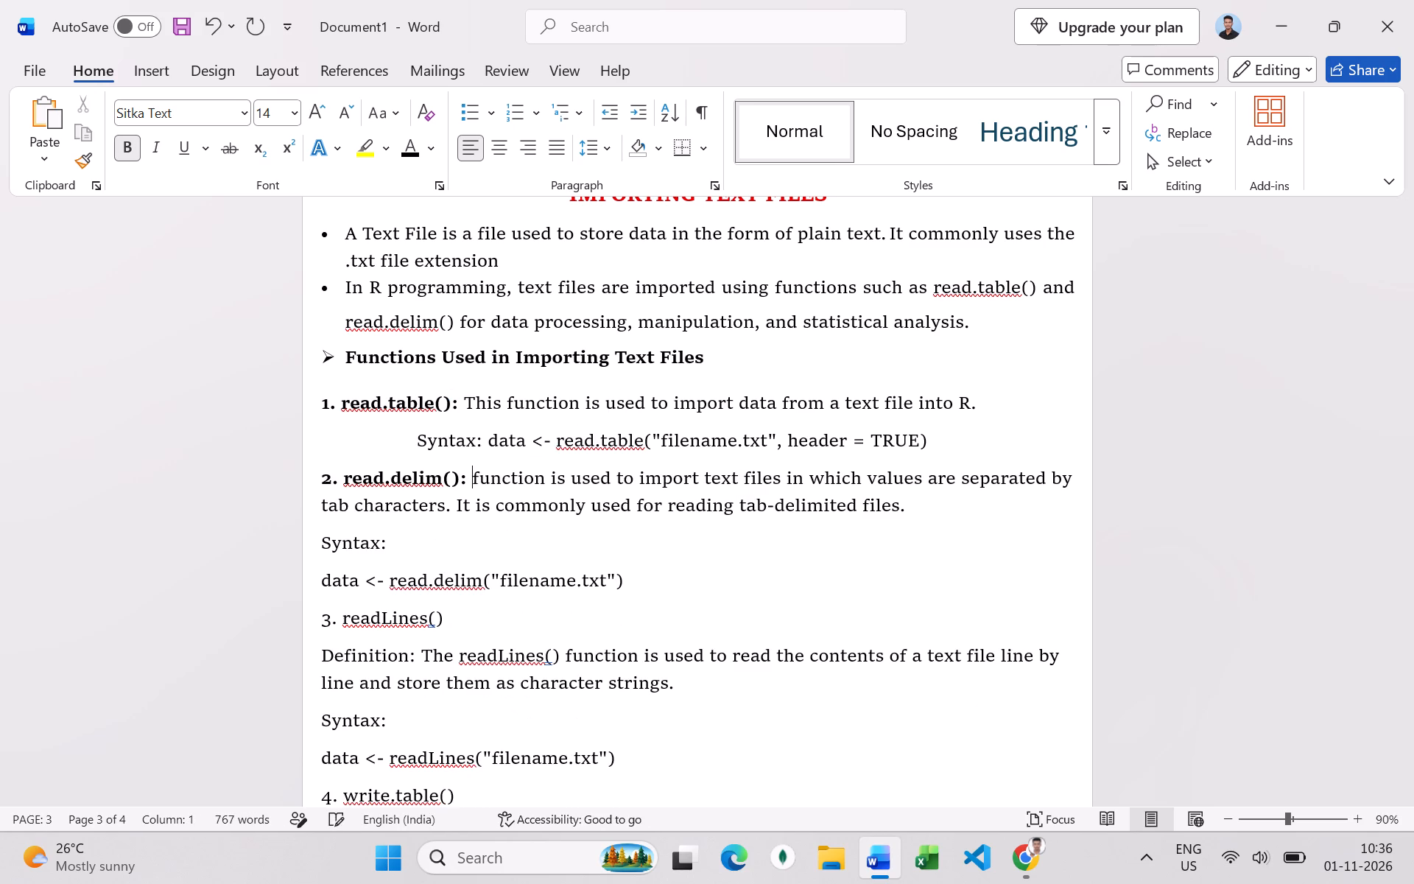
pyautogui.write('This')
pyautogui.press('space')
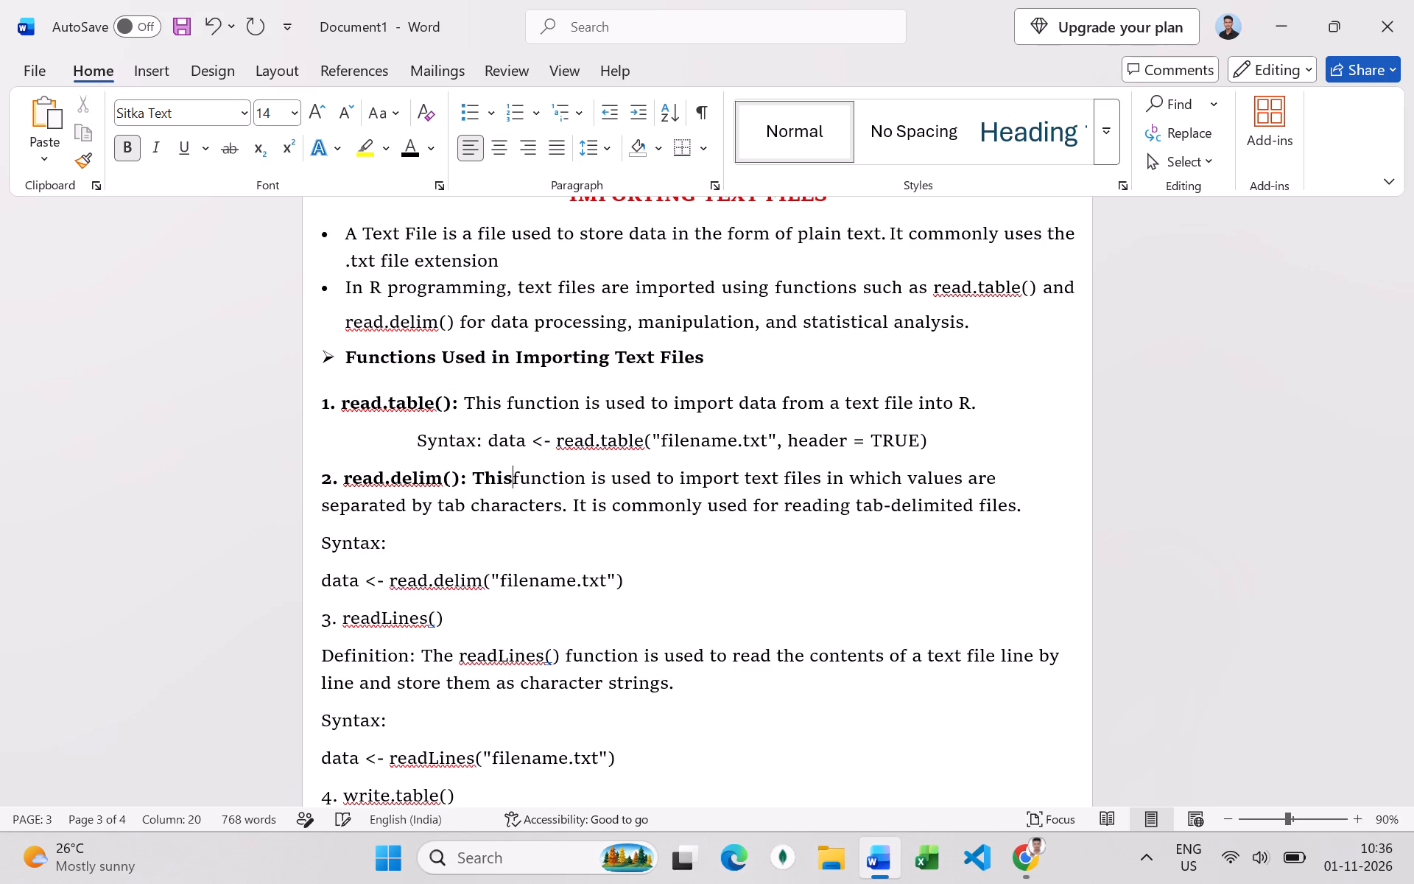
# Remove the bold from "This" in the read.delim() entry and justify its paragraph.
pyautogui.moveTo(518, 481); pyautogui.dragTo(503, 481)
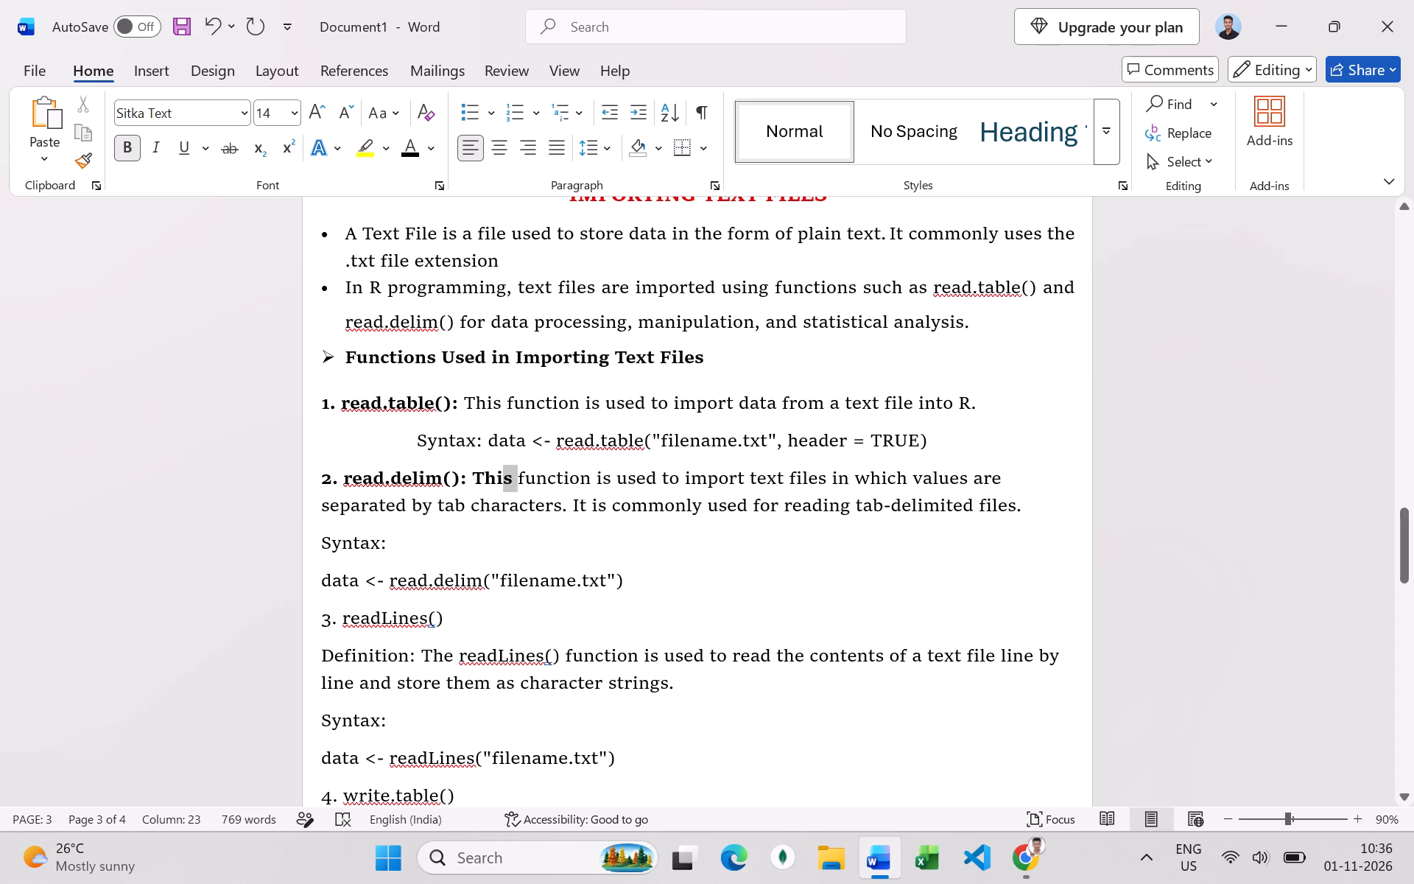
pyautogui.moveTo(503, 481); pyautogui.dragTo(477, 481)
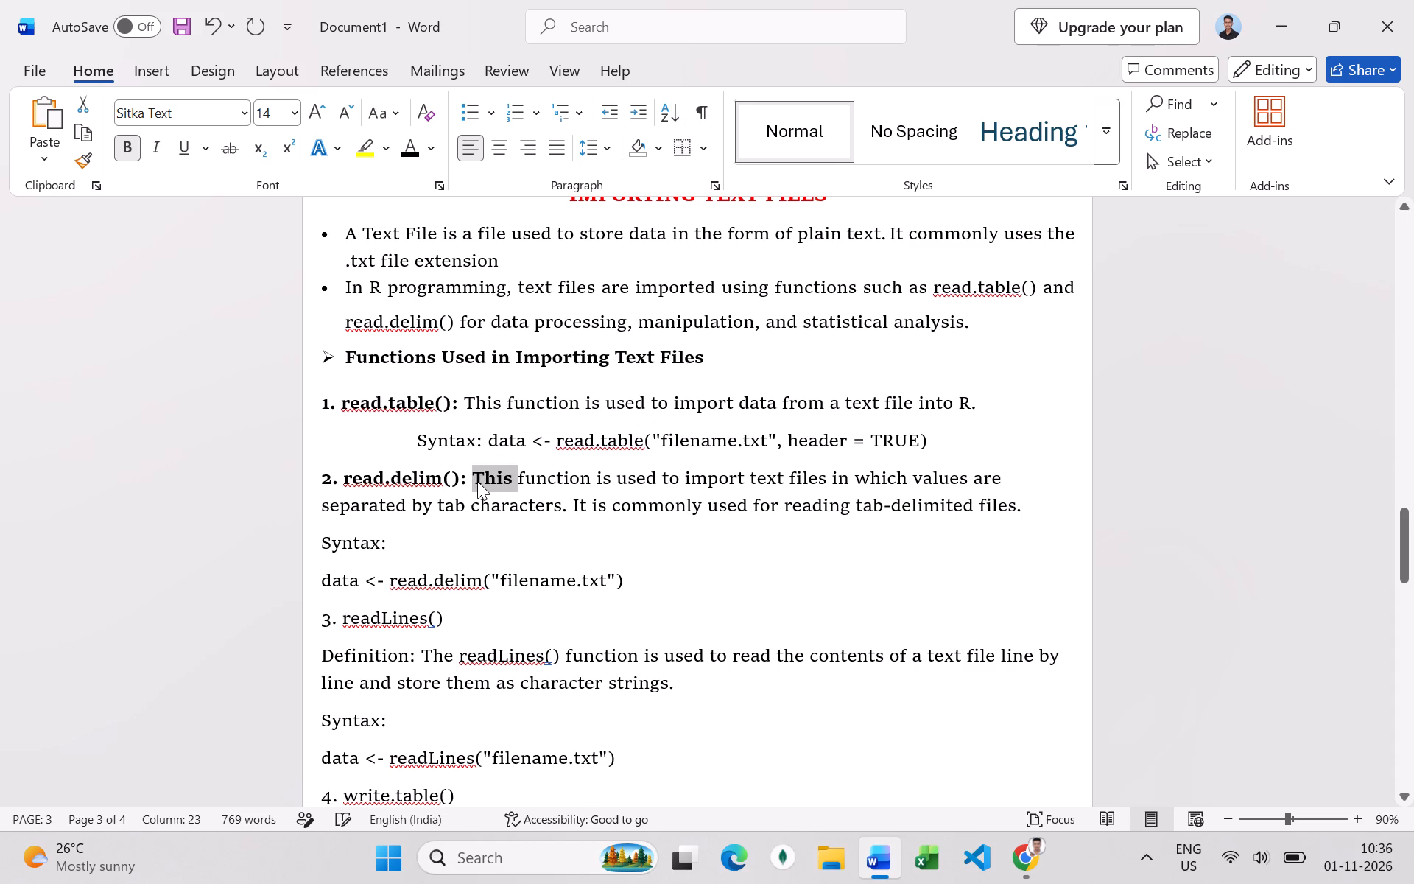
pyautogui.hotkey('ctrl', 'b')
pyautogui.click(501, 537)
pyautogui.click(490, 480)
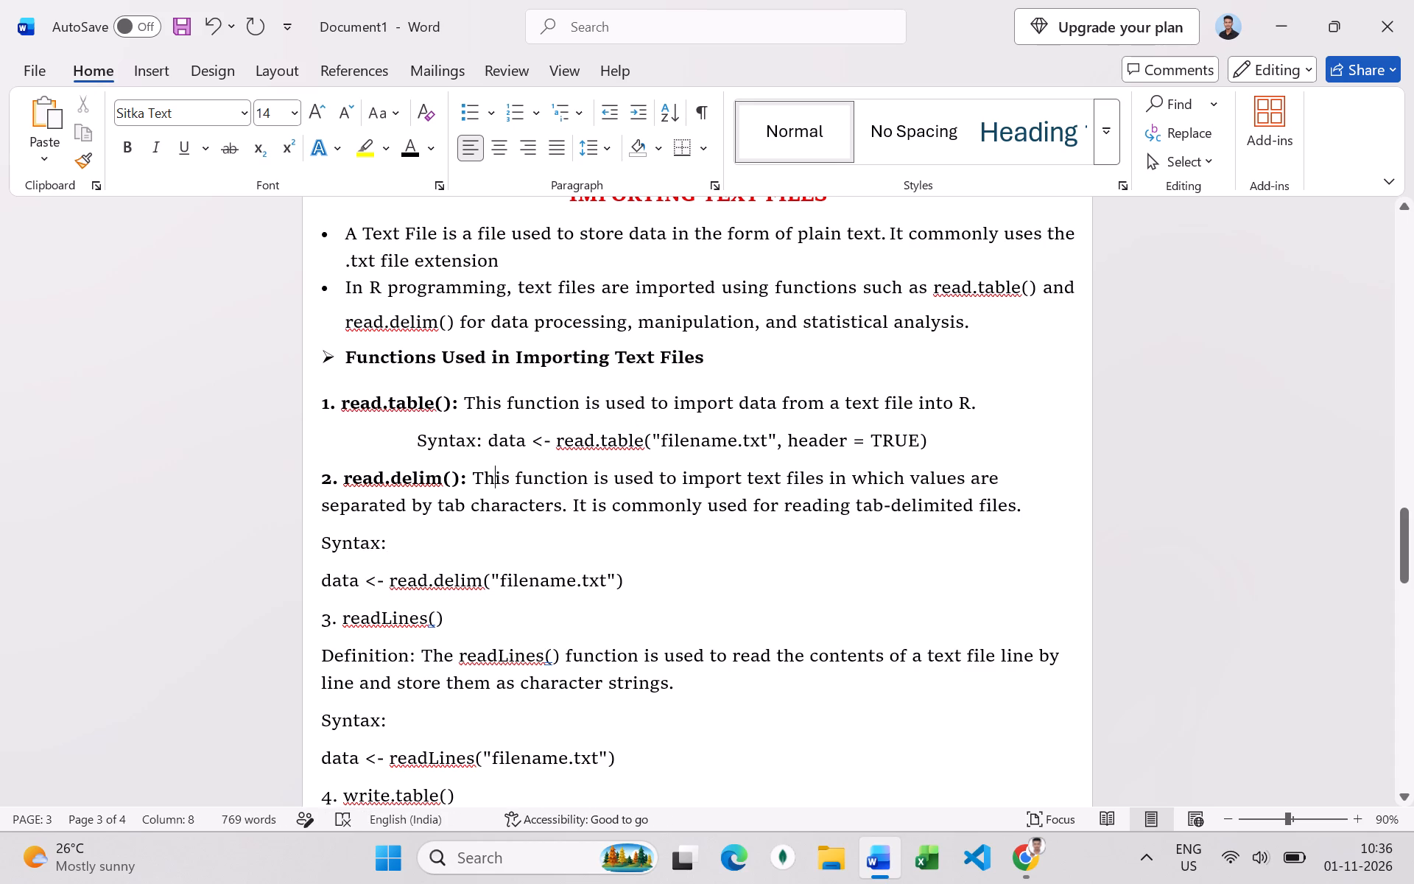
pyautogui.click(555, 150)
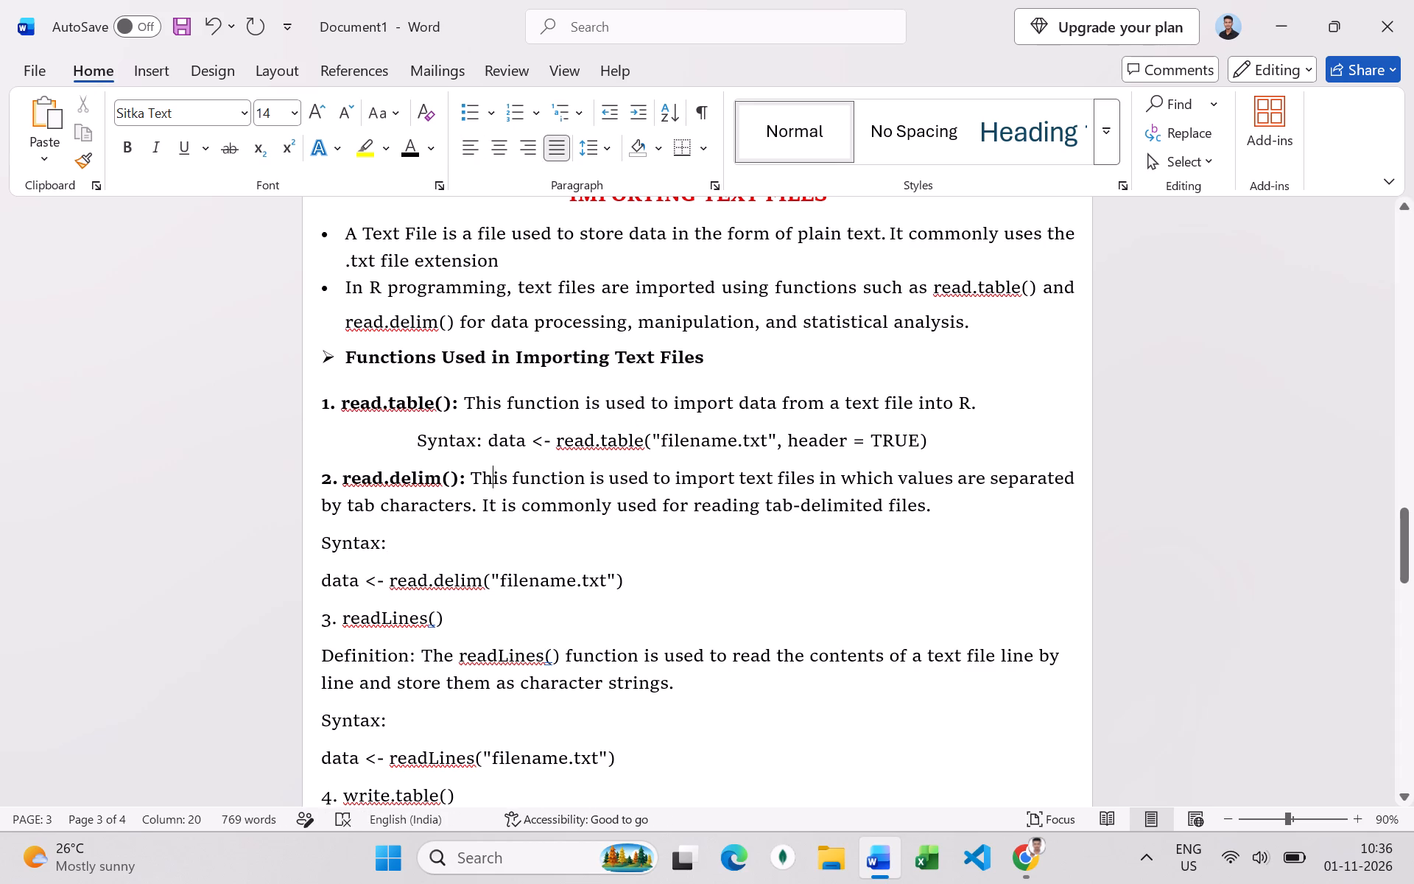
# Join the read.delim() code to its "Syntax:" label with a space and indent the line by two tab stops.
pyautogui.click(311, 574)
pyautogui.press('BackSpace')
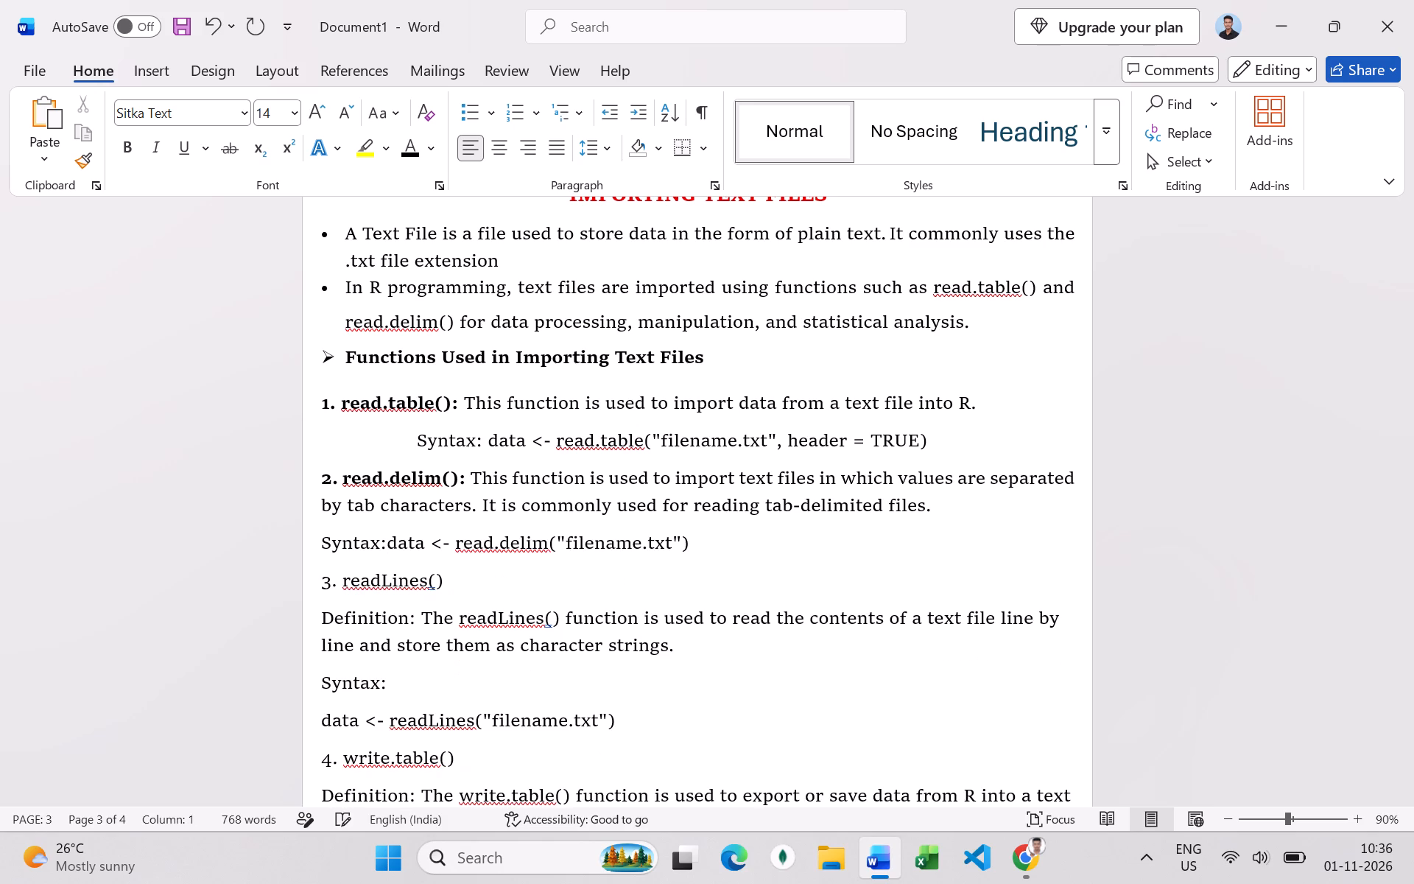
pyautogui.press('space')
pyautogui.click(326, 544)
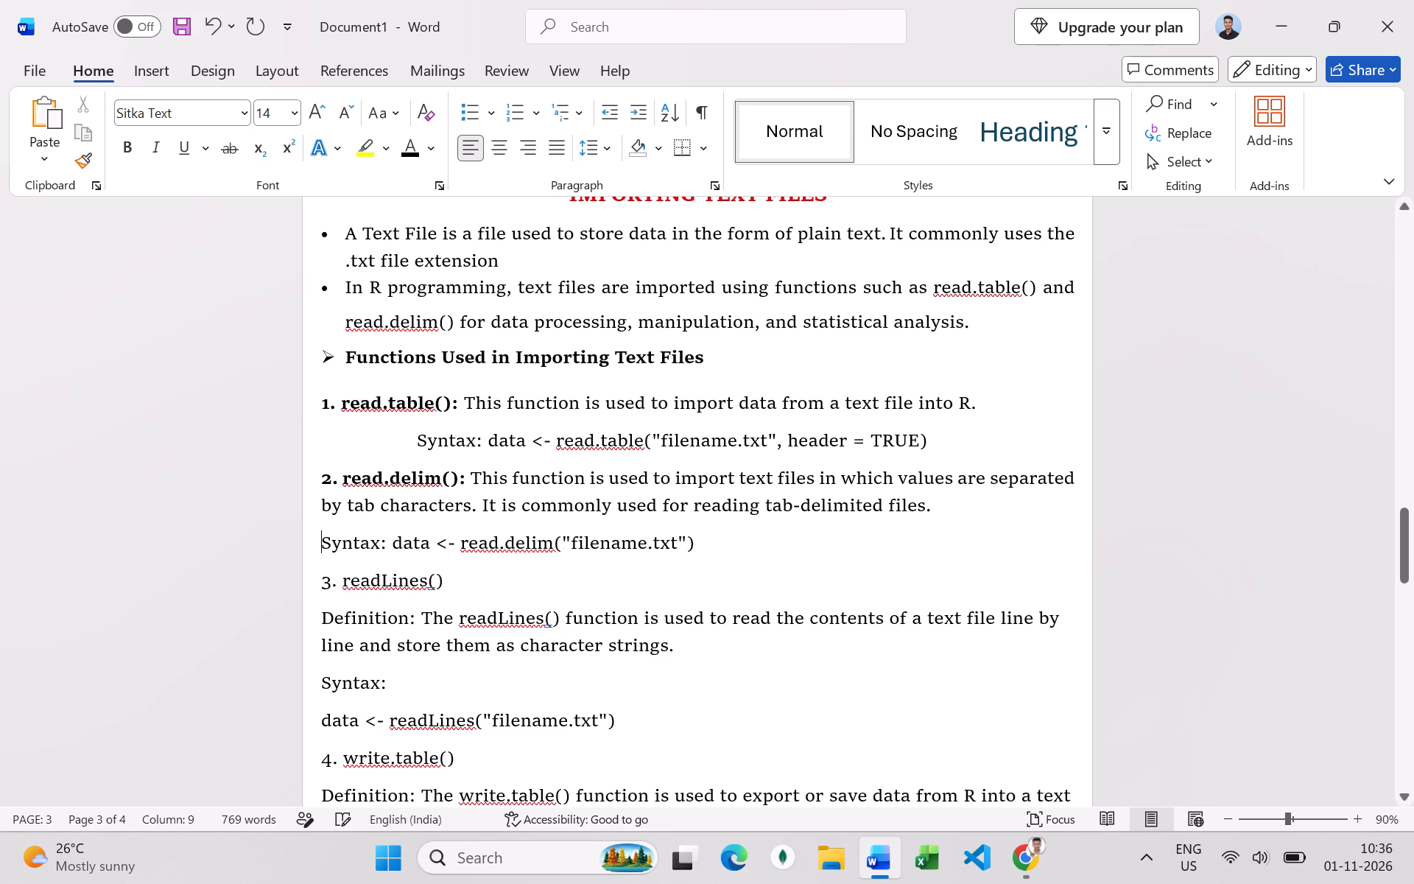
pyautogui.press('Tab')
pyautogui.press('Tab')
pyautogui.click(555, 575)
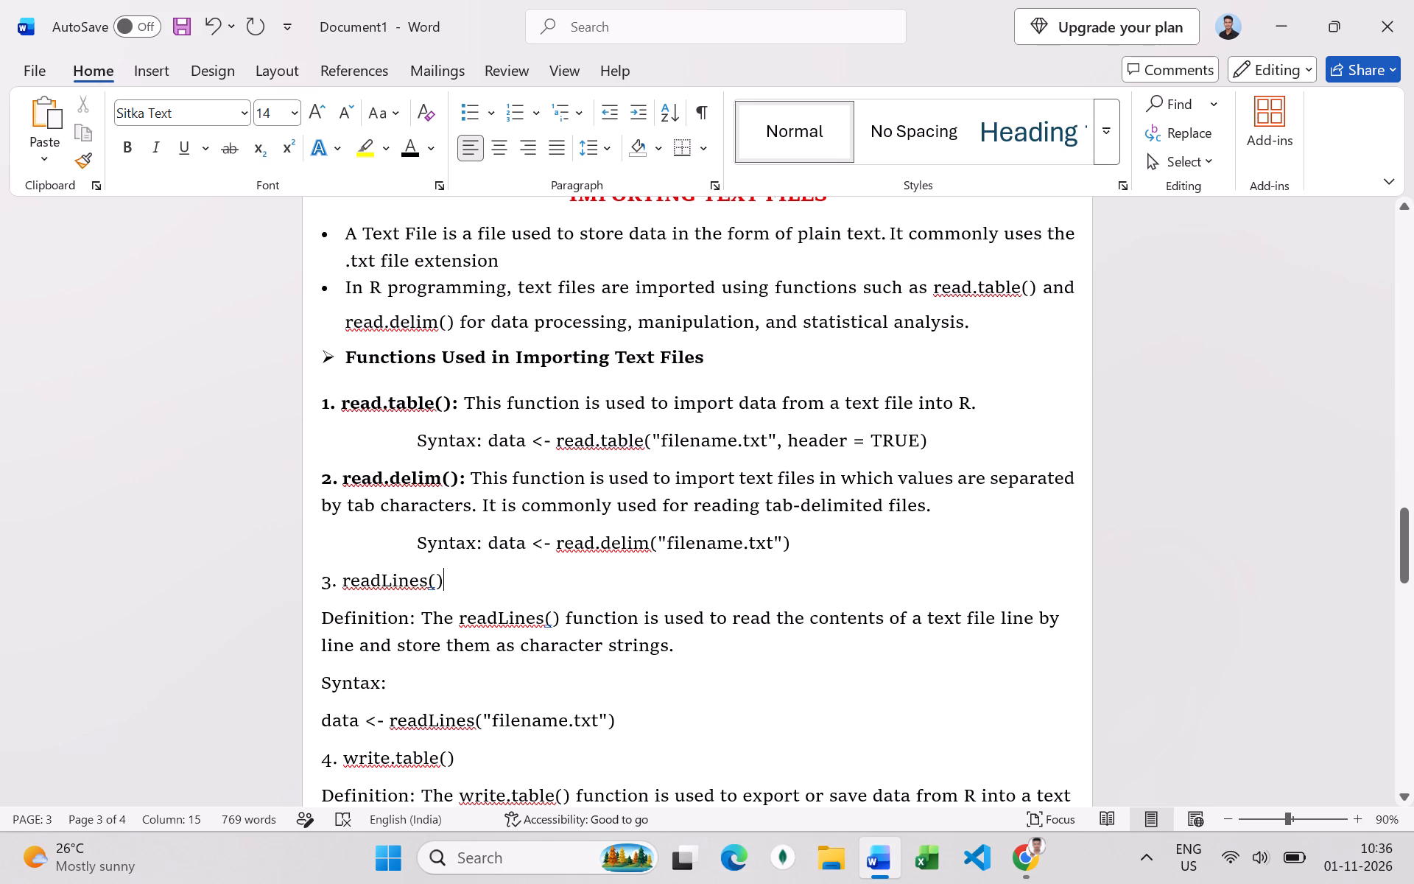
# Delete the sentence "It is commonly used for reading tab-delimited files." from the read.delim() entry.
pyautogui.moveTo(481, 499); pyautogui.dragTo(975, 494)
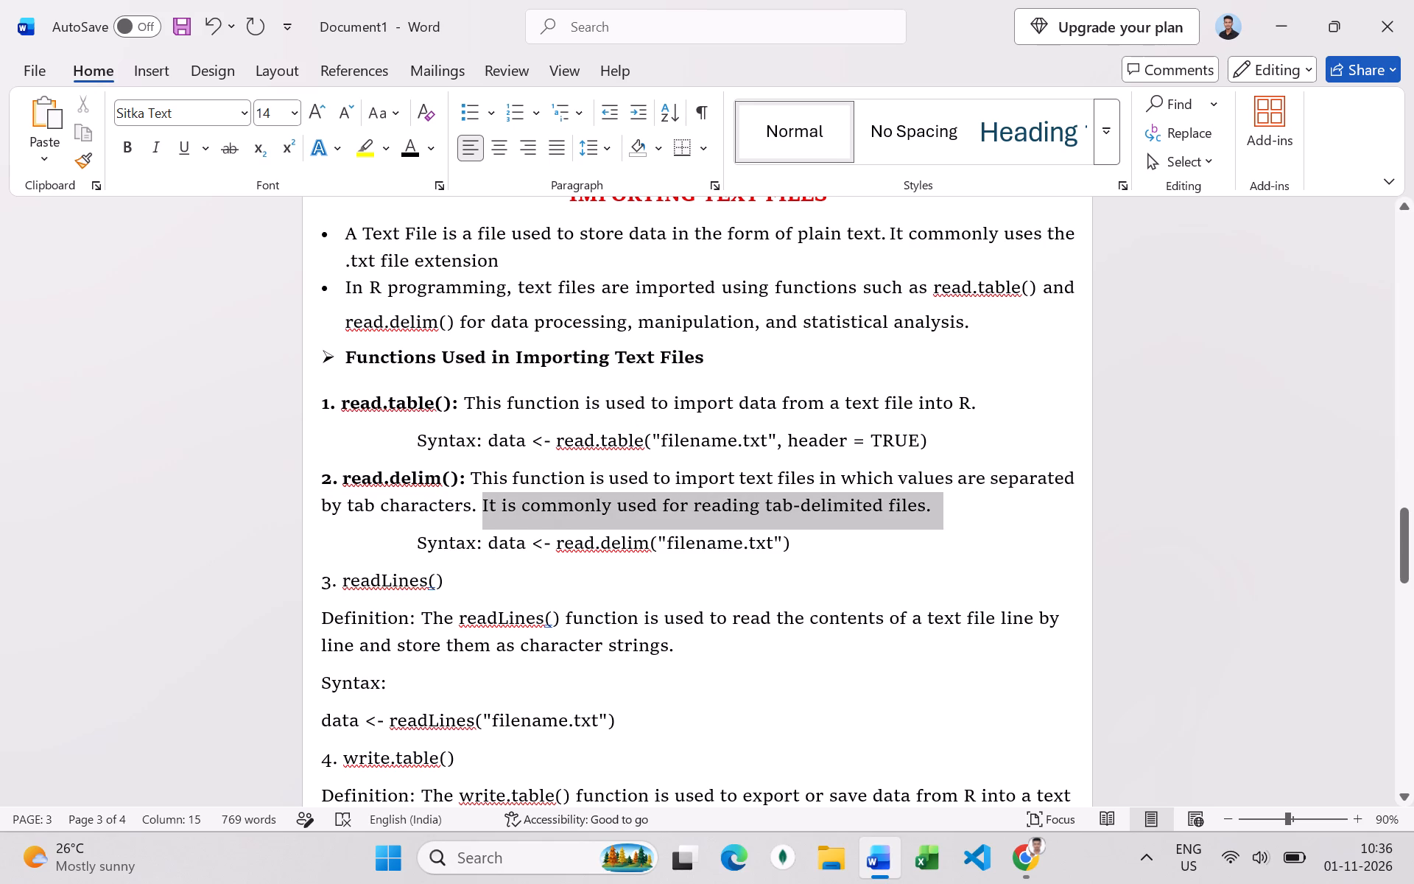
pyautogui.moveTo(975, 494); pyautogui.dragTo(975, 497)
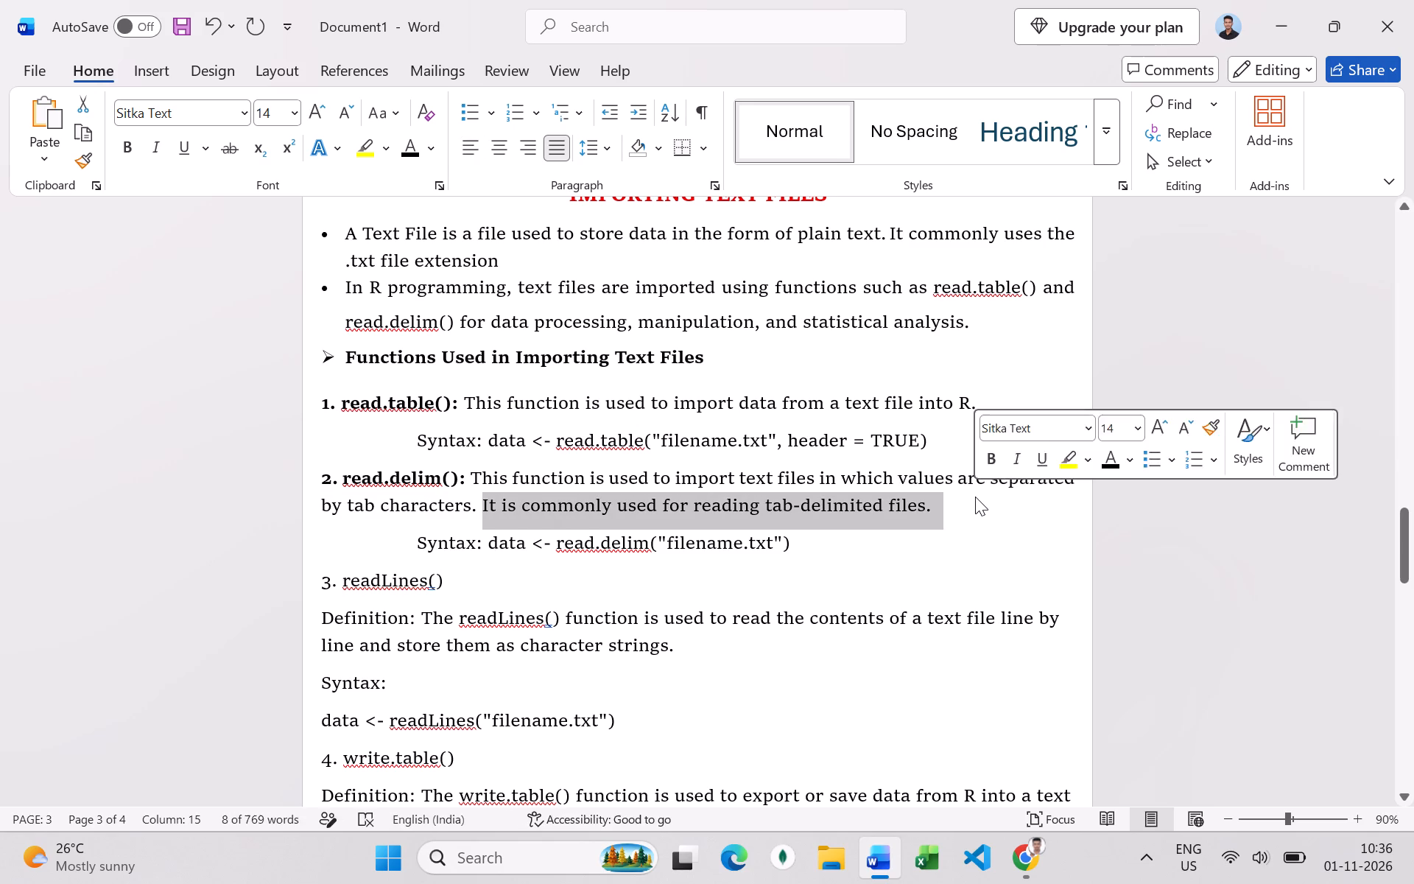
pyautogui.press('BackSpace')
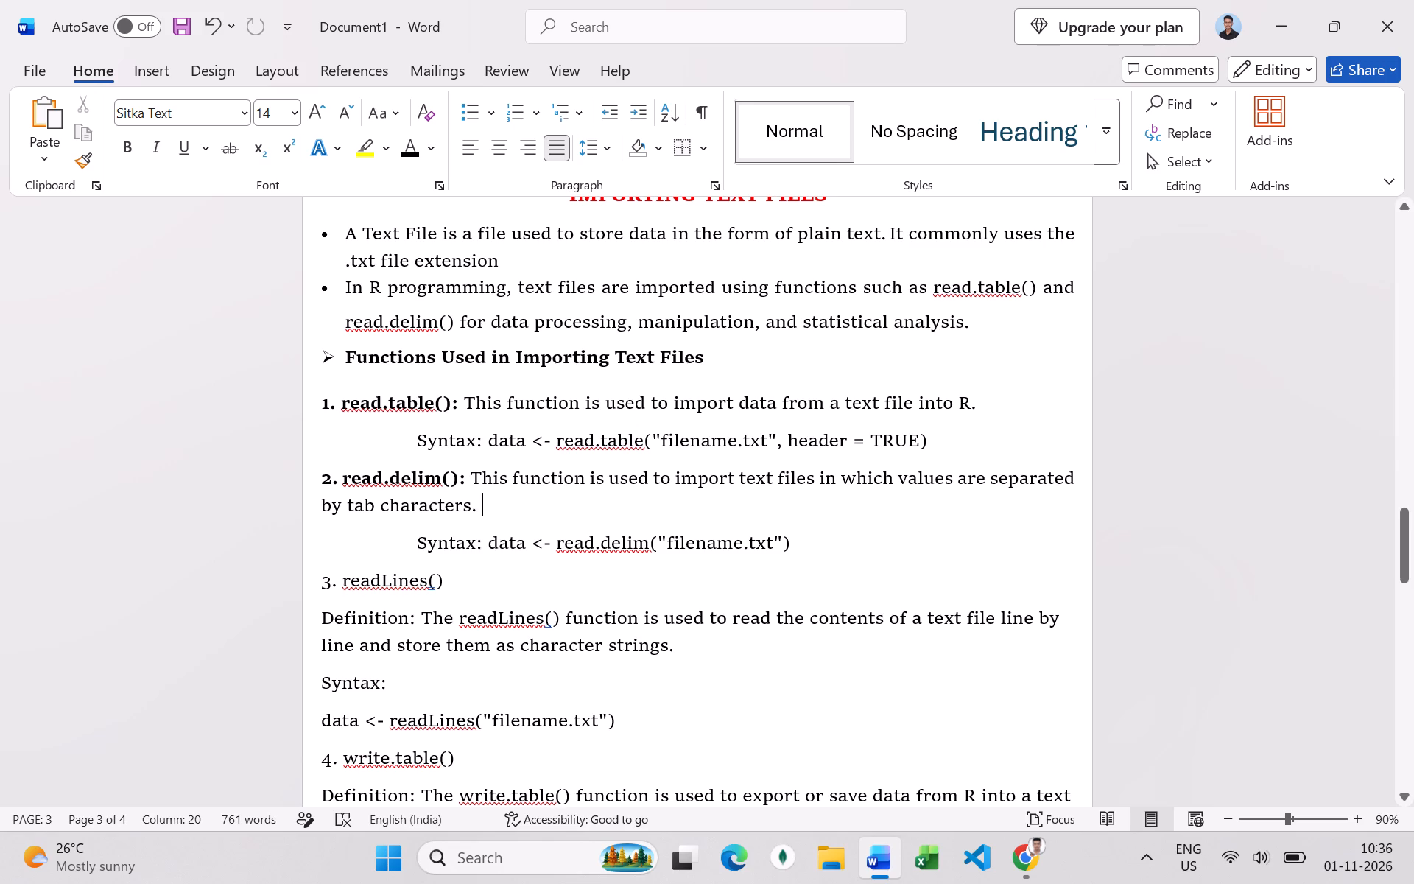
# Bold the "3. readLines()" heading.
pyautogui.moveTo(450, 591); pyautogui.dragTo(312, 580)
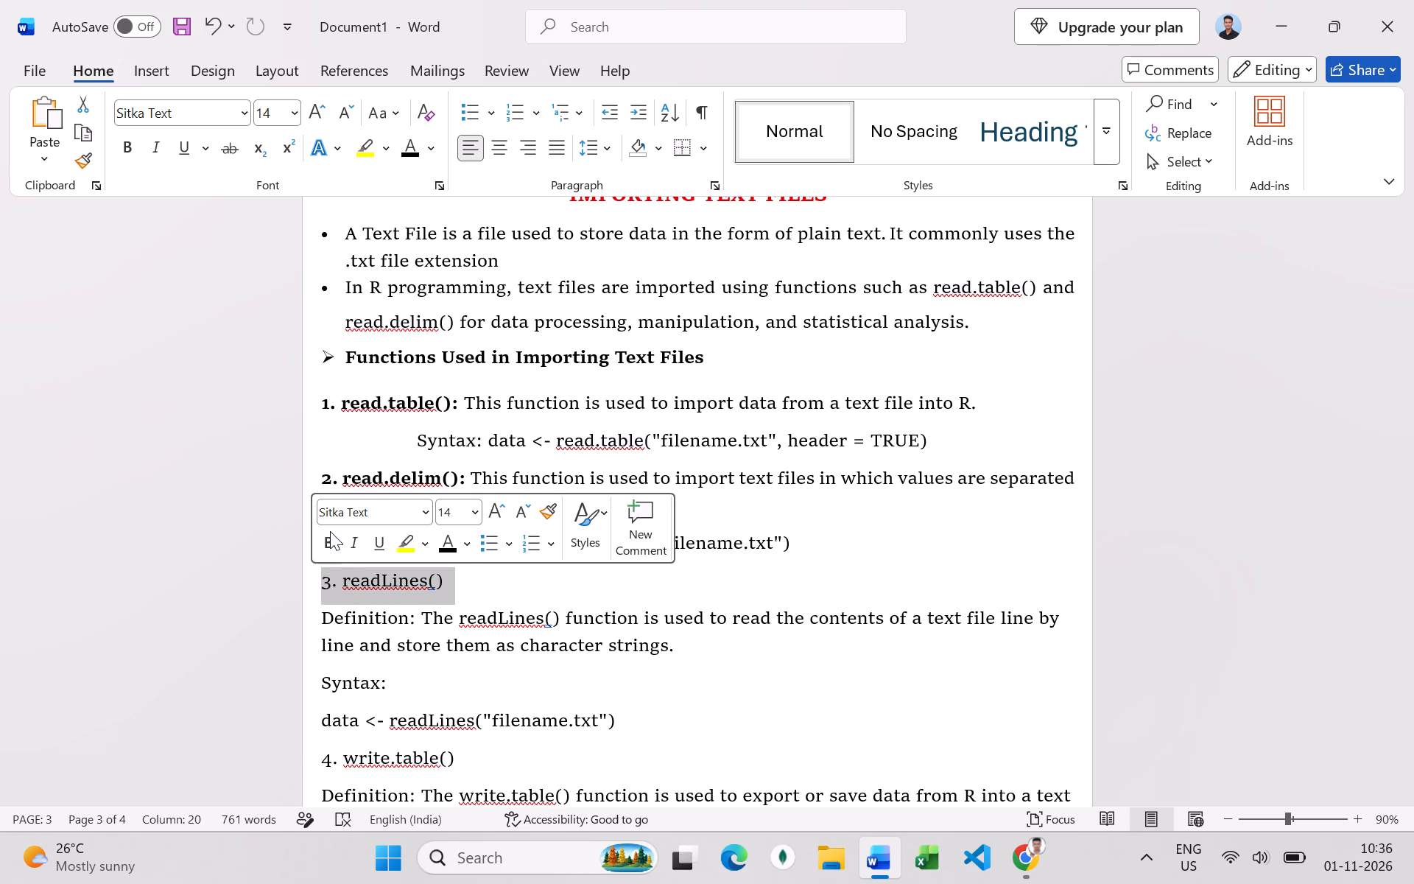
pyautogui.click(330, 531)
pyautogui.click(341, 580)
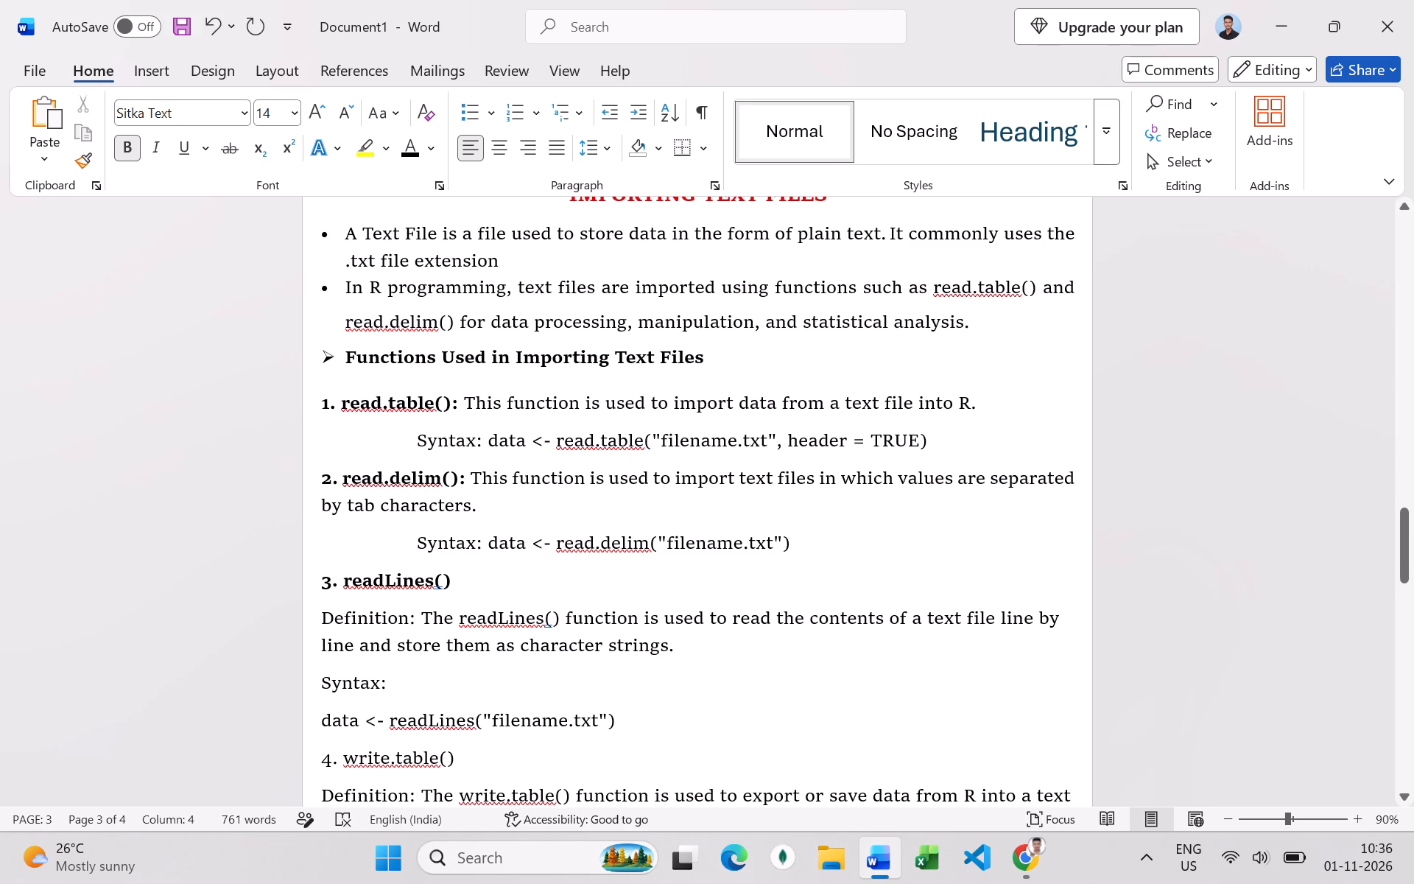
# Replace "Definition: The readLines()" with "This" and join the paragraph to its heading after a colon and space.
pyautogui.scroll(-1, 373, 601)
pyautogui.moveTo(566, 567); pyautogui.dragTo(387, 556)
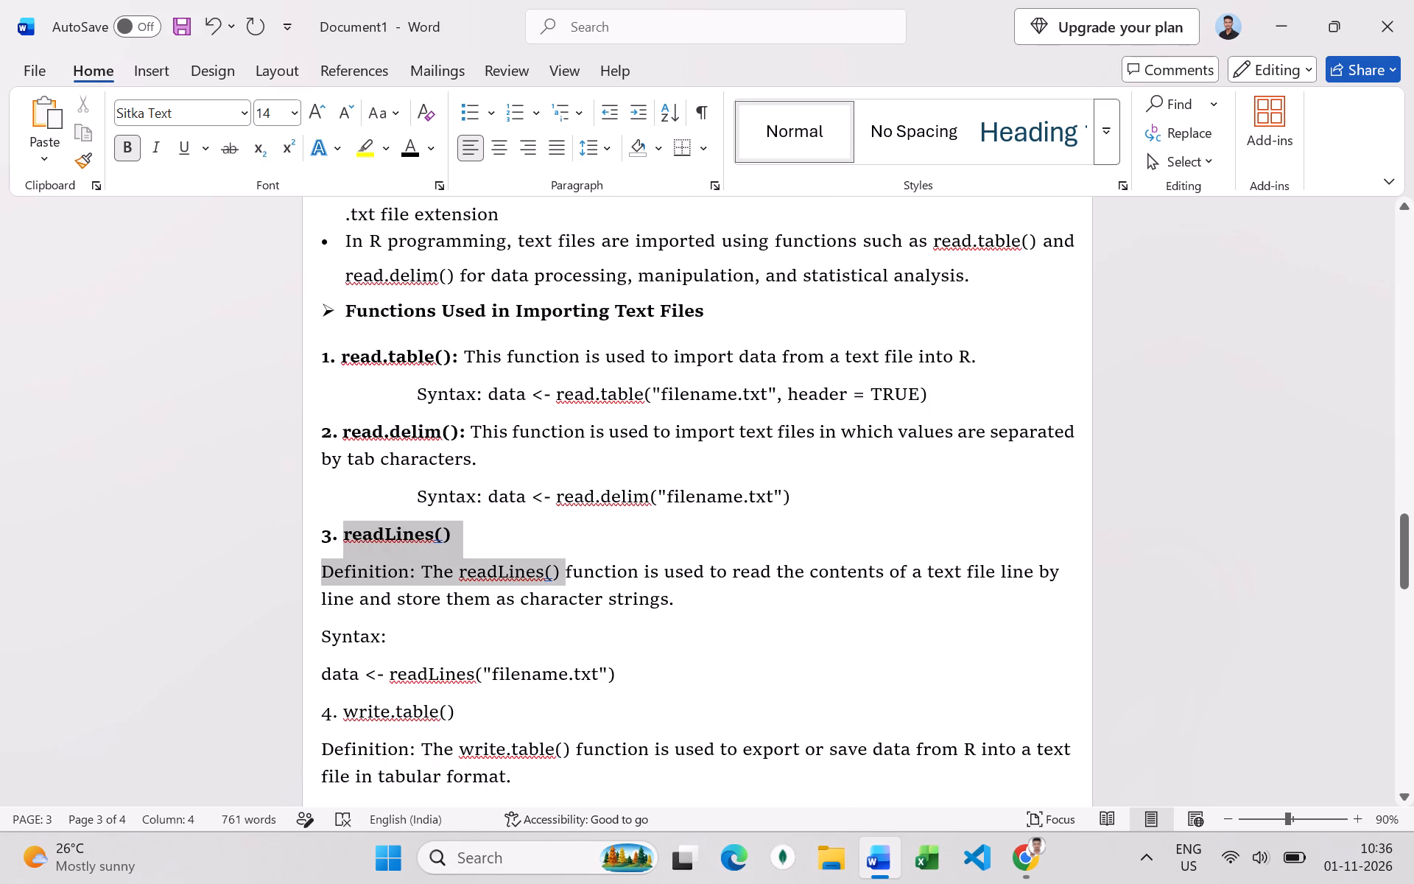
pyautogui.moveTo(387, 556); pyautogui.dragTo(326, 570)
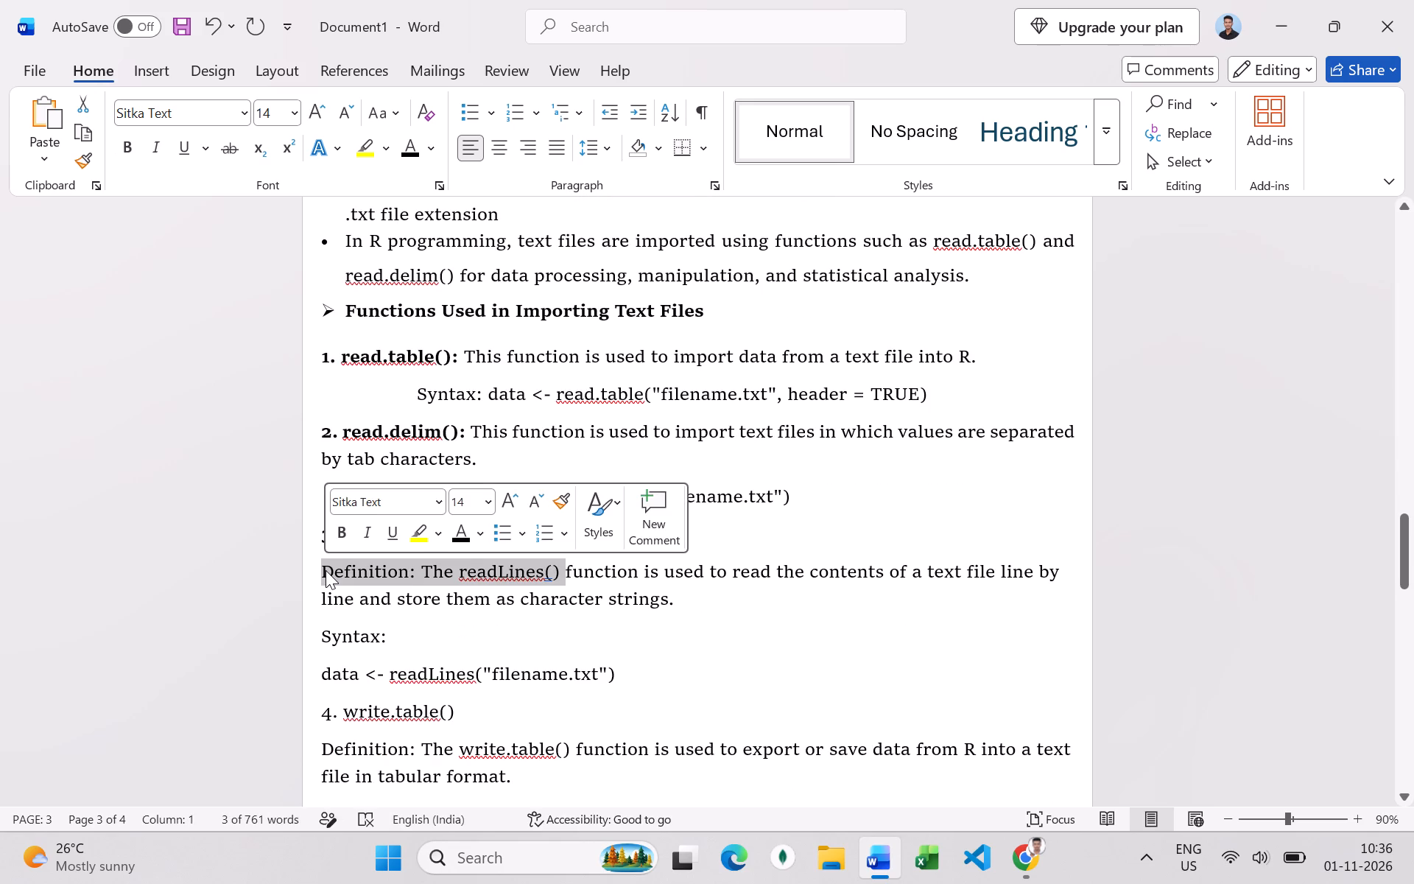
pyautogui.write('This')
pyautogui.press('space')
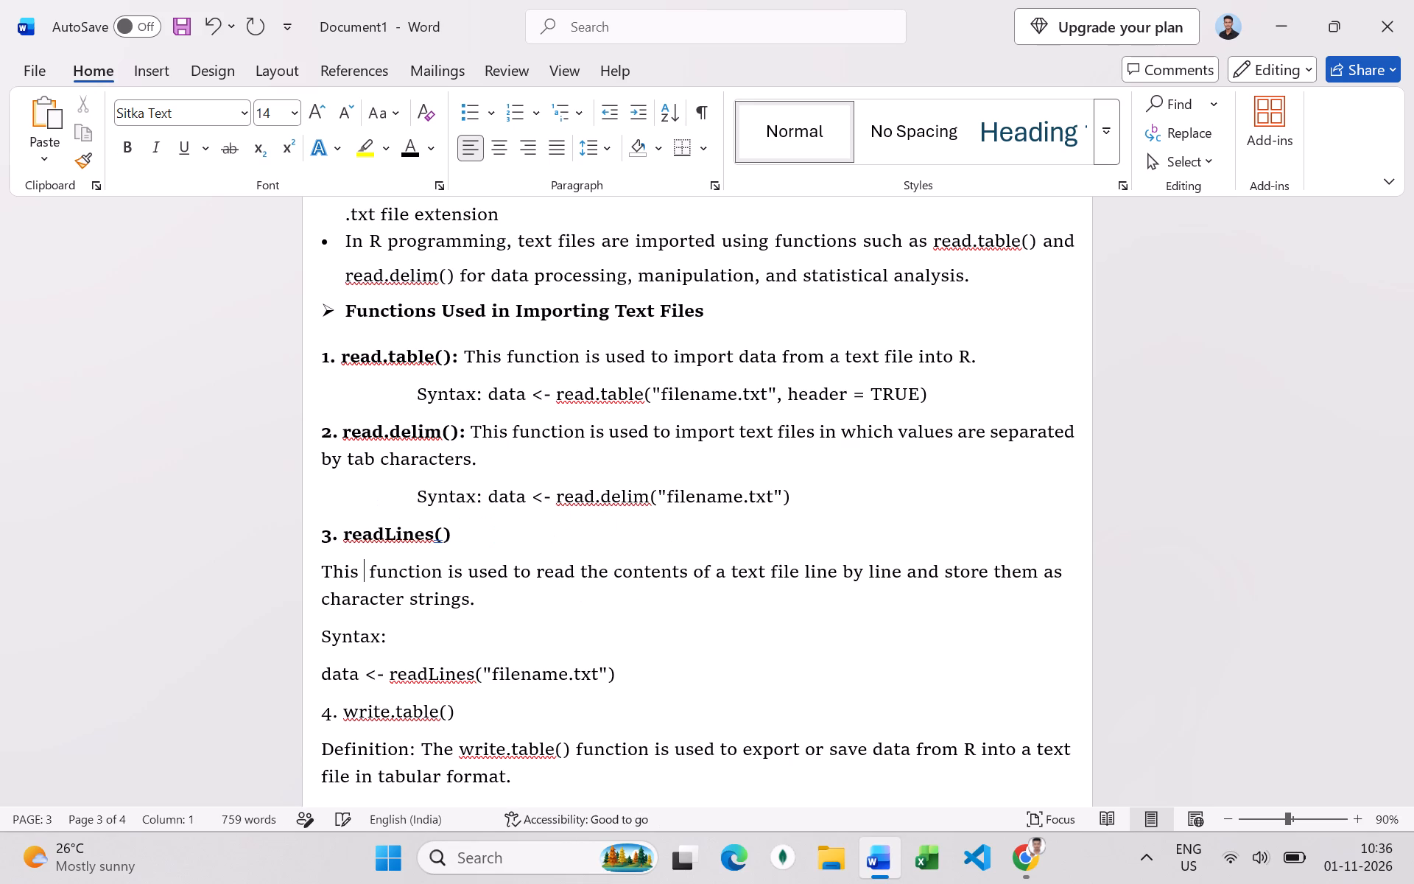
pyautogui.press('BackSpace')
pyautogui.press('Left')
pyautogui.press('Left')
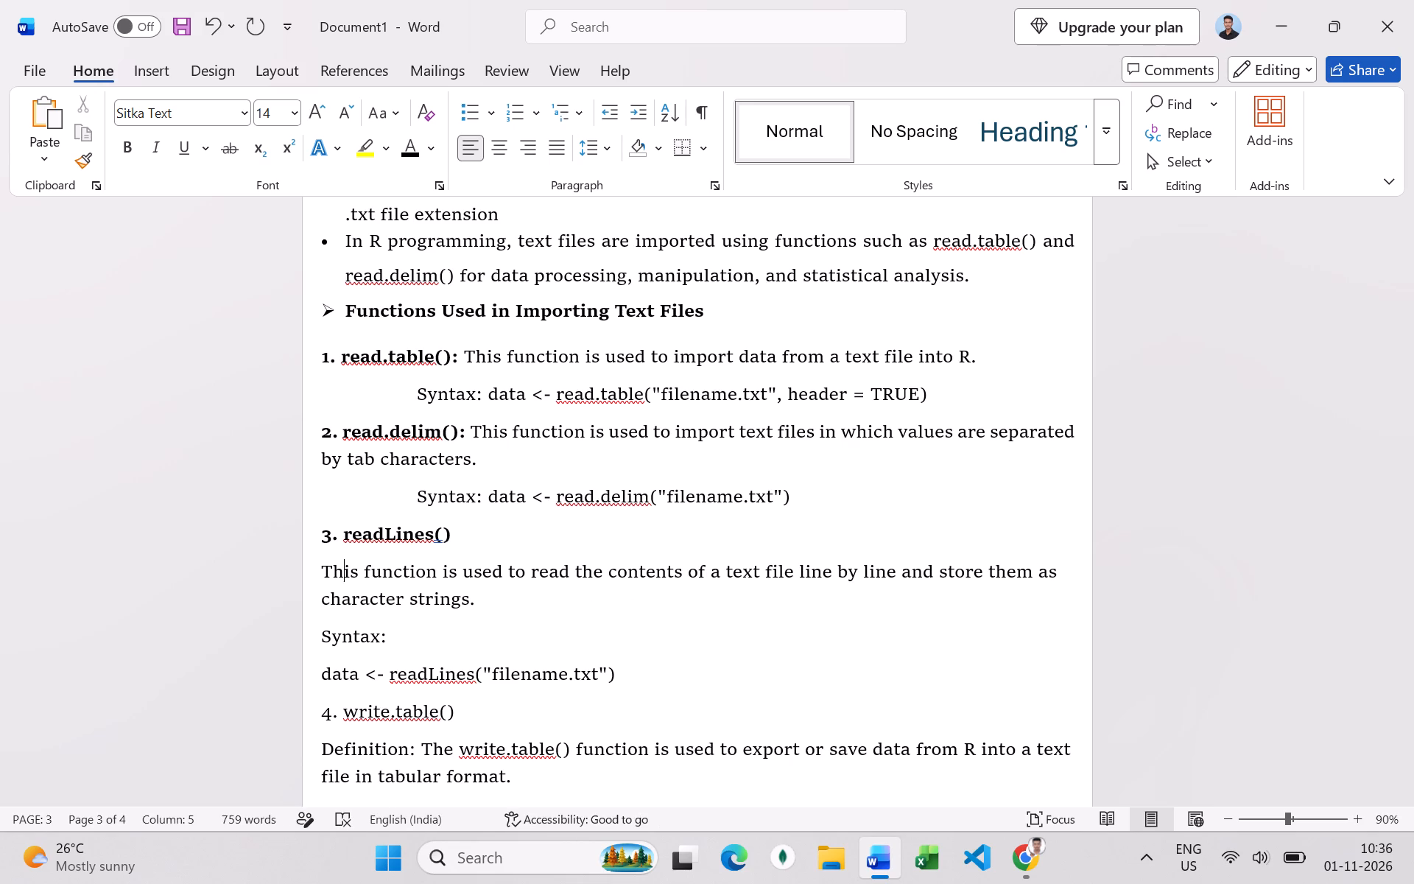
pyautogui.press('Left')
pyautogui.press('Left')
pyautogui.press('BackSpace')
pyautogui.write(':')
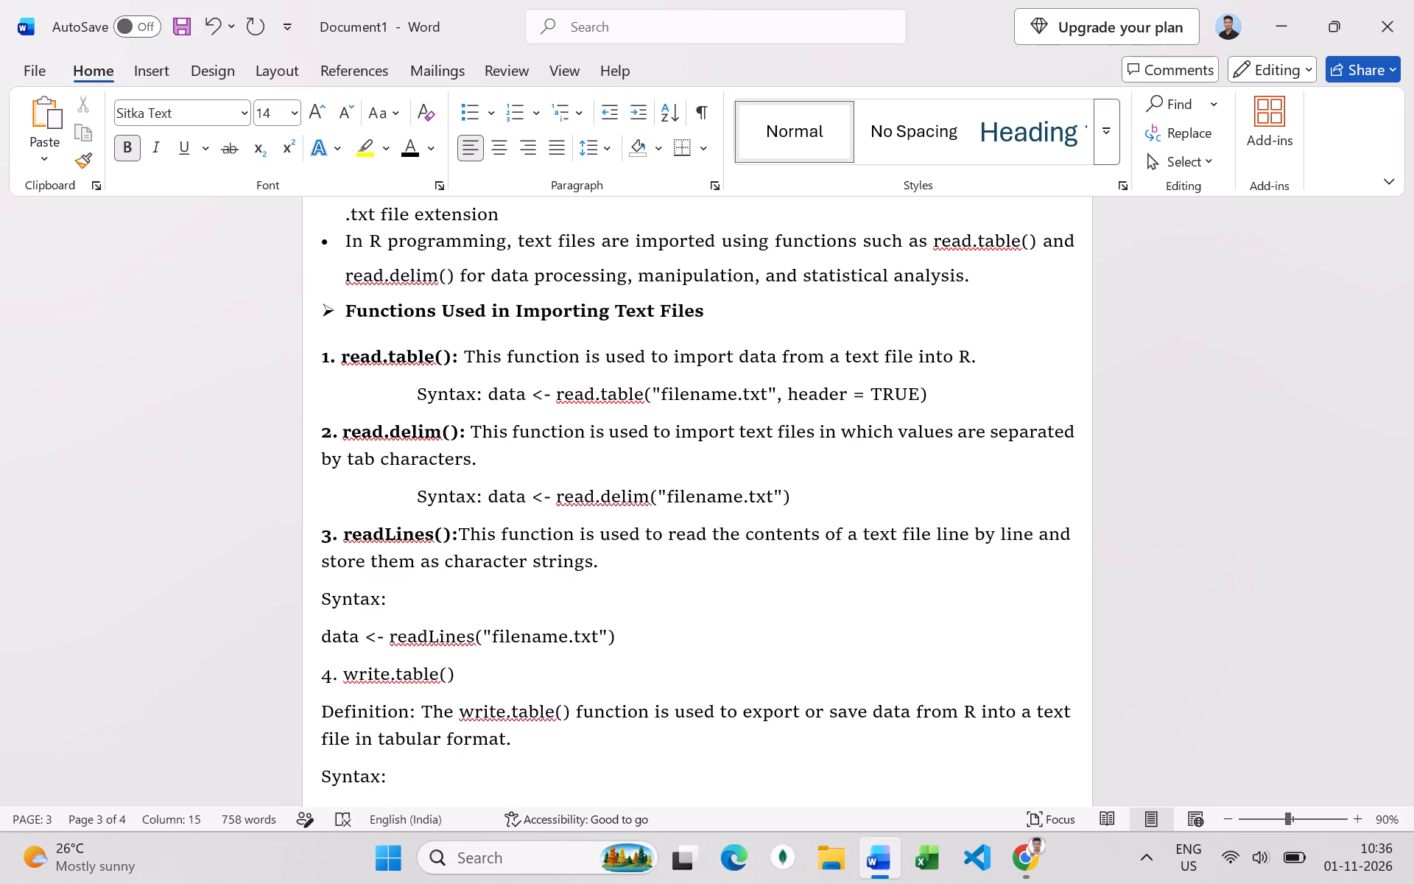
pyautogui.press('space')
# Join the readLines() code to its "Syntax:" label with a space and indent the line by two tab stops.
pyautogui.click(321, 650)
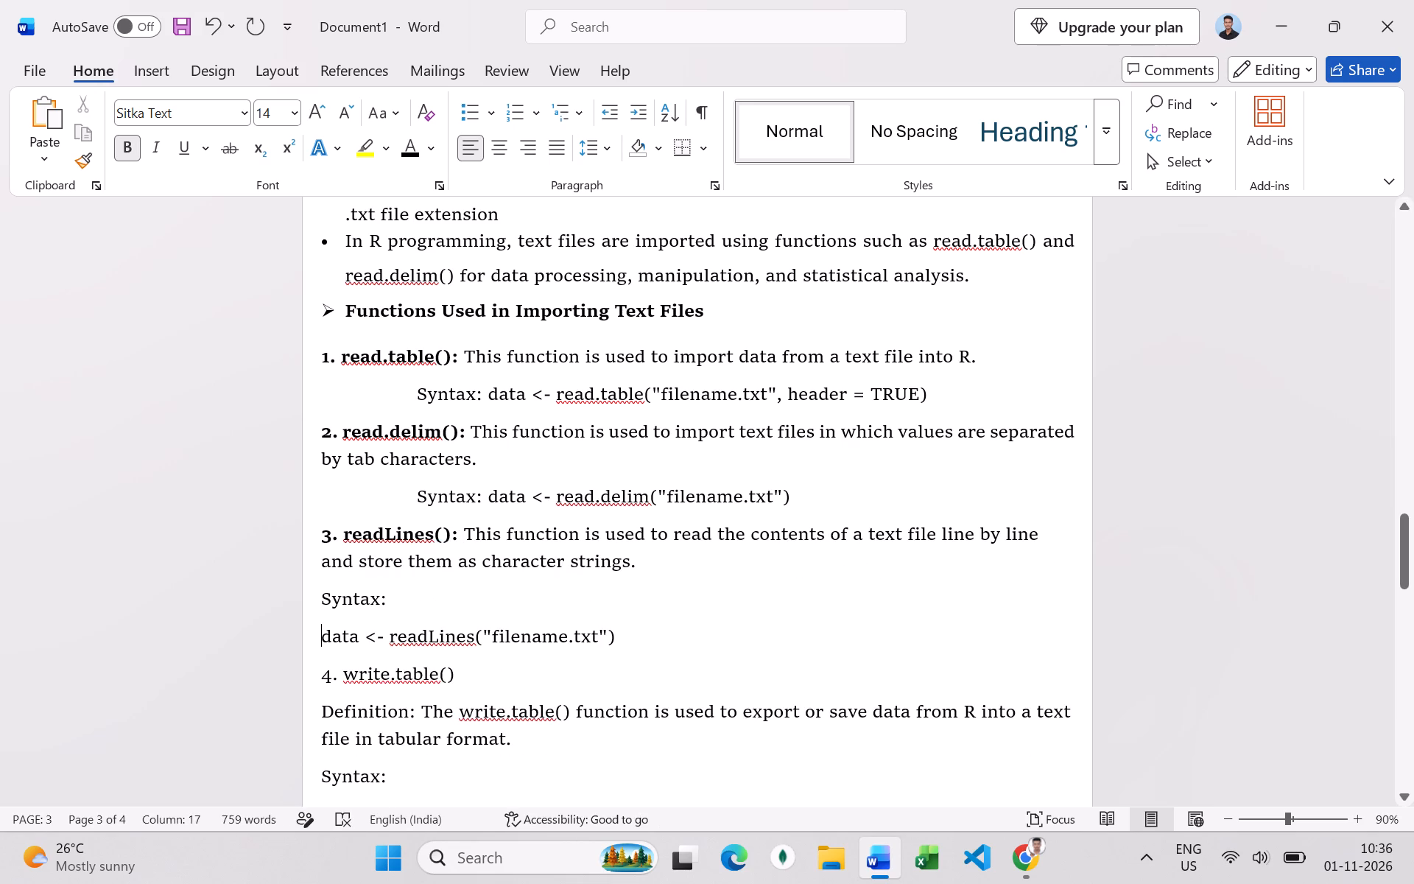
pyautogui.press('BackSpace')
pyautogui.press('space')
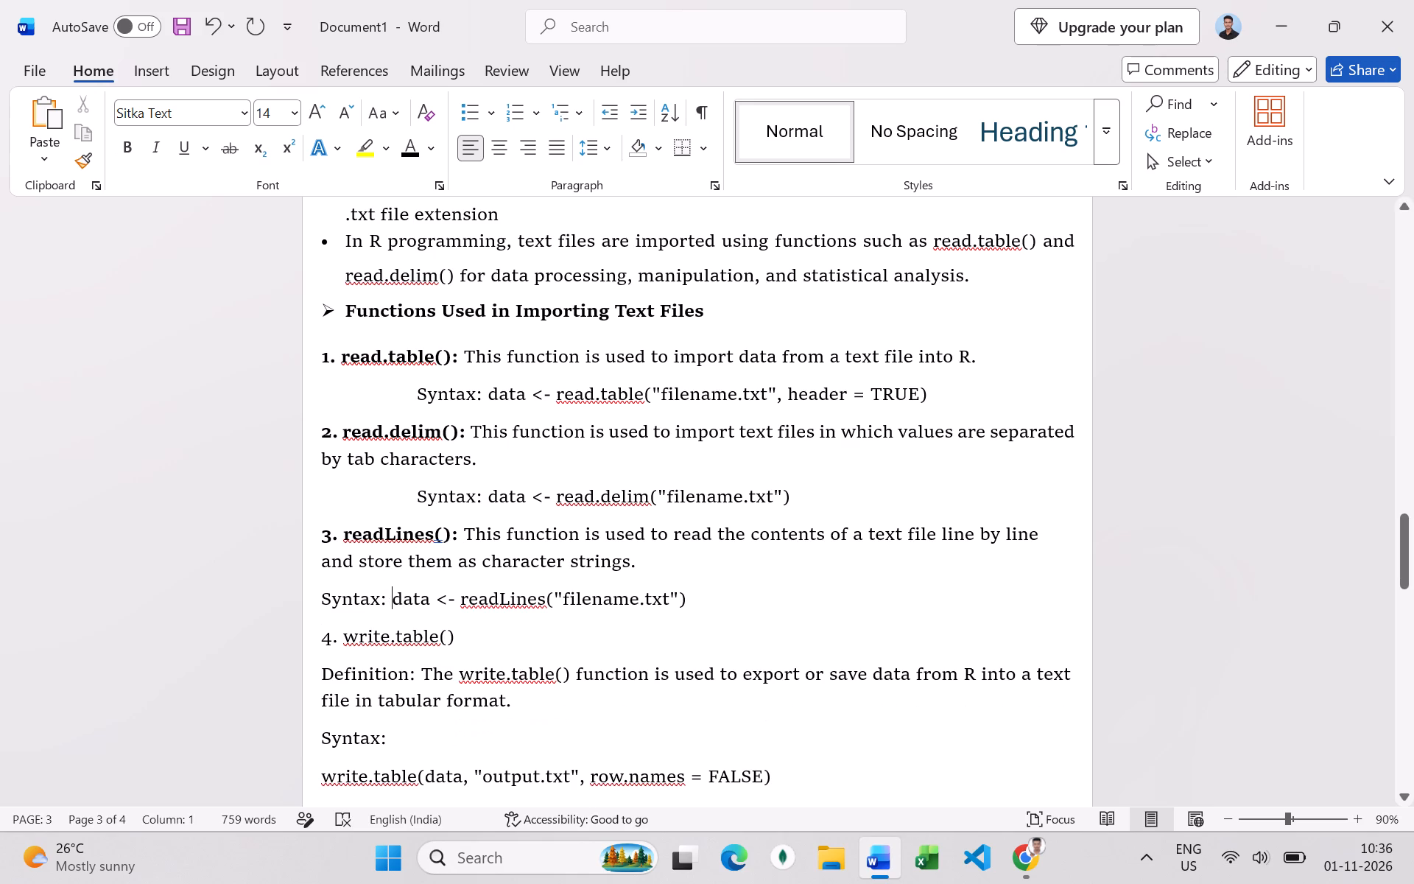
pyautogui.click(316, 601)
pyautogui.press('Tab')
pyautogui.press('Tab')
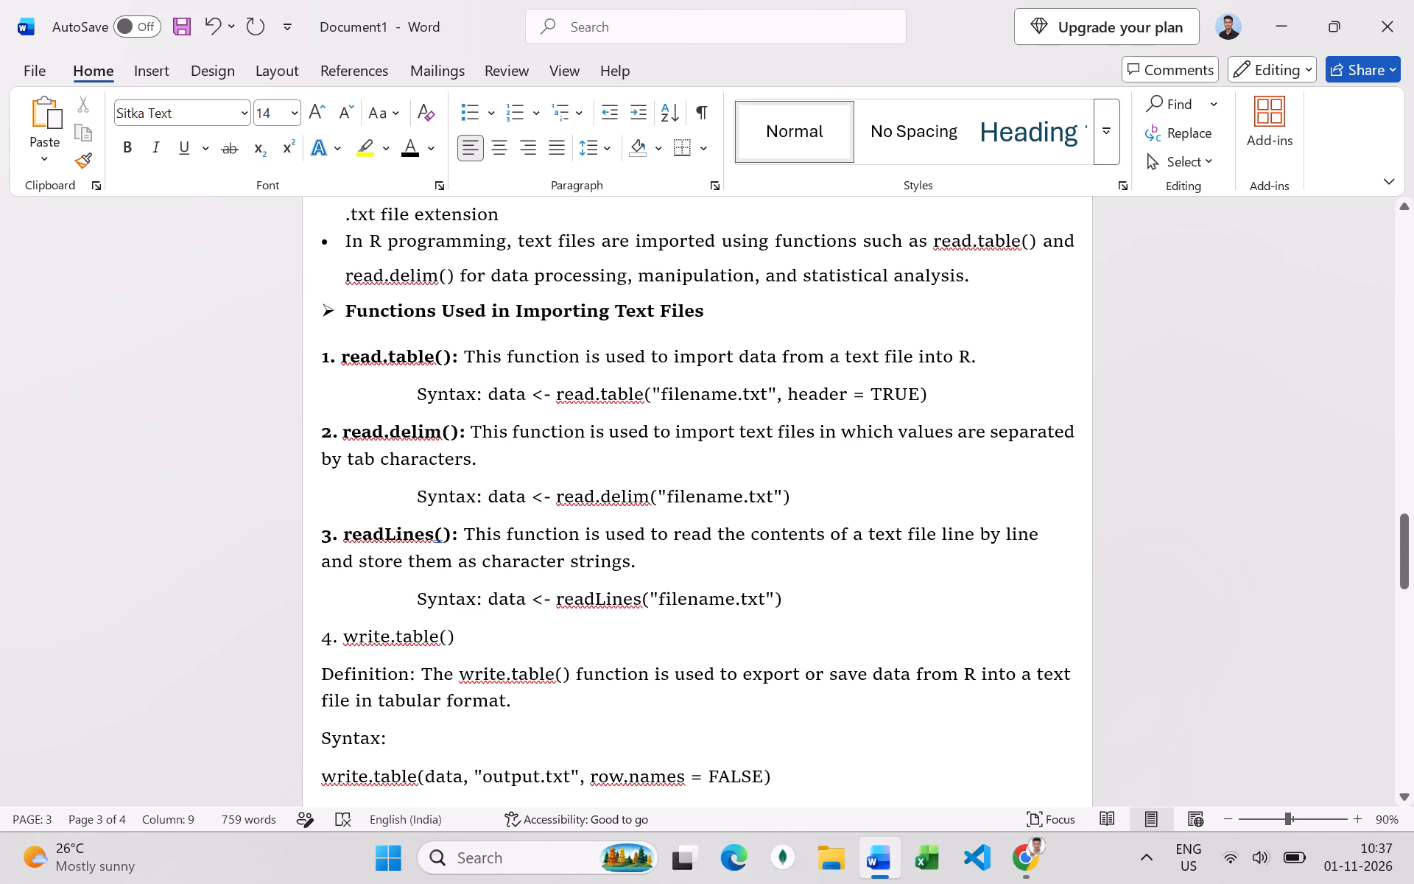
# Bold the "4. write.table()" heading.
pyautogui.scroll(-6, 371, 684)
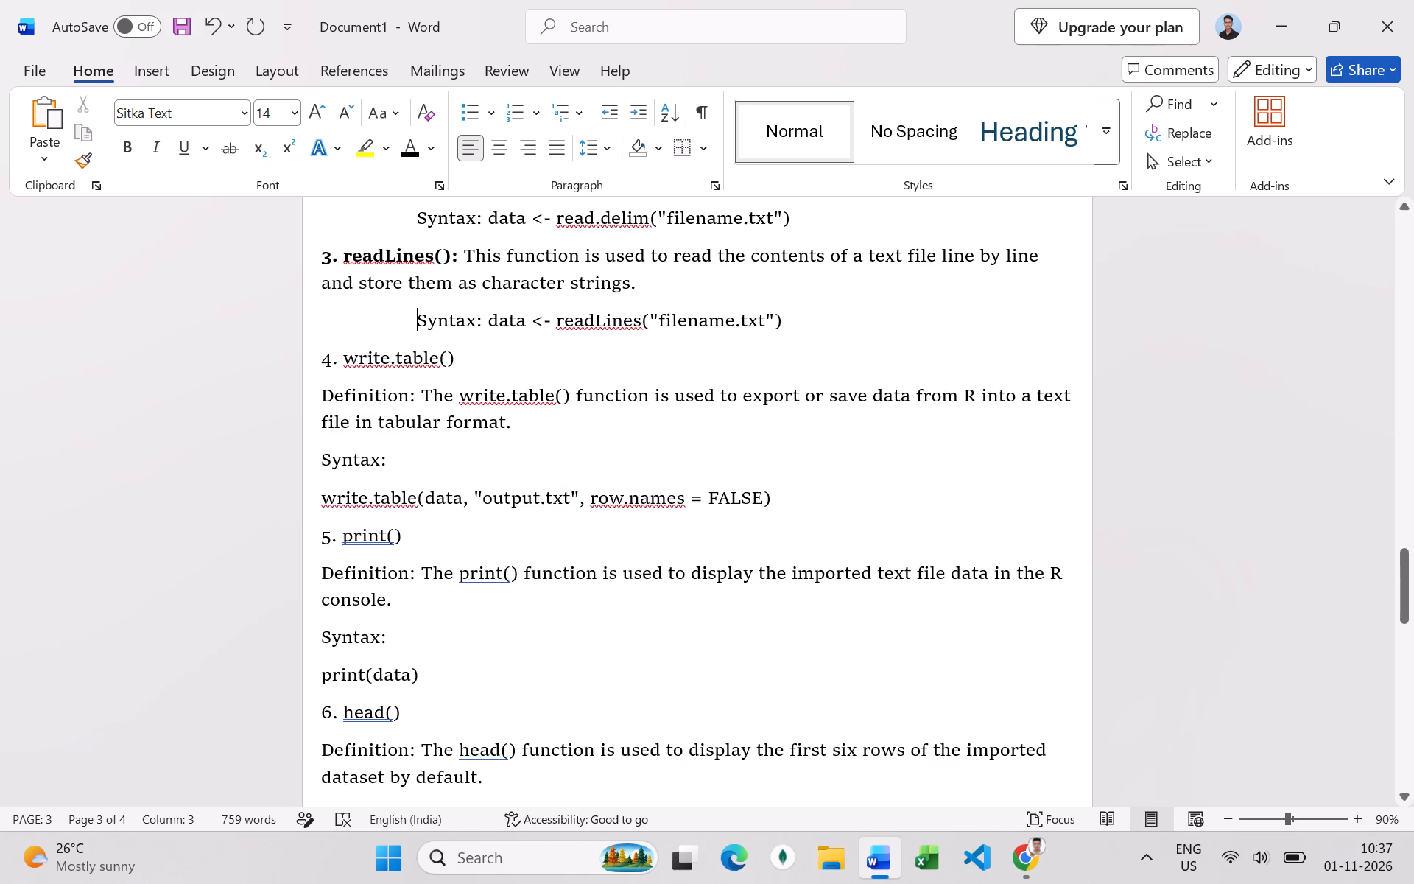
pyautogui.moveTo(460, 359); pyautogui.dragTo(245, 315)
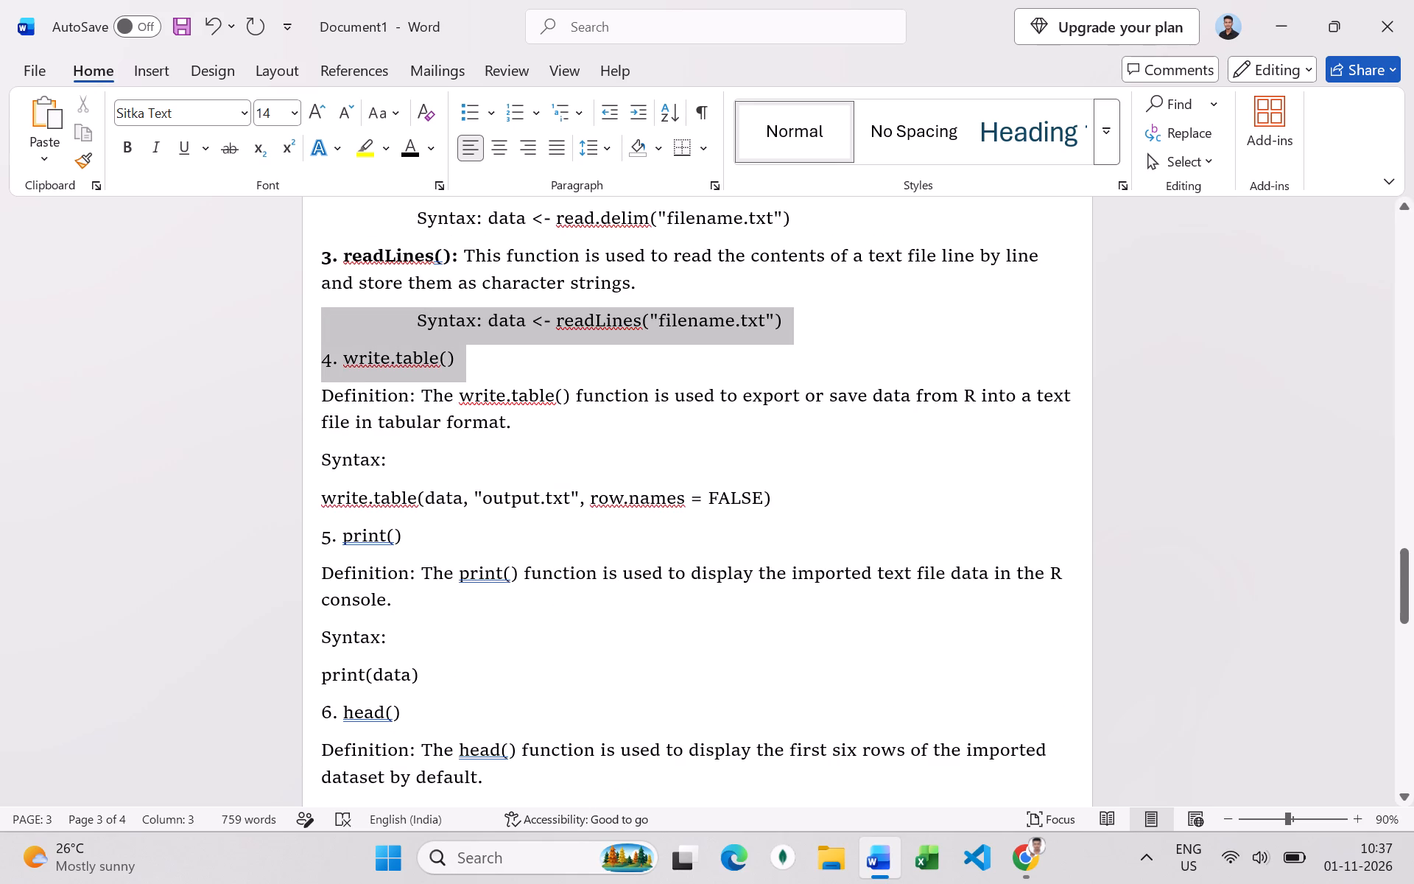
pyautogui.moveTo(245, 315); pyautogui.dragTo(293, 360)
pyautogui.hotkey('ctrl', 'b')
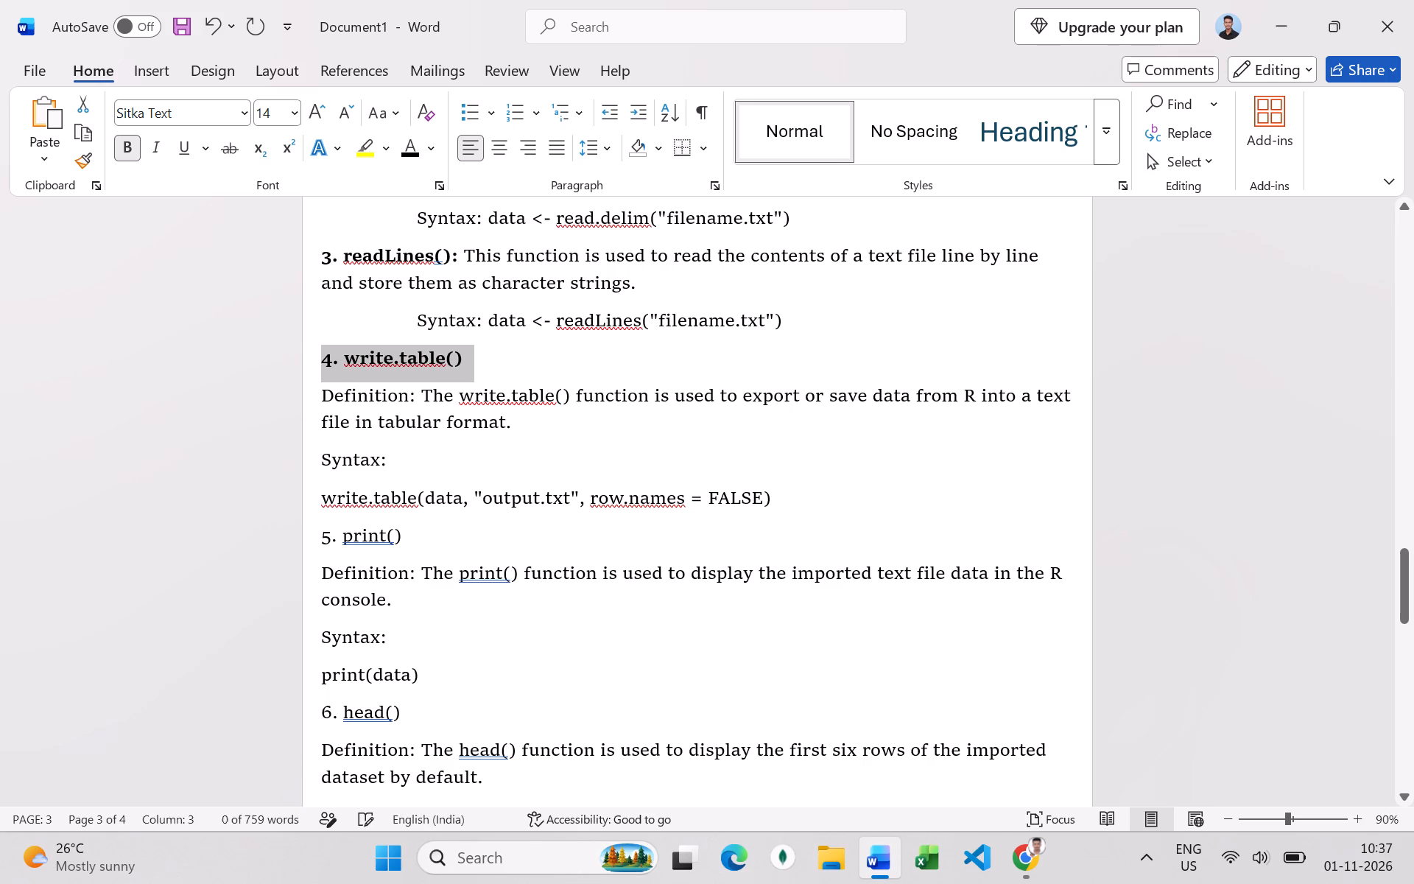
# Replace "Definition: The write.table()" with "This" and join the paragraph to its heading after a colon and space.
pyautogui.moveTo(566, 407); pyautogui.dragTo(309, 407)
pyautogui.write('This')
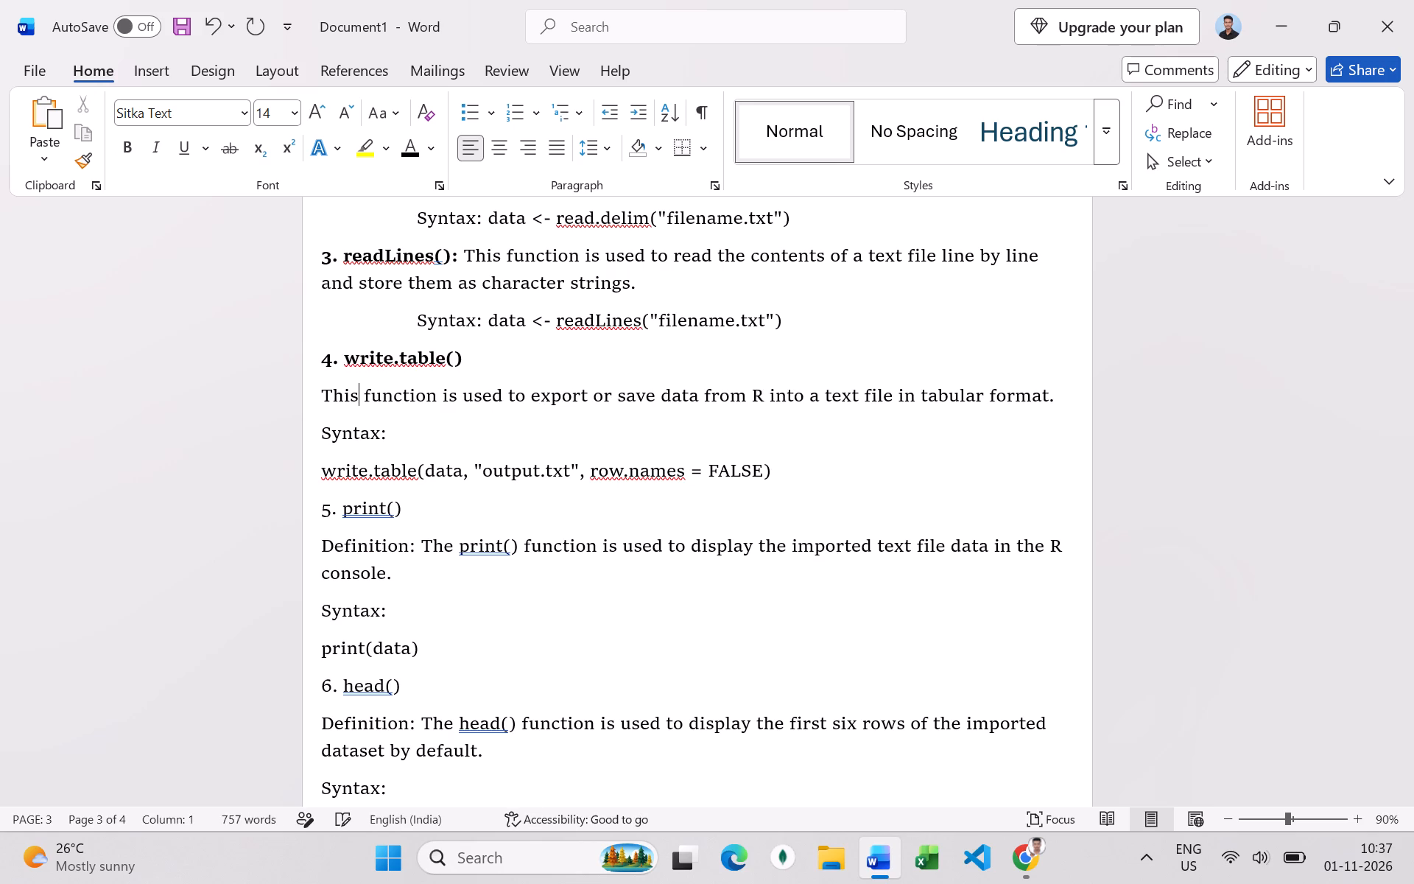
pyautogui.press('Left')
pyautogui.press('Left')
pyautogui.press('Left')
pyautogui.press('Left')
pyautogui.press('BackSpace')
pyautogui.write(':')
pyautogui.press('space')
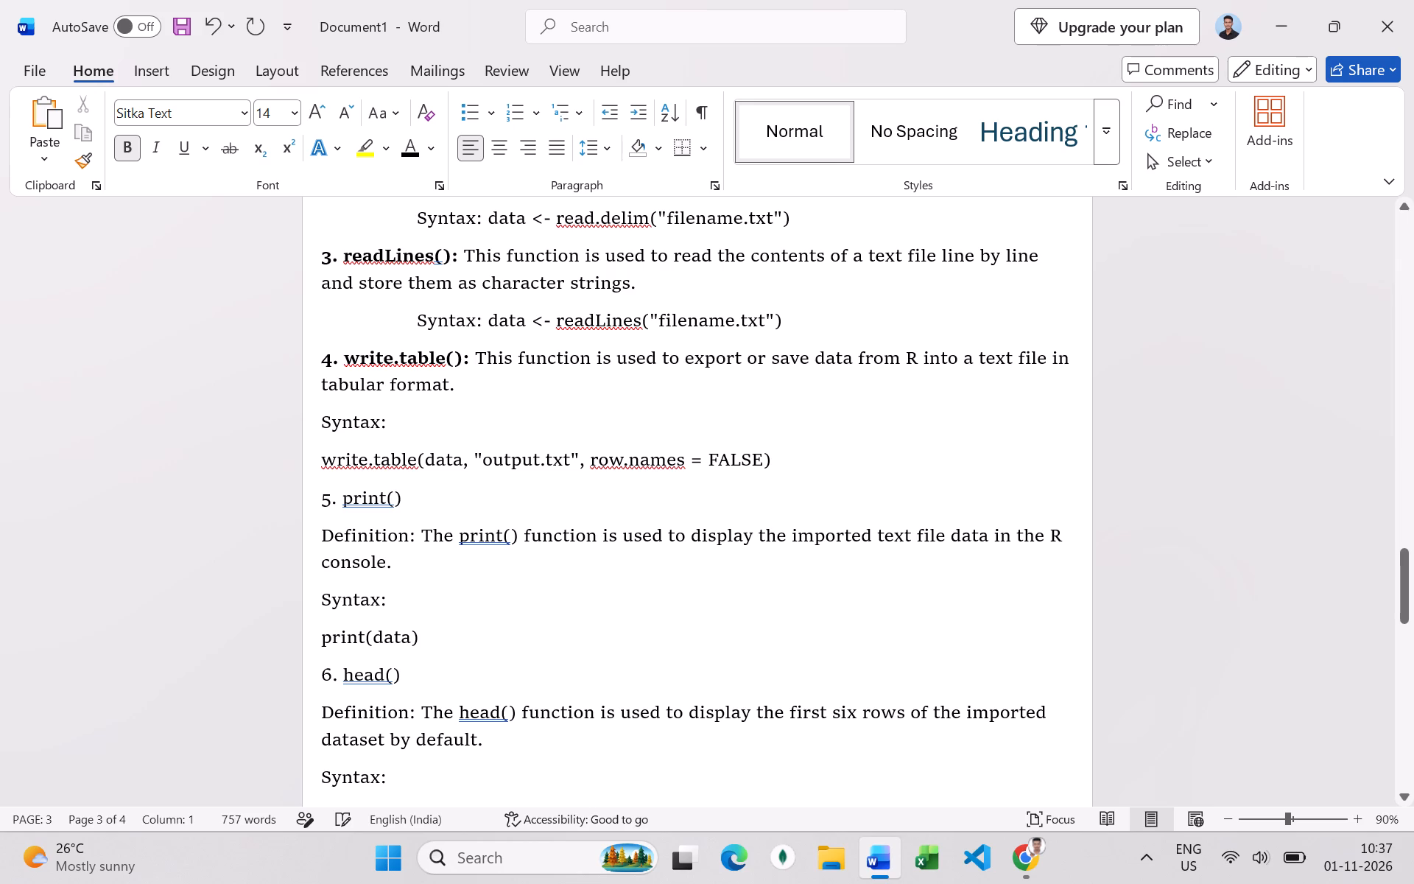
# Join the write.table() code to its "Syntax:" label with a space and indent the line by two tab stops.
pyautogui.click(310, 466)
pyautogui.press('BackSpace')
pyautogui.press('space')
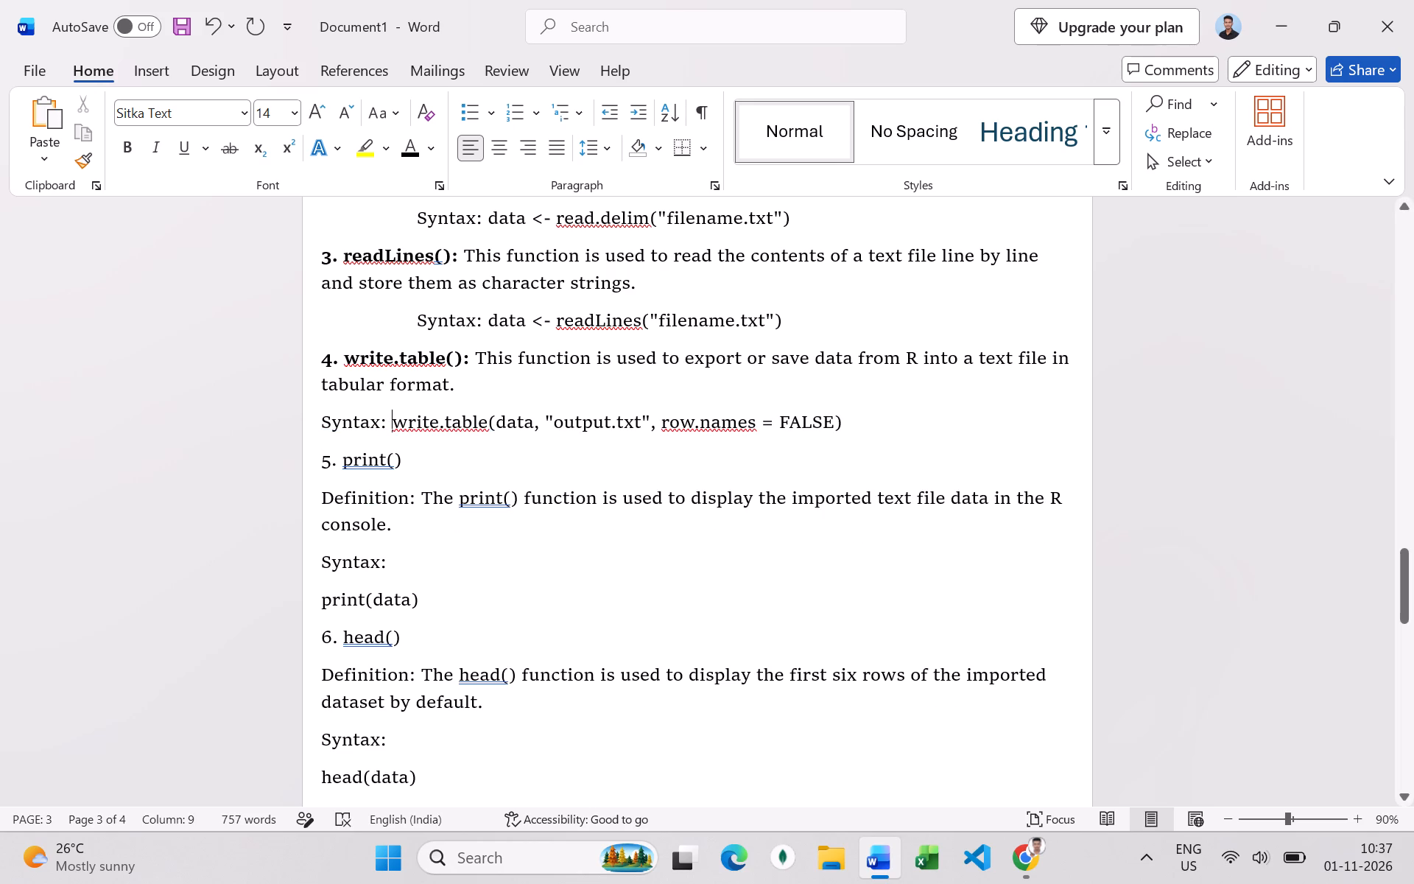
pyautogui.click(324, 433)
pyautogui.press('Tab')
pyautogui.press('Tab')
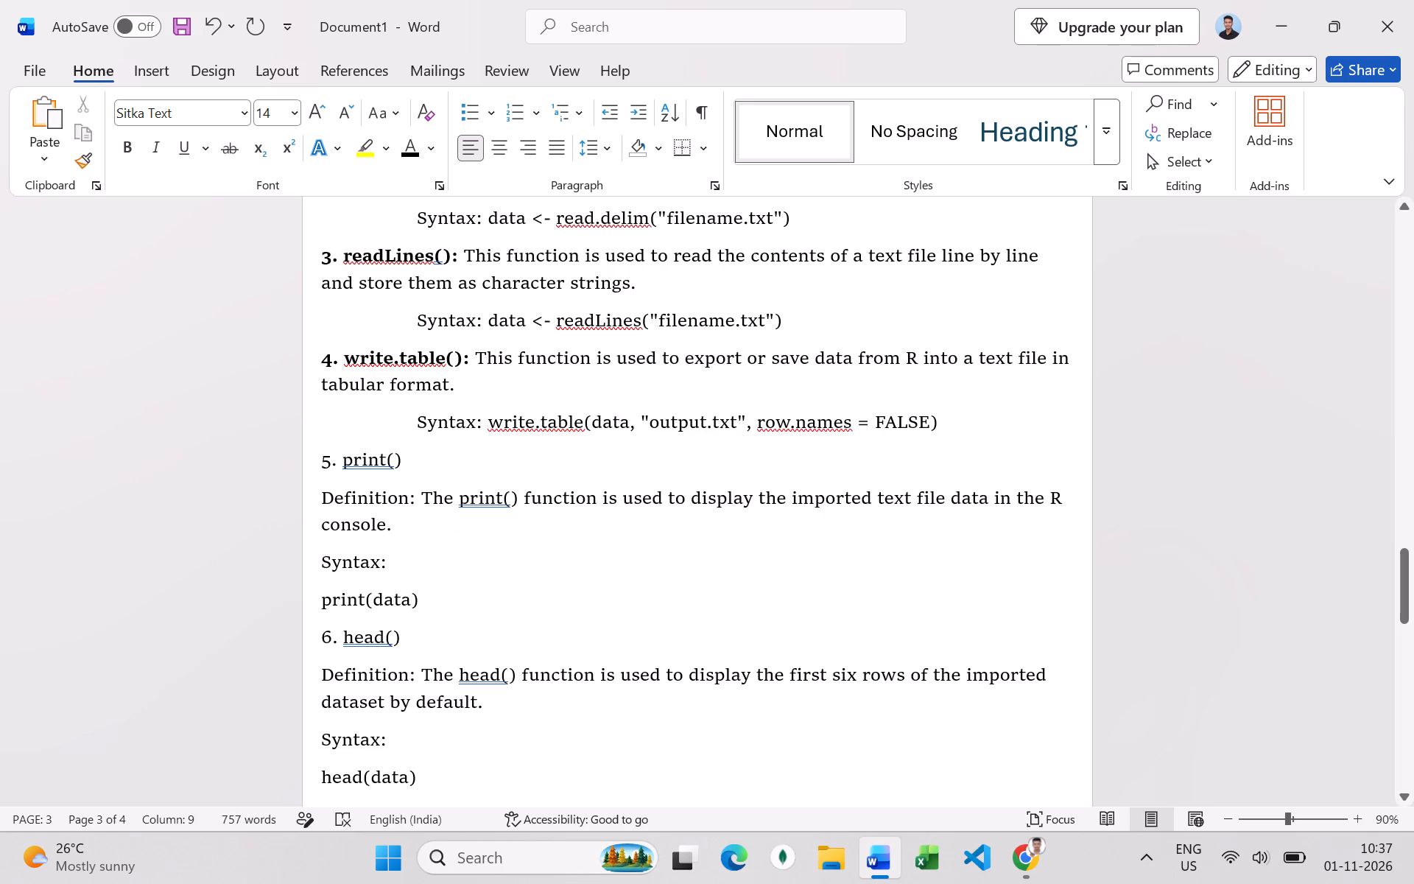
# Delete the definition and syntax text under the print(), head() and tail() headings, keeping only the headings.
pyautogui.moveTo(451, 606); pyautogui.dragTo(288, 513)
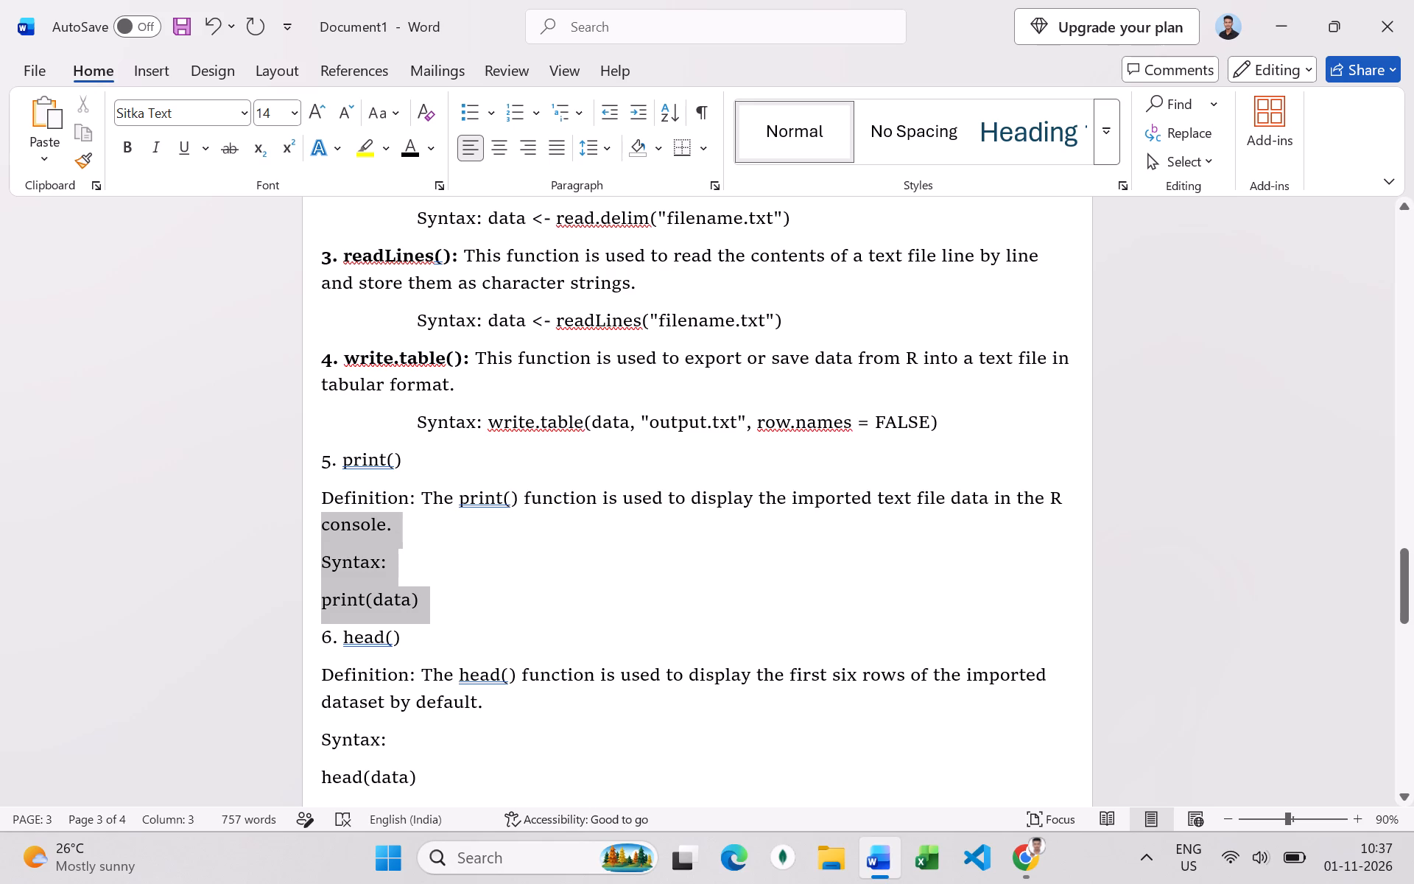
pyautogui.moveTo(288, 513); pyautogui.dragTo(261, 487)
pyautogui.press('BackSpace')
pyautogui.moveTo(421, 633); pyautogui.dragTo(264, 546)
pyautogui.press('BackSpace')
pyautogui.moveTo(442, 637); pyautogui.dragTo(434, 664)
pyautogui.moveTo(432, 668); pyautogui.dragTo(345, 646)
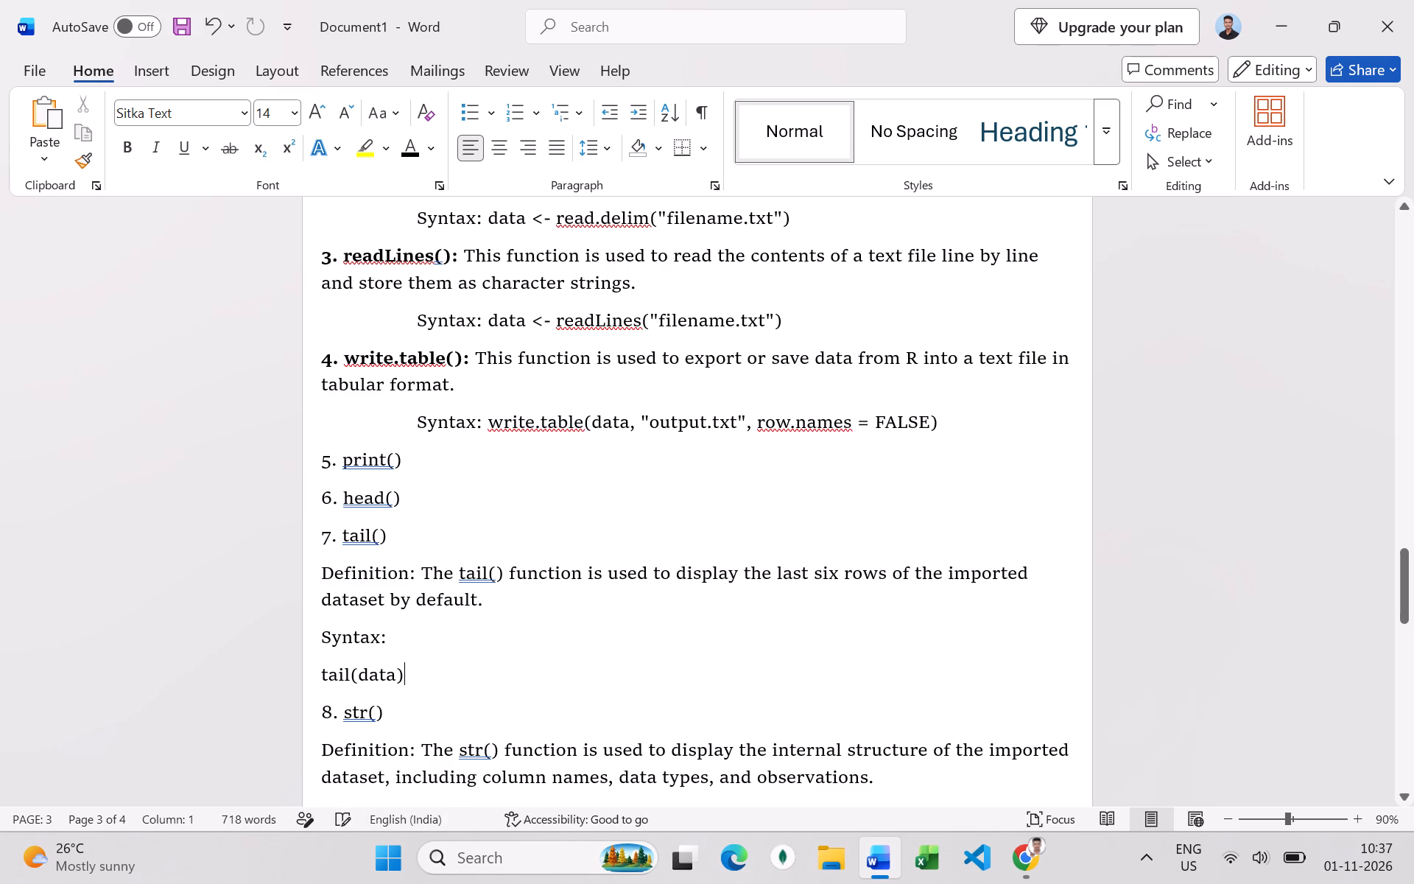
pyautogui.moveTo(345, 646); pyautogui.dragTo(270, 580)
pyautogui.press('BackSpace')
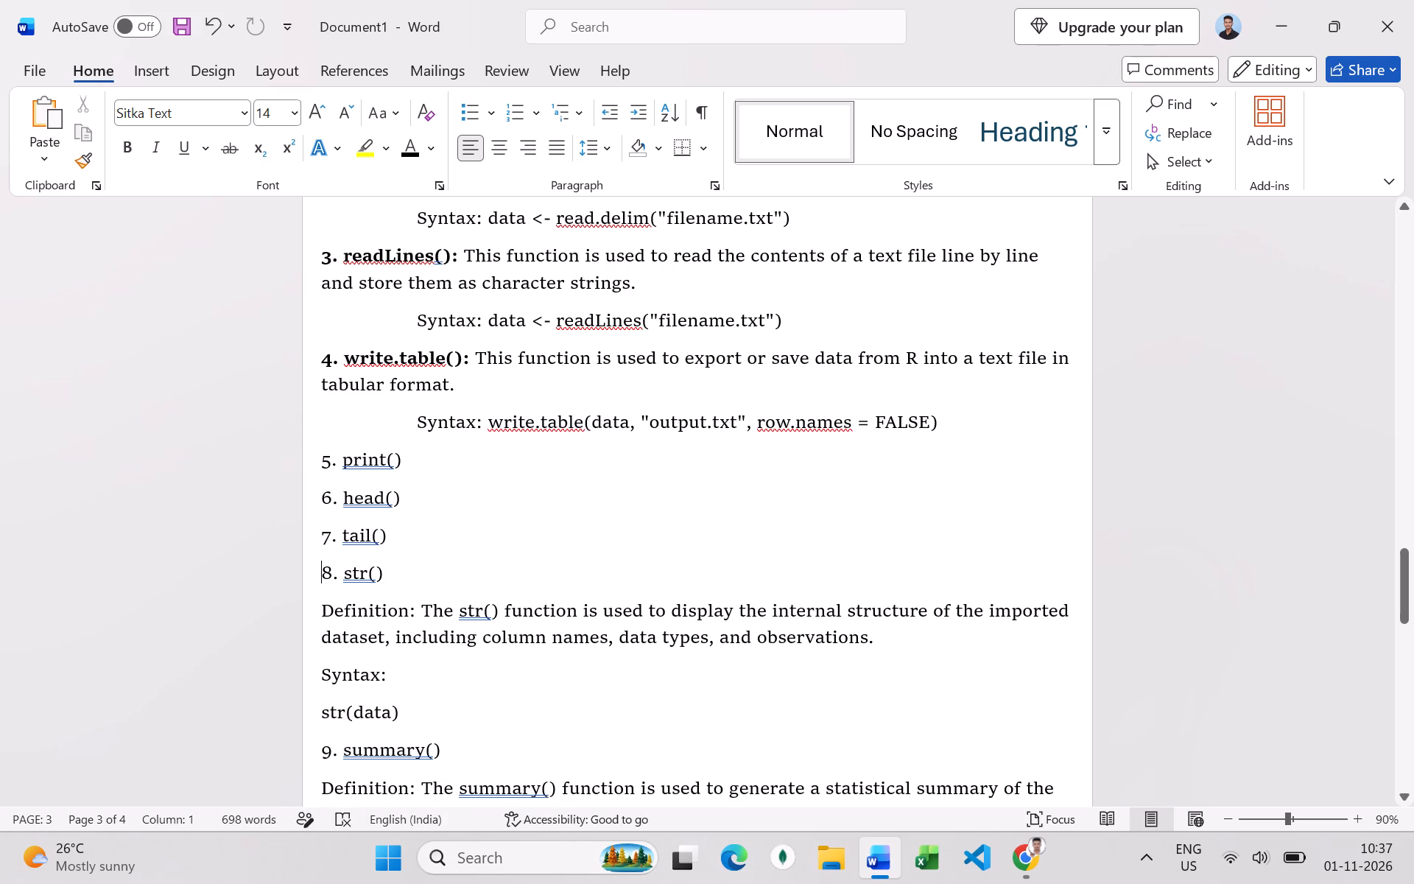
# Delete the definition and syntax text under the str(), summary(), and nrow() and ncol() headings, keeping only the headings.
pyautogui.moveTo(415, 718); pyautogui.dragTo(294, 619)
pyautogui.press('BackSpace')
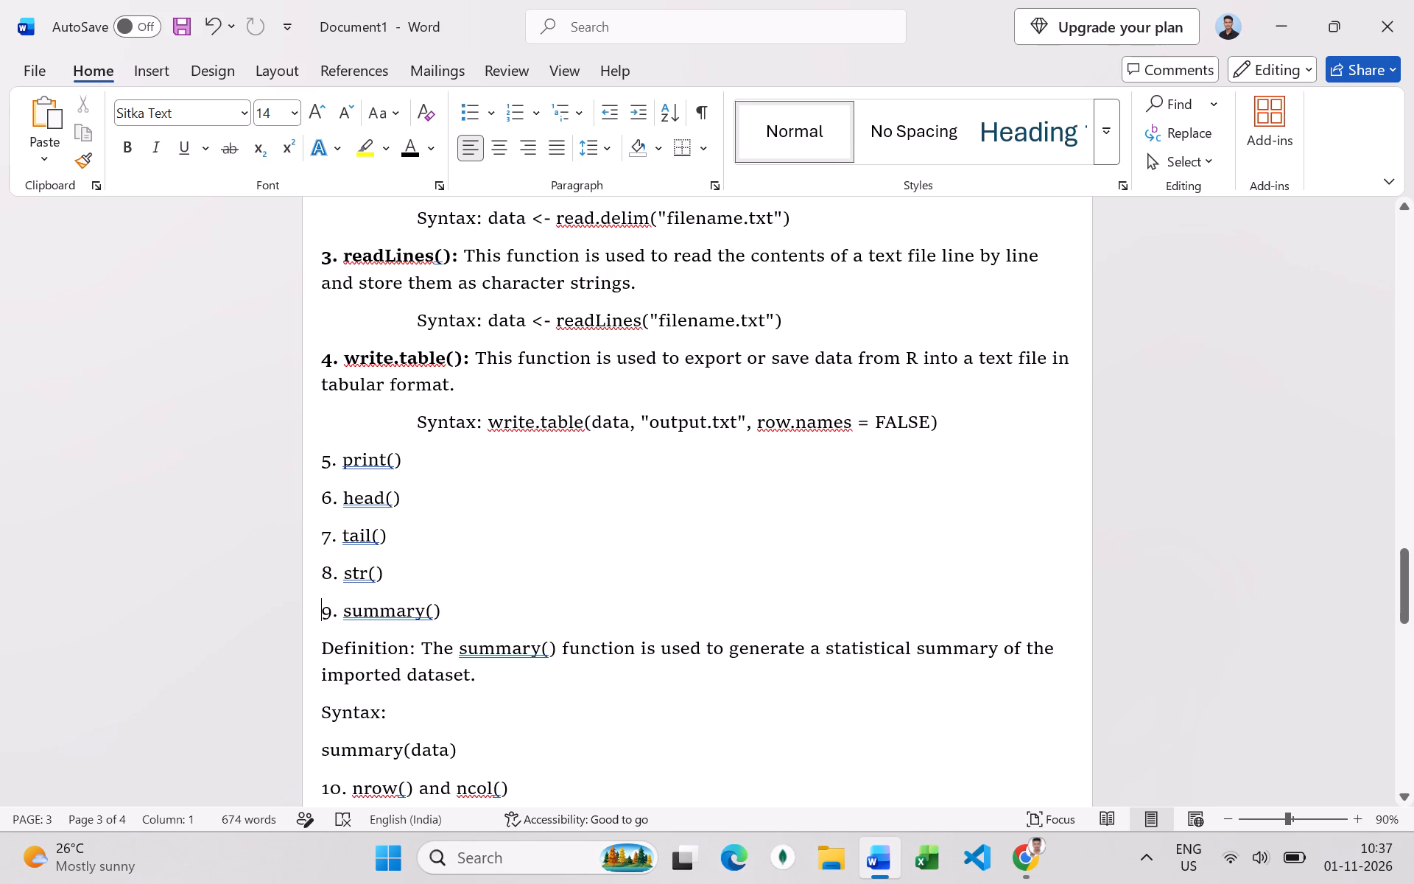
pyautogui.scroll(-1, 442, 724)
pyautogui.moveTo(462, 712); pyautogui.dragTo(228, 604)
pyautogui.press('BackSpace')
pyautogui.scroll(-3, 419, 713)
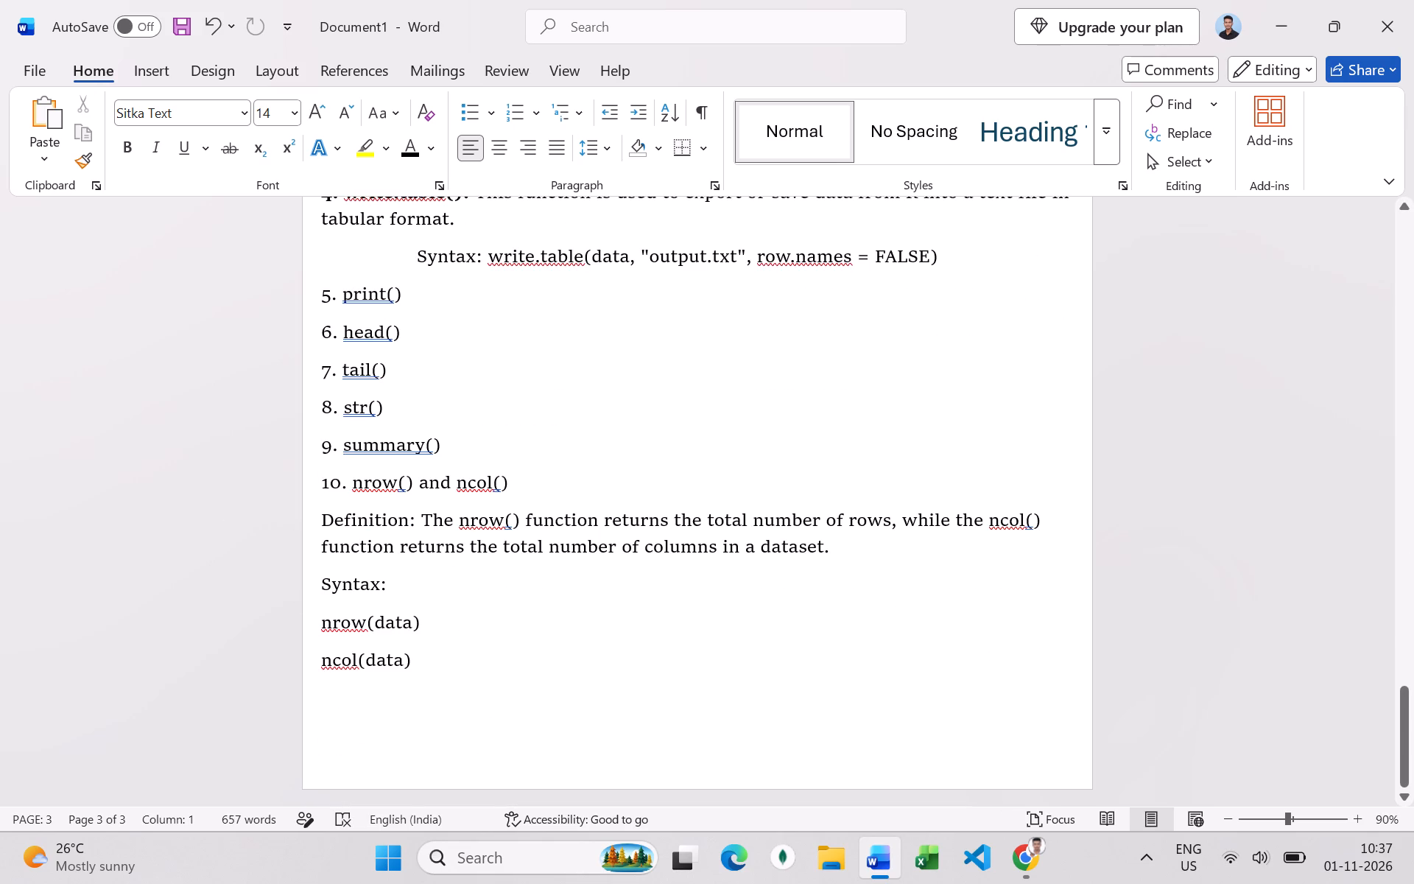
pyautogui.moveTo(421, 669); pyautogui.dragTo(283, 522)
pyautogui.press('BackSpace')
# Bold the function headings 5 to 10, from print() through nrow() and ncol().
pyautogui.moveTo(533, 481); pyautogui.dragTo(325, 376)
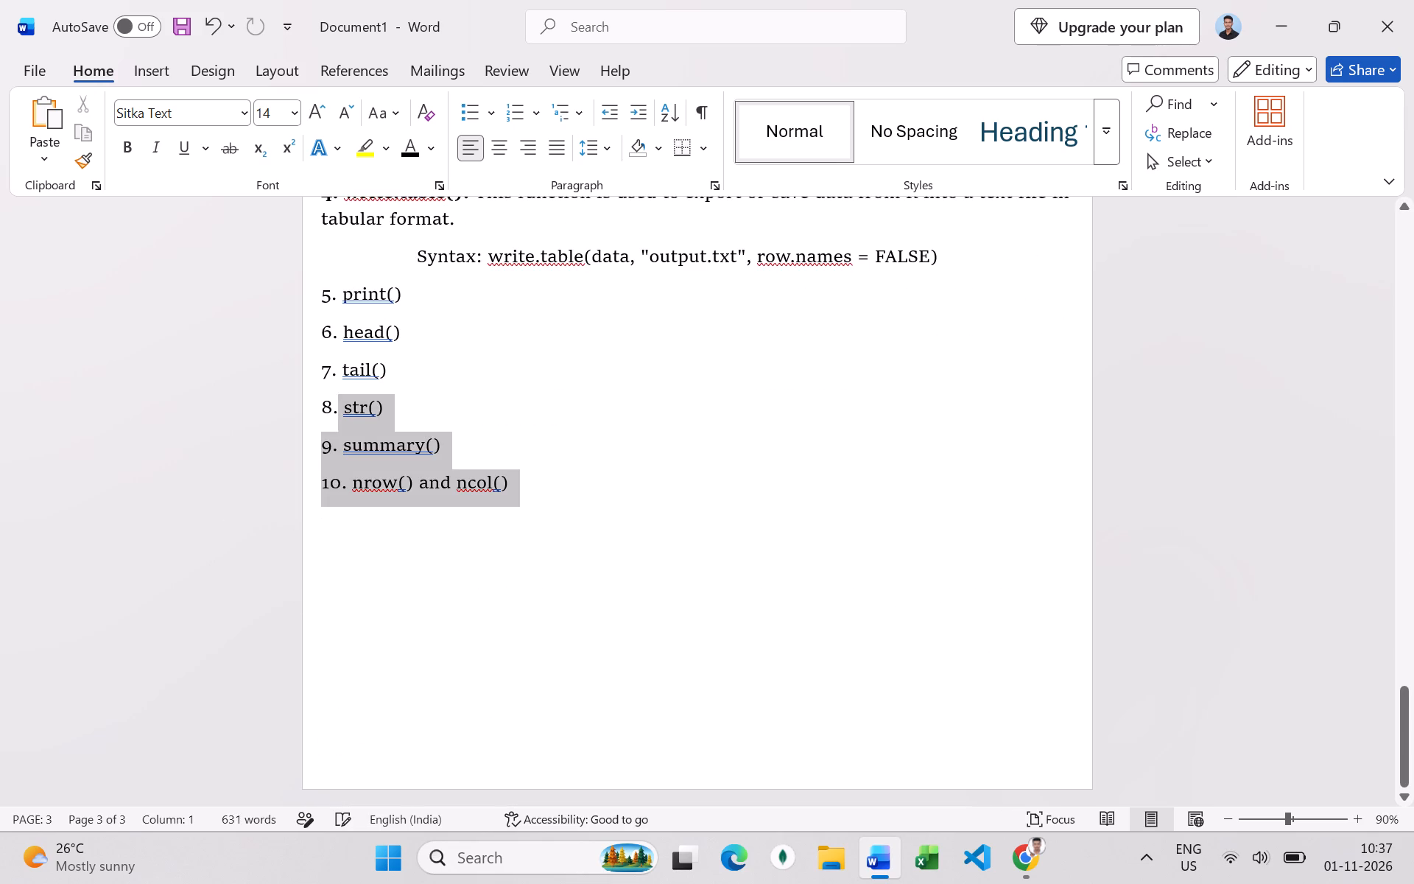
pyautogui.moveTo(325, 376); pyautogui.dragTo(247, 290)
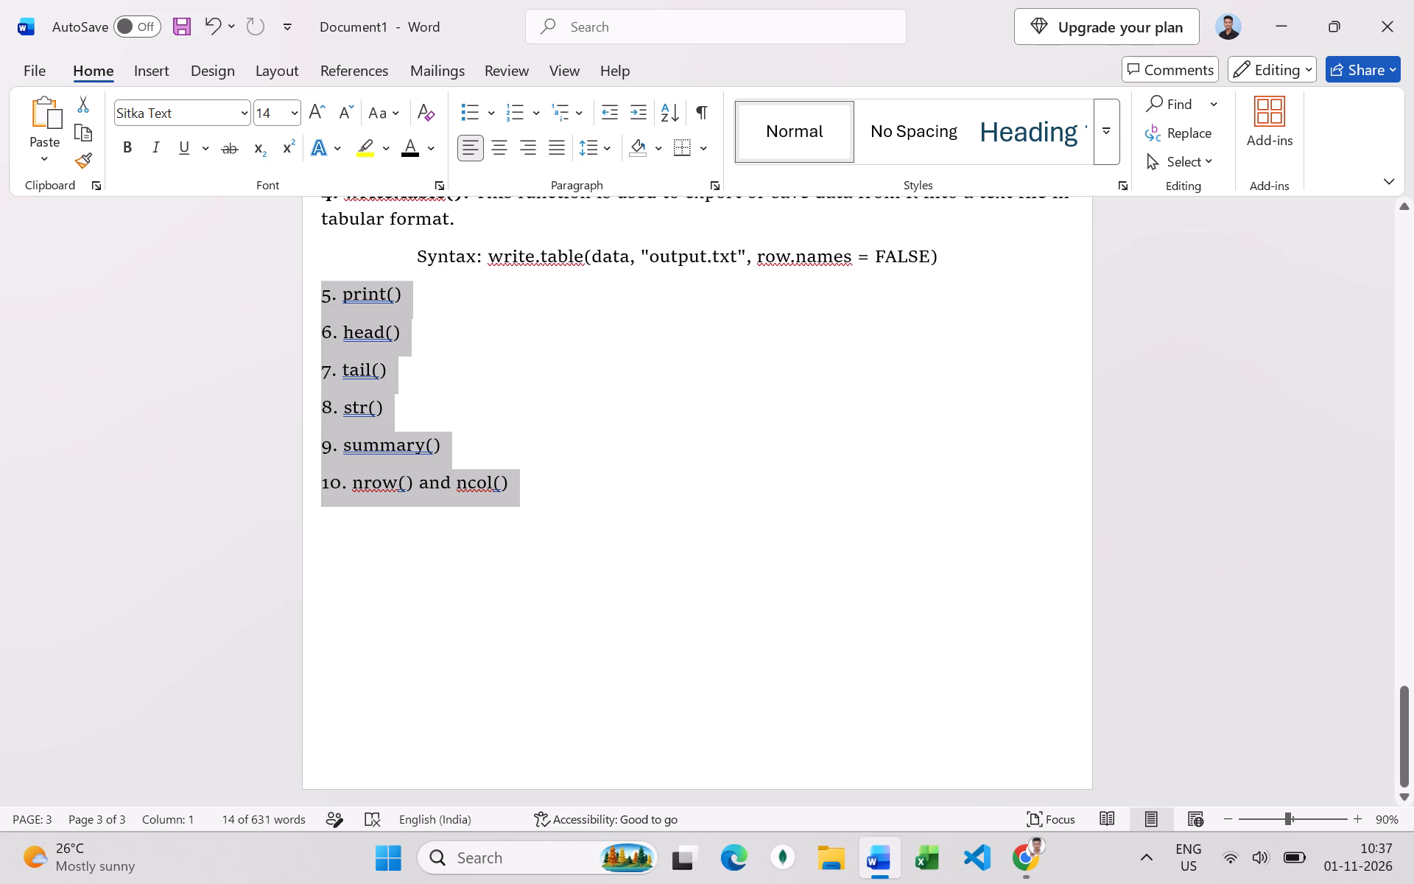
pyautogui.hotkey('ctrl', 'b')
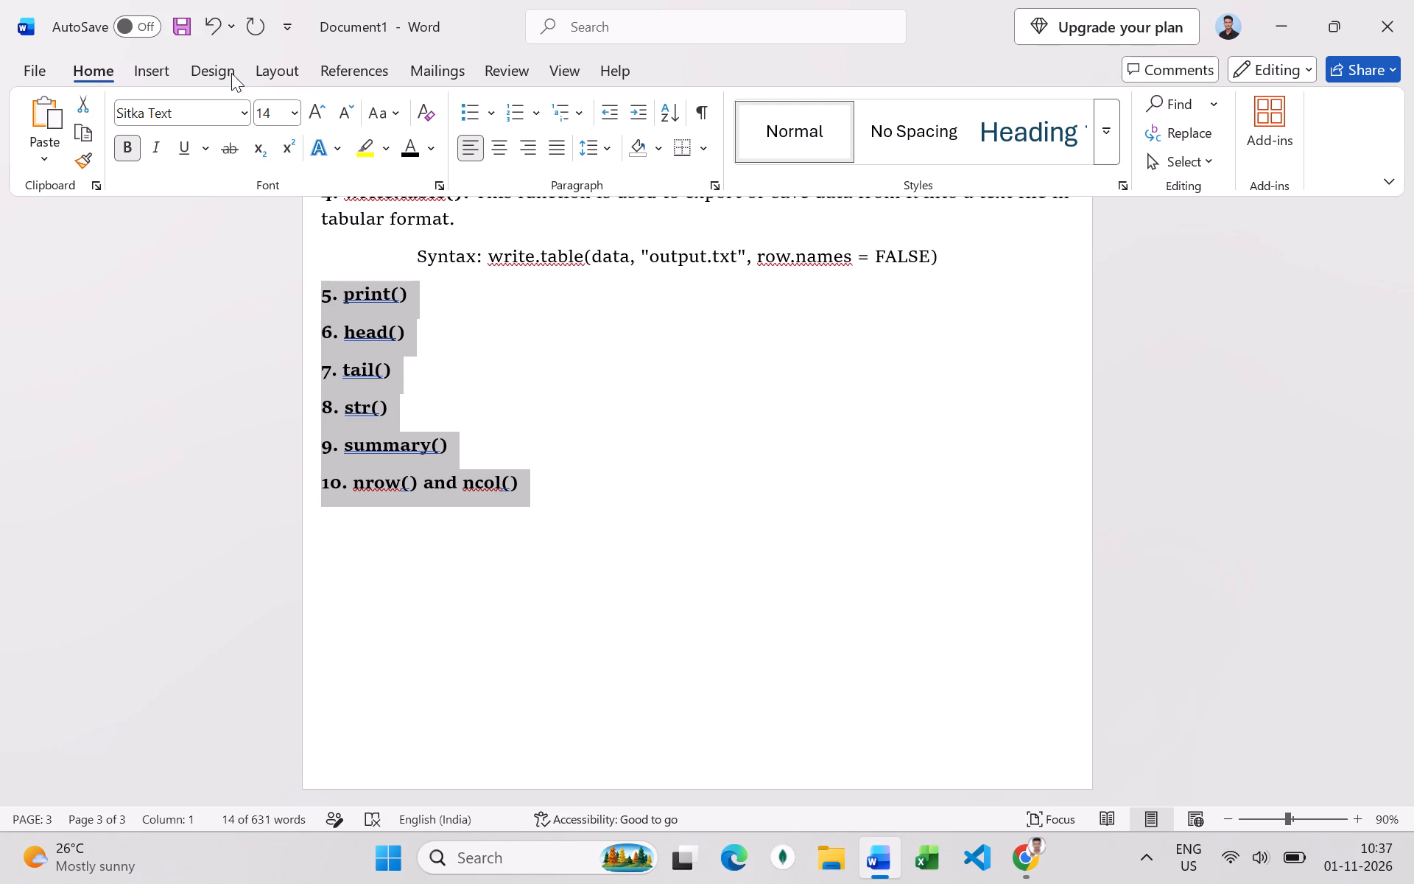
# Arrange the selected function headings 5 to 10 in two columns.
pyautogui.click(231, 72)
pyautogui.click(254, 68)
pyautogui.click(231, 141)
pyautogui.click(247, 234)
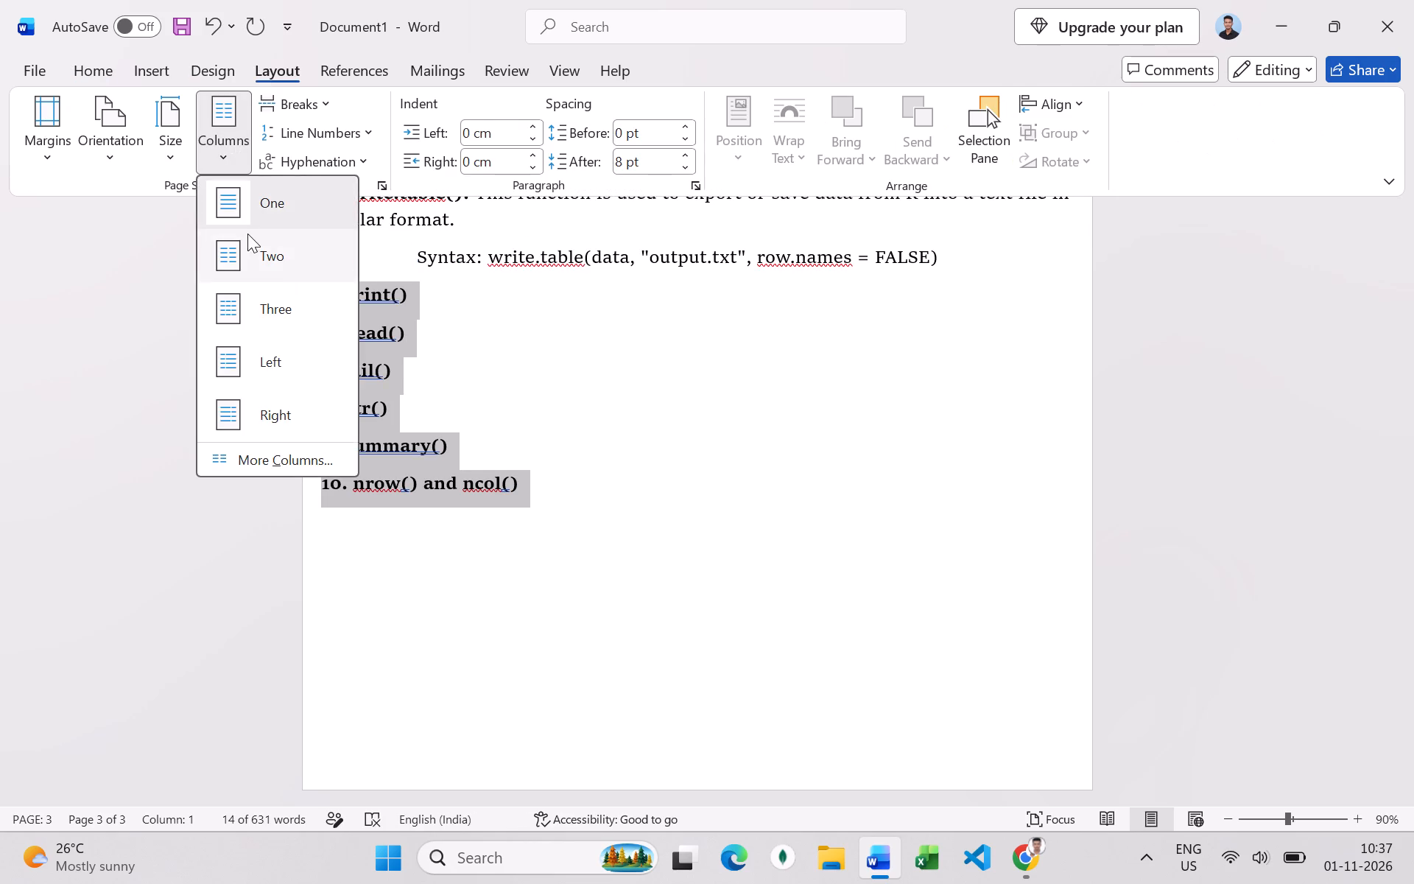
pyautogui.click(381, 483)
pyautogui.scroll(6, 381, 483)
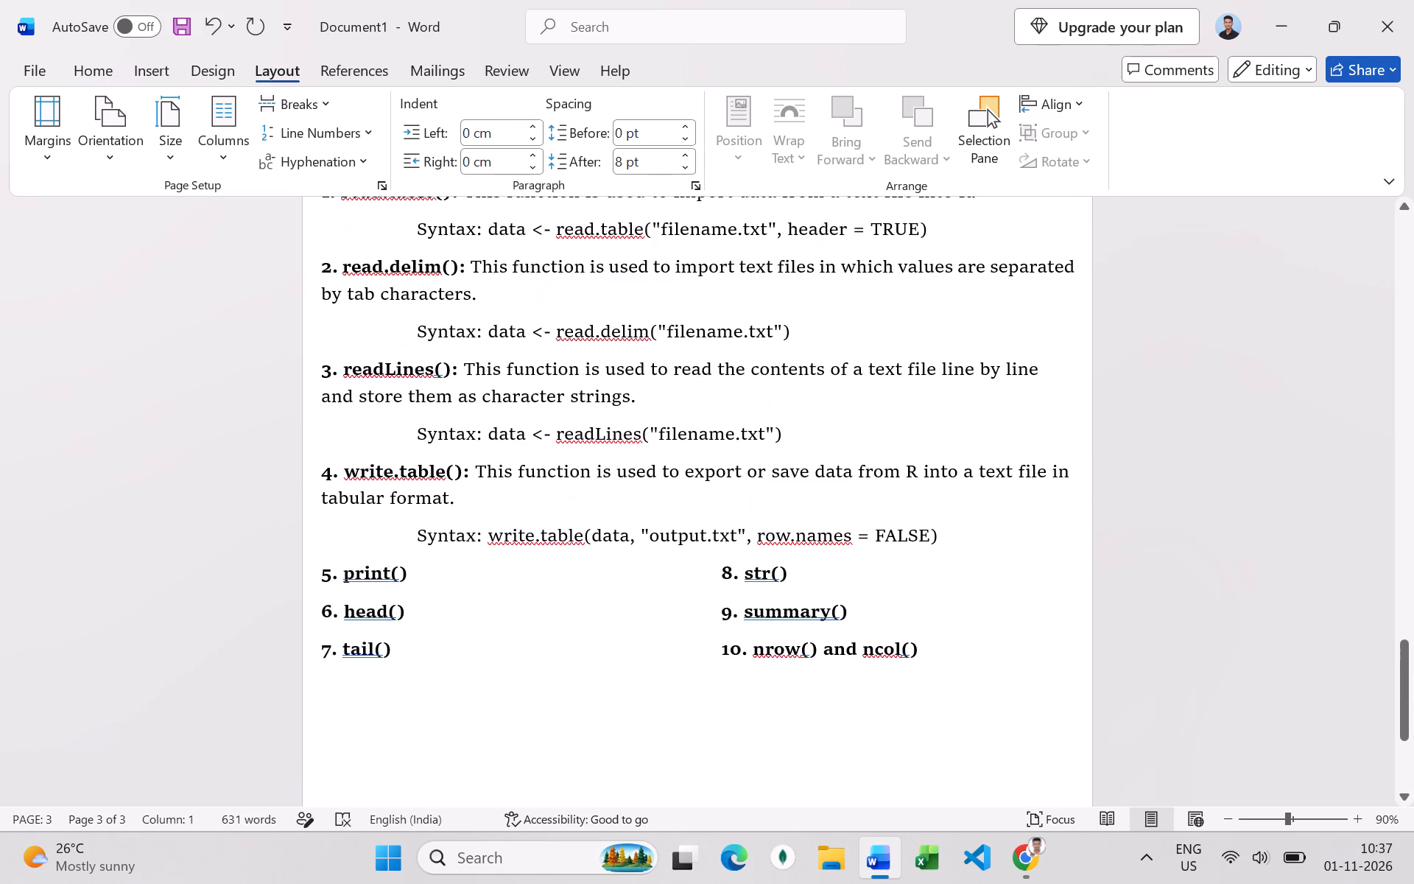
# Copy the line "Example: Own Or [ Follow H.B – 49]" from the Excel functions section to below the Importing Text Files function headings.
pyautogui.scroll(12, 396, 483)
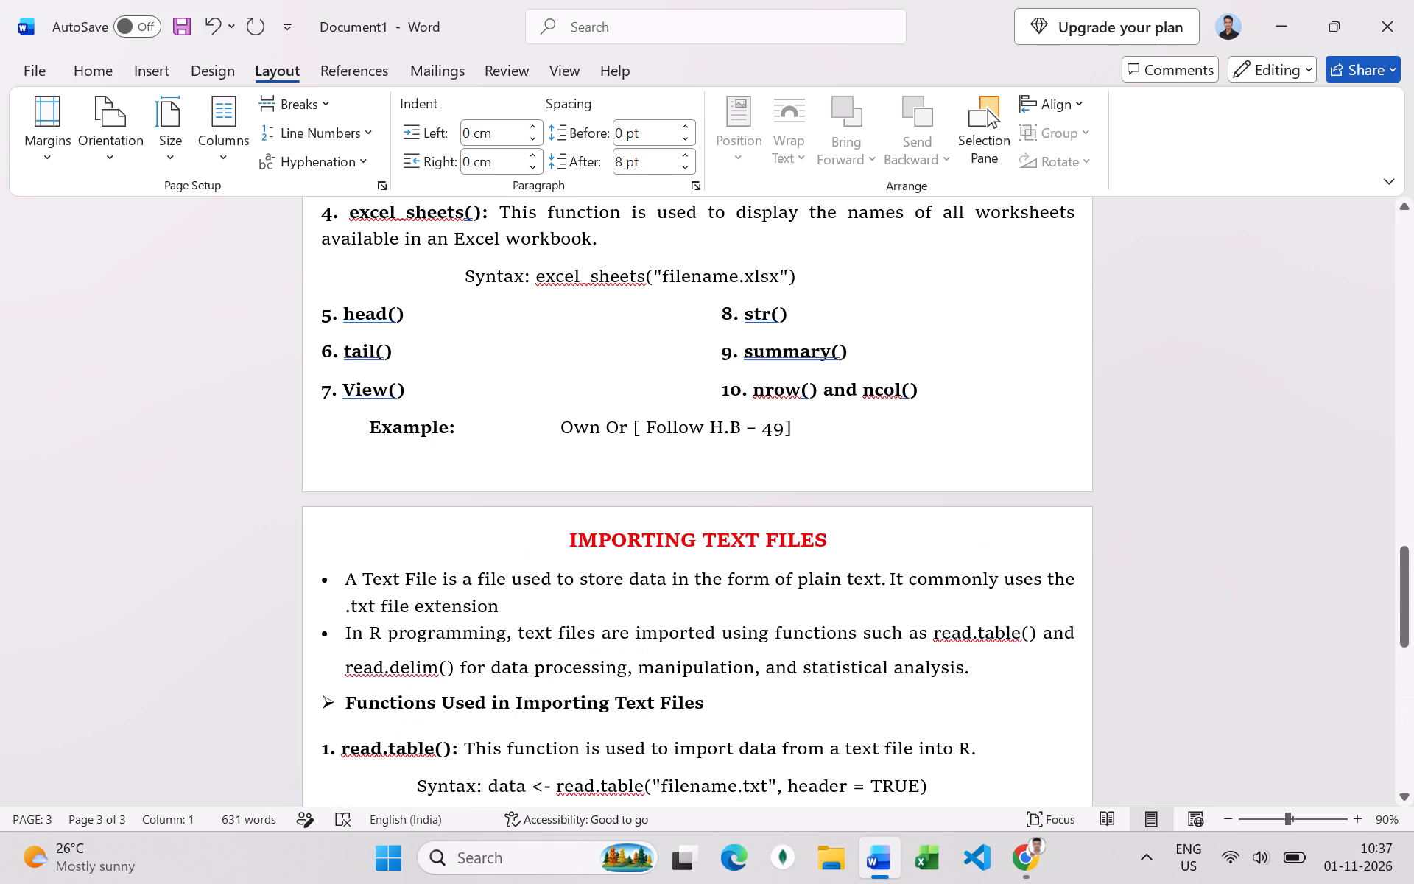
pyautogui.moveTo(354, 443); pyautogui.dragTo(801, 432)
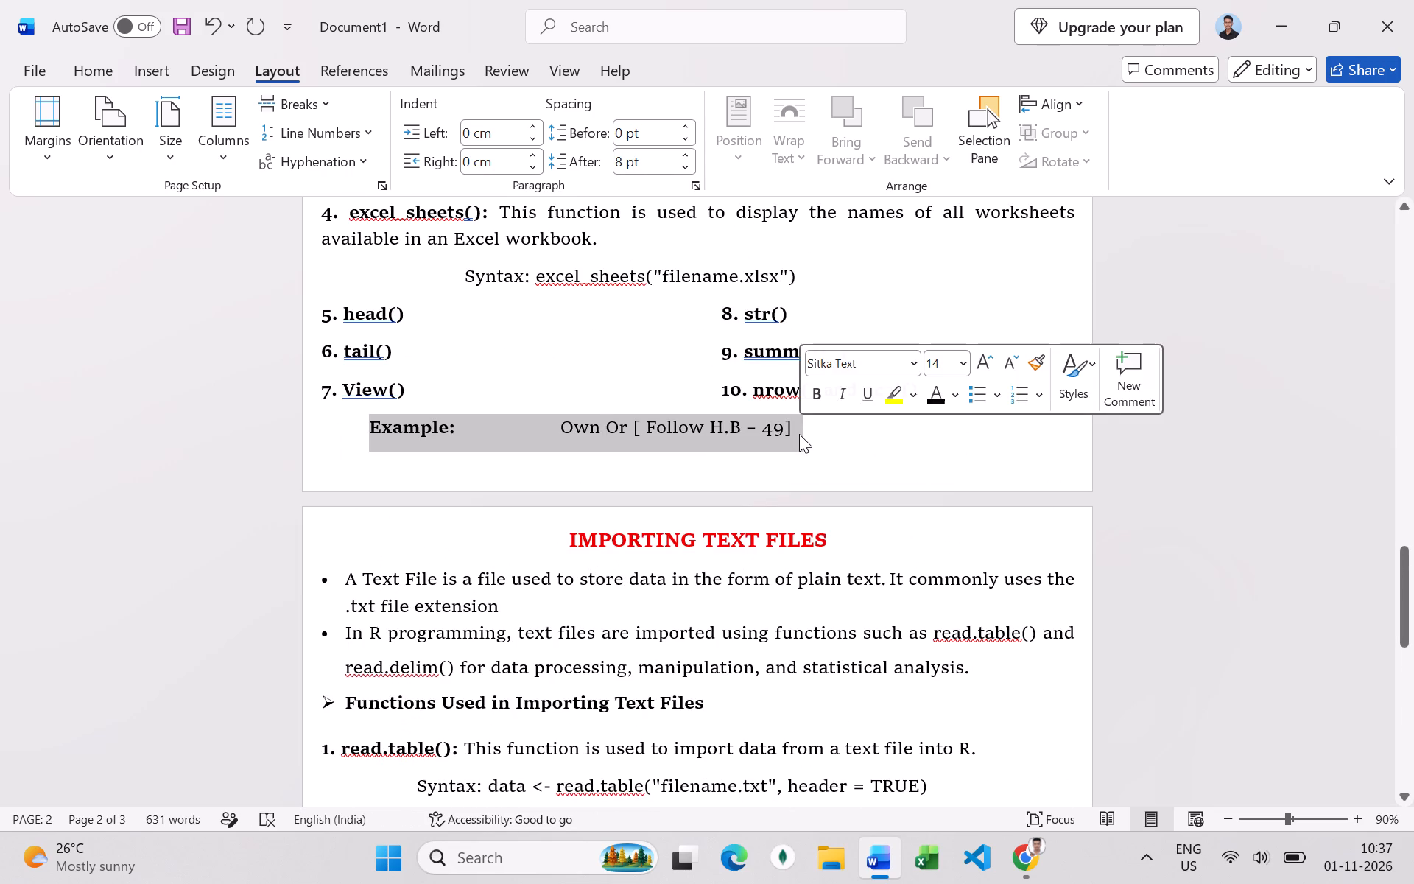
pyautogui.hotkey('ctrl', 'c')
pyautogui.scroll(-16, 548, 517)
pyautogui.click(451, 566)
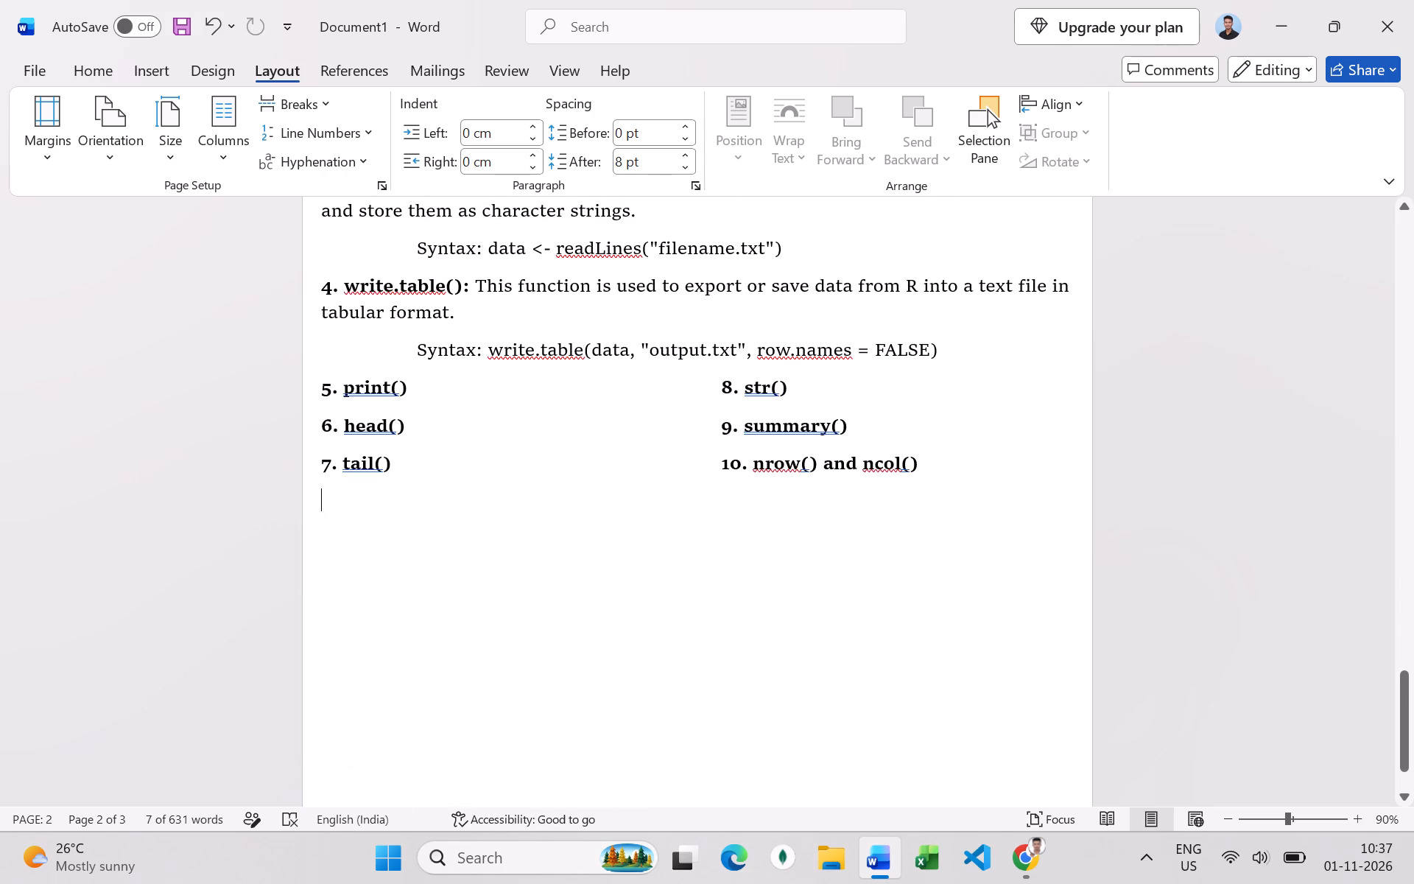
pyautogui.hotkey('ctrl', 'v')
# Indent the pasted Example line by two tab stops.
pyautogui.click(303, 519)
pyautogui.click(337, 505)
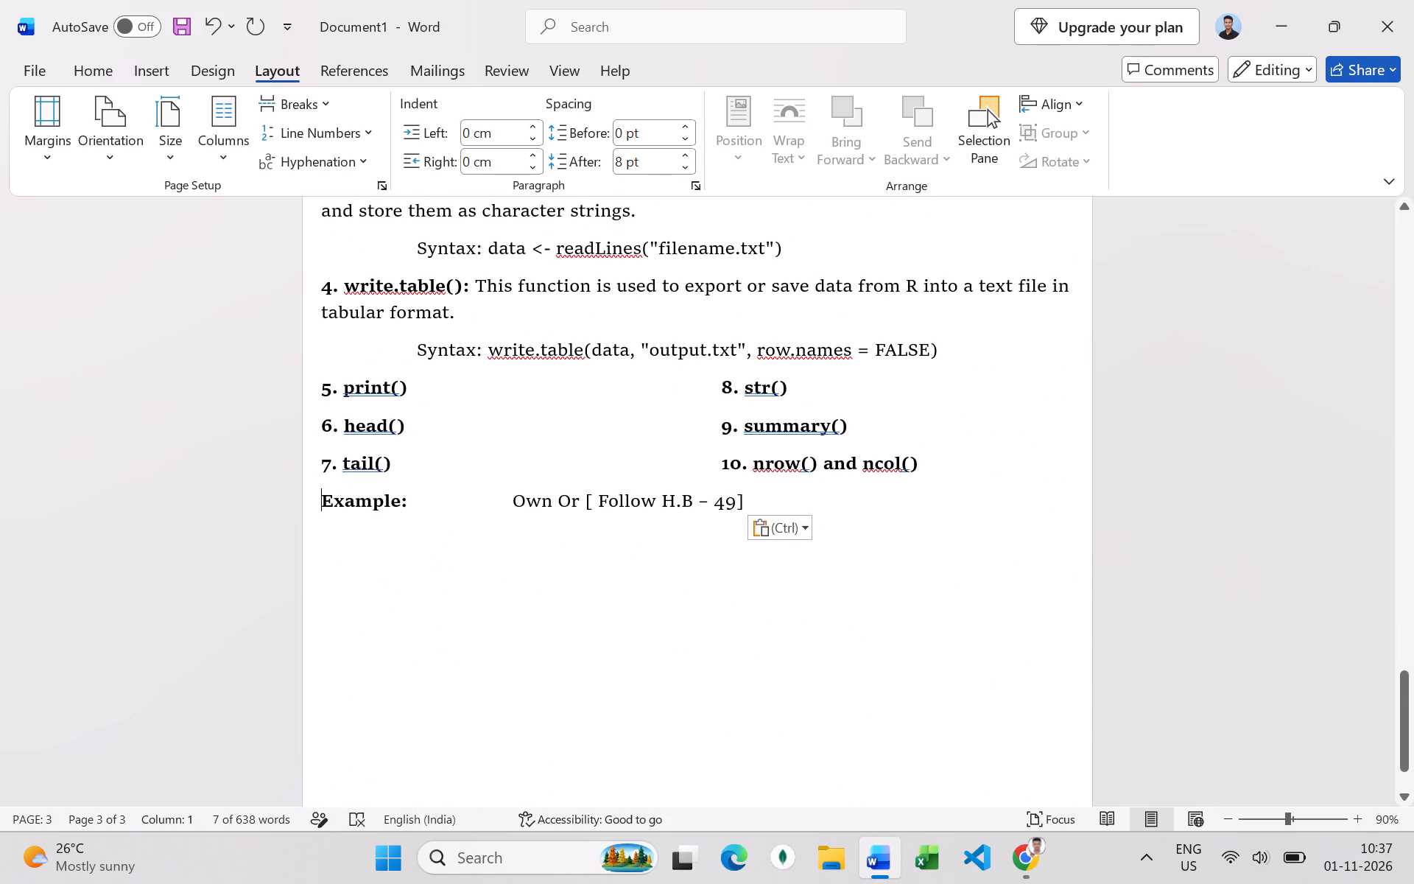
pyautogui.click(312, 503)
pyautogui.press('Tab')
pyautogui.press('Tab')
# Insert a horizontal line below the Example line that ends the Importing Text Files section.
pyautogui.click(367, 579)
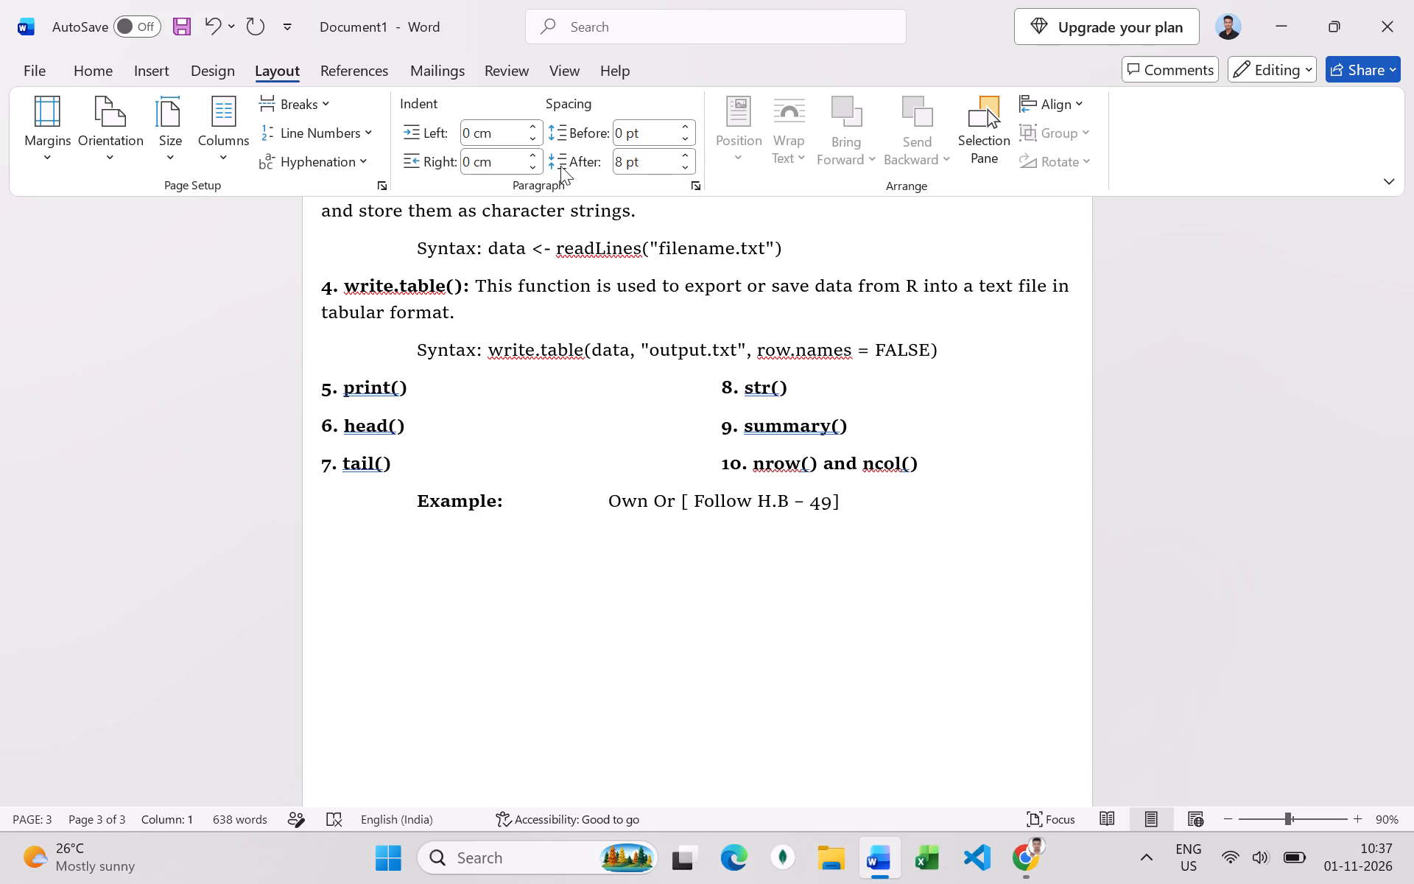
pyautogui.click(118, 57)
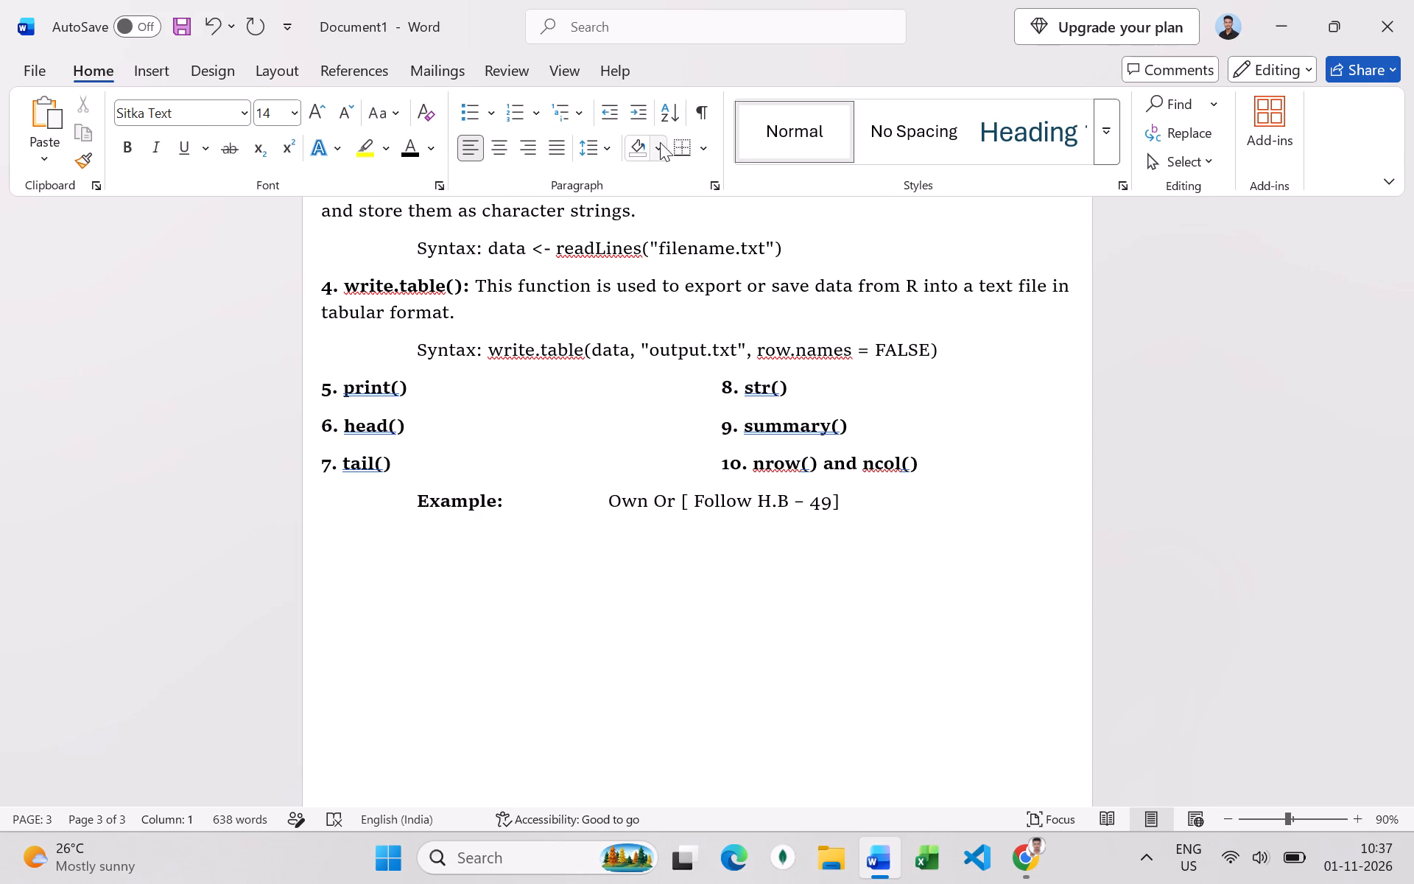
pyautogui.click(701, 151)
pyautogui.click(761, 555)
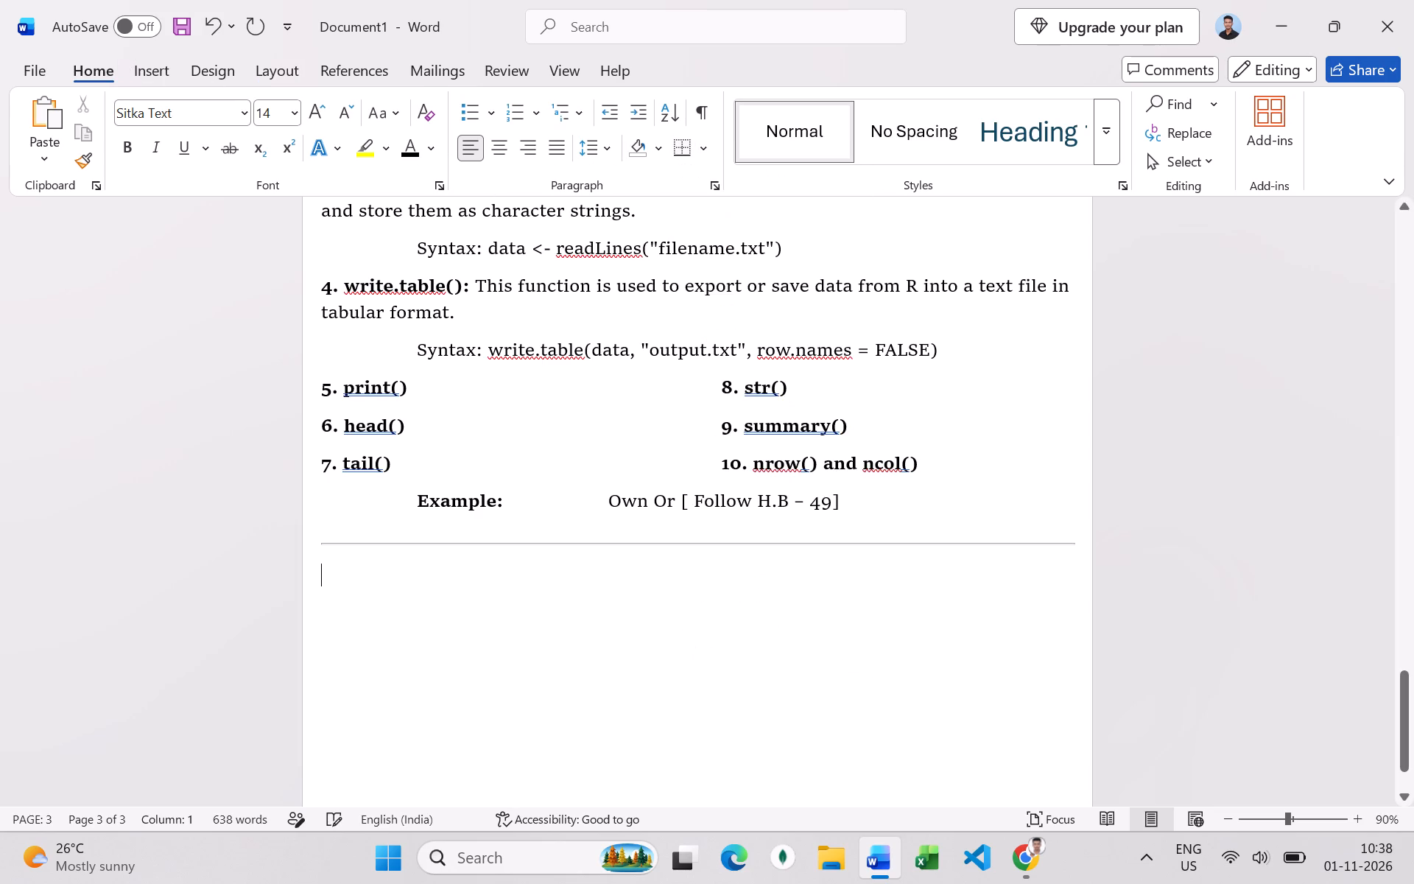
pyautogui.click(541, 600)
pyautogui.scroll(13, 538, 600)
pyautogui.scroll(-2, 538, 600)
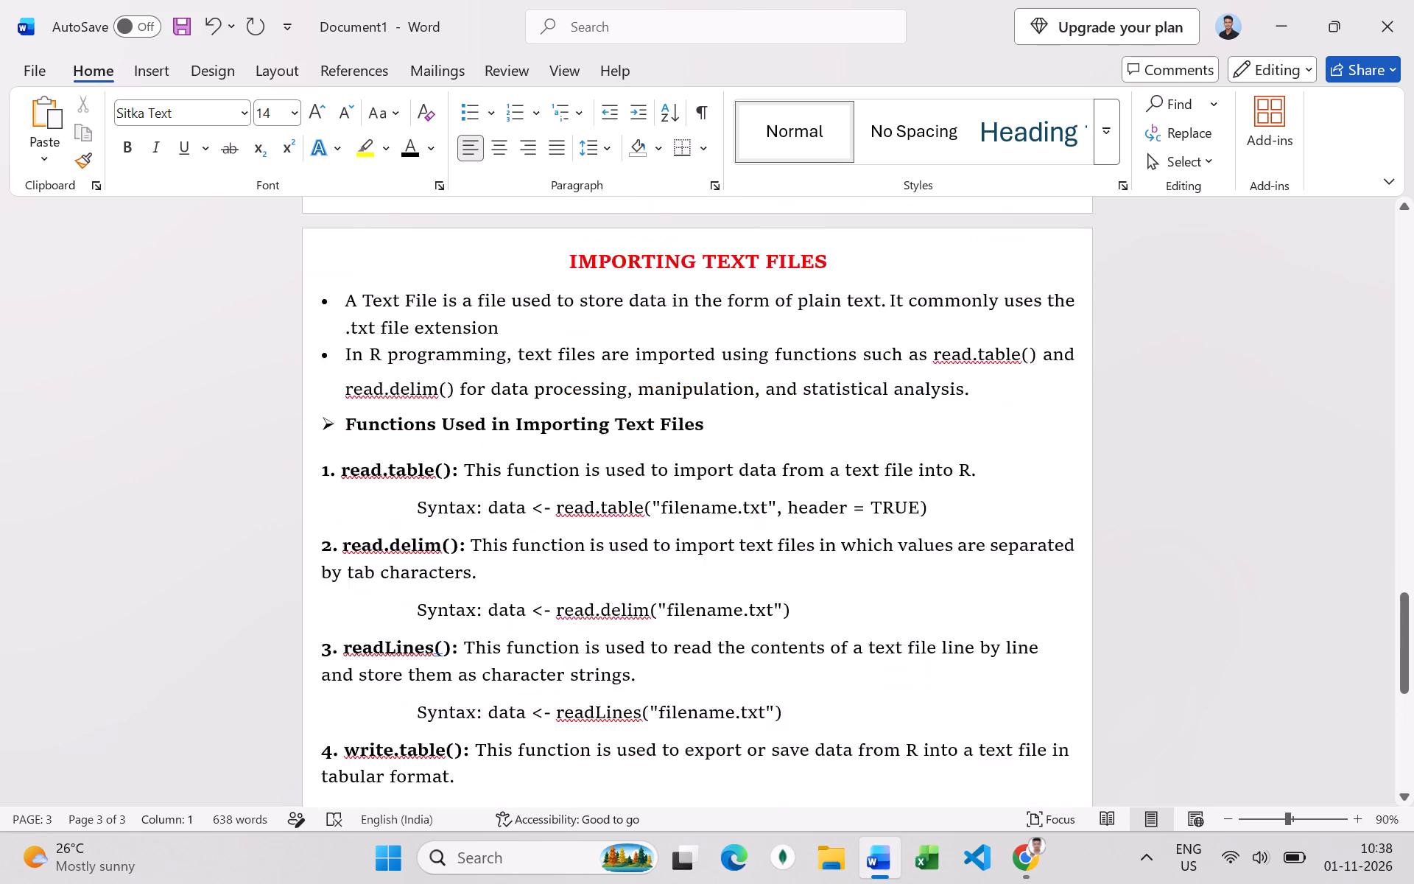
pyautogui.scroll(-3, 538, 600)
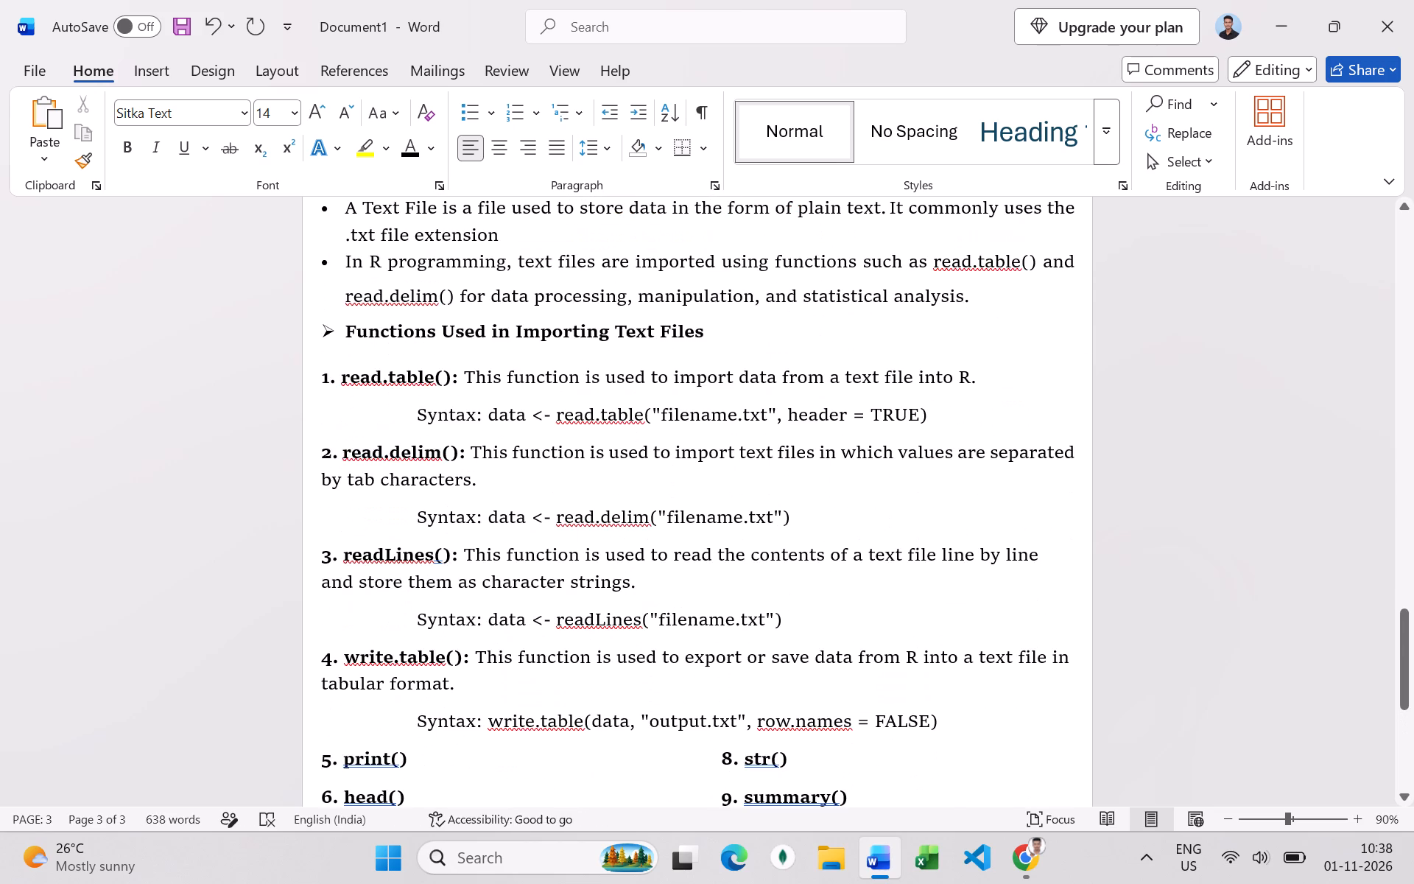
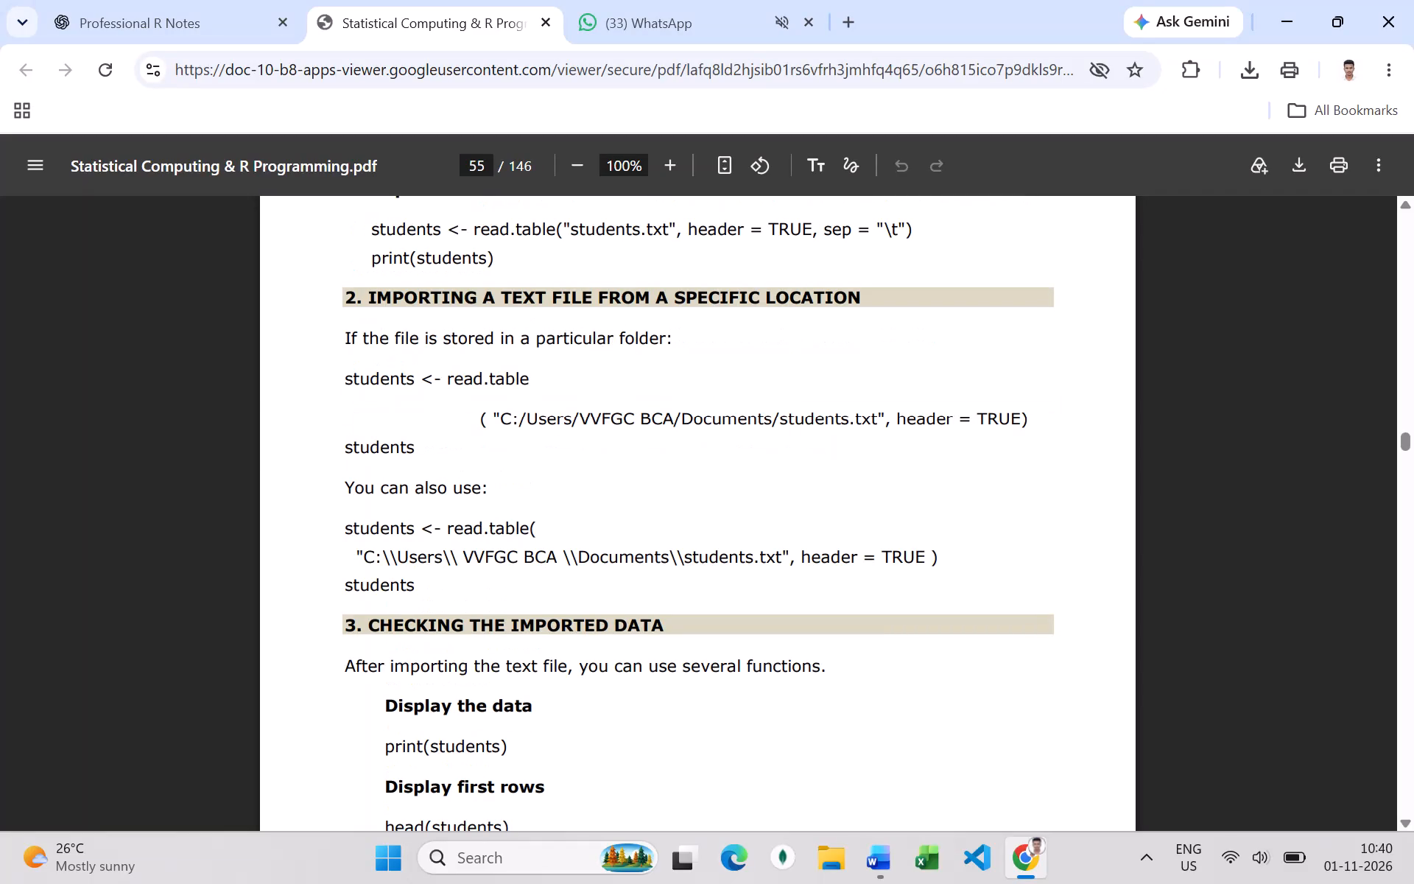
# Copy the words "EXPORTING PROCESSED DATA" from the section 3.4 heading in the R Programming PDF.
pyautogui.moveTo(371, 298); pyautogui.dragTo(542, 300)
pyautogui.click(471, 404)
pyautogui.scroll(-10, 444, 429)
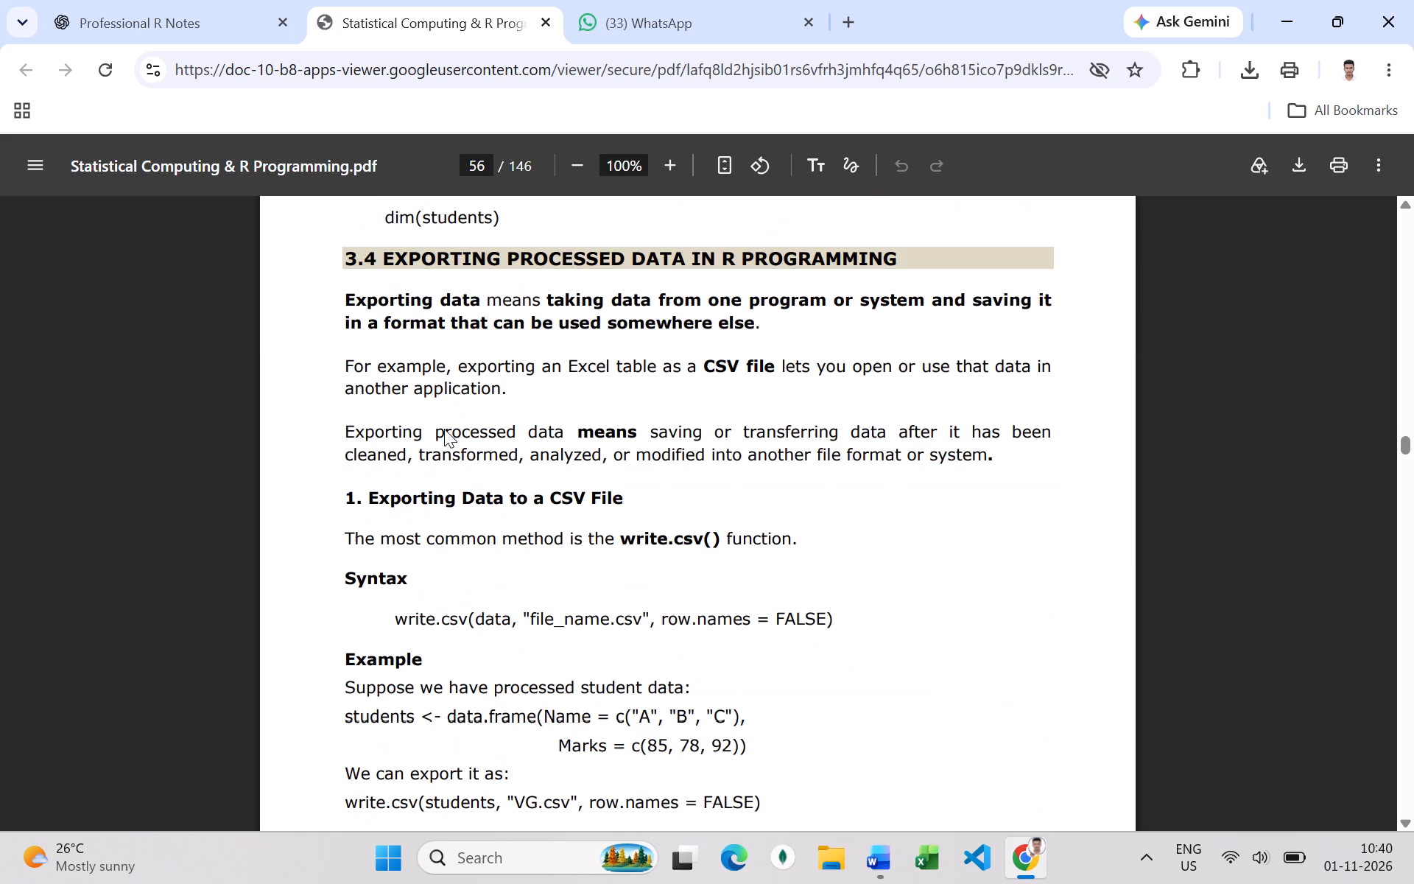
pyautogui.moveTo(385, 264); pyautogui.dragTo(646, 261)
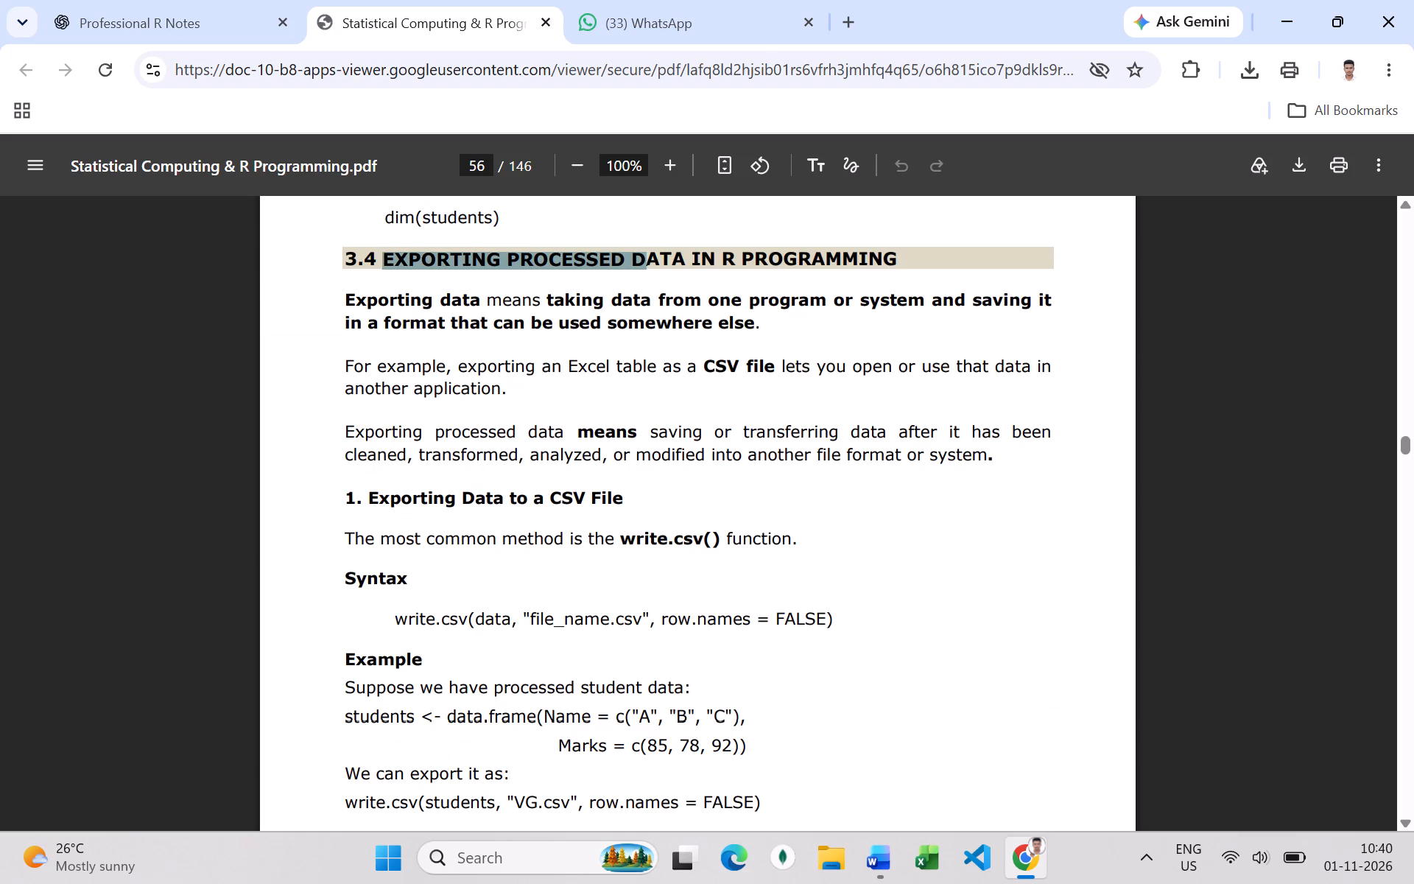
pyautogui.moveTo(646, 261); pyautogui.dragTo(682, 261)
pyautogui.hotkey('ctrl', 'c')
pyautogui.hotkey('ctrl', 'c')
pyautogui.hotkey('ctrl', 'c')
pyautogui.hotkey('ctrl', 'c')
pyautogui.hotkey('ctrl', 'c')
pyautogui.hotkey('ctrl', 'c')
# Switch to the Word document and paste the copied heading below the horizontal line at the end of the notes.
pyautogui.scroll(-3, 535, 340)
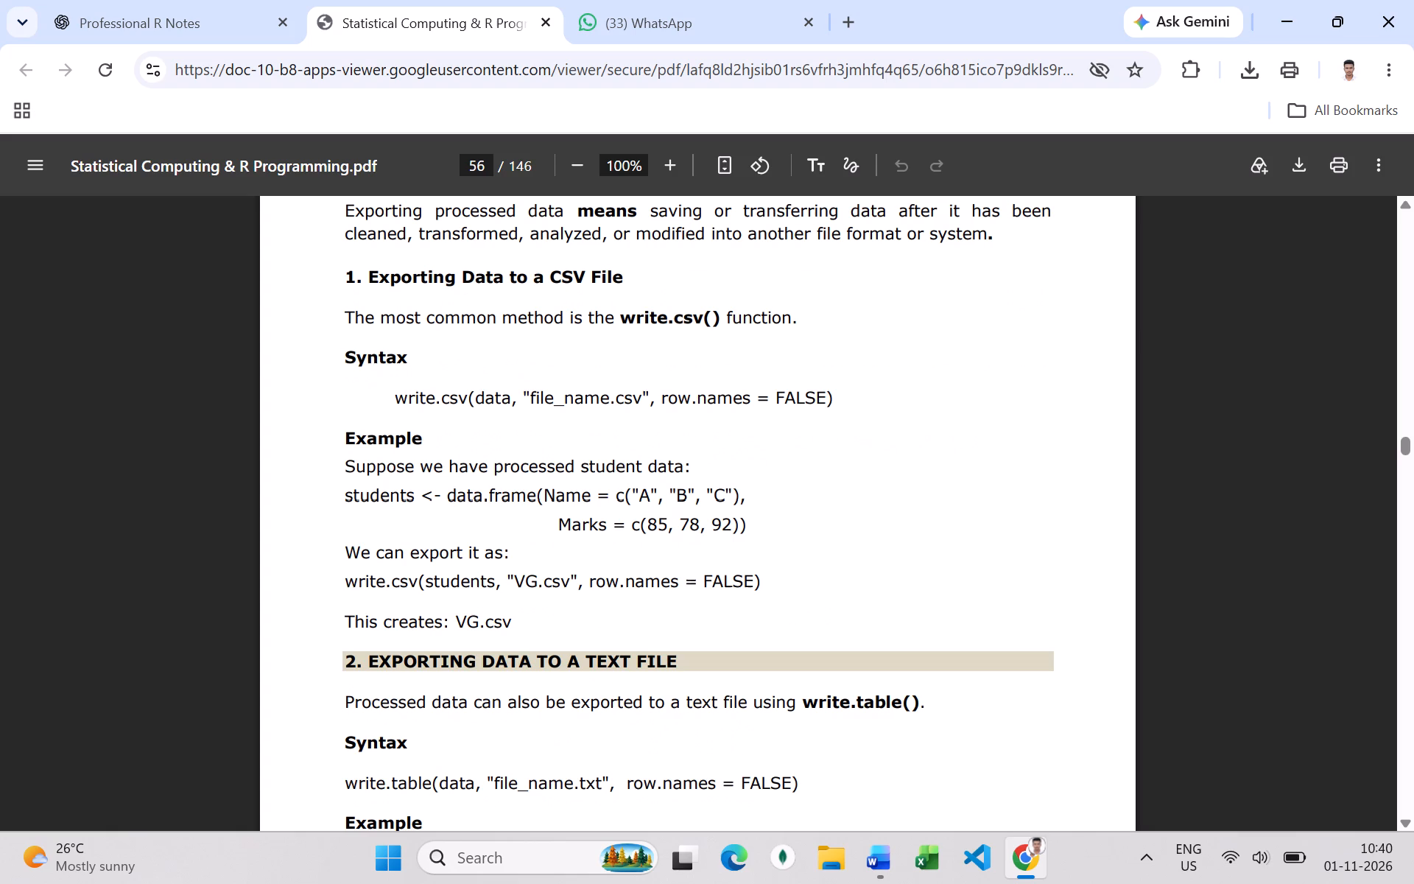
pyautogui.scroll(-3, 613, 412)
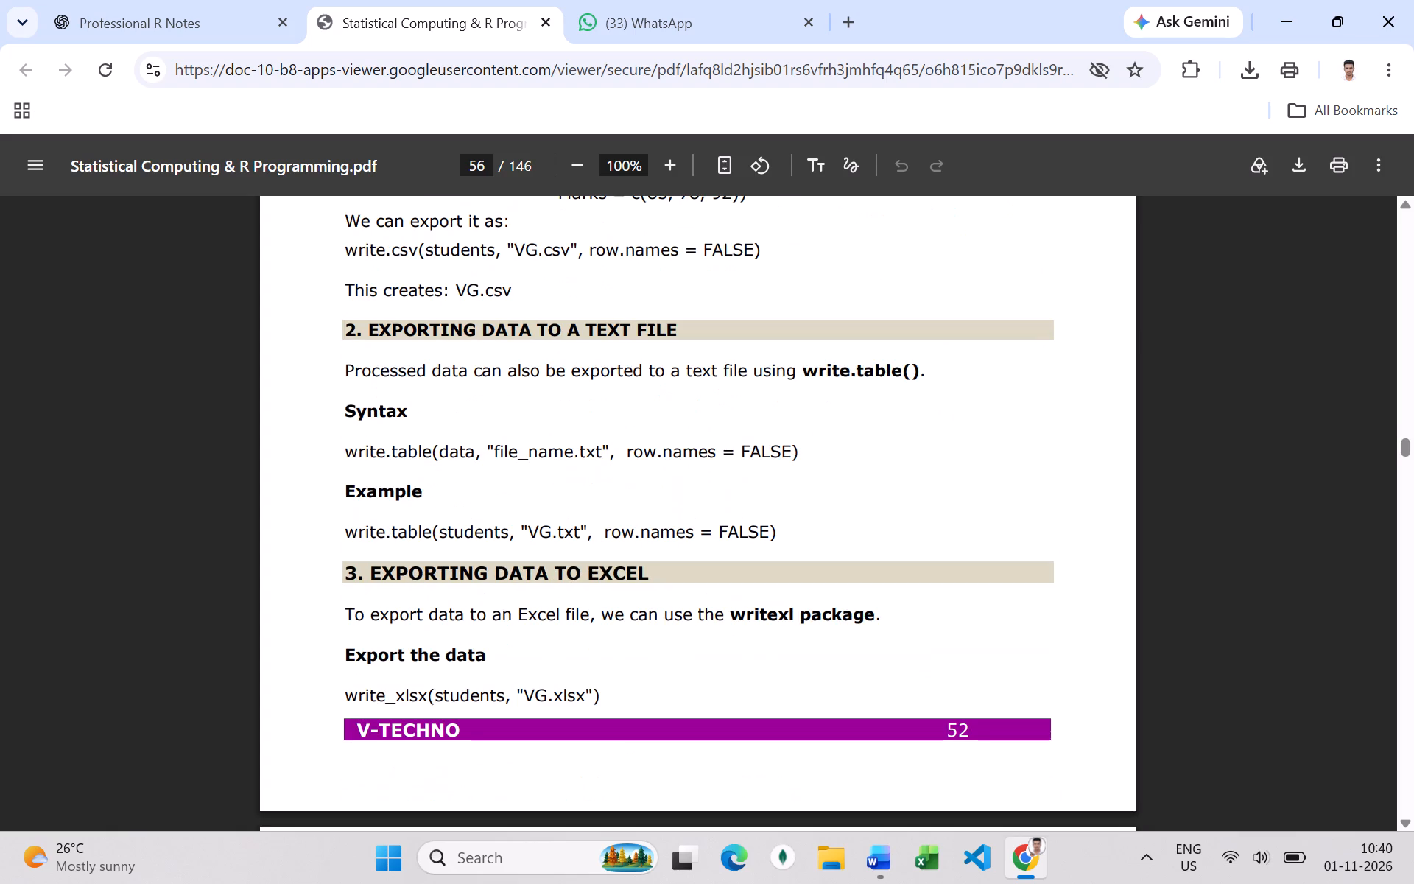
pyautogui.scroll(-5, 613, 413)
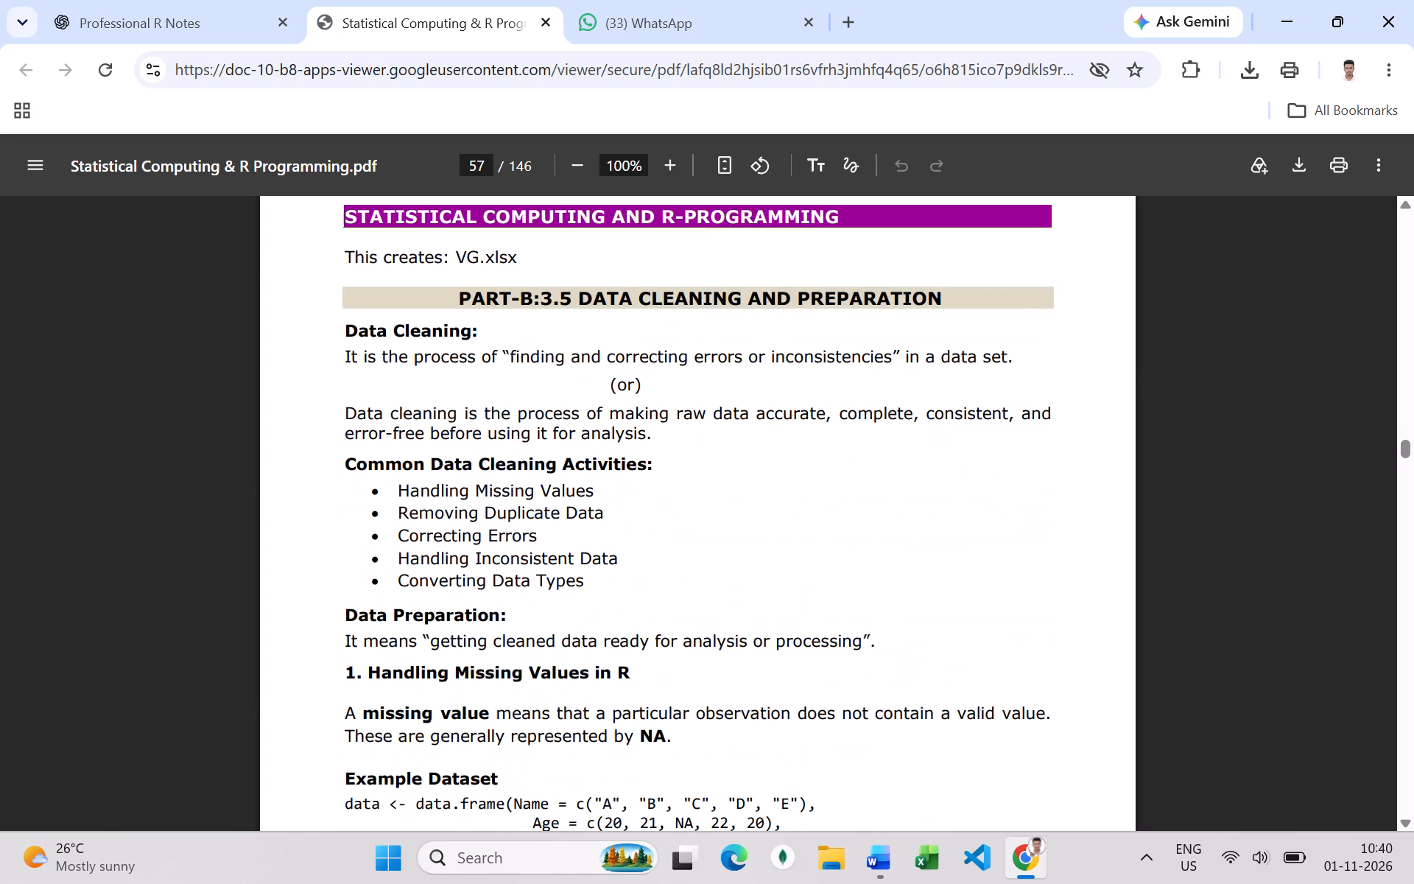
pyautogui.hotkey('alt', 'Tab')
pyautogui.scroll(-9, 613, 443)
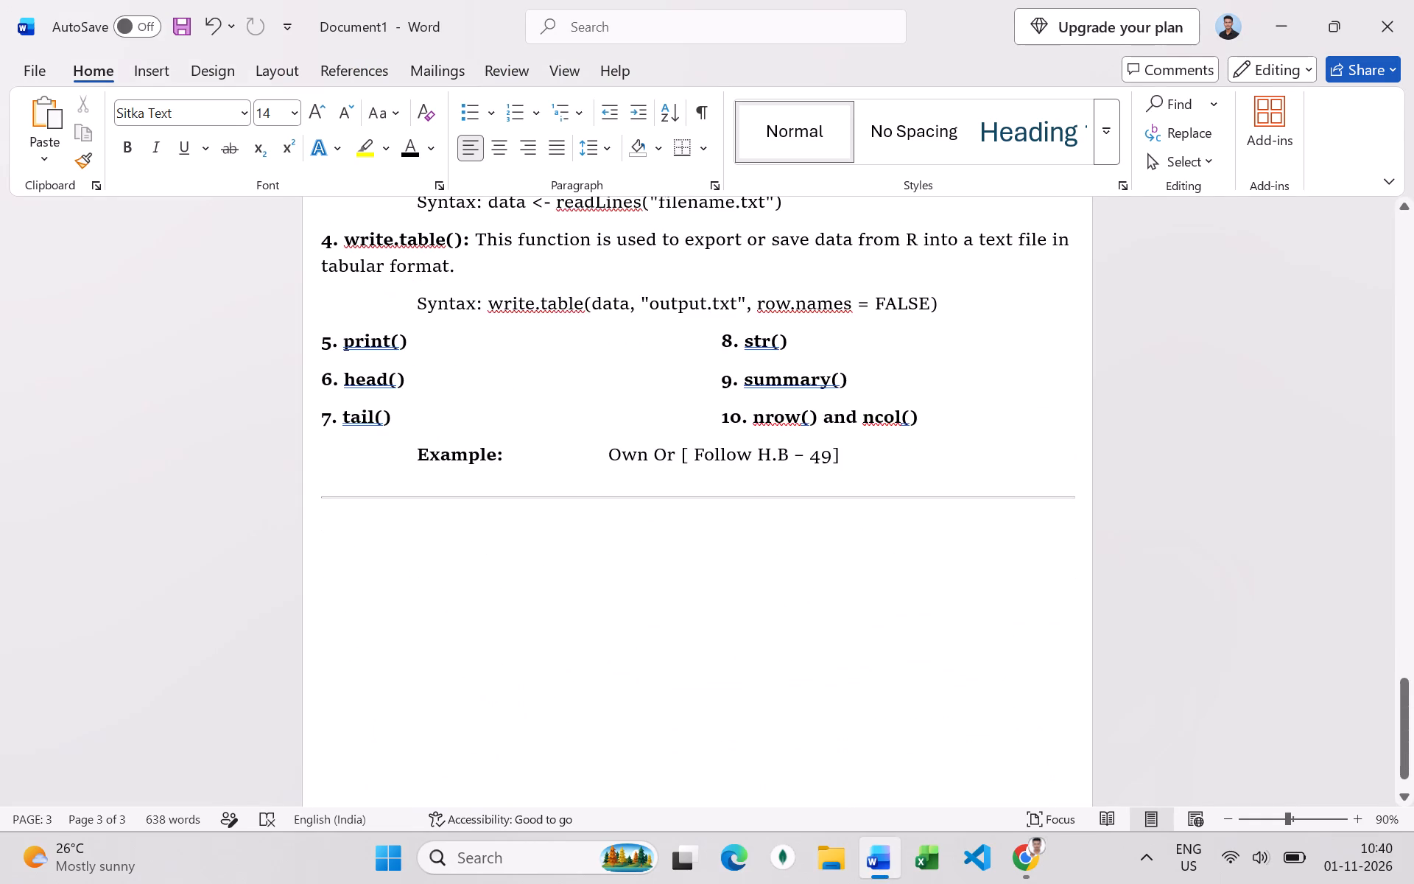
pyautogui.hotkey('ctrl', 'v')
# Format the "EXPORTING PROCESSED DATA" heading as bold, centred, 16 pt and dark red.
pyautogui.moveTo(566, 529); pyautogui.dragTo(354, 540)
pyautogui.hotkey('ctrl', 'b')
pyautogui.click(495, 142)
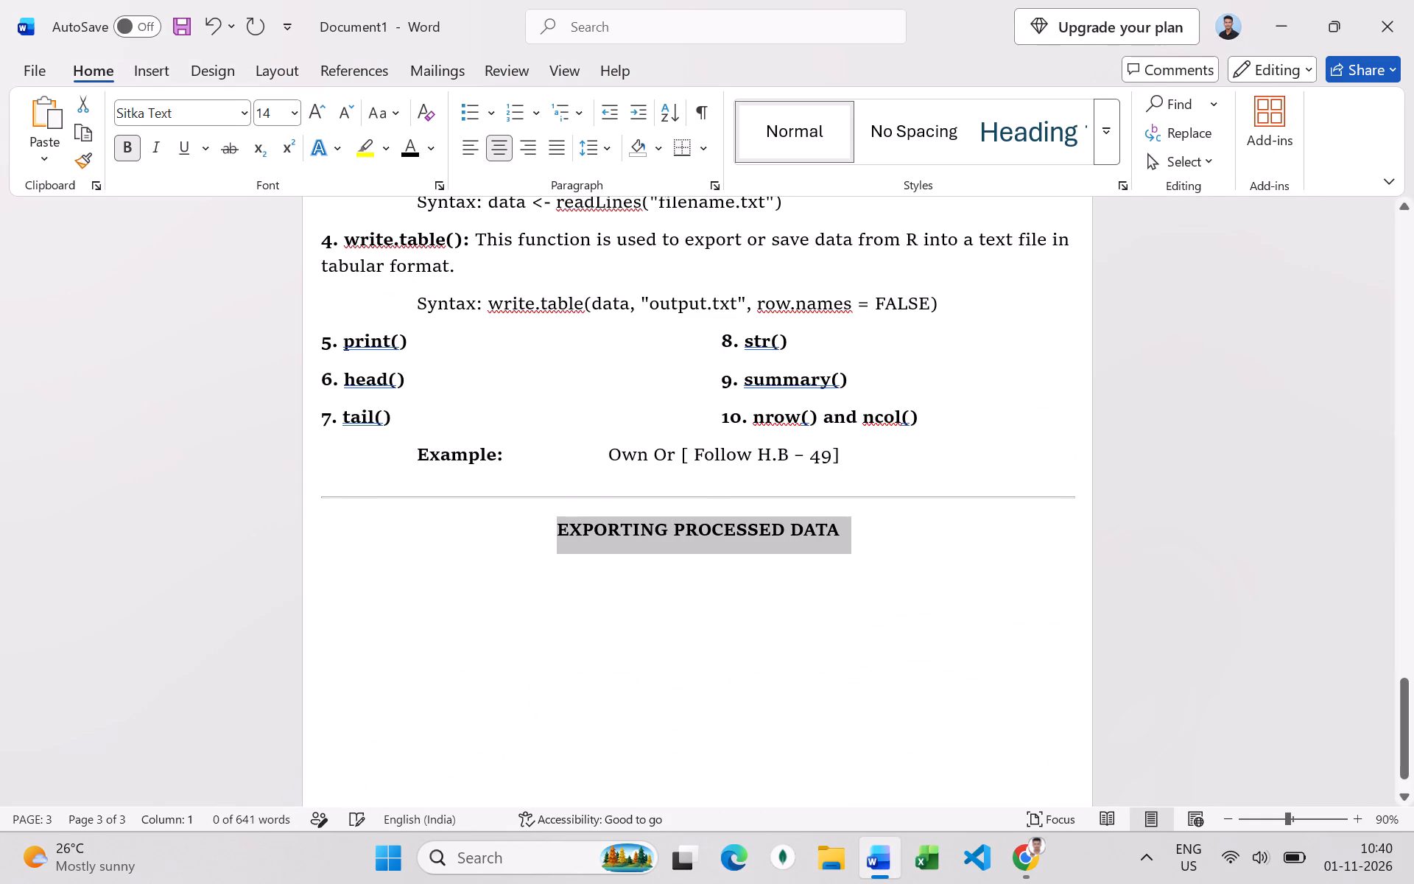
pyautogui.click(322, 117)
pyautogui.click(429, 144)
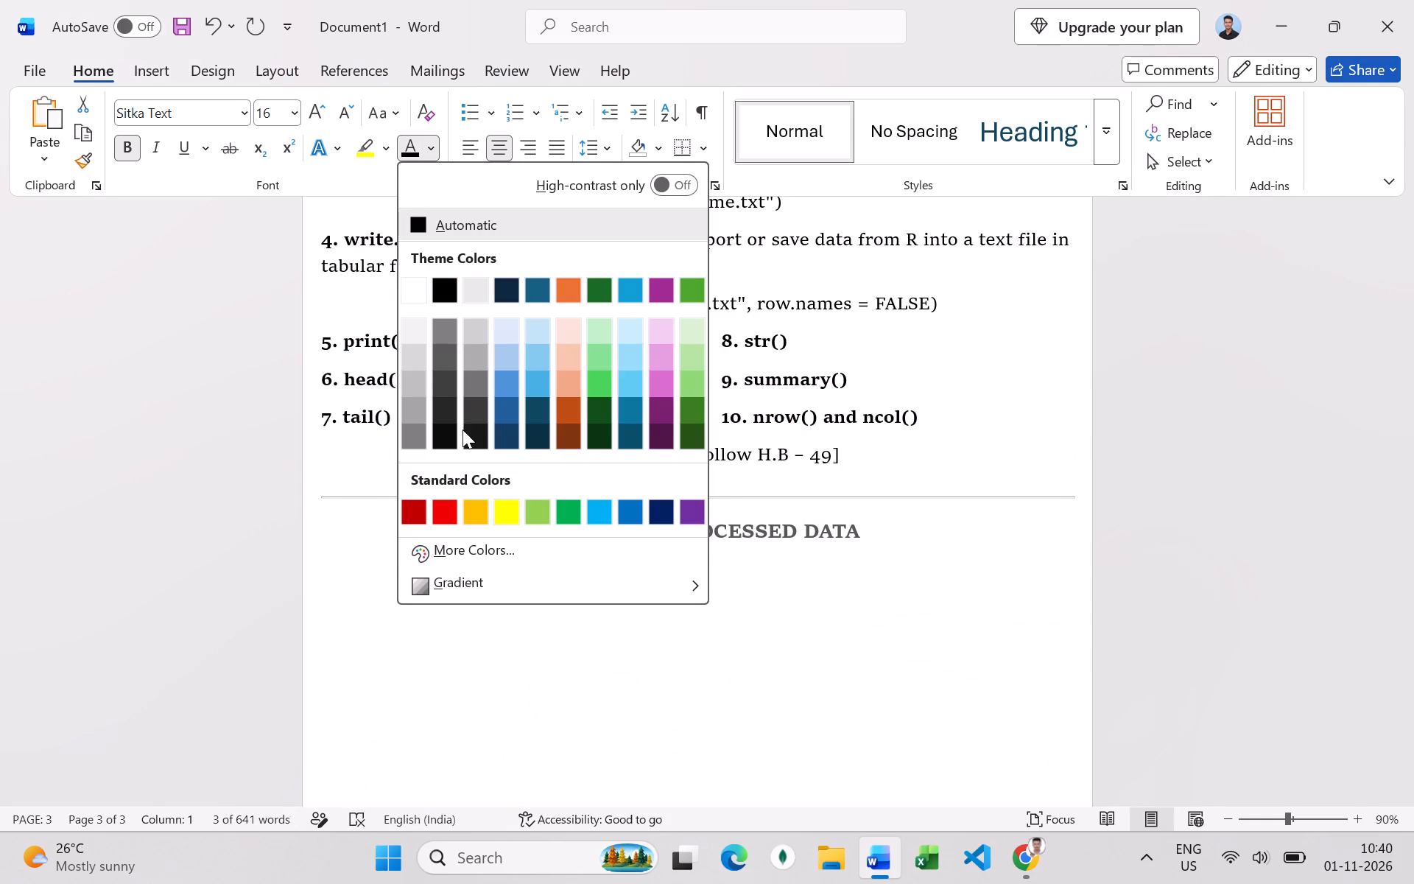
pyautogui.click(415, 502)
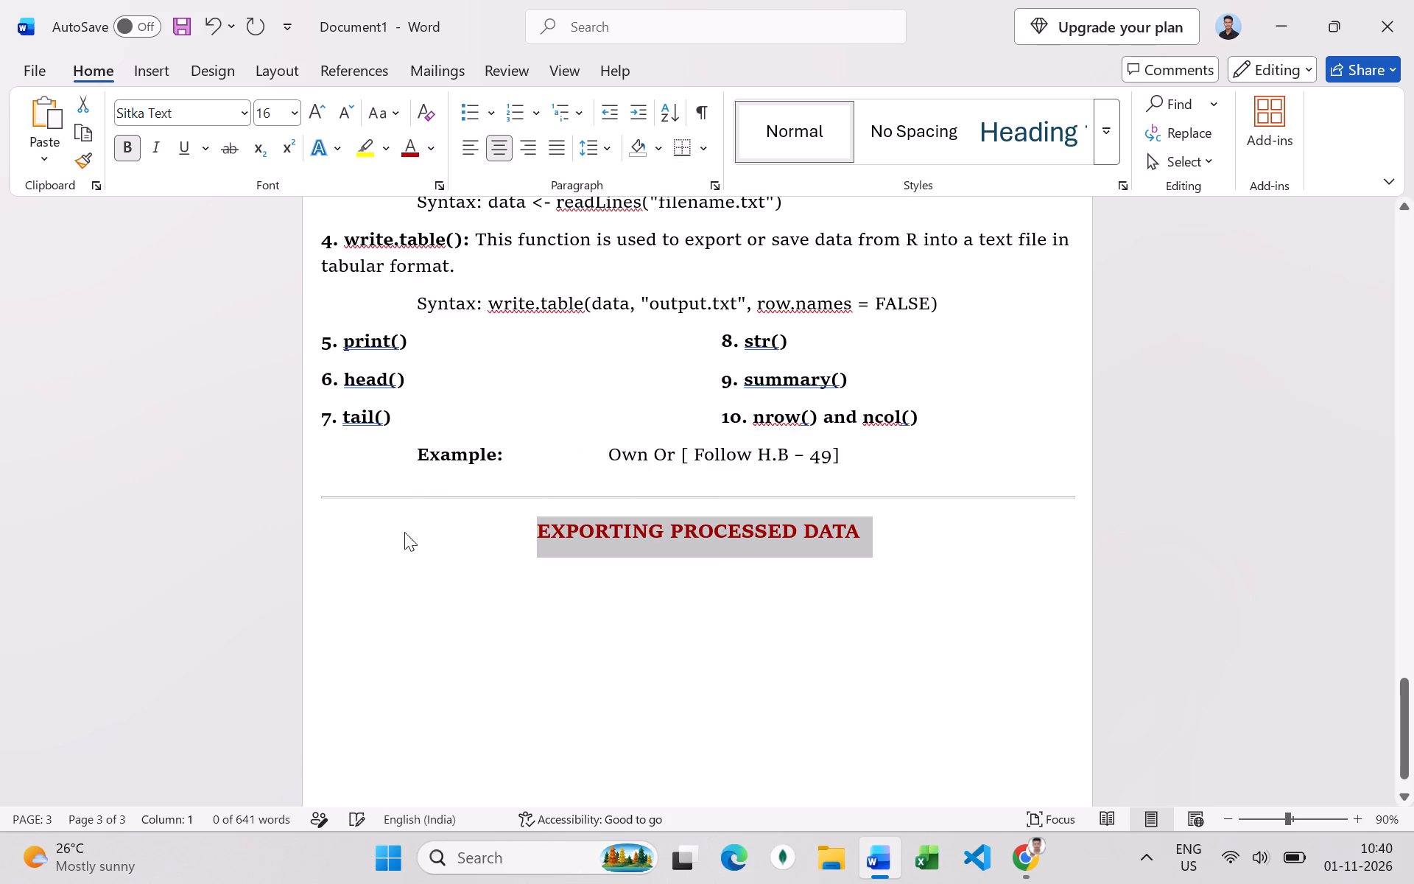
pyautogui.click(396, 578)
pyautogui.click(900, 525)
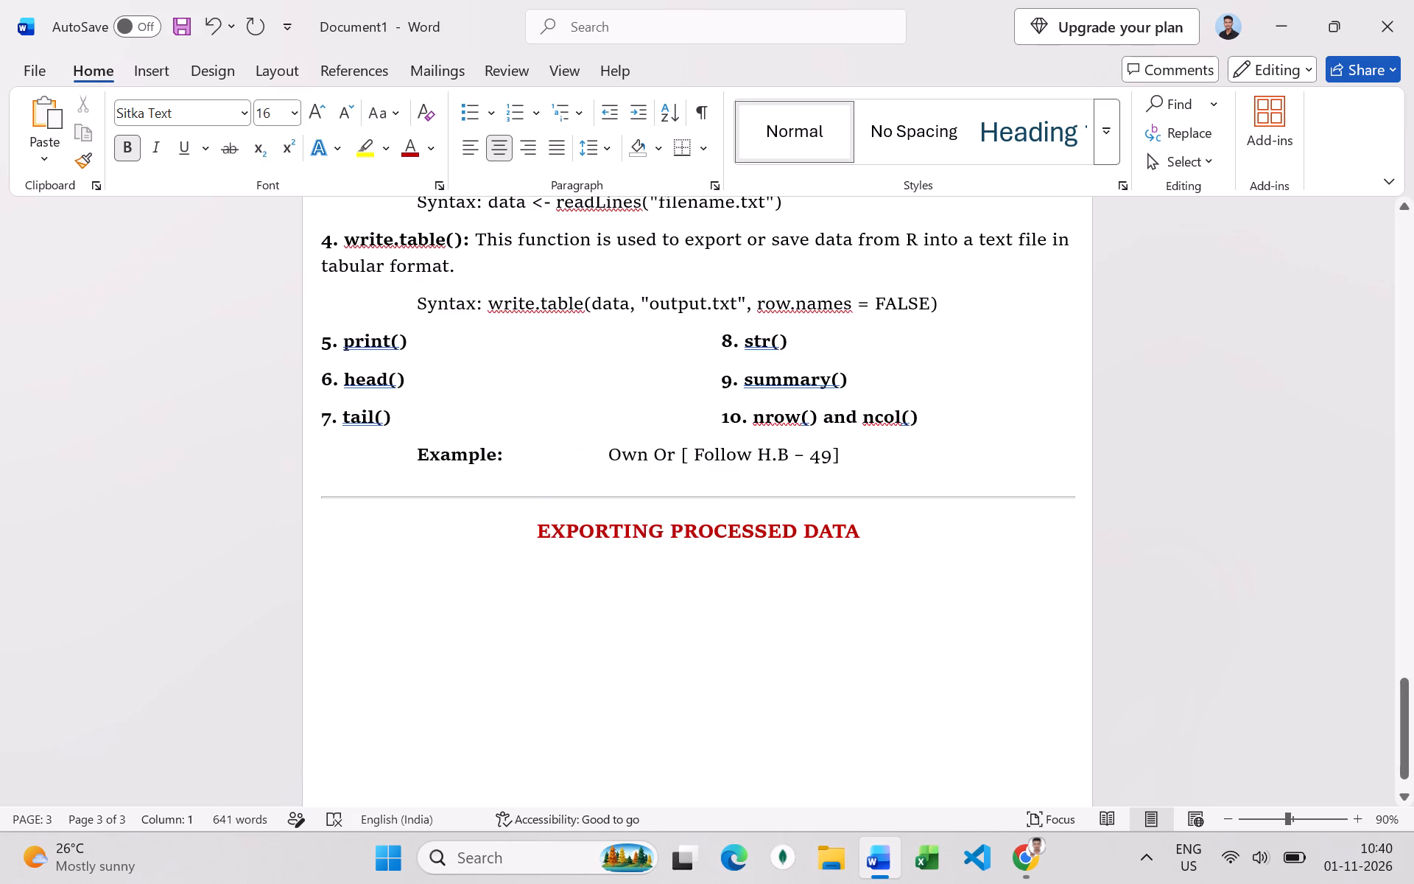
# Start a new left-aligned paragraph below the heading, set to 14 pt without bold.
pyautogui.press('Return')
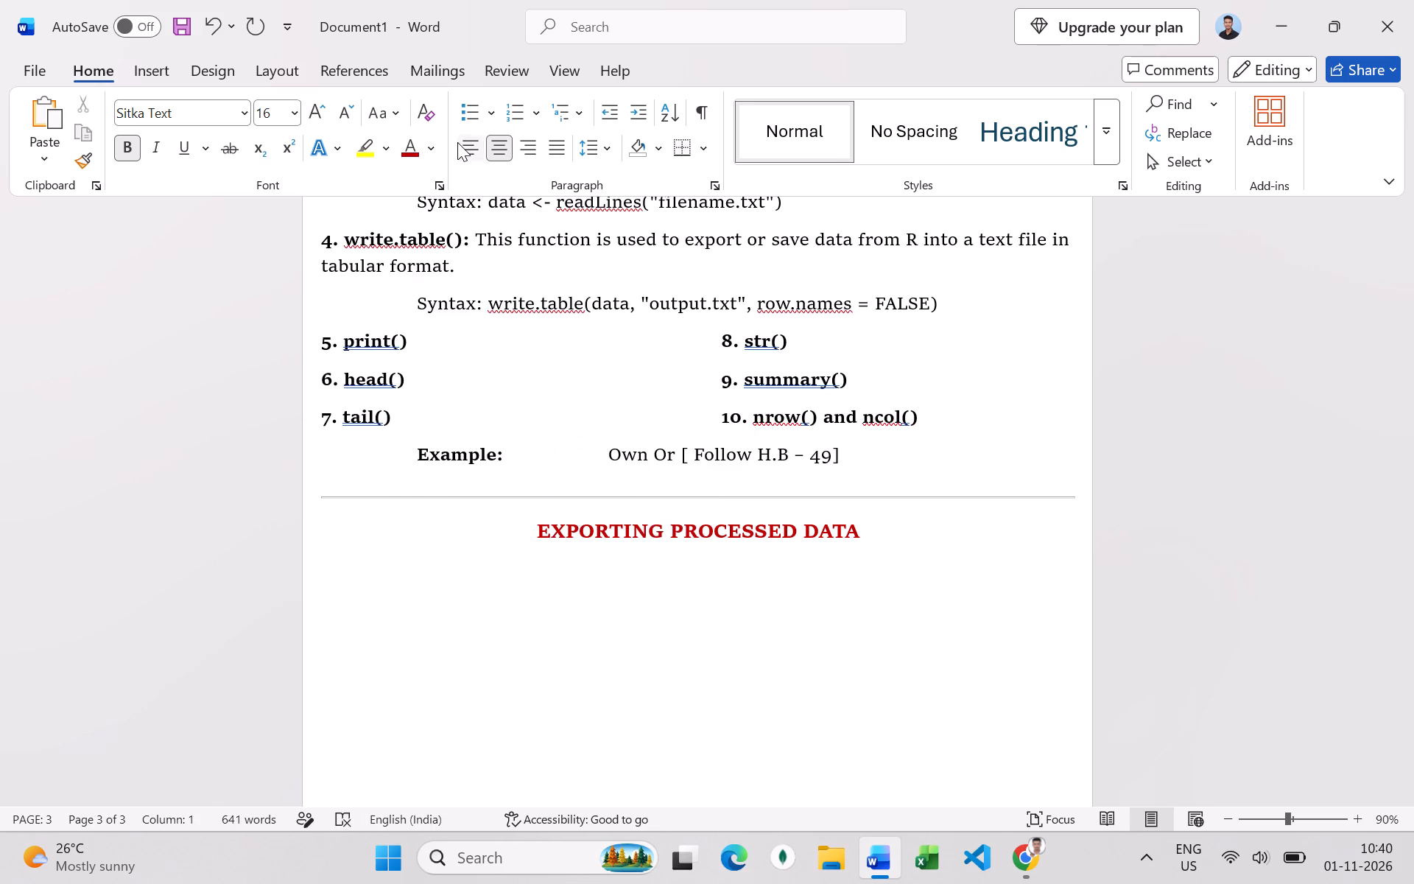
pyautogui.click(457, 142)
pyautogui.click(338, 113)
pyautogui.click(127, 154)
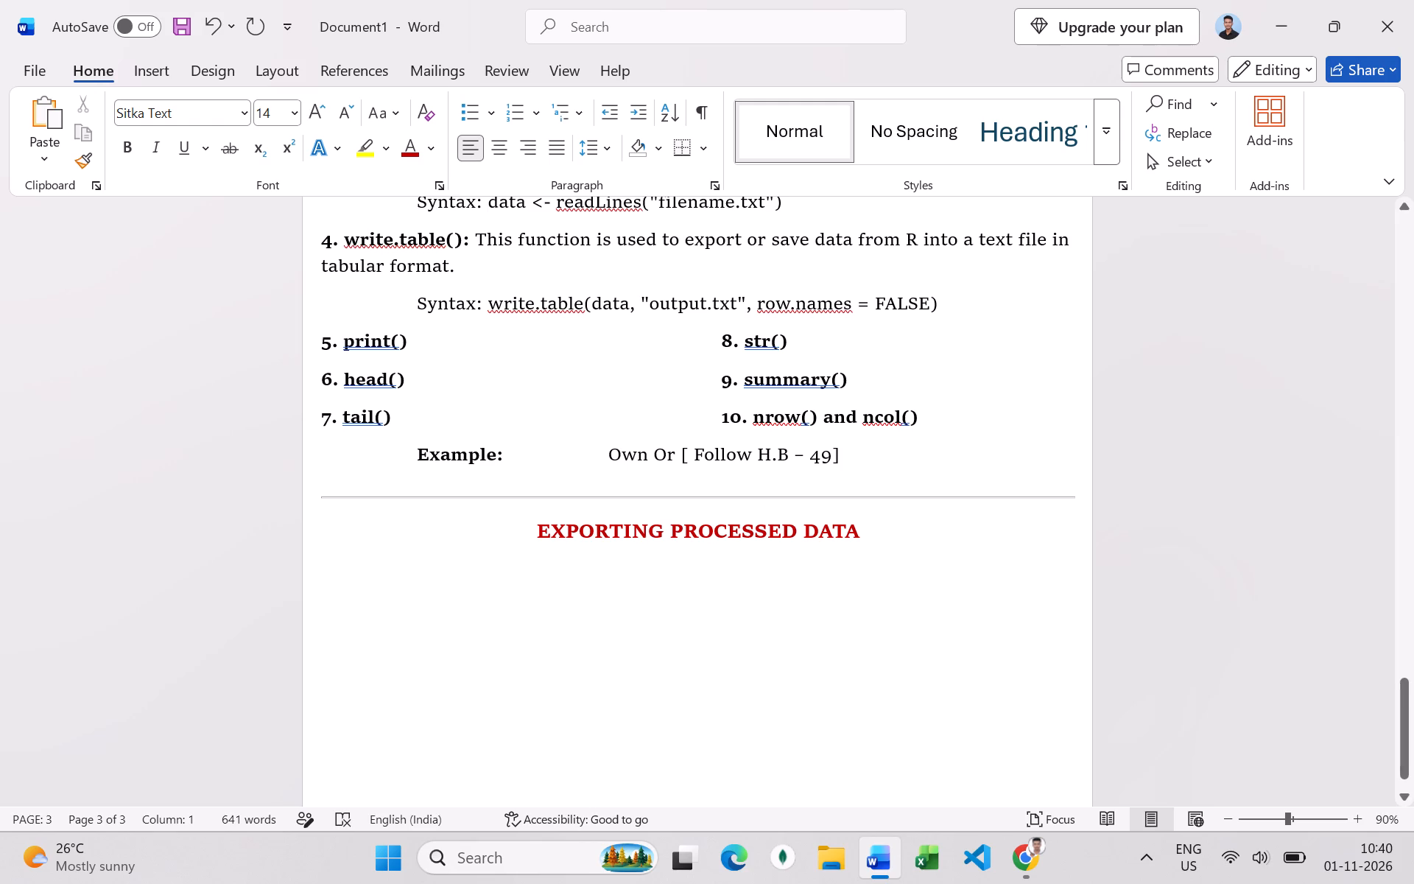
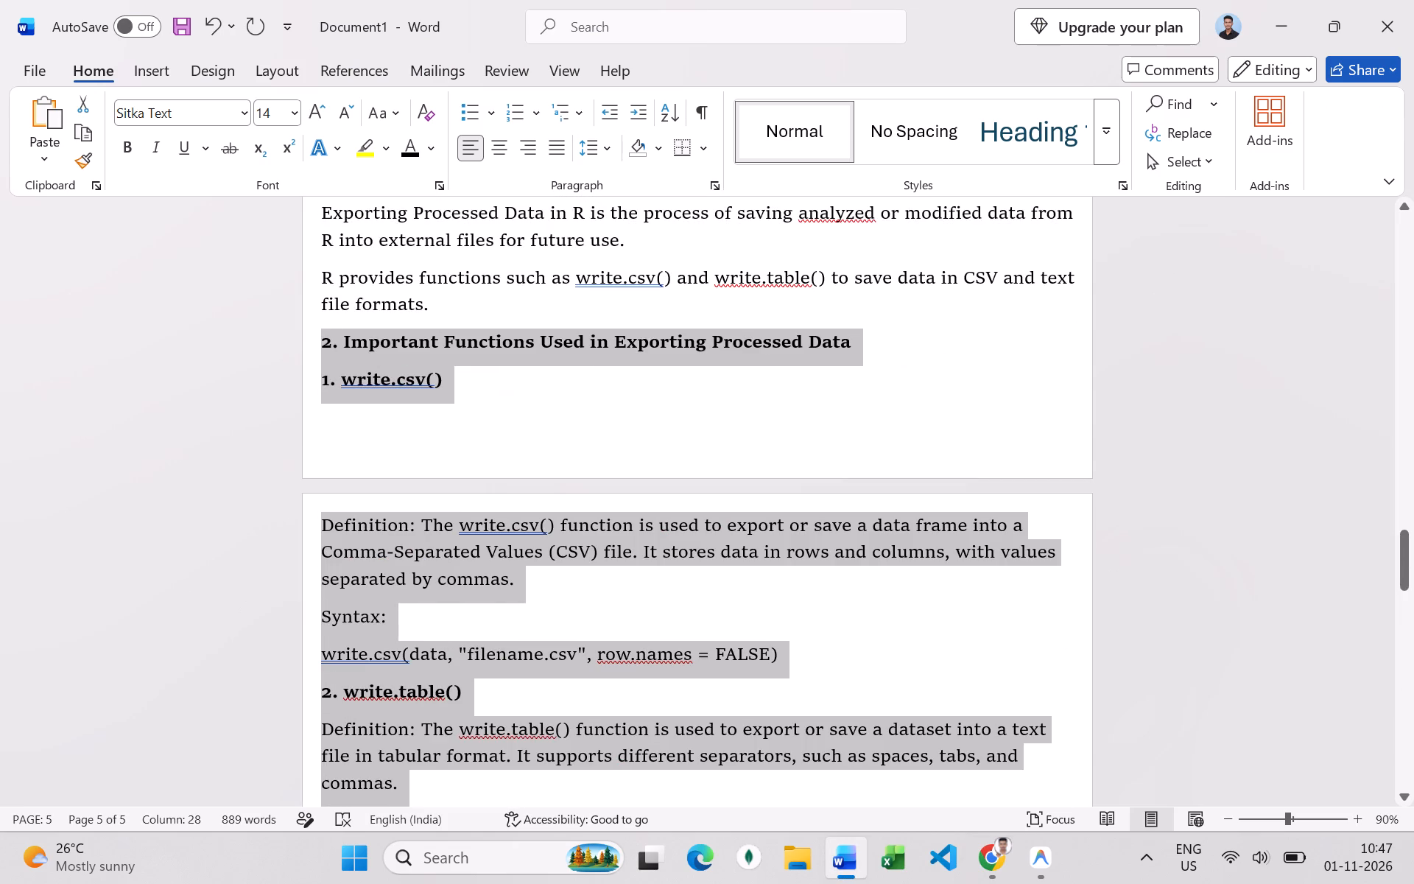
pyautogui.hotkey('ctrl', 'v')
pyautogui.scroll(3, 421, 429)
pyautogui.hotkey('ctrl', 'z')
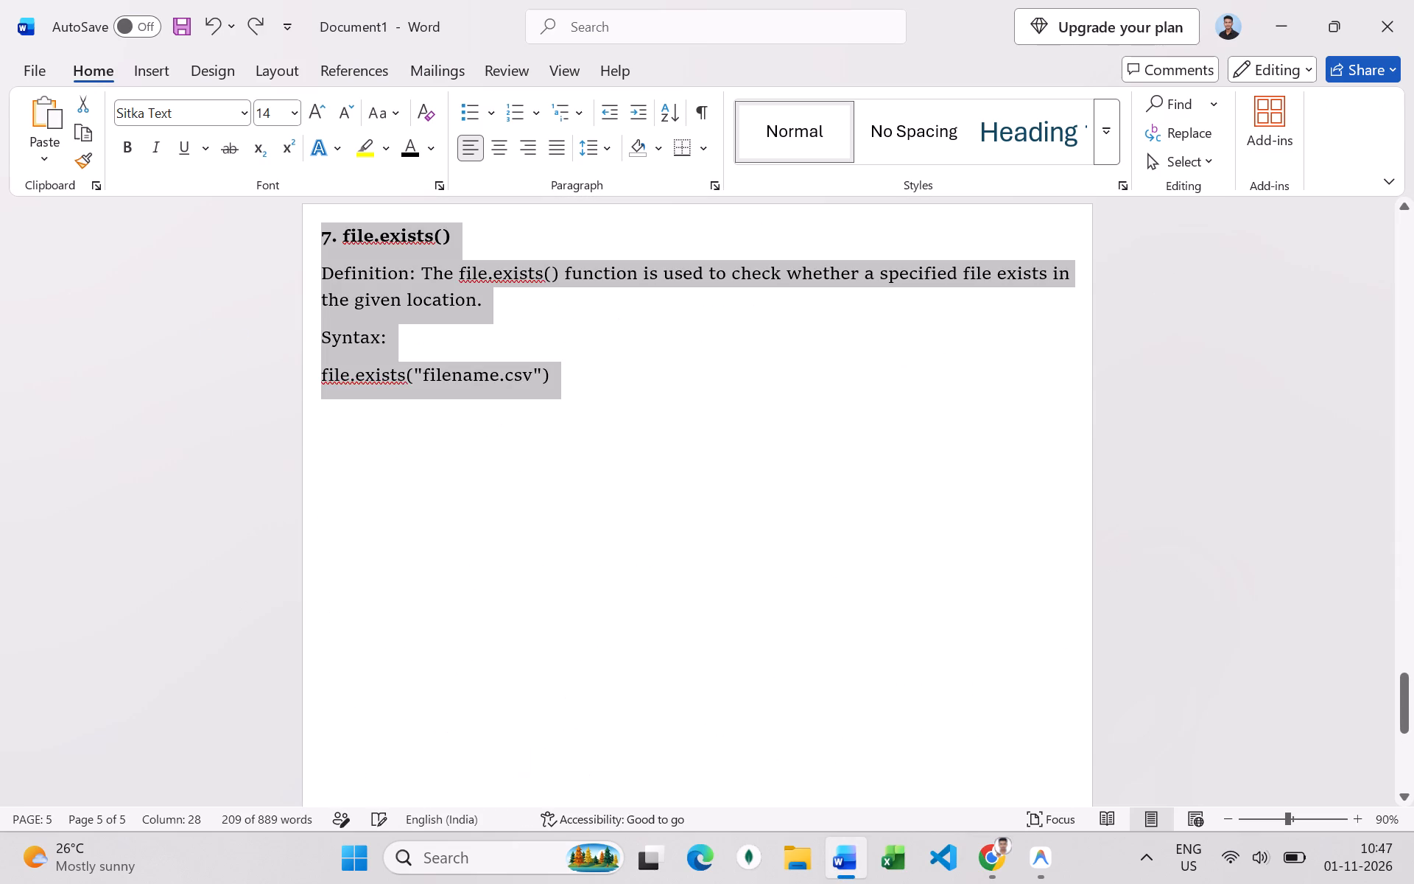
pyautogui.press('BackSpace')
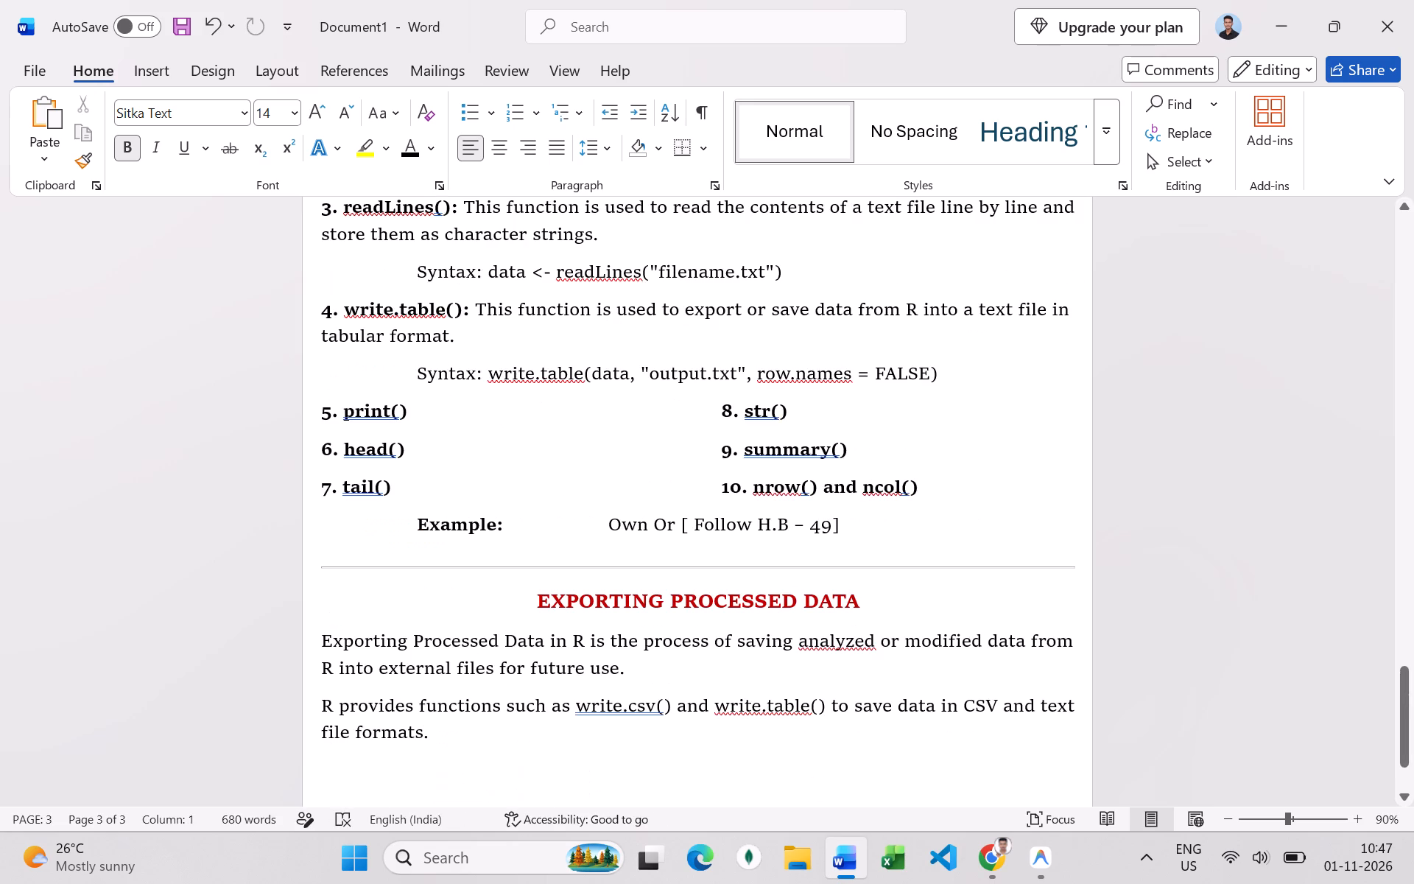
pyautogui.hotkey('ctrl', 'b')
pyautogui.hotkey('ctrl', 'v')
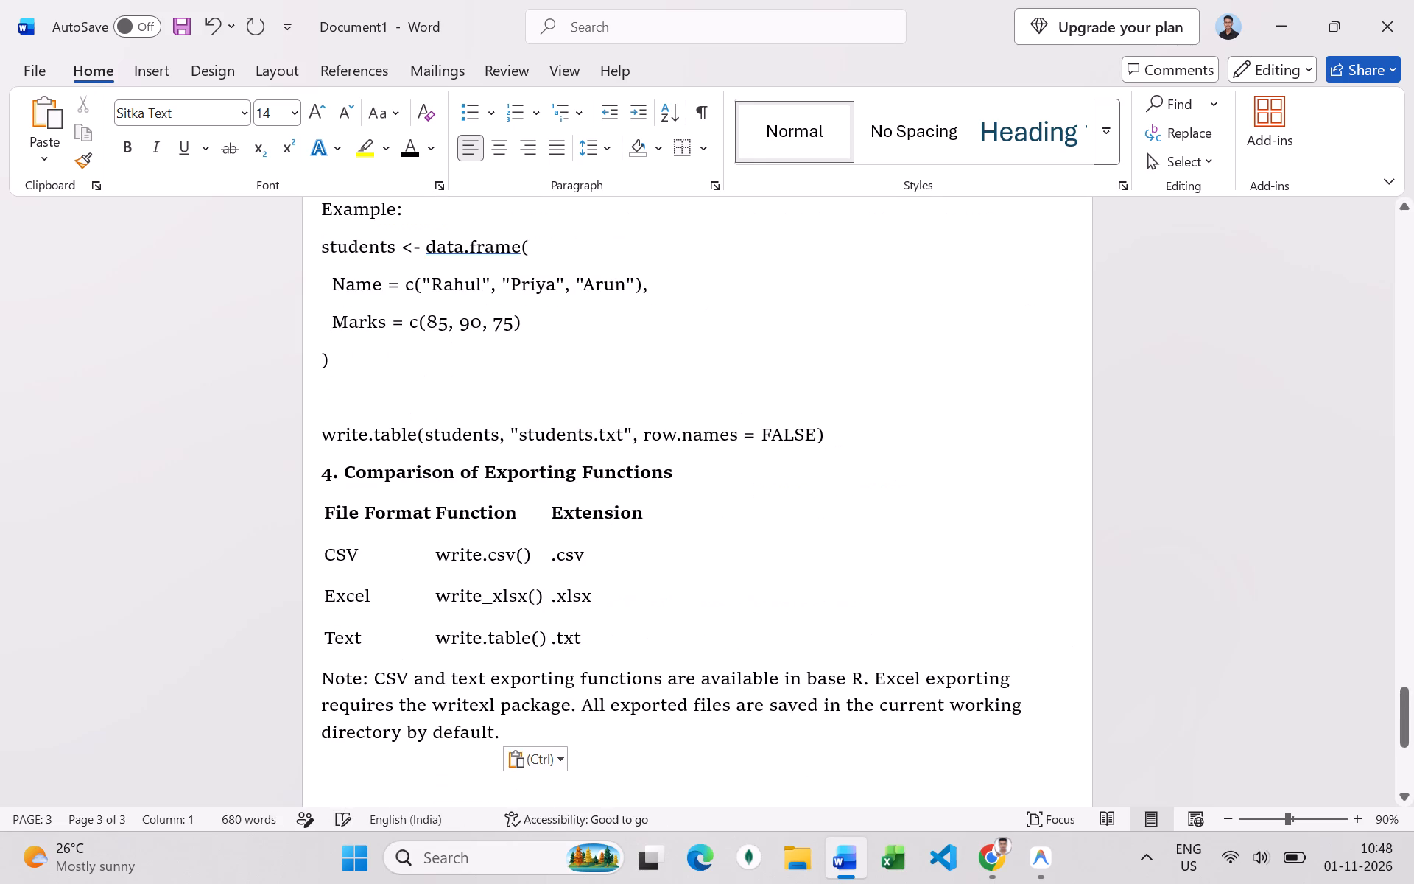
# Delete the pasted title line above "1. Exporting CSV Files".
pyautogui.scroll(19, 420, 427)
pyautogui.scroll(-1, 420, 427)
pyautogui.scroll(4, 420, 427)
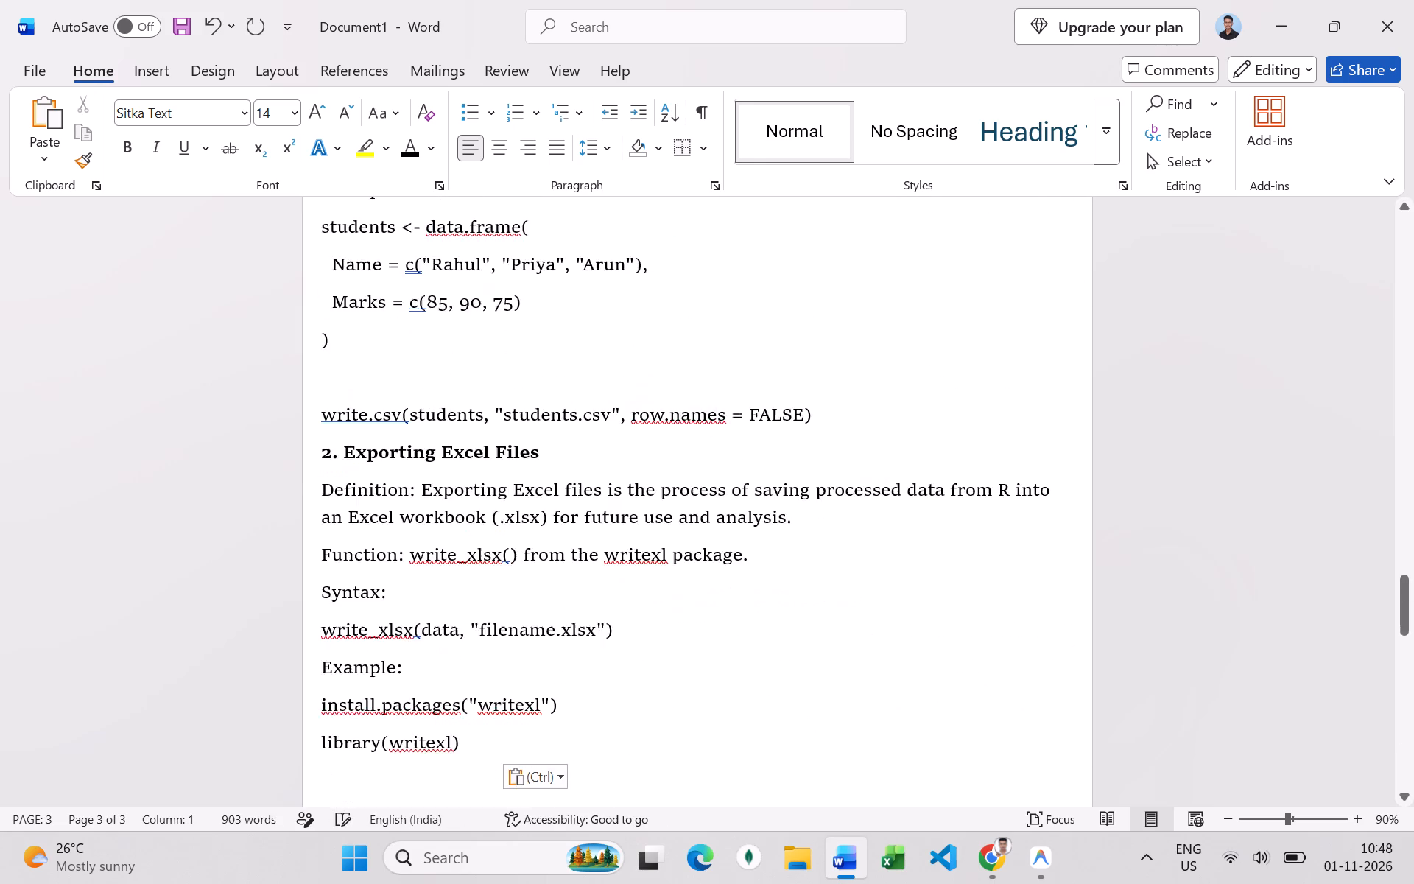
pyautogui.scroll(3, 420, 427)
pyautogui.scroll(-1, 420, 427)
pyautogui.scroll(12, 420, 427)
pyautogui.moveTo(778, 465); pyautogui.dragTo(286, 465)
pyautogui.press('BackSpace')
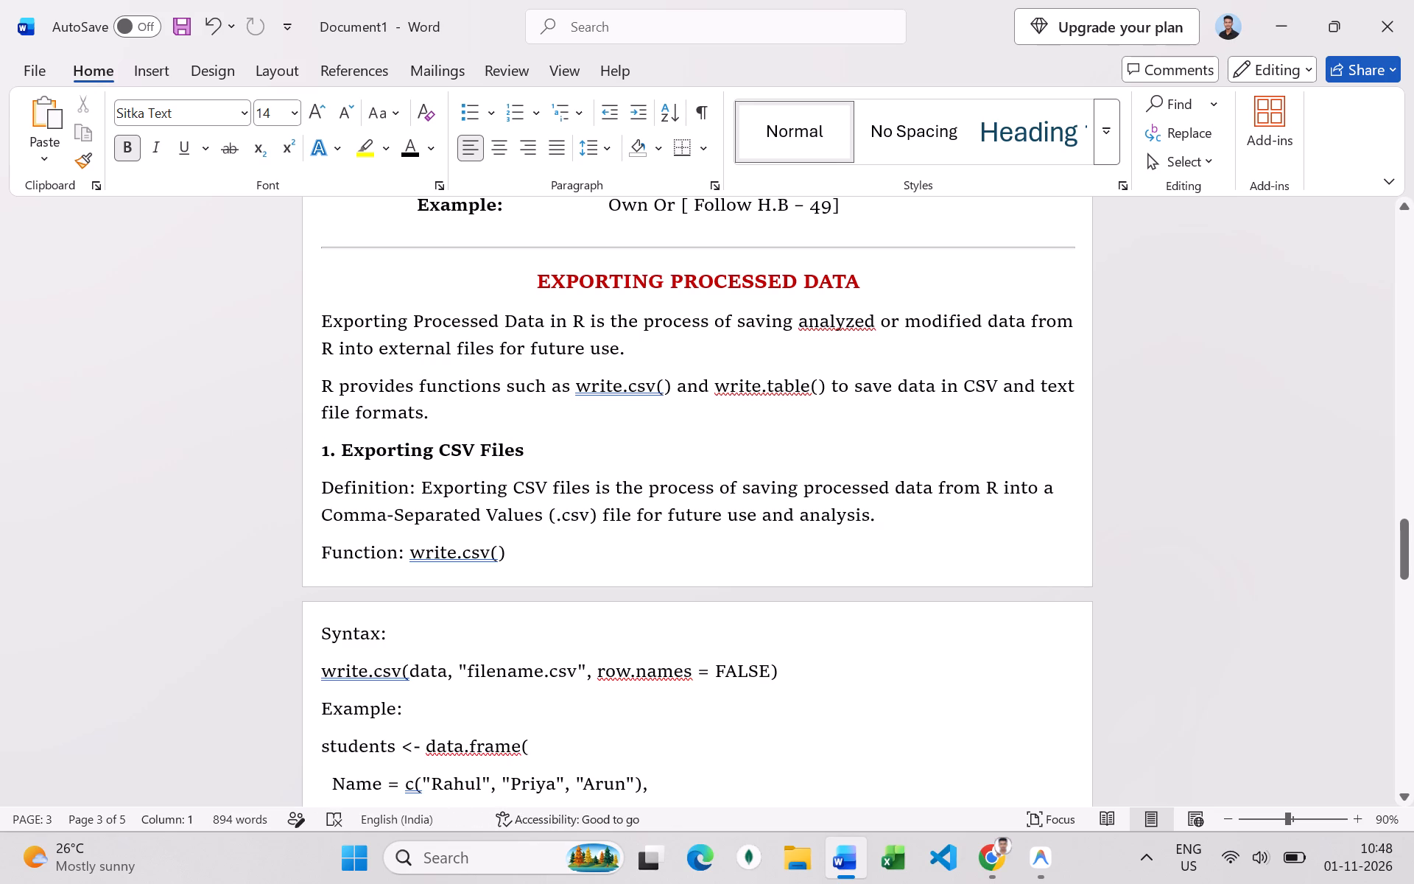
# Remove the number from the "1. Exporting CSV Files" heading, give it an arrow bullet and decrease its indent.
pyautogui.click(328, 464)
pyautogui.click(349, 454)
pyautogui.click(347, 453)
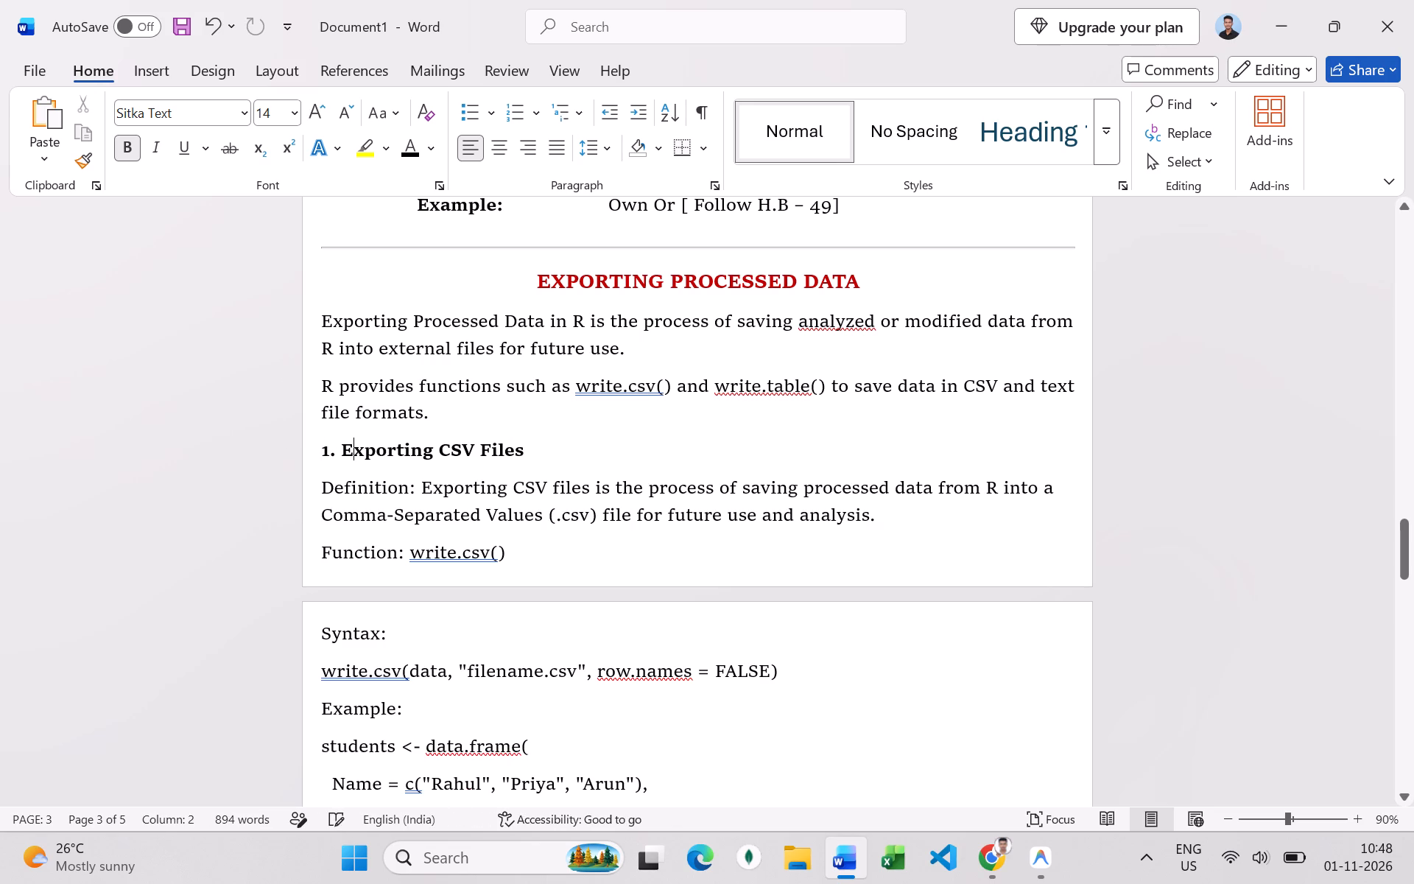
pyautogui.press('BackSpace')
pyautogui.press('BackSpace')
pyautogui.press('BackSpace')
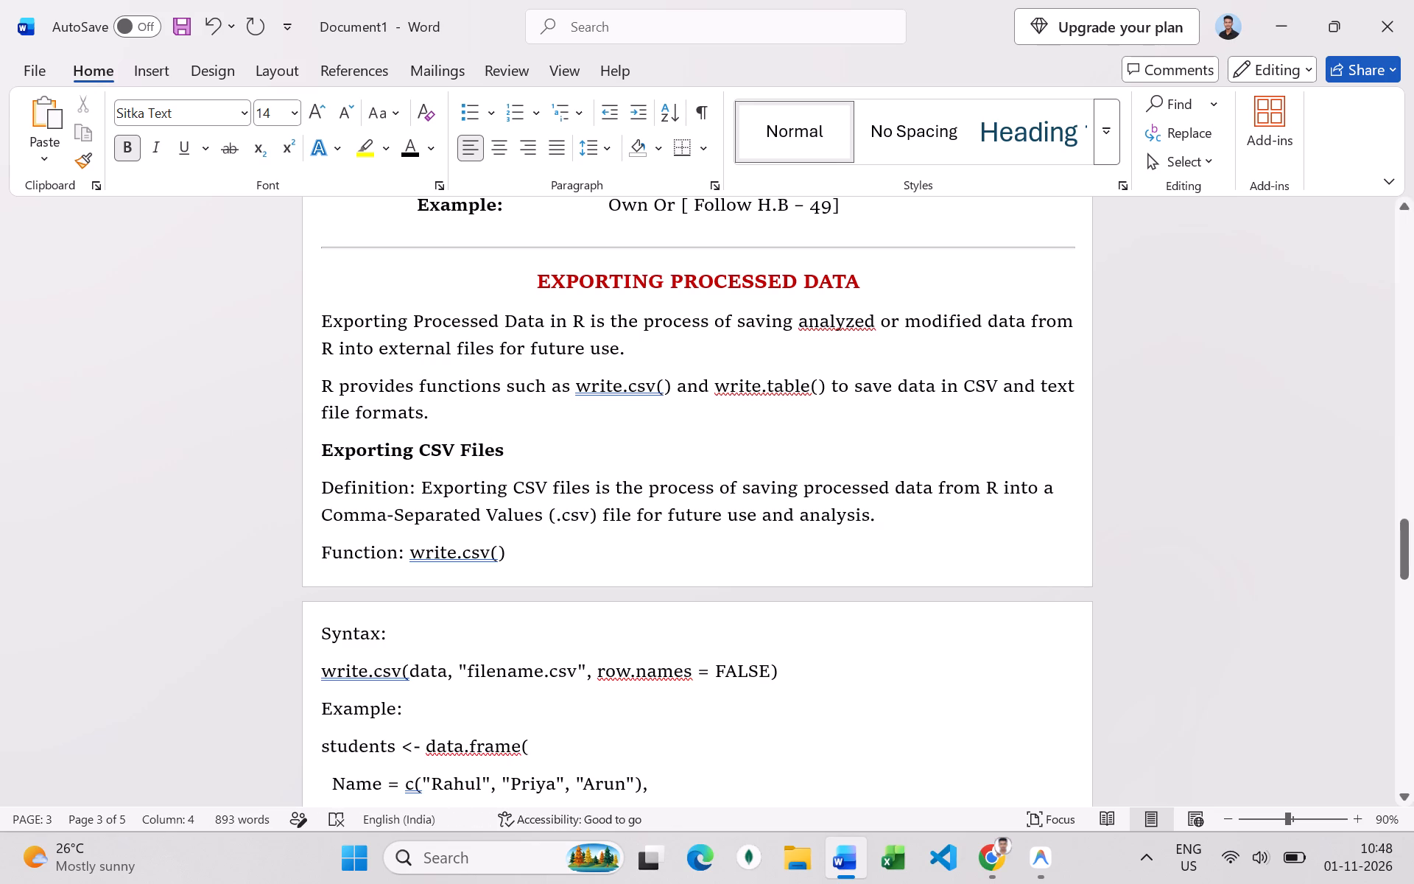
pyautogui.click(493, 112)
pyautogui.click(540, 189)
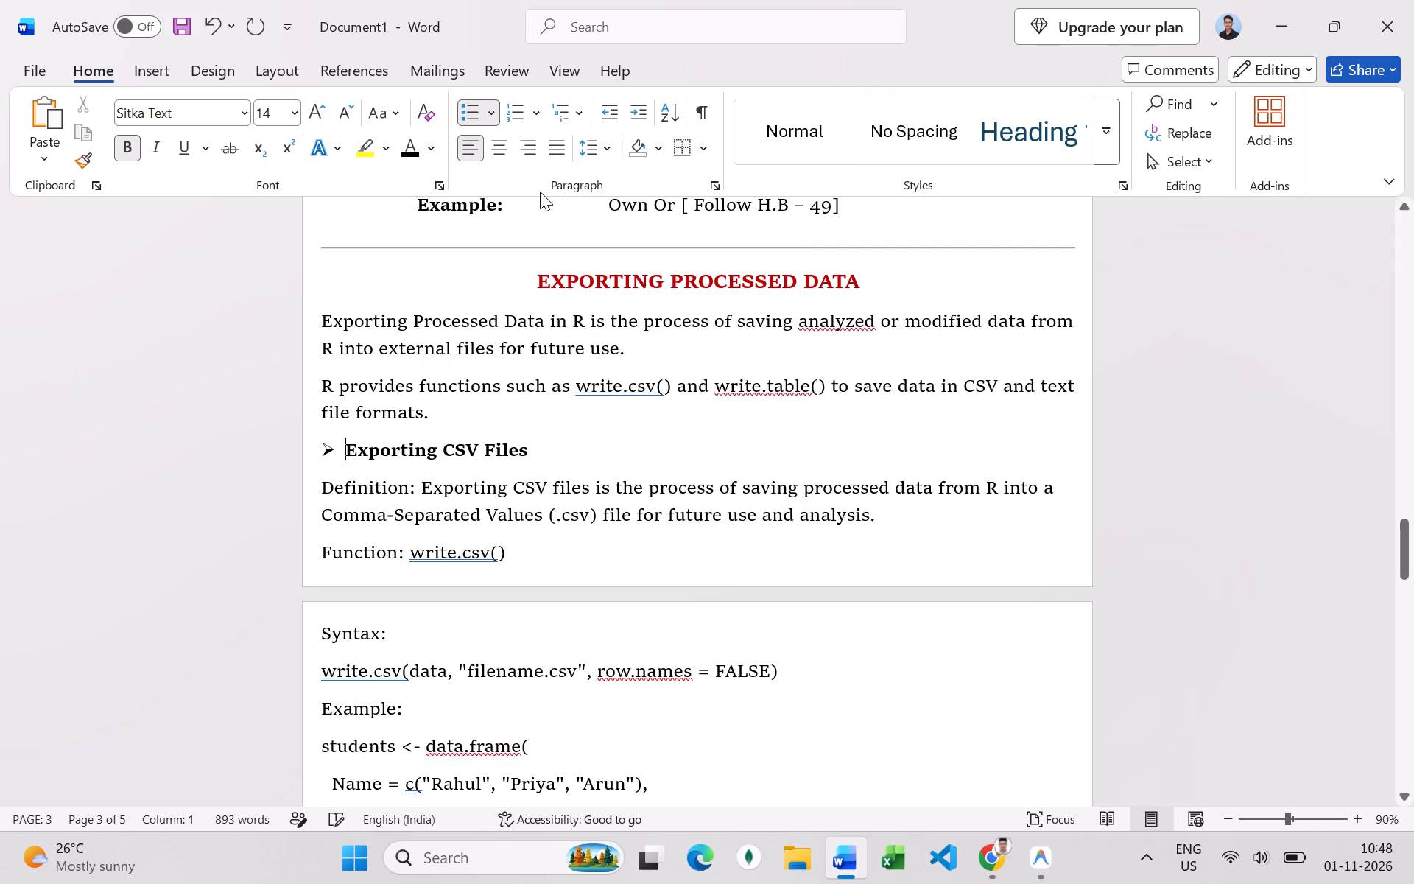
pyautogui.click(616, 105)
# Change the "Exporting CSV Files" heading to uppercase.
pyautogui.moveTo(534, 462); pyautogui.dragTo(354, 451)
pyautogui.click(381, 122)
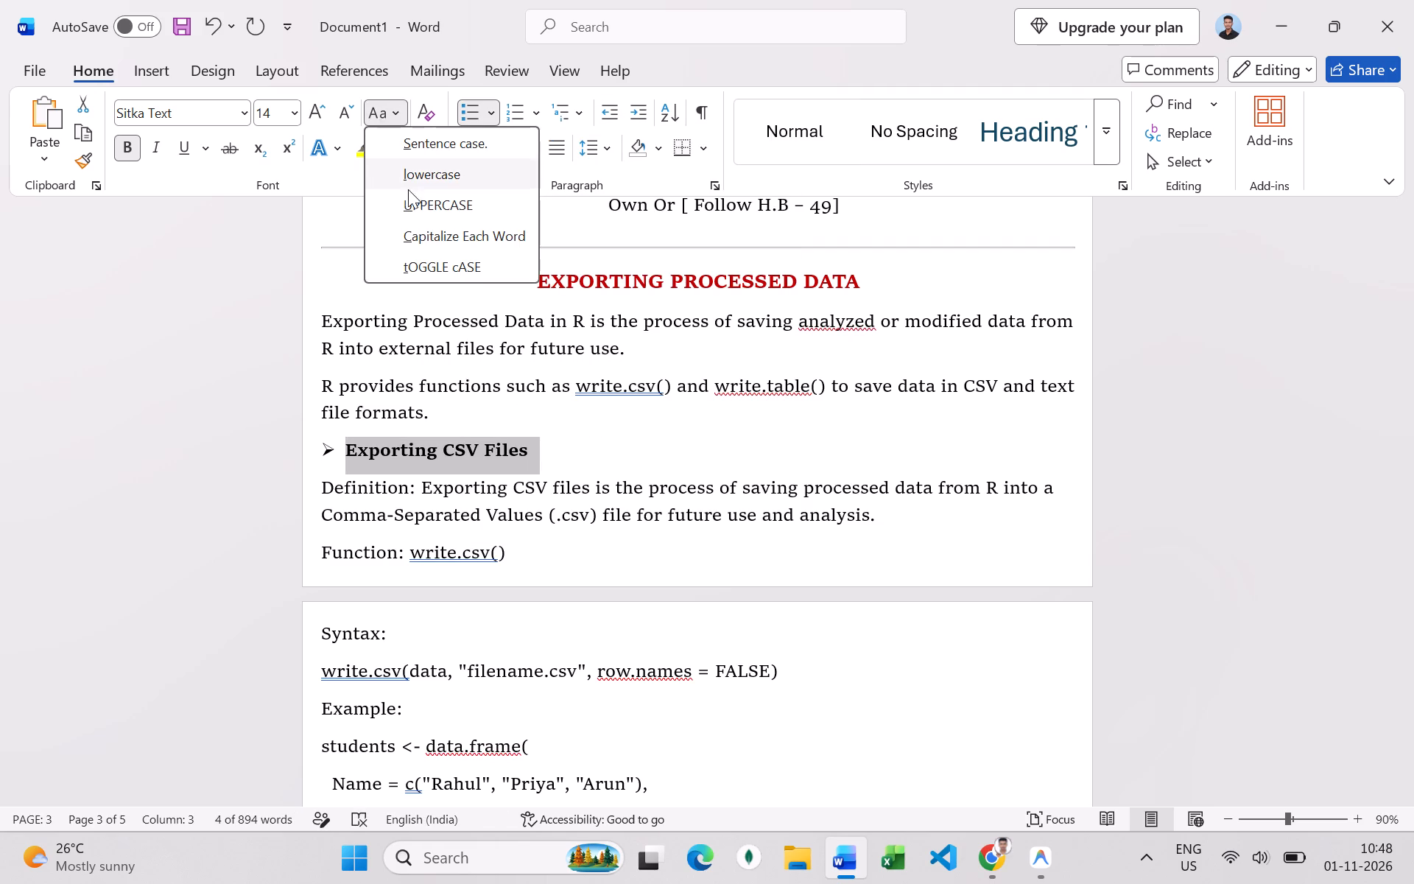
pyautogui.click(413, 212)
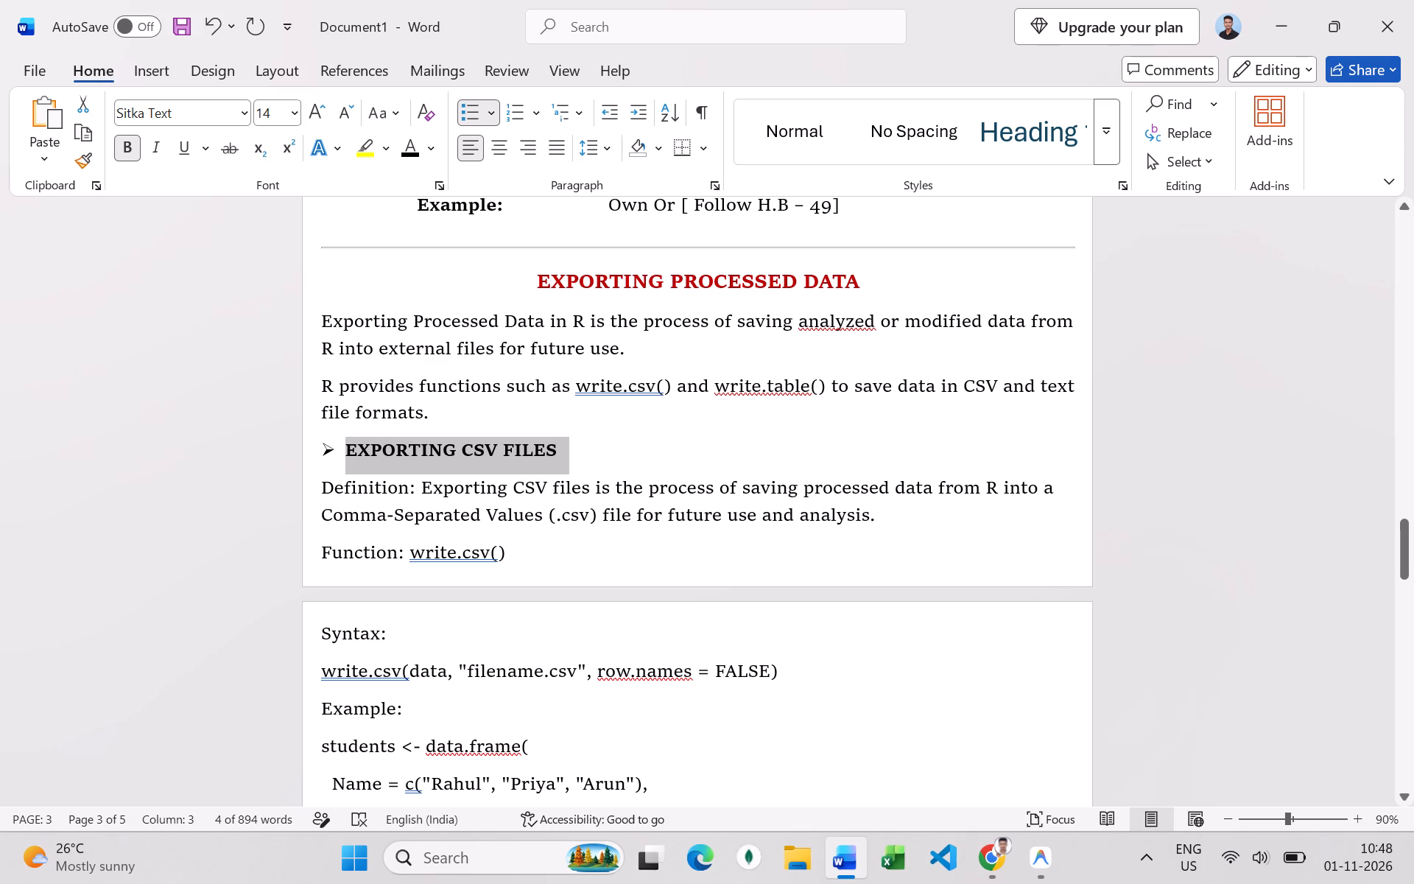
# Replace "Definition: Exporting CSV files" with "It" at the start of the CSV export definition.
pyautogui.scroll(-5, 353, 656)
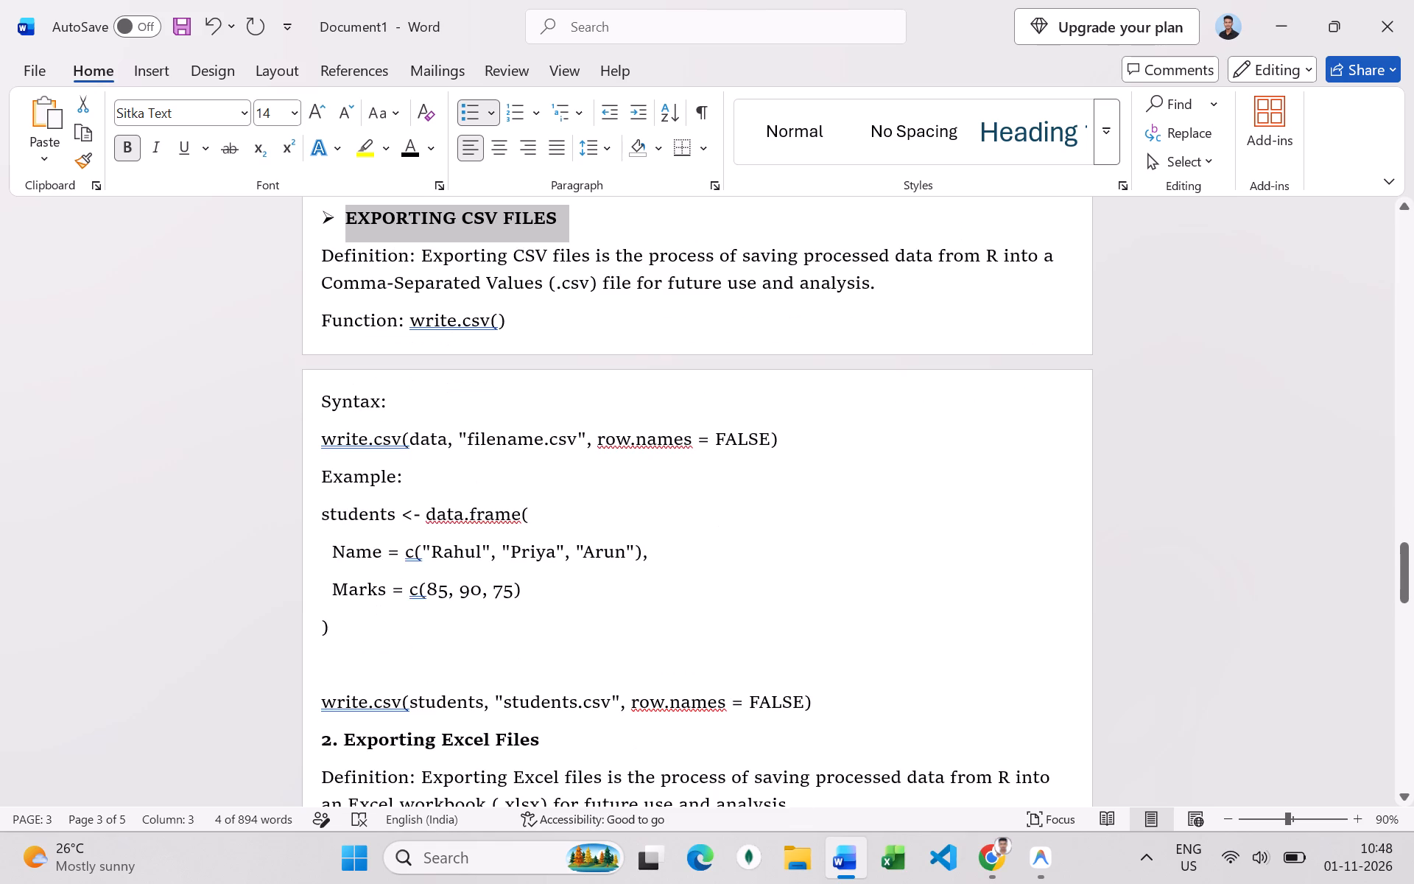
pyautogui.scroll(8, 389, 639)
pyautogui.moveTo(418, 631); pyautogui.dragTo(340, 630)
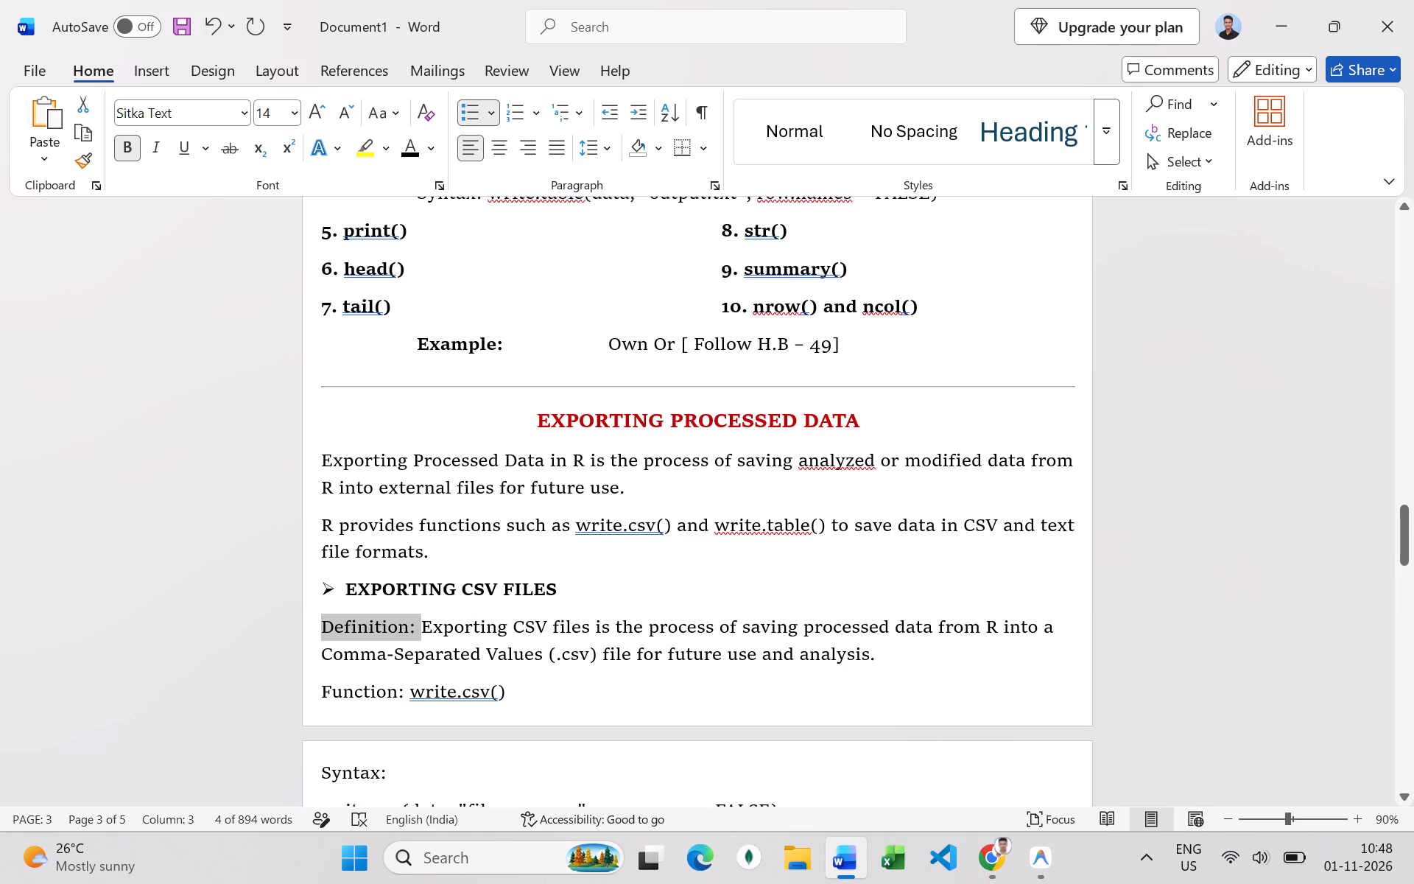
pyautogui.moveTo(340, 630); pyautogui.dragTo(340, 630)
pyautogui.click(597, 670)
pyautogui.moveTo(575, 634); pyautogui.dragTo(348, 633)
pyautogui.write('It')
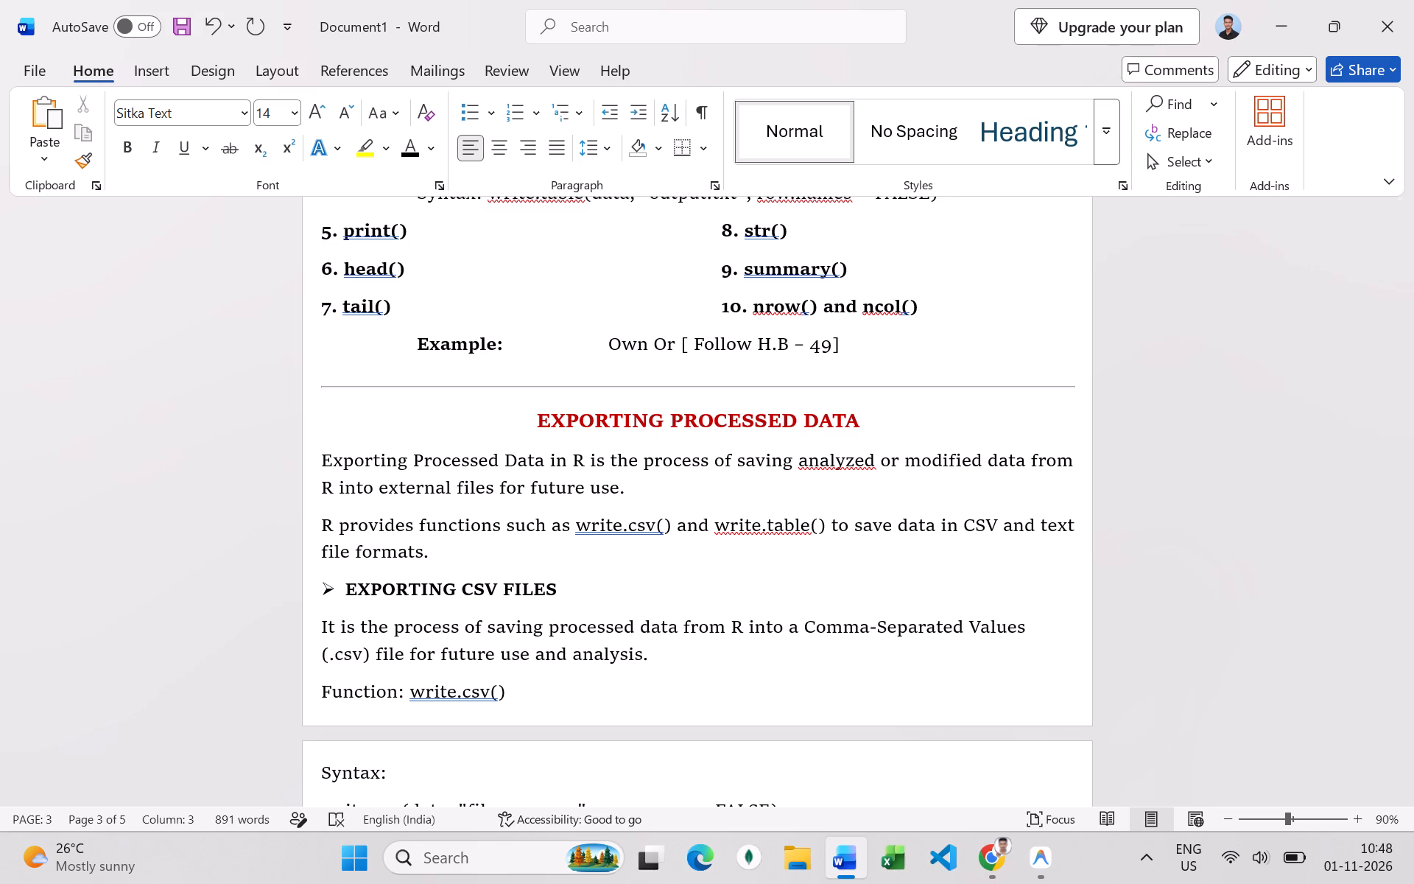
# Delete "Comma-Separated Values" from the CSV definition so it reads "into a (.csv) file".
pyautogui.moveTo(1051, 644); pyautogui.dragTo(820, 656)
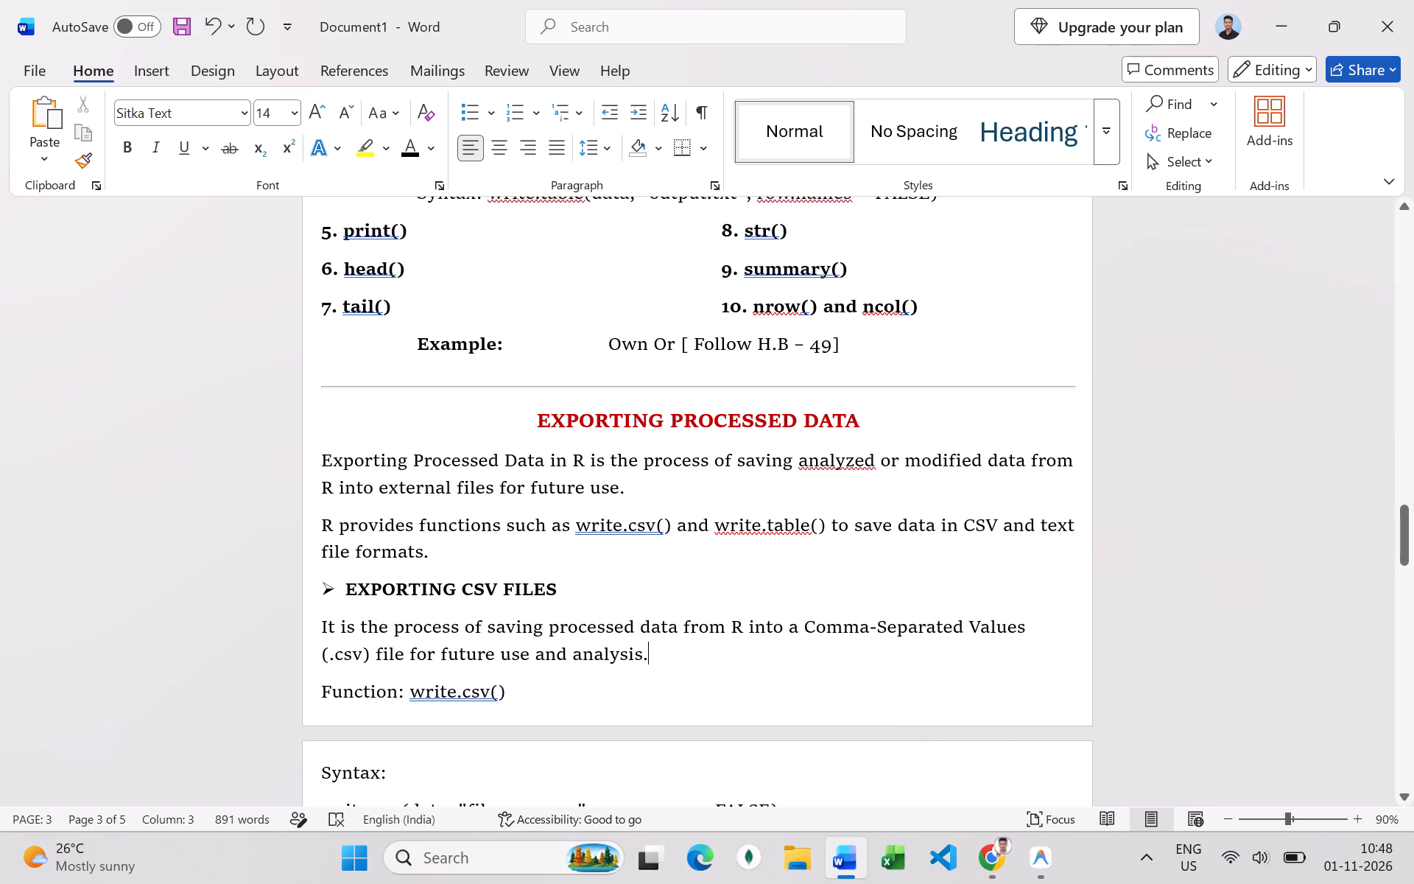
pyautogui.moveTo(820, 656); pyautogui.dragTo(800, 634)
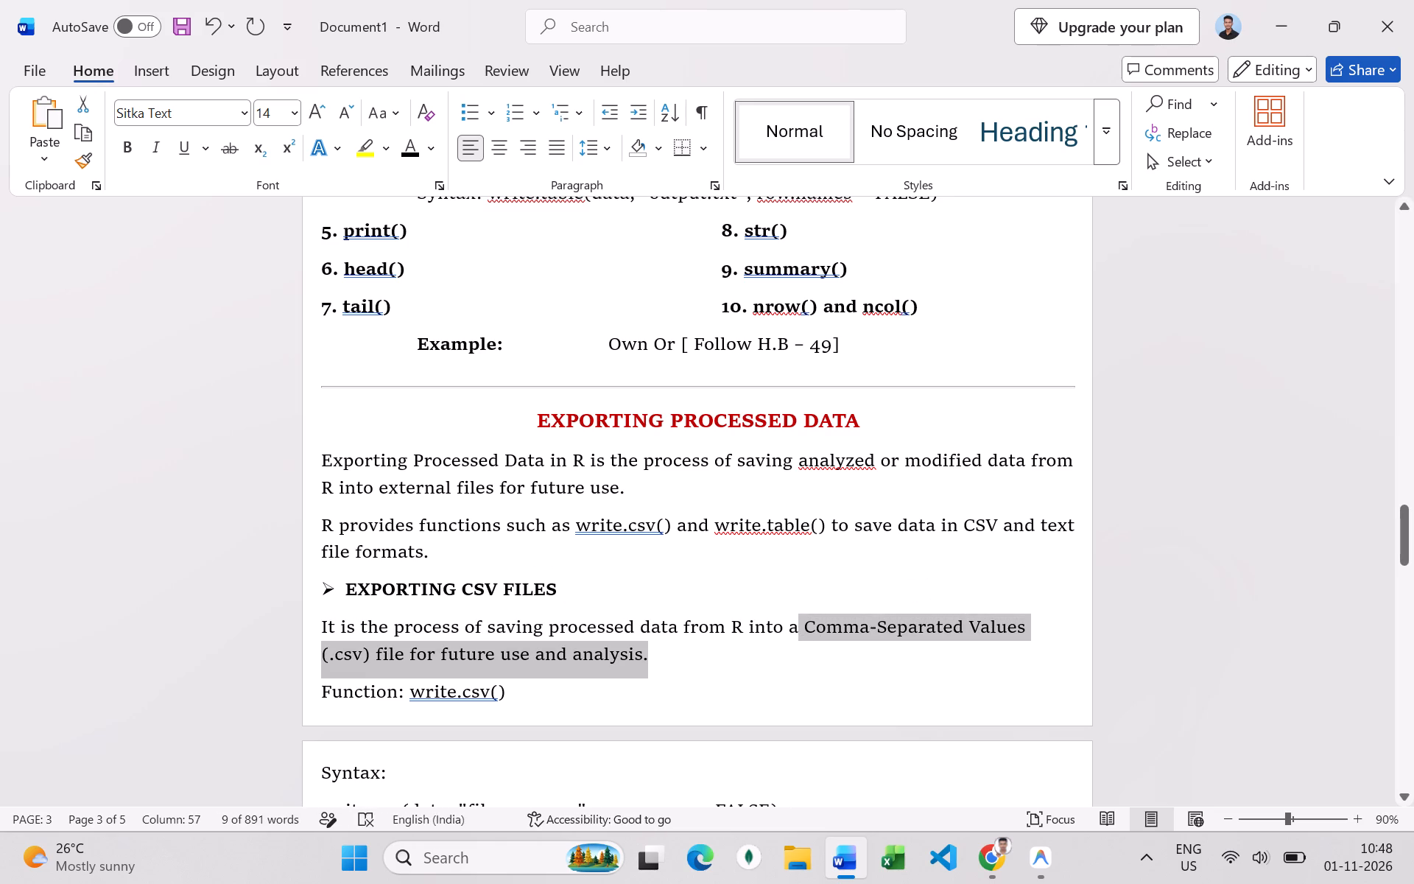
pyautogui.click(518, 729)
pyautogui.click(320, 653)
pyautogui.click(325, 655)
pyautogui.press('BackSpace')
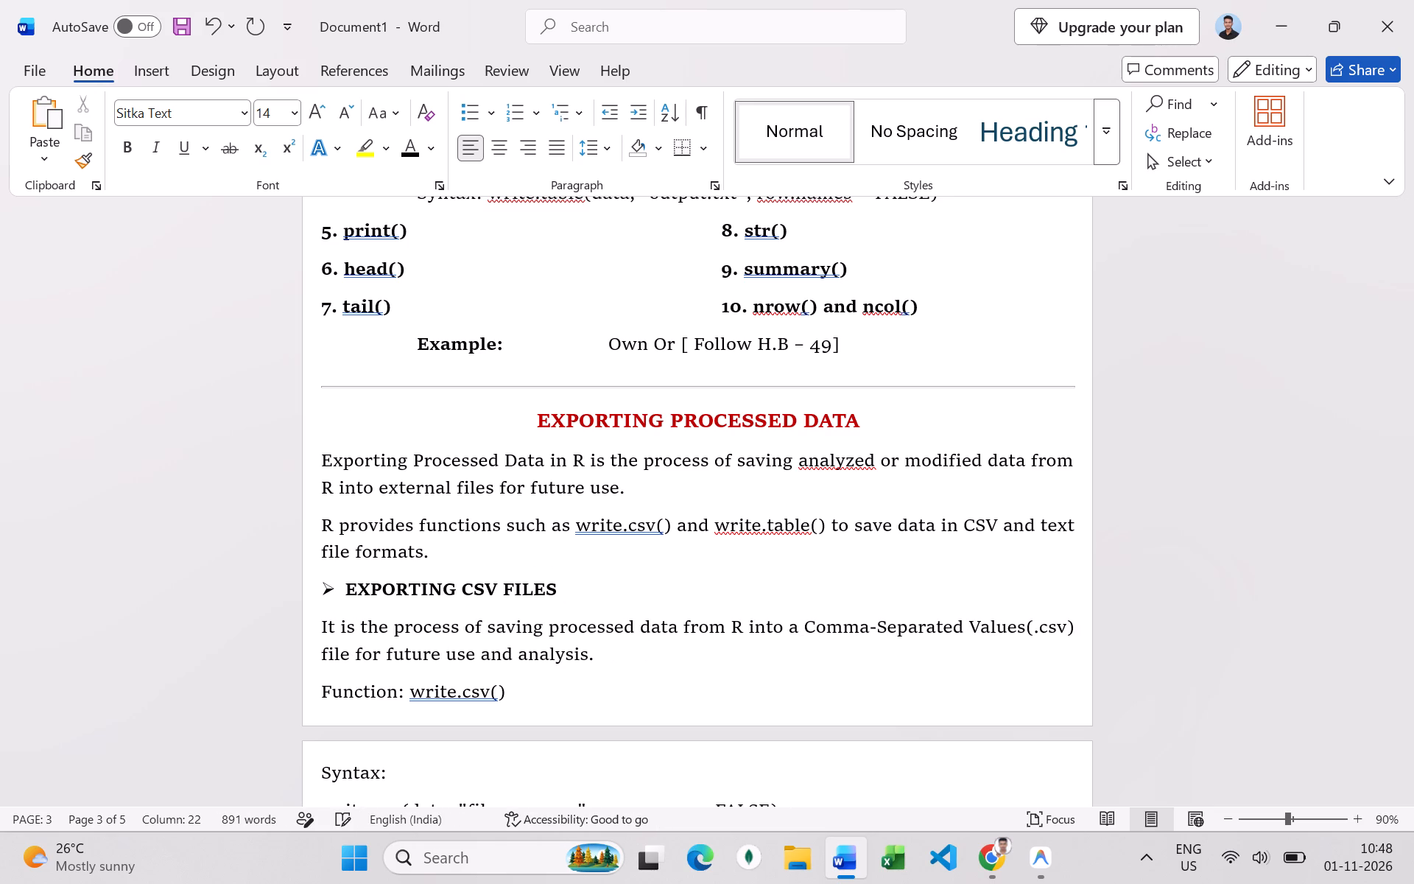
pyautogui.press('BackSpace')
pyautogui.press('BackSpace')
pyautogui.press('BackSpace')
pyautogui.press('BackSpace')
pyautogui.press('BackSpace')
pyautogui.press('BackSpace')
pyautogui.press('BackSpace')
pyautogui.press('BackSpace')
pyautogui.press('BackSpace')
pyautogui.press('BackSpace')
pyautogui.press('BackSpace')
pyautogui.press('BackSpace')
pyautogui.press('BackSpace')
pyautogui.press('BackSpace')
pyautogui.press('BackSpace')
pyautogui.press('BackSpace')
pyautogui.press('BackSpace')
pyautogui.press('BackSpace')
pyautogui.press('BackSpace')
pyautogui.press('BackSpace')
pyautogui.press('BackSpace')
pyautogui.press('BackSpace')
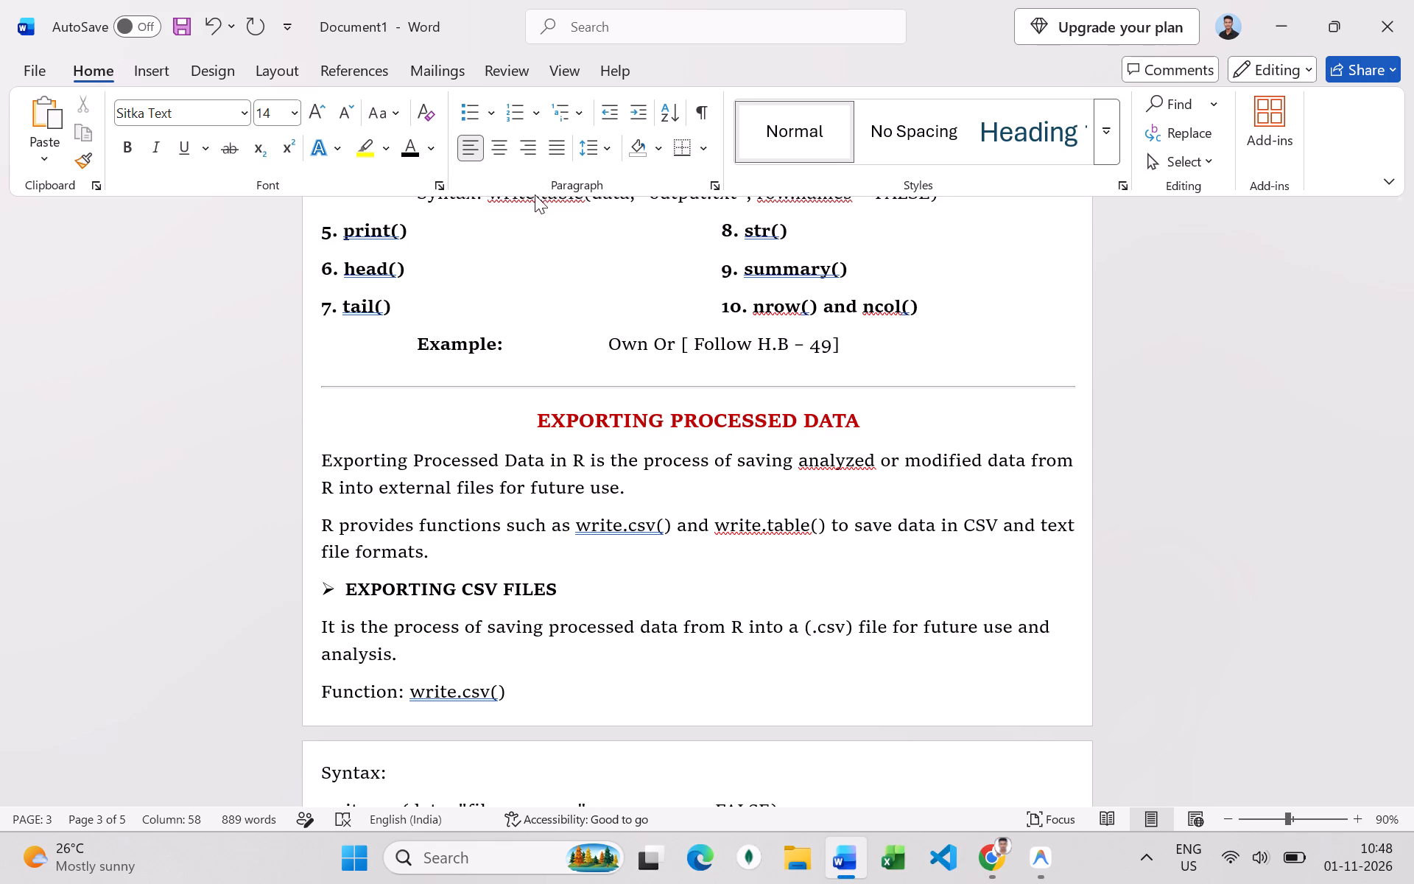
# Justify the CSV export definition paragraph.
pyautogui.click(570, 145)
pyautogui.click(570, 145)
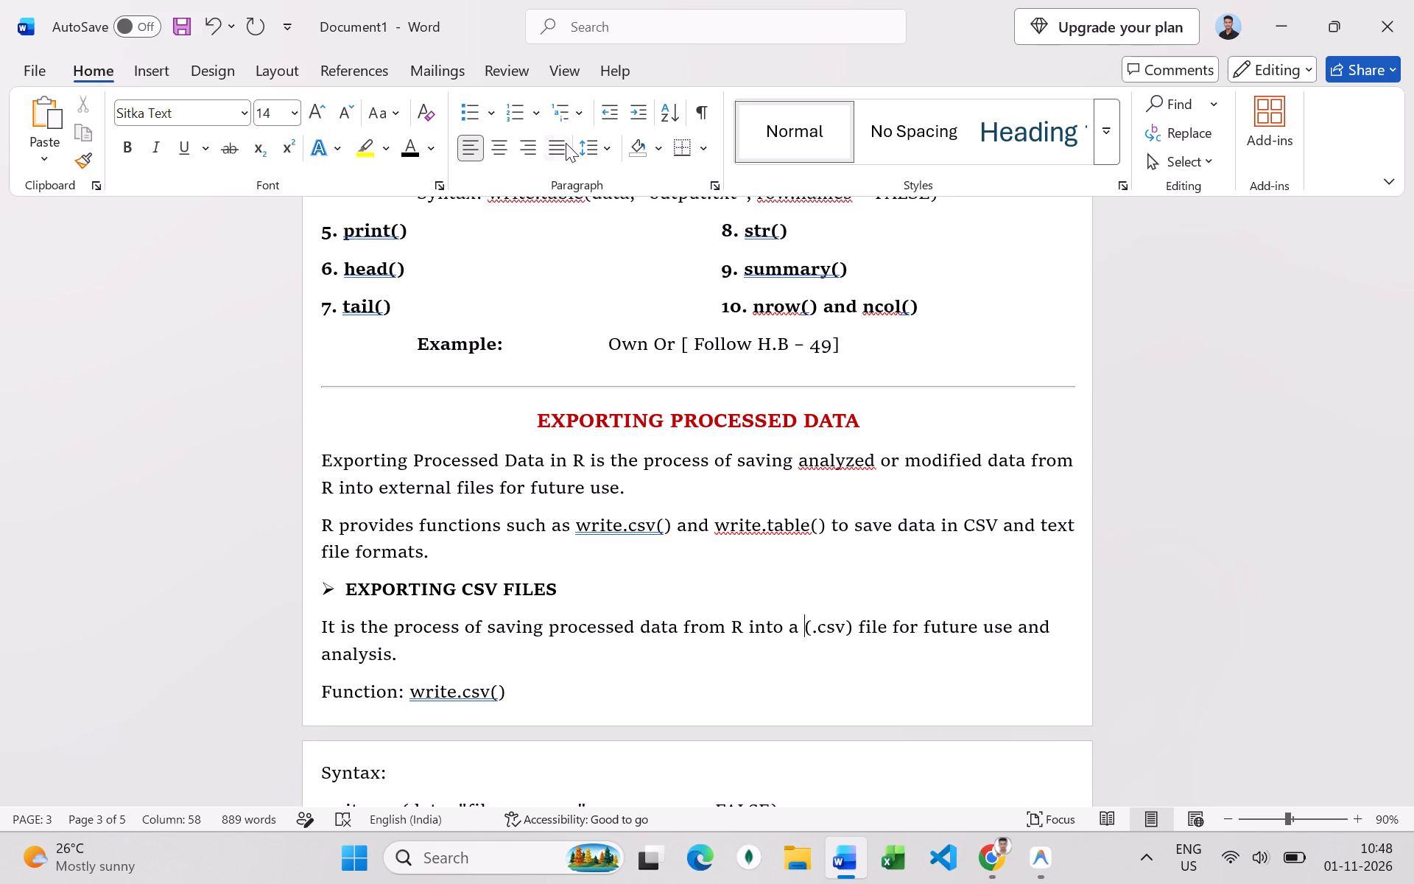
pyautogui.click(566, 140)
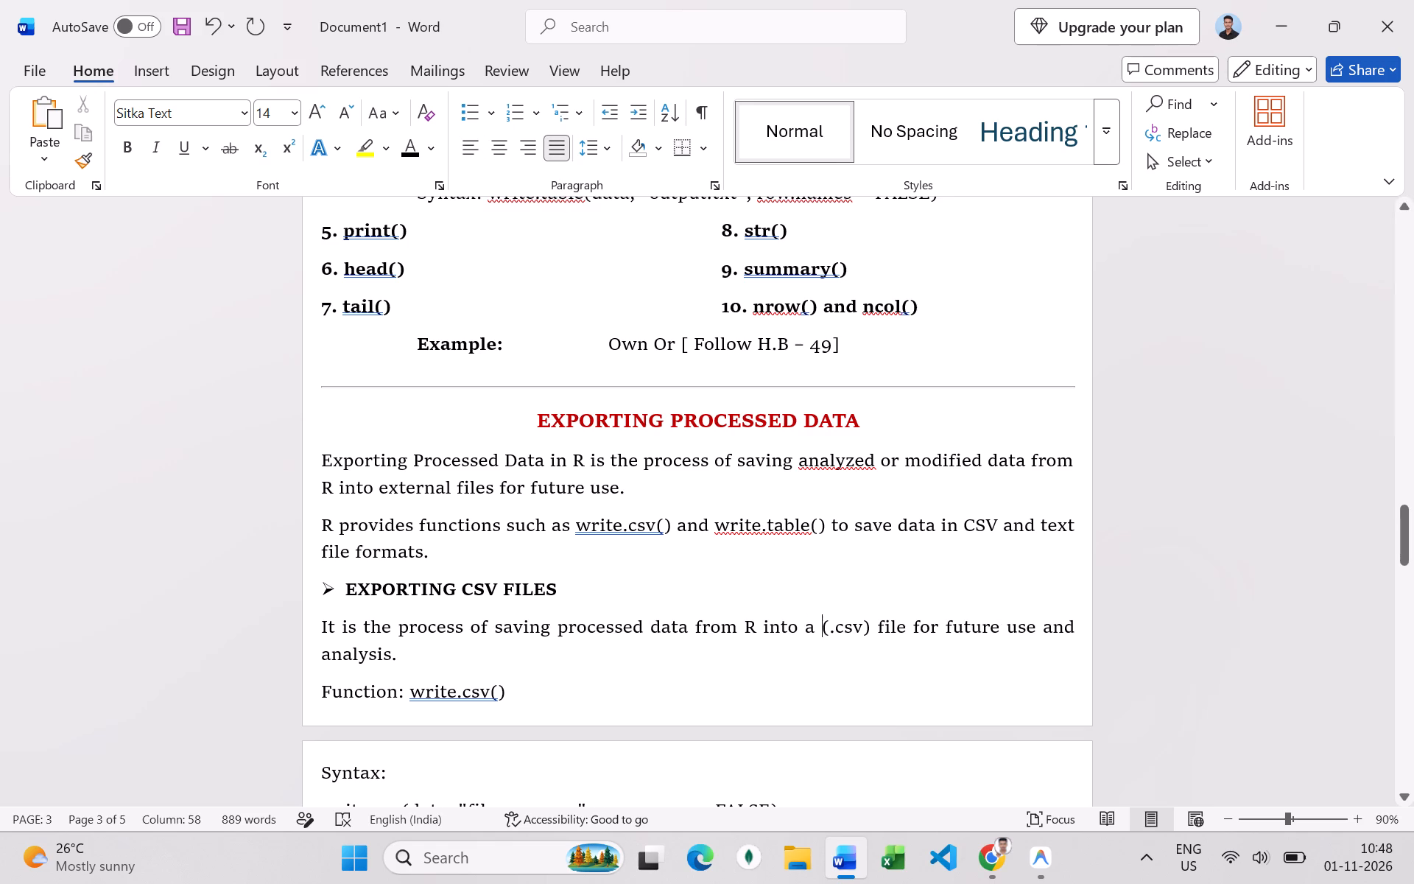
# In the CSV definition, replace "and" with "&" and remove the parentheses around ".csv".
pyautogui.click(1073, 631)
pyautogui.press('BackSpace')
pyautogui.press('BackSpace')
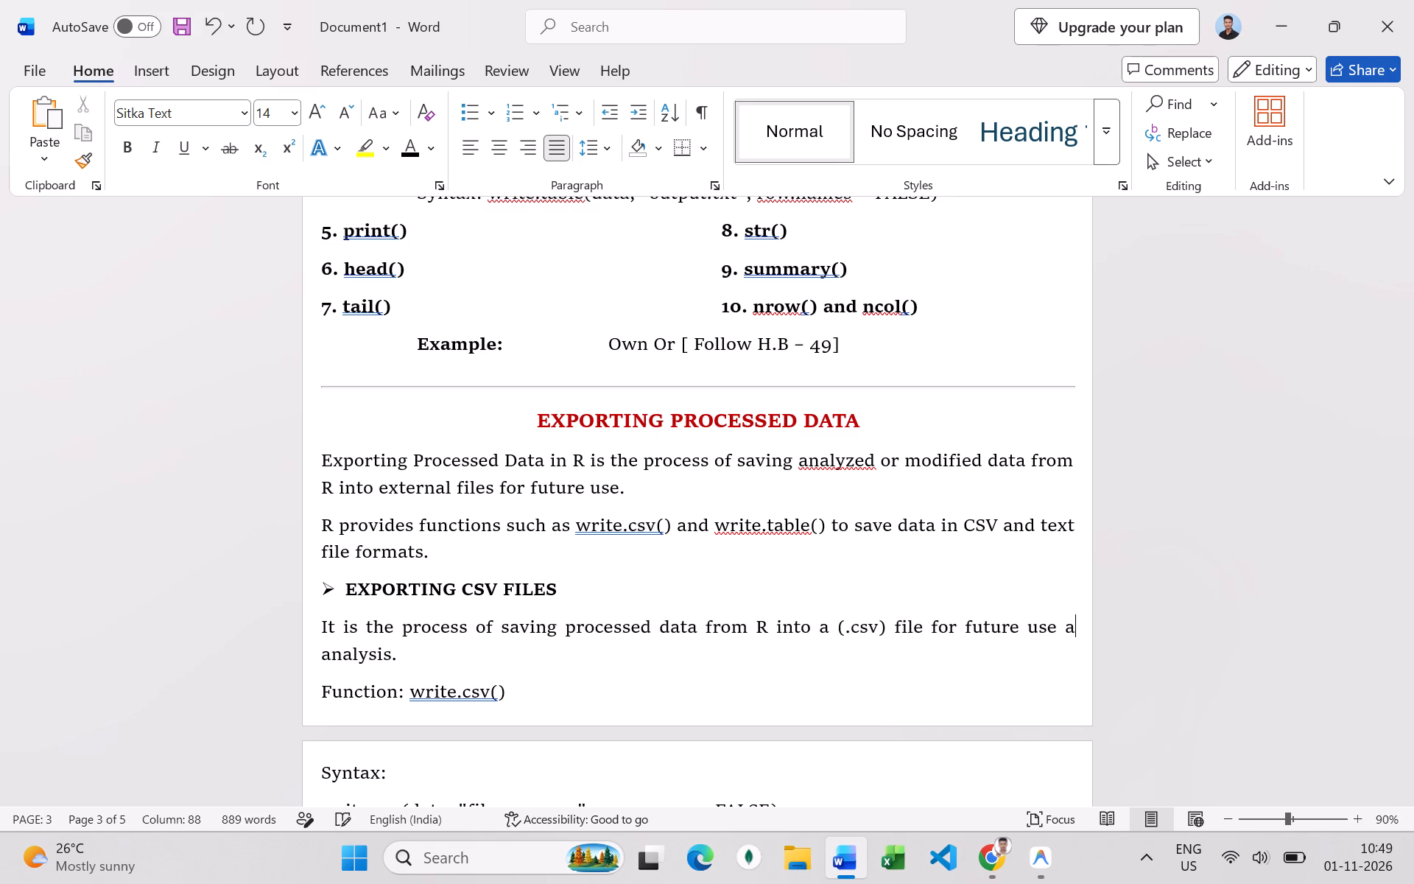
pyautogui.press('BackSpace')
pyautogui.hotkey('shift', '&')
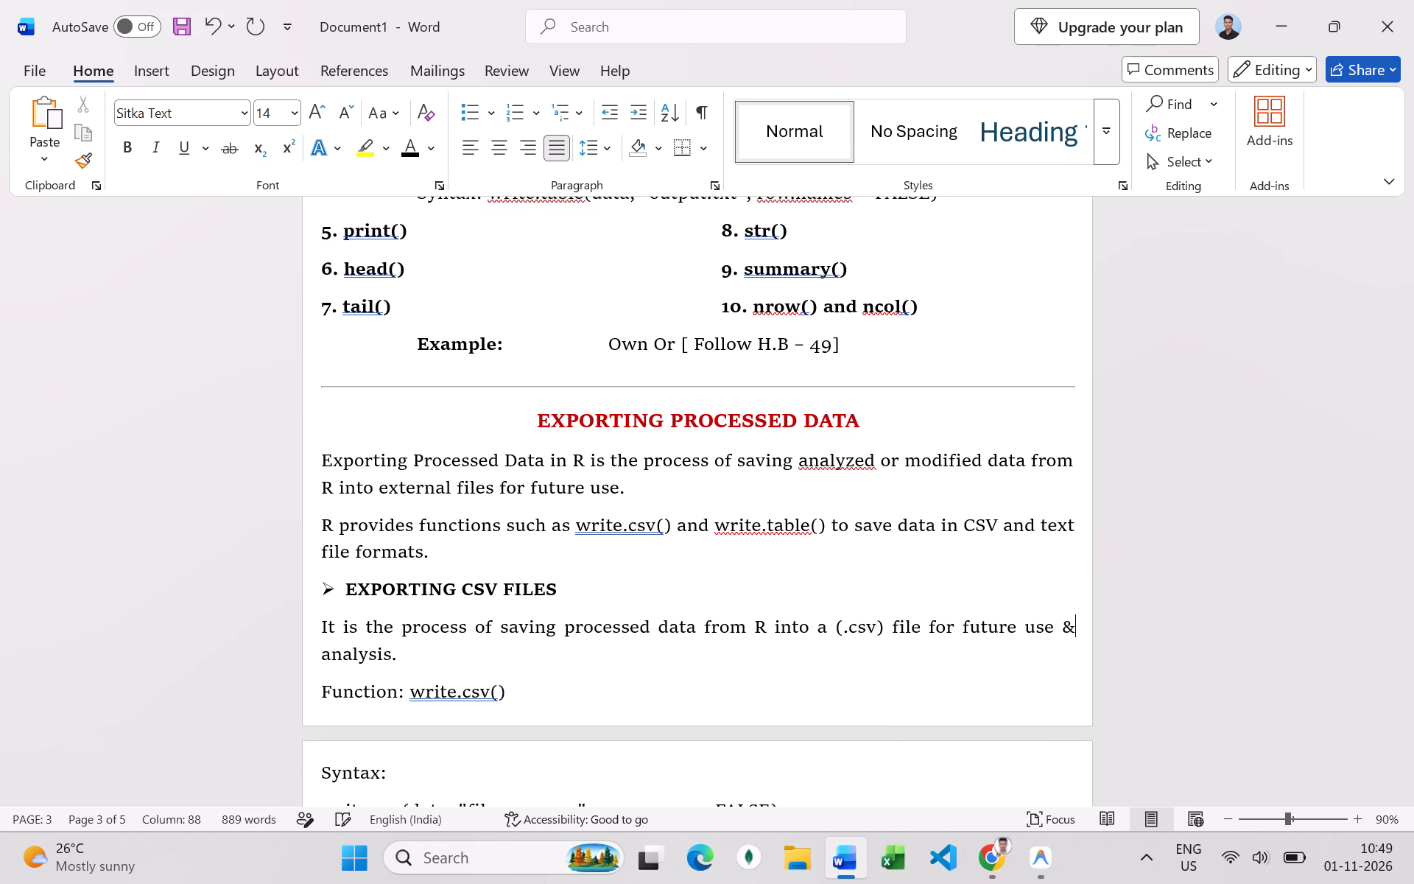
pyautogui.click(878, 632)
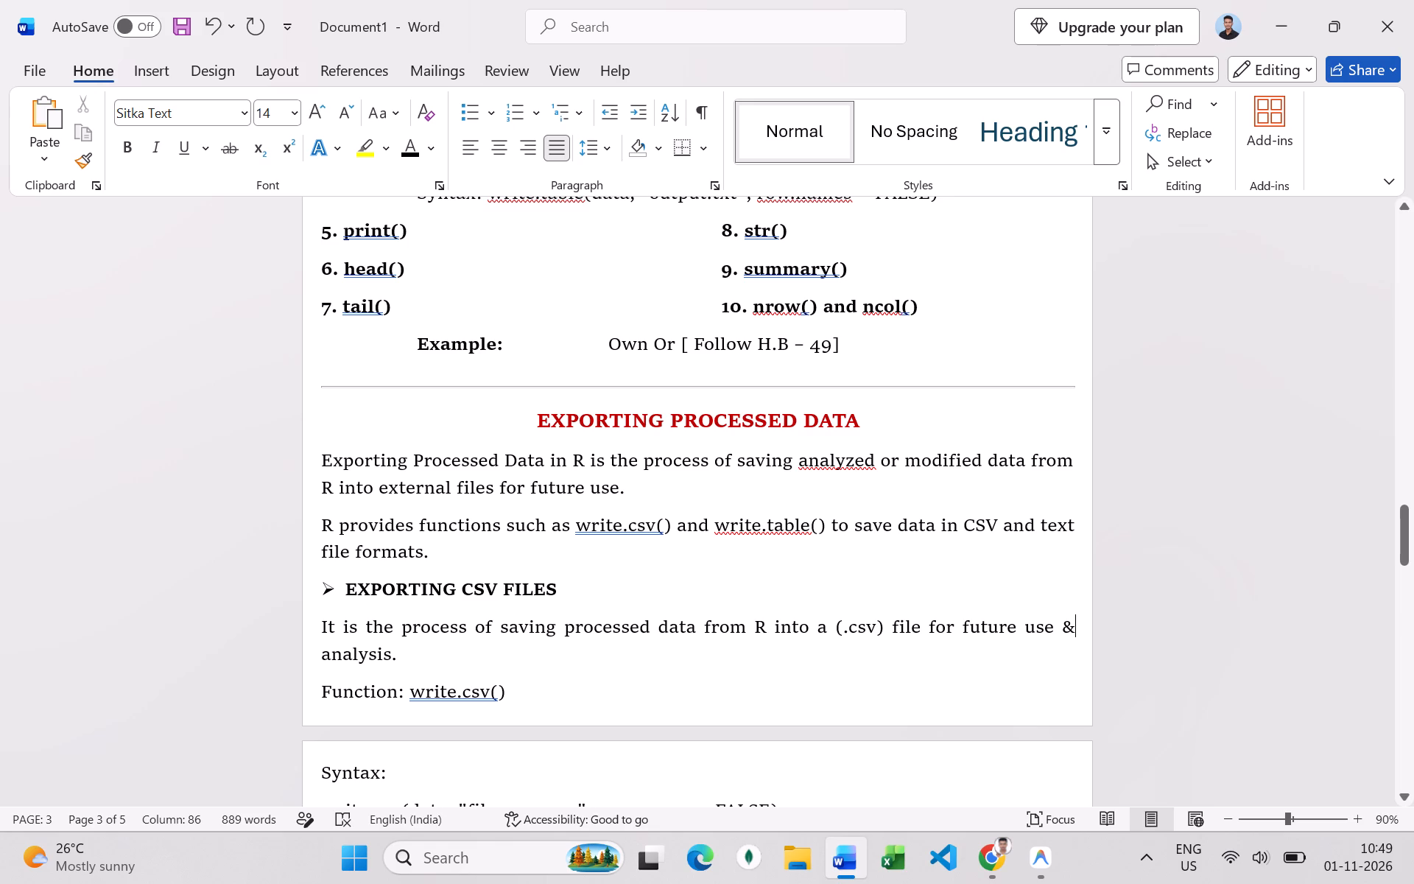
pyautogui.press('Right')
pyautogui.press('BackSpace')
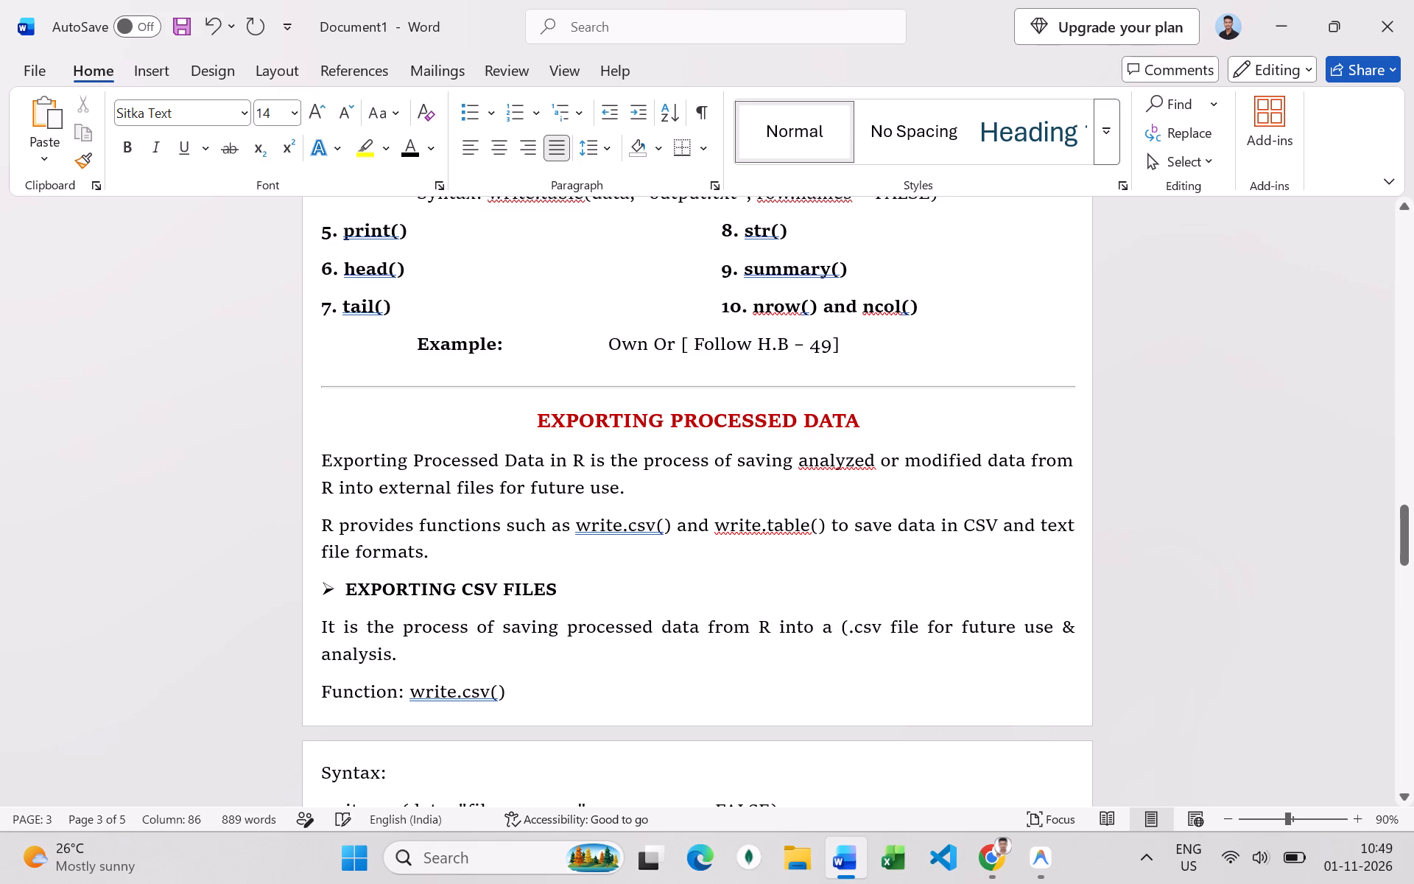
pyautogui.click(851, 622)
pyautogui.press('BackSpace')
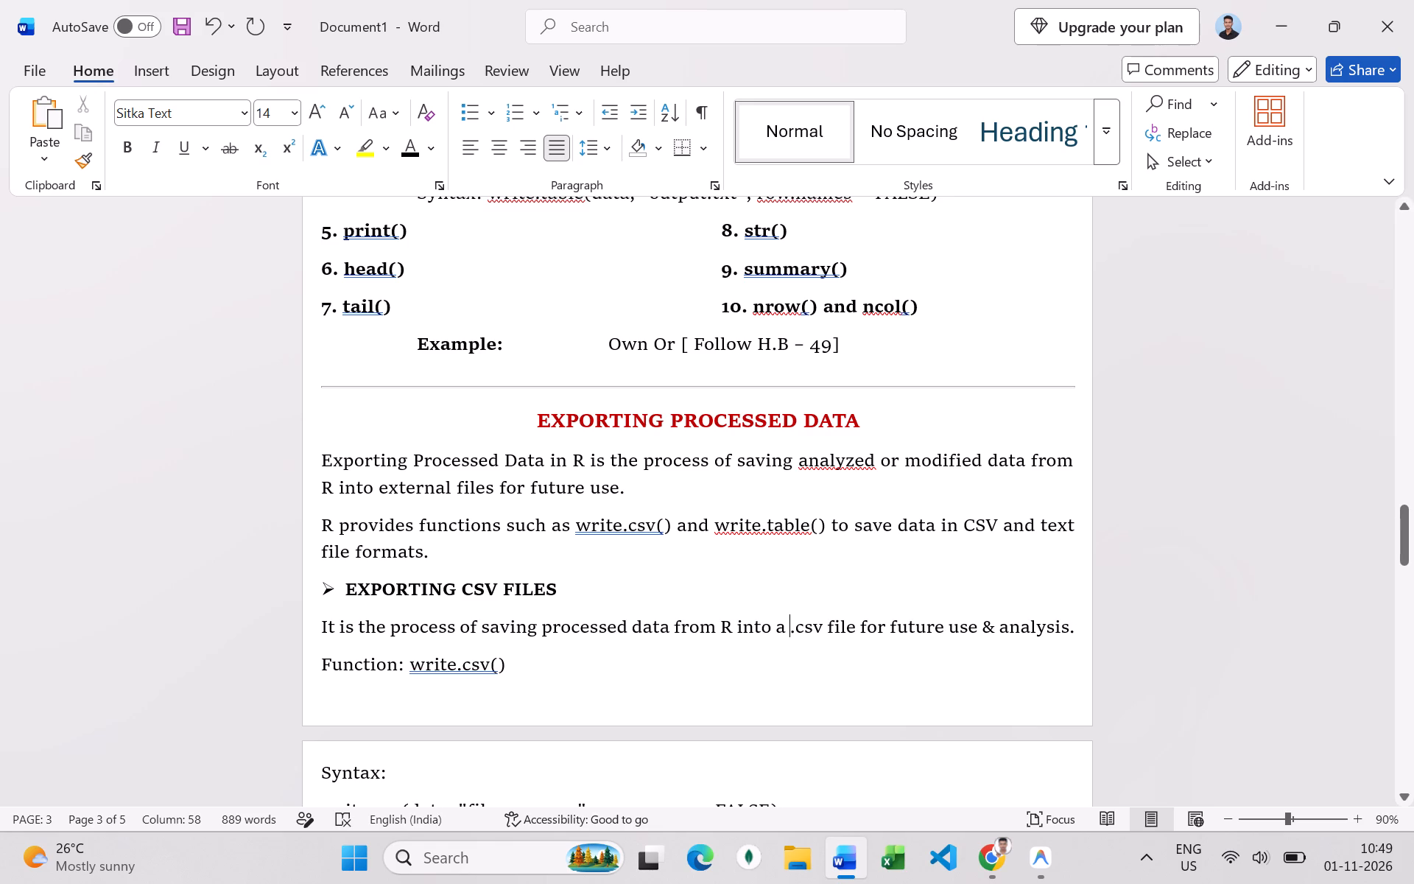
# Join the write.csv(data, "filename.csv", row.names = FALSE) line onto the "Syntax:" line in the CSV section, separated by a space.
pyautogui.scroll(-2, 341, 673)
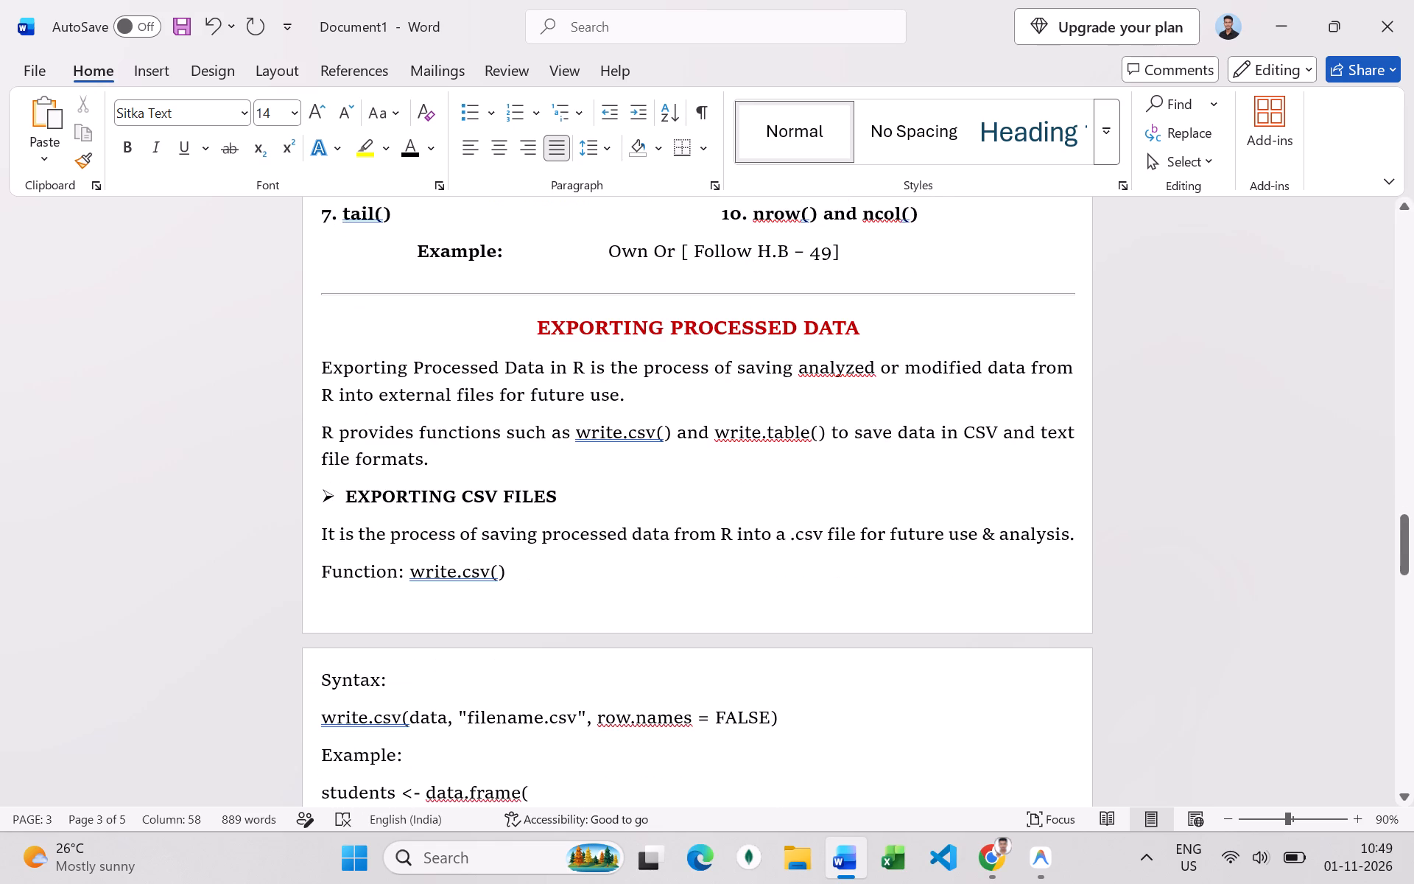
pyautogui.click(320, 716)
pyautogui.press('BackSpace')
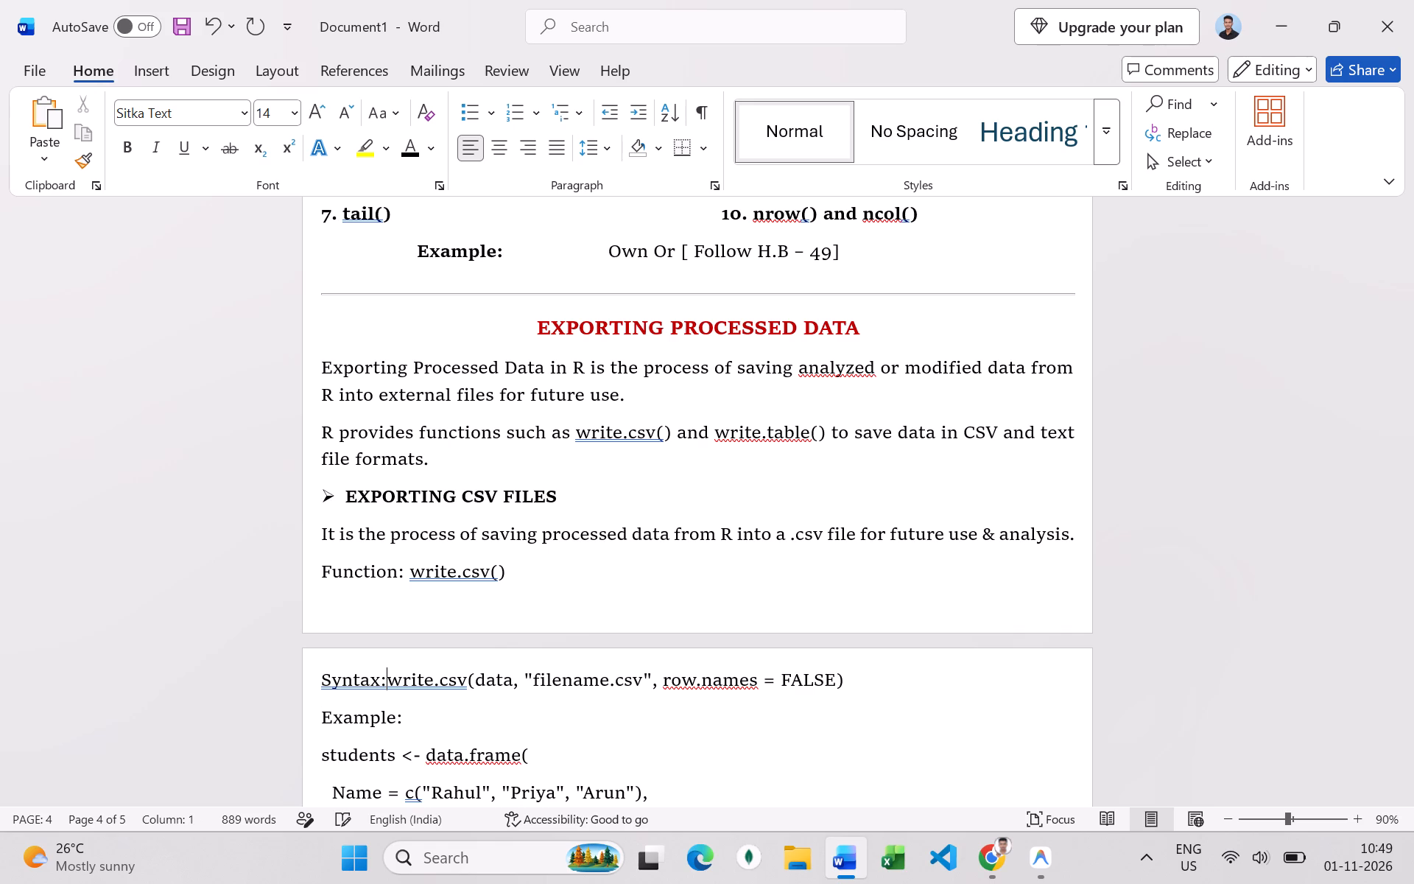
pyautogui.press('space')
pyautogui.click(326, 750)
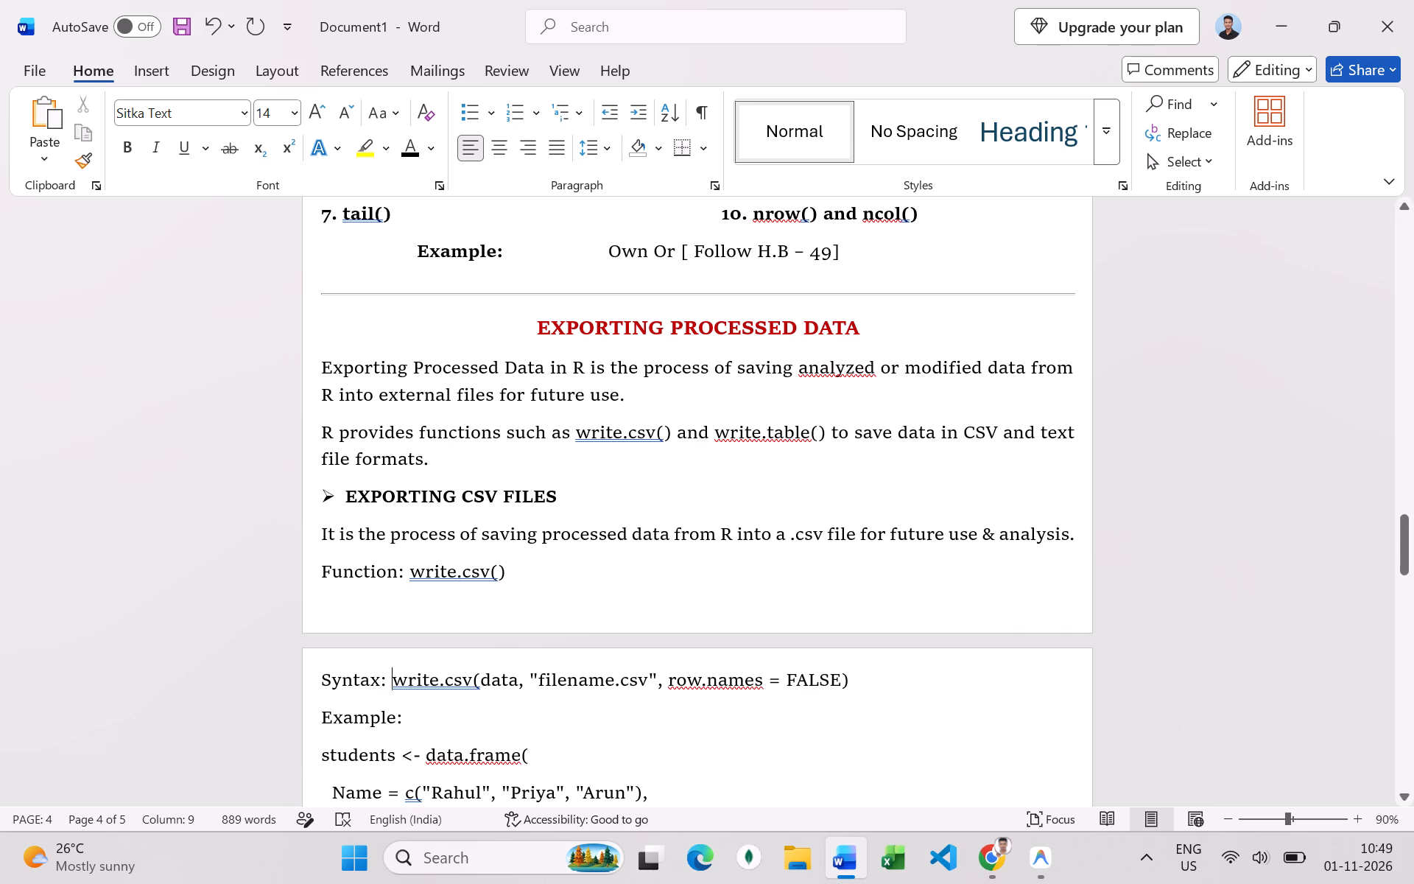
# Delete the blank line above write.csv(students, "students.csv", row.names = FALSE) in the CSV example.
pyautogui.scroll(-4, 328, 751)
pyautogui.click(368, 716)
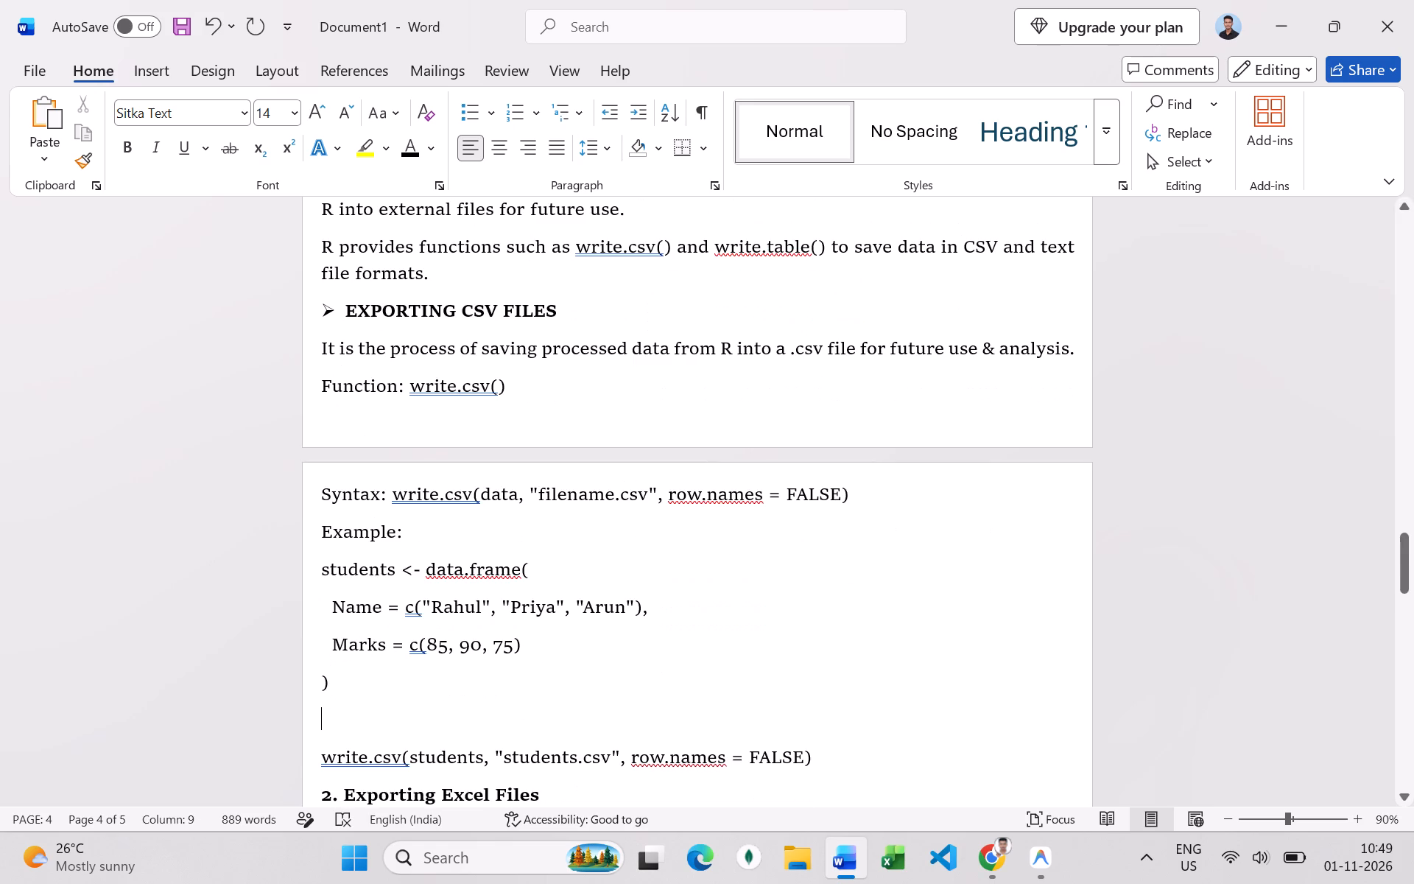
pyautogui.press('BackSpace')
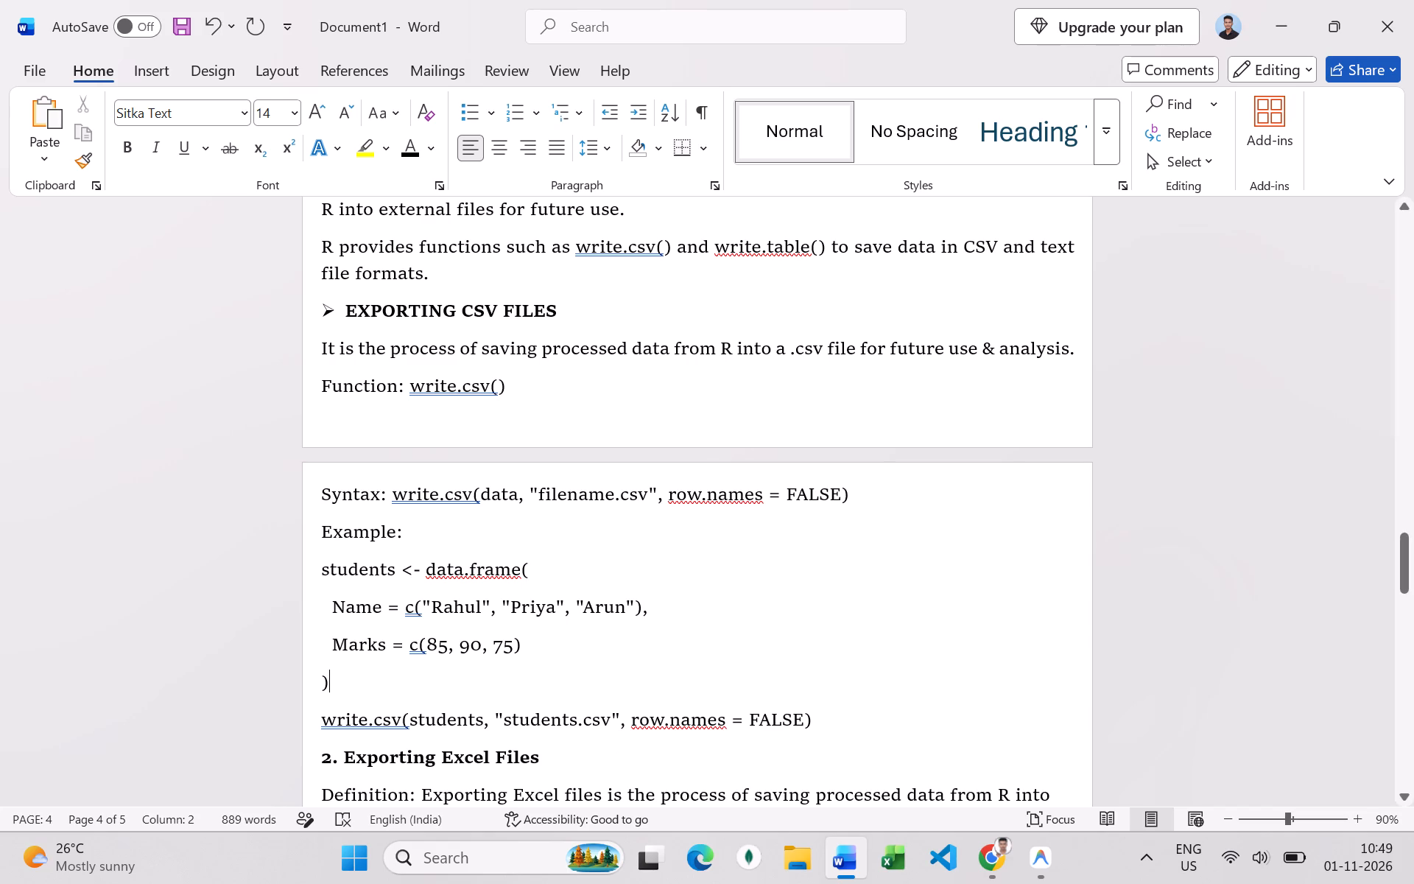
# Indent the CSV section's Function, Syntax and Example lines one level and the example code below them two levels.
pyautogui.moveTo(829, 718); pyautogui.dragTo(279, 569)
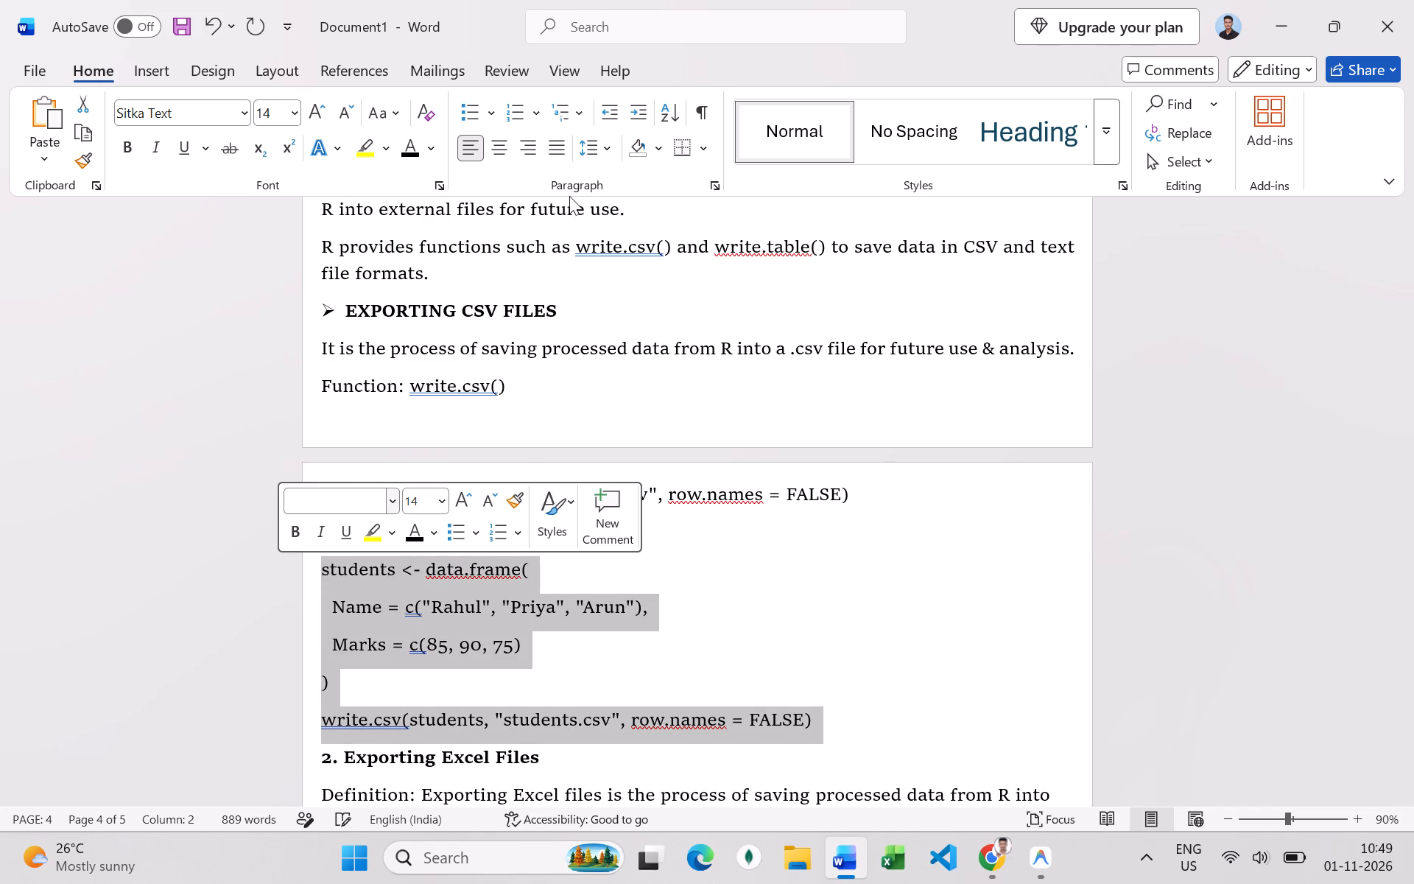
pyautogui.click(636, 116)
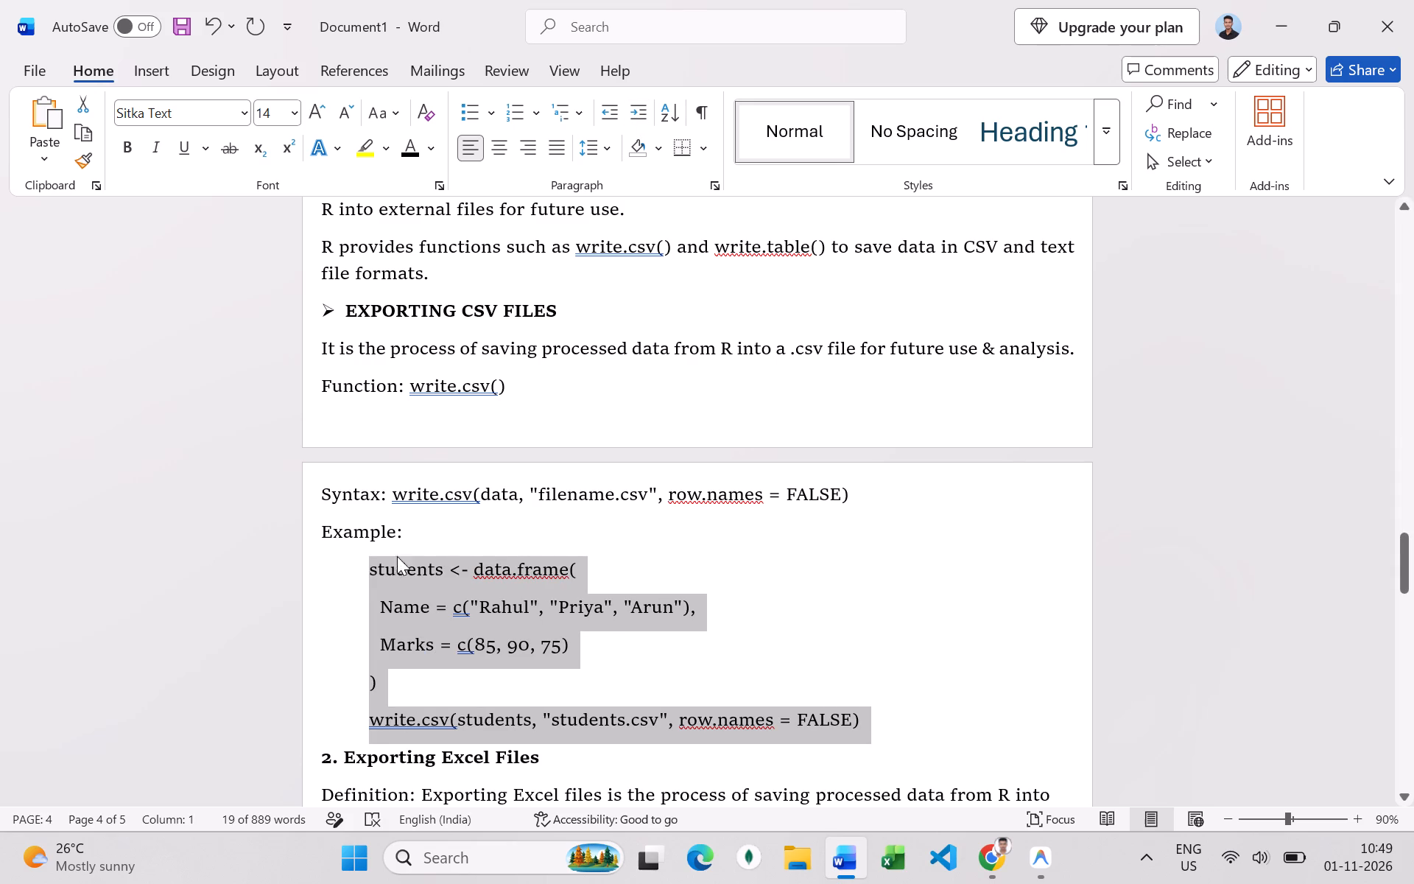
pyautogui.click(408, 533)
pyautogui.moveTo(324, 398); pyautogui.dragTo(391, 522)
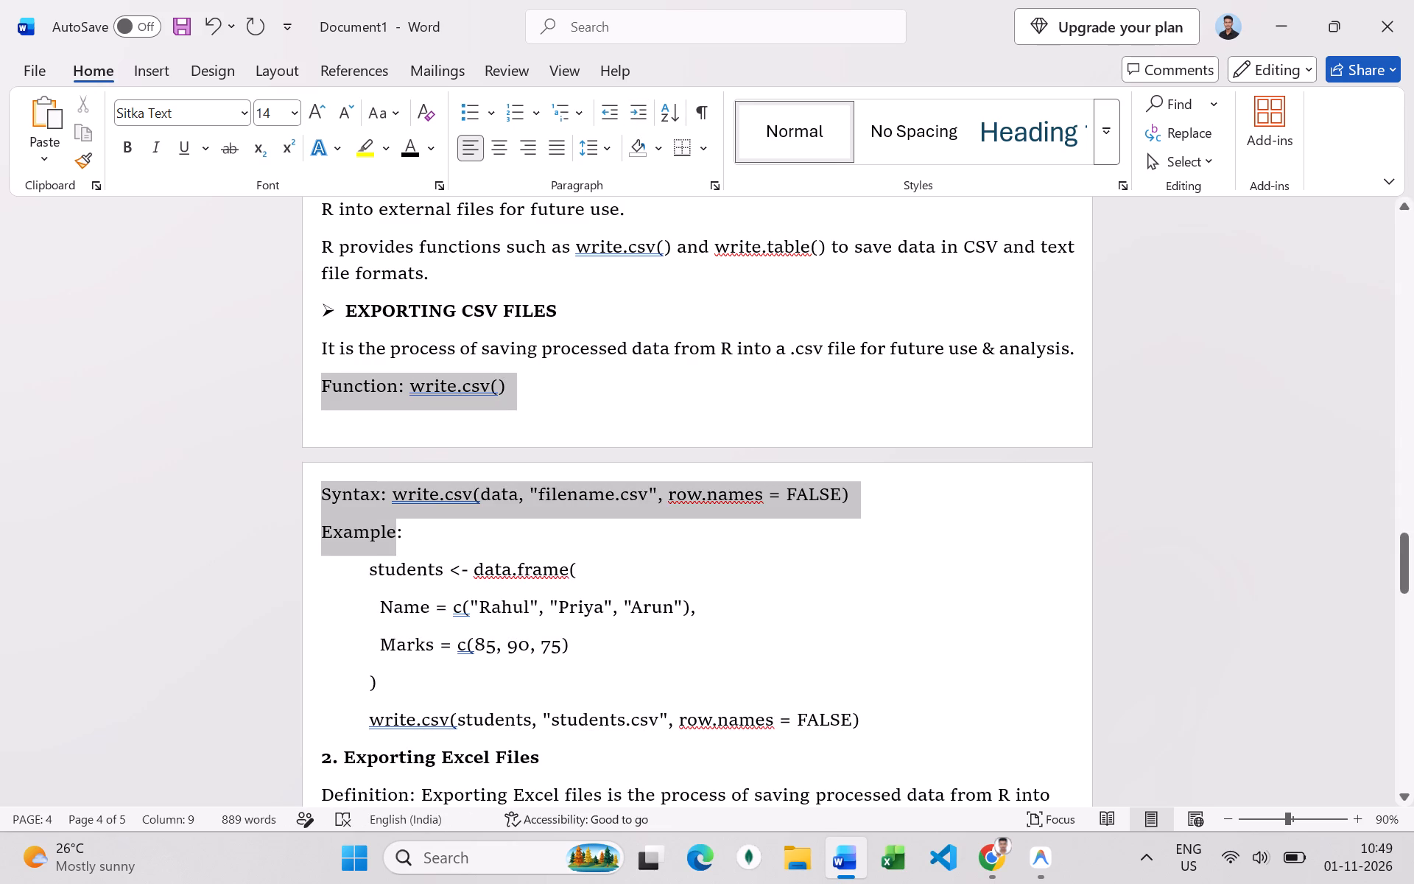
pyautogui.moveTo(391, 522); pyautogui.dragTo(403, 529)
pyautogui.click(632, 122)
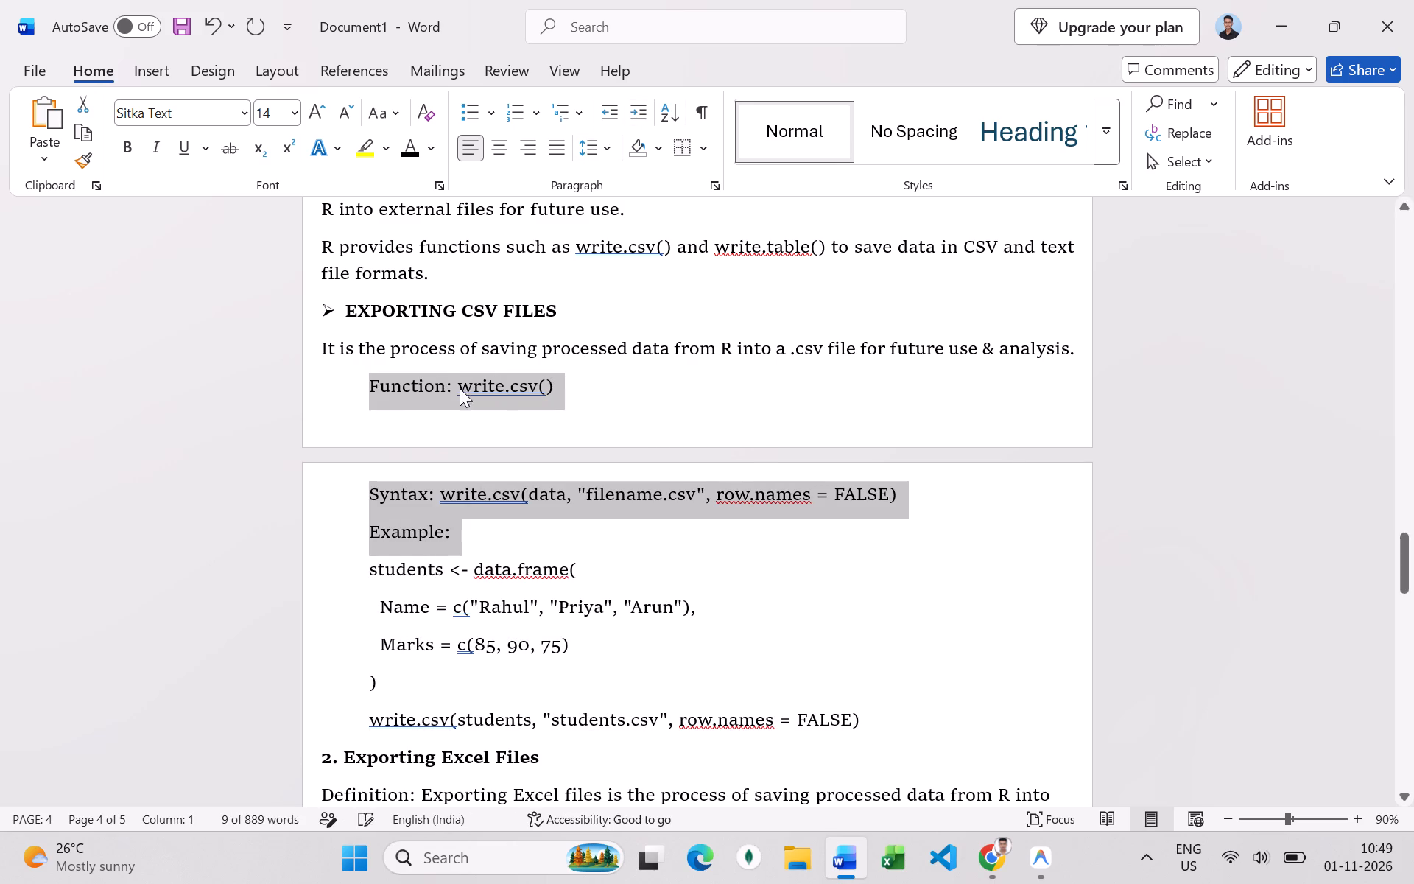
pyautogui.moveTo(376, 573); pyautogui.dragTo(859, 713)
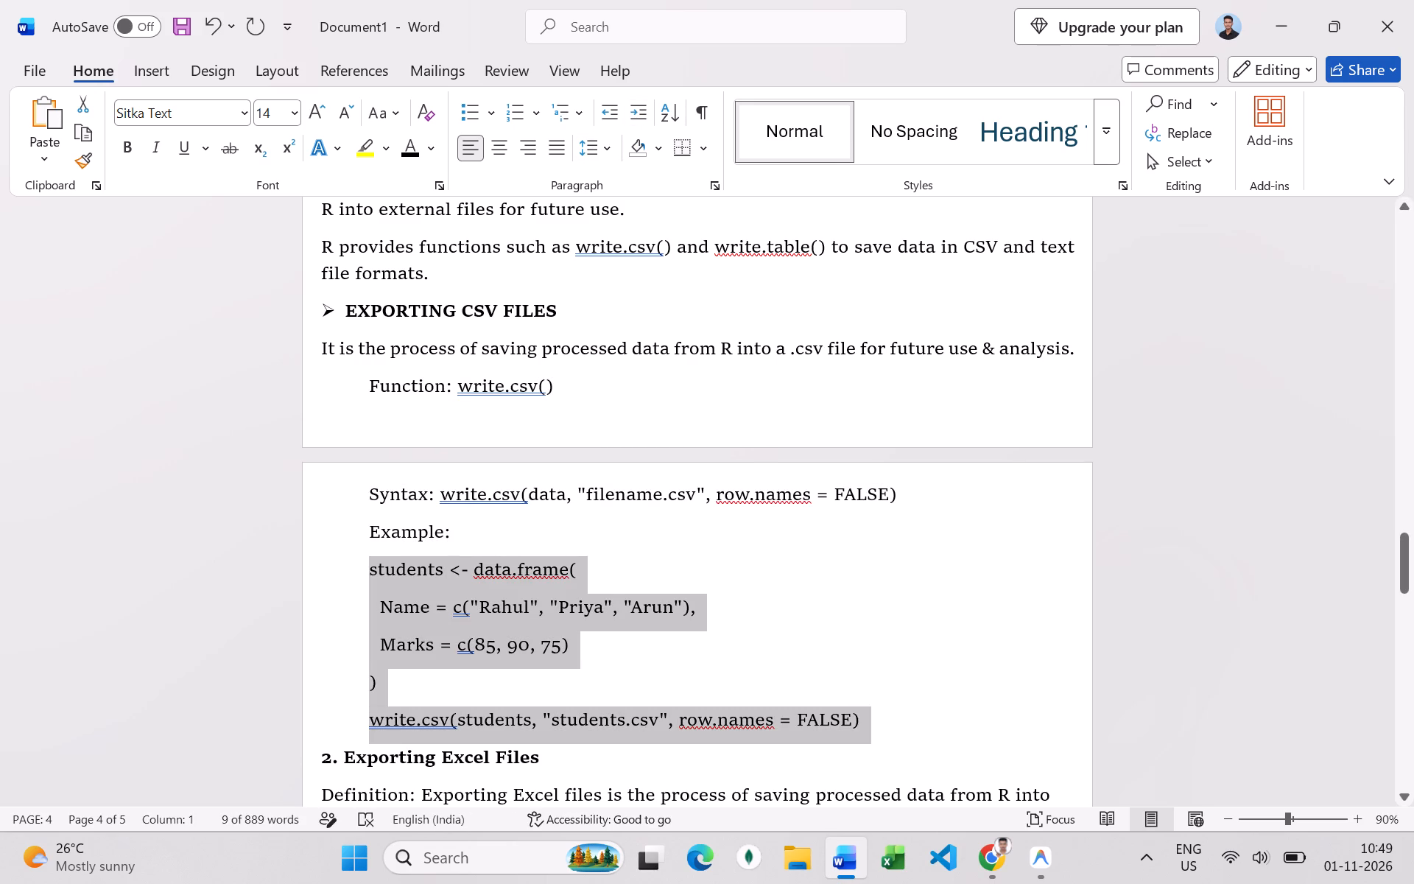
pyautogui.moveTo(859, 713); pyautogui.dragTo(866, 713)
pyautogui.click(633, 108)
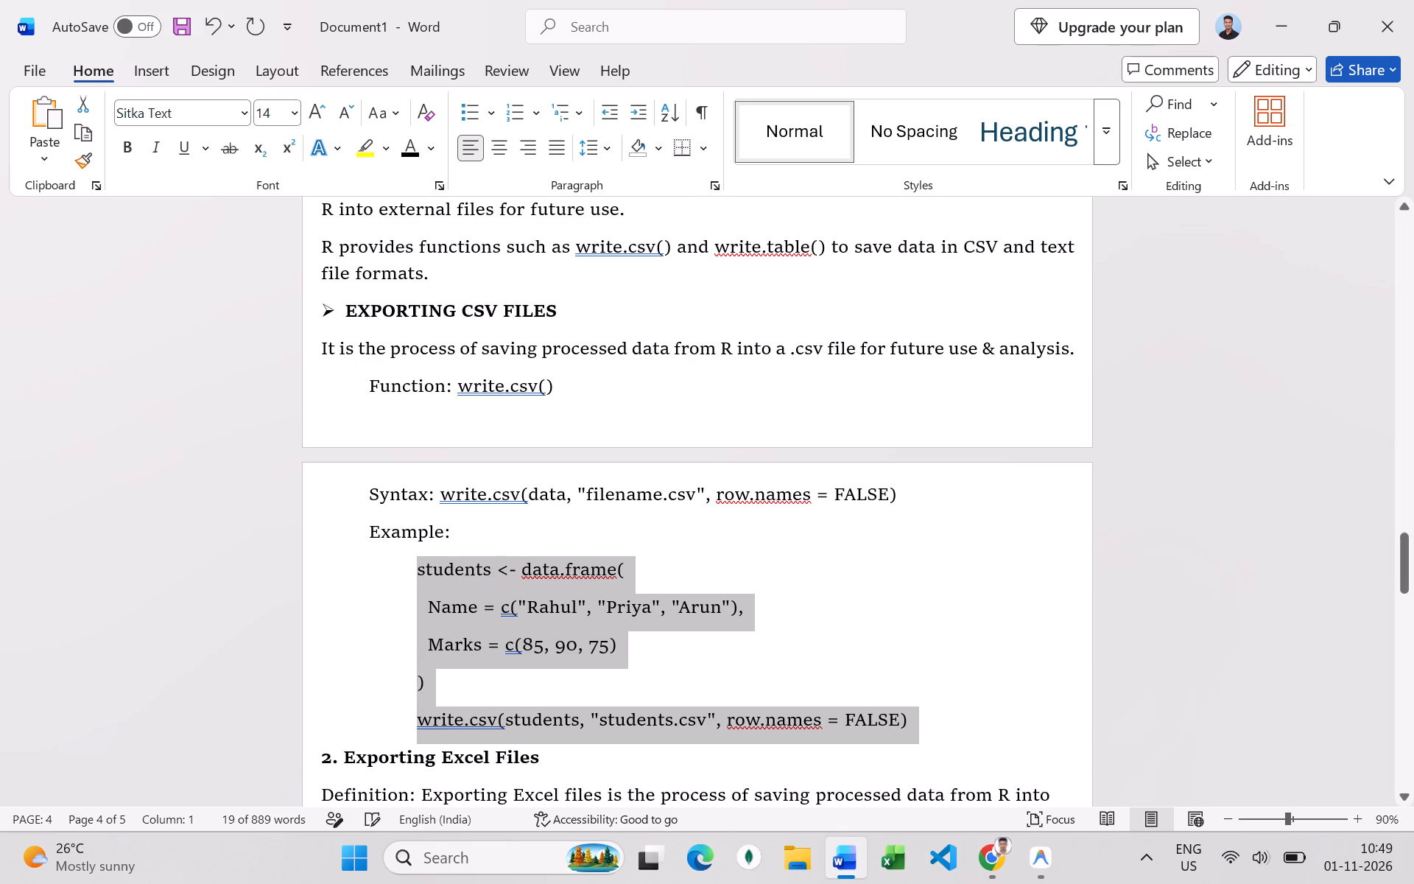
pyautogui.click(513, 483)
# Remove the "2." numbering from the "Exporting Excel Files" heading and change the heading to uppercase.
pyautogui.scroll(-2, 476, 497)
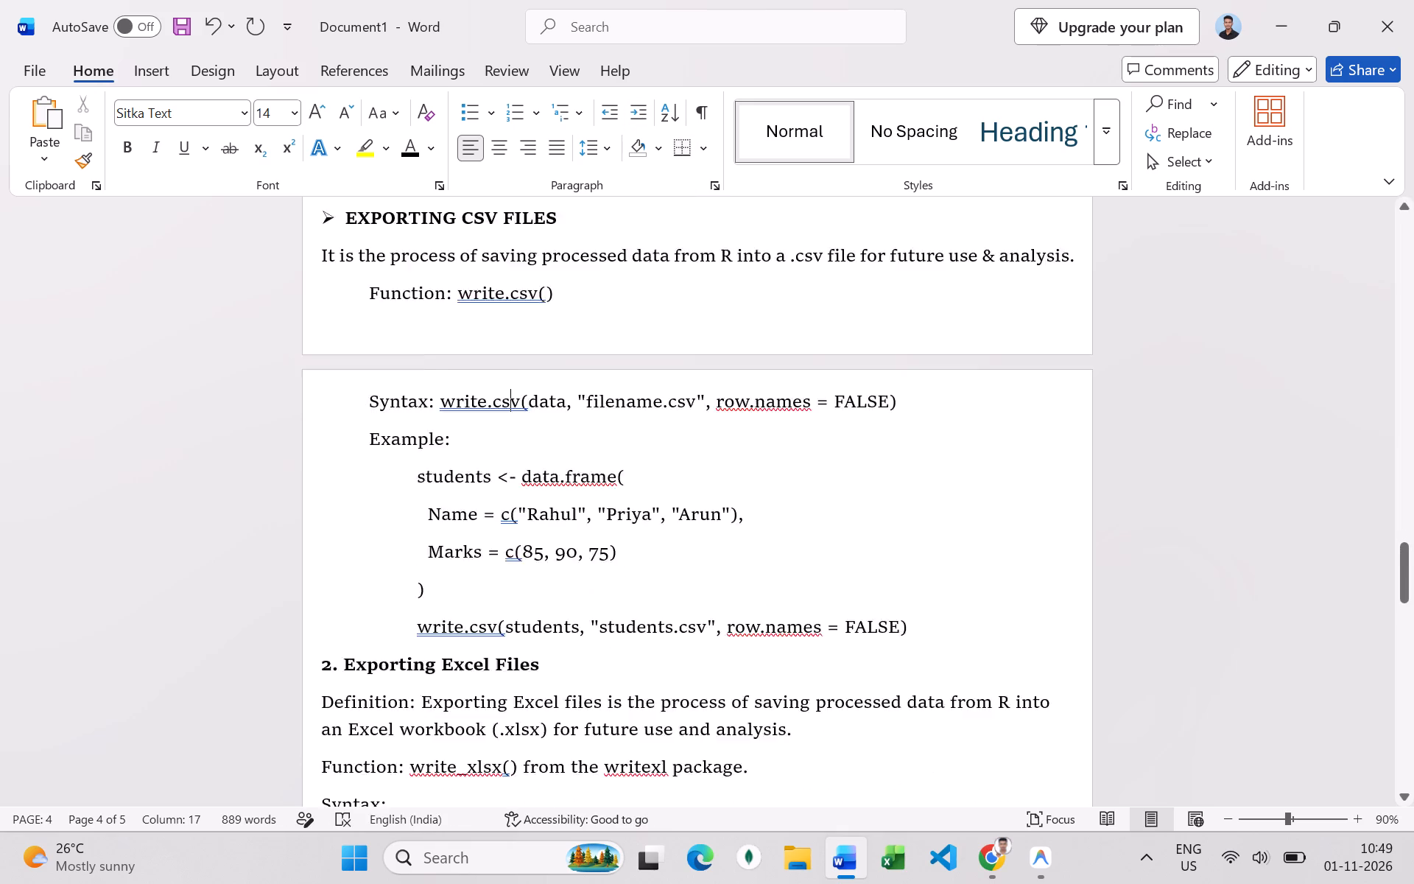
pyautogui.scroll(-3, 476, 497)
pyautogui.click(345, 522)
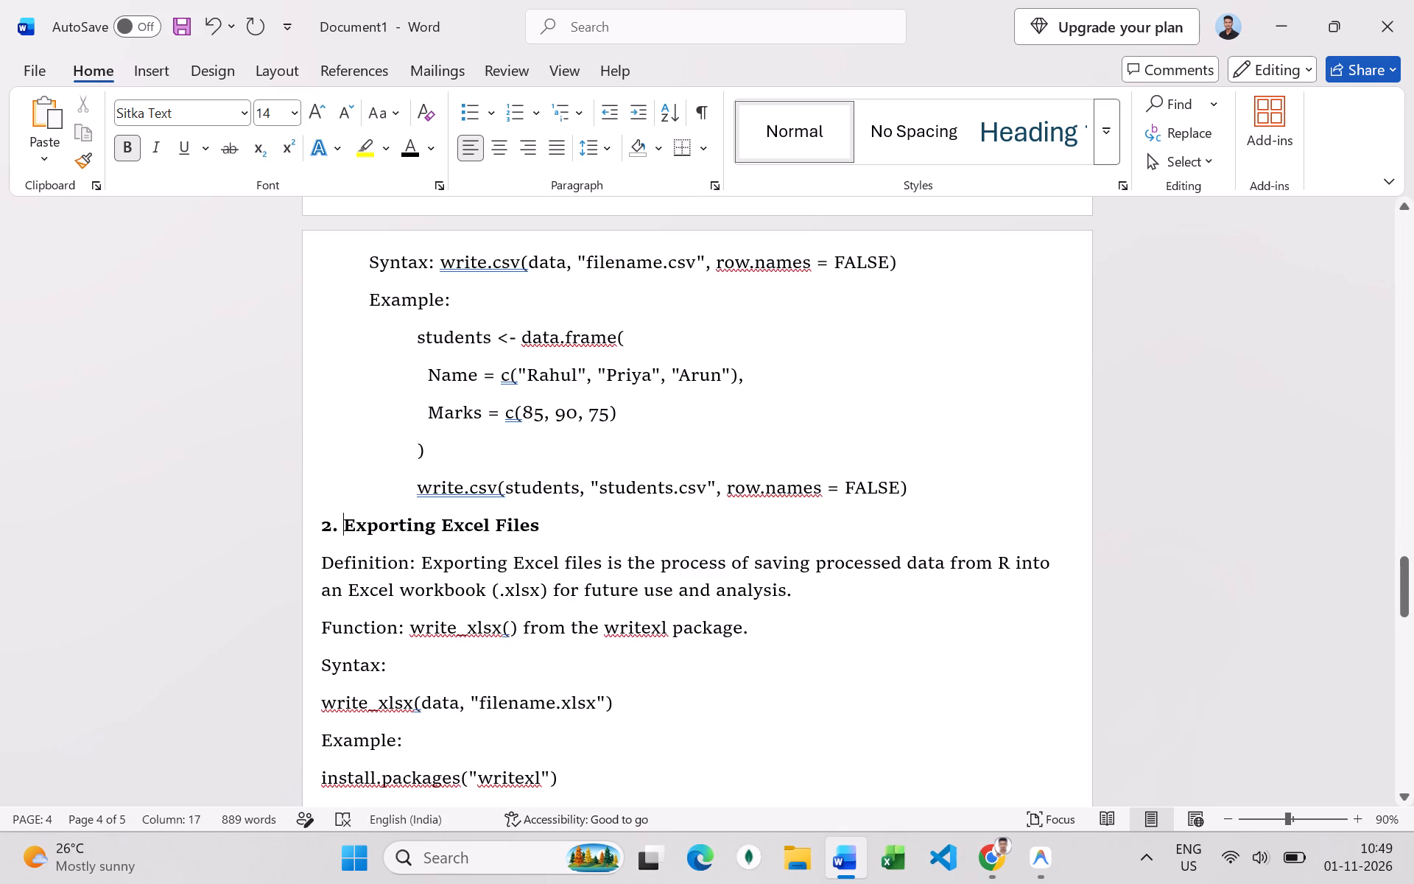
pyautogui.press('BackSpace')
pyautogui.press('BackSpace')
pyautogui.press('BackSpace')
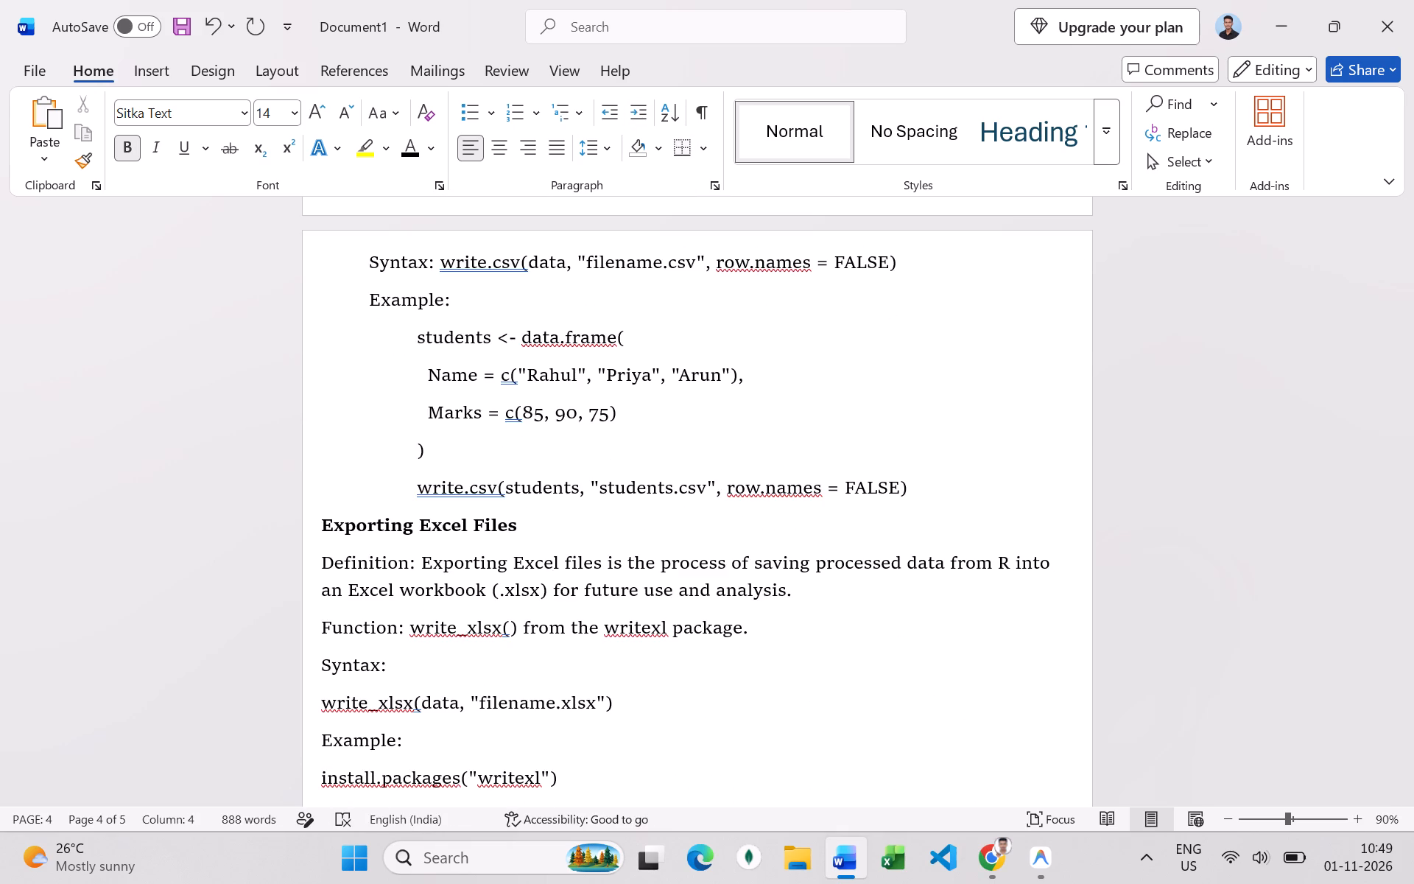
pyautogui.moveTo(553, 538); pyautogui.dragTo(282, 539)
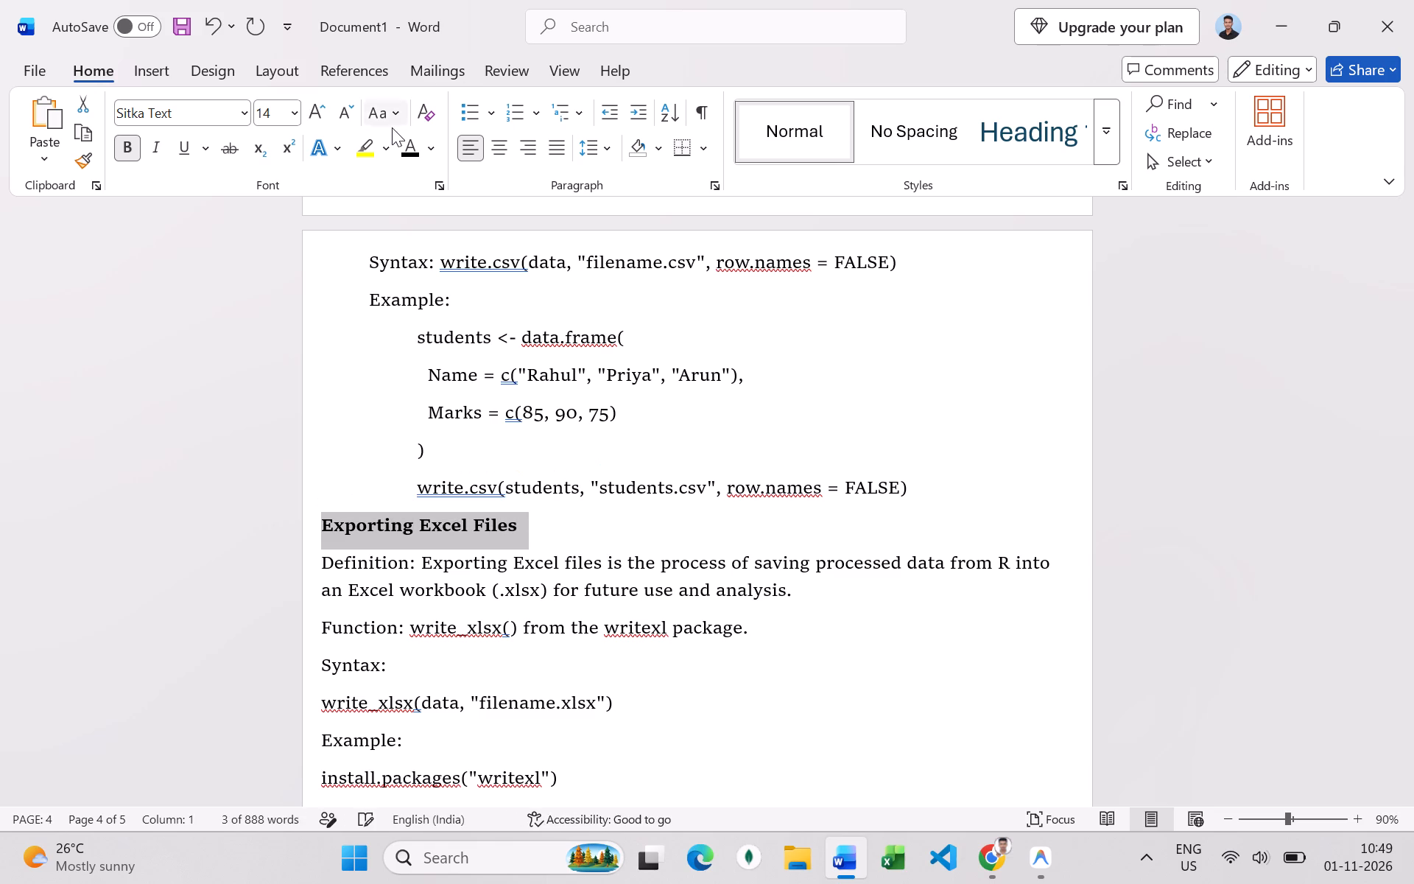
pyautogui.click(389, 121)
pyautogui.click(424, 200)
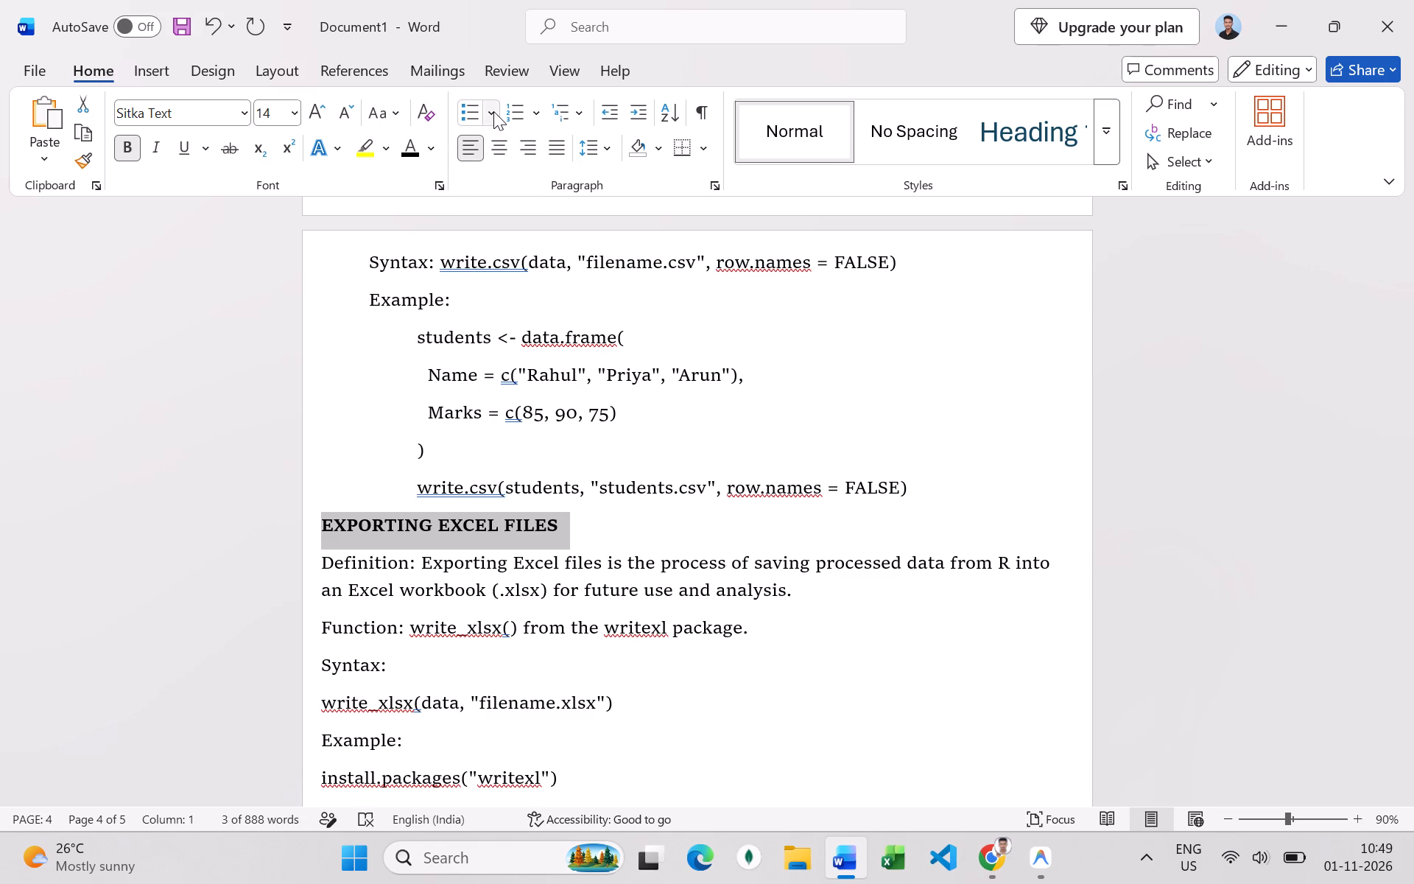
# Add an arrow bullet to the EXPORTING EXCEL FILES heading and reduce its indent so it starts at the text margin.
pyautogui.click(493, 111)
pyautogui.click(493, 189)
pyautogui.tripleClick(608, 116)
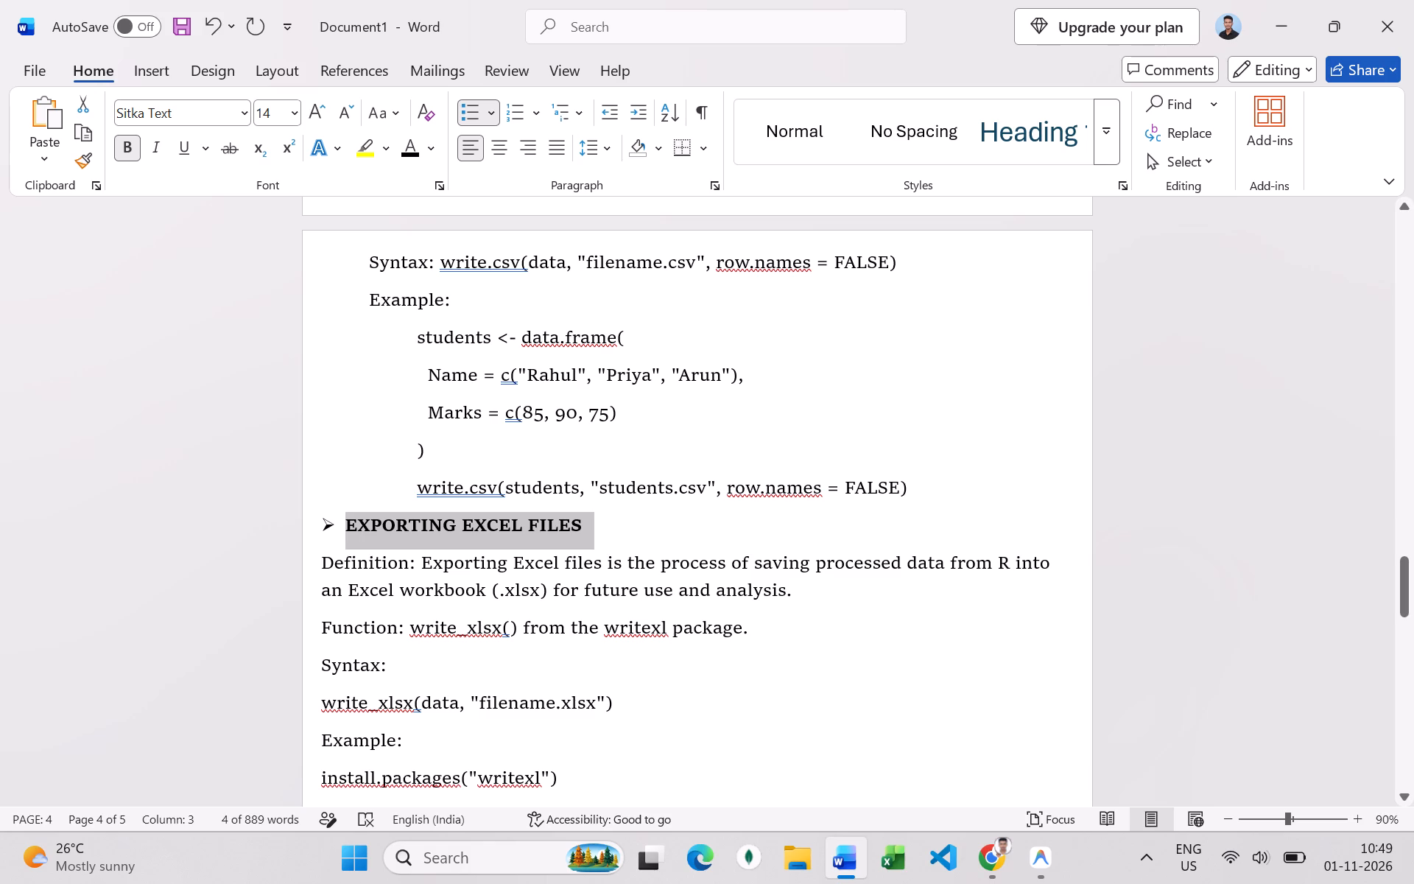
# Replace "Definition: Exporting Excel files" with "It" at the start of the Excel export definition.
pyautogui.moveTo(617, 563); pyautogui.dragTo(607, 563)
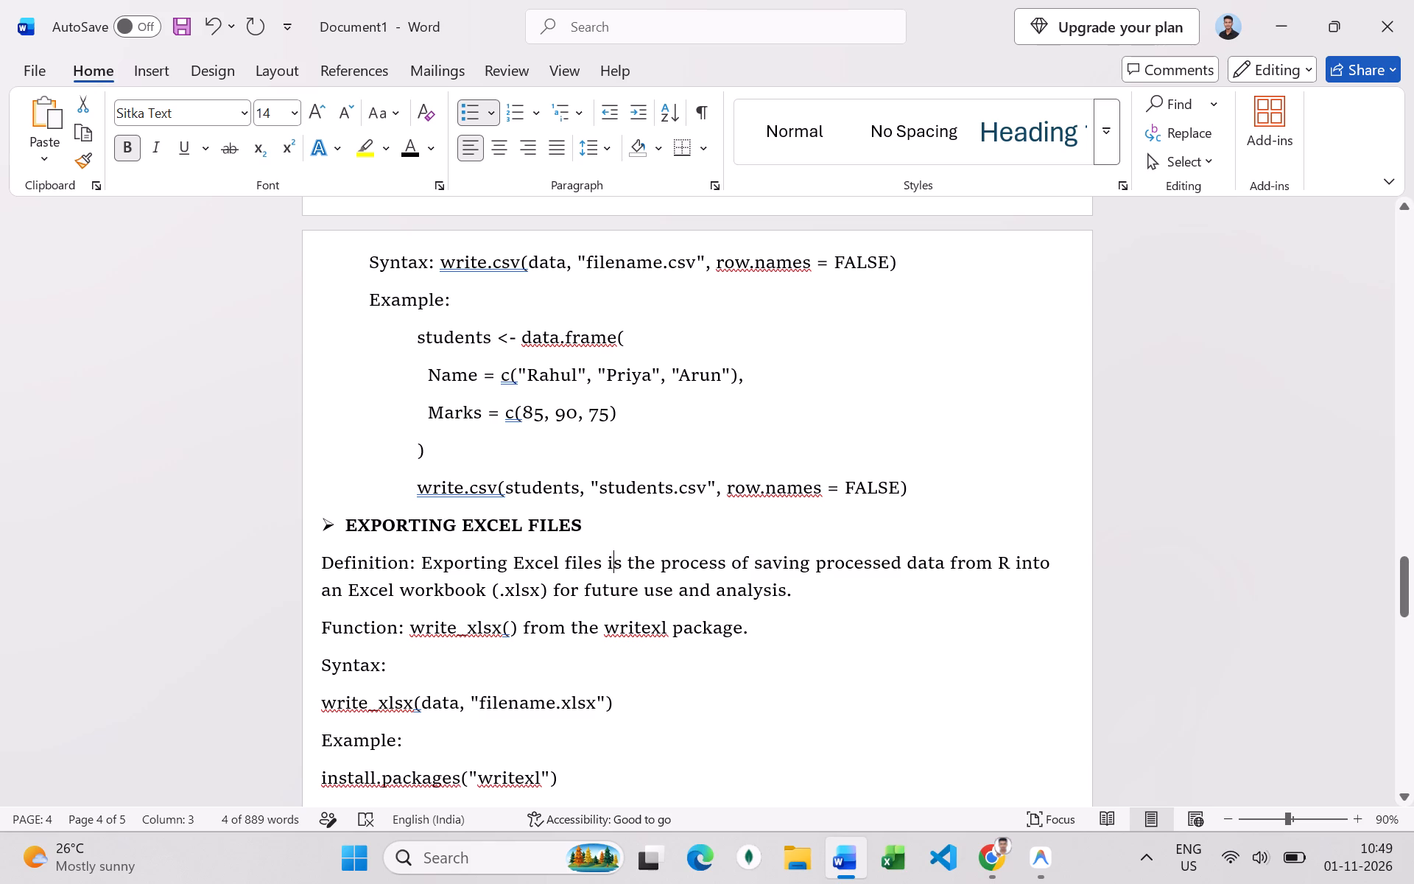
pyautogui.moveTo(607, 563); pyautogui.dragTo(355, 563)
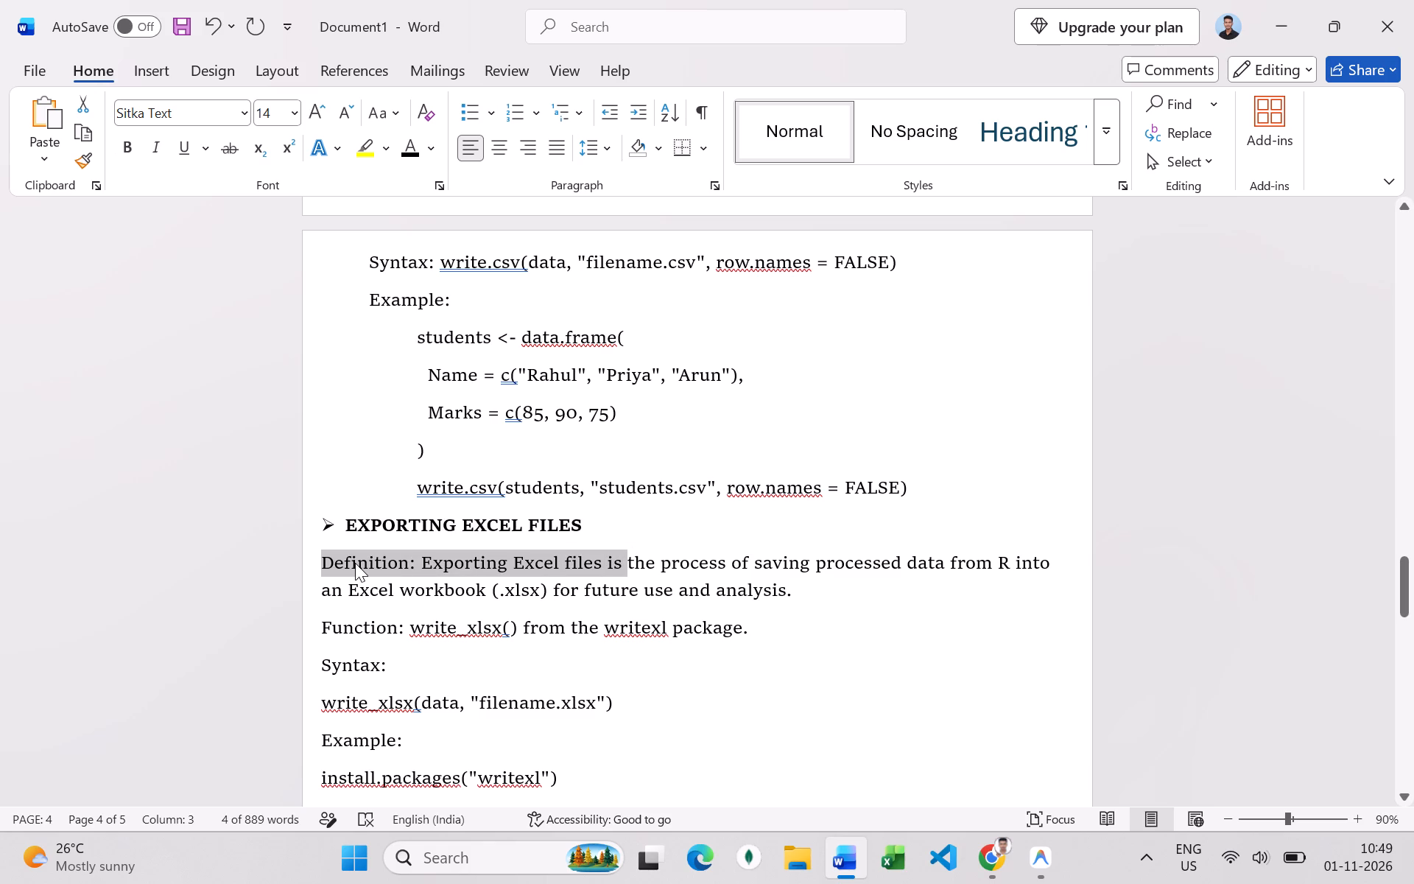
pyautogui.write('It i')
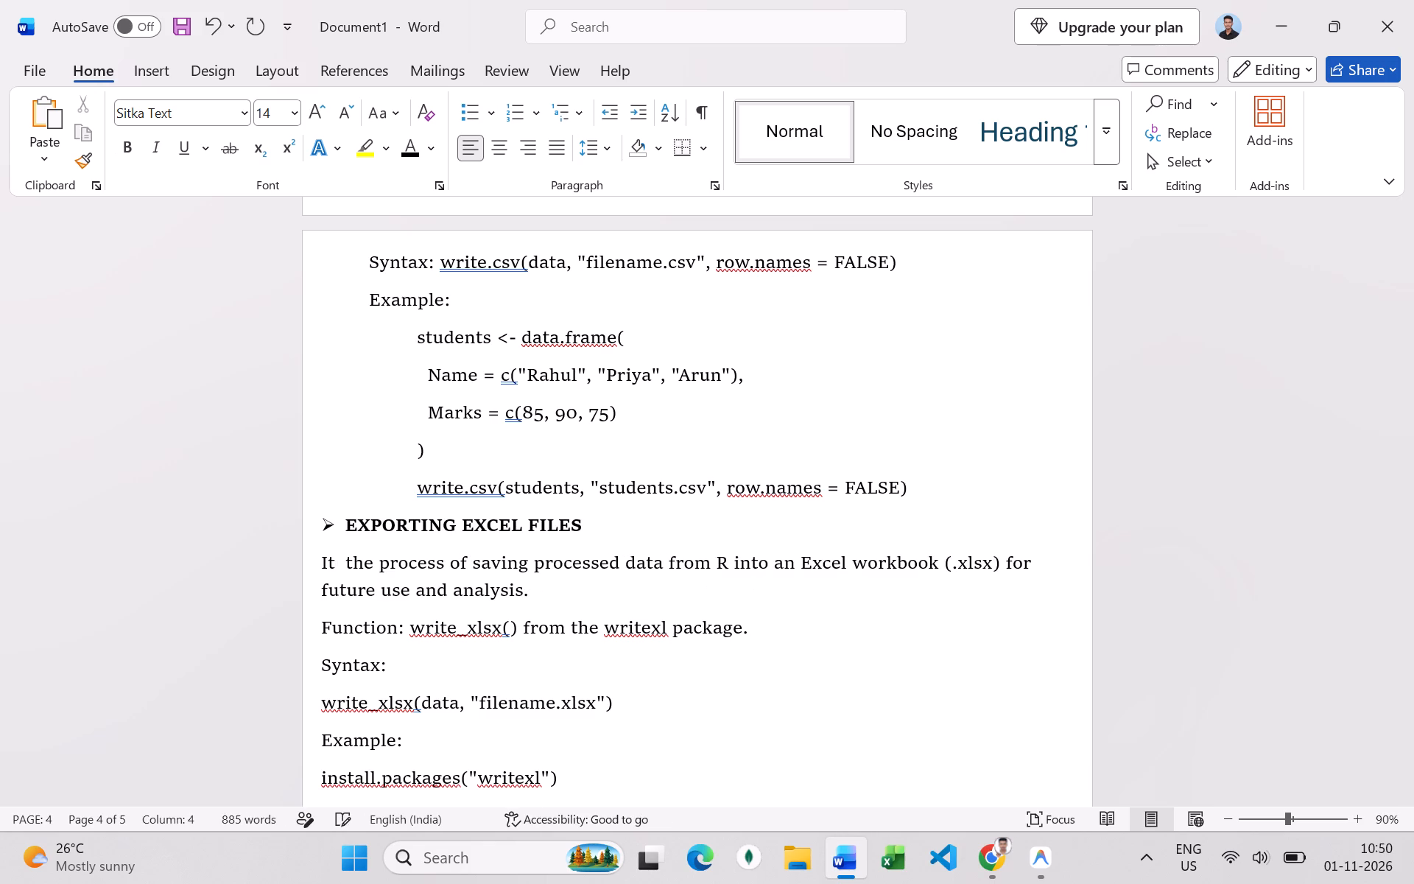
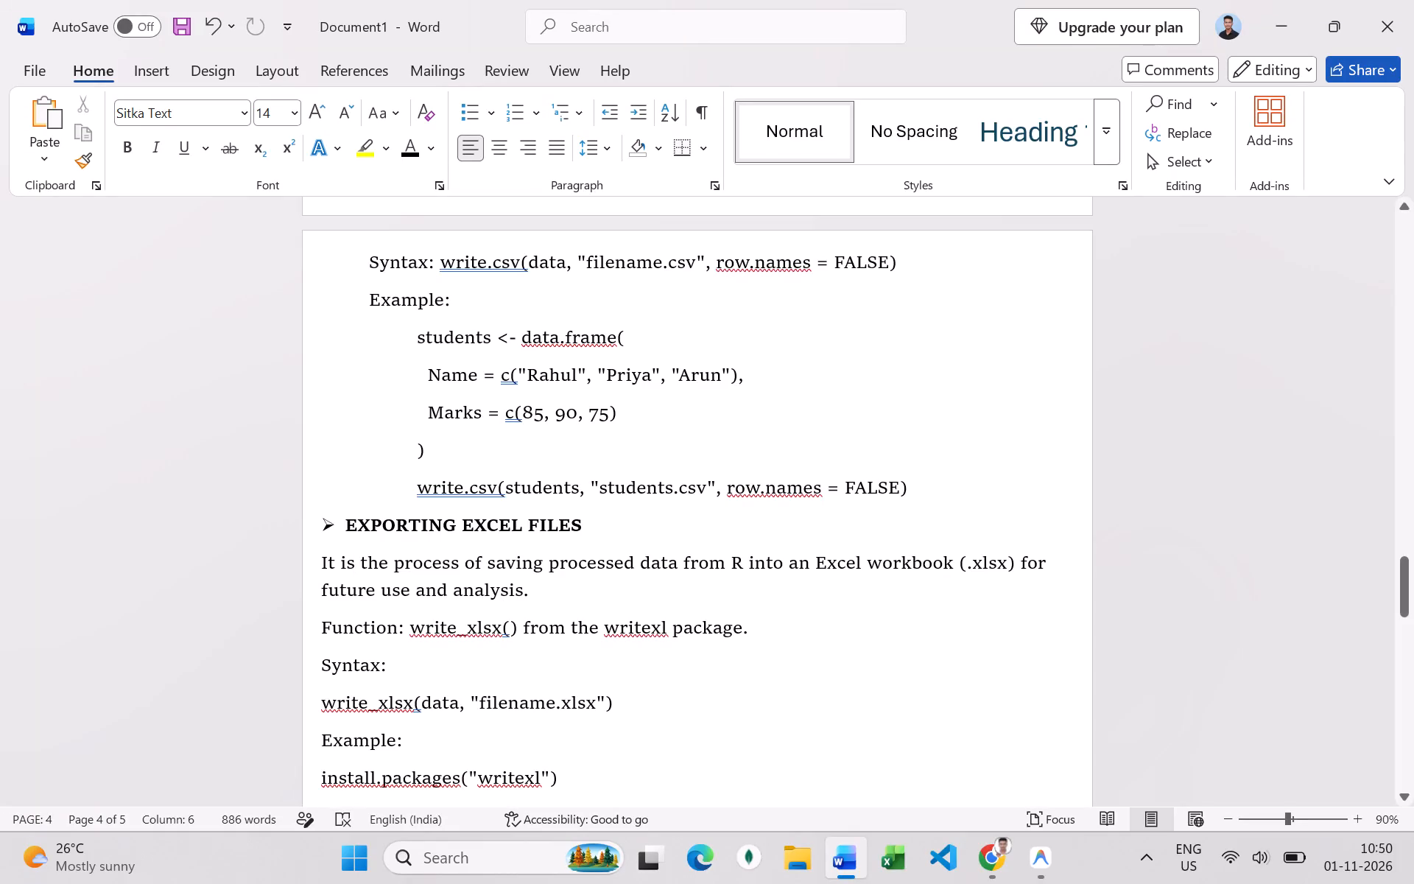
# Join the Excel section's write_xlsx syntax onto its "Syntax:" line and remove the two blank lines within the example code.
pyautogui.scroll(-3, 449, 642)
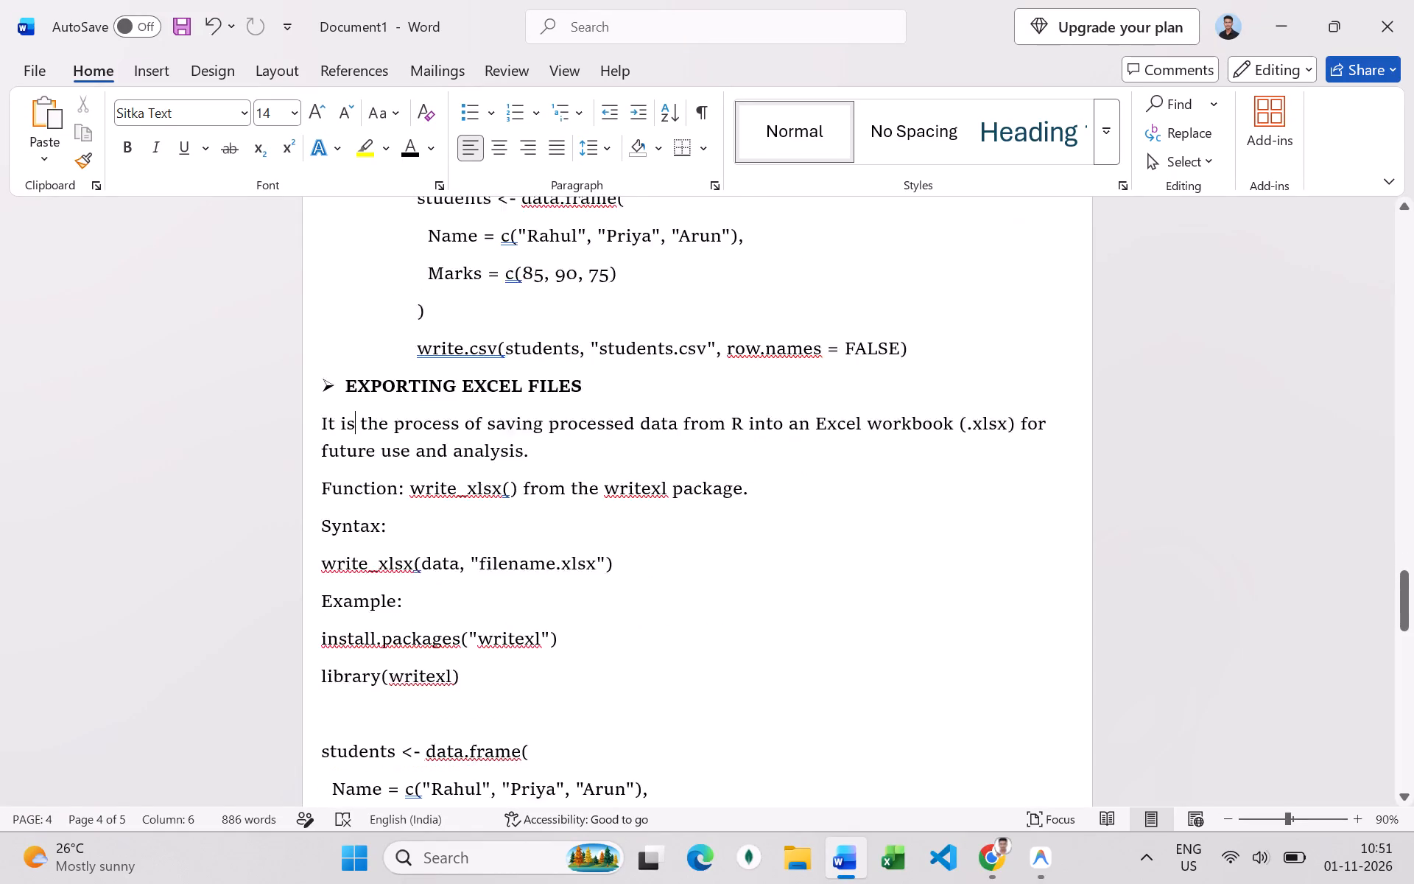
pyautogui.scroll(-1, 446, 647)
pyautogui.click(312, 516)
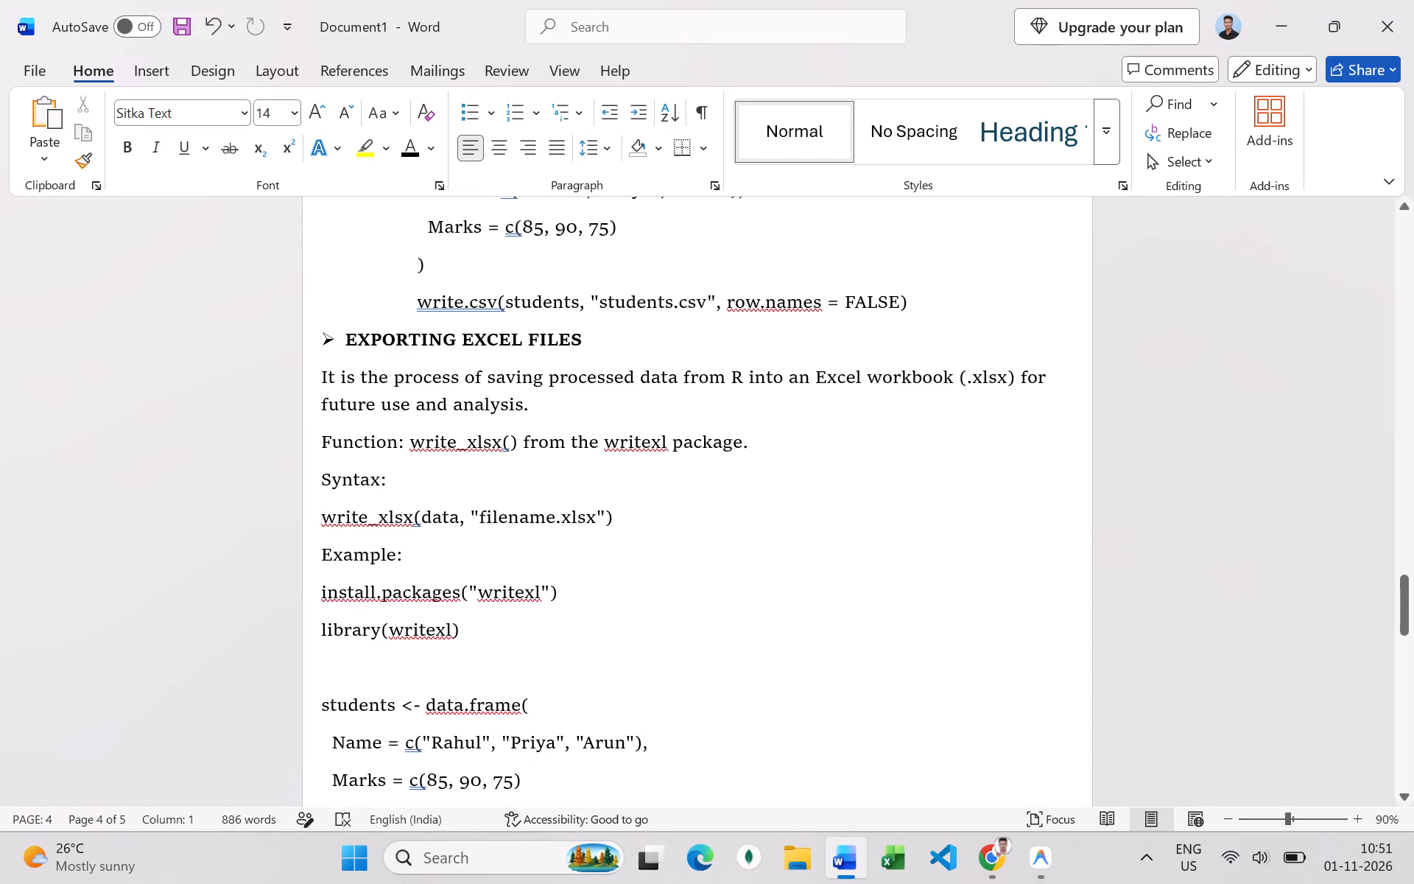
pyautogui.press('BackSpace')
pyautogui.press('space')
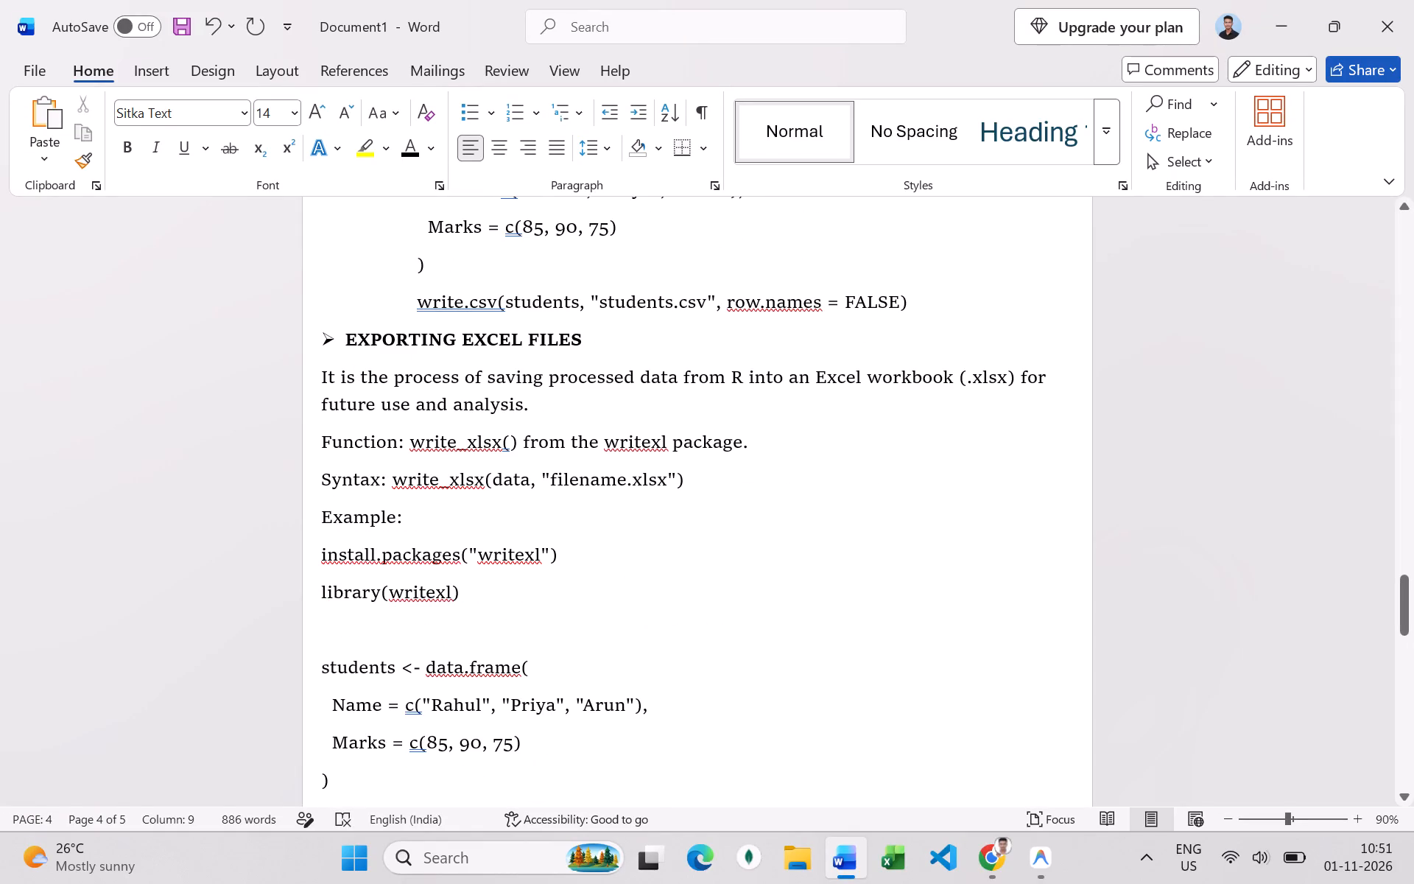
pyautogui.click(325, 564)
pyautogui.click(353, 639)
pyautogui.press('BackSpace')
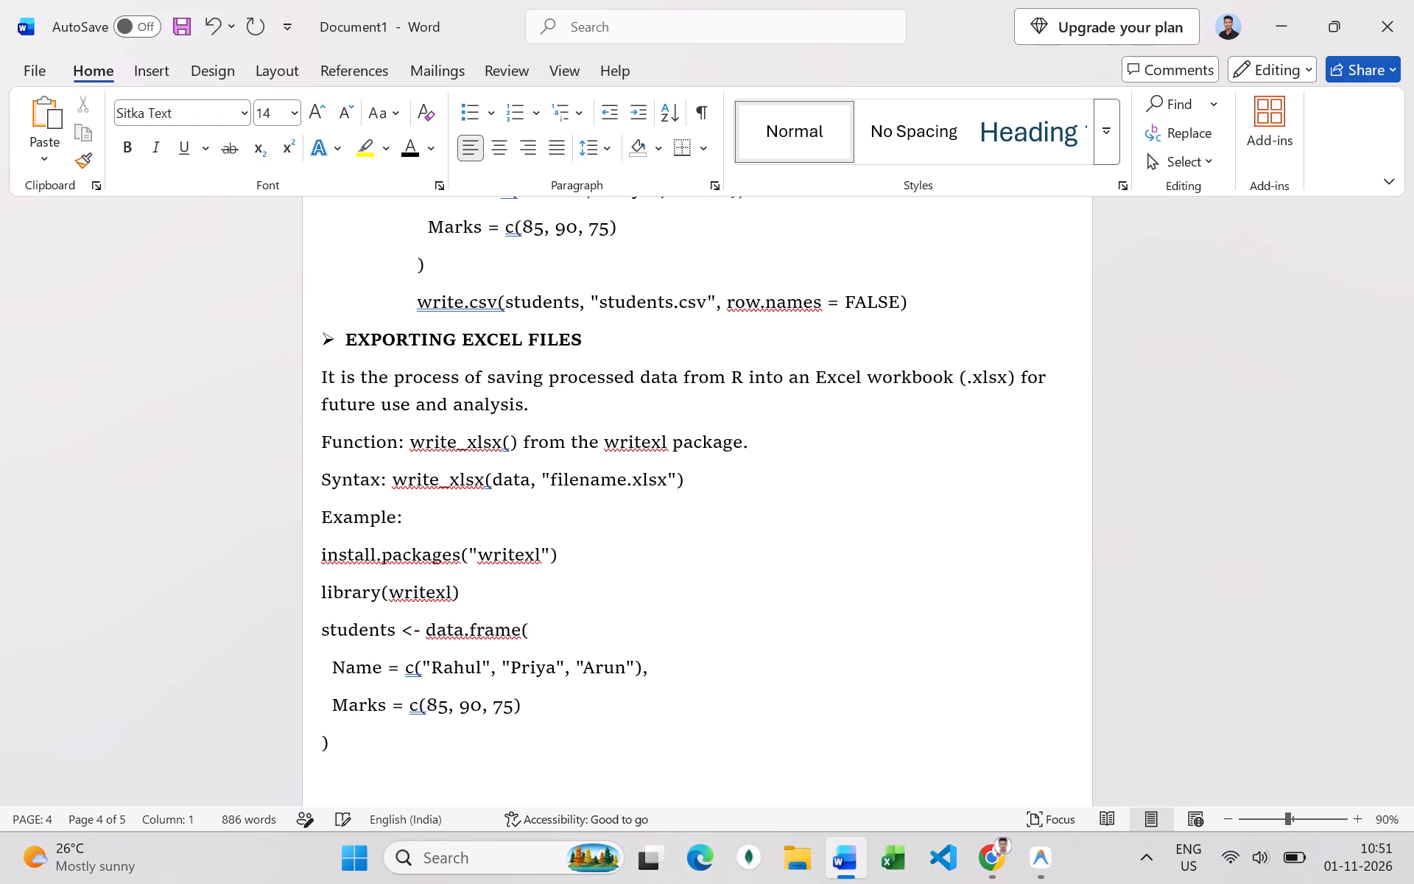
pyautogui.scroll(-4, 424, 673)
pyautogui.click(373, 592)
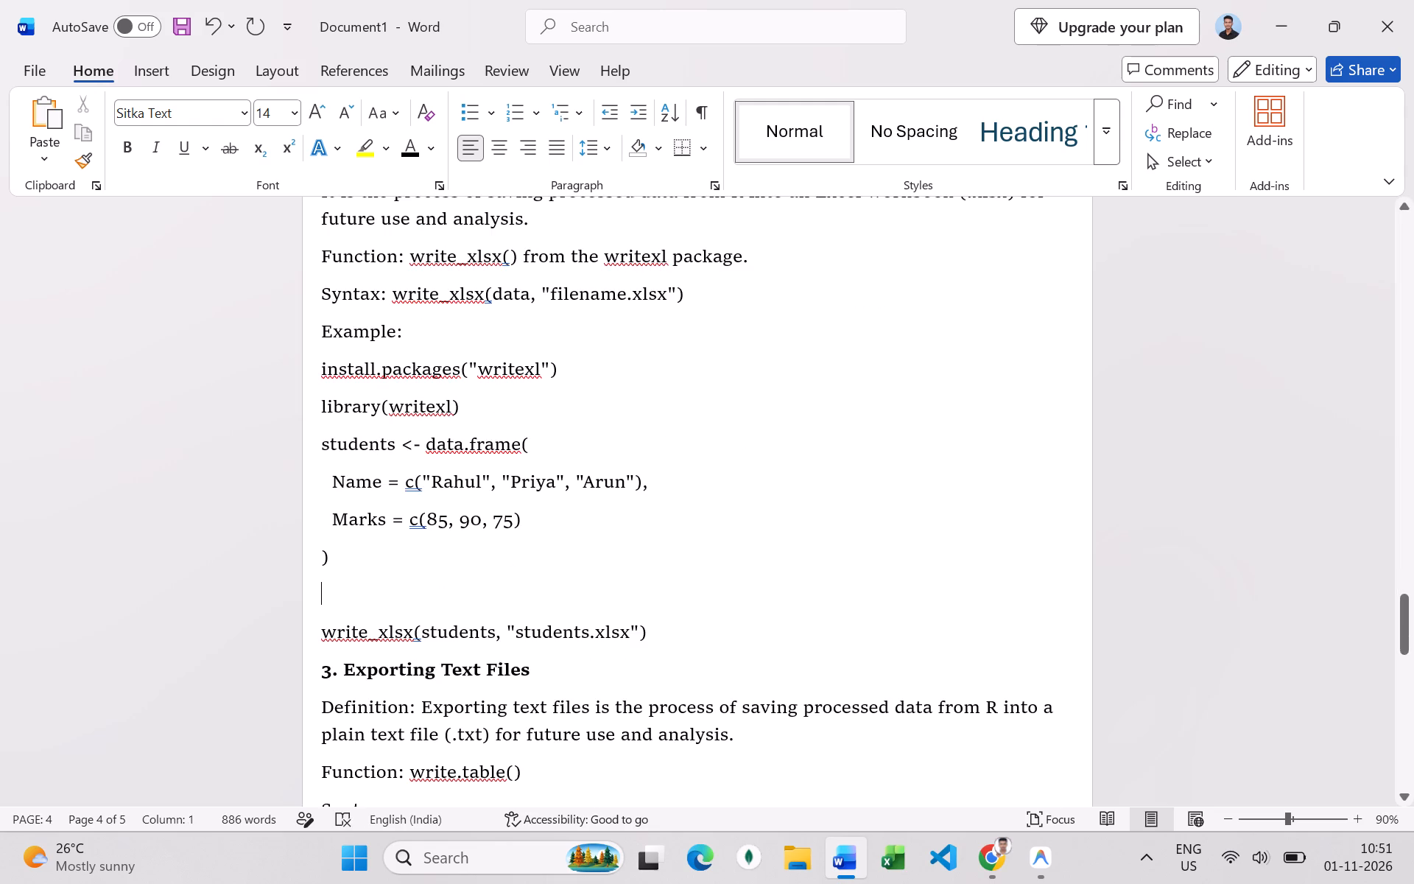
pyautogui.press('BackSpace')
# Indent the Excel section's Function, Syntax and Example lines one level and the example code below them two levels.
pyautogui.scroll(3, 465, 597)
pyautogui.moveTo(678, 732); pyautogui.dragTo(665, 732)
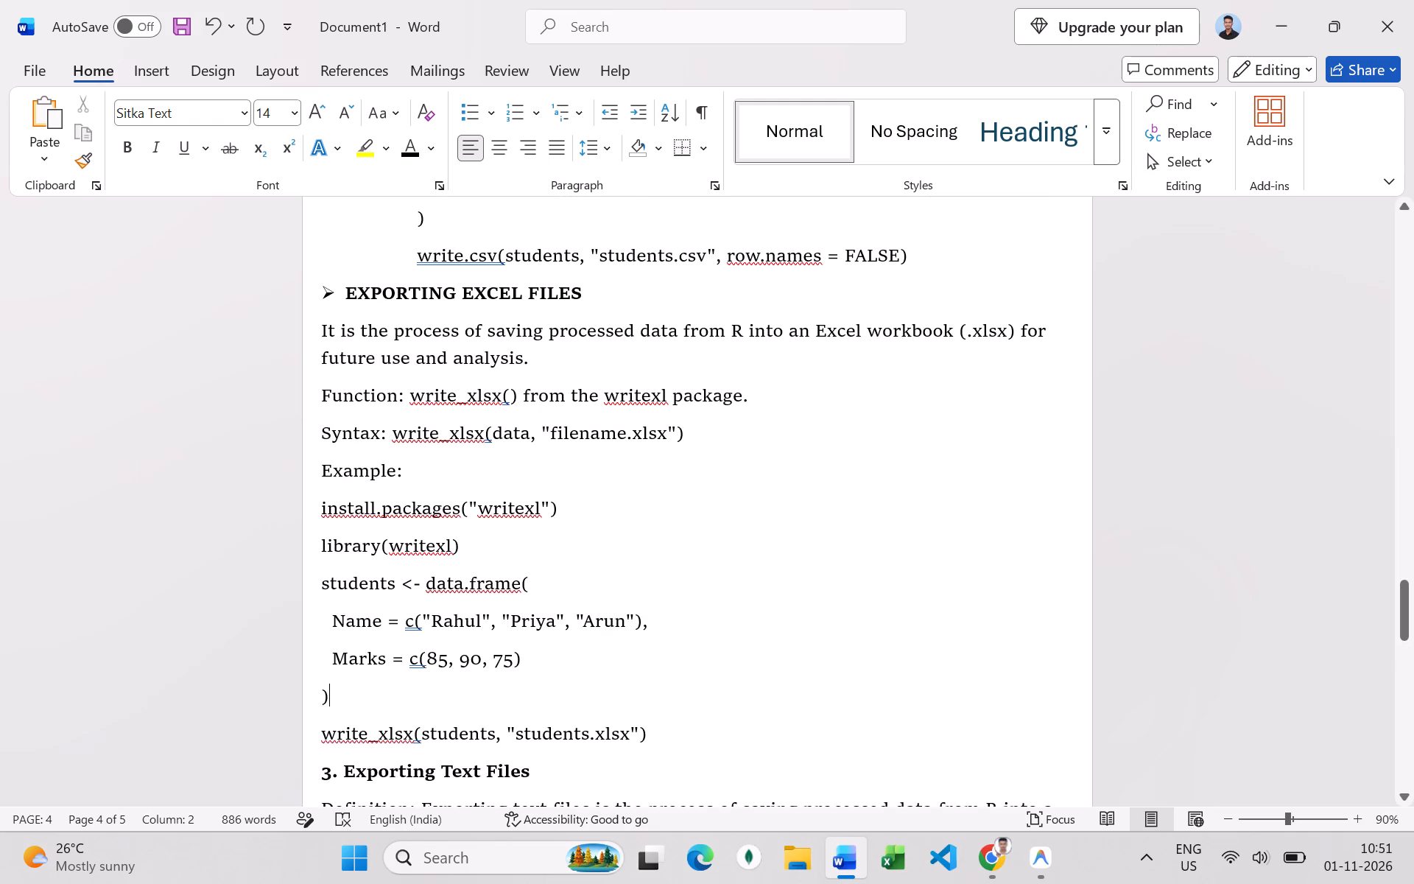
pyautogui.moveTo(665, 732); pyautogui.dragTo(305, 411)
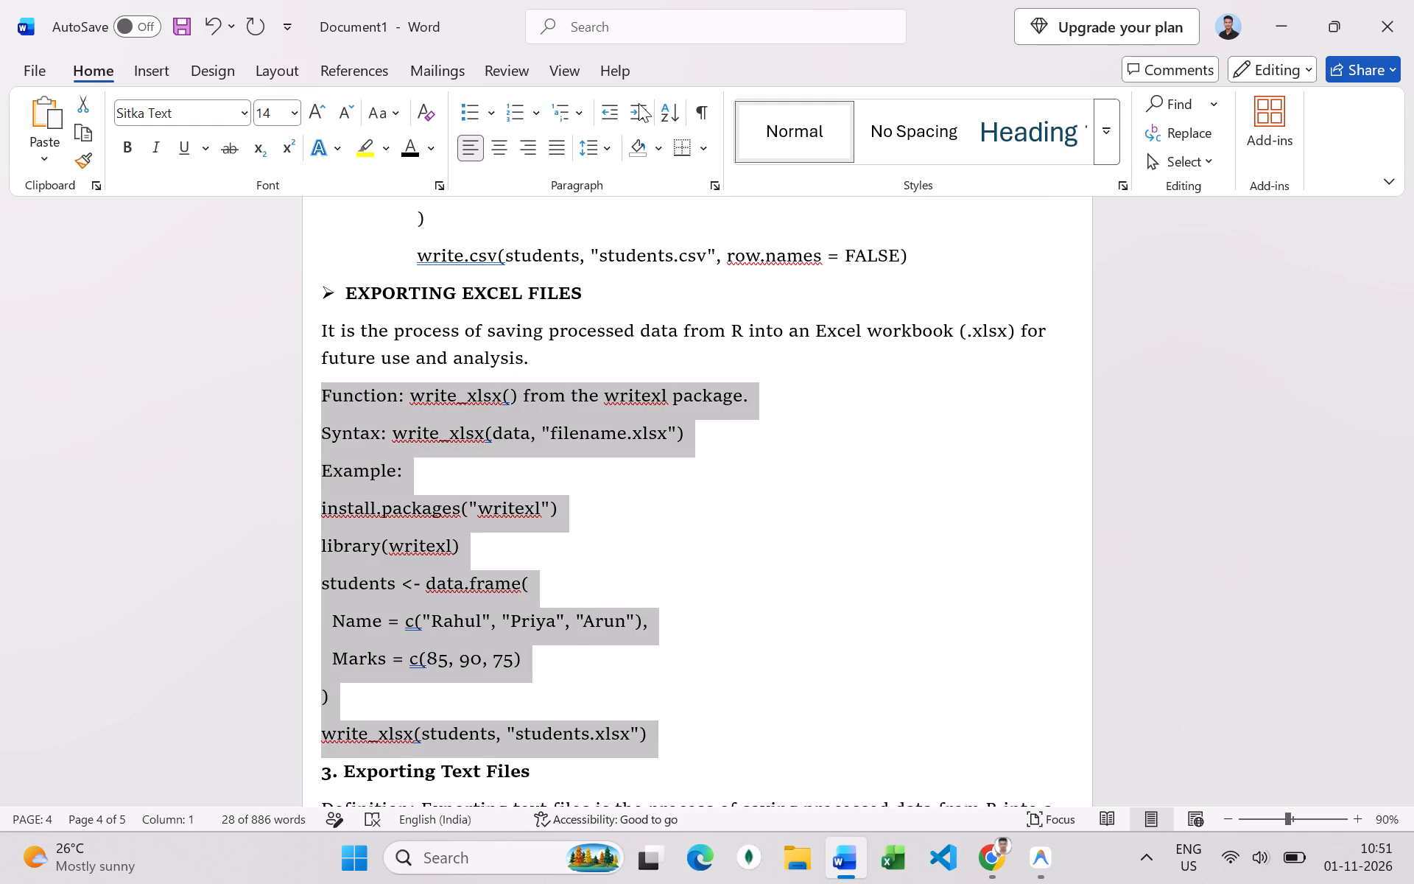
pyautogui.click(639, 103)
pyautogui.scroll(5, 536, 521)
pyautogui.scroll(-4, 536, 521)
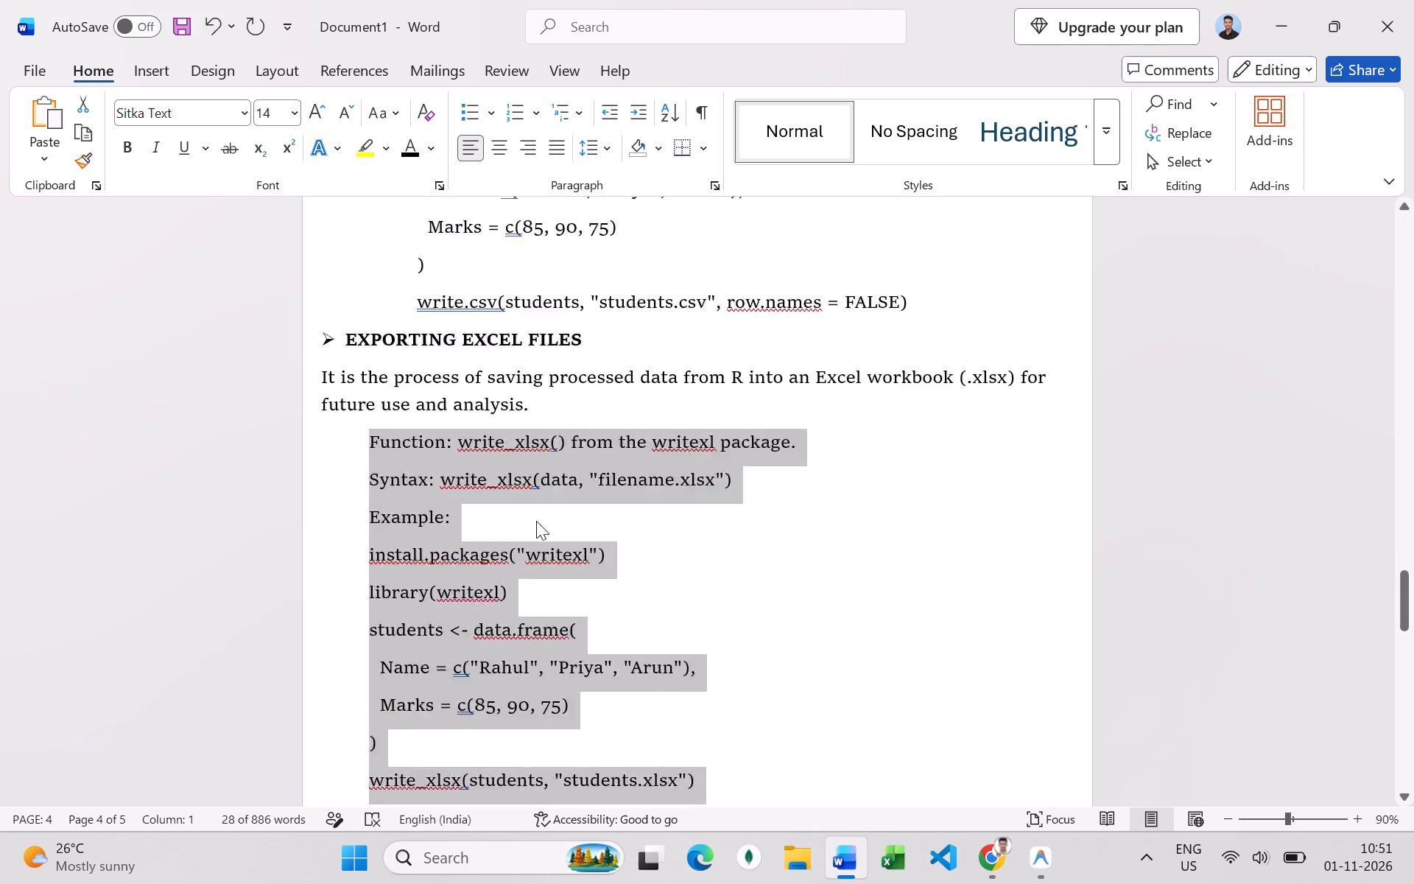
pyautogui.scroll(-4, 536, 521)
pyautogui.click(703, 595)
pyautogui.moveTo(703, 595); pyautogui.dragTo(353, 429)
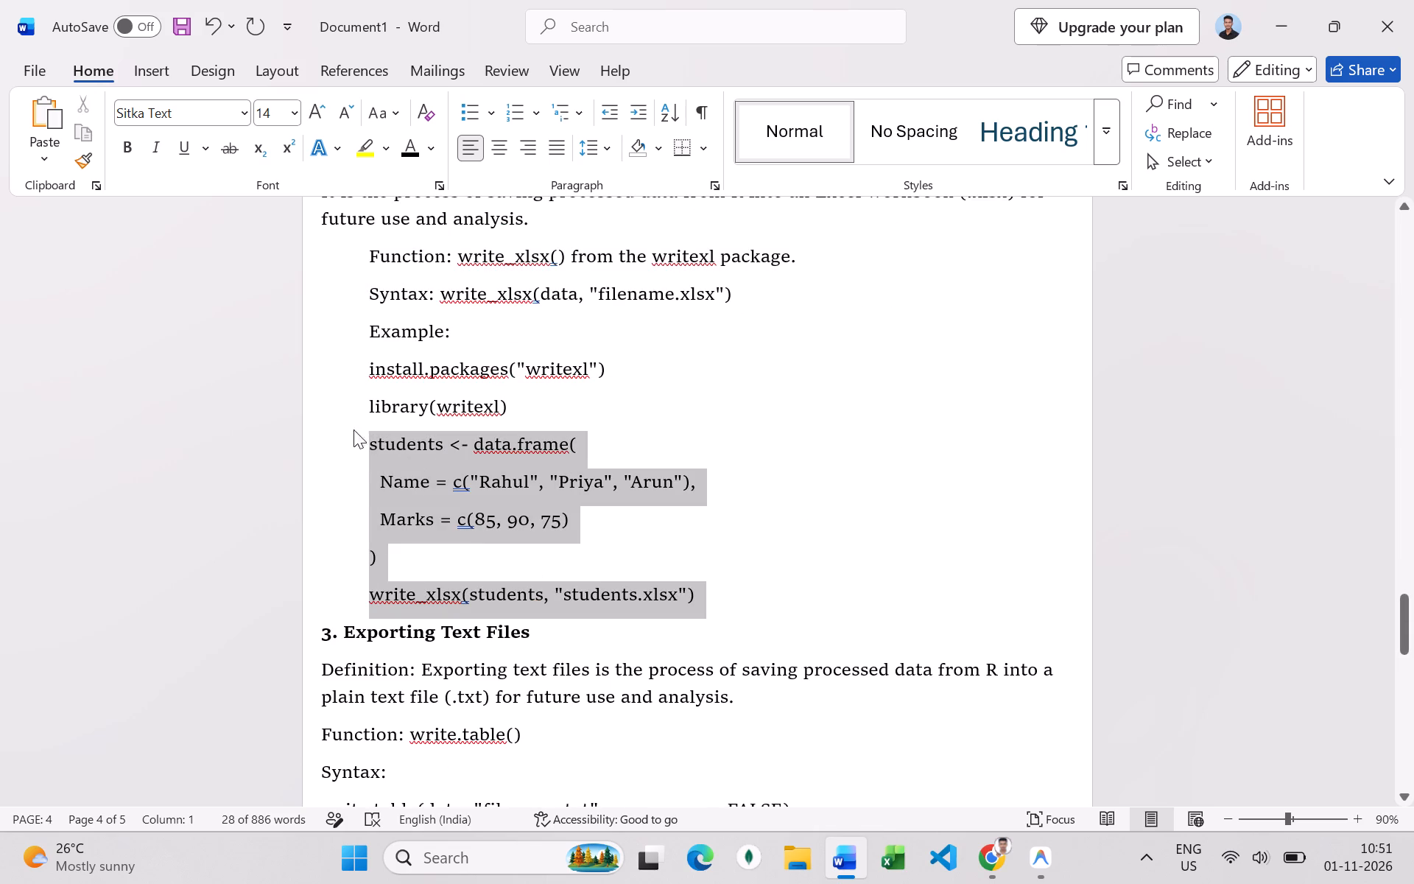
pyautogui.moveTo(353, 429); pyautogui.dragTo(339, 367)
pyautogui.click(650, 116)
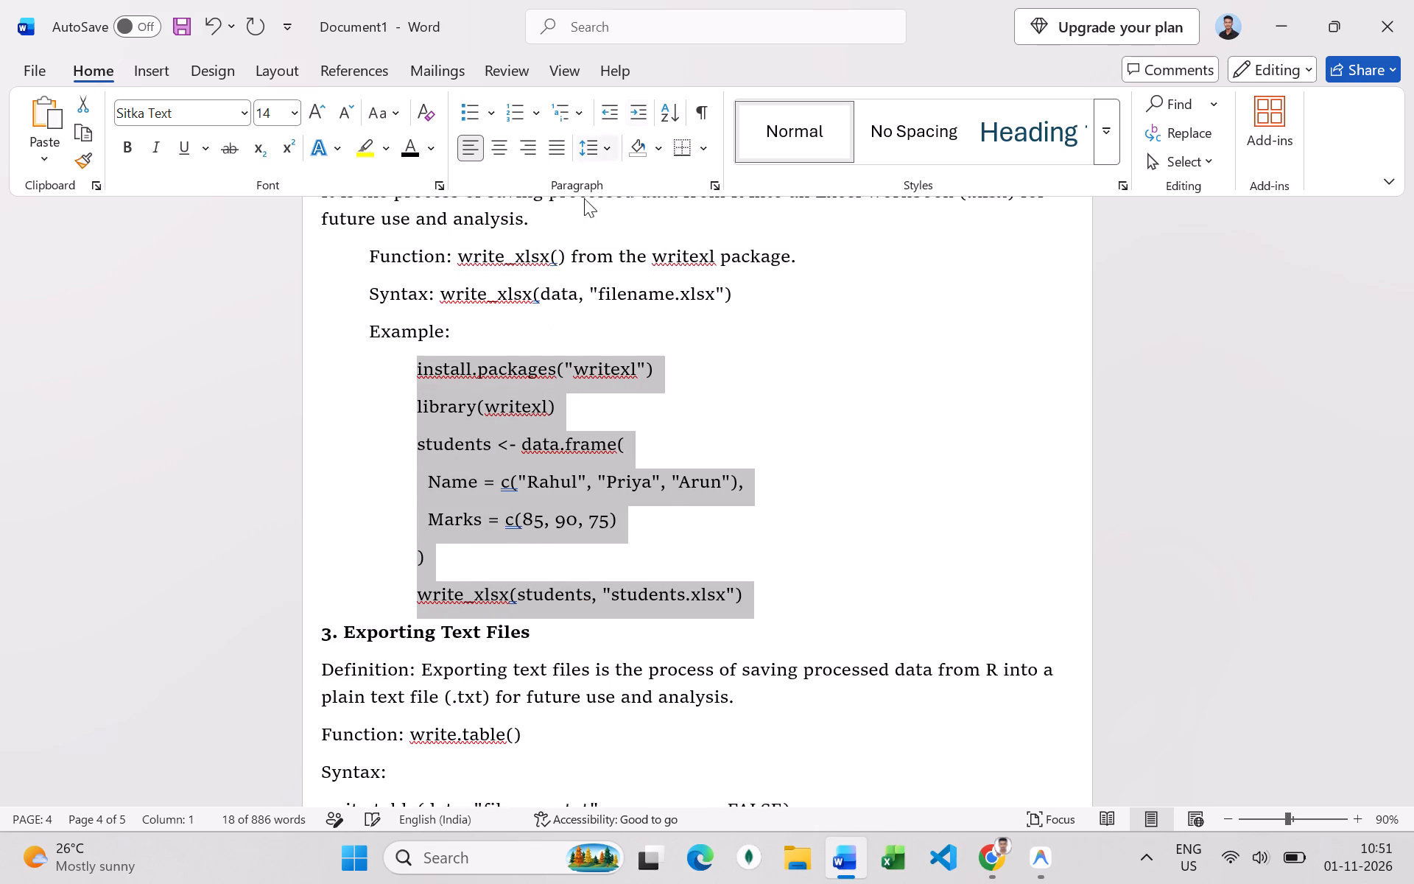
# Replace the "3." numbering of the "Exporting Text Files" heading with an arrow bullet and change the heading to uppercase.
pyautogui.scroll(12, 492, 350)
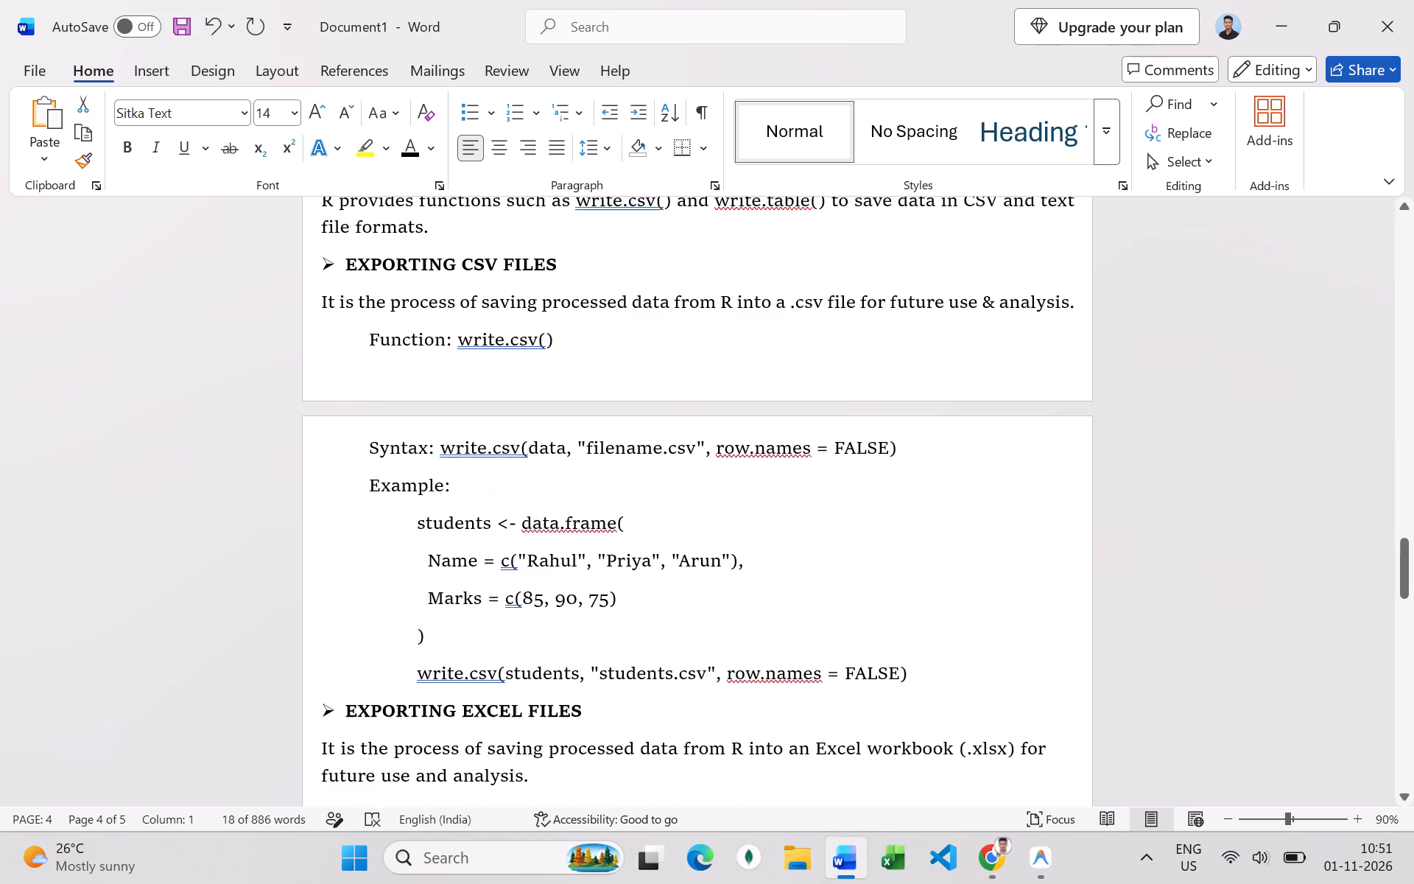
pyautogui.scroll(-18, 450, 373)
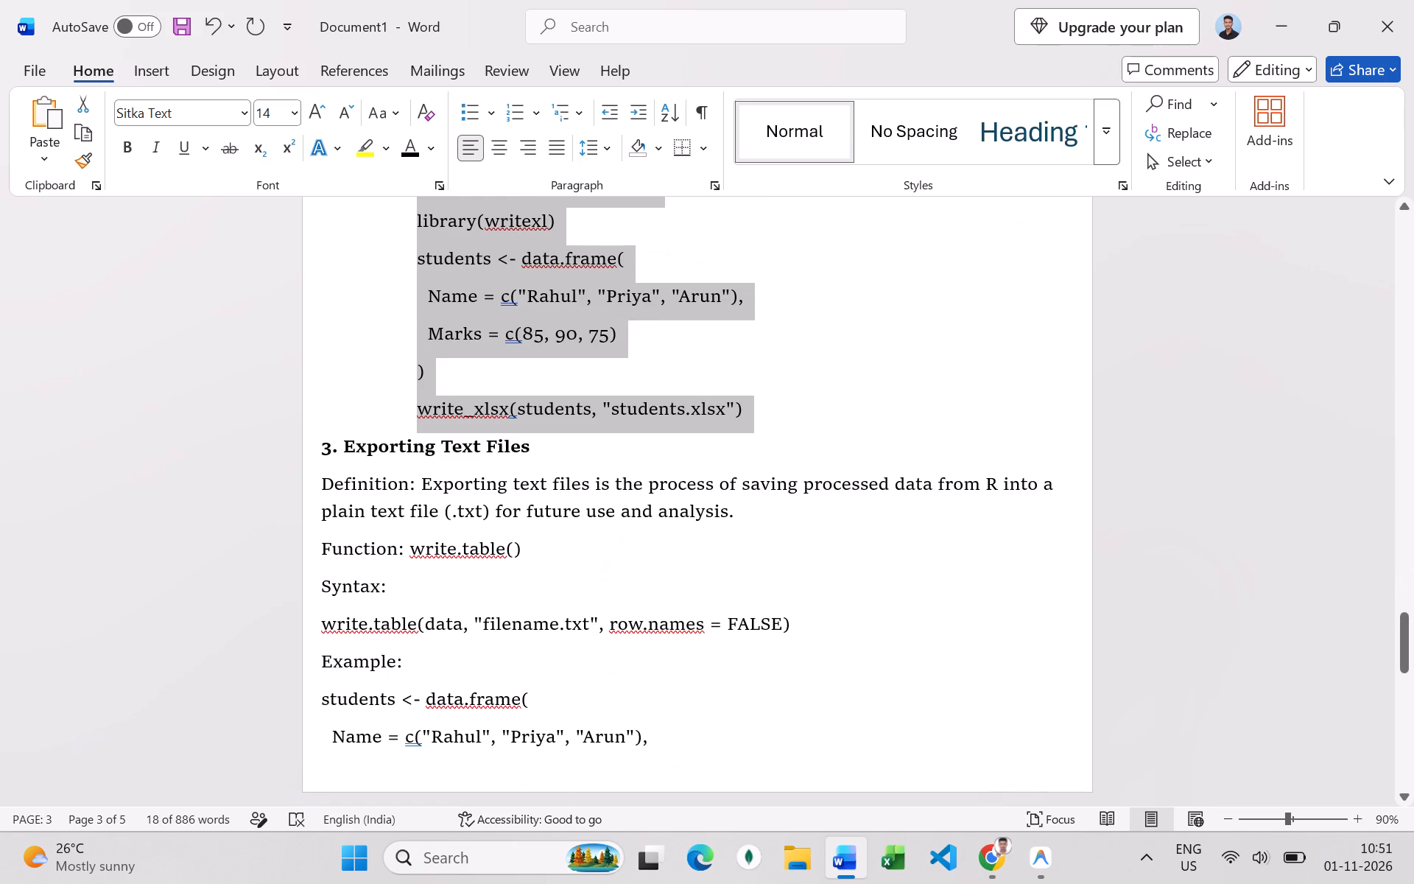
pyautogui.click(345, 346)
pyautogui.press('BackSpace')
pyautogui.press('BackSpace')
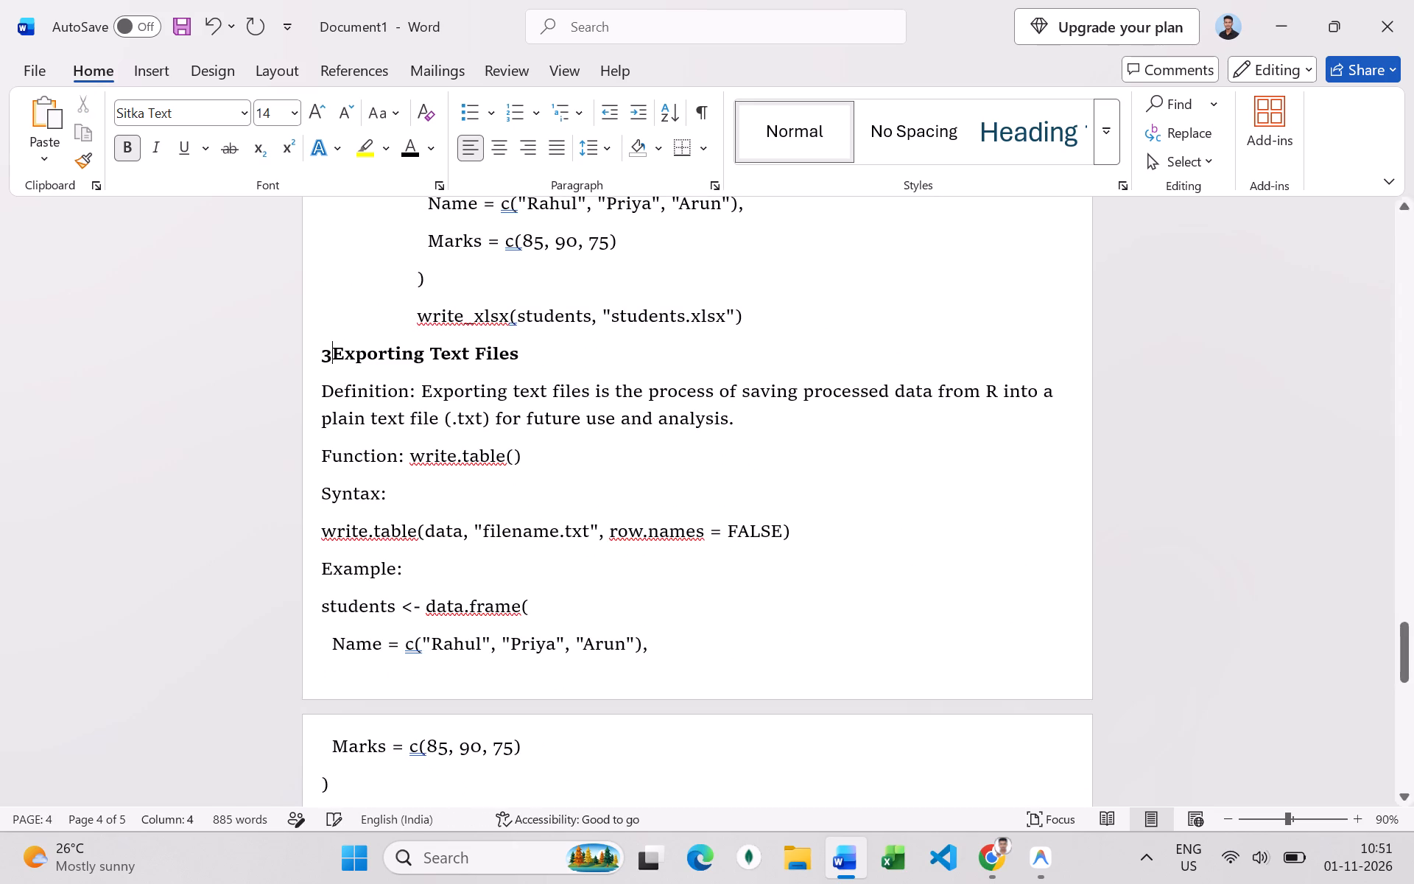
pyautogui.press('BackSpace')
pyautogui.click(496, 113)
pyautogui.click(493, 189)
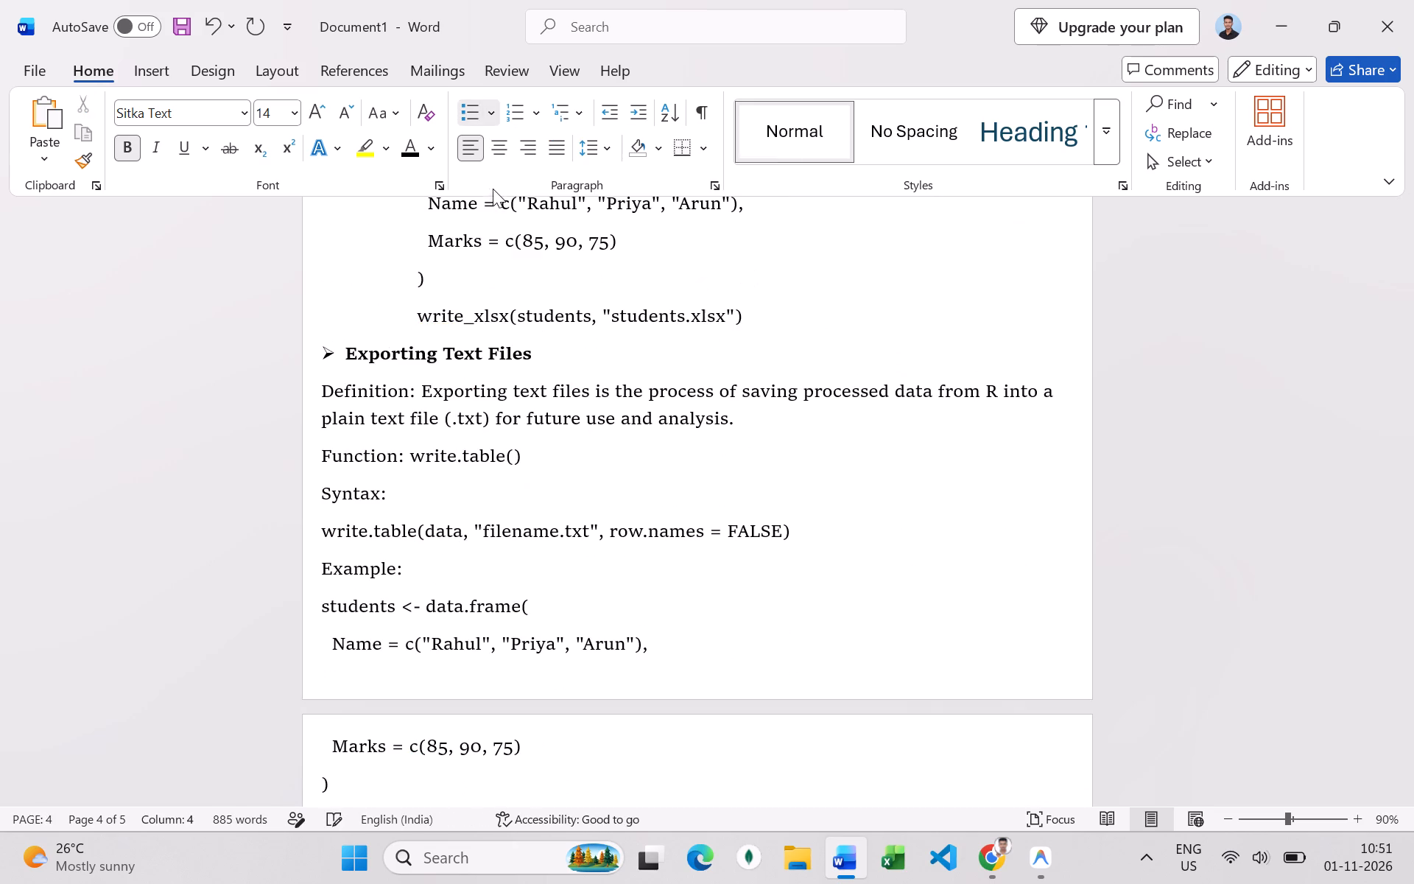
pyautogui.moveTo(549, 359); pyautogui.dragTo(371, 348)
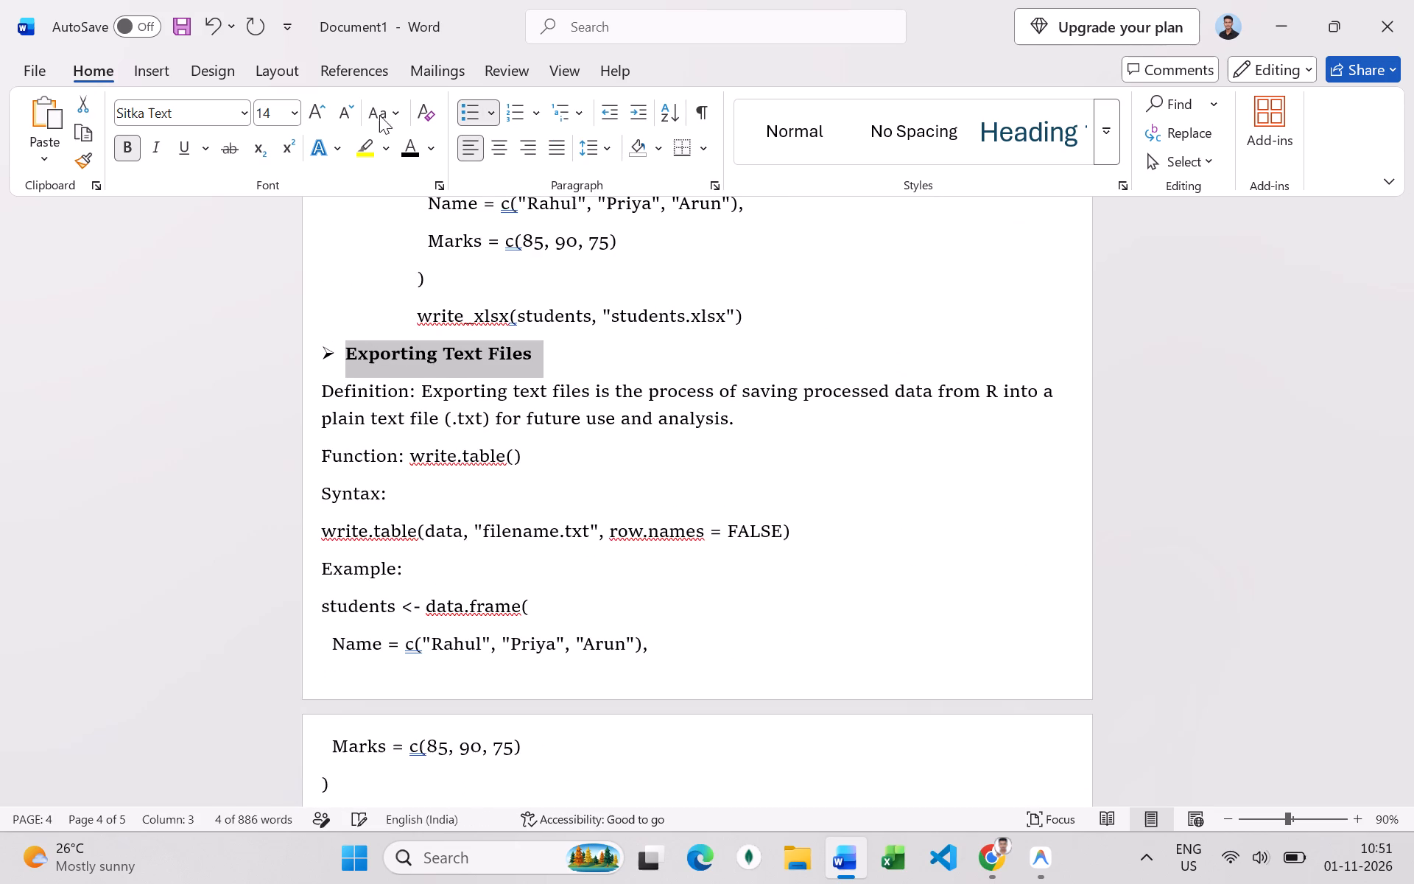
pyautogui.click(379, 115)
pyautogui.click(389, 203)
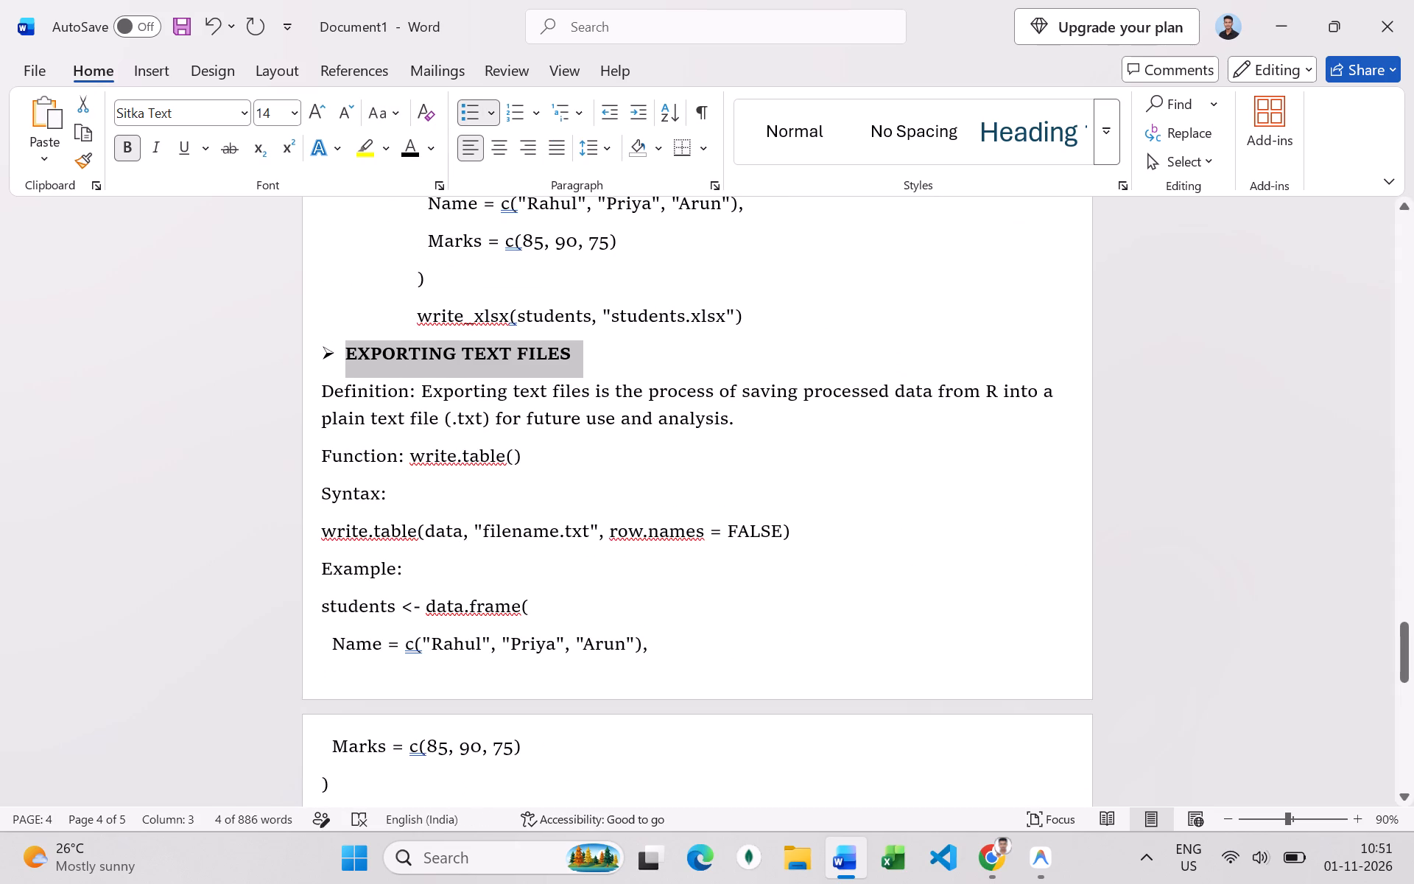
# Replace "Definition: Exporting text files" with "It" at the start of the text export definition.
pyautogui.moveTo(592, 400); pyautogui.dragTo(337, 389)
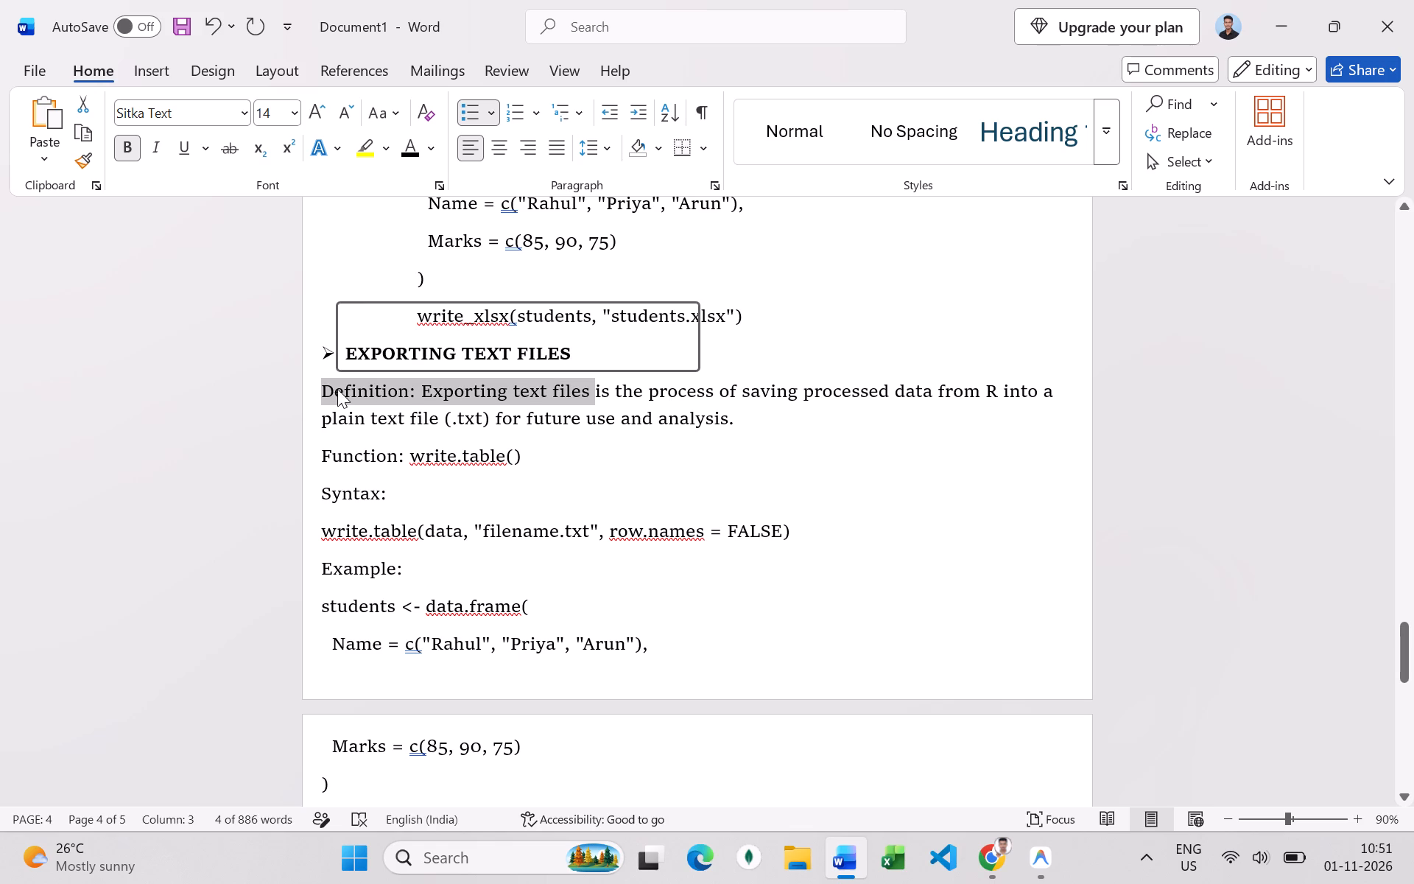
pyautogui.write('It')
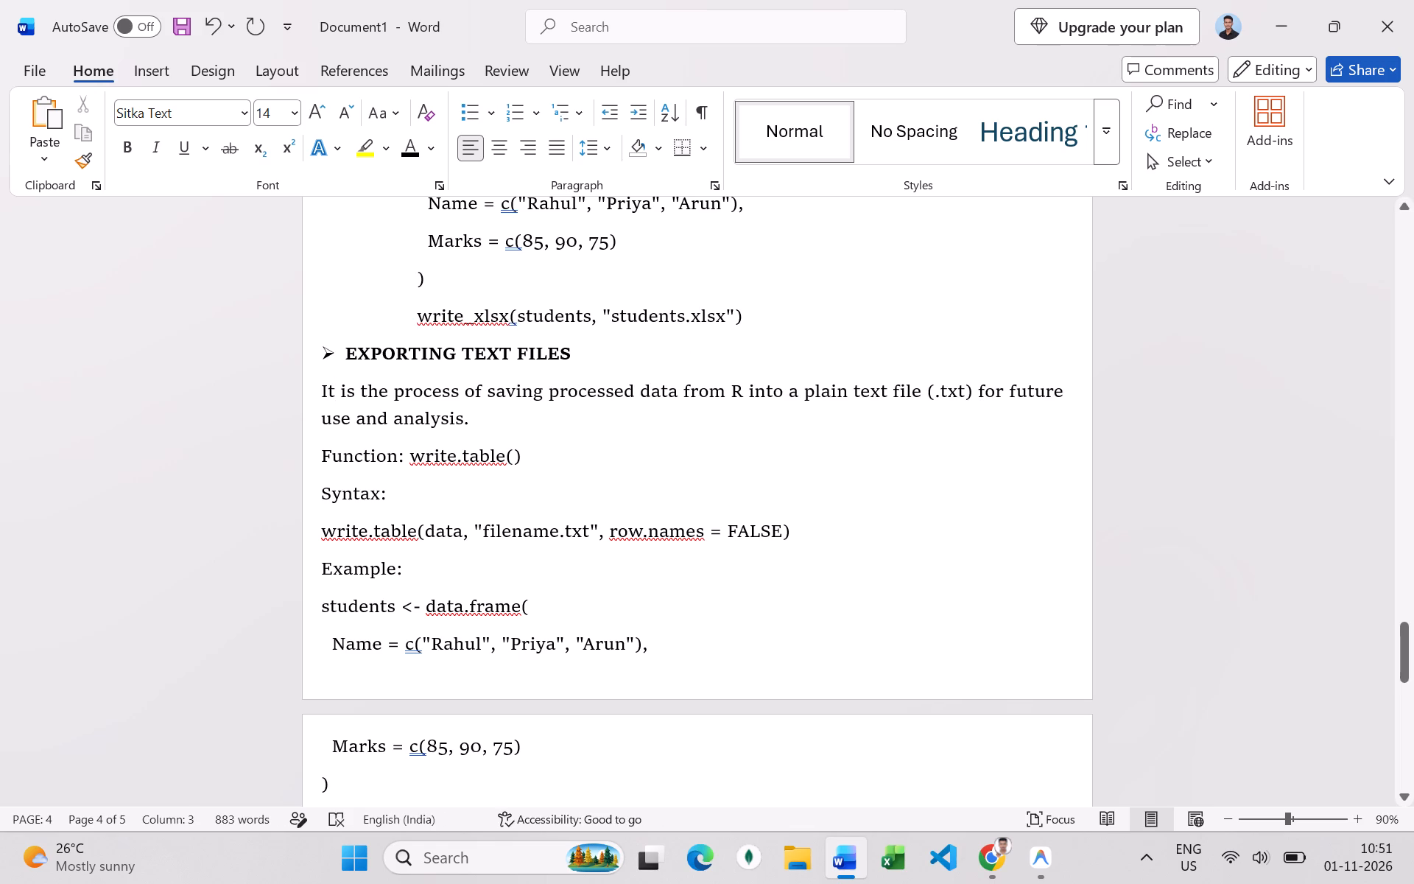
# Join the text section's write.table syntax onto its "Syntax:" line and remove the blank line before the example's write.table call.
pyautogui.click(325, 539)
pyautogui.press('BackSpace')
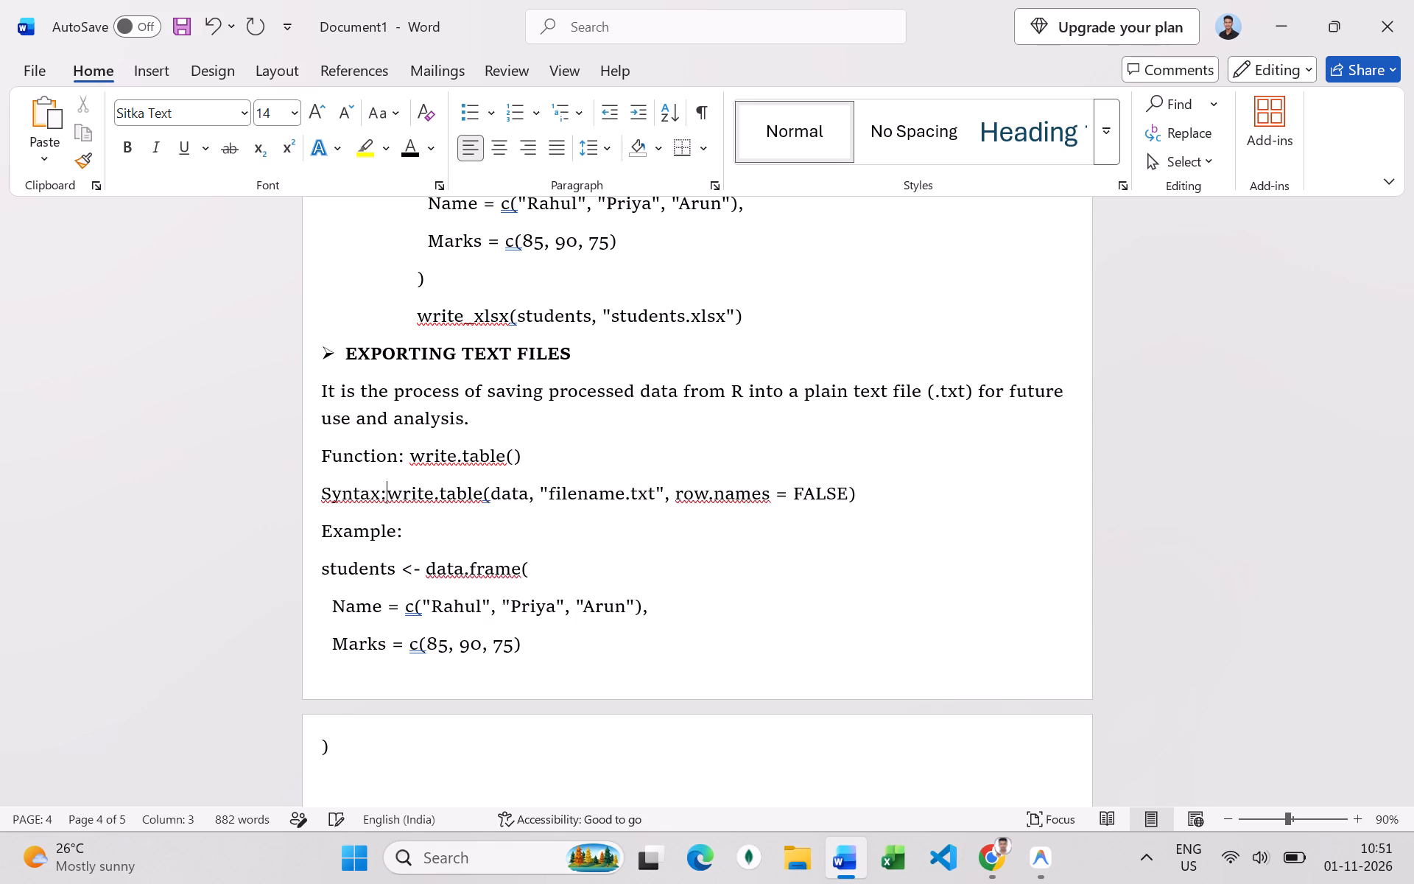
pyautogui.press('space')
pyautogui.scroll(-4, 356, 588)
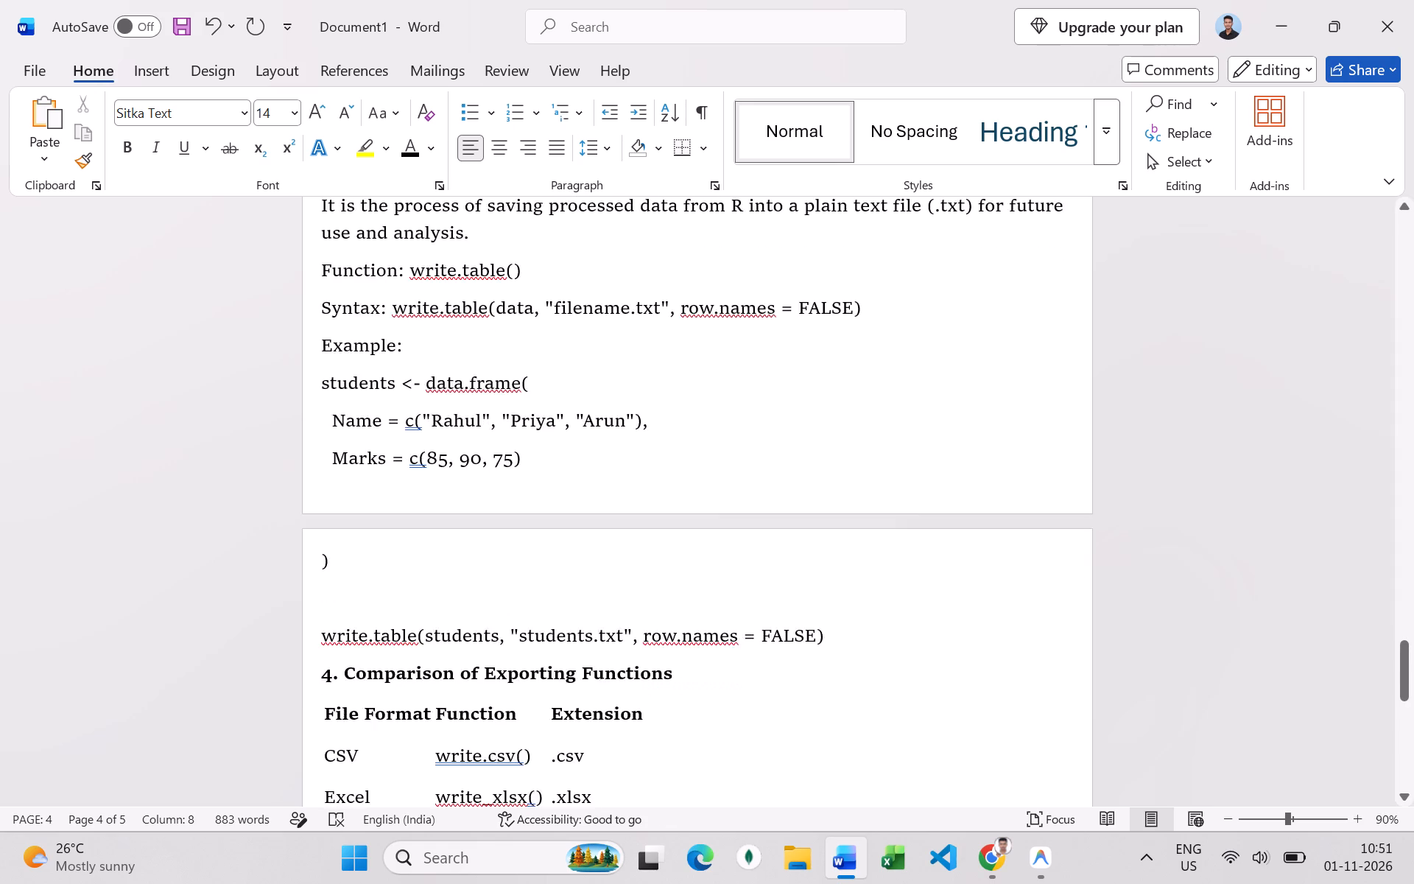
pyautogui.scroll(-2, 351, 583)
pyautogui.click(351, 500)
pyautogui.press('BackSpace')
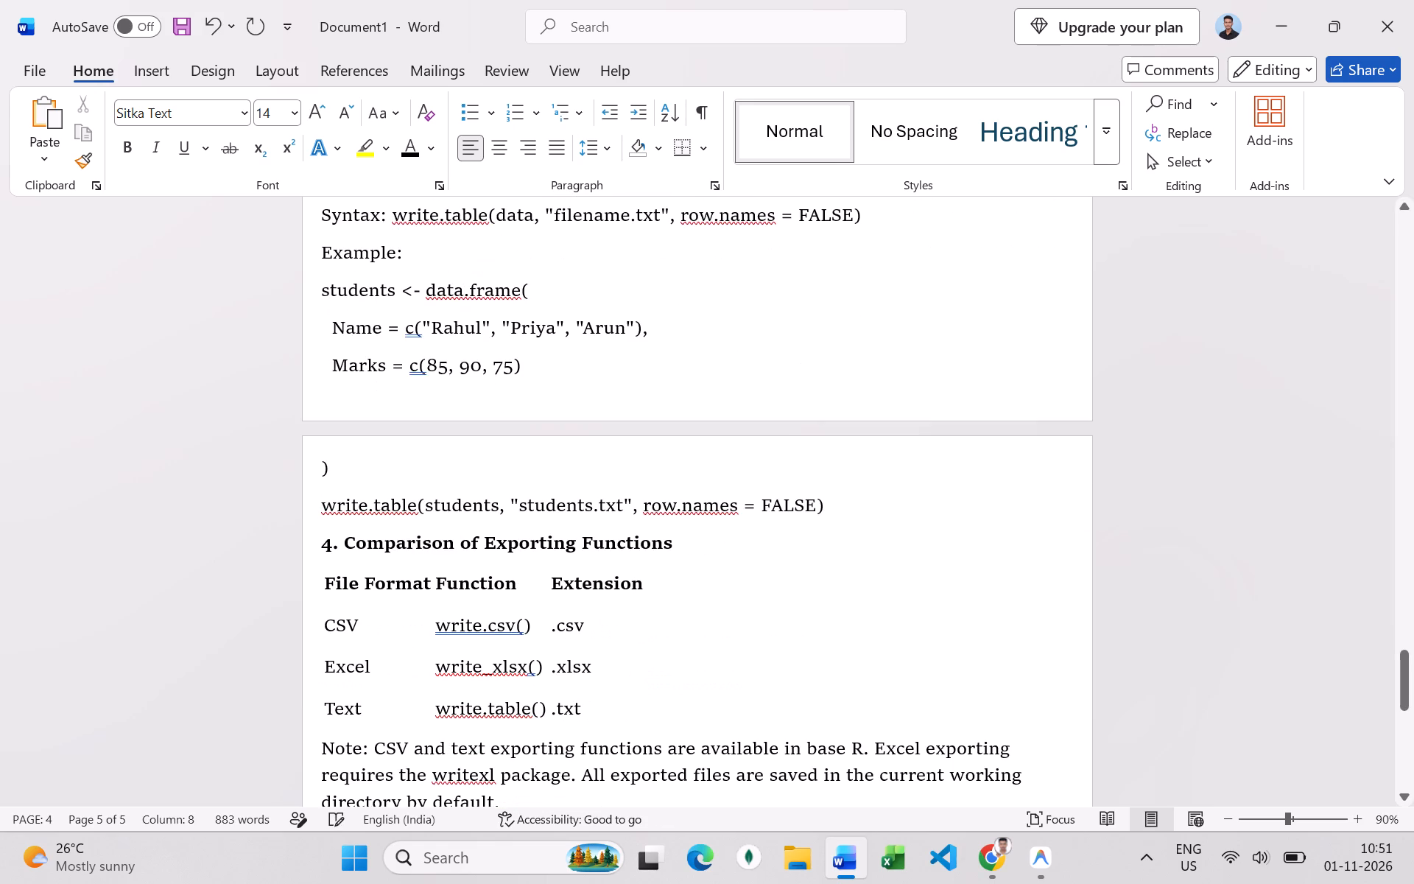
# Delete the "4. Comparison of Exporting Functions" heading, its table and the note below it.
pyautogui.moveTo(319, 555); pyautogui.dragTo(485, 883)
pyautogui.press('BackSpace')
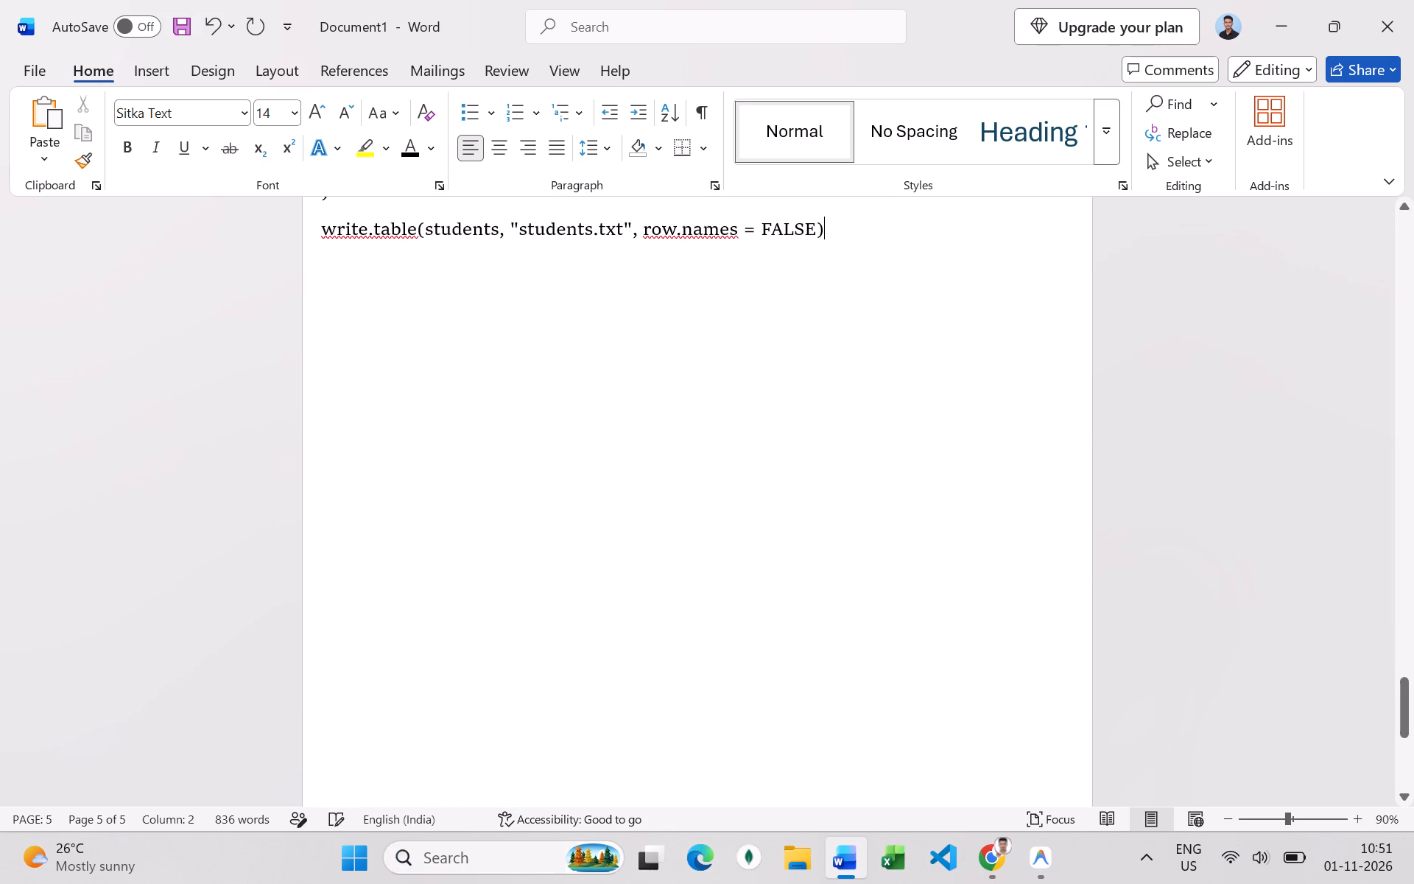
# Move the closing parenthesis of the CSV example's data frame up to the end of the Marks line, separated by spaces.
pyautogui.scroll(9, 517, 623)
pyautogui.scroll(16, 394, 614)
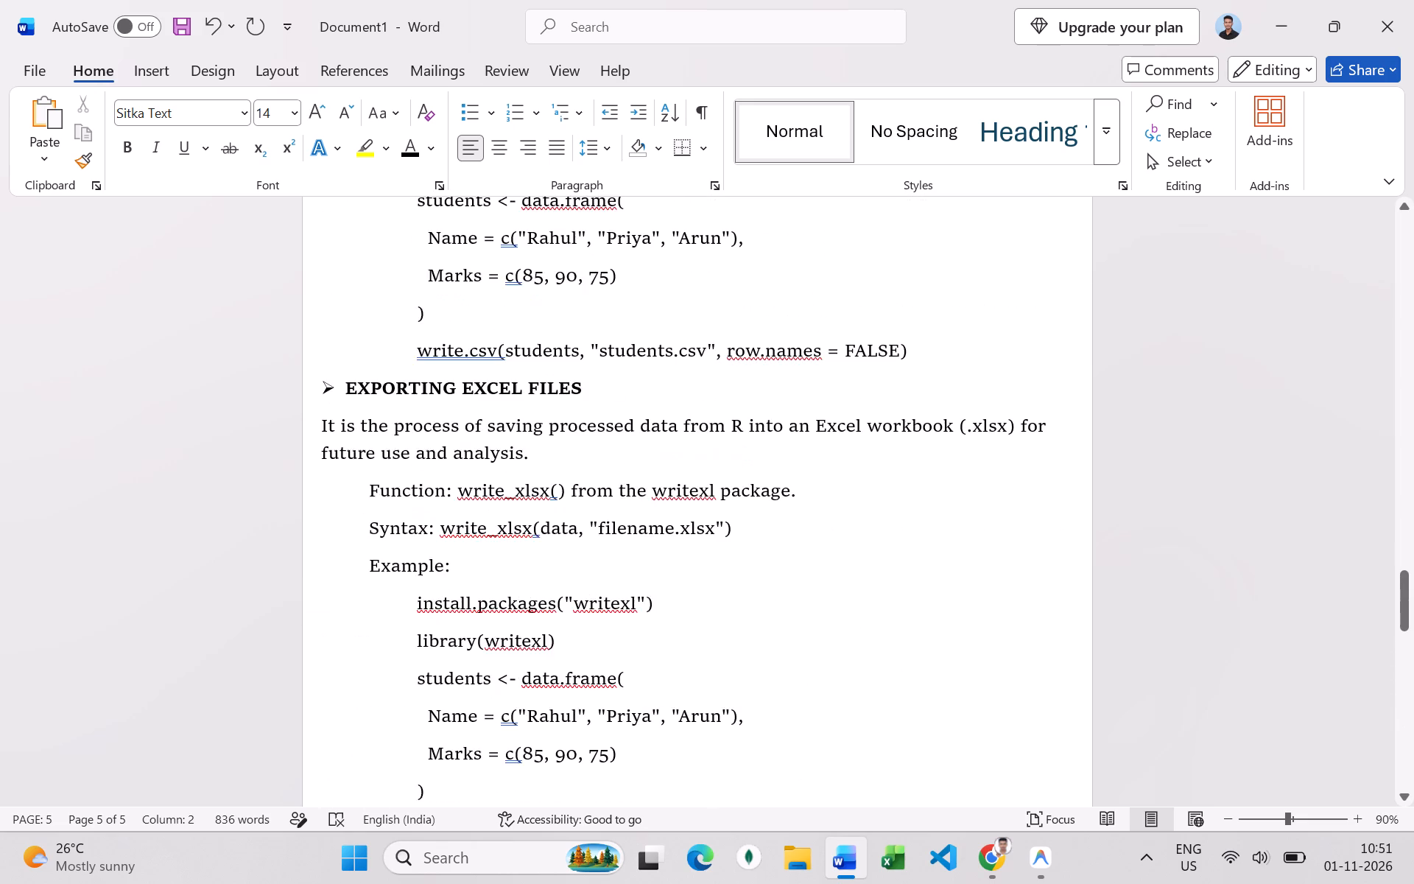
pyautogui.scroll(11, 394, 614)
pyautogui.scroll(4, 468, 556)
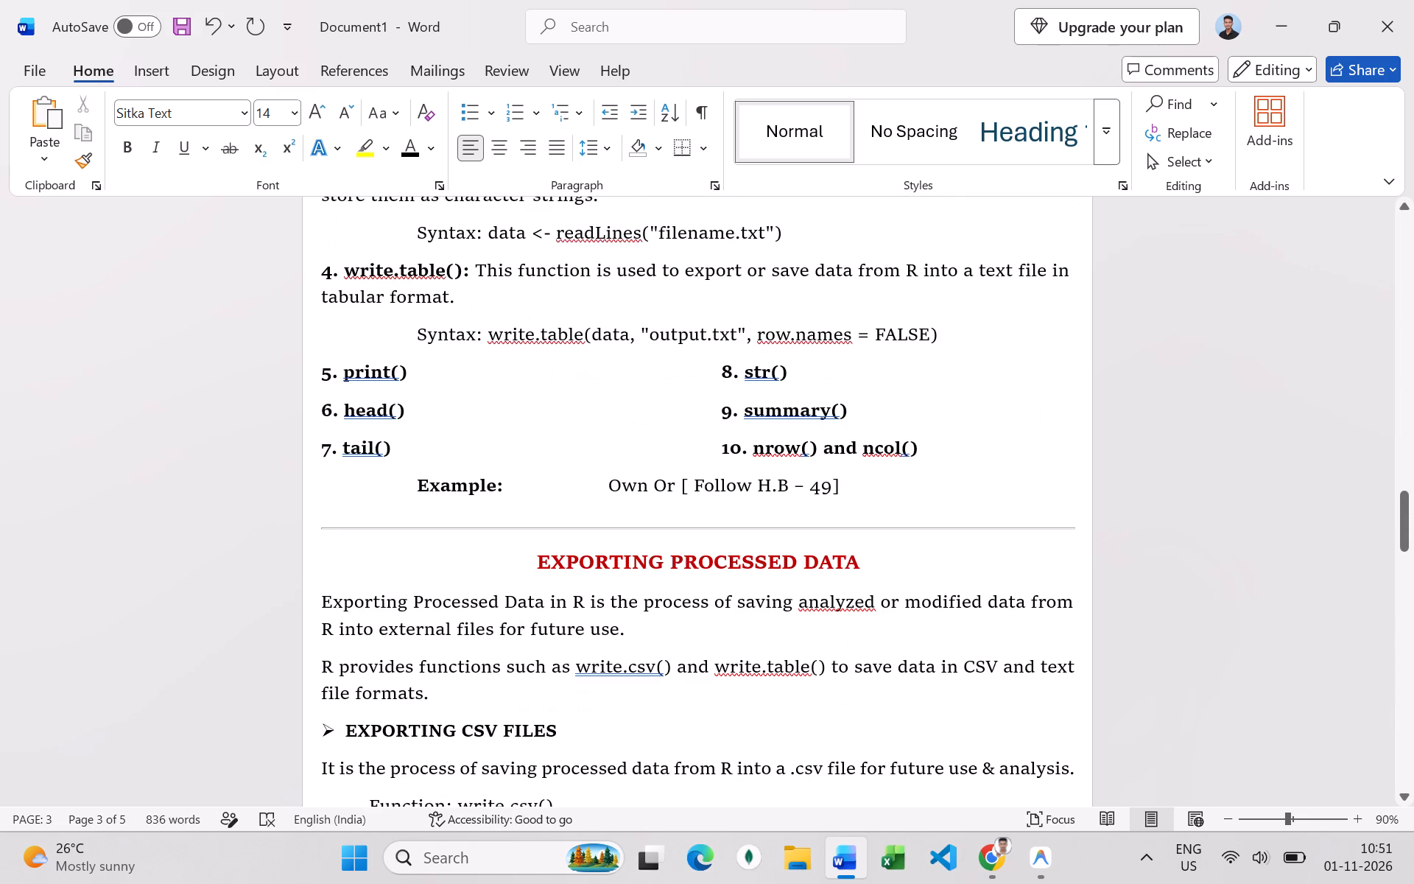
pyautogui.scroll(7, 469, 555)
pyautogui.scroll(-8, 469, 555)
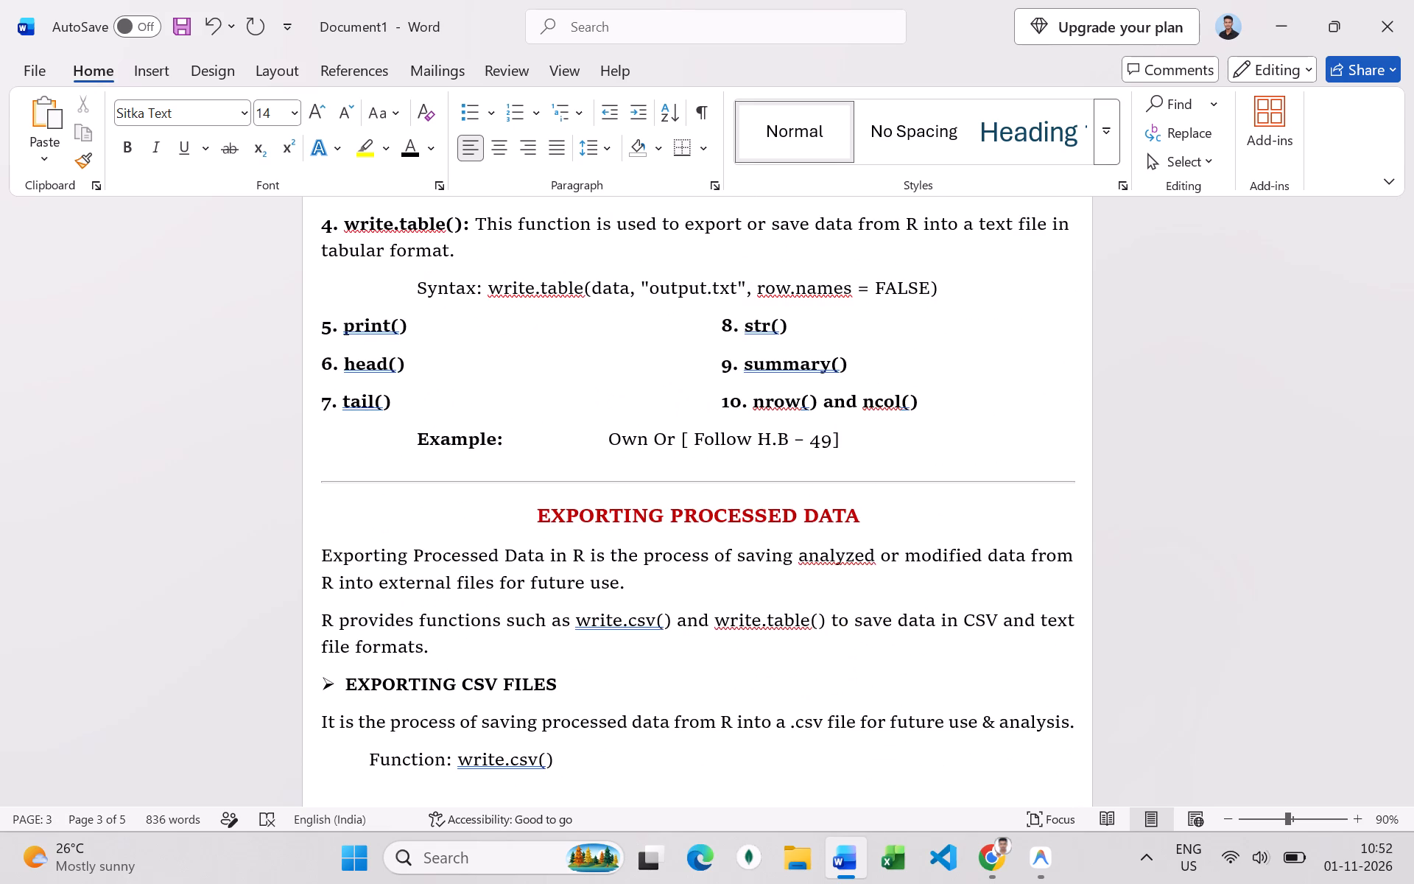
pyautogui.scroll(-6, 461, 561)
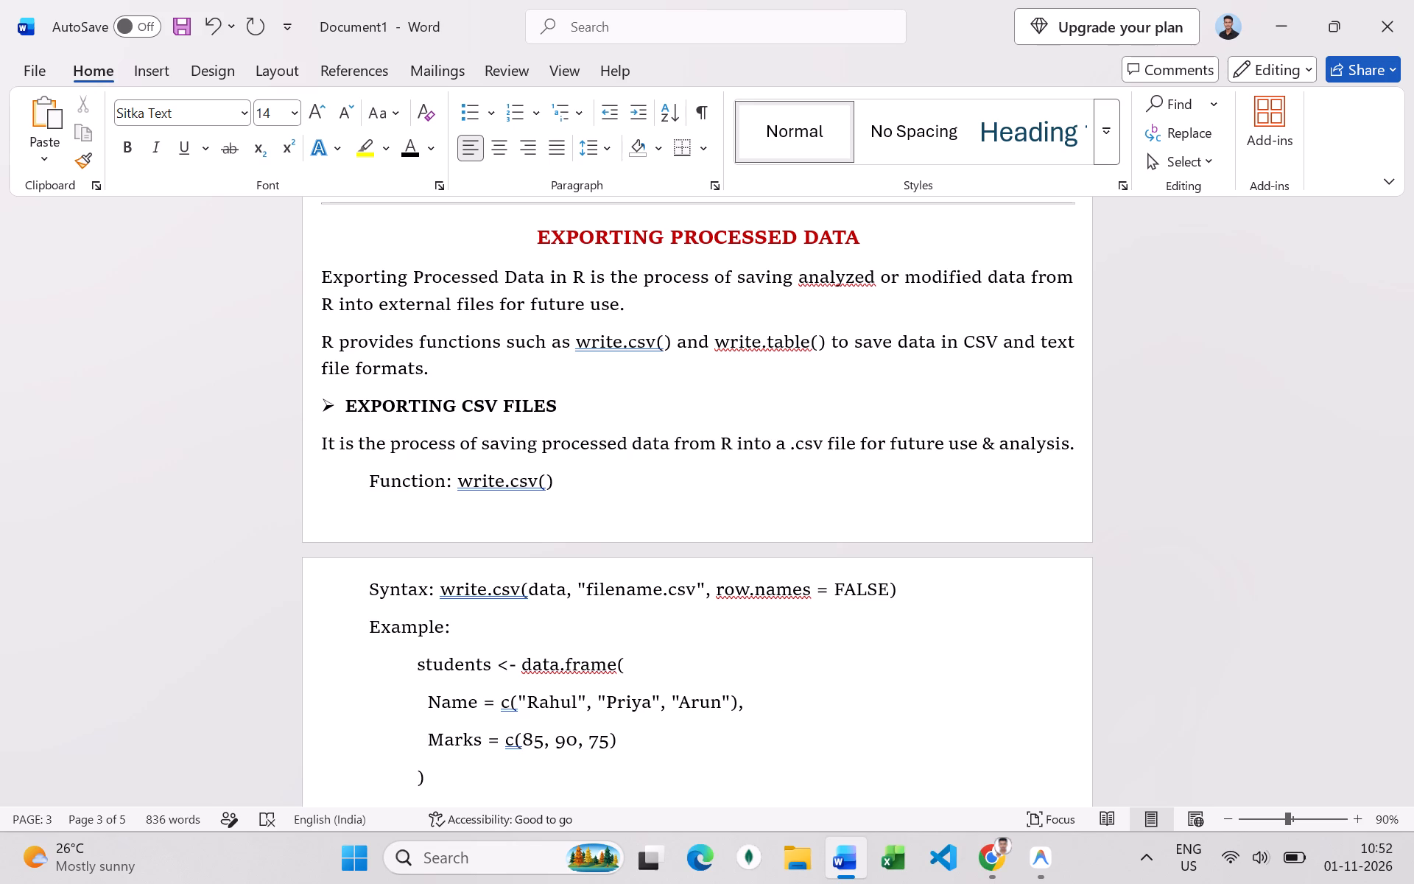
pyautogui.scroll(-3, 521, 586)
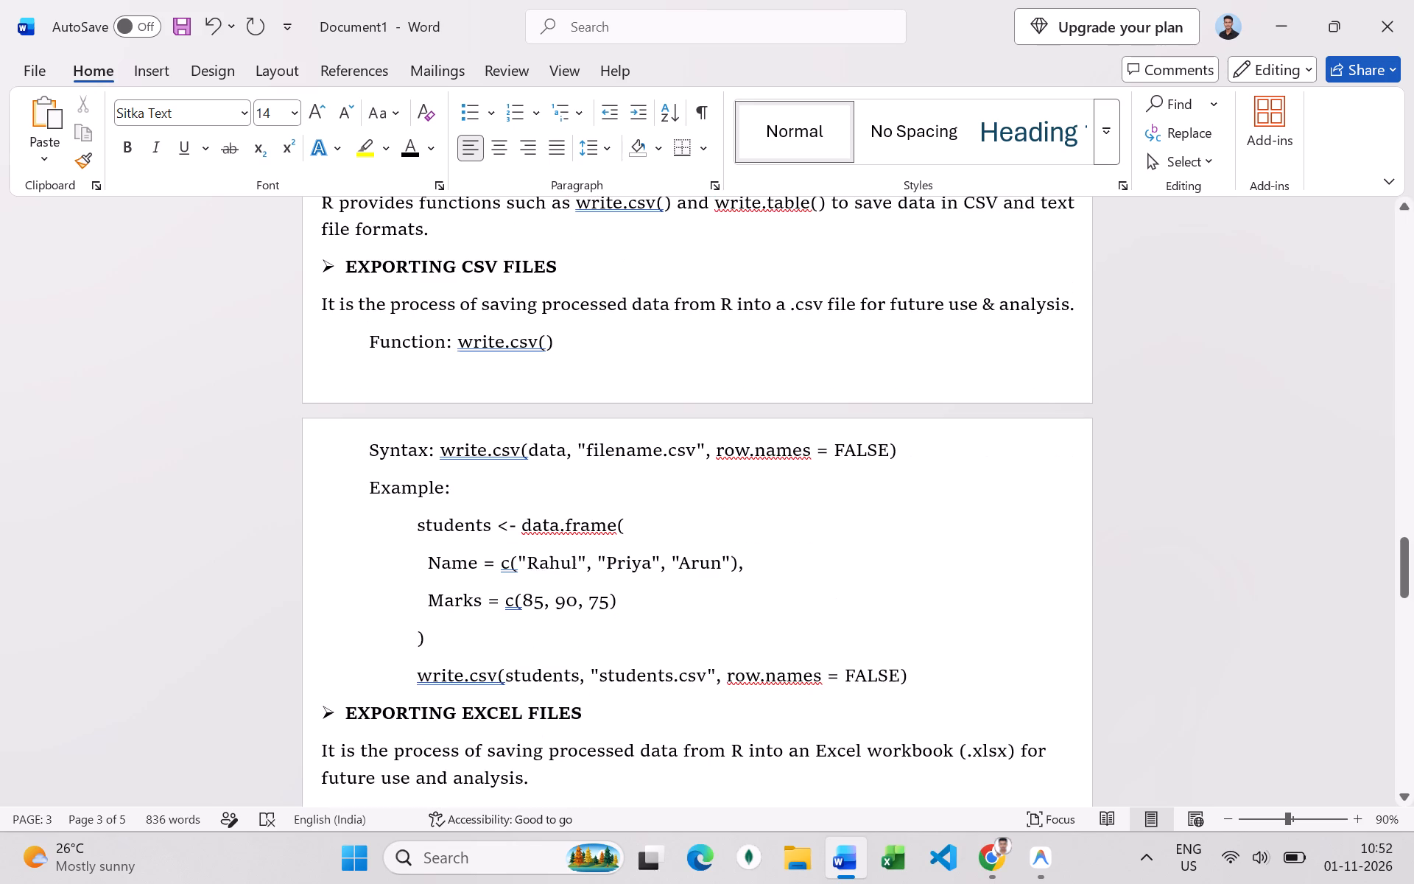
pyautogui.click(417, 653)
pyautogui.press('BackSpace')
pyautogui.press('space')
pyautogui.press('space')
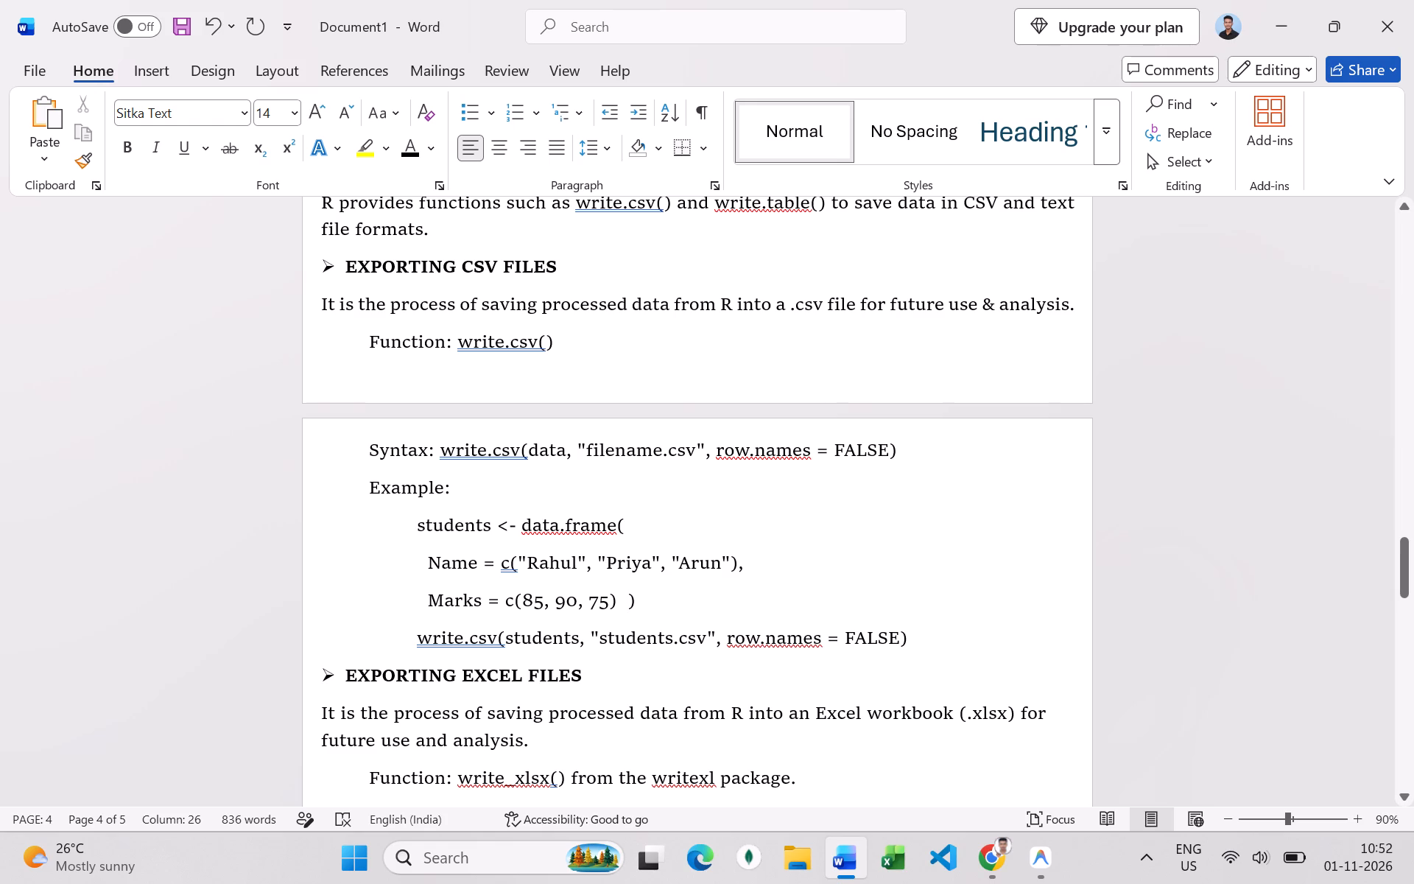
# Move the closing parenthesis of the Excel example's data frame up to the end of the Marks line, after a space.
pyautogui.scroll(-9, 469, 601)
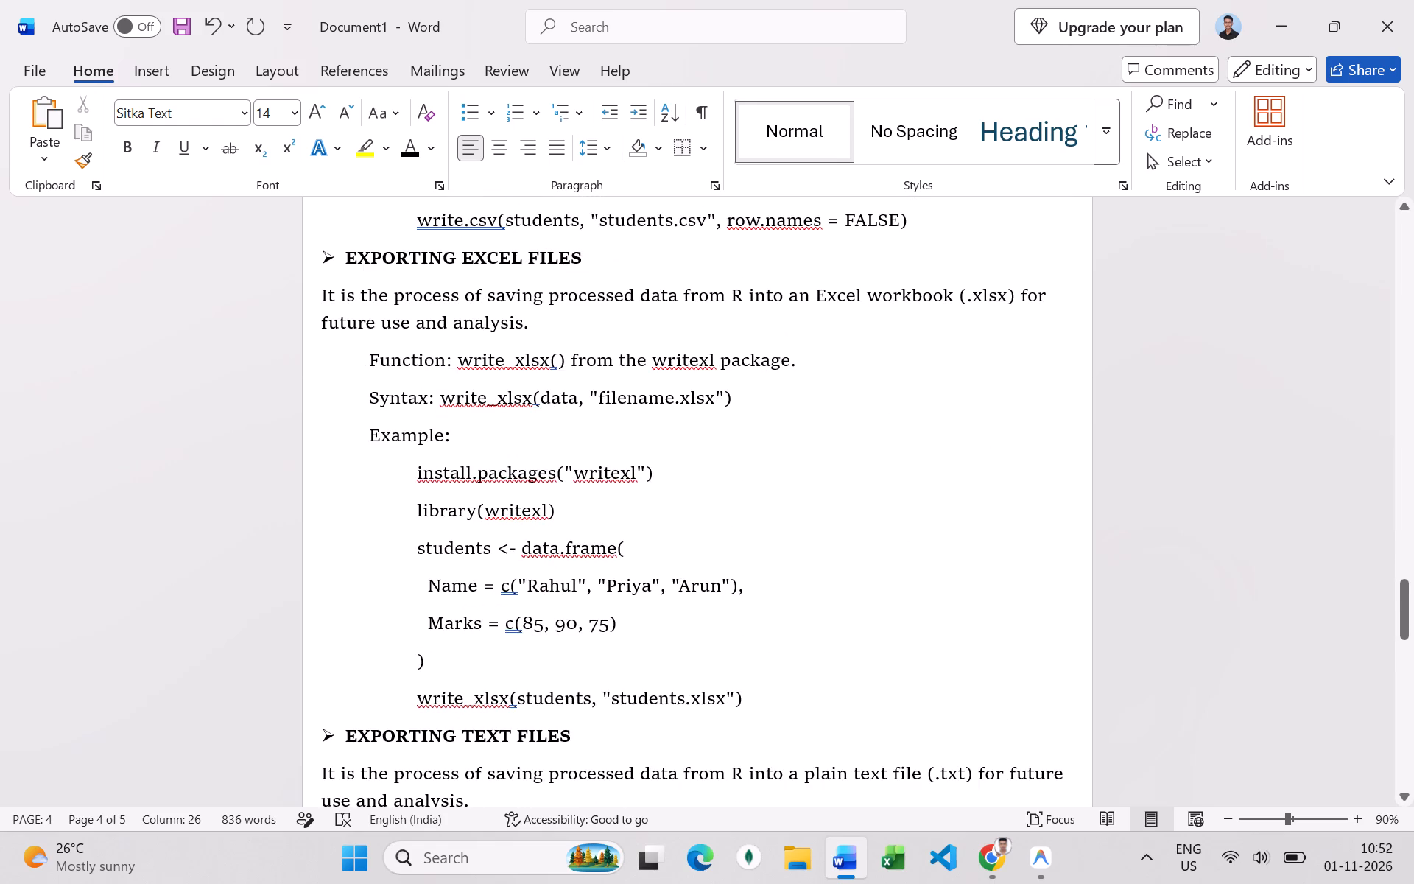
pyautogui.click(408, 666)
pyautogui.press('BackSpace')
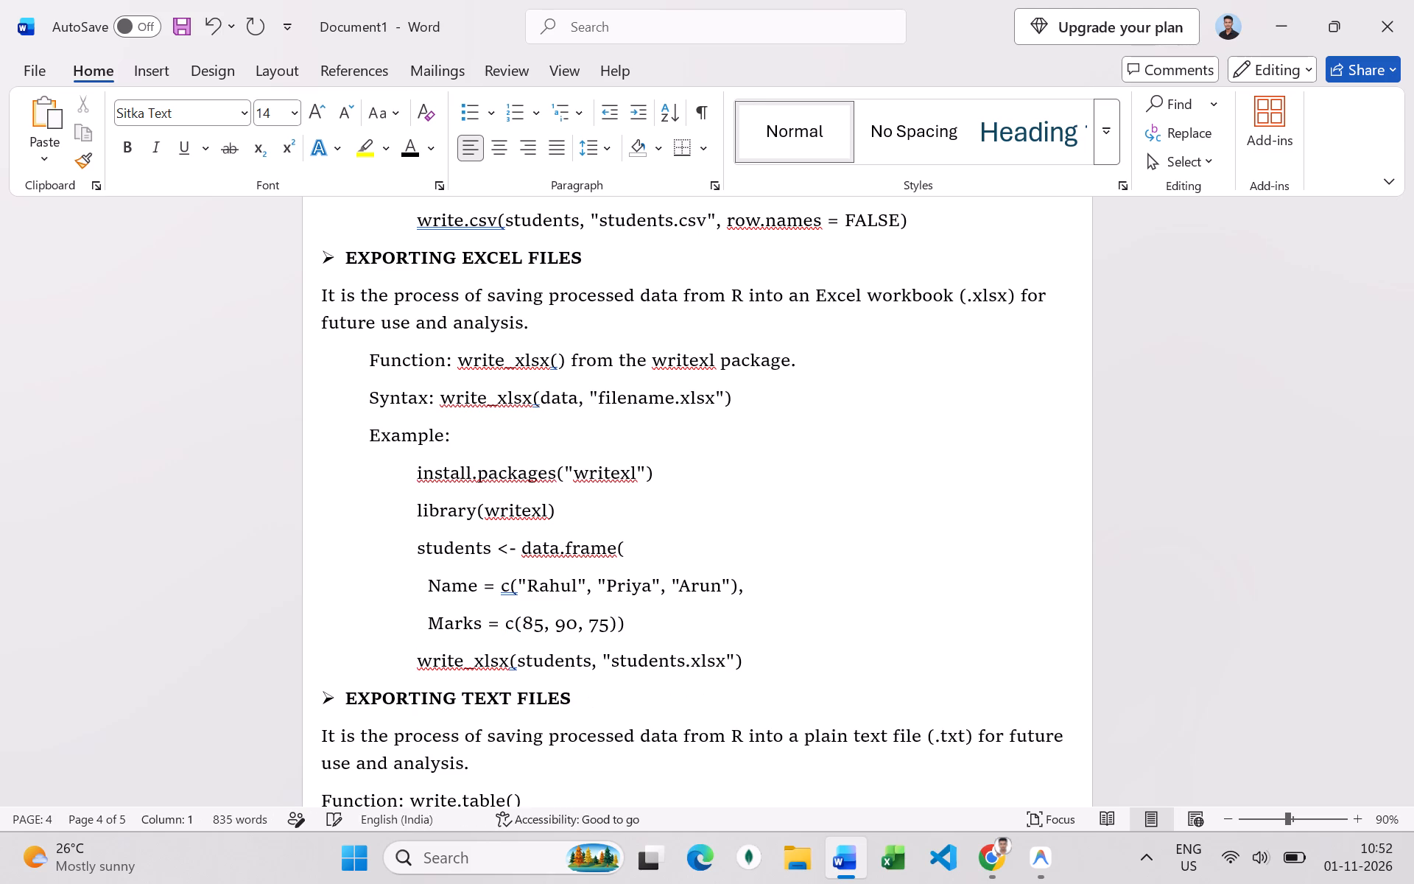
pyautogui.press('space')
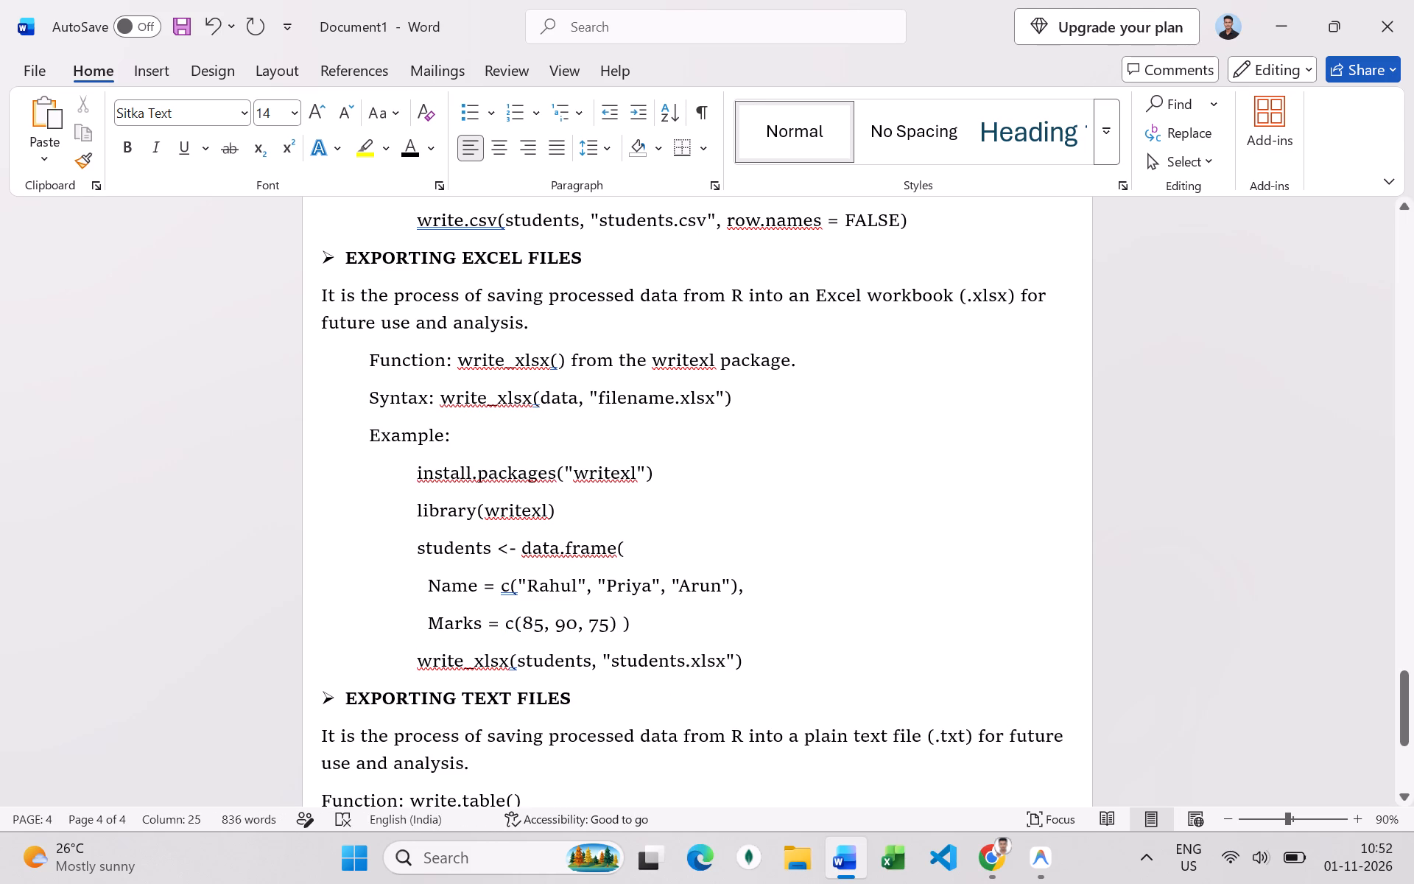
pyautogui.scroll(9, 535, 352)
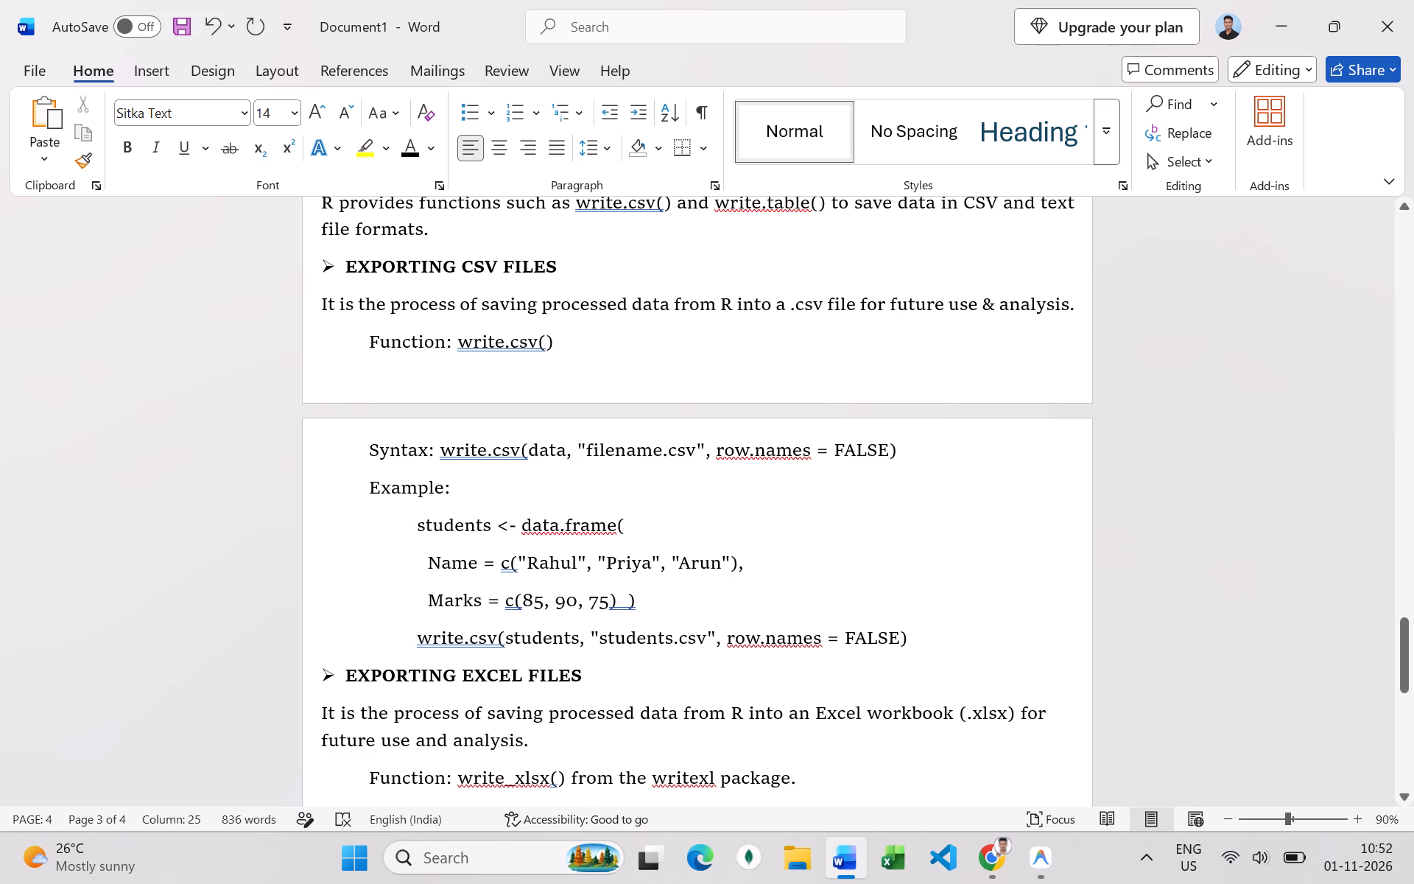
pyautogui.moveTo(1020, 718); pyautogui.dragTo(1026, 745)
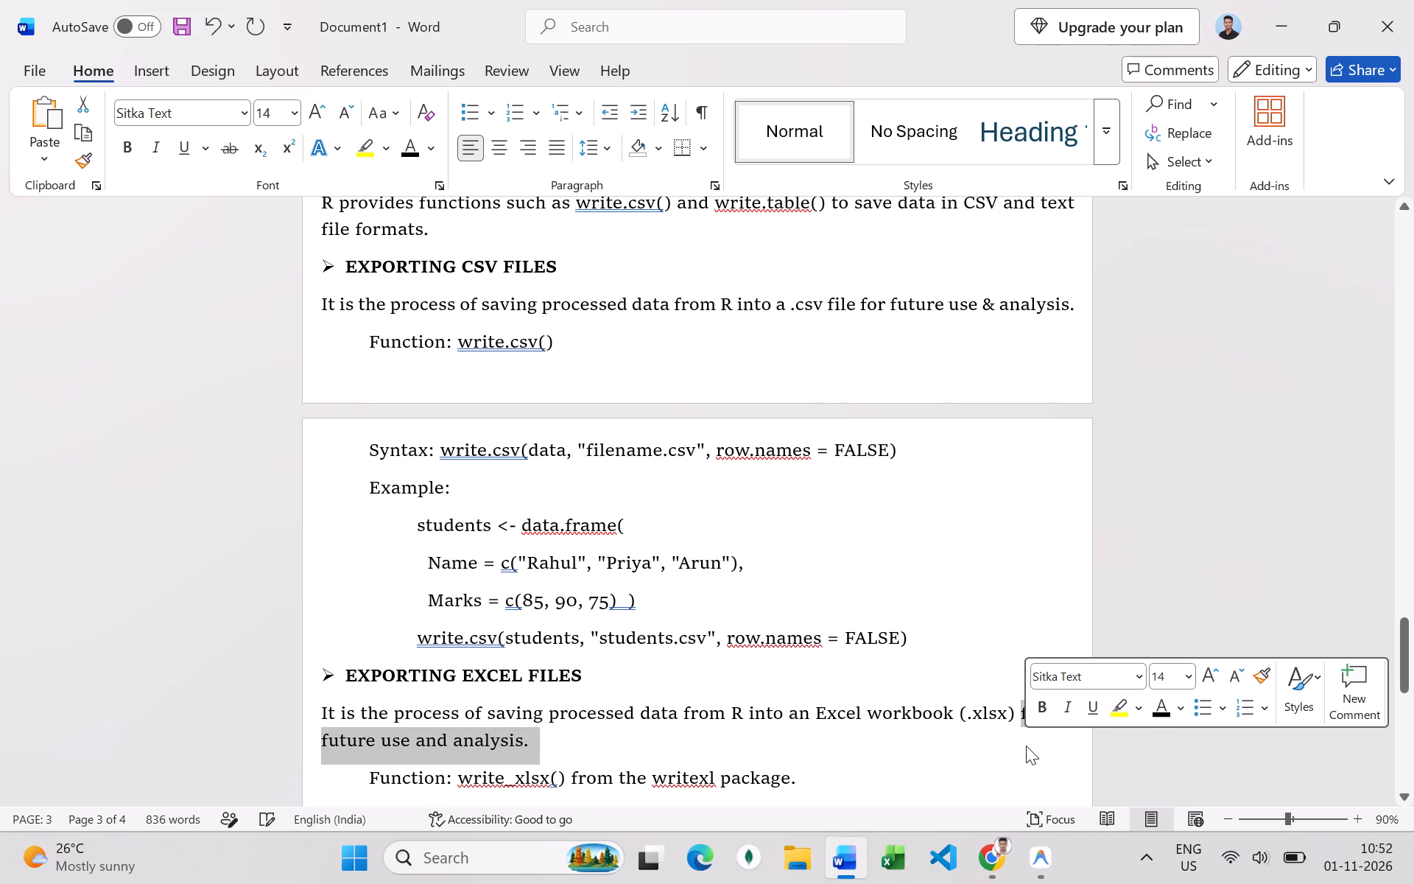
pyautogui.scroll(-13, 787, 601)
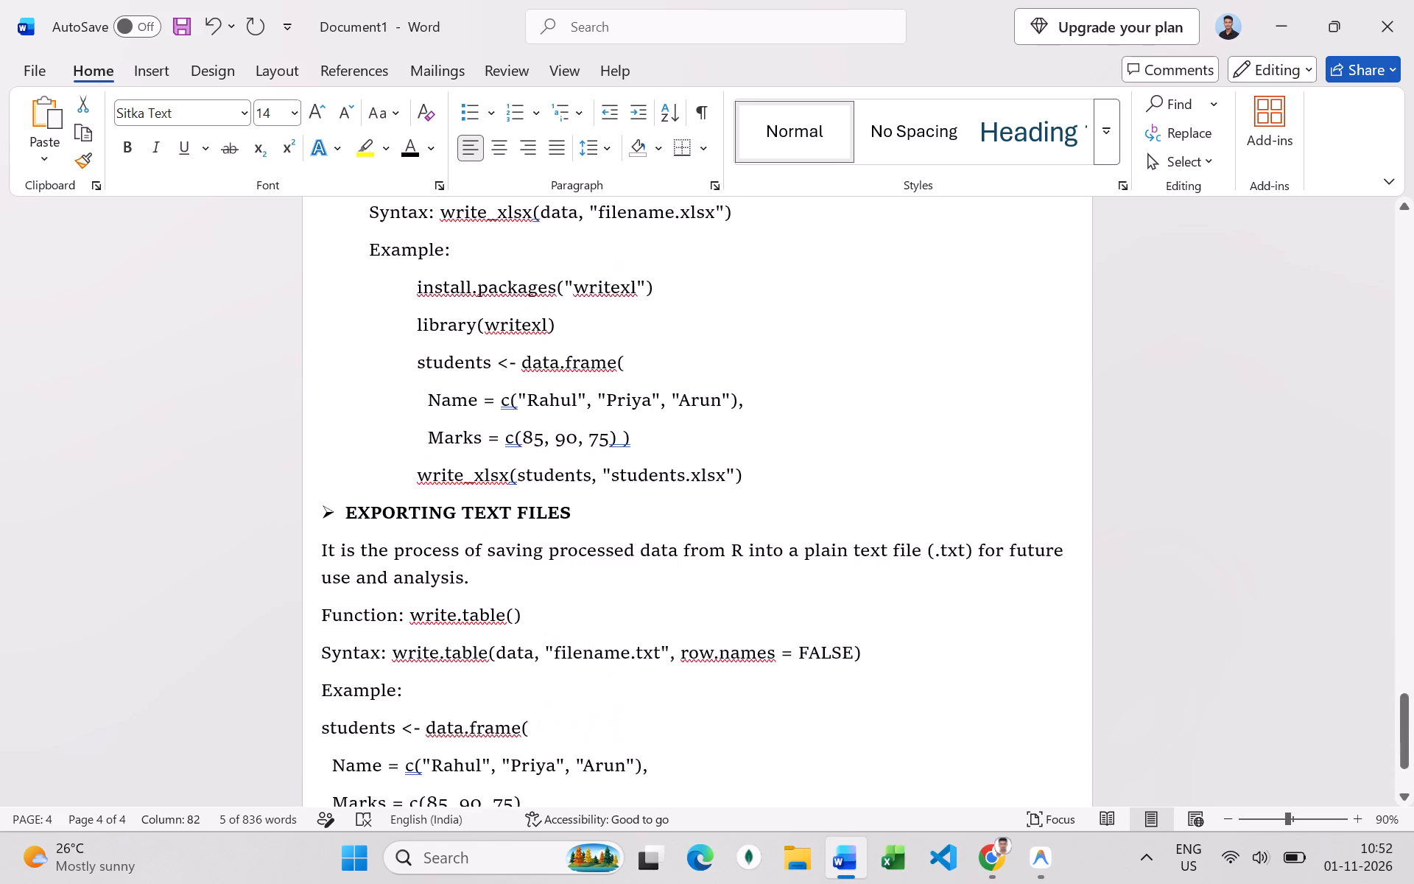
# Indent the text export section's Function, Syntax and Example lines one level and its example code two levels.
pyautogui.scroll(-7, 741, 654)
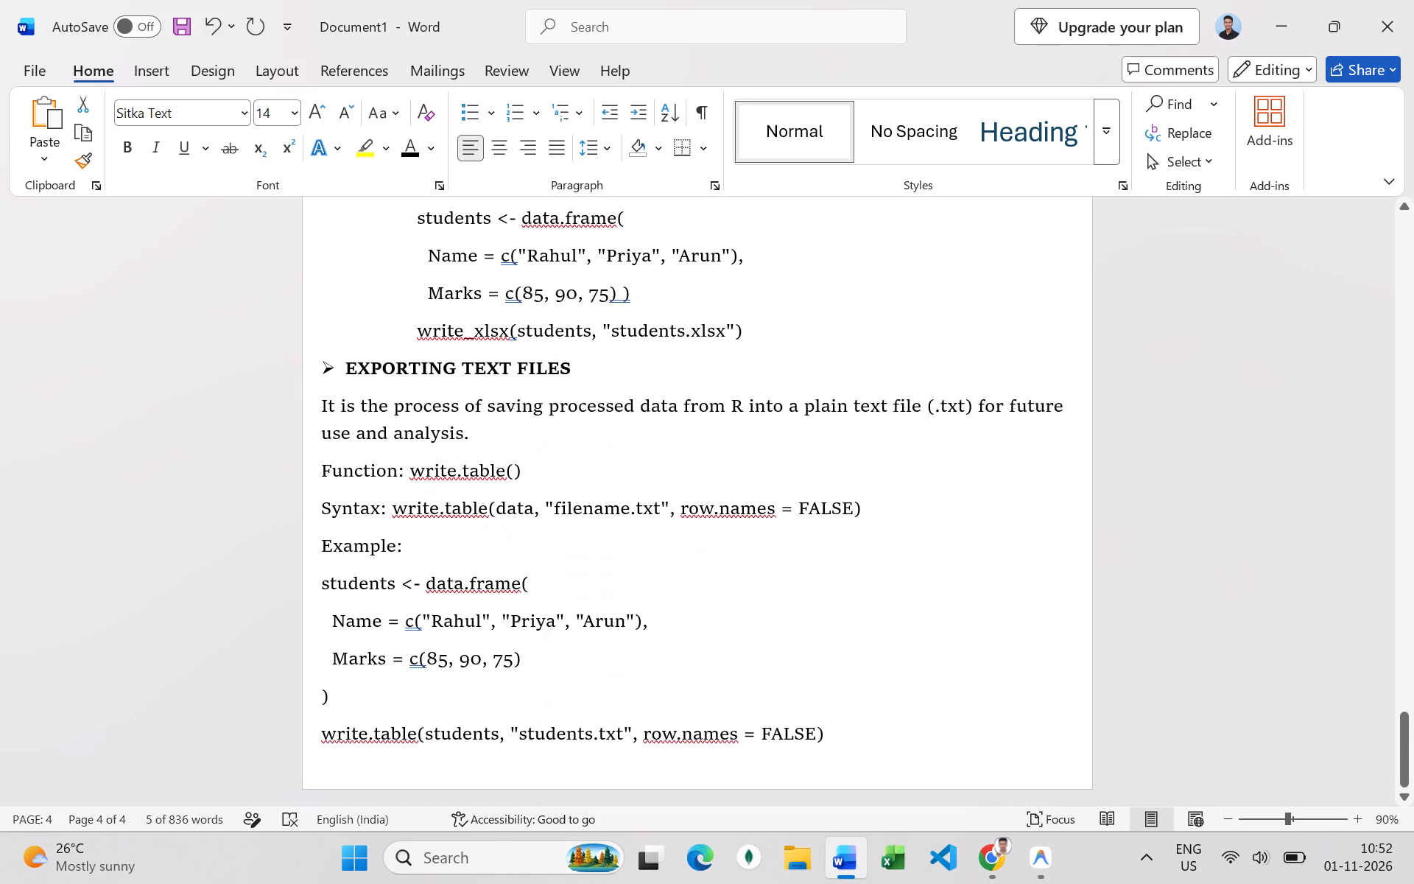
pyautogui.moveTo(943, 774); pyautogui.dragTo(322, 484)
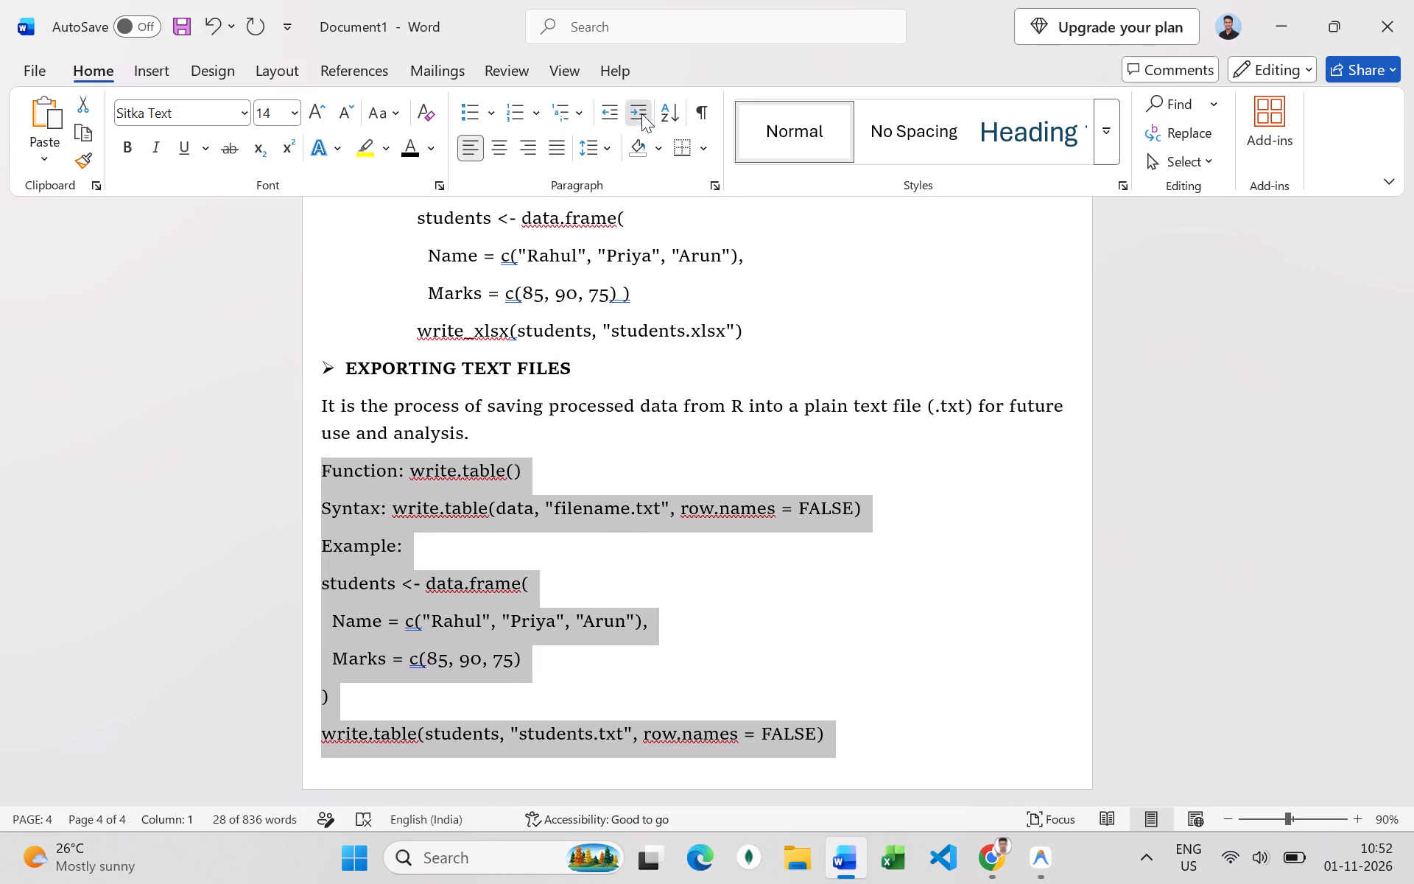
pyautogui.click(640, 111)
pyautogui.click(670, 631)
pyautogui.moveTo(963, 763); pyautogui.dragTo(355, 578)
pyautogui.click(636, 123)
# Add an empty paragraph after the example's write.table call and reduce its indent by two levels to the margin.
pyautogui.click(1024, 765)
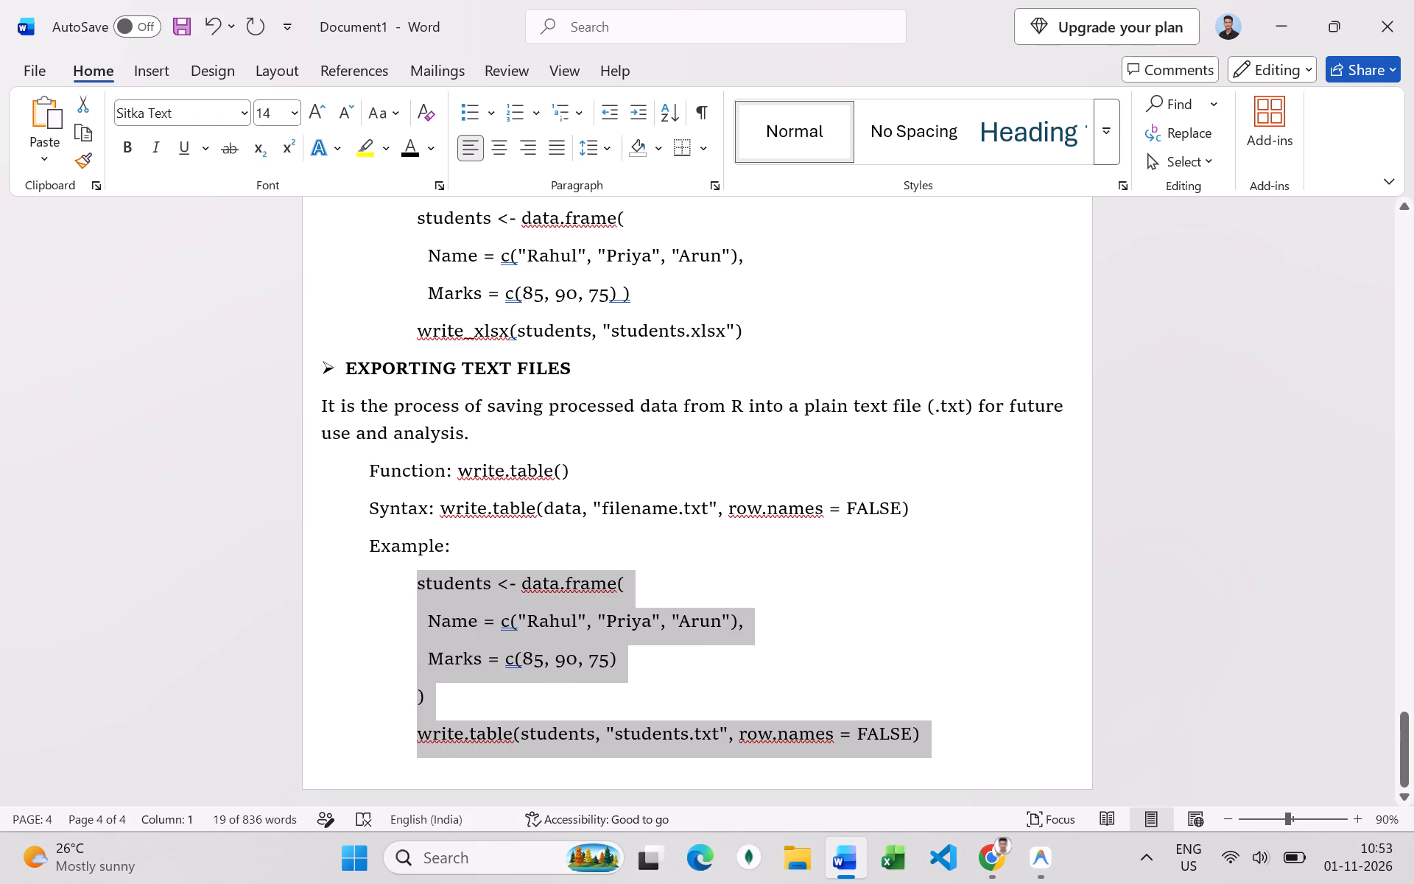
pyautogui.press('Return')
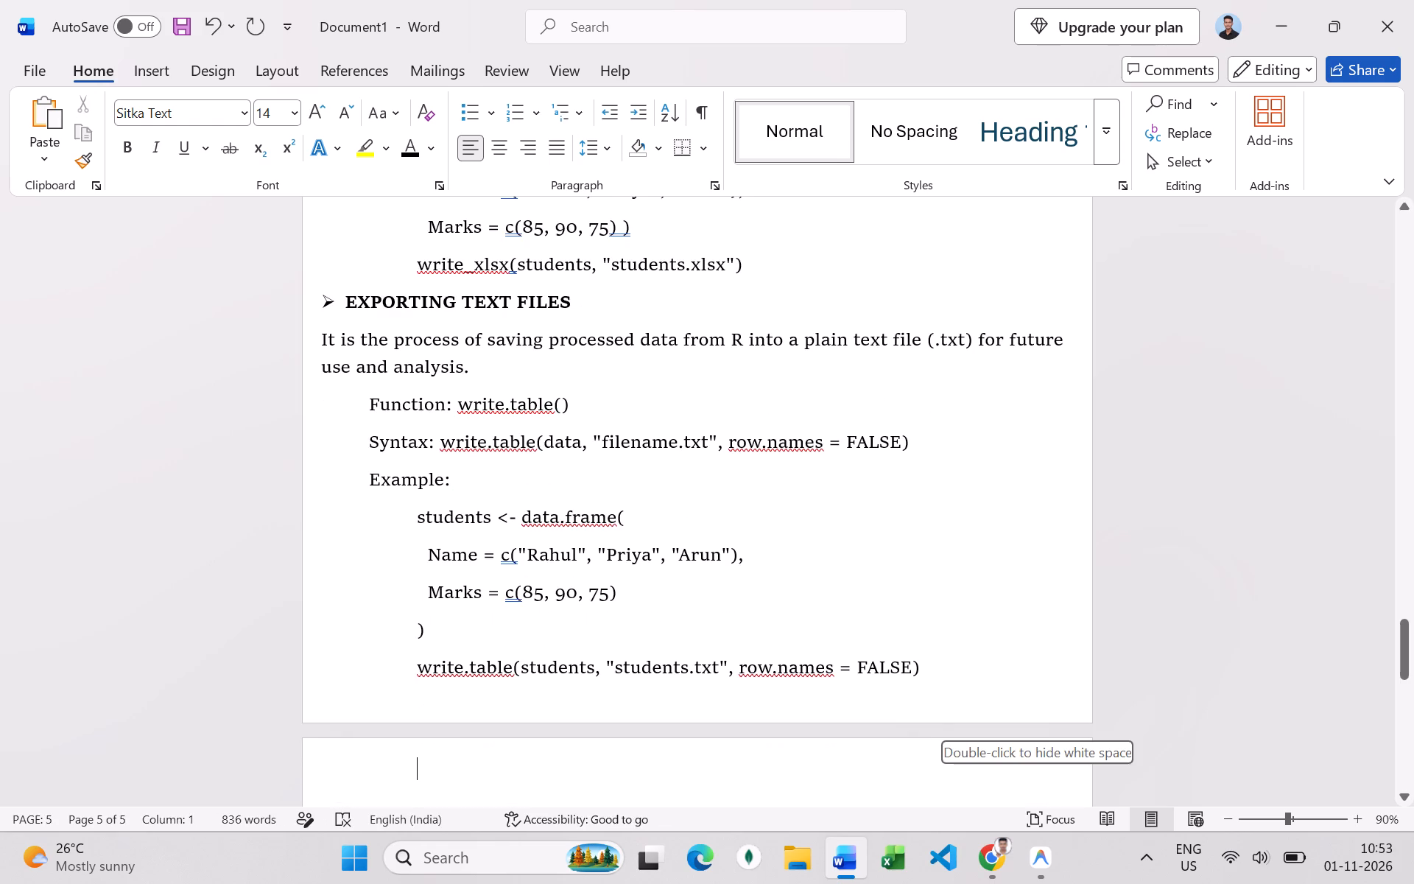
pyautogui.doubleClick(610, 105)
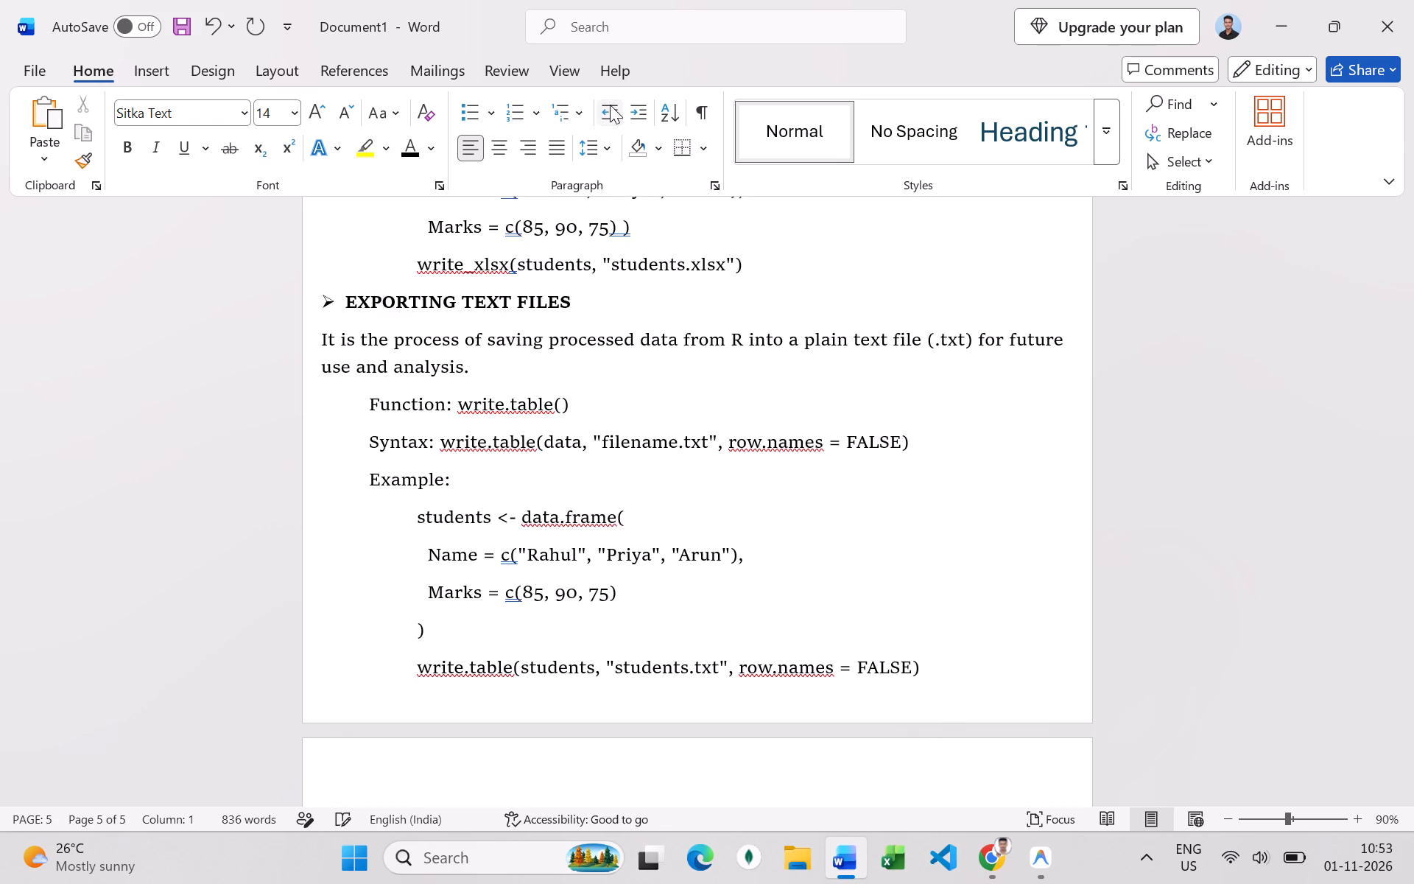
# Put the closing parenthesis of the Excel example's data frame back on its own line below the Marks line.
pyautogui.scroll(2, 595, 432)
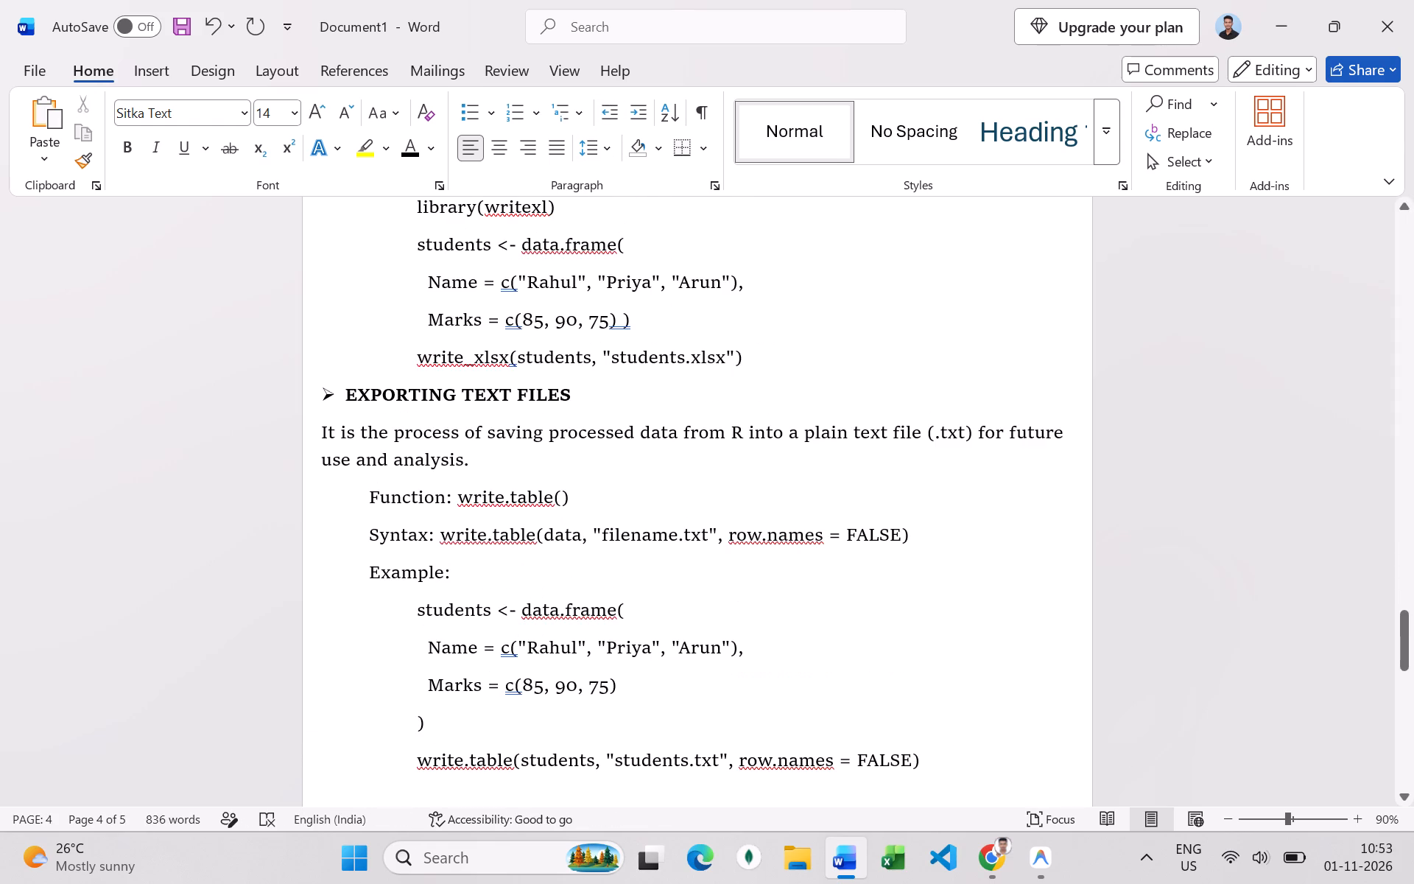
pyautogui.scroll(4, 607, 449)
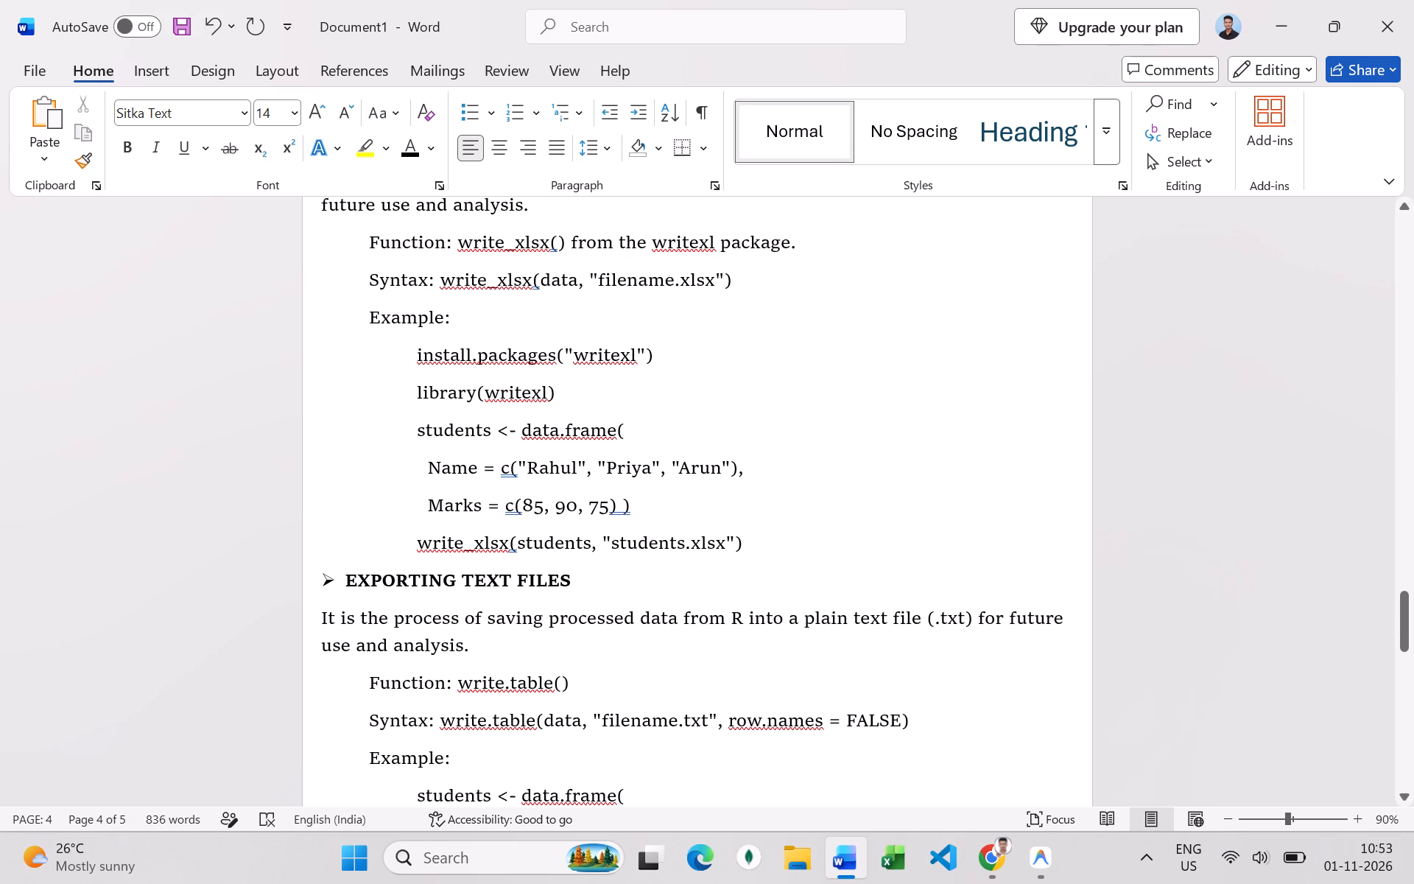
pyautogui.scroll(-9, 614, 514)
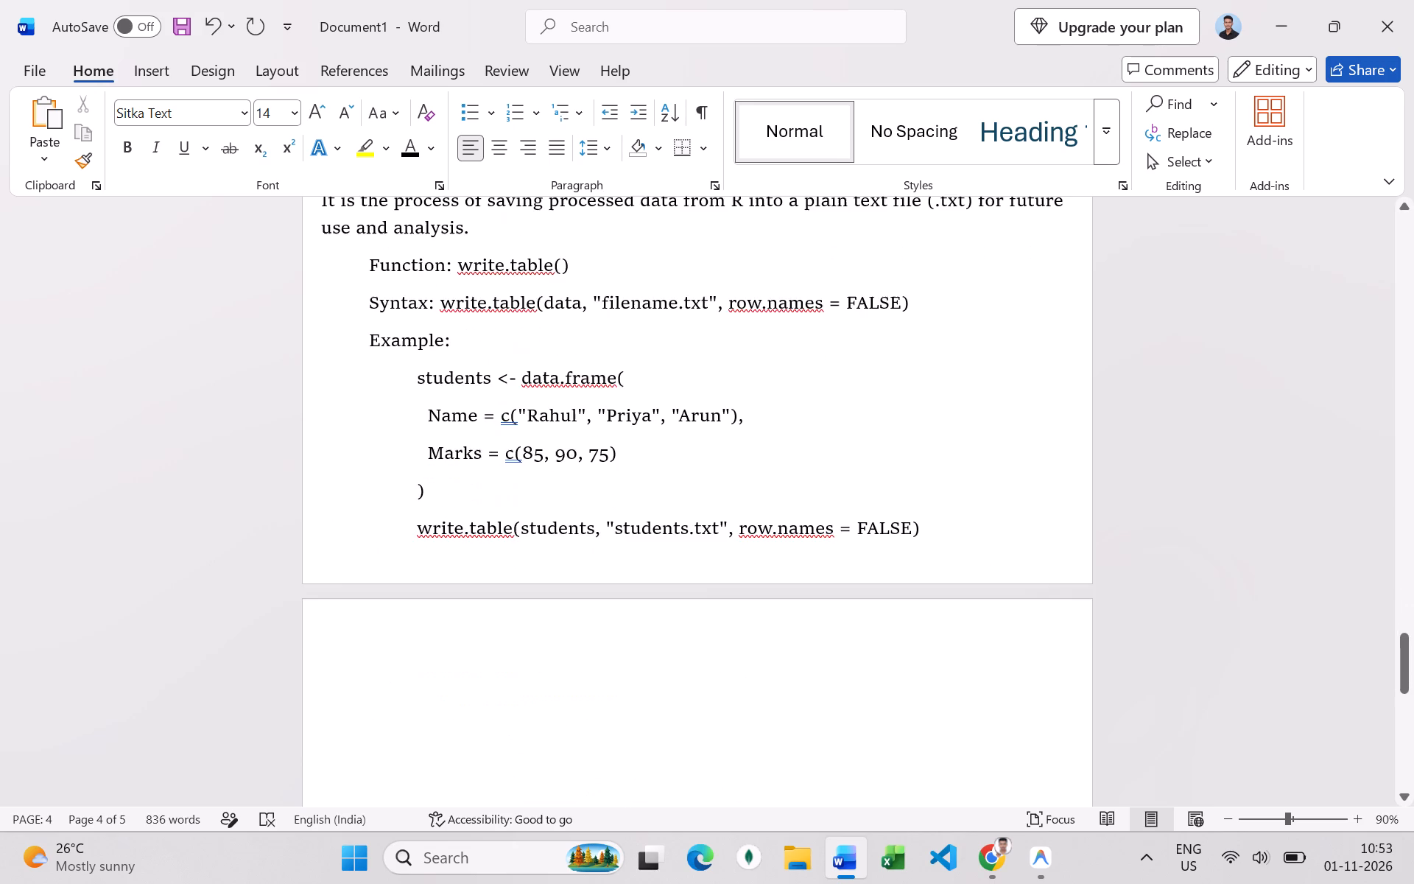
pyautogui.scroll(5, 614, 514)
pyautogui.click(623, 331)
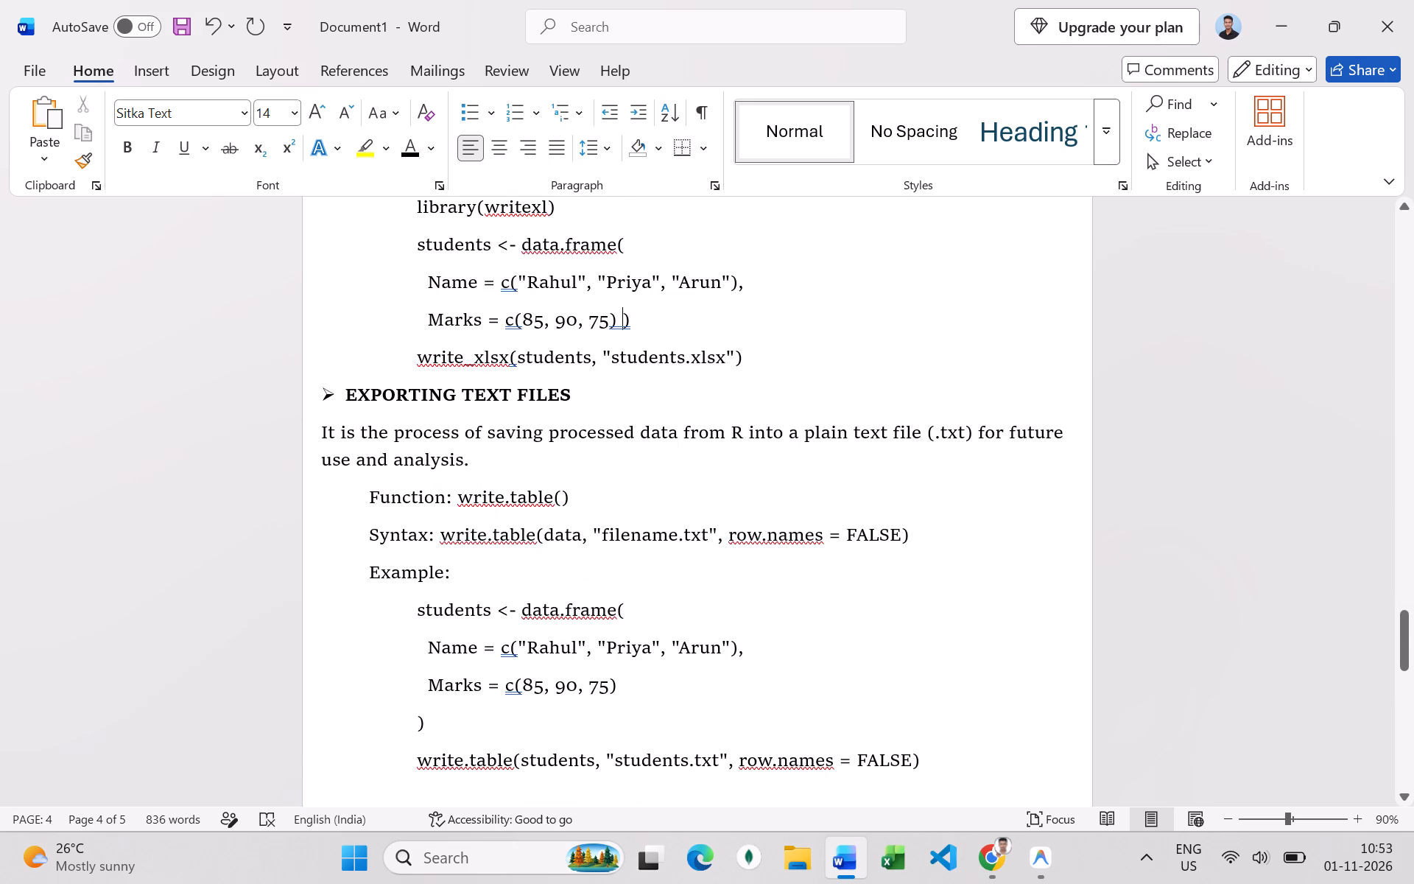
pyautogui.press('Return')
# Shorten the text export definition so it ends at "(.txt)", removing "for future use and analysis.".
pyautogui.scroll(-5, 608, 455)
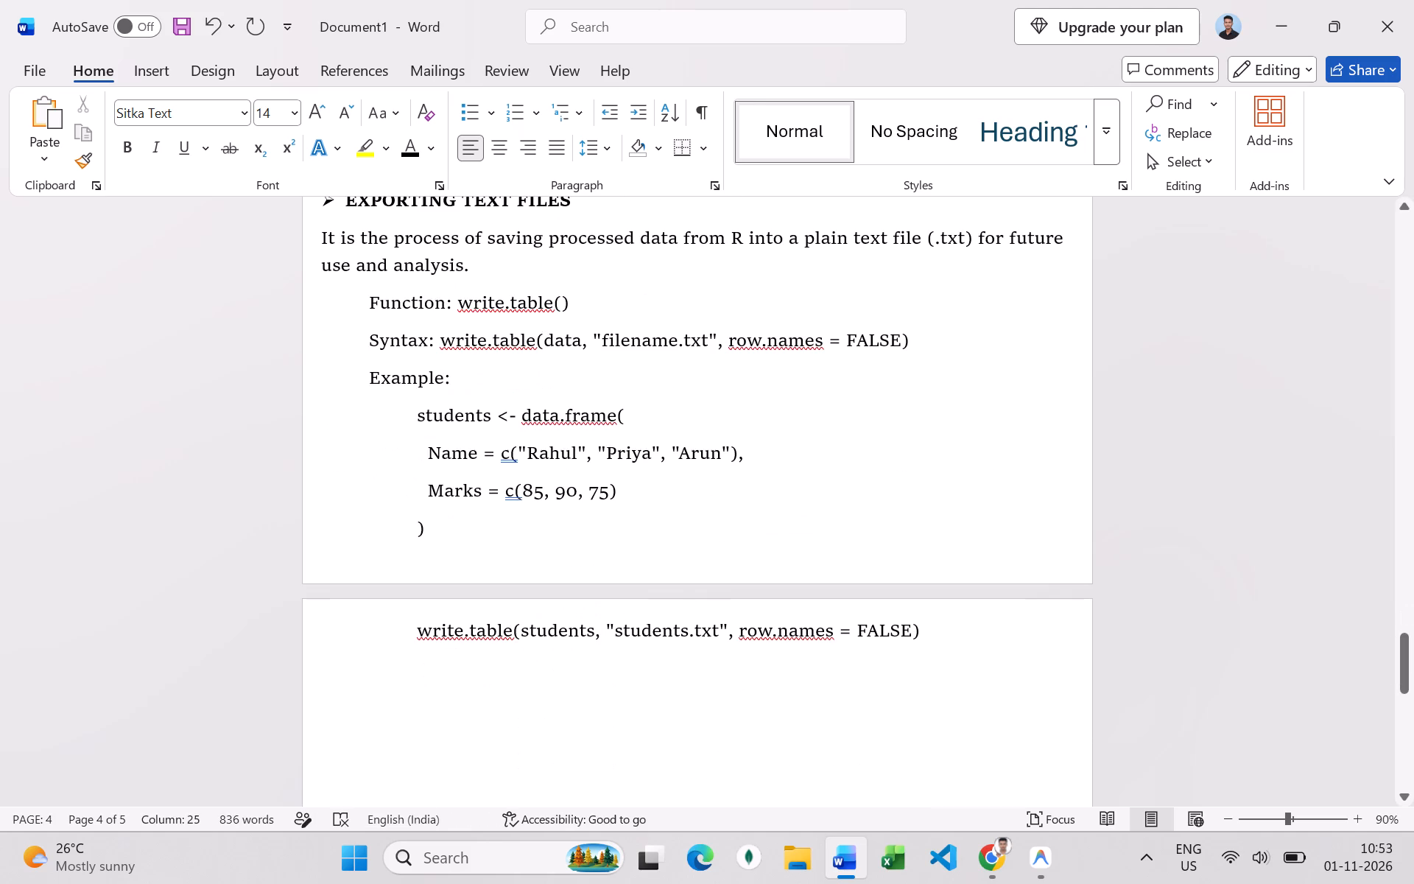
pyautogui.scroll(5, 608, 456)
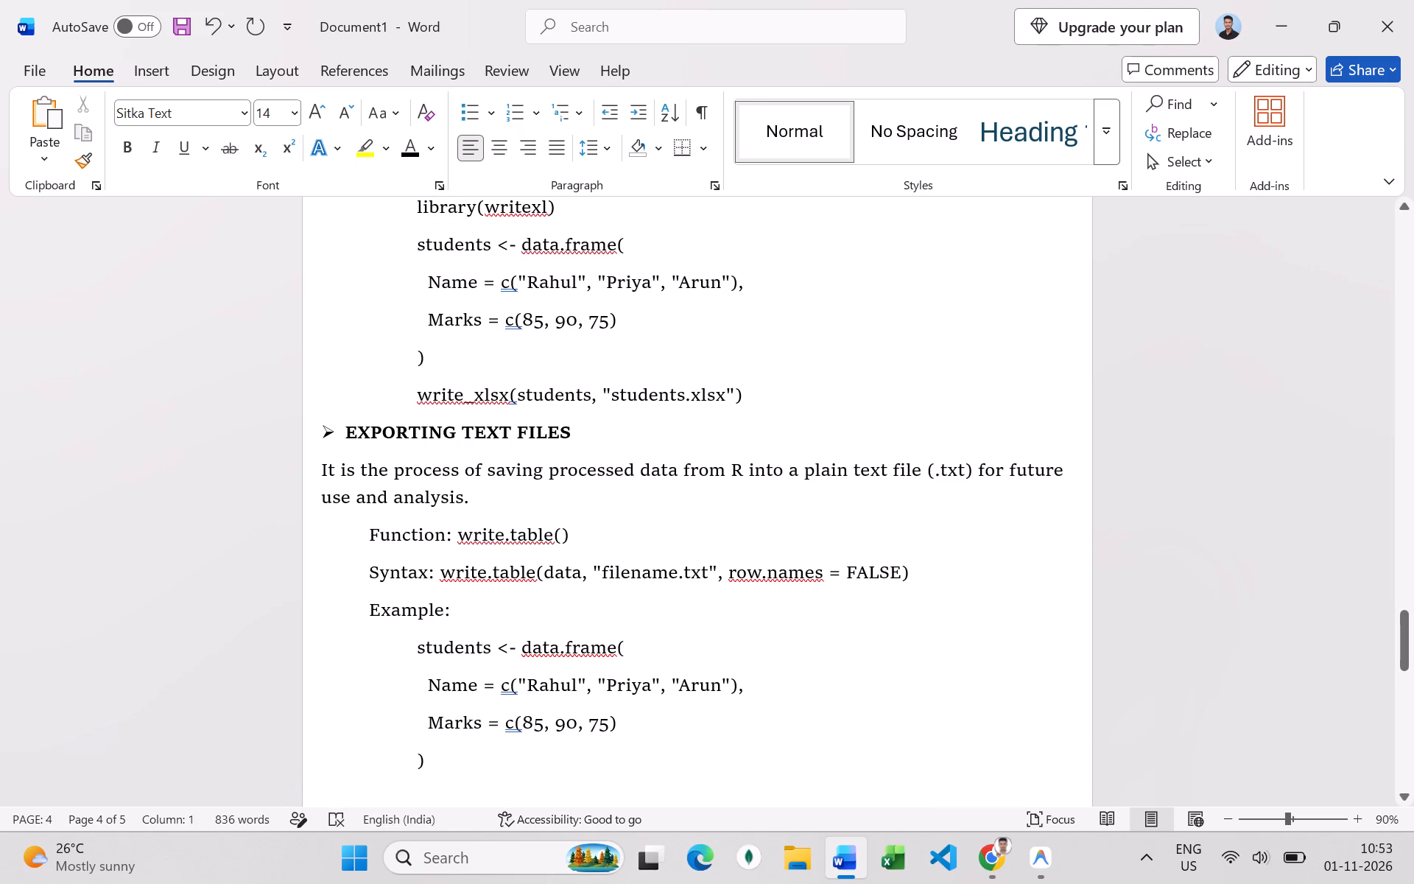
pyautogui.moveTo(979, 472); pyautogui.dragTo(988, 494)
pyautogui.press('BackSpace')
pyautogui.press('.')
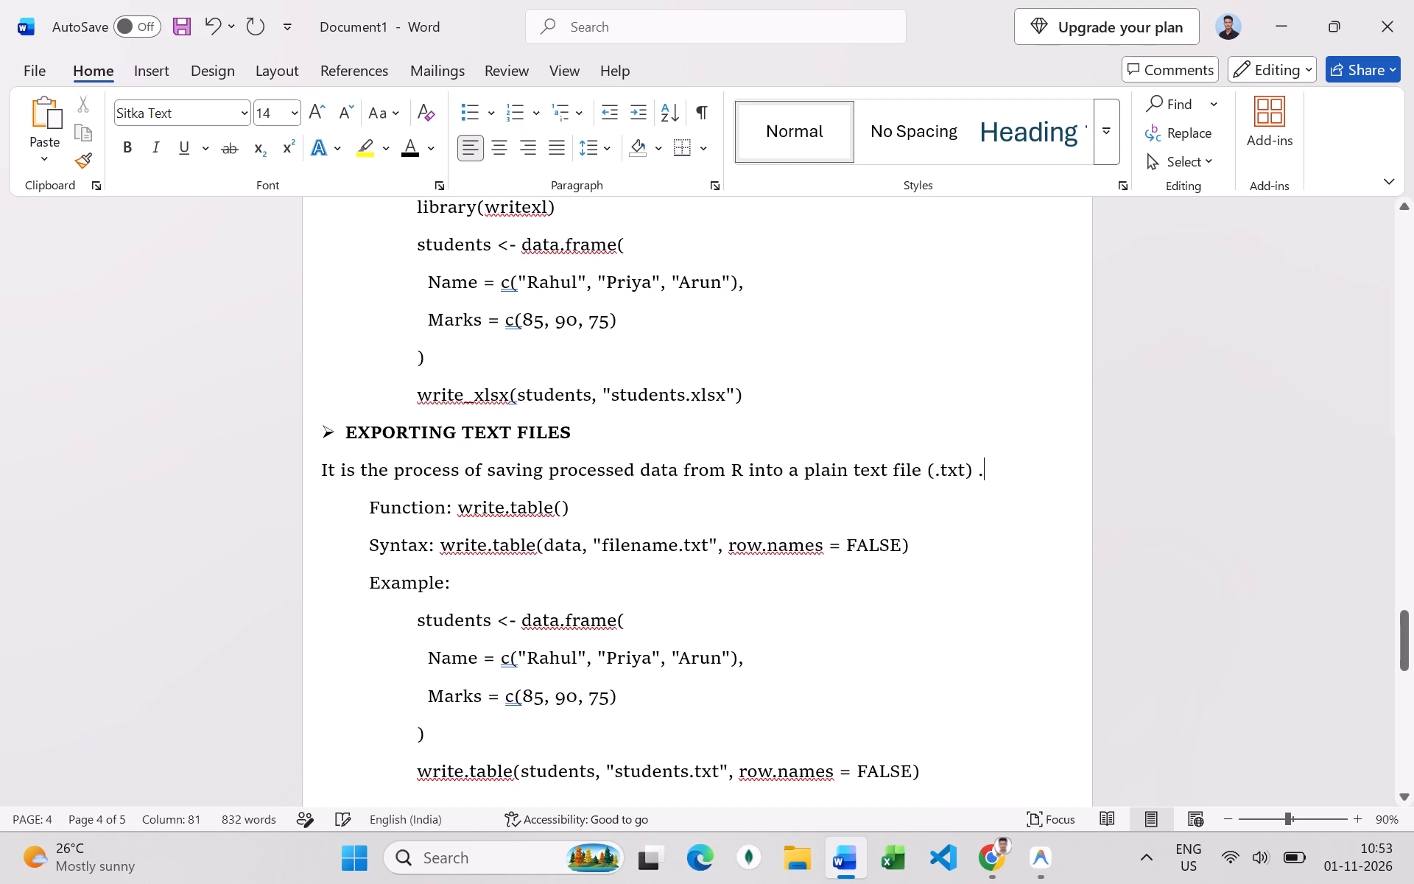
pyautogui.press('BackSpace')
pyautogui.press('BackSpace')
# Review the layout of the Excel and text export sections down to the page break.
pyautogui.scroll(1, 820, 516)
pyautogui.scroll(-5, 820, 516)
pyautogui.scroll(10, 820, 516)
pyautogui.scroll(-2, 816, 509)
pyautogui.scroll(2, 753, 455)
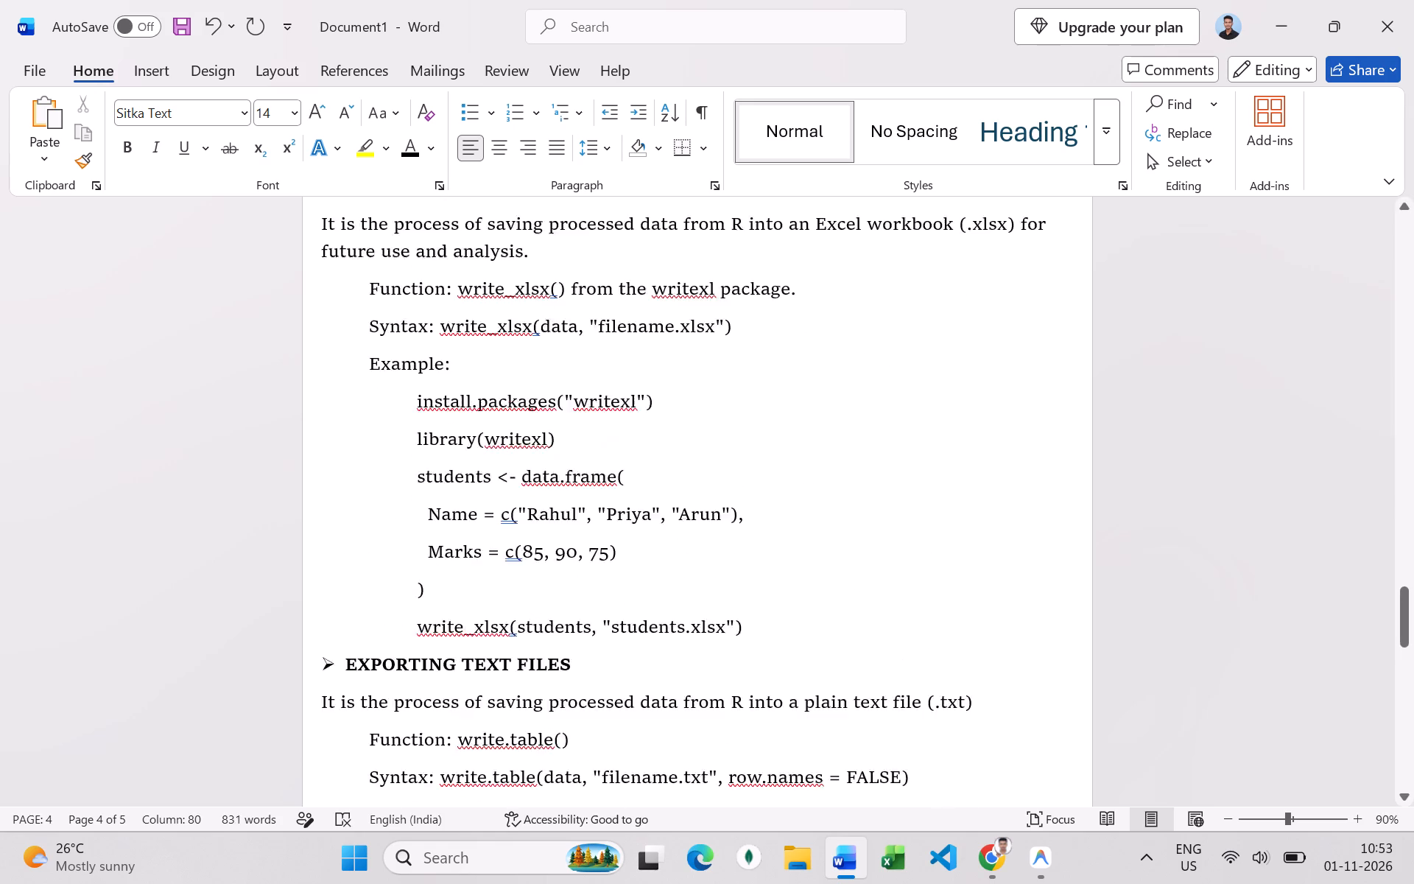
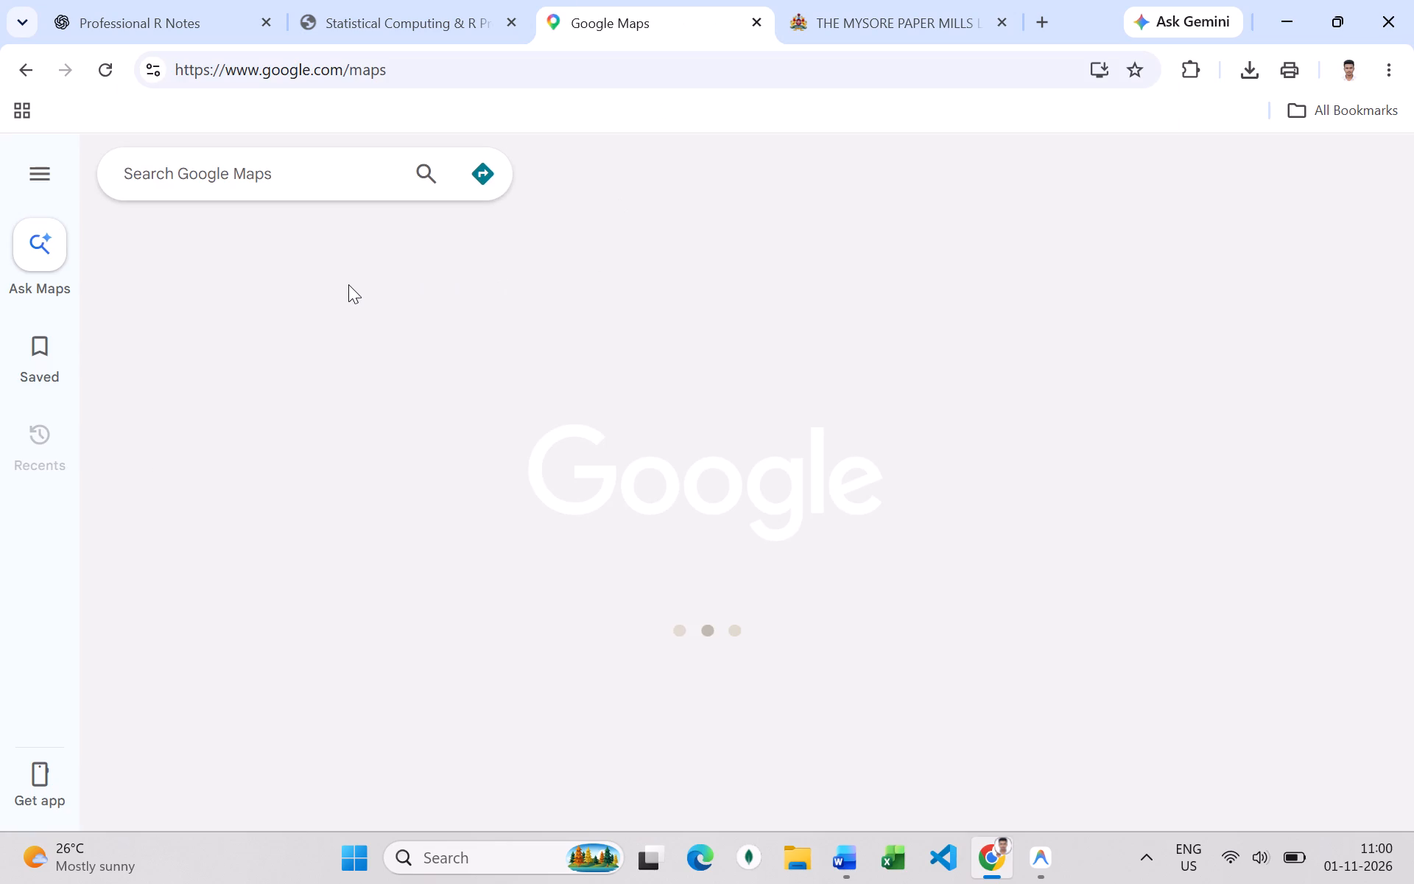
pyautogui.write('mysore')
pyautogui.press('space')
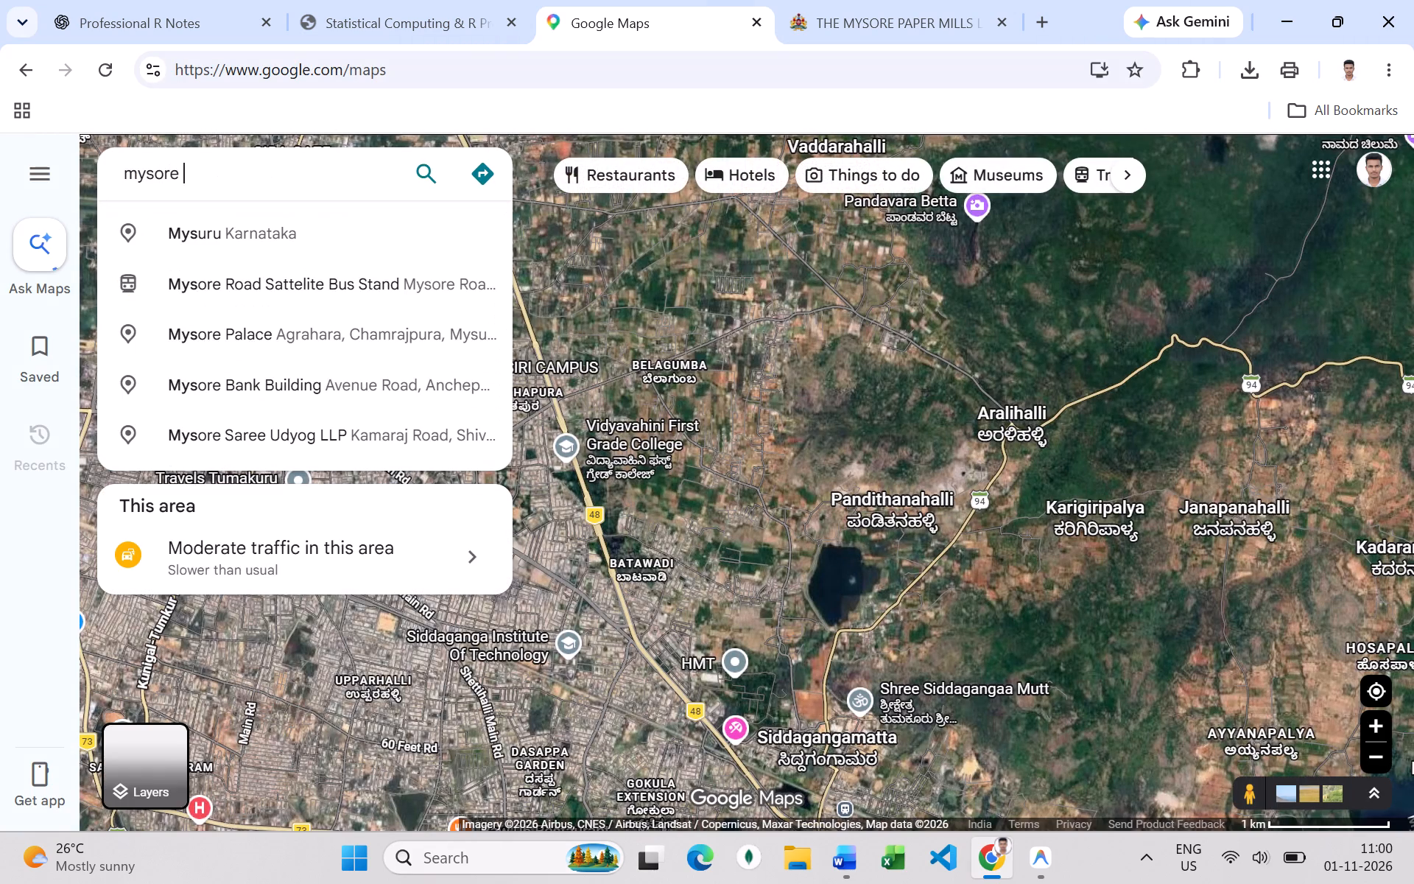
pyautogui.write('zoo')
pyautogui.press('Return')
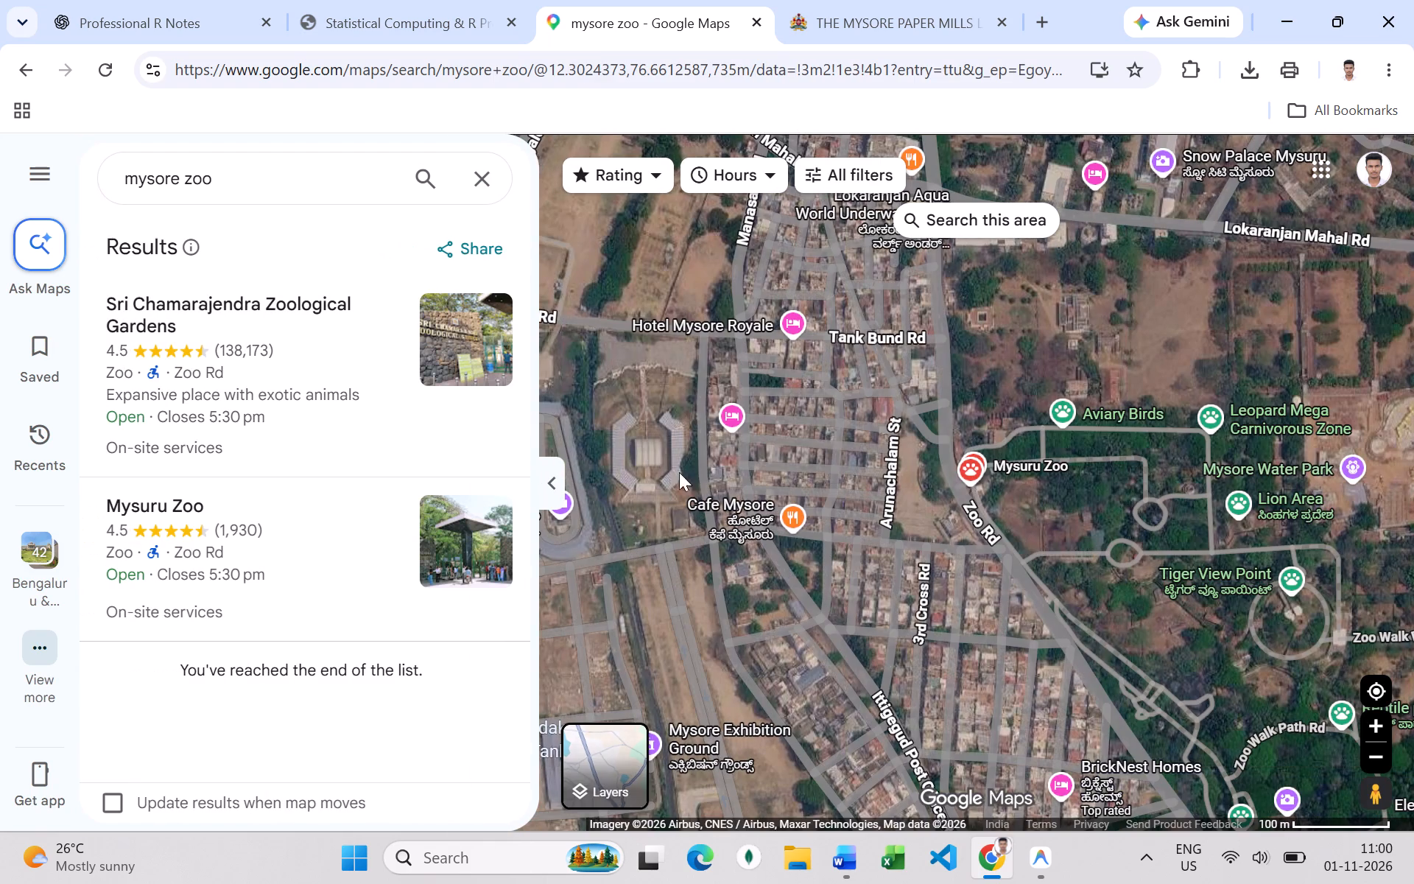
# Examine the Mysuru Zoo grounds on the satellite map, including the Mysore Water Park and Elephant Area.
pyautogui.scroll(-5, 750, 548)
pyautogui.scroll(8, 978, 600)
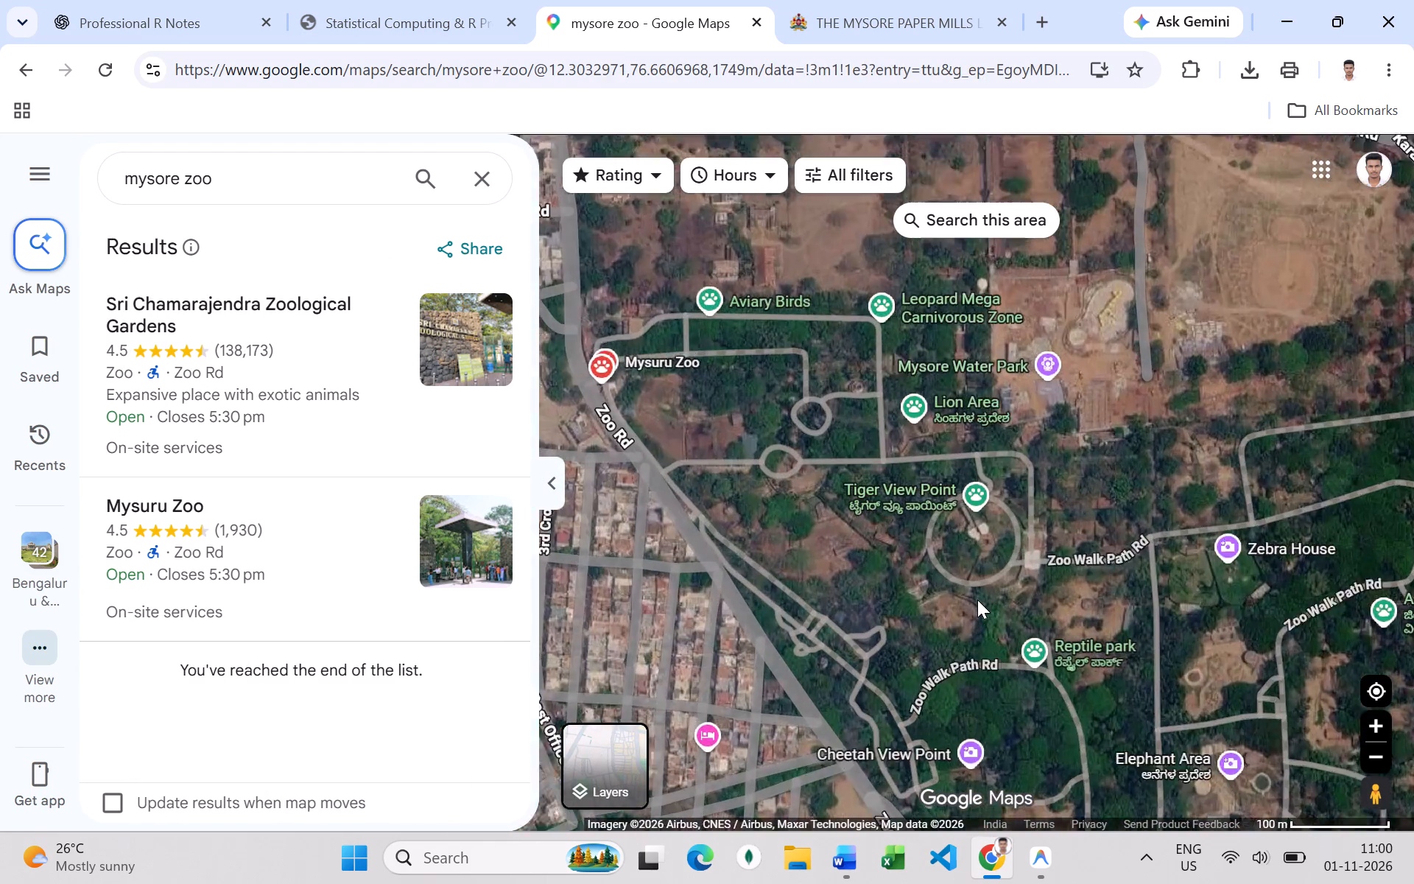
pyautogui.scroll(2, 977, 600)
pyautogui.moveTo(744, 494); pyautogui.dragTo(630, 762)
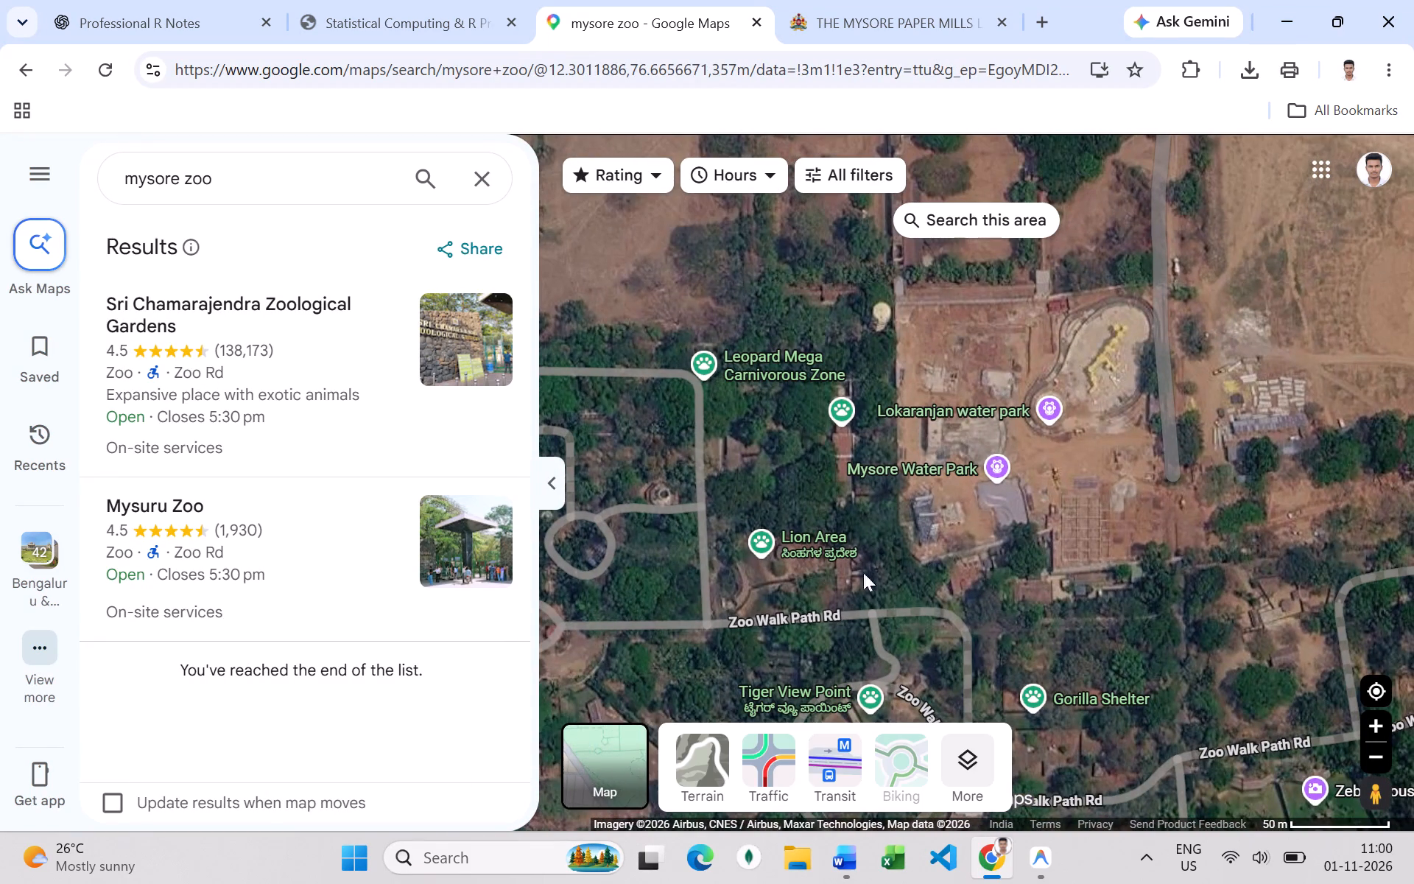
pyautogui.moveTo(1048, 546); pyautogui.dragTo(956, 636)
pyautogui.scroll(6, 971, 516)
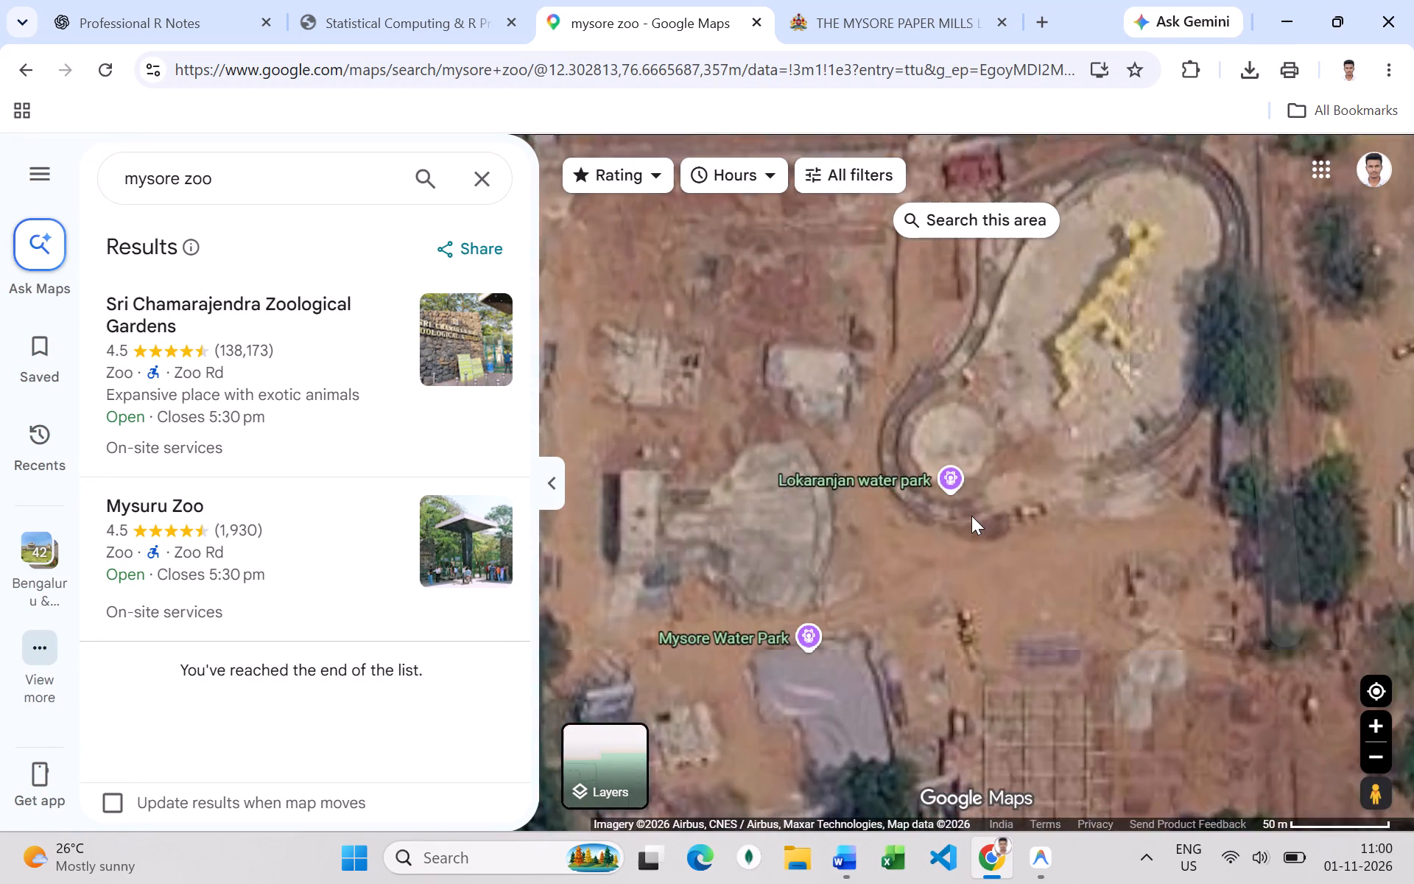
pyautogui.scroll(-3, 1039, 454)
pyautogui.scroll(-2, 1001, 566)
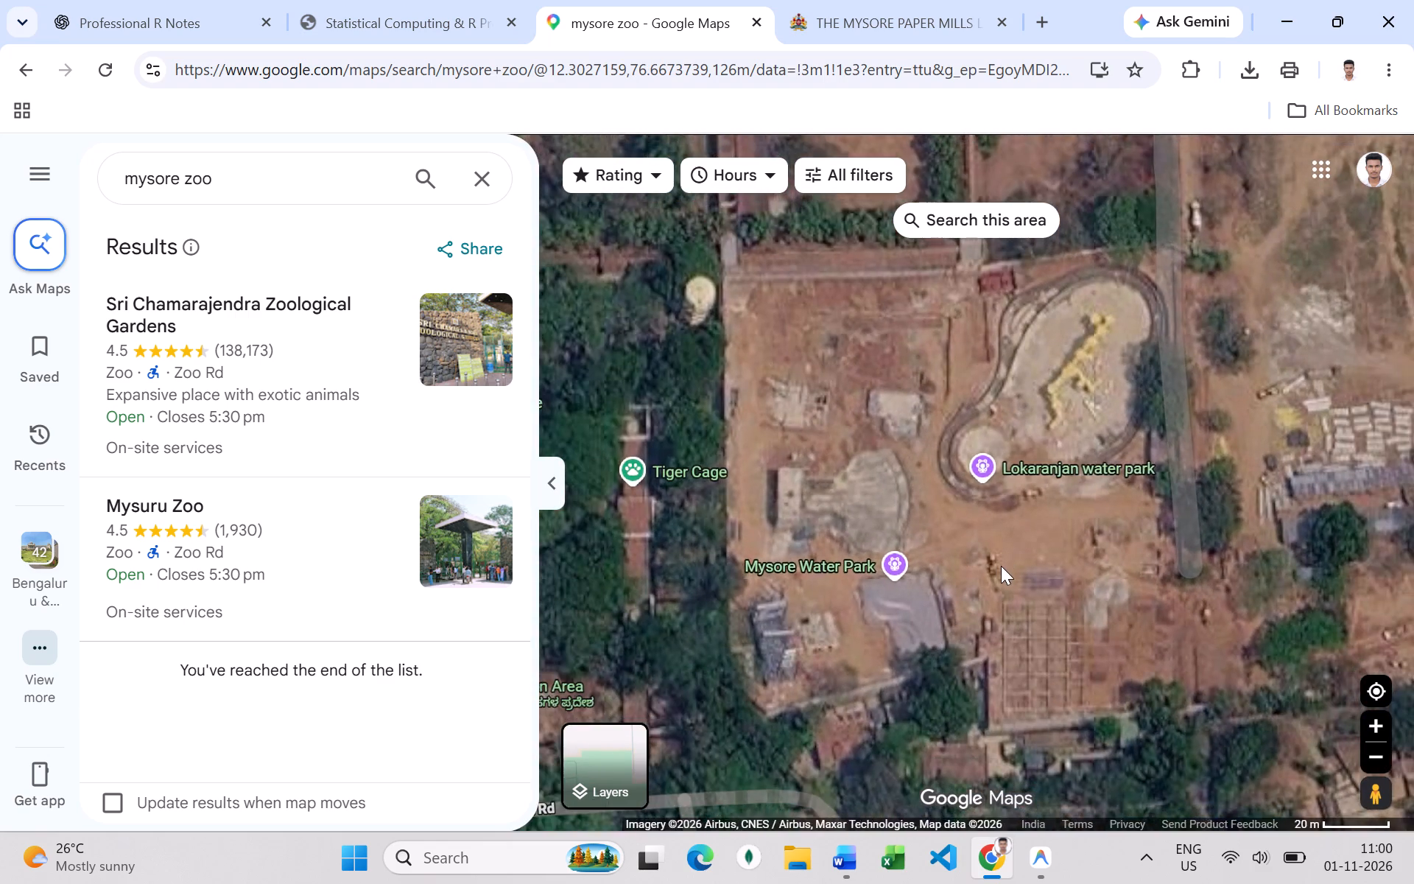
pyautogui.scroll(-6, 1001, 566)
pyautogui.moveTo(1007, 624); pyautogui.dragTo(845, 530)
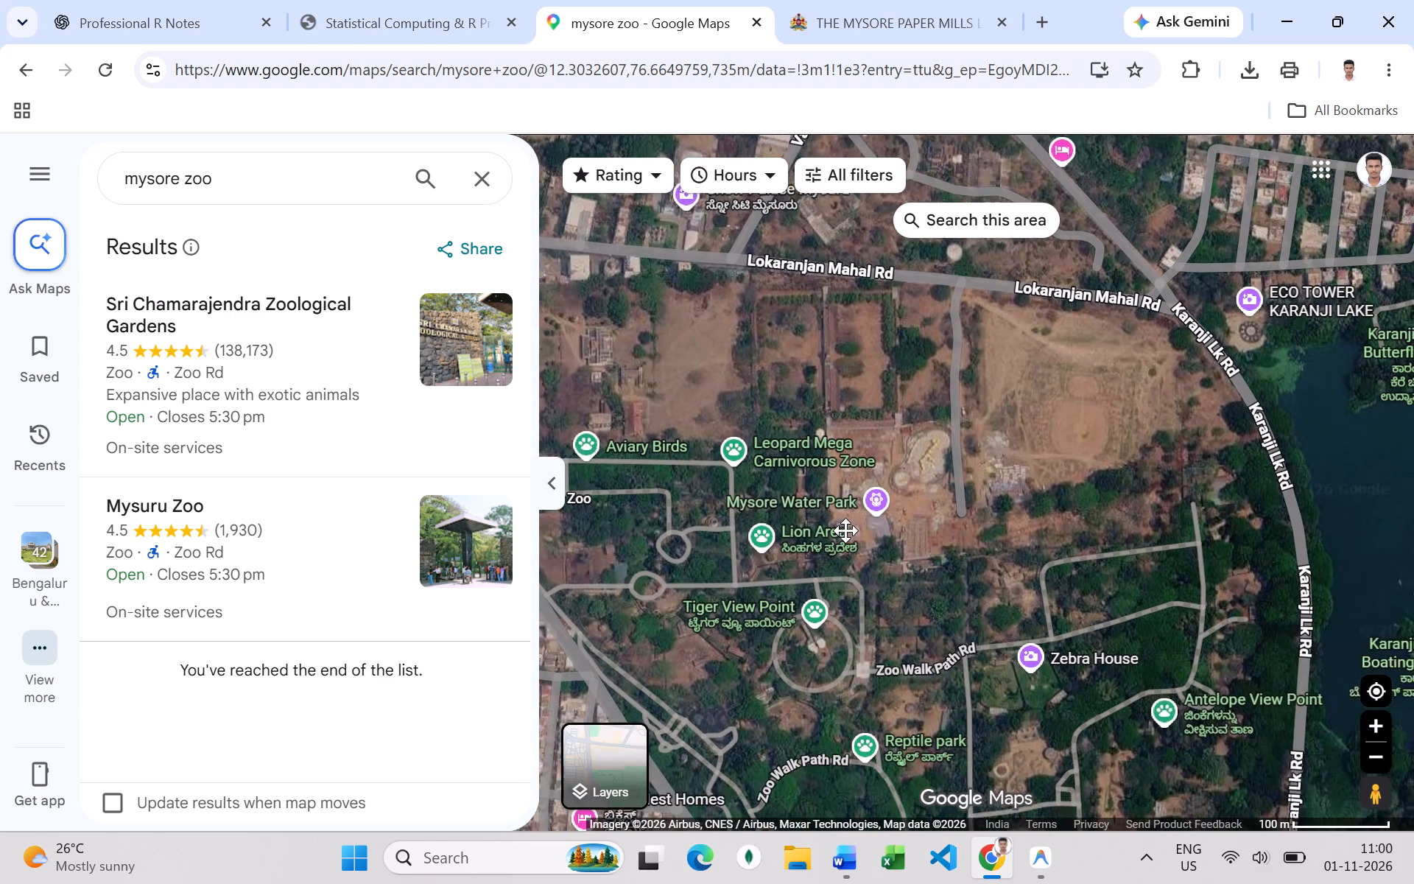
pyautogui.moveTo(845, 530); pyautogui.dragTo(843, 530)
pyautogui.moveTo(907, 544); pyautogui.dragTo(834, 309)
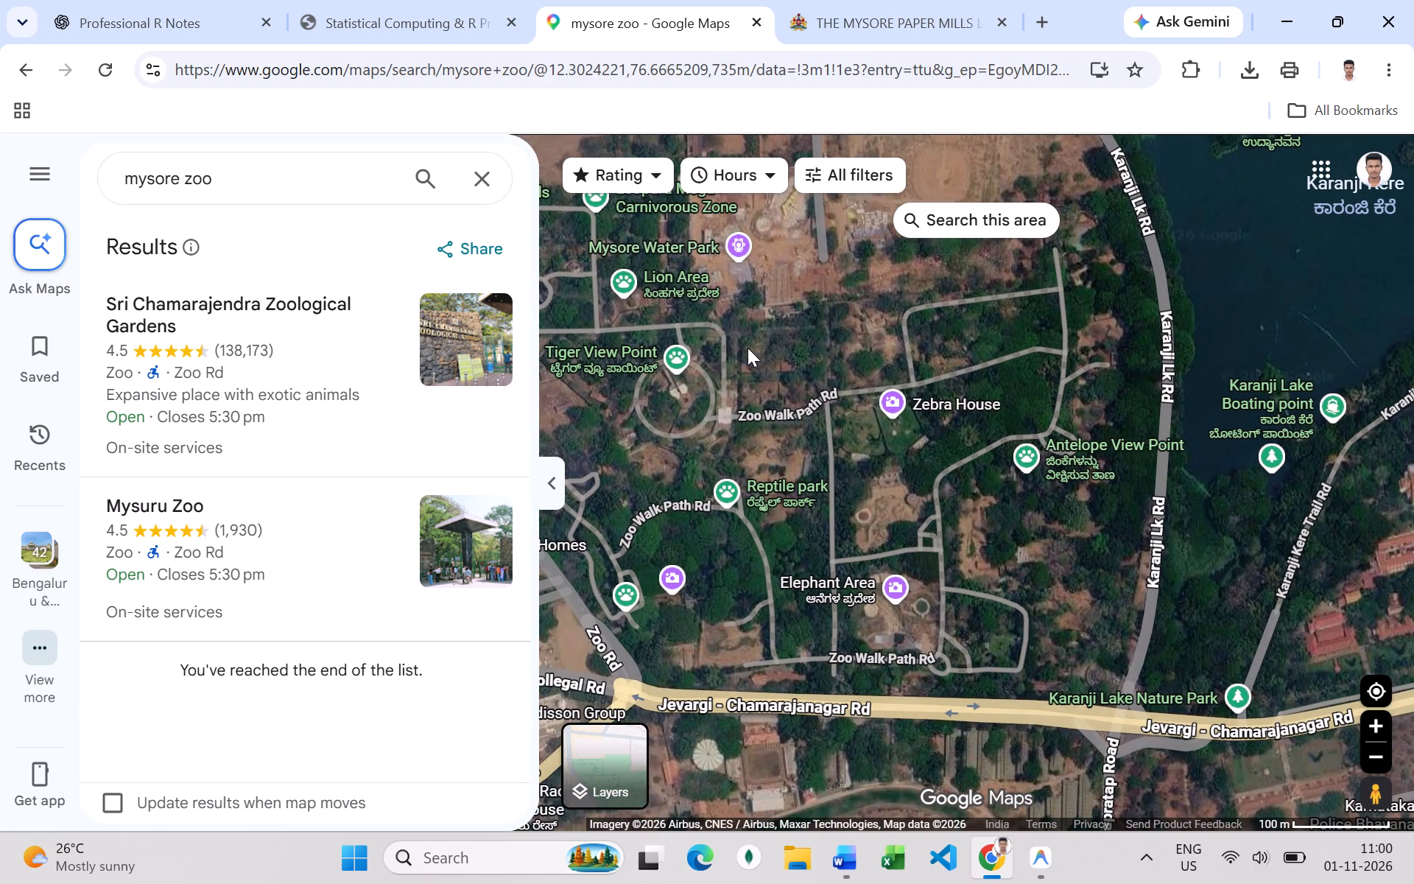
pyautogui.scroll(7, 857, 620)
pyautogui.scroll(-1, 904, 620)
pyautogui.scroll(2, 904, 620)
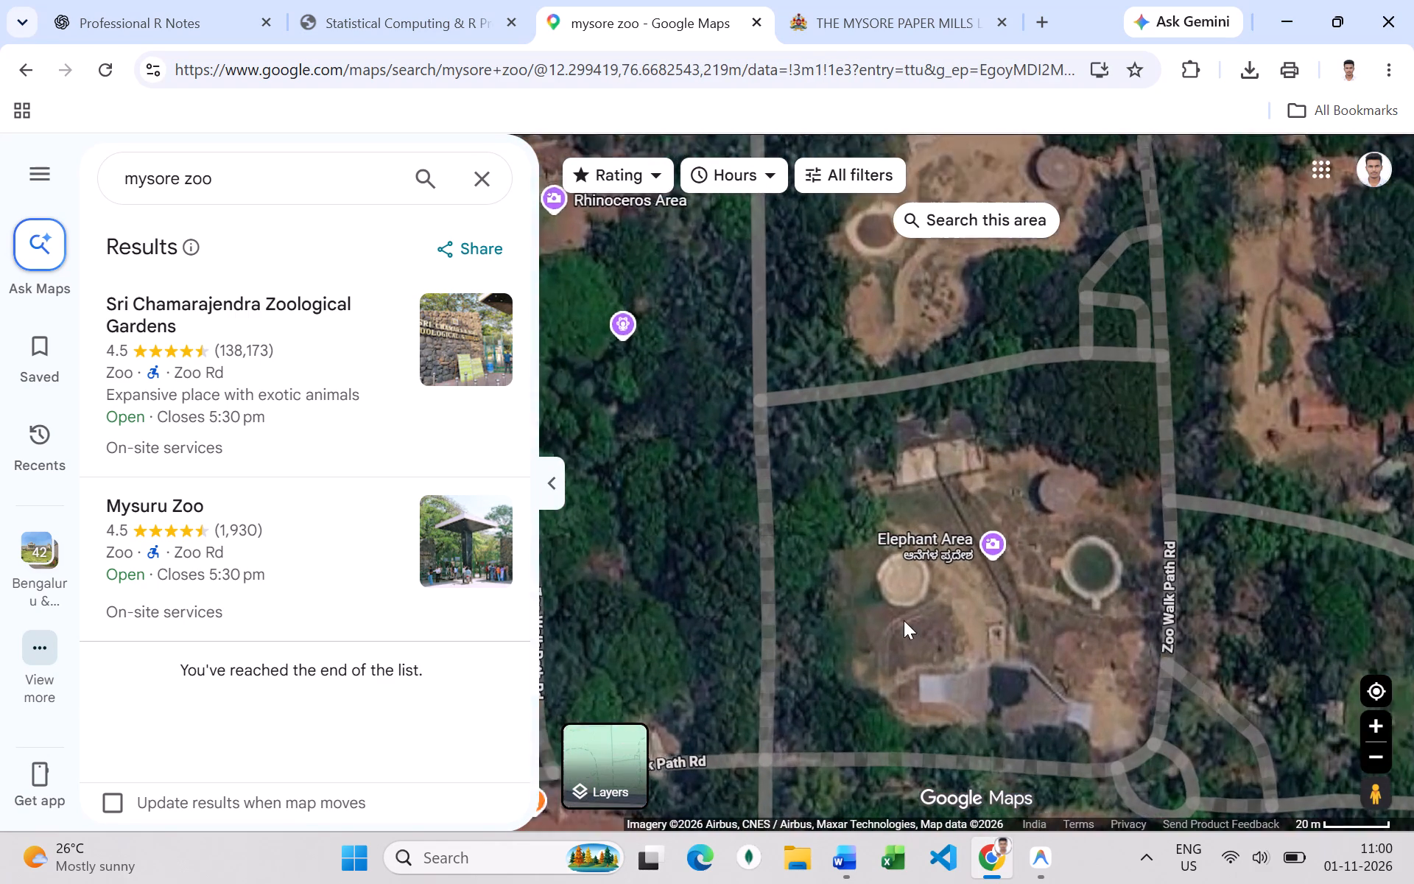
# Examine where the zoo lies within the wider Mysuru region and its surroundings near Karanji Kere on the satellite map.
pyautogui.scroll(-13, 829, 621)
pyautogui.scroll(-9, 768, 679)
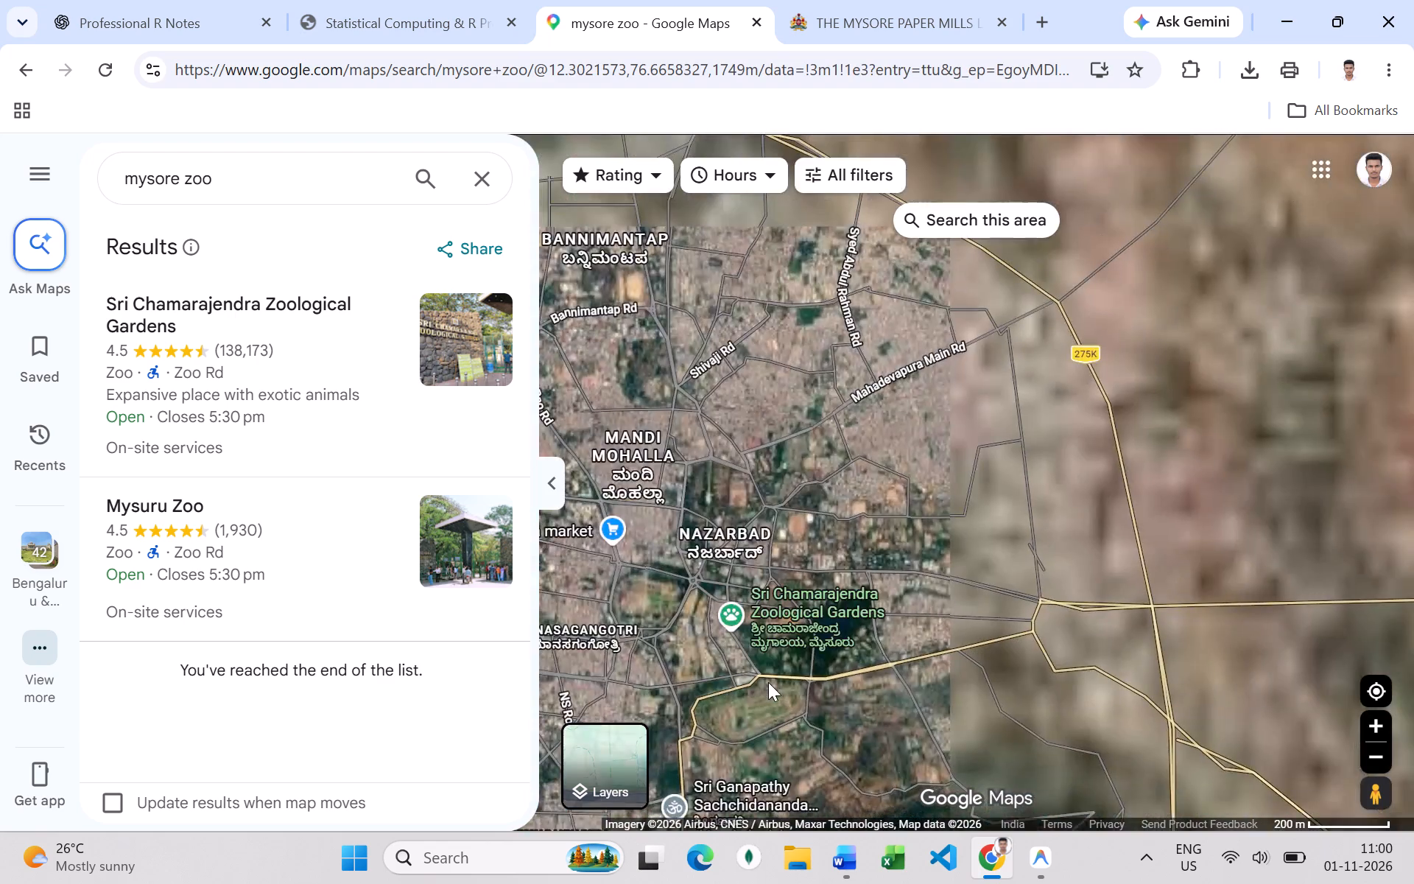
pyautogui.scroll(-13, 768, 682)
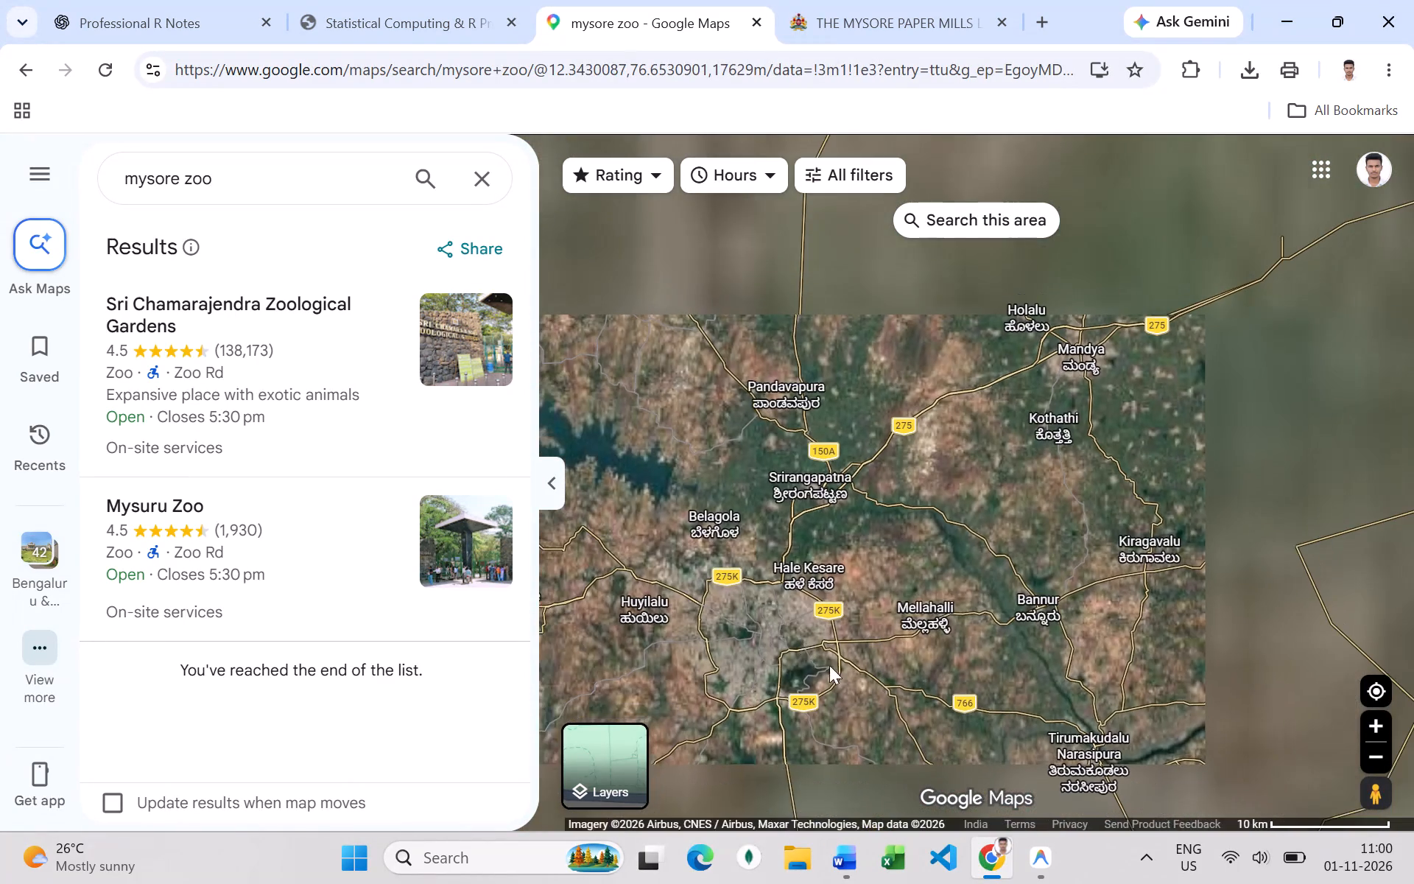
pyautogui.scroll(7, 833, 671)
pyautogui.moveTo(712, 597); pyautogui.dragTo(764, 636)
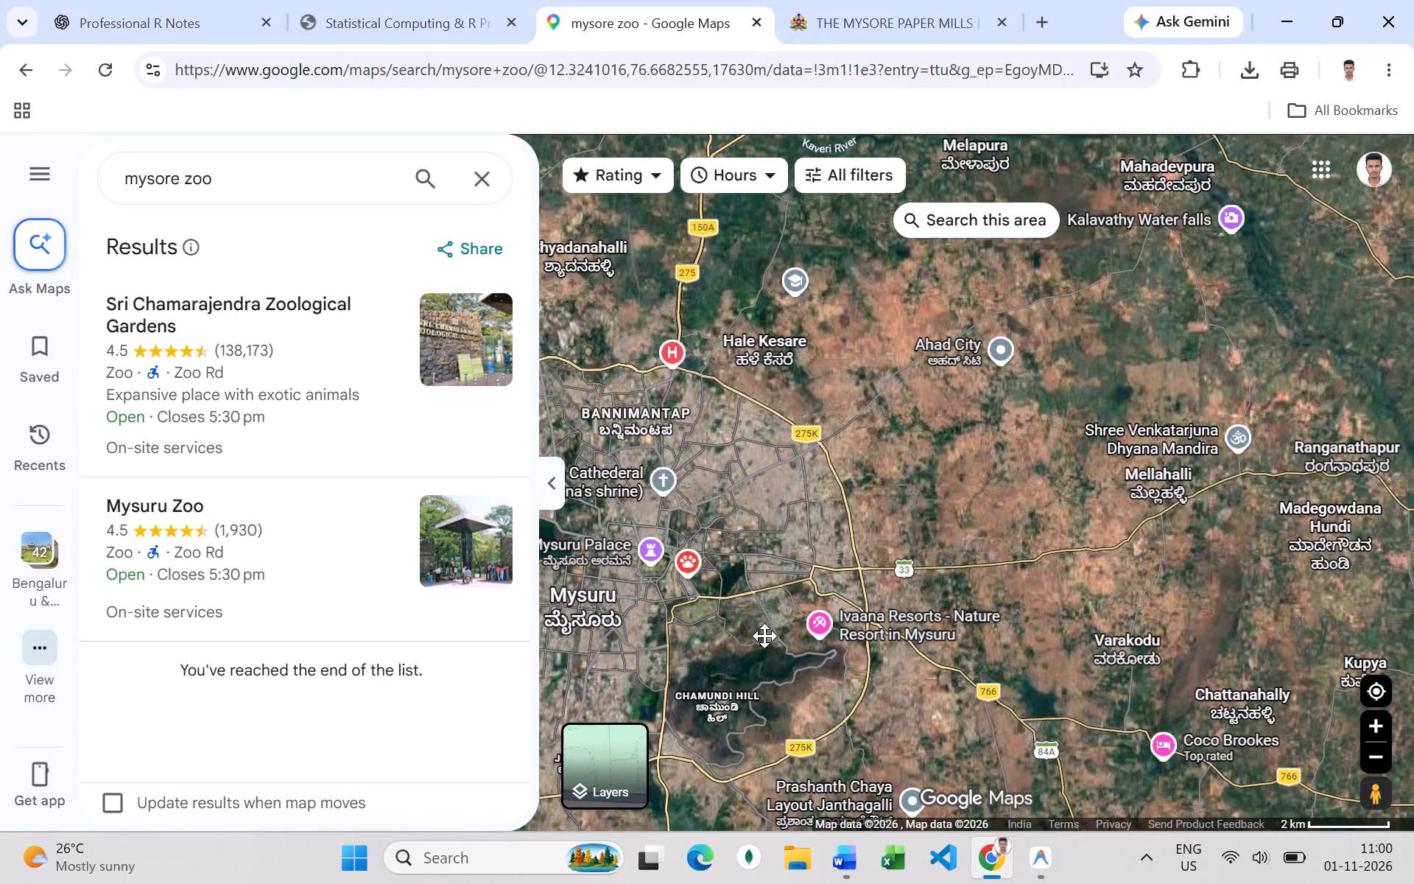
pyautogui.moveTo(764, 636); pyautogui.dragTo(806, 649)
pyautogui.scroll(7, 787, 649)
pyautogui.scroll(1, 764, 585)
pyautogui.scroll(-1, 761, 583)
pyautogui.scroll(8, 760, 583)
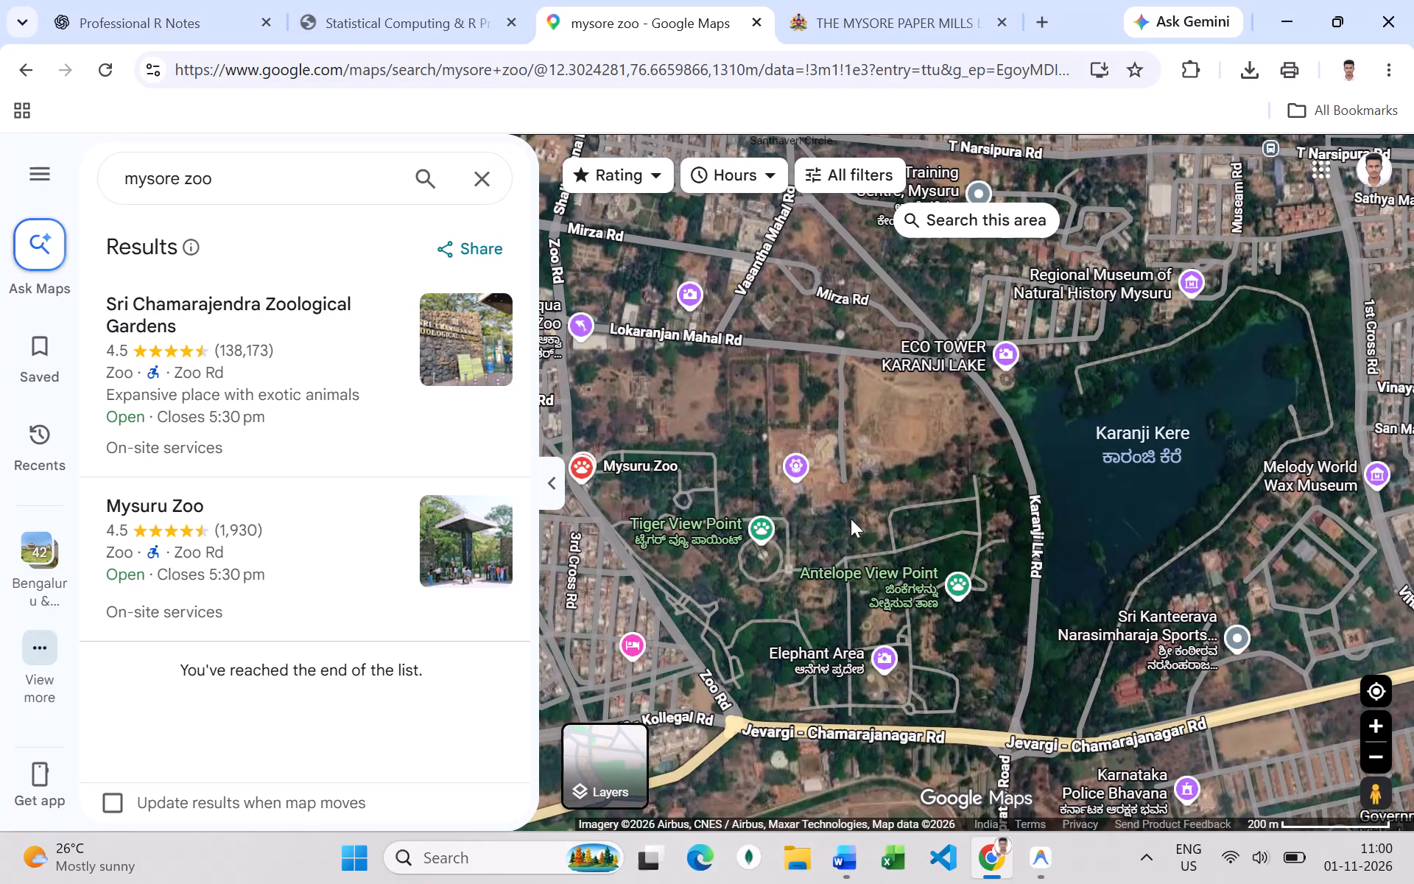
pyautogui.scroll(3, 962, 650)
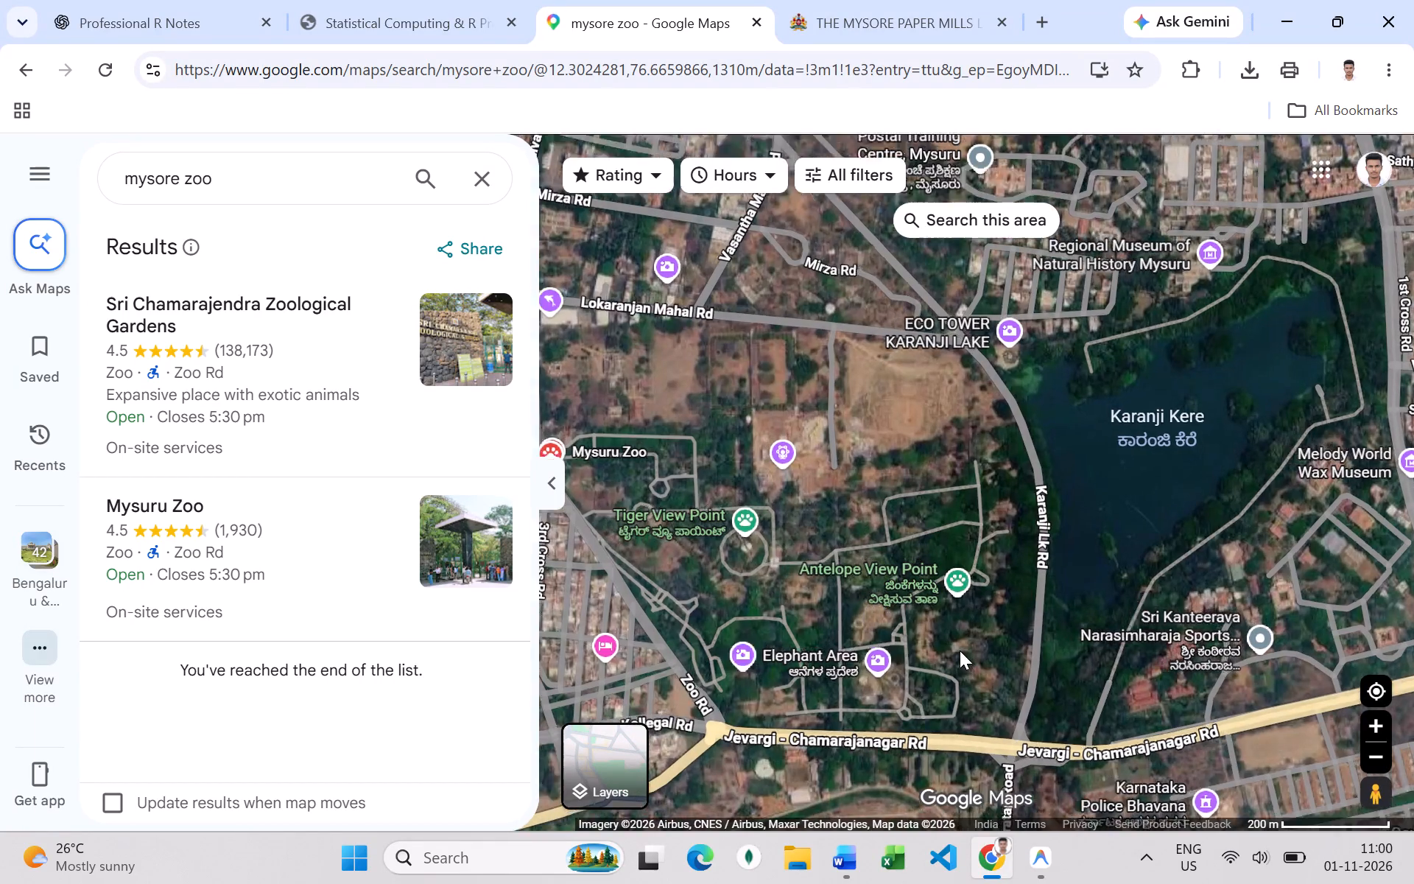
pyautogui.scroll(7, 960, 650)
pyautogui.scroll(-1, 938, 660)
pyautogui.scroll(3, 938, 660)
pyautogui.scroll(-7, 938, 660)
pyautogui.scroll(-16, 831, 611)
# Clear the "mysore zoo" search and examine Mysuru's eastern outskirts along highway 275K near Hotel Highway Inn.
pyautogui.click(471, 186)
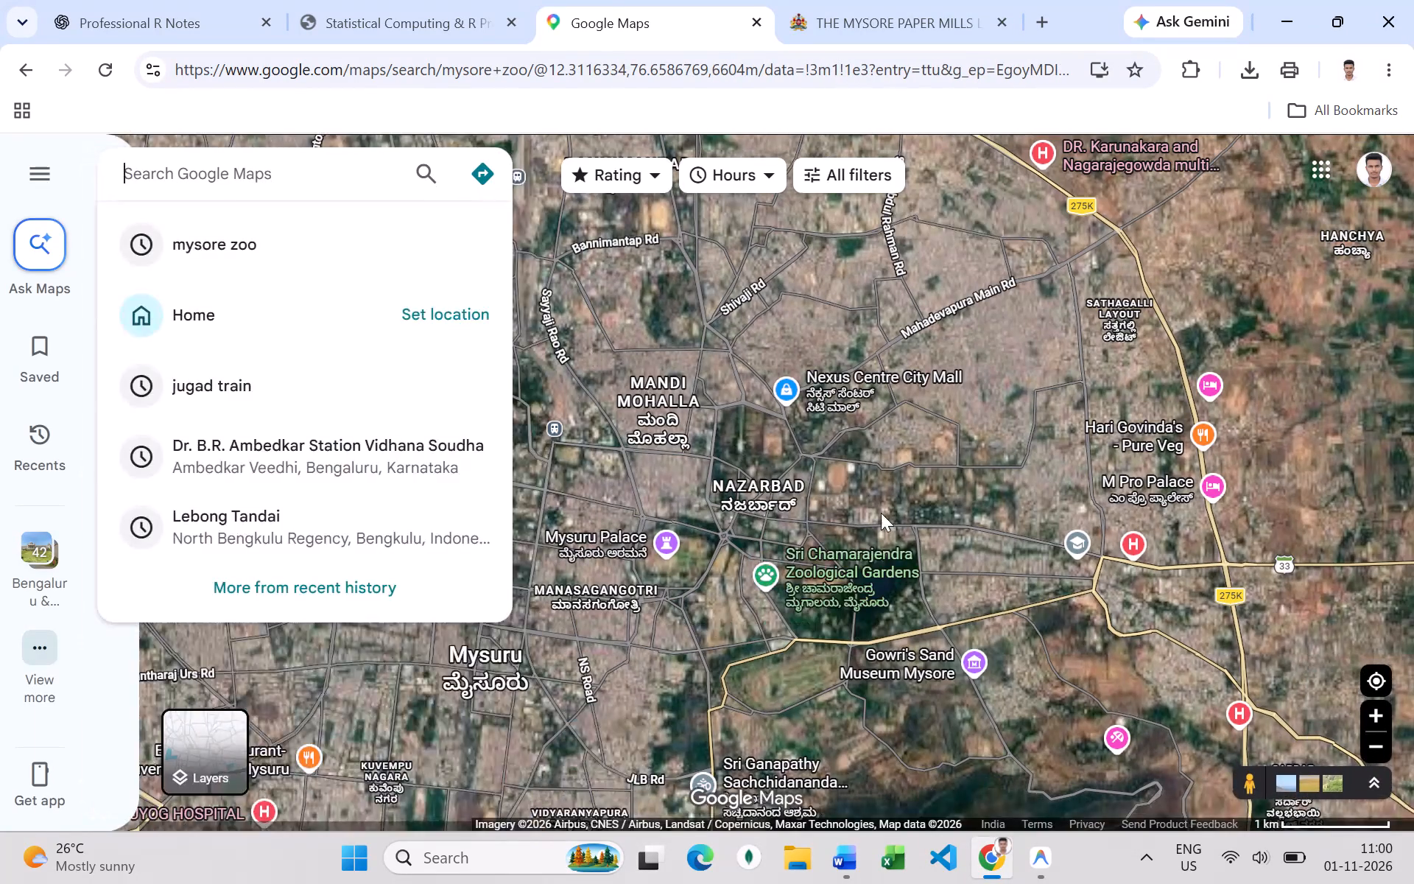
pyautogui.scroll(-20, 878, 510)
pyautogui.scroll(-4, 878, 510)
pyautogui.moveTo(922, 454); pyautogui.dragTo(807, 637)
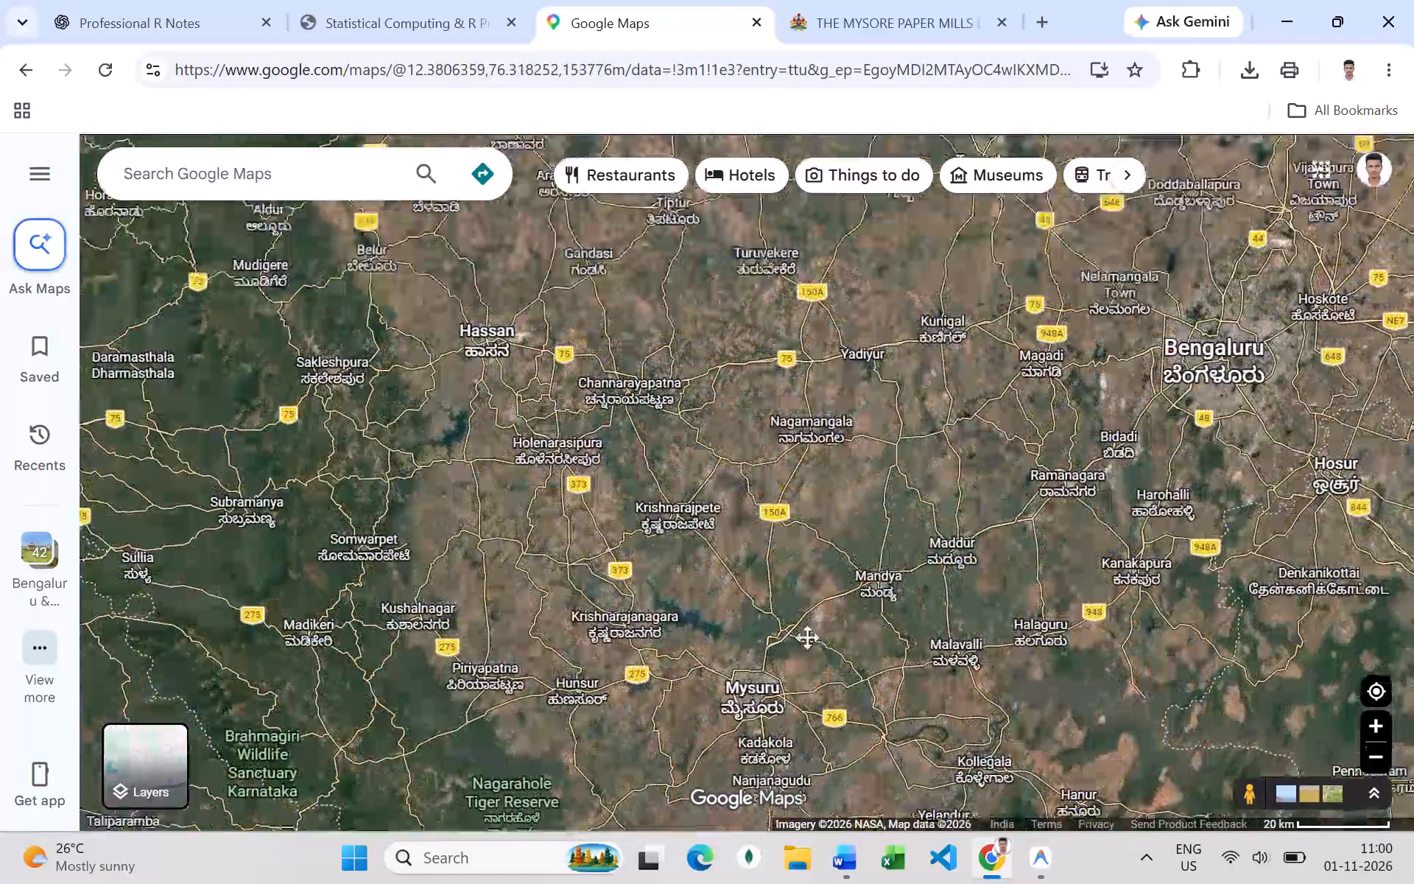
pyautogui.moveTo(807, 637); pyautogui.dragTo(793, 639)
pyautogui.scroll(7, 761, 723)
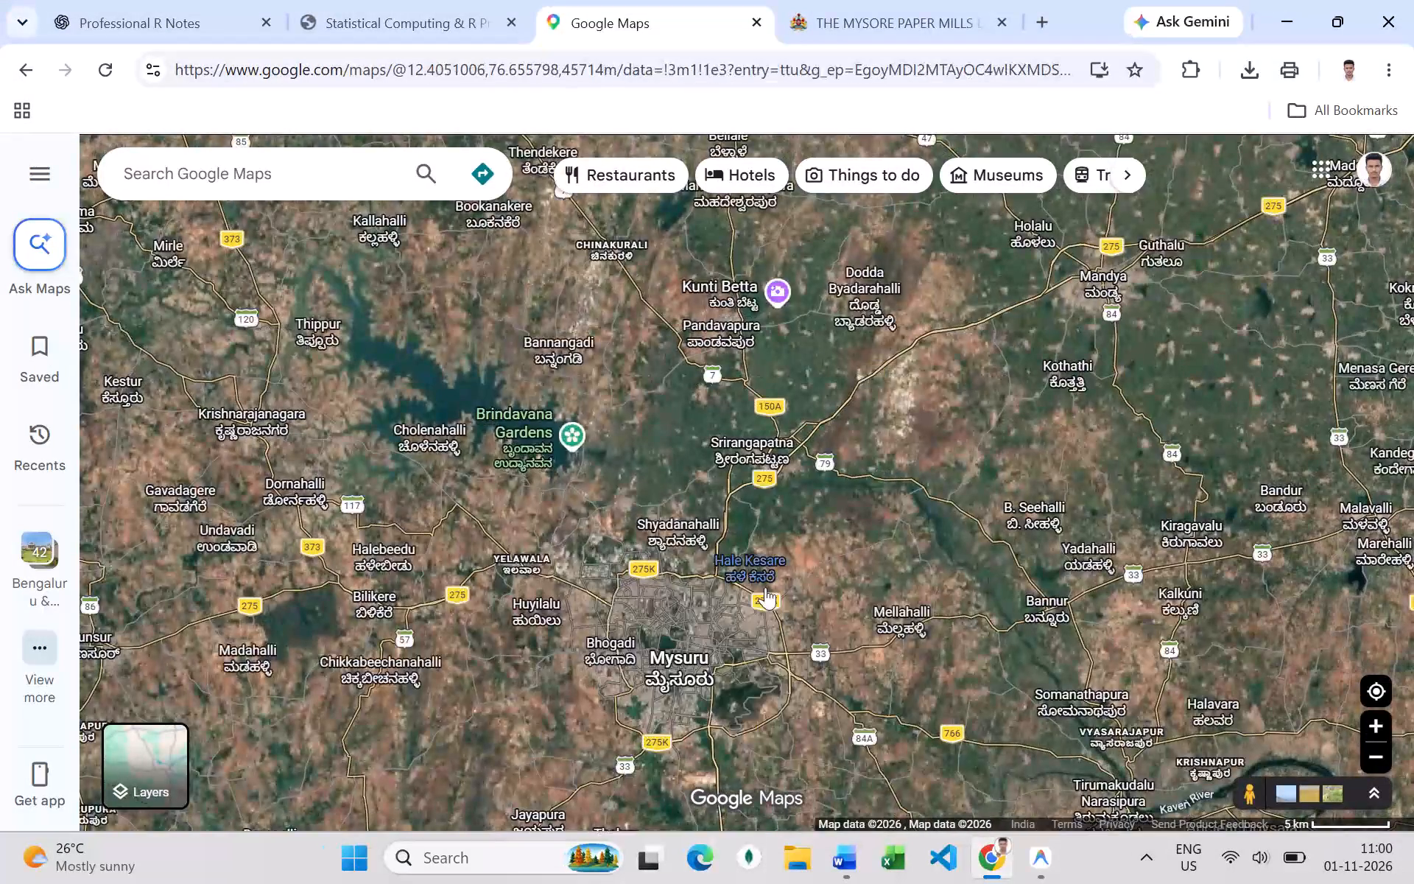
pyautogui.scroll(7, 794, 653)
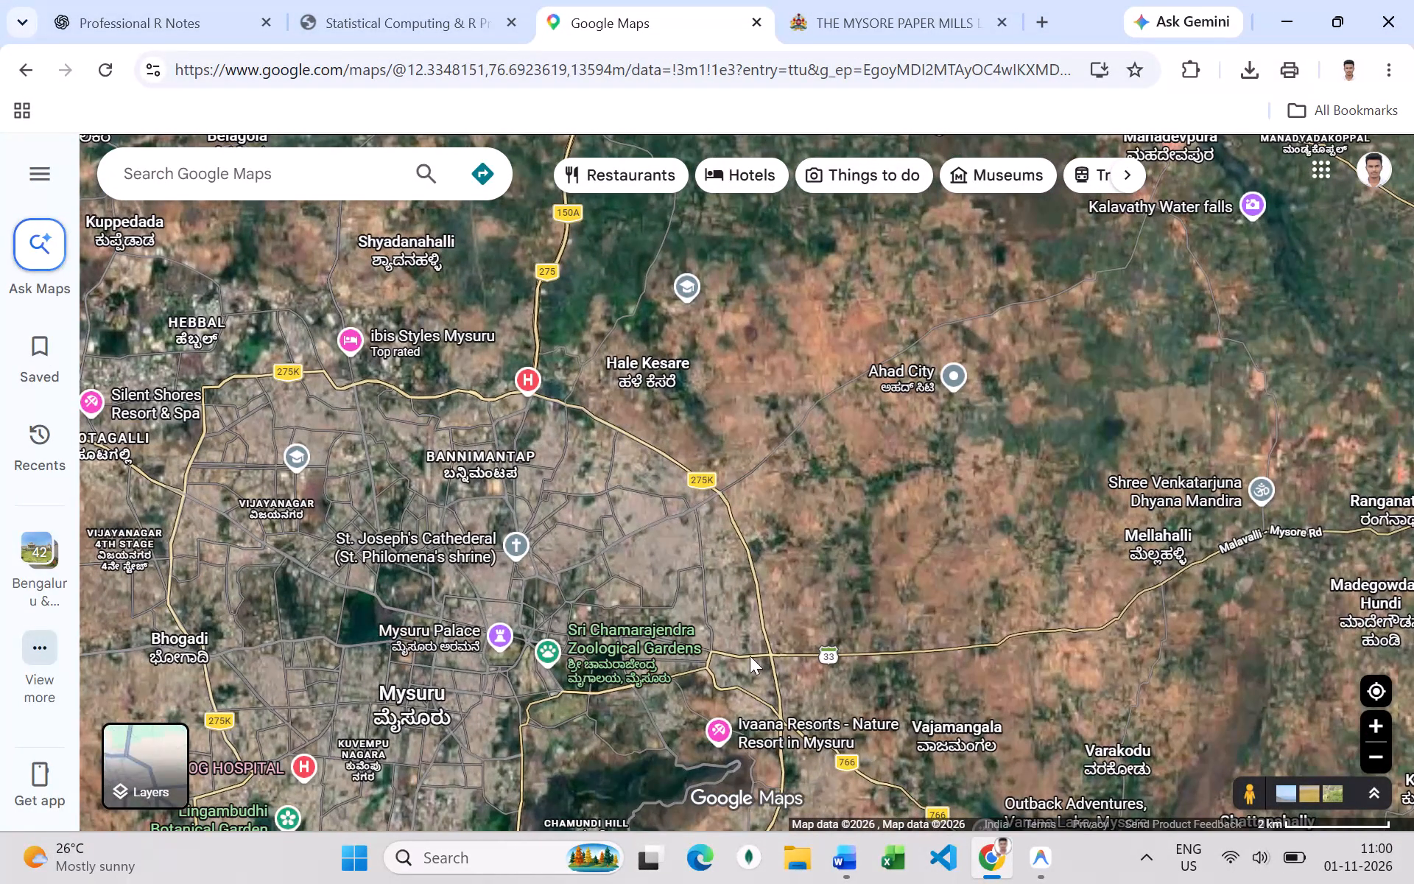
pyautogui.scroll(8, 768, 636)
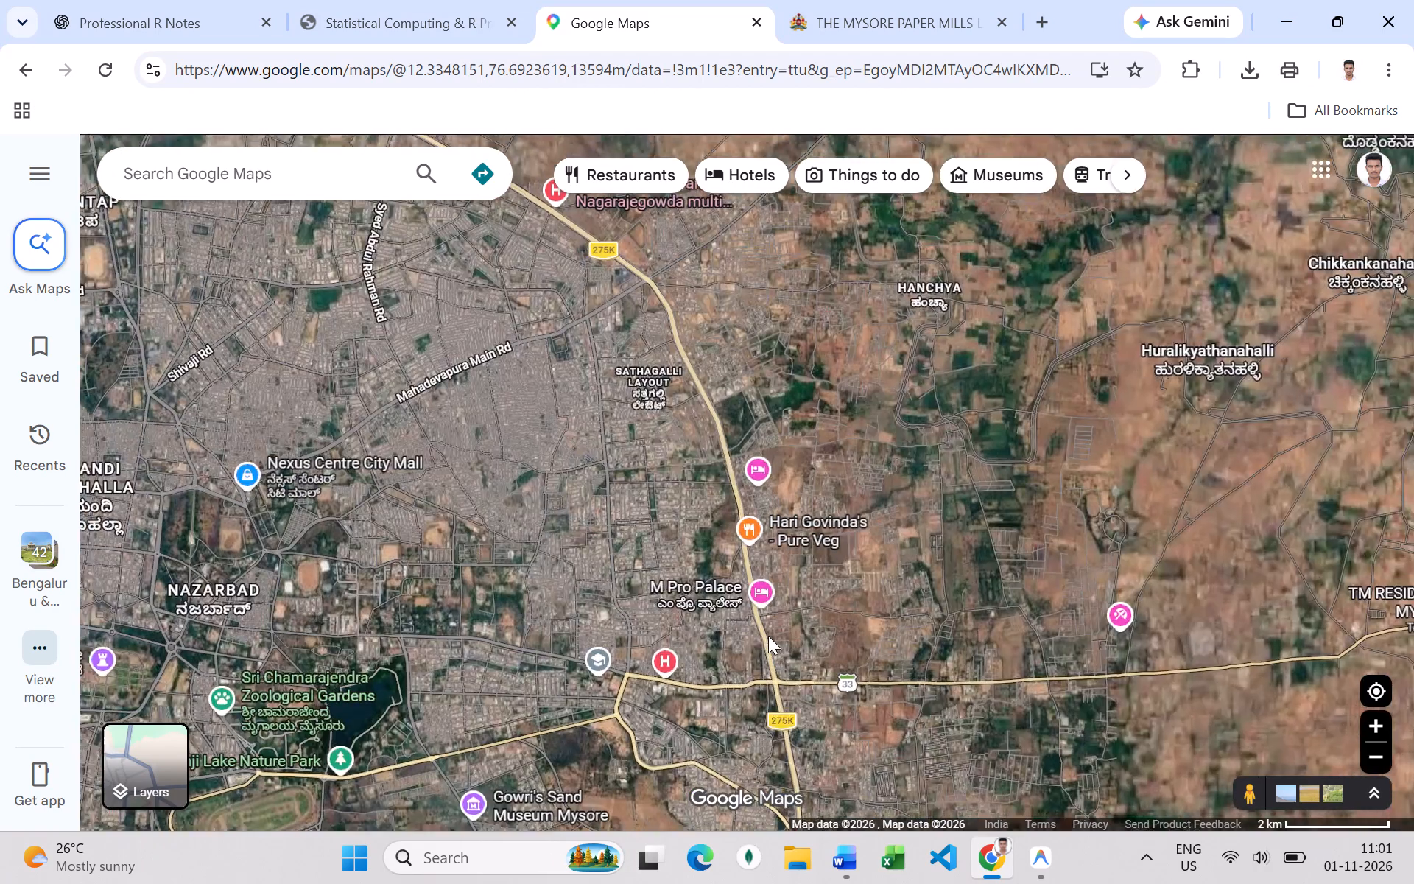
pyautogui.scroll(20, 768, 636)
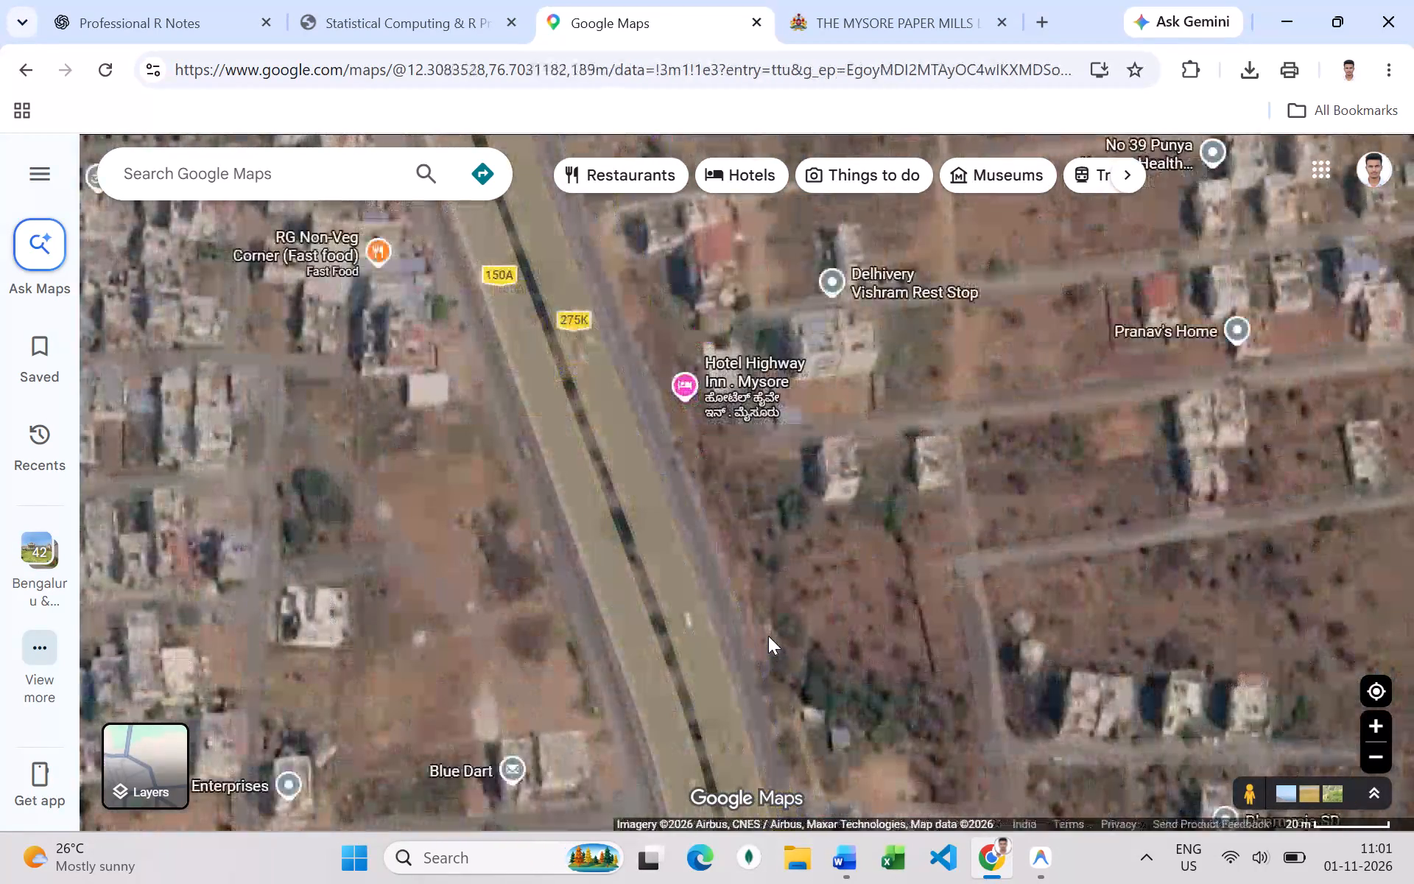
pyautogui.scroll(-17, 768, 636)
pyautogui.scroll(1, 768, 636)
# Find Tumakuru on the satellite map and examine its western outskirts around Dibbur Road and Garden Road.
pyautogui.scroll(-1, 768, 636)
pyautogui.scroll(-20, 768, 636)
pyautogui.scroll(-5, 768, 636)
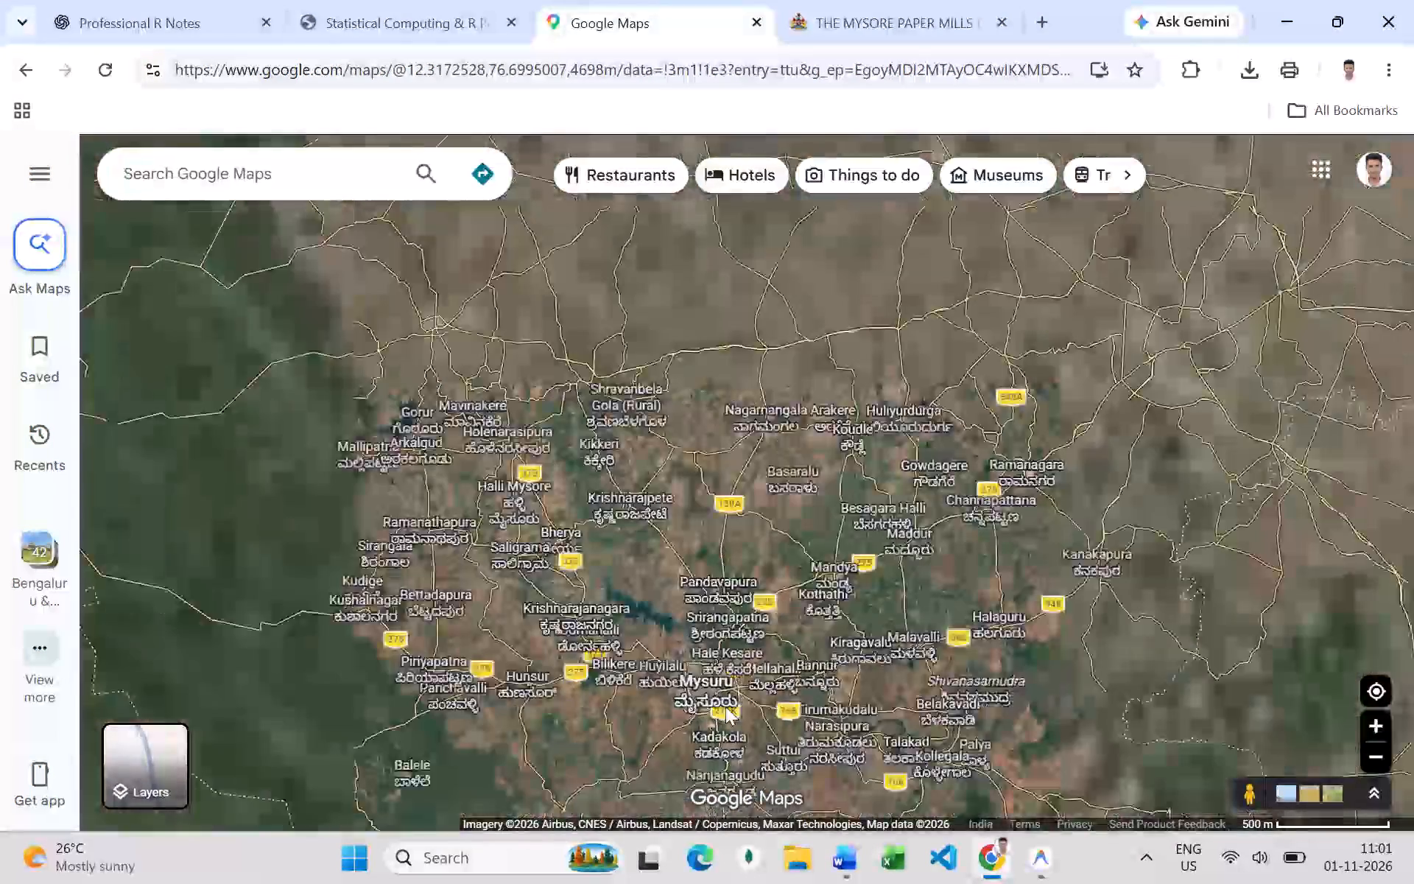
pyautogui.scroll(-5, 751, 668)
pyautogui.moveTo(826, 551); pyautogui.dragTo(800, 762)
pyautogui.scroll(6, 798, 683)
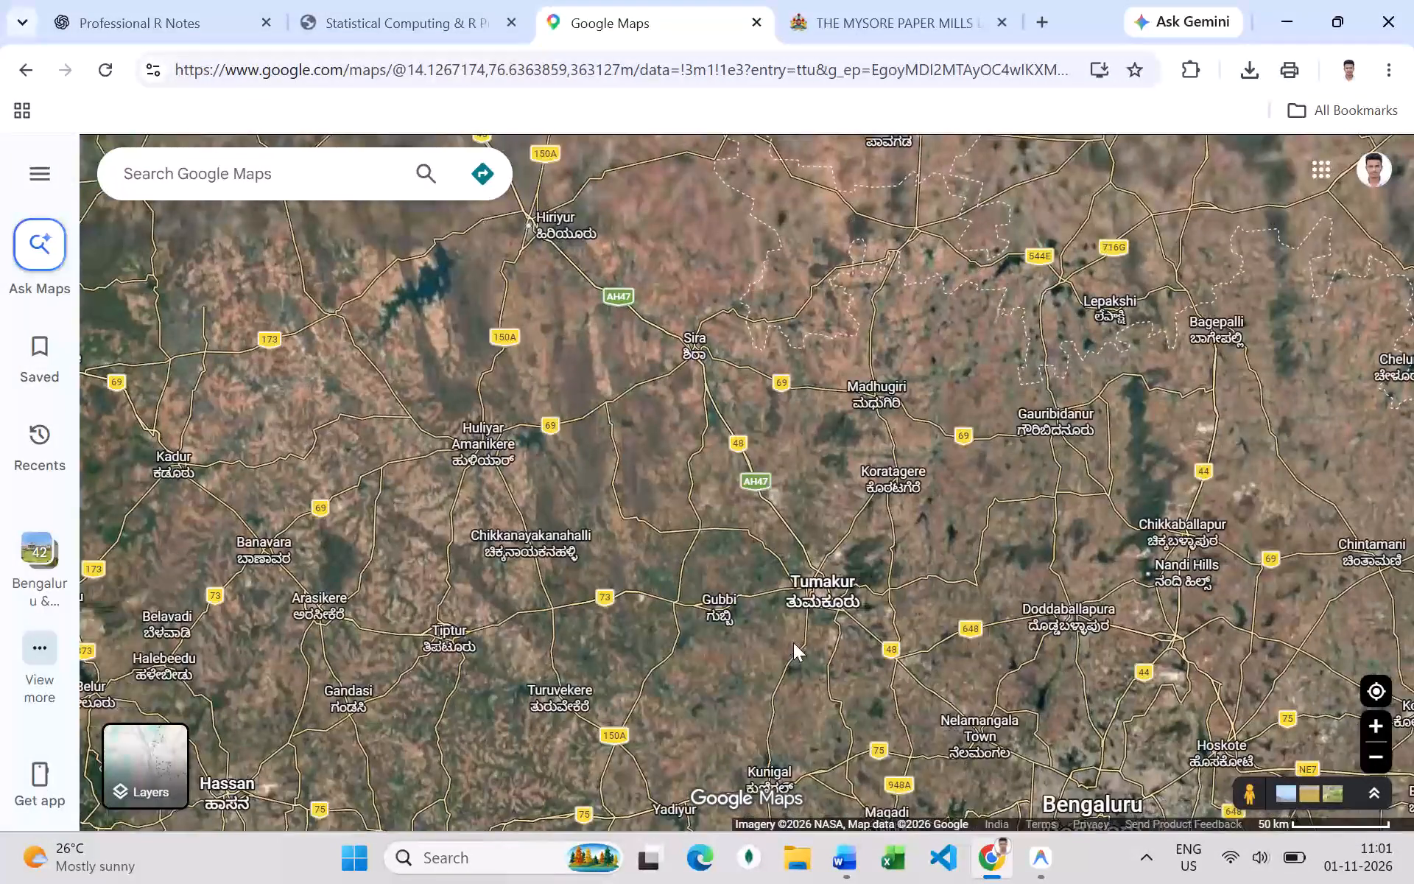
pyautogui.scroll(6, 795, 635)
pyautogui.scroll(6, 859, 539)
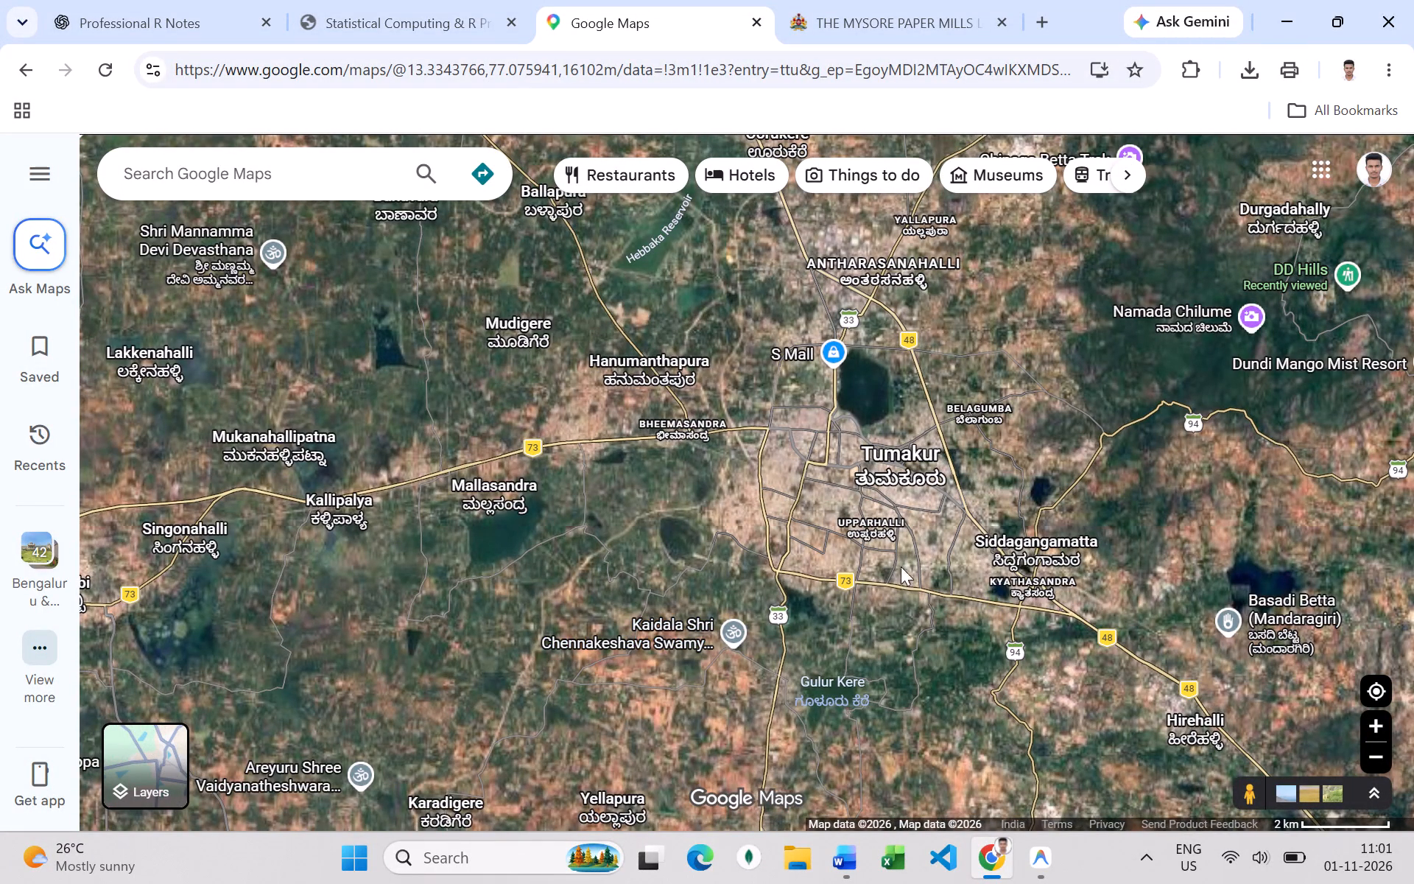
pyautogui.moveTo(736, 393); pyautogui.dragTo(769, 605)
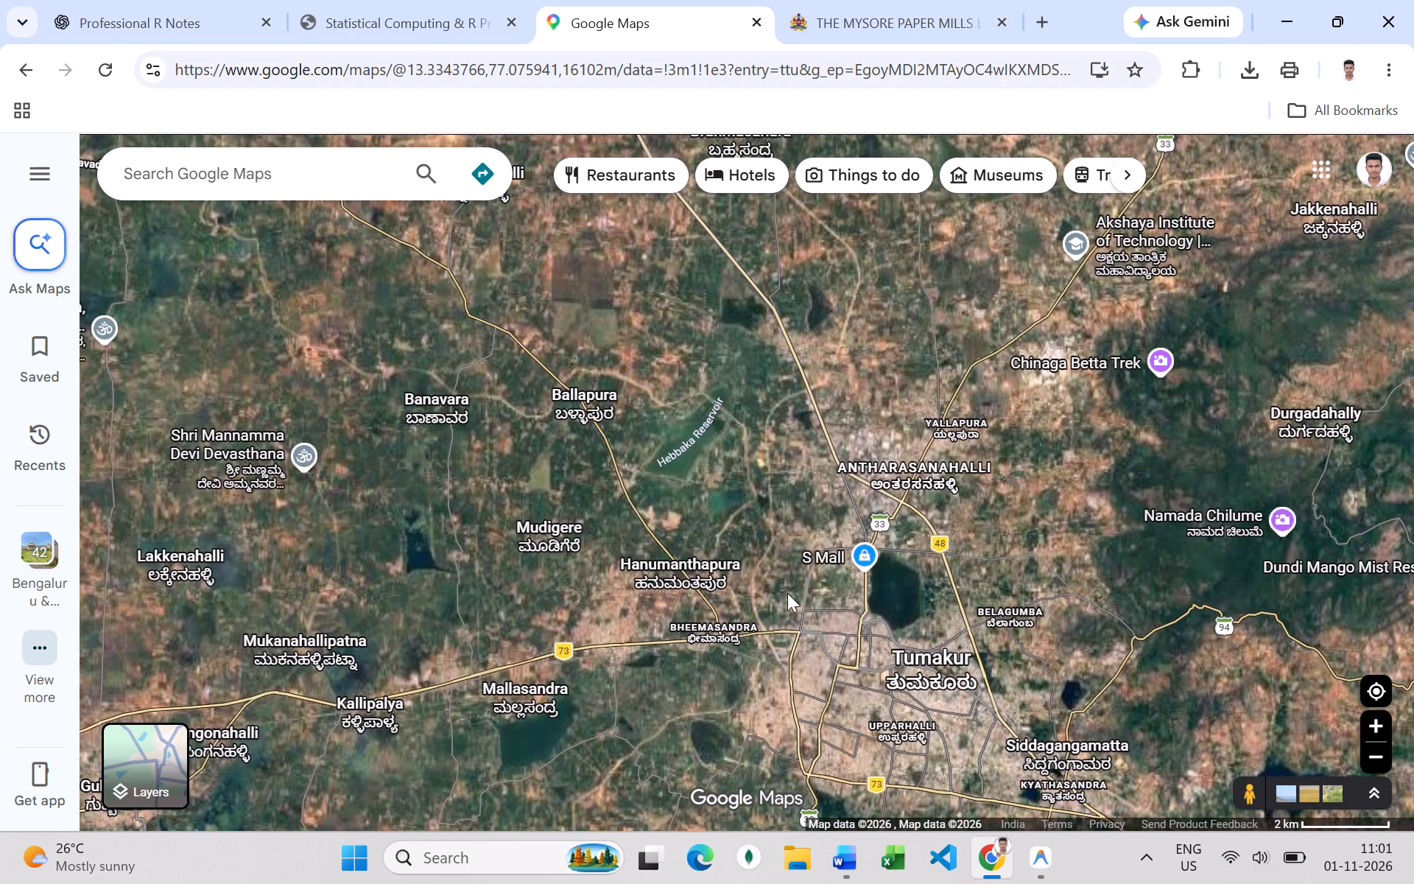
pyautogui.scroll(6, 787, 593)
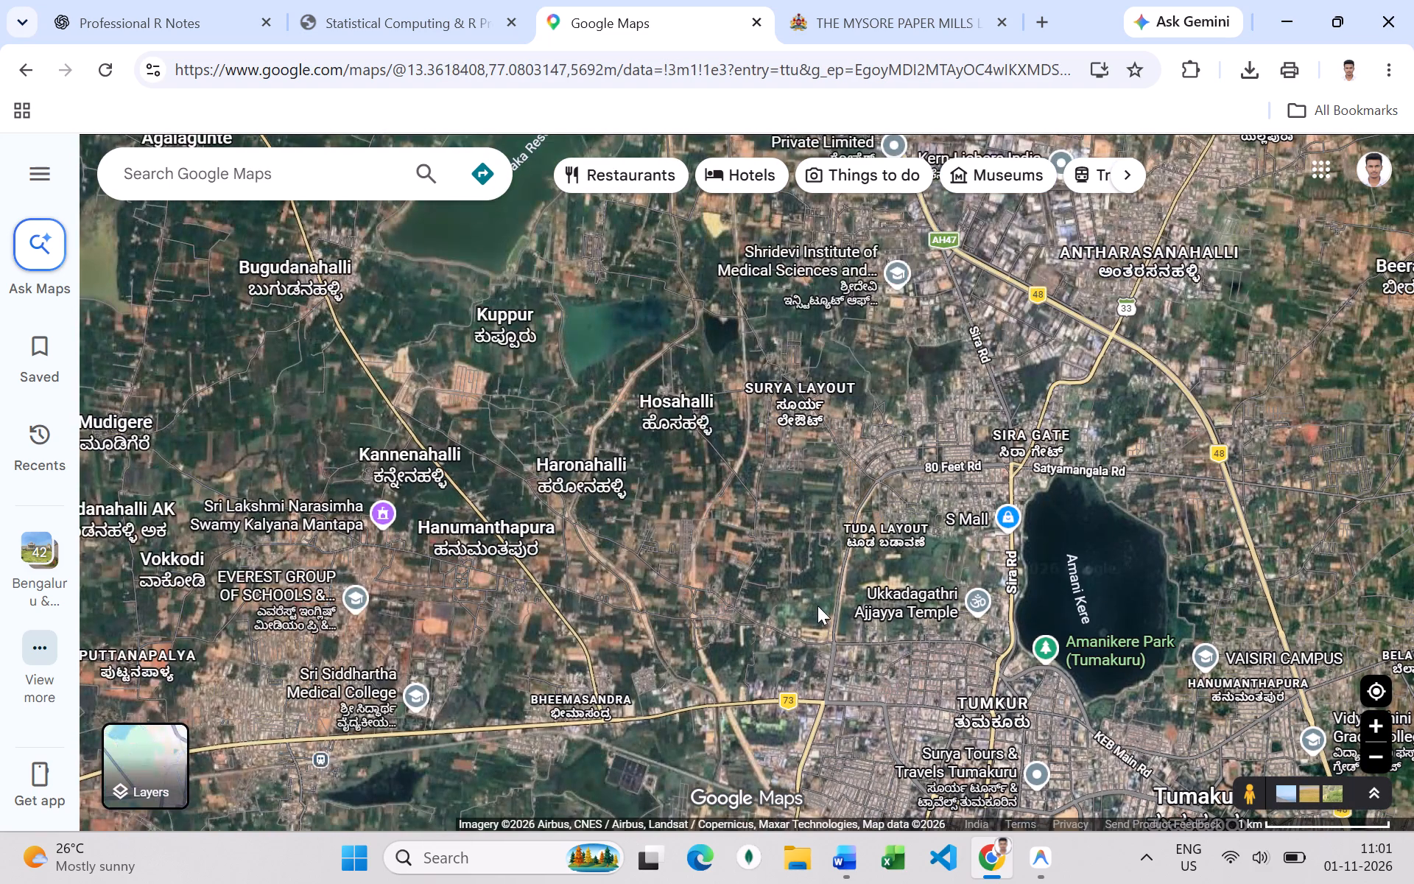
pyautogui.scroll(8, 821, 611)
pyautogui.scroll(5, 870, 556)
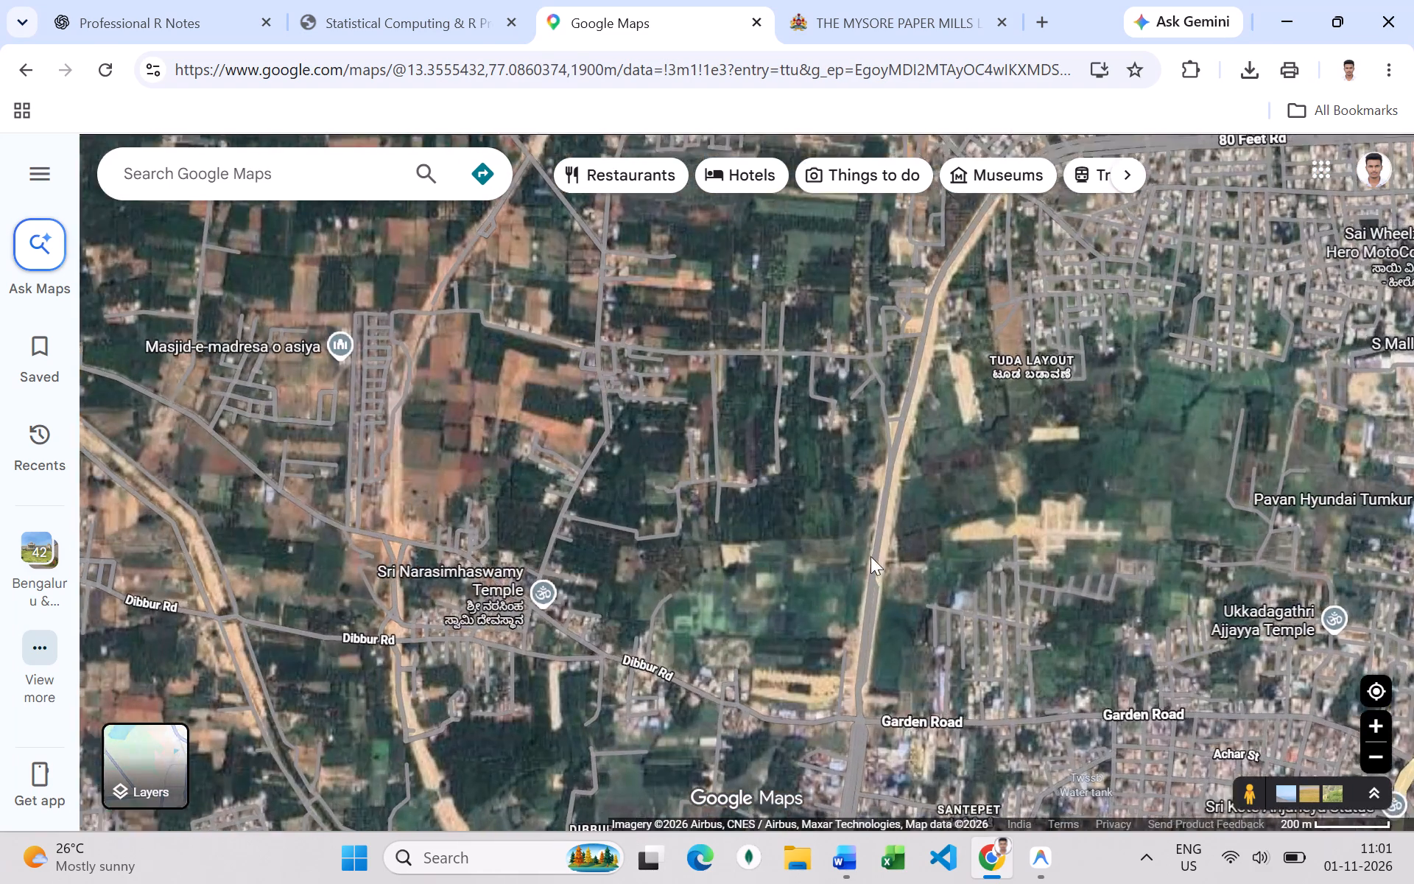
# Examine central Tumakuru, the Amani Kere lake and the Vaisiri Campus area on the satellite map.
pyautogui.scroll(-5, 904, 609)
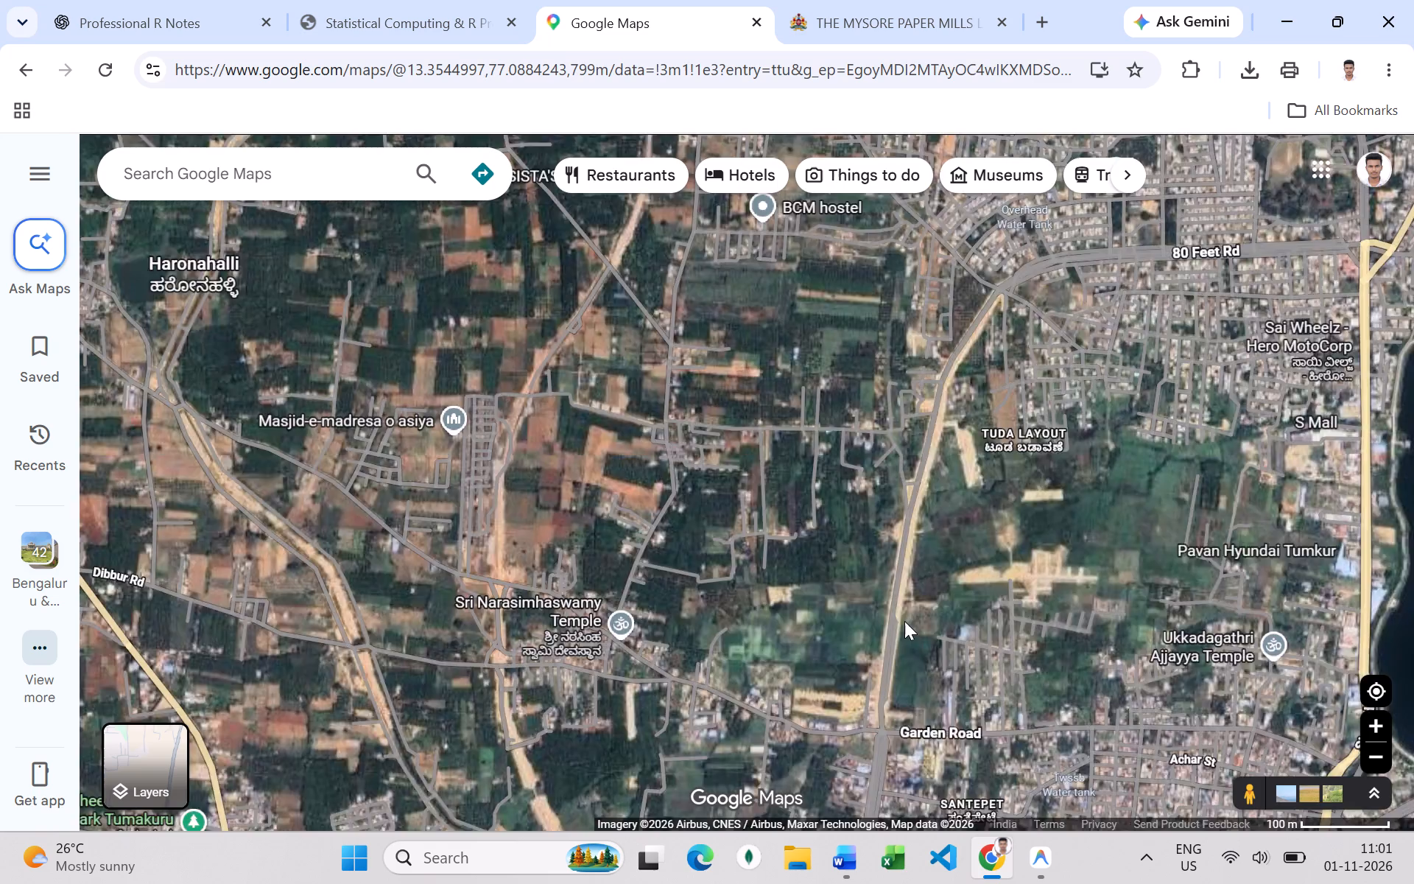
pyautogui.scroll(-8, 904, 621)
pyautogui.moveTo(1100, 644); pyautogui.dragTo(714, 348)
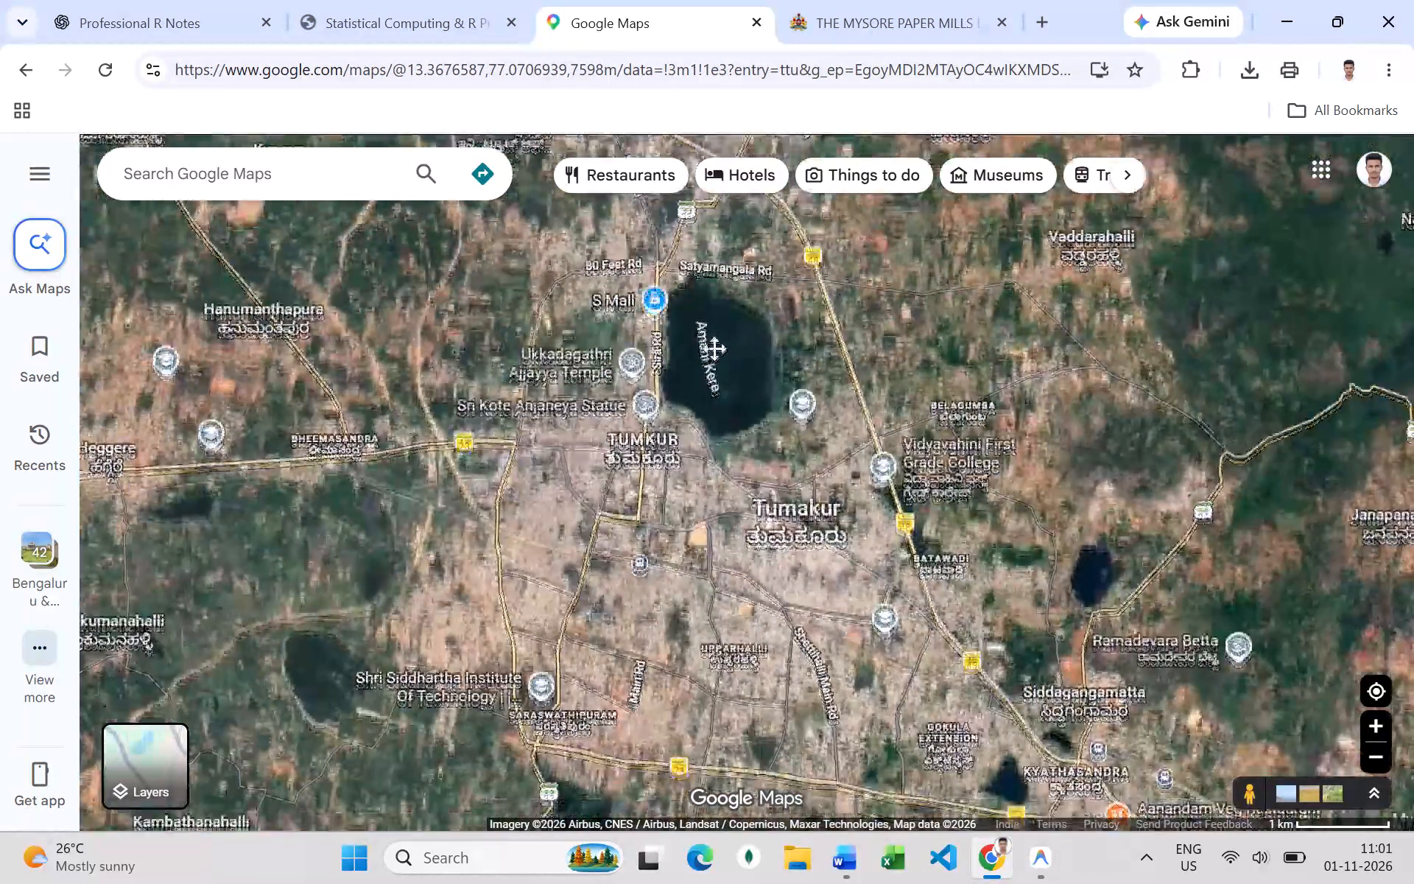
pyautogui.moveTo(714, 348); pyautogui.dragTo(713, 348)
pyautogui.scroll(4, 820, 678)
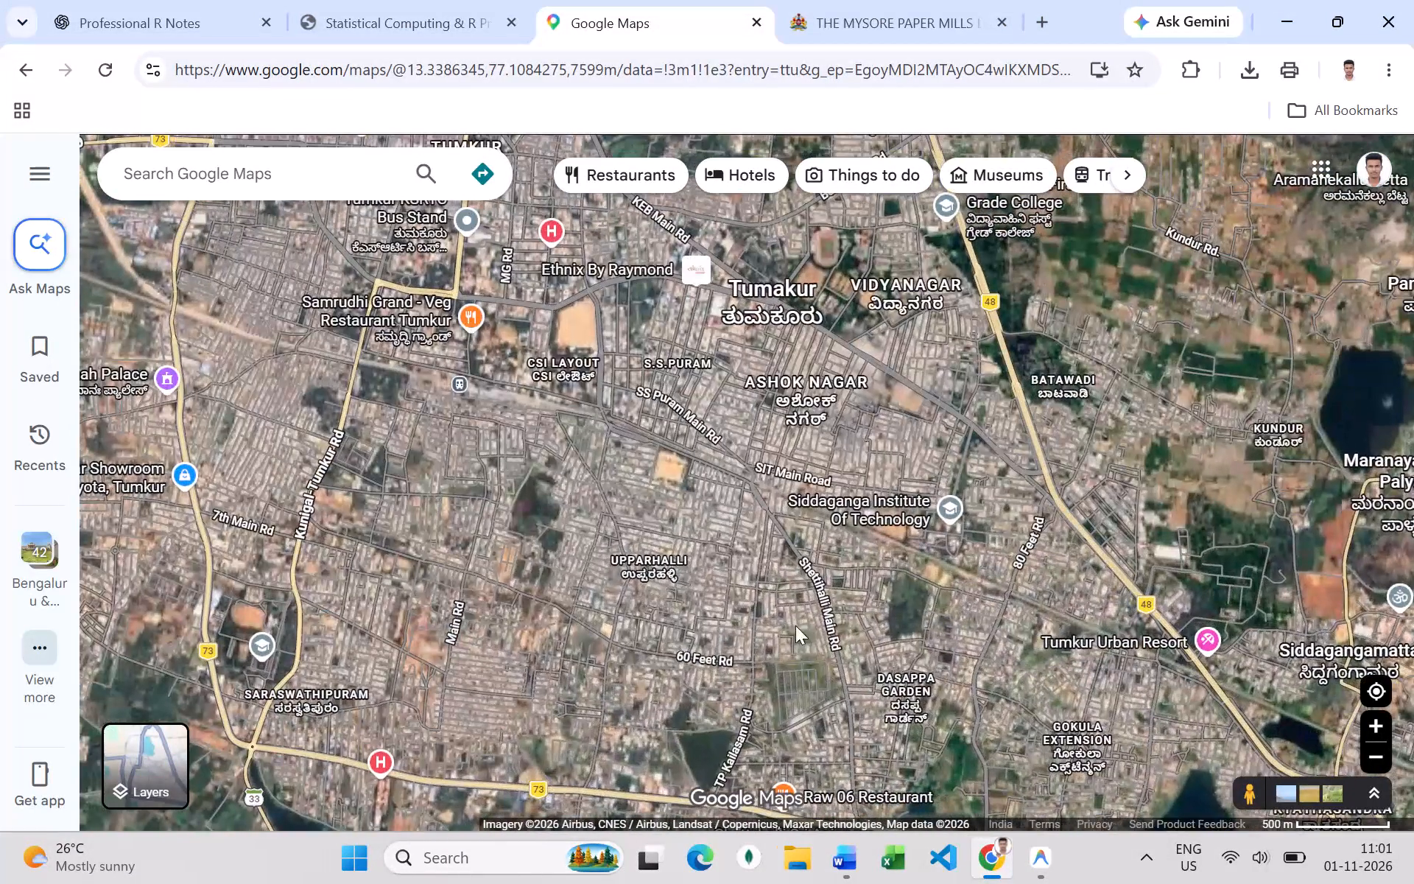
pyautogui.moveTo(755, 502); pyautogui.dragTo(809, 723)
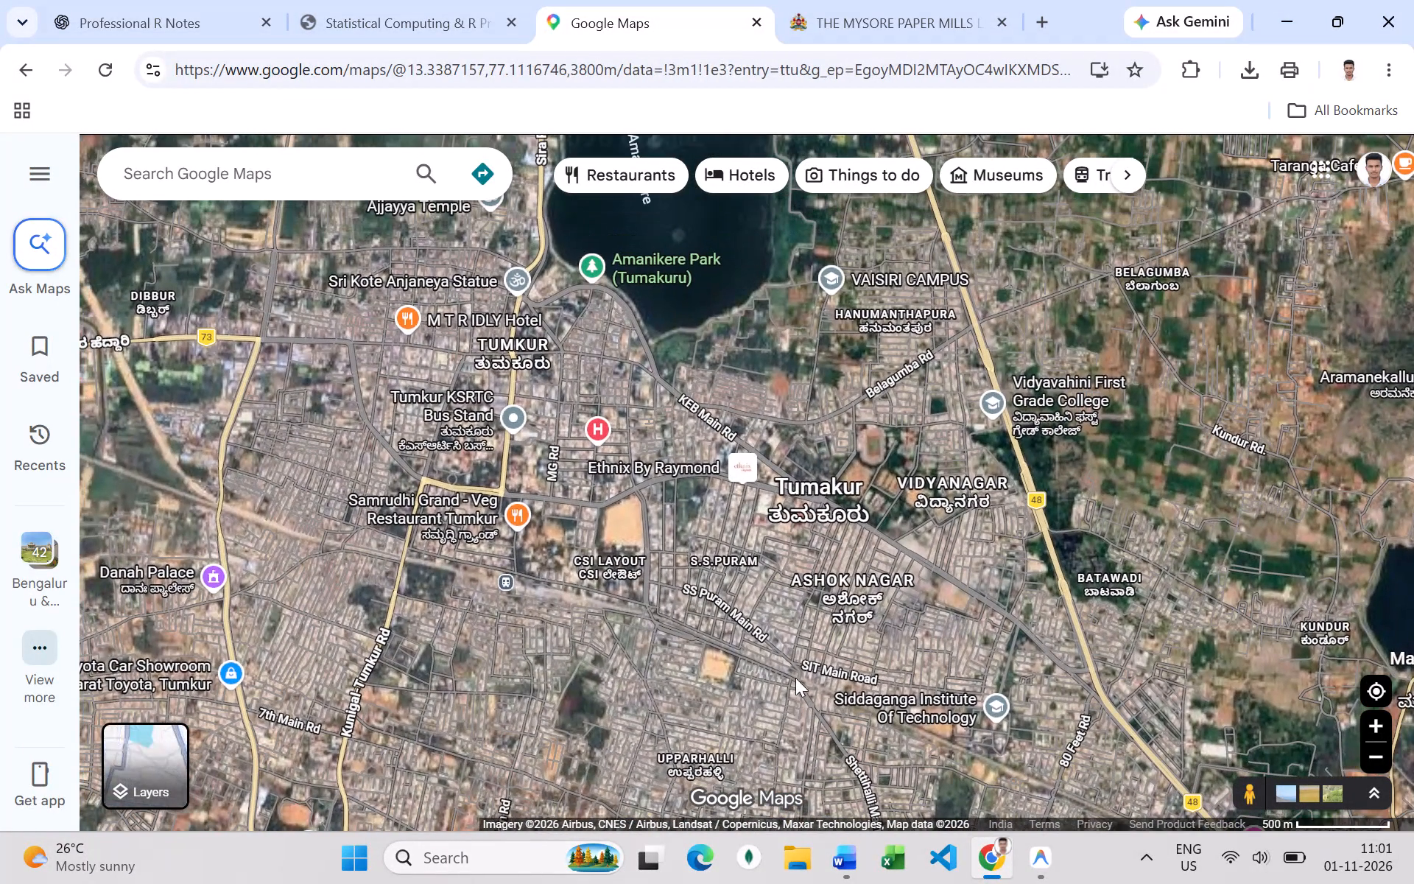
pyautogui.moveTo(798, 418); pyautogui.dragTo(801, 628)
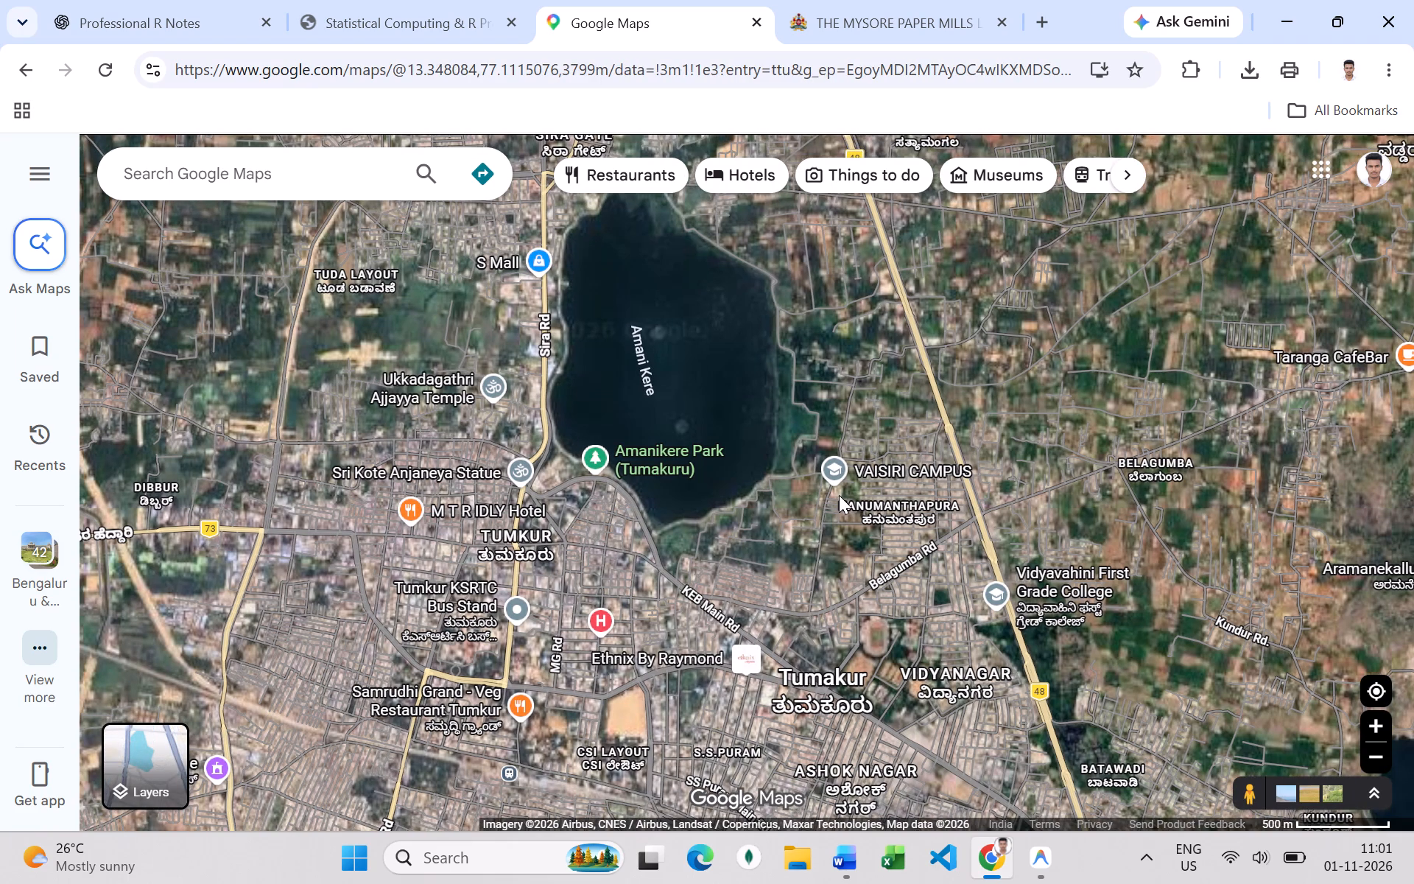
pyautogui.scroll(13, 839, 495)
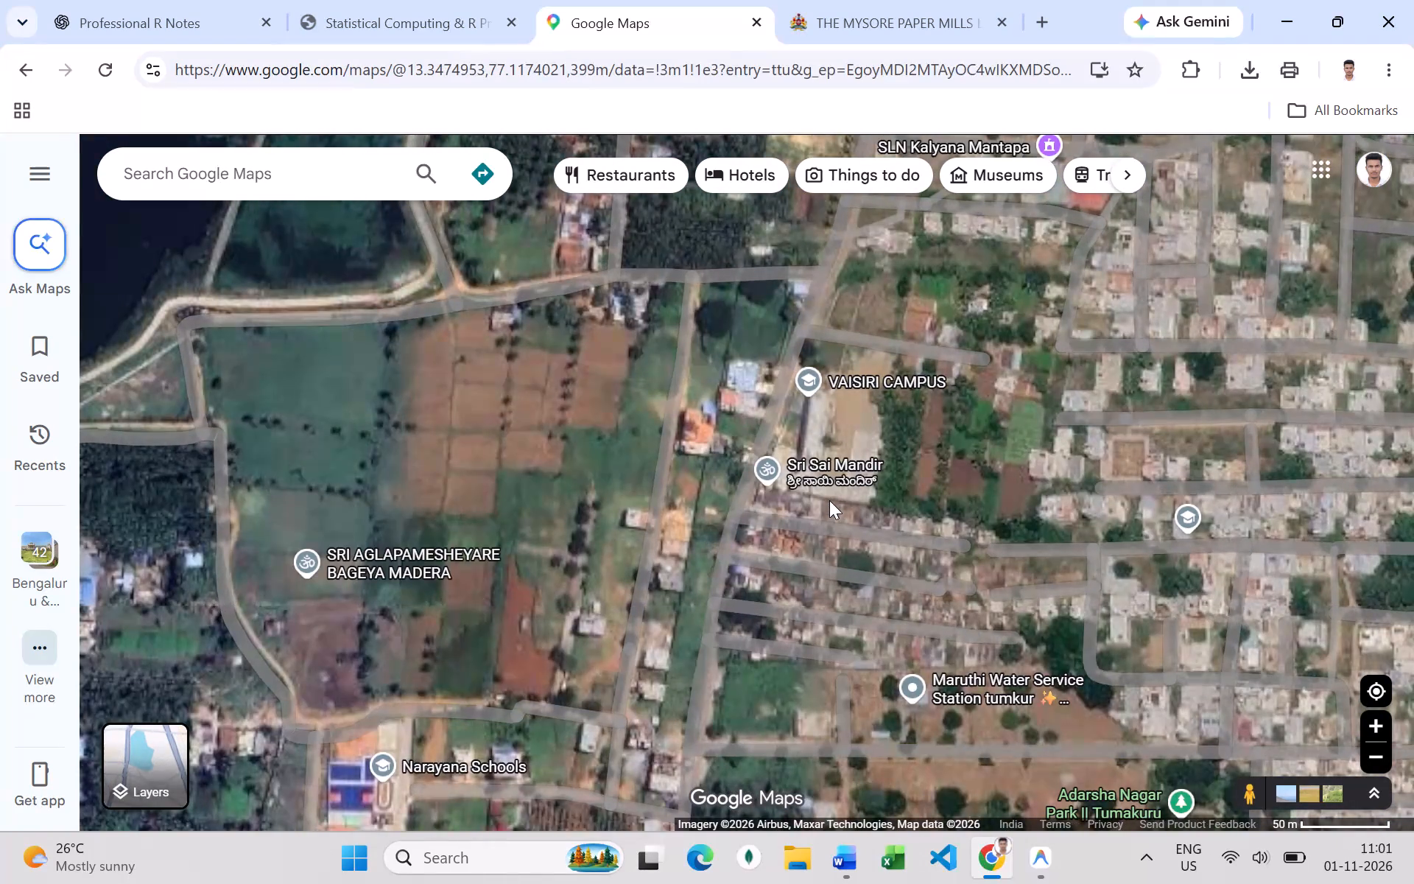
# Follow the satellite map east of Tumakuru past Aralihalli to Namada Chilume and examine the Namada Chilume Deer Park.
pyautogui.scroll(-14, 829, 501)
pyautogui.moveTo(898, 614); pyautogui.dragTo(518, 625)
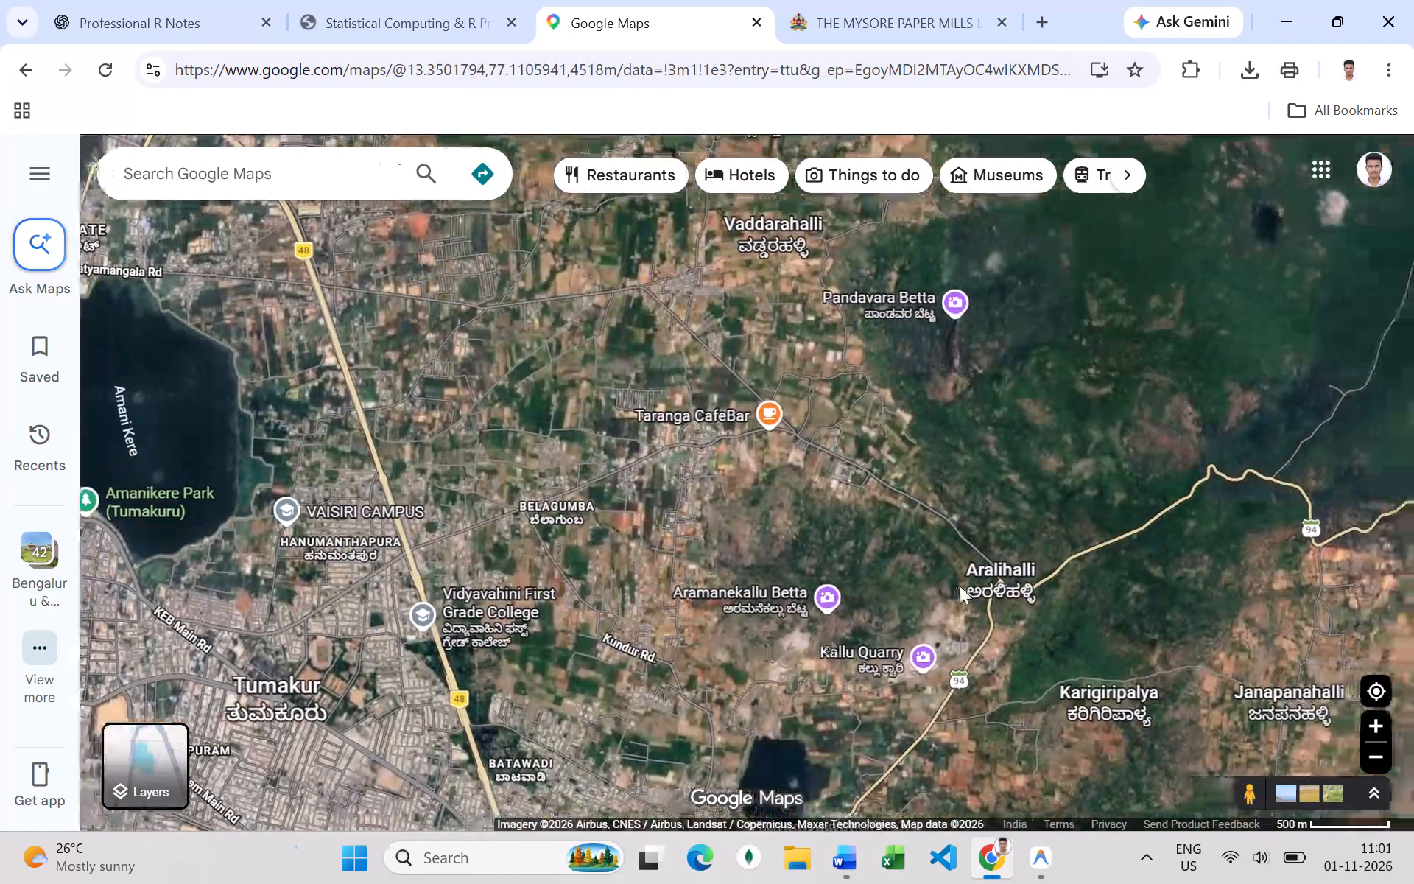
pyautogui.moveTo(1076, 610); pyautogui.dragTo(890, 680)
pyautogui.moveTo(1034, 485); pyautogui.dragTo(1029, 587)
pyautogui.moveTo(1016, 483); pyautogui.dragTo(963, 570)
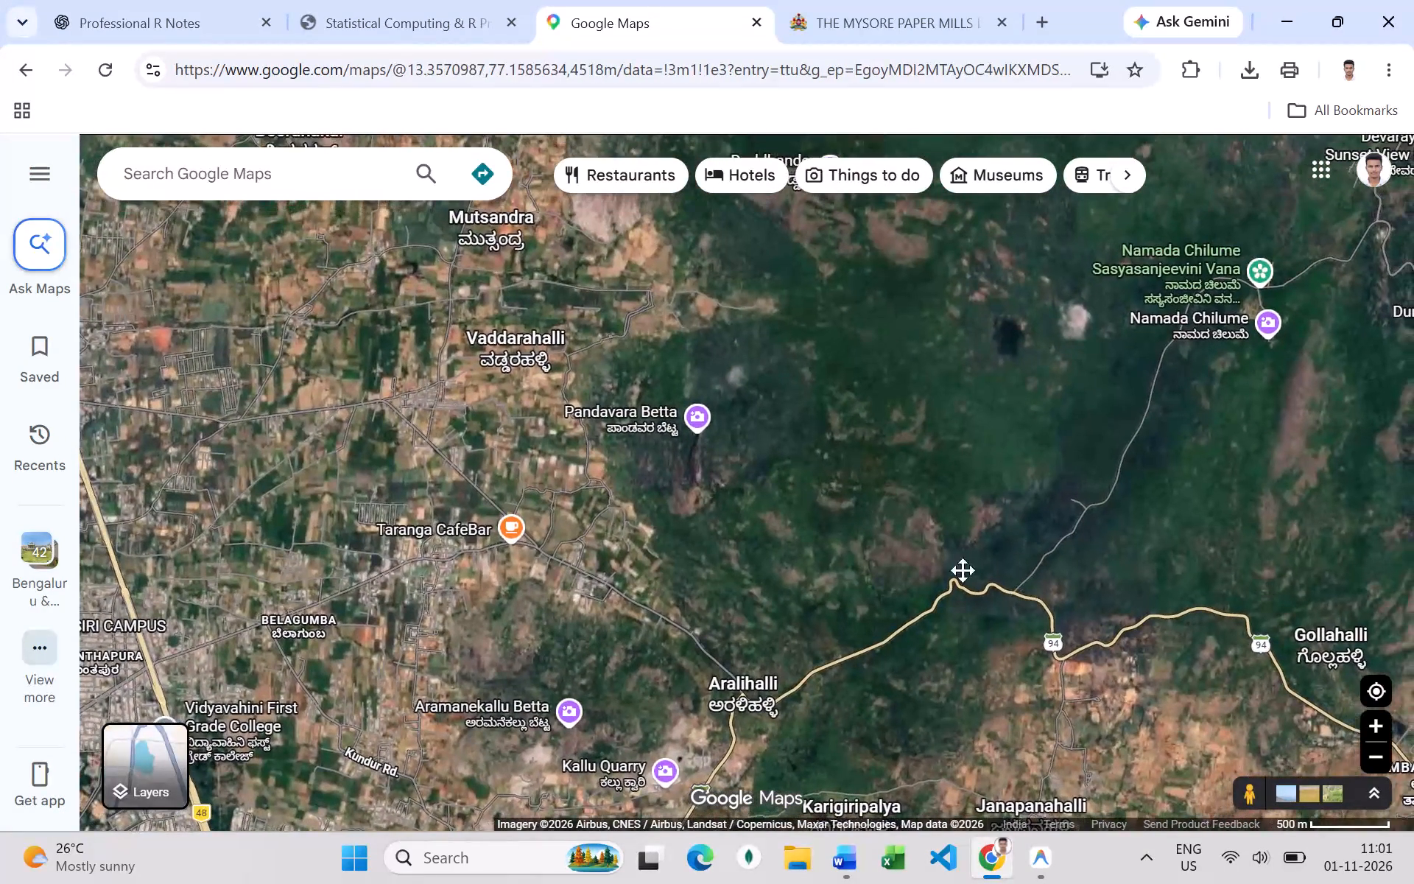
pyautogui.moveTo(963, 570); pyautogui.dragTo(916, 663)
pyautogui.moveTo(1059, 558); pyautogui.dragTo(1011, 780)
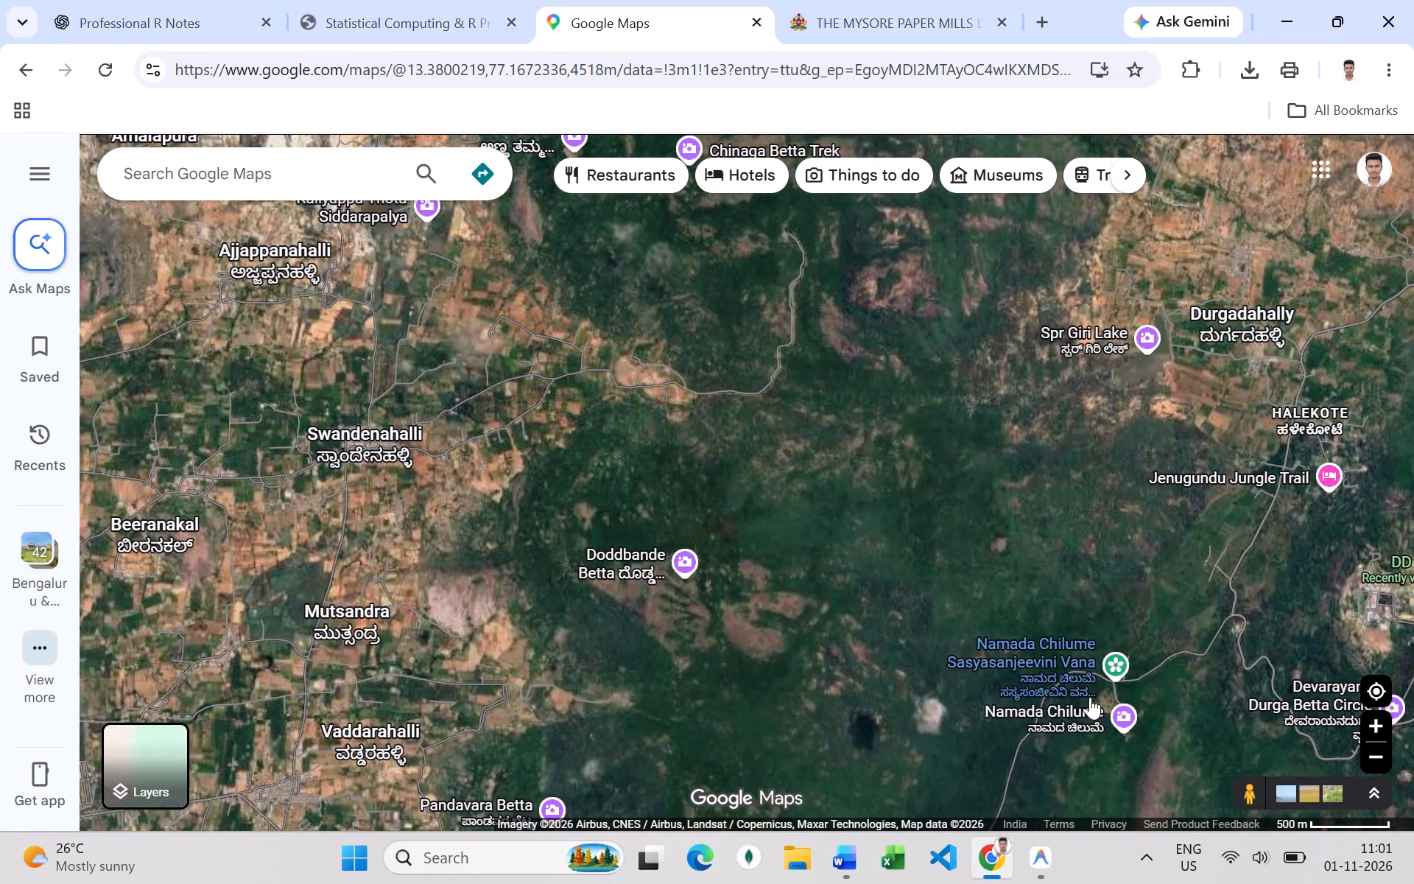
pyautogui.scroll(8, 1100, 698)
pyautogui.scroll(-1, 1110, 666)
pyautogui.scroll(10, 1110, 666)
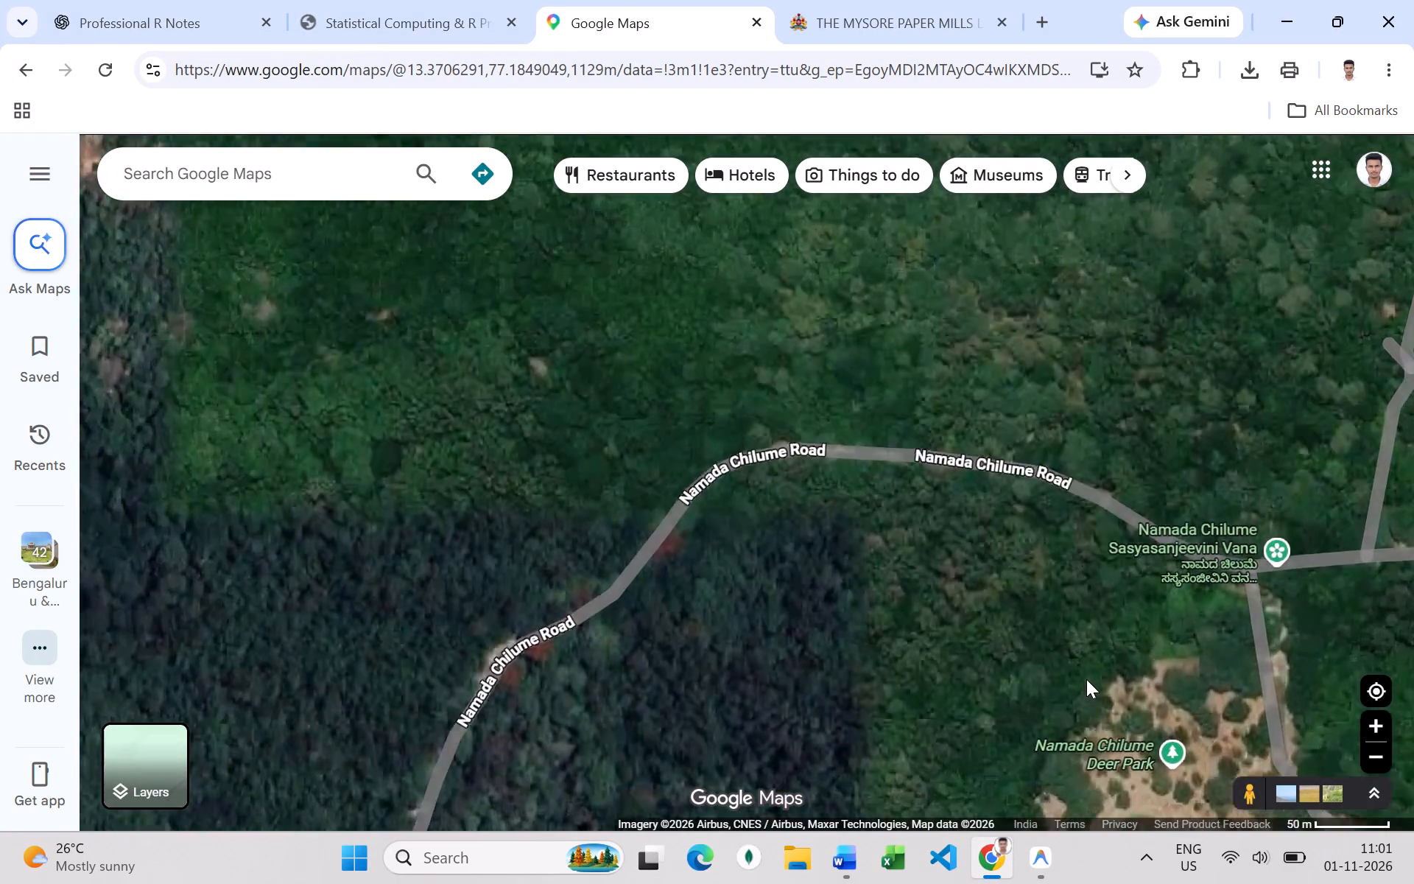
pyautogui.scroll(3, 1086, 679)
pyautogui.moveTo(1086, 679); pyautogui.dragTo(778, 286)
pyautogui.moveTo(946, 664); pyautogui.dragTo(788, 648)
pyautogui.scroll(-3, 803, 632)
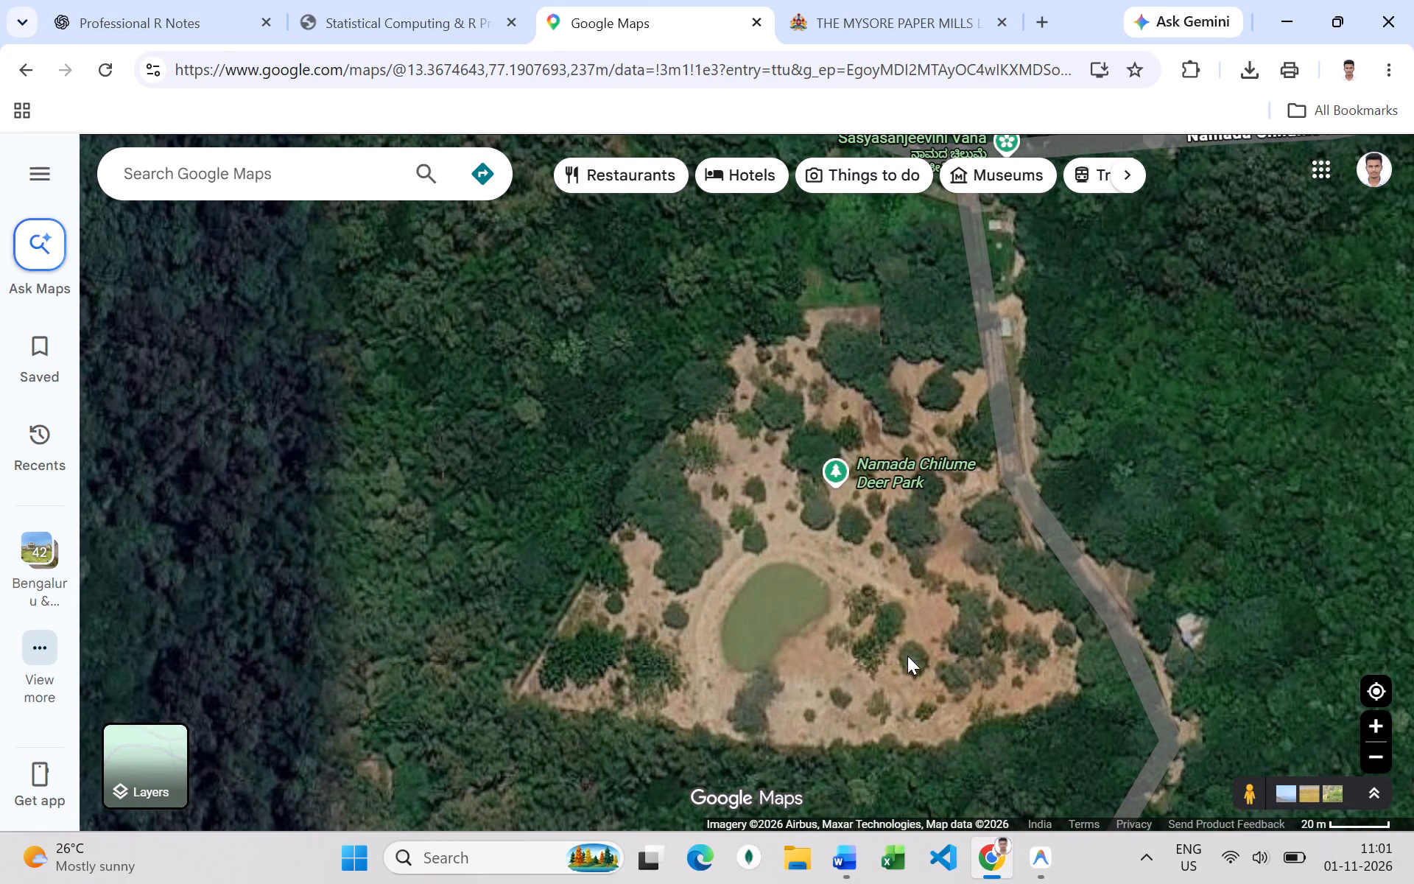
# Follow the satellite map from the Namada Chilume spring past DD Hills Entrance and along Devarayana Durga Road towards Madhava Betta.
pyautogui.moveTo(910, 656); pyautogui.dragTo(728, 302)
pyautogui.scroll(2, 911, 594)
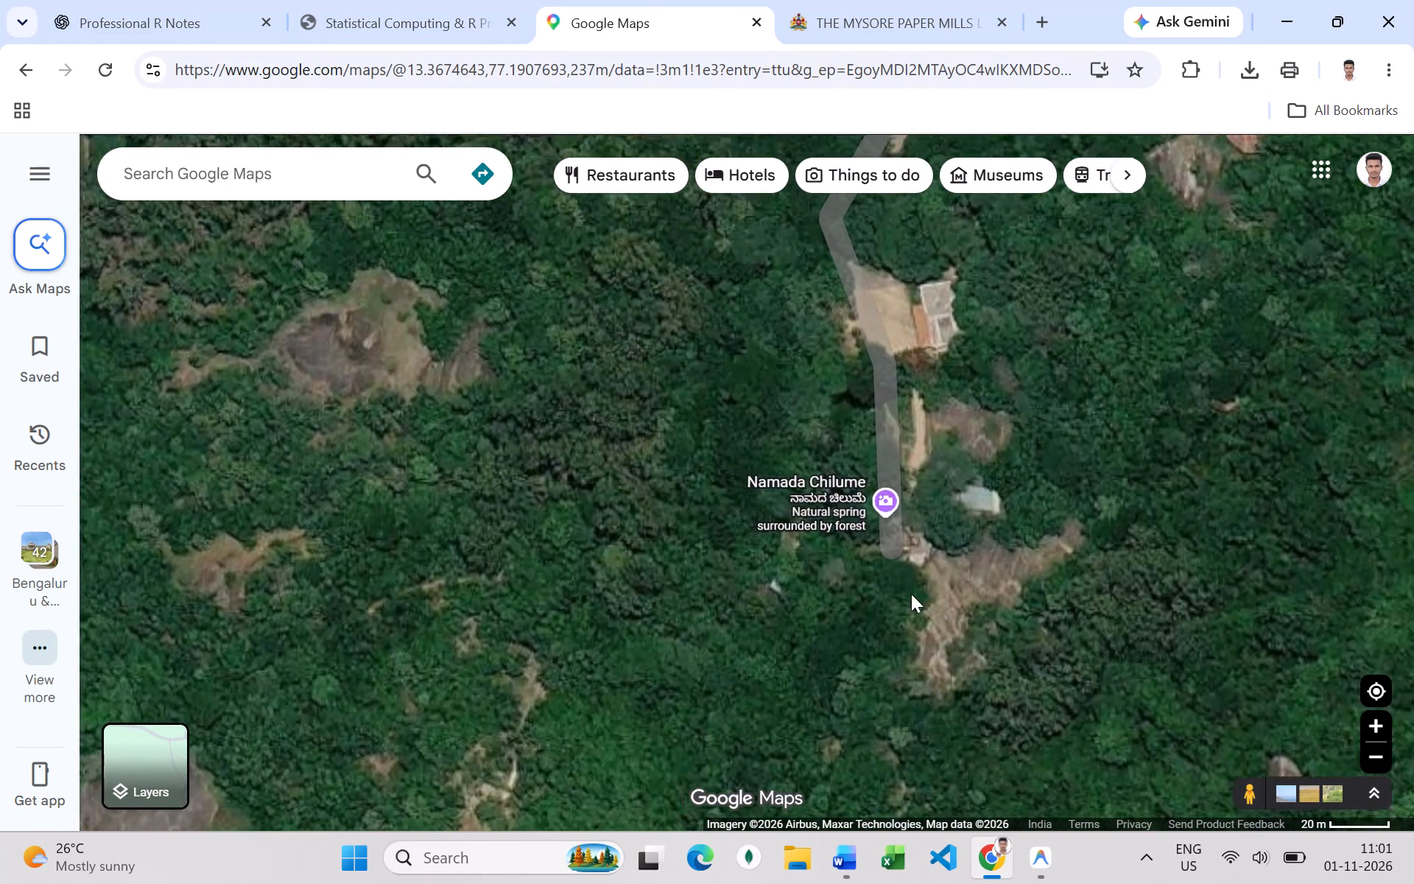
pyautogui.scroll(2, 911, 594)
pyautogui.scroll(-8, 983, 568)
pyautogui.moveTo(1089, 452); pyautogui.dragTo(927, 768)
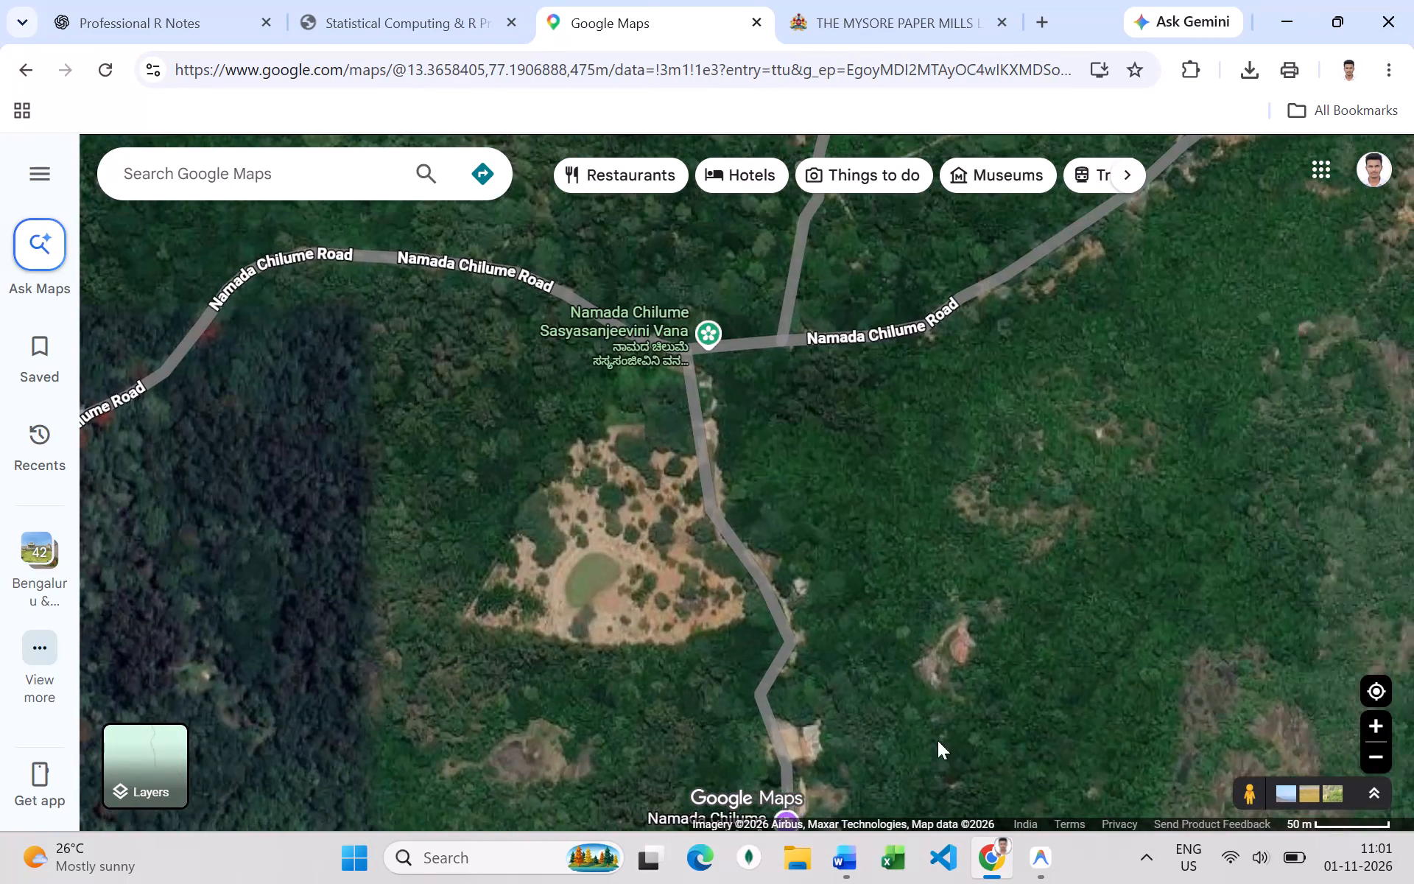
pyautogui.scroll(-5, 882, 539)
pyautogui.moveTo(957, 491); pyautogui.dragTo(717, 734)
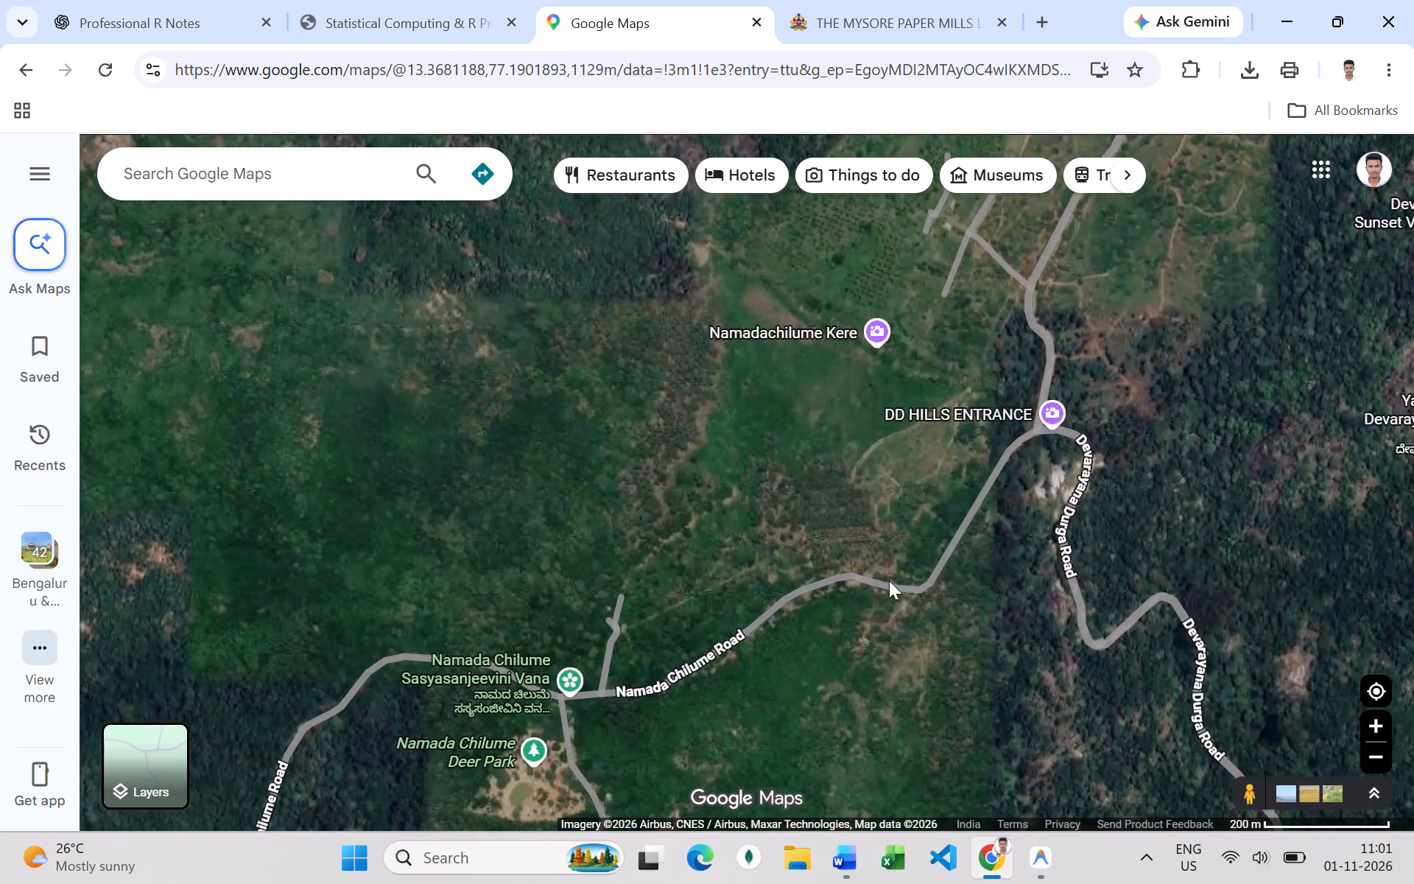
pyautogui.moveTo(957, 547); pyautogui.dragTo(923, 798)
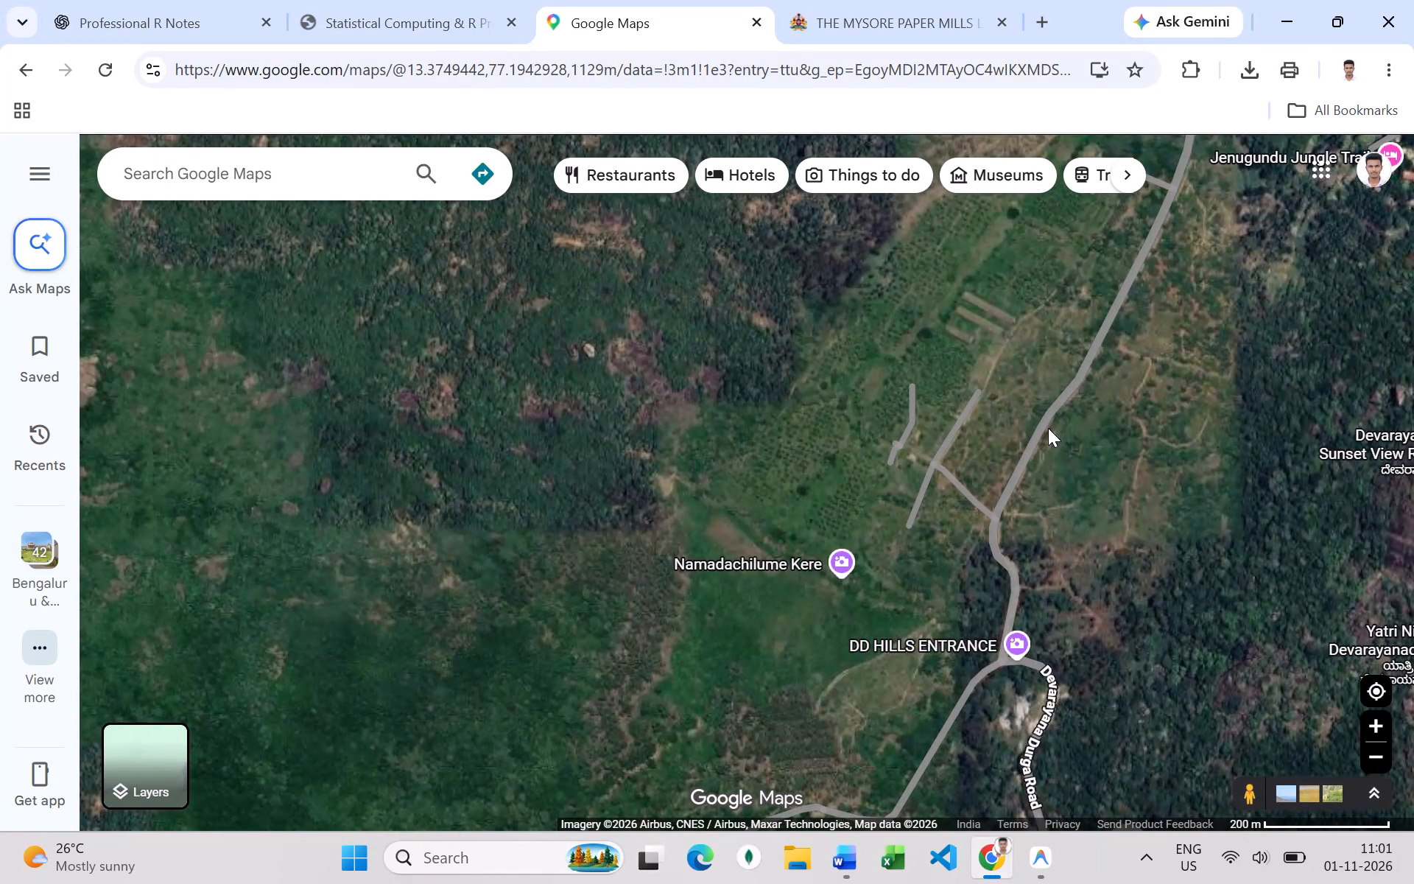
pyautogui.moveTo(1048, 428); pyautogui.dragTo(865, 861)
pyautogui.moveTo(961, 712); pyautogui.dragTo(720, 392)
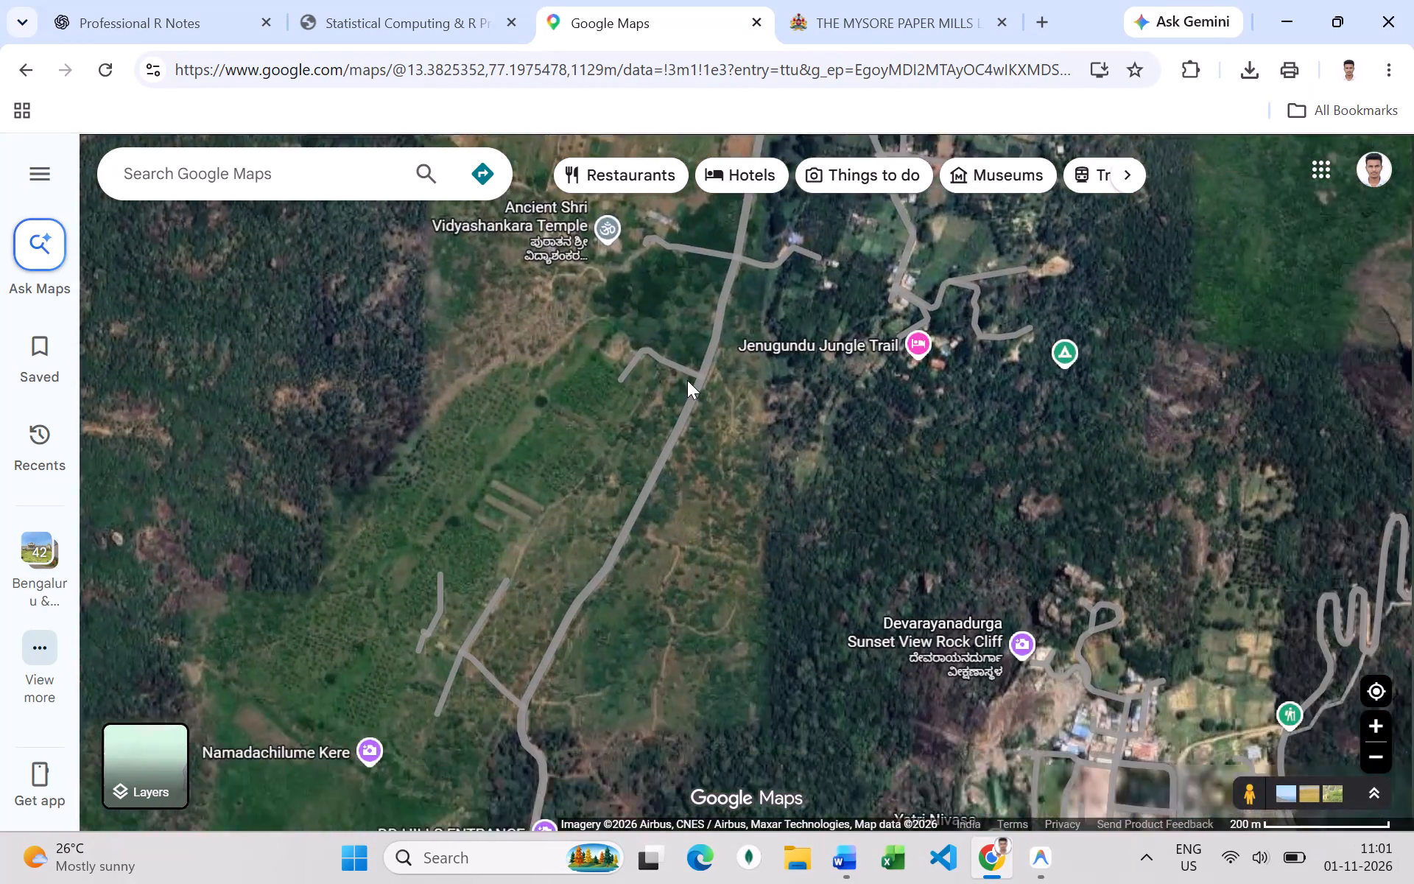
pyautogui.moveTo(829, 664); pyautogui.dragTo(801, 180)
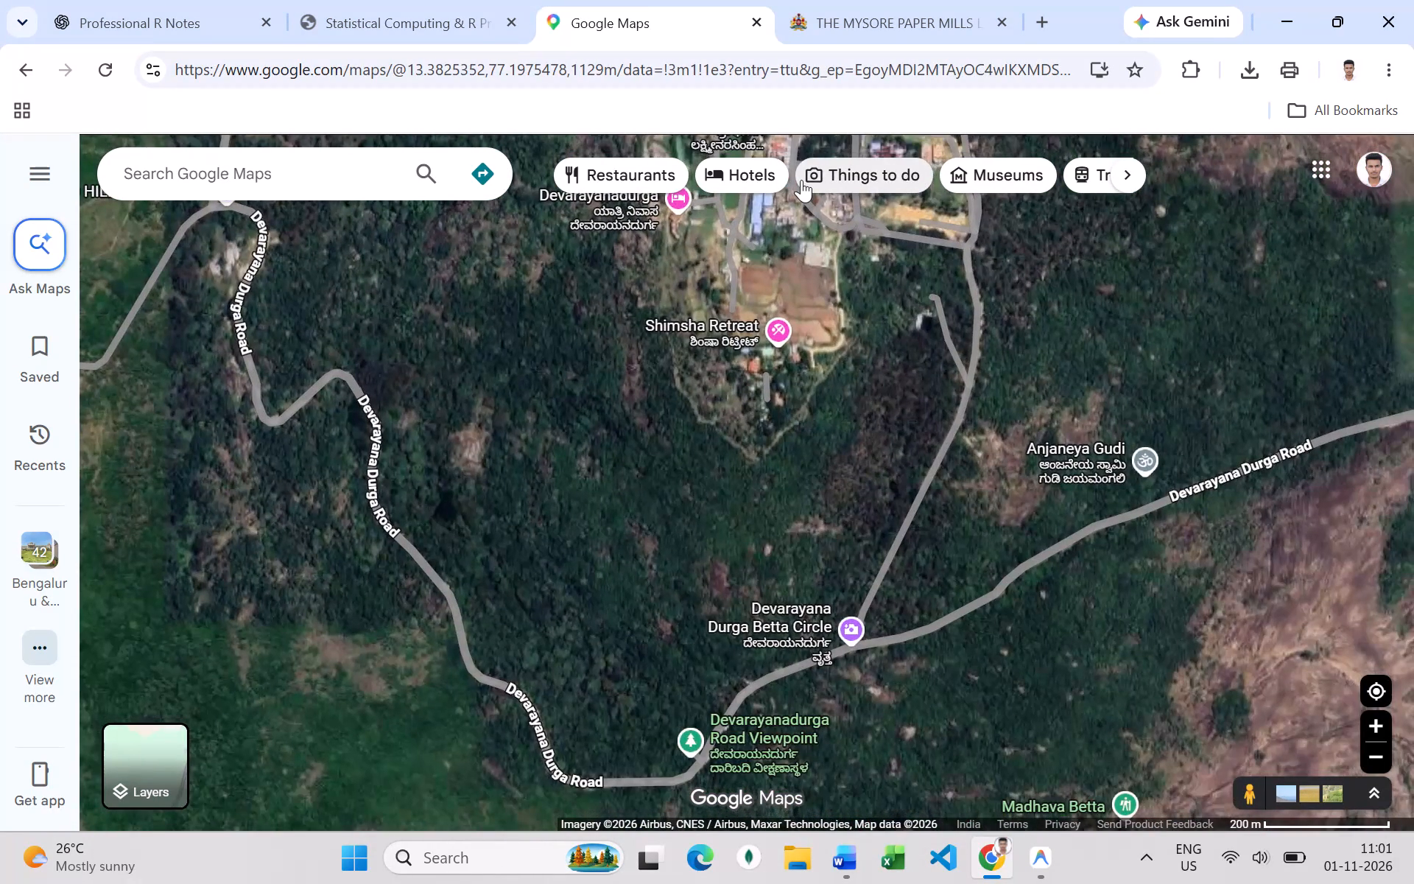
pyautogui.moveTo(801, 180); pyautogui.dragTo(124, 69)
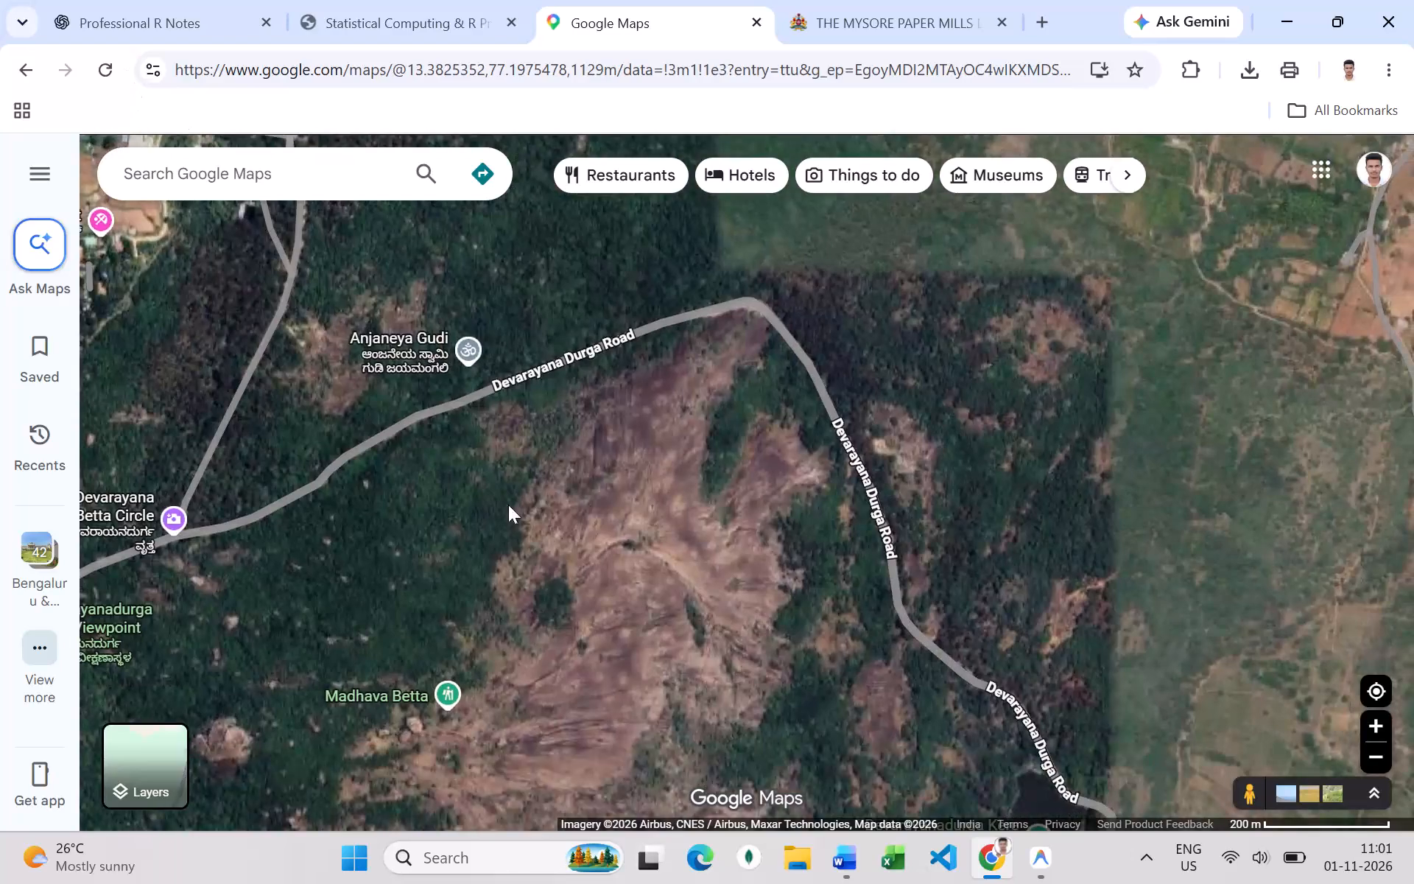
# Examine Devarayanadurga Kere, the Devarayanadurga Lake Viewpoint and the road leading to Dundi Mango Mist Resort on the satellite map.
pyautogui.scroll(-6, 547, 536)
pyautogui.scroll(7, 730, 662)
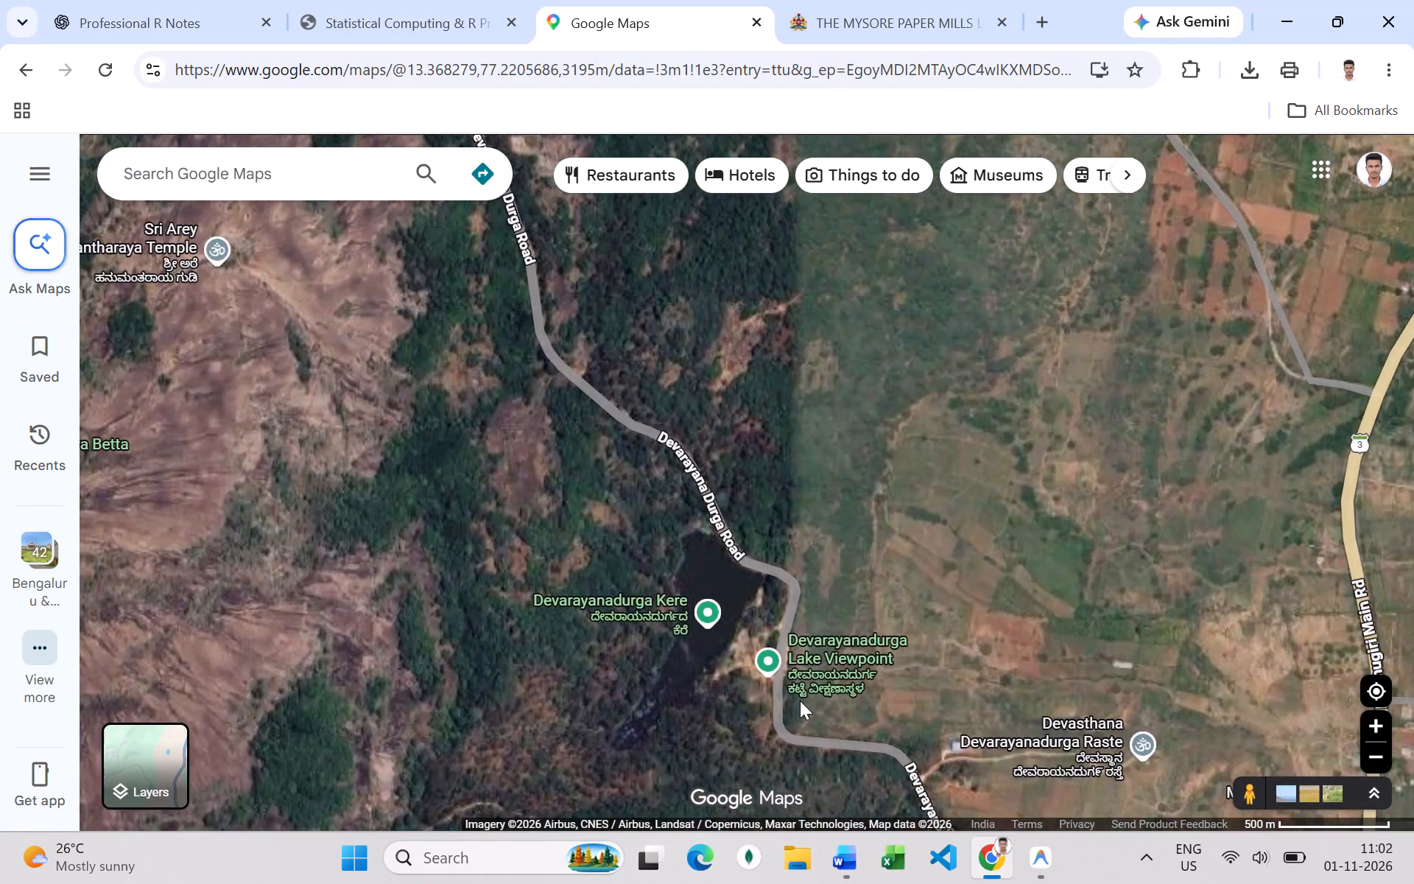
pyautogui.scroll(11, 800, 701)
pyautogui.scroll(-5, 759, 717)
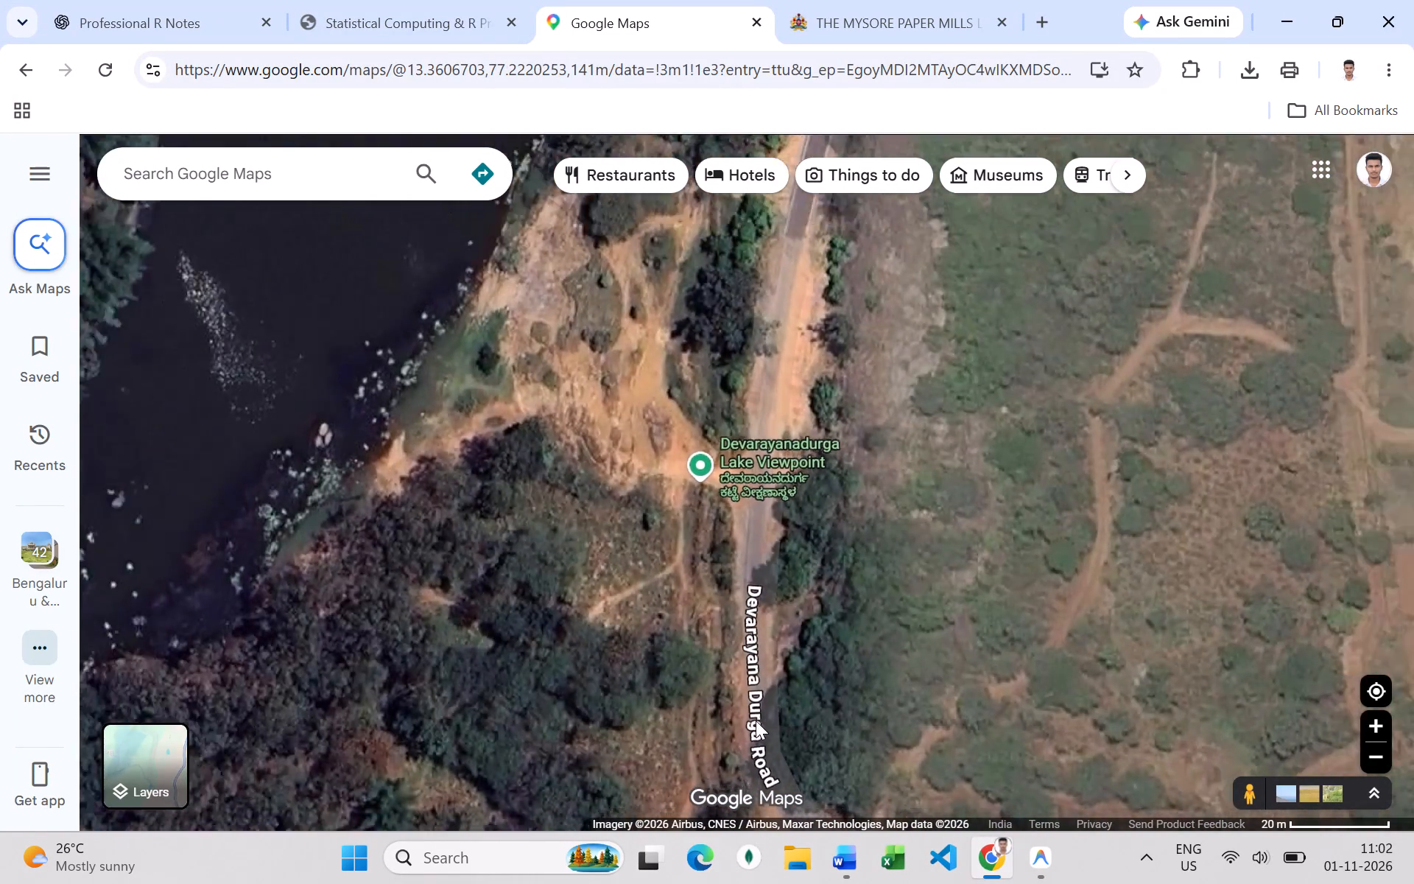
pyautogui.scroll(-11, 756, 720)
pyautogui.moveTo(583, 627); pyautogui.dragTo(443, 328)
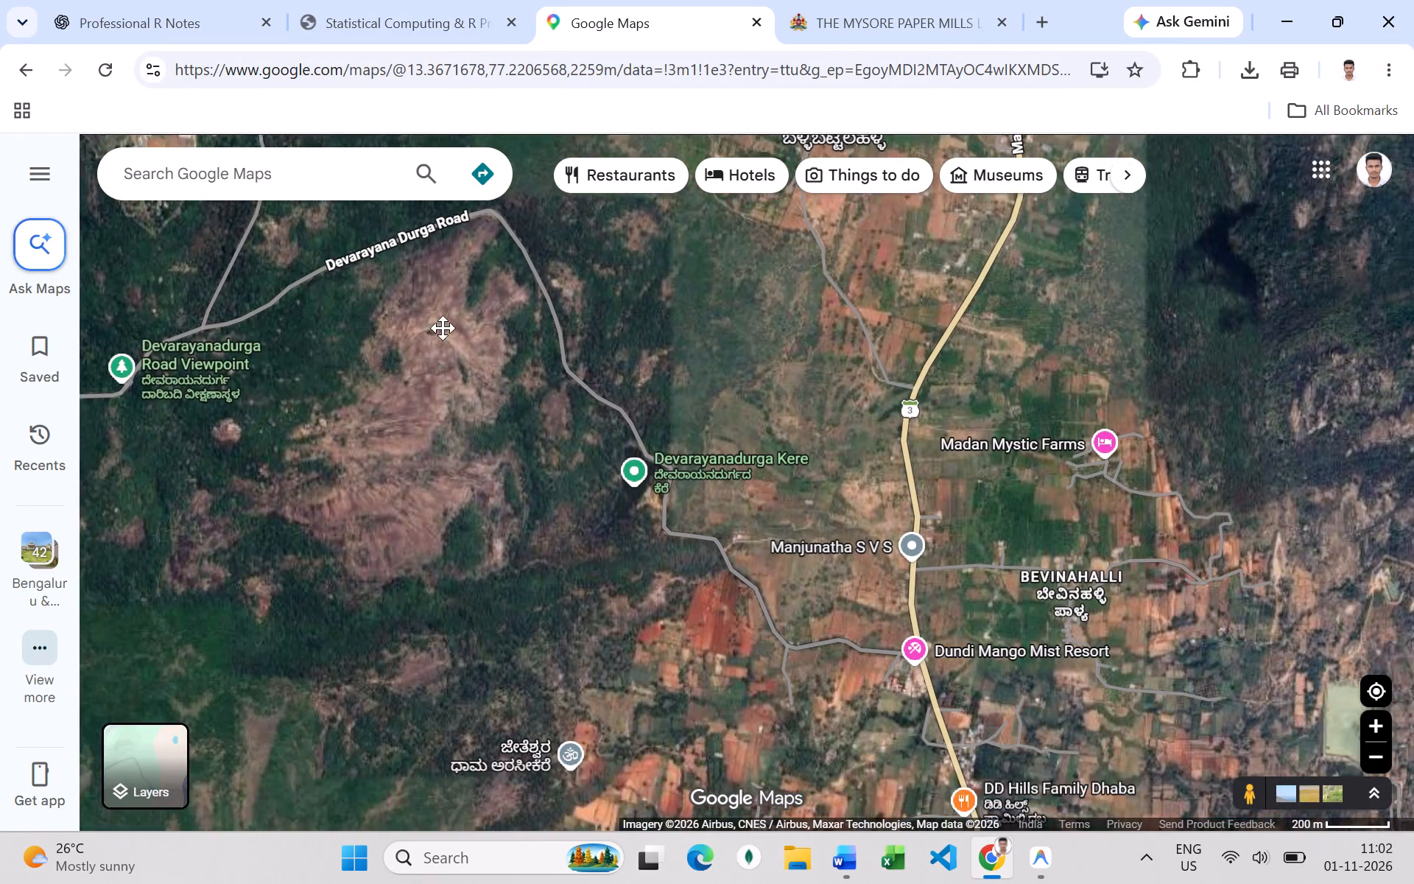
pyautogui.moveTo(443, 328); pyautogui.dragTo(447, 314)
pyautogui.scroll(-6, 490, 443)
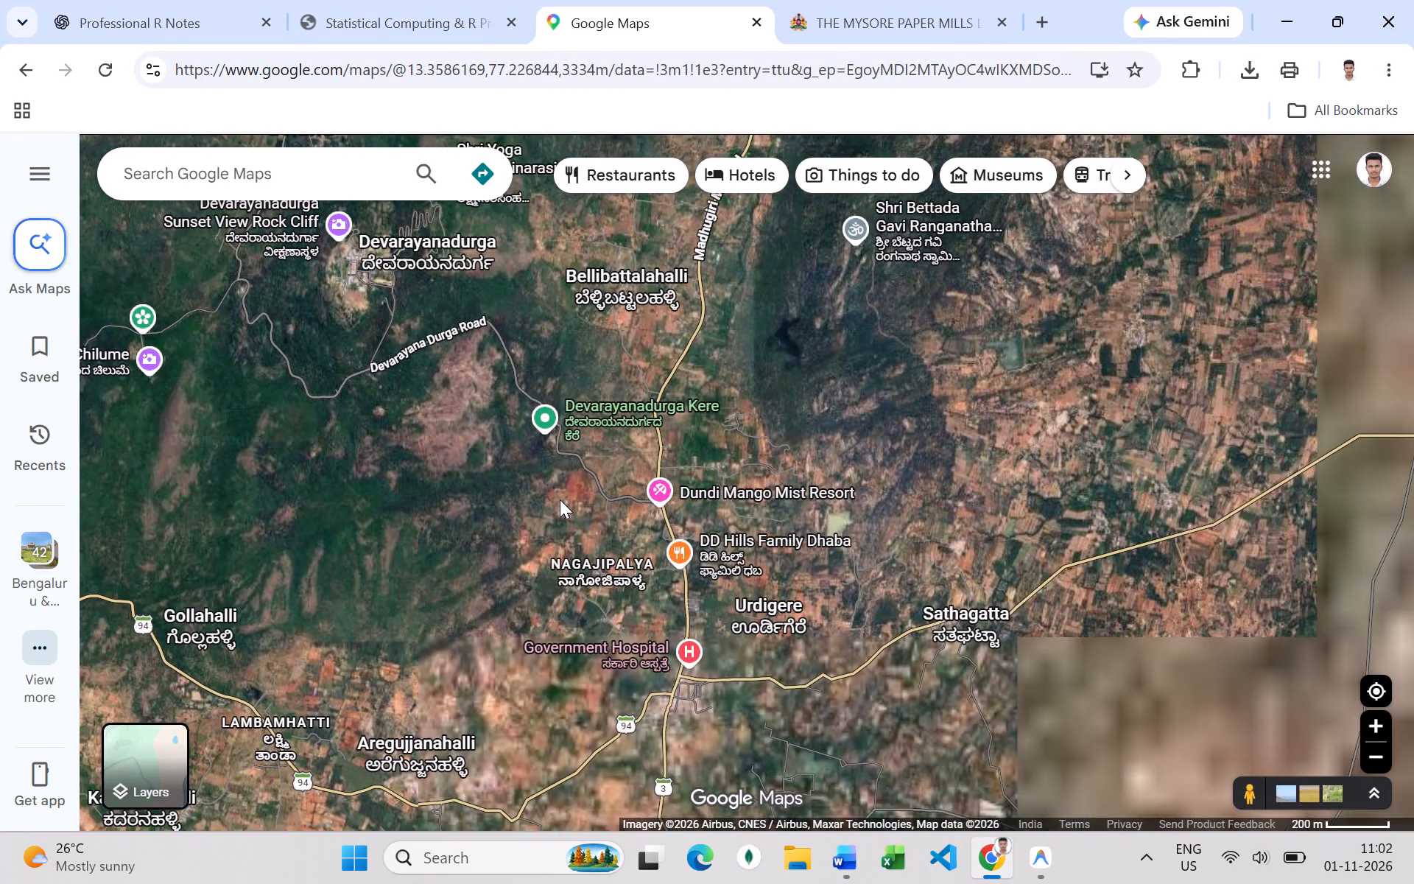
# Survey the wider forest area between Namada Chilume, Gollahalli, Urdigere and Devarayanadurga on the satellite map.
pyautogui.moveTo(455, 550); pyautogui.dragTo(708, 571)
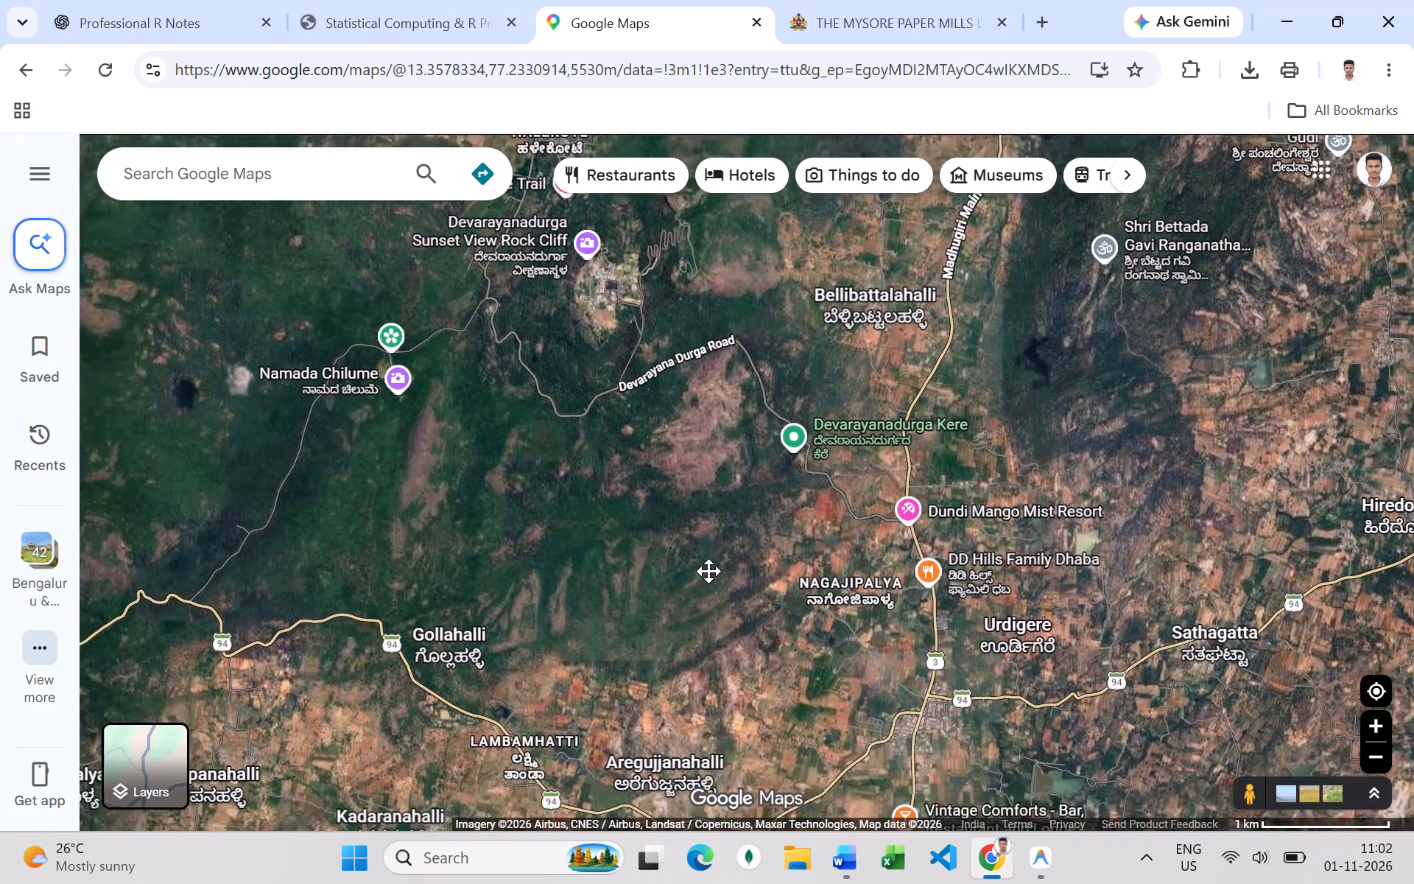
pyautogui.moveTo(708, 571); pyautogui.dragTo(722, 541)
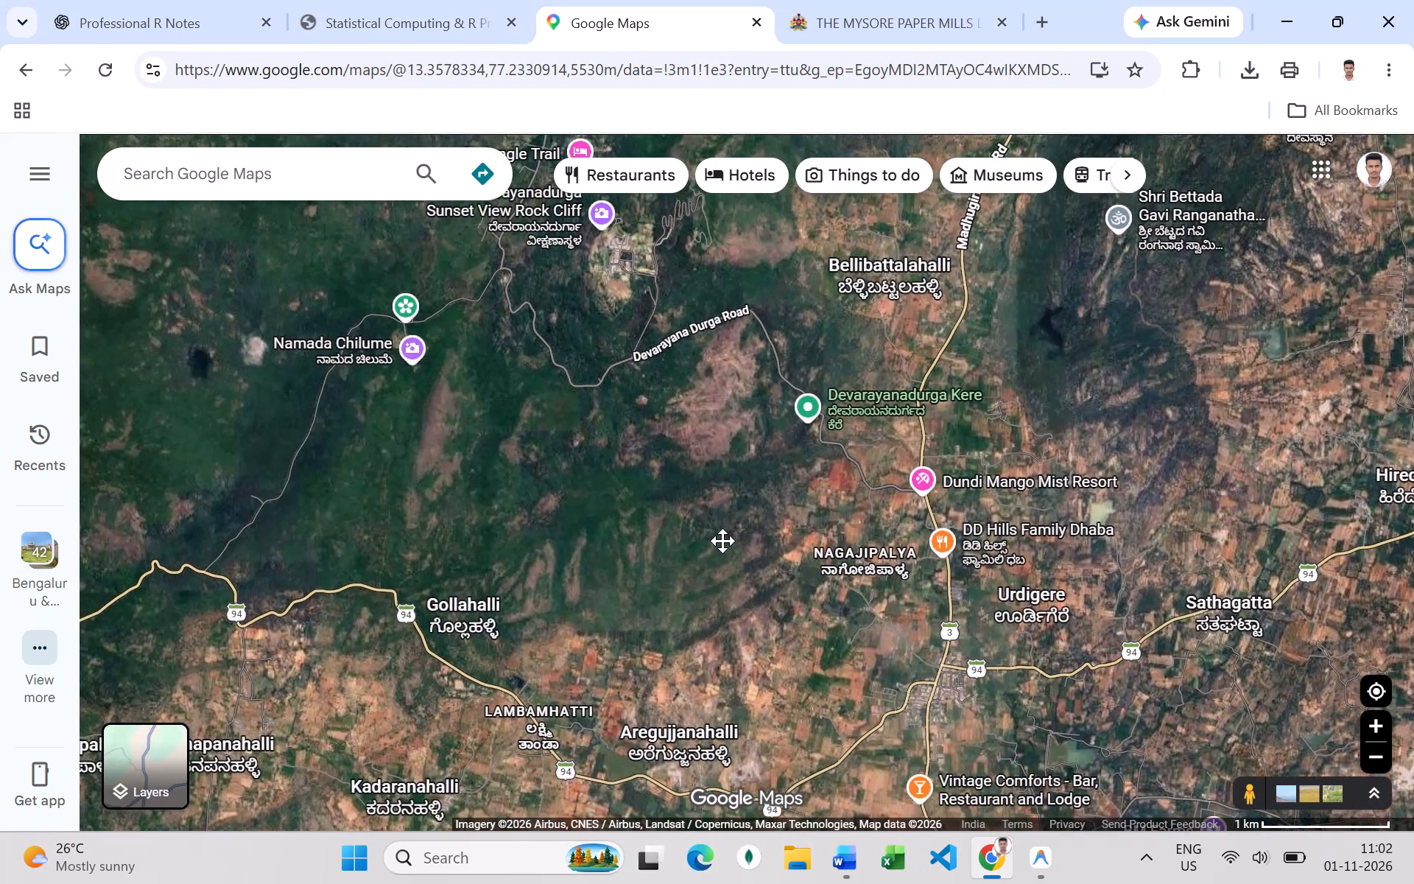
pyautogui.moveTo(722, 541); pyautogui.dragTo(717, 542)
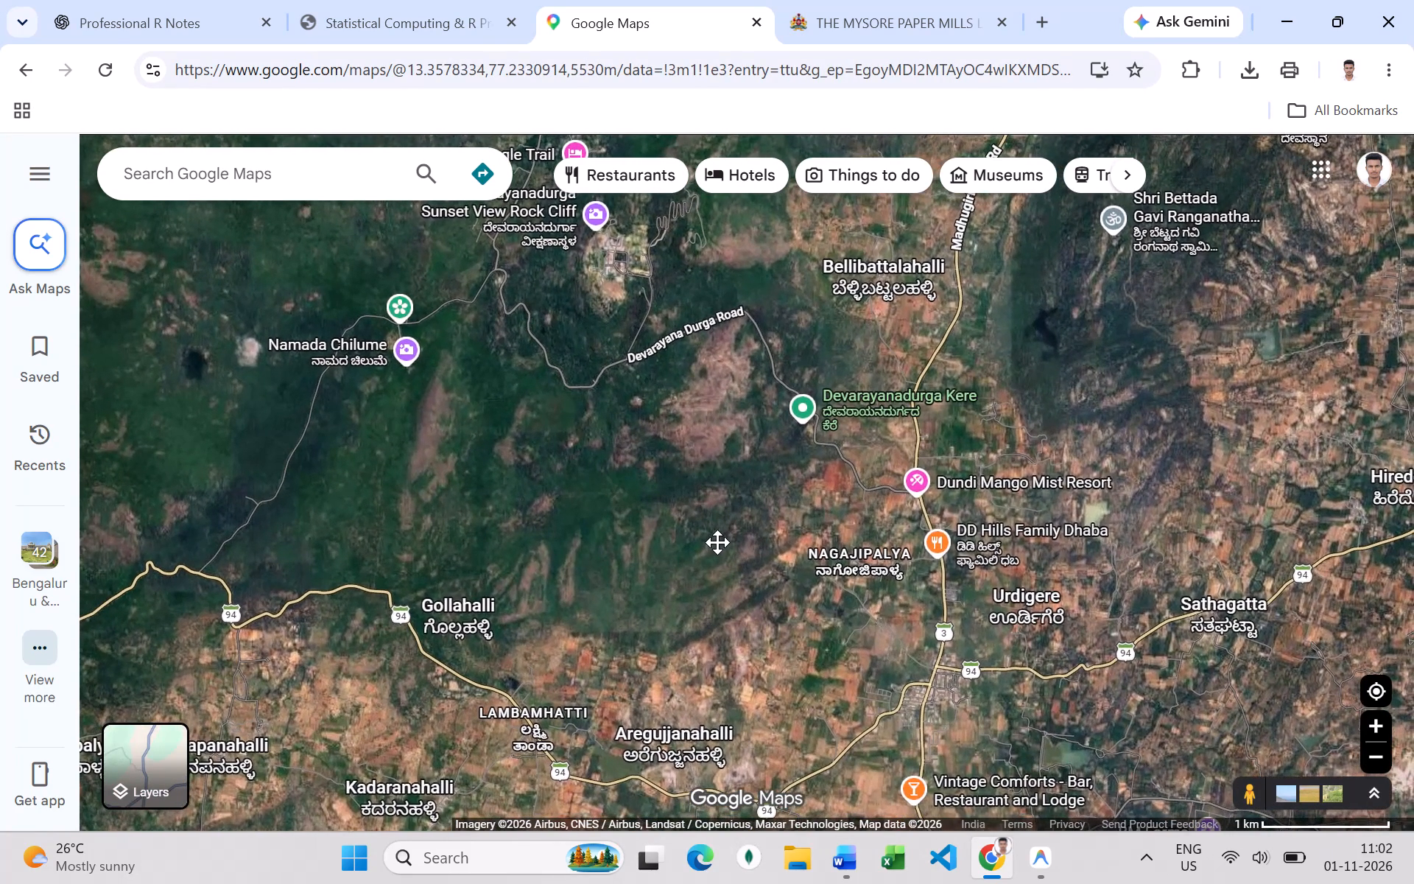
pyautogui.moveTo(717, 542); pyautogui.dragTo(717, 542)
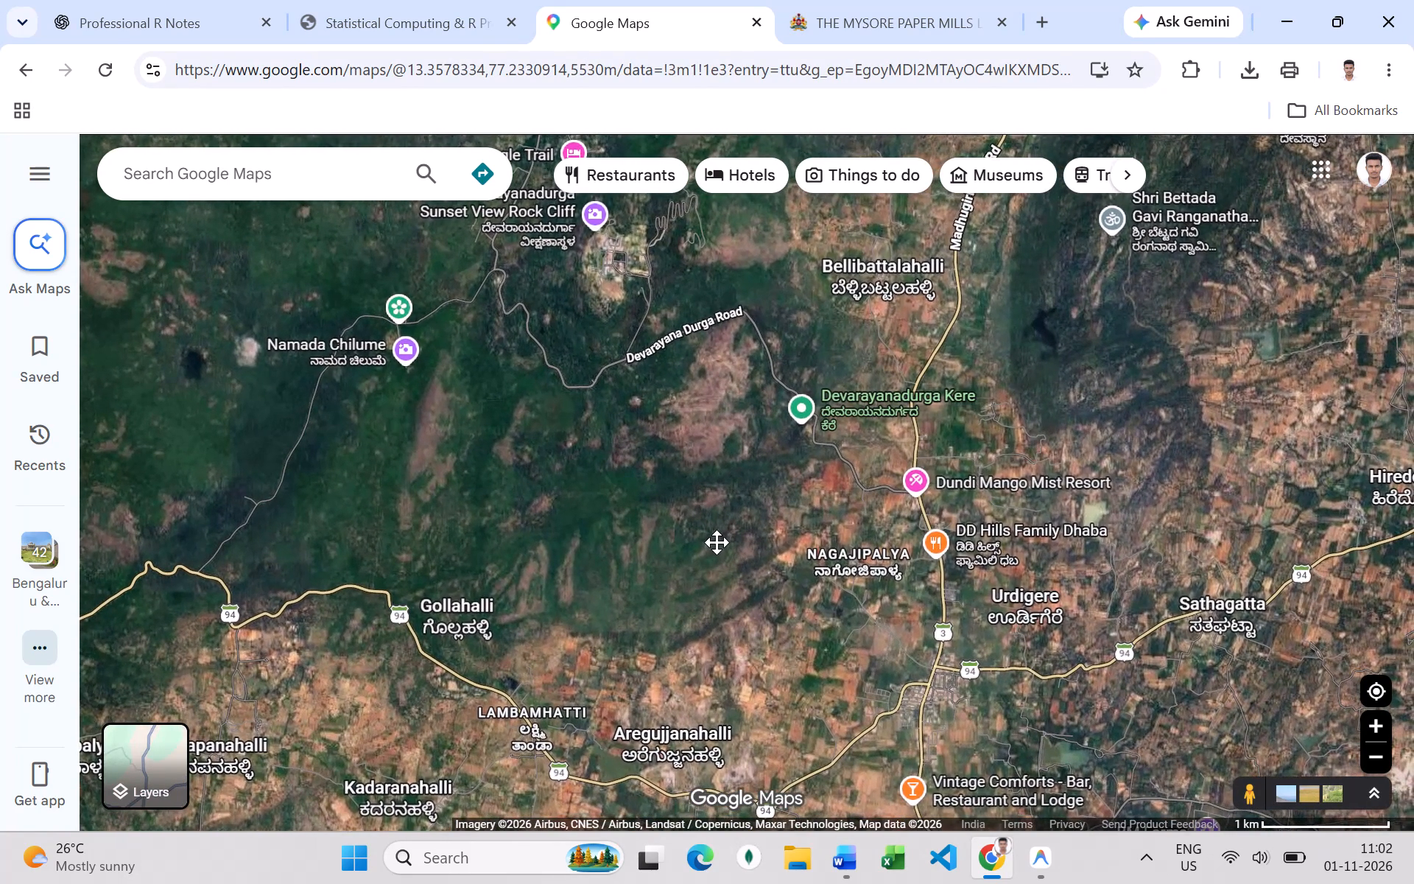
pyautogui.moveTo(717, 542); pyautogui.dragTo(748, 647)
pyautogui.moveTo(603, 519); pyautogui.dragTo(710, 726)
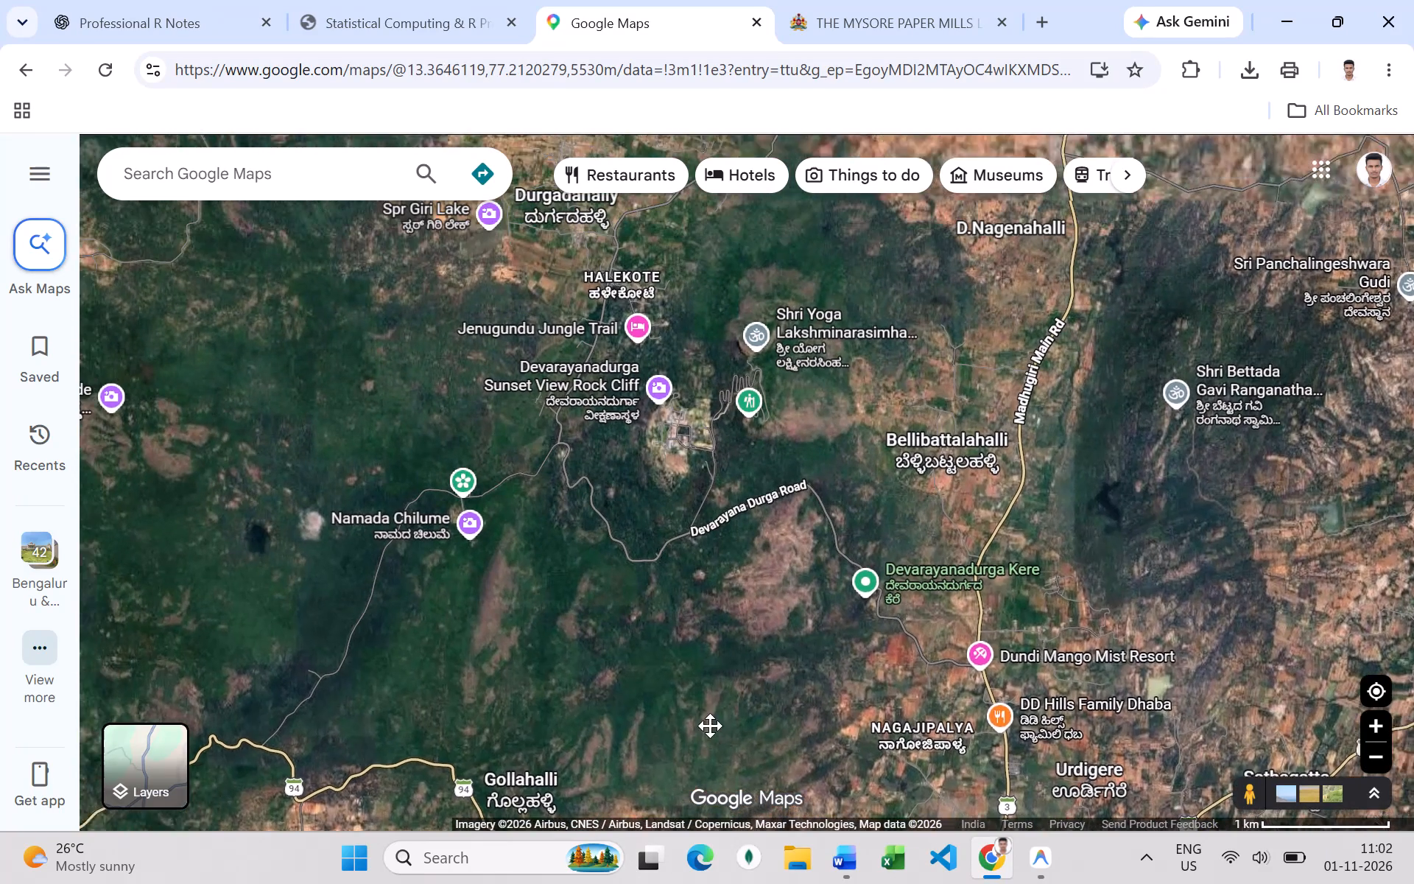
pyautogui.moveTo(710, 726); pyautogui.dragTo(711, 727)
pyautogui.moveTo(678, 681); pyautogui.dragTo(673, 234)
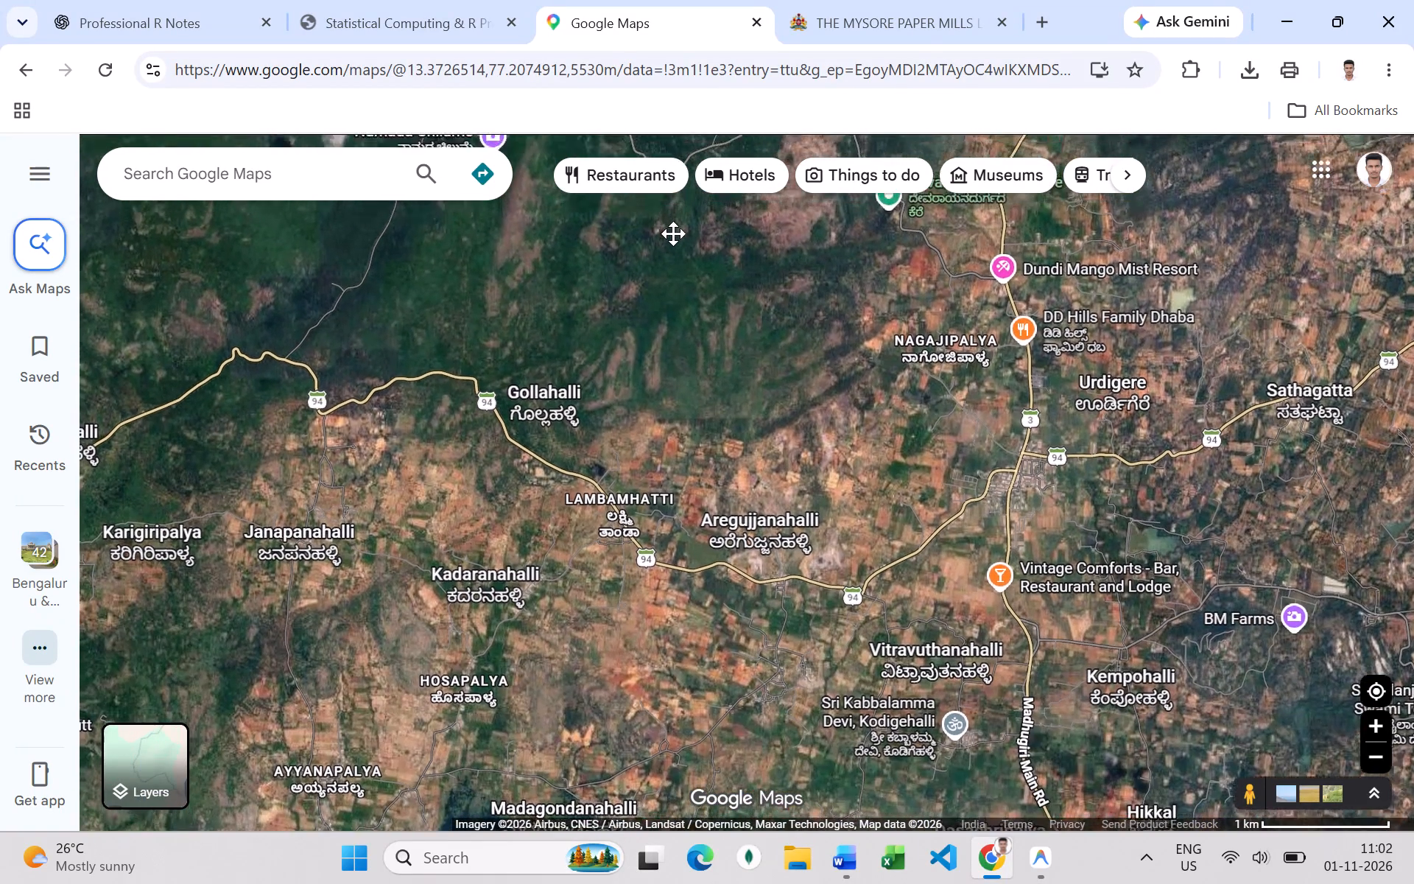
pyautogui.moveTo(673, 234); pyautogui.dragTo(729, 522)
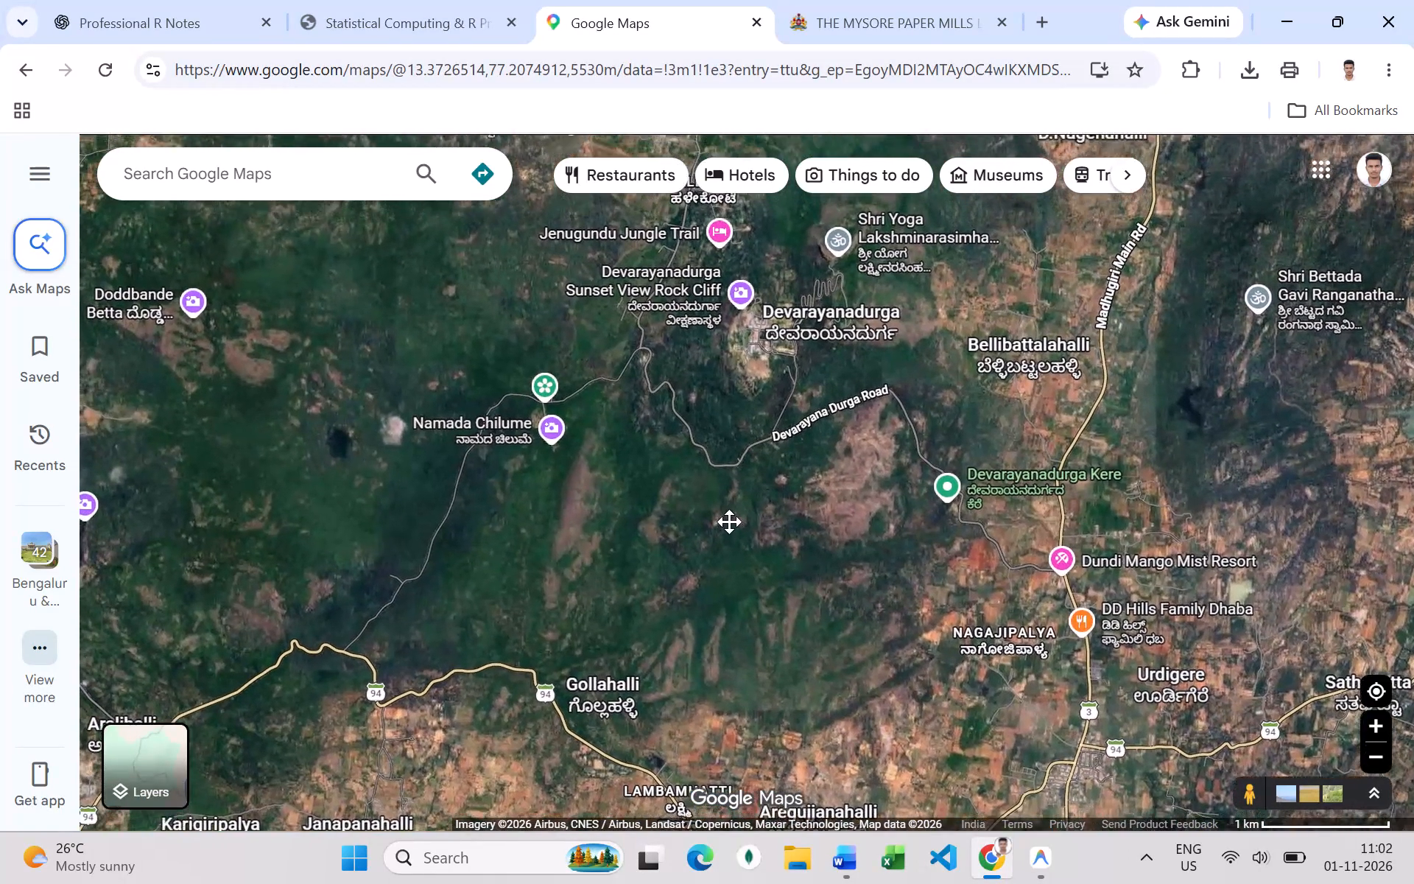
pyautogui.moveTo(729, 522); pyautogui.dragTo(731, 536)
# Examine Devarayanadurga village around Dd Hills Toll Booth and the rocky area near The Blackhills Cafe on the satellite map.
pyautogui.scroll(15, 776, 413)
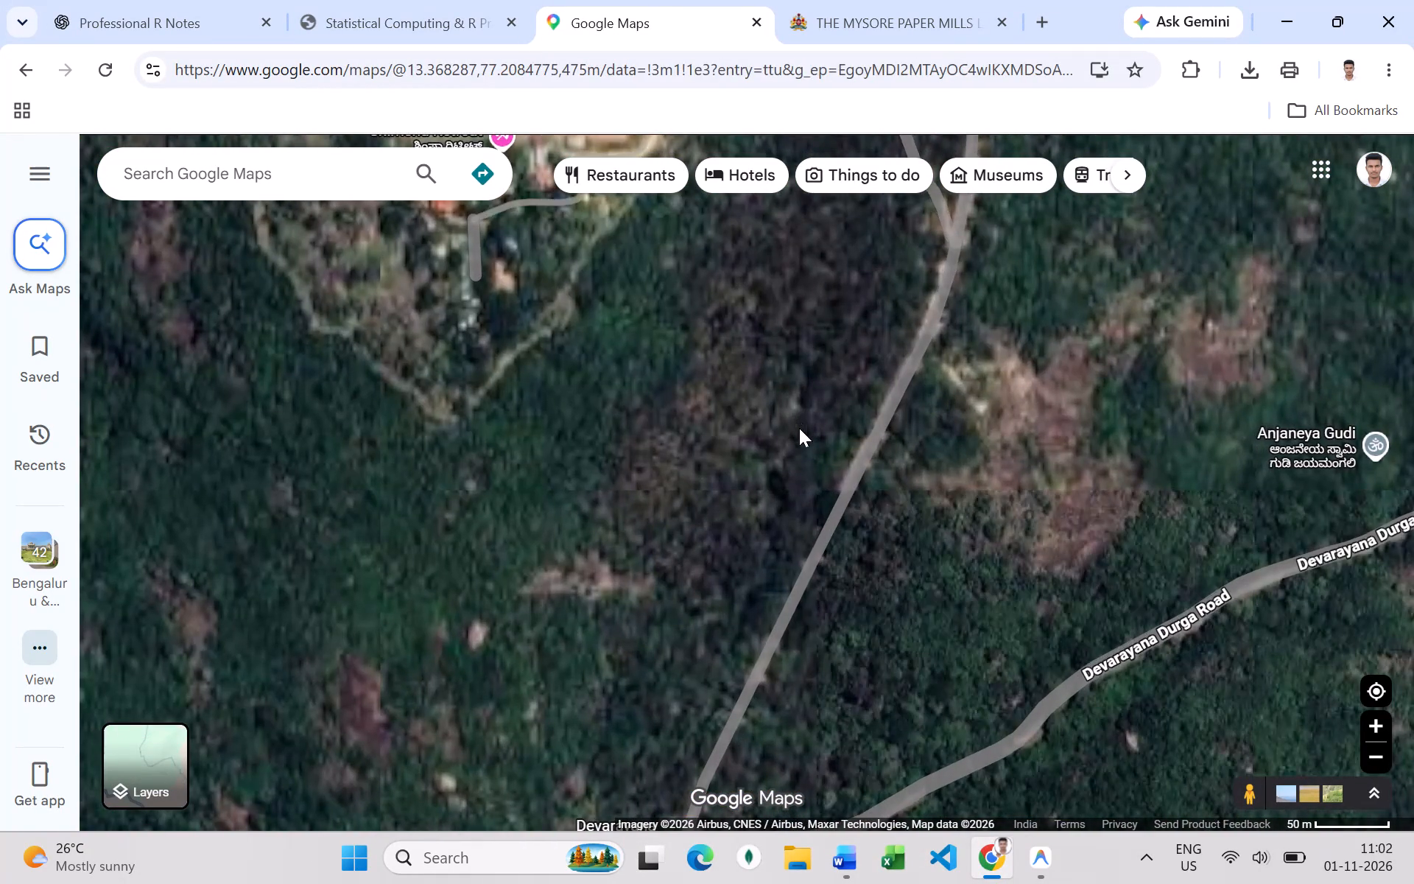
pyautogui.moveTo(952, 427); pyautogui.dragTo(919, 794)
pyautogui.moveTo(924, 513); pyautogui.dragTo(945, 760)
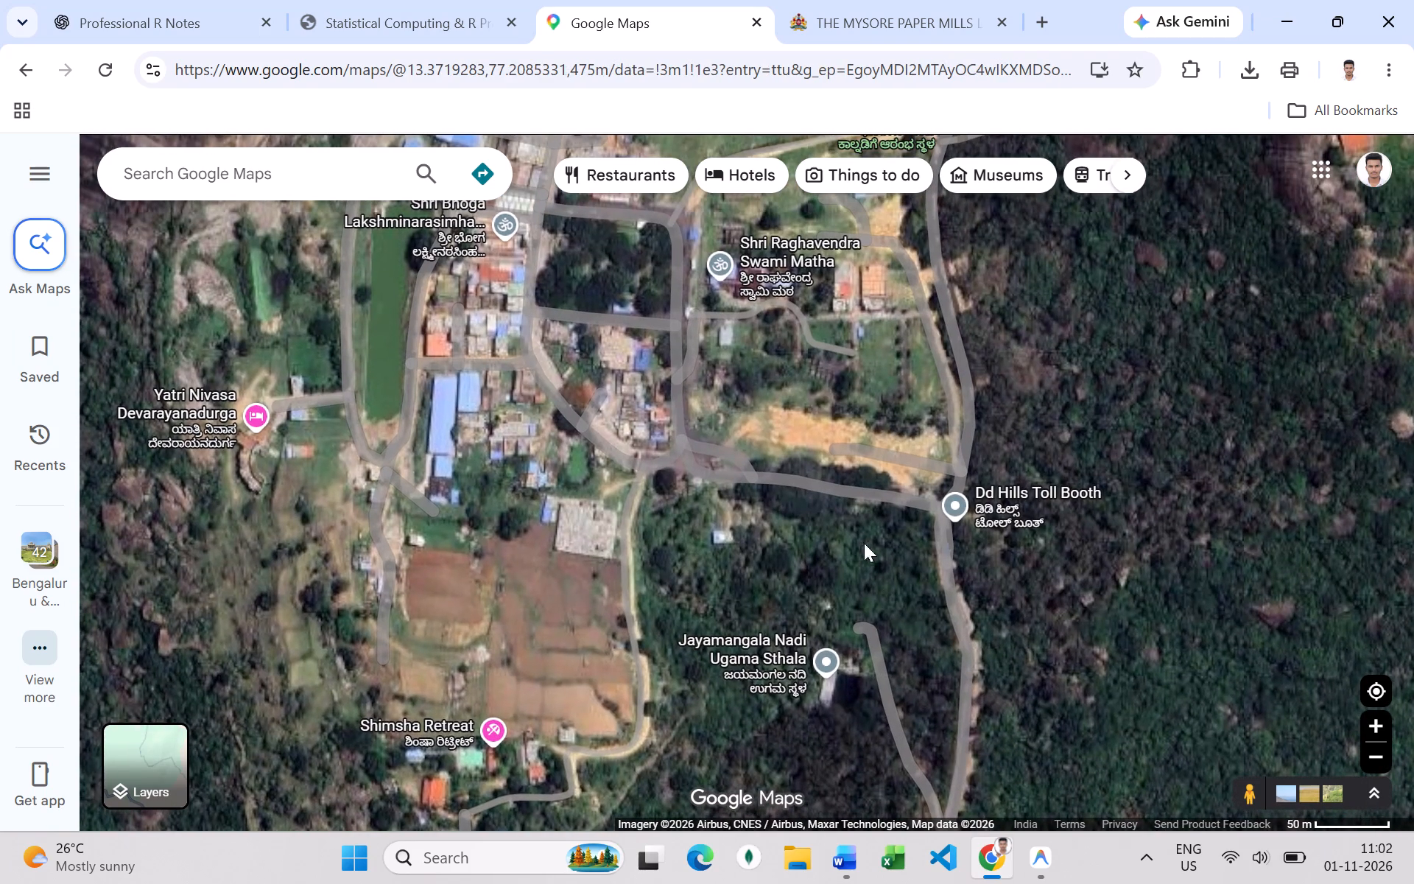
pyautogui.scroll(7, 987, 556)
pyautogui.scroll(-8, 694, 455)
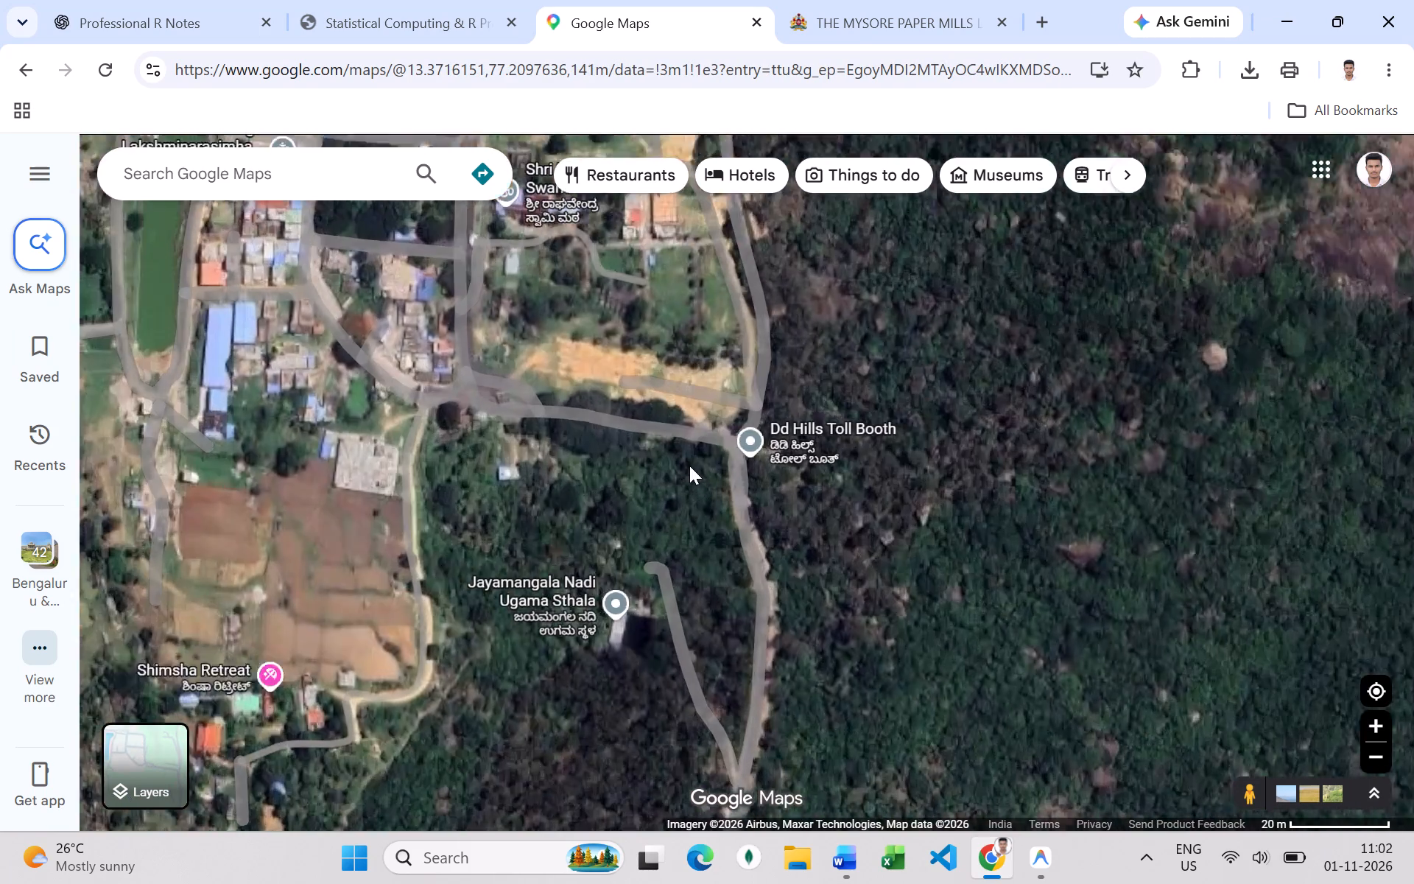
pyautogui.moveTo(540, 425); pyautogui.dragTo(714, 626)
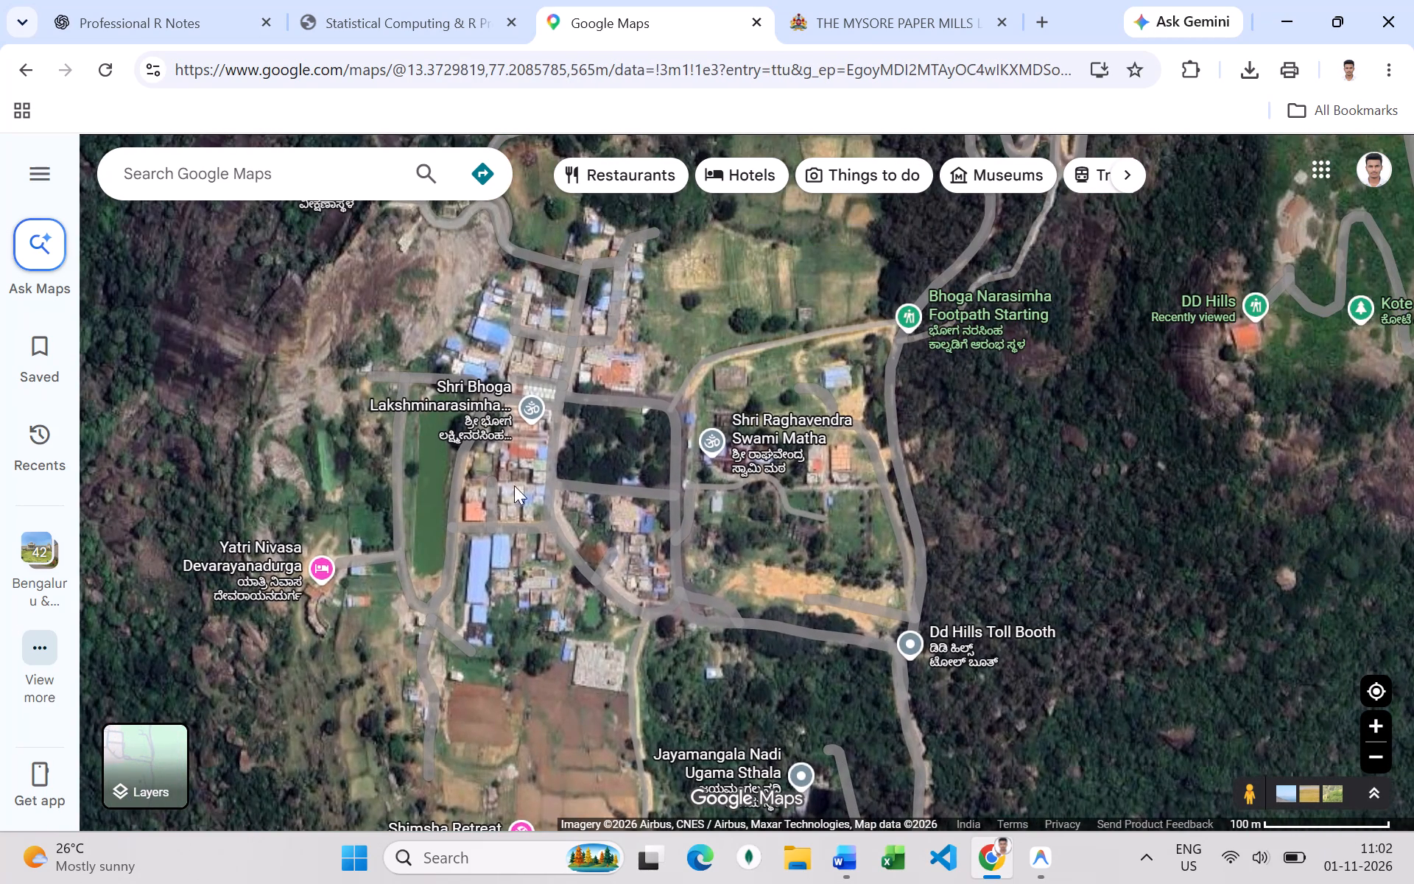
pyautogui.moveTo(443, 453); pyautogui.dragTo(665, 626)
pyautogui.moveTo(703, 442); pyautogui.dragTo(588, 775)
pyautogui.scroll(7, 627, 636)
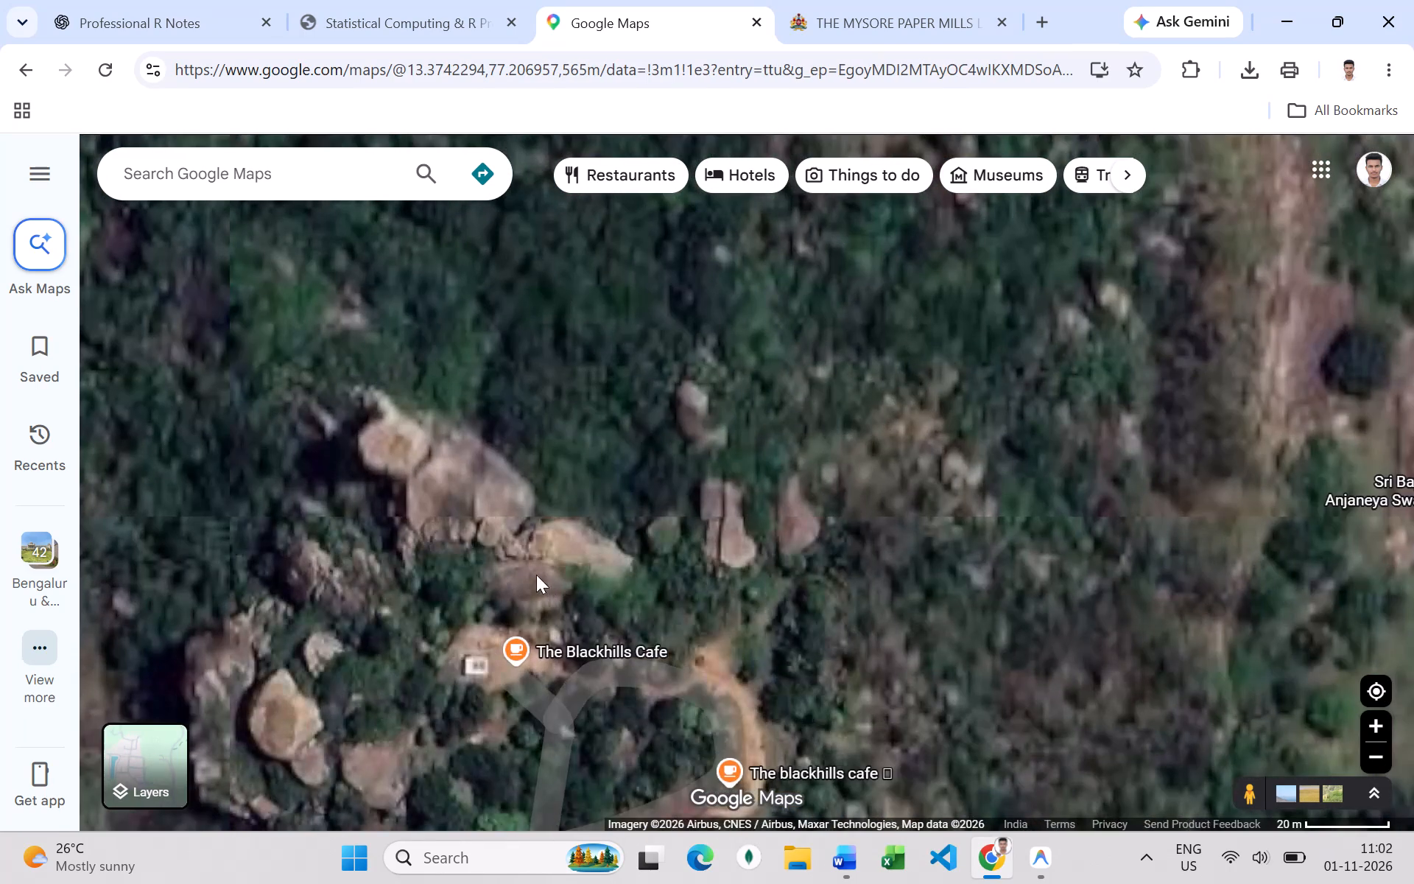
pyautogui.scroll(-5, 524, 564)
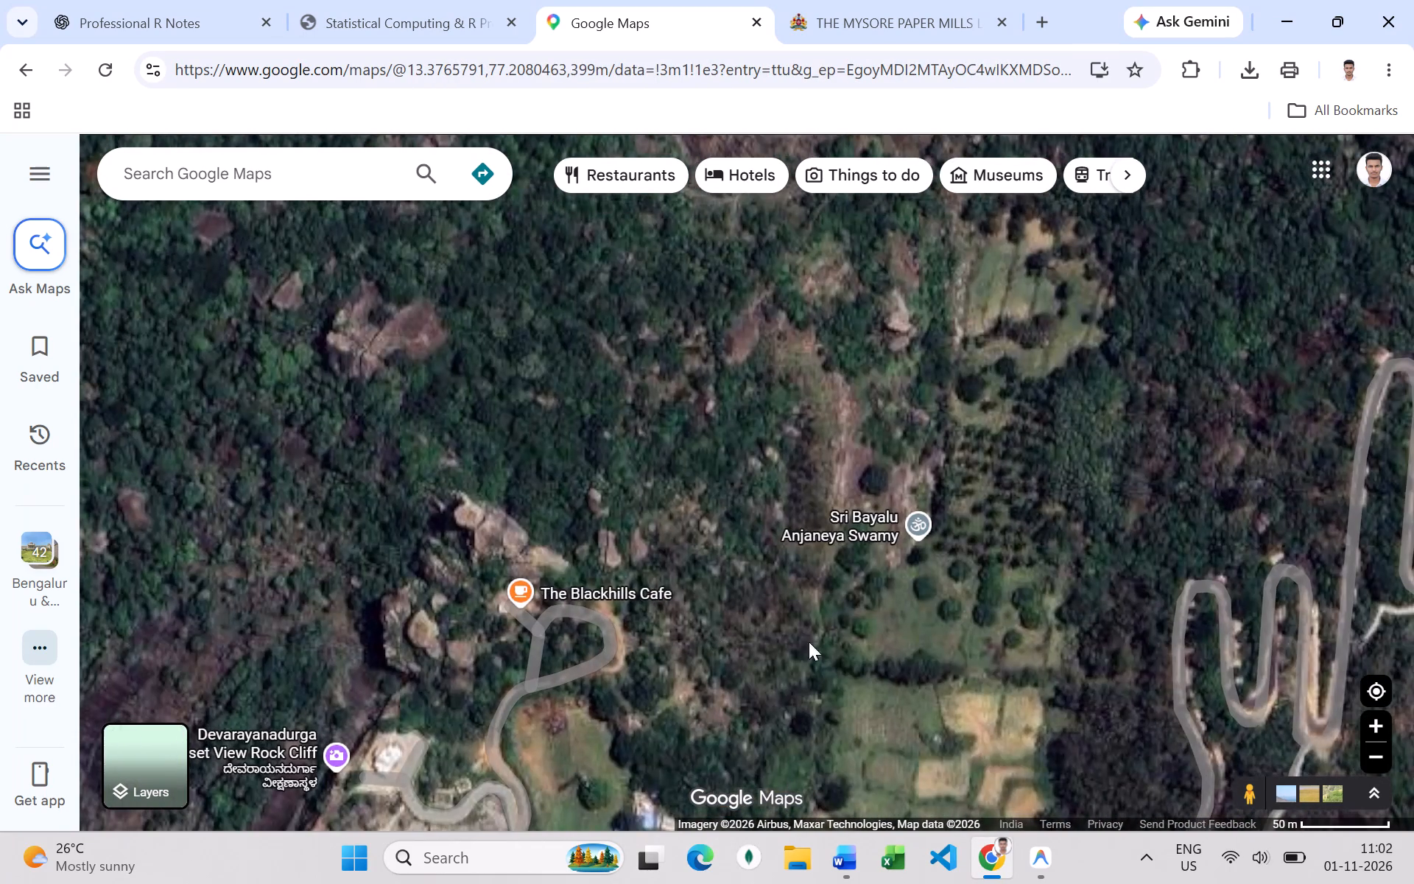
# Follow the hairpin road east of Sri Bayalu Anjaneya Swamy and examine DD Hills and the Kote Viewpoint.
pyautogui.moveTo(836, 658); pyautogui.dragTo(610, 460)
pyautogui.moveTo(1007, 583); pyautogui.dragTo(798, 729)
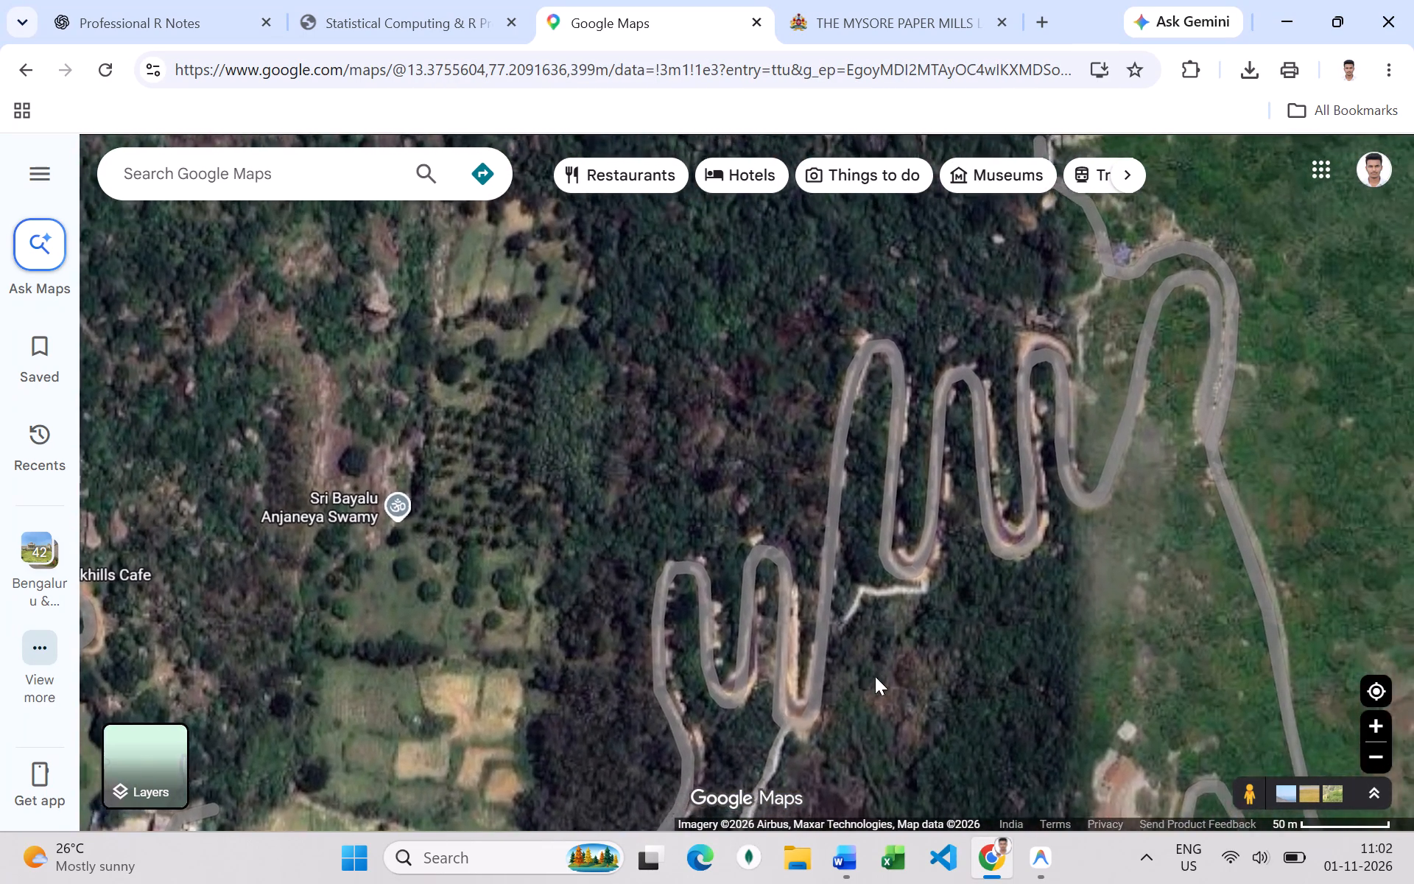
pyautogui.moveTo(881, 611); pyautogui.dragTo(628, 645)
pyautogui.moveTo(829, 670); pyautogui.dragTo(862, 357)
pyautogui.scroll(6, 889, 704)
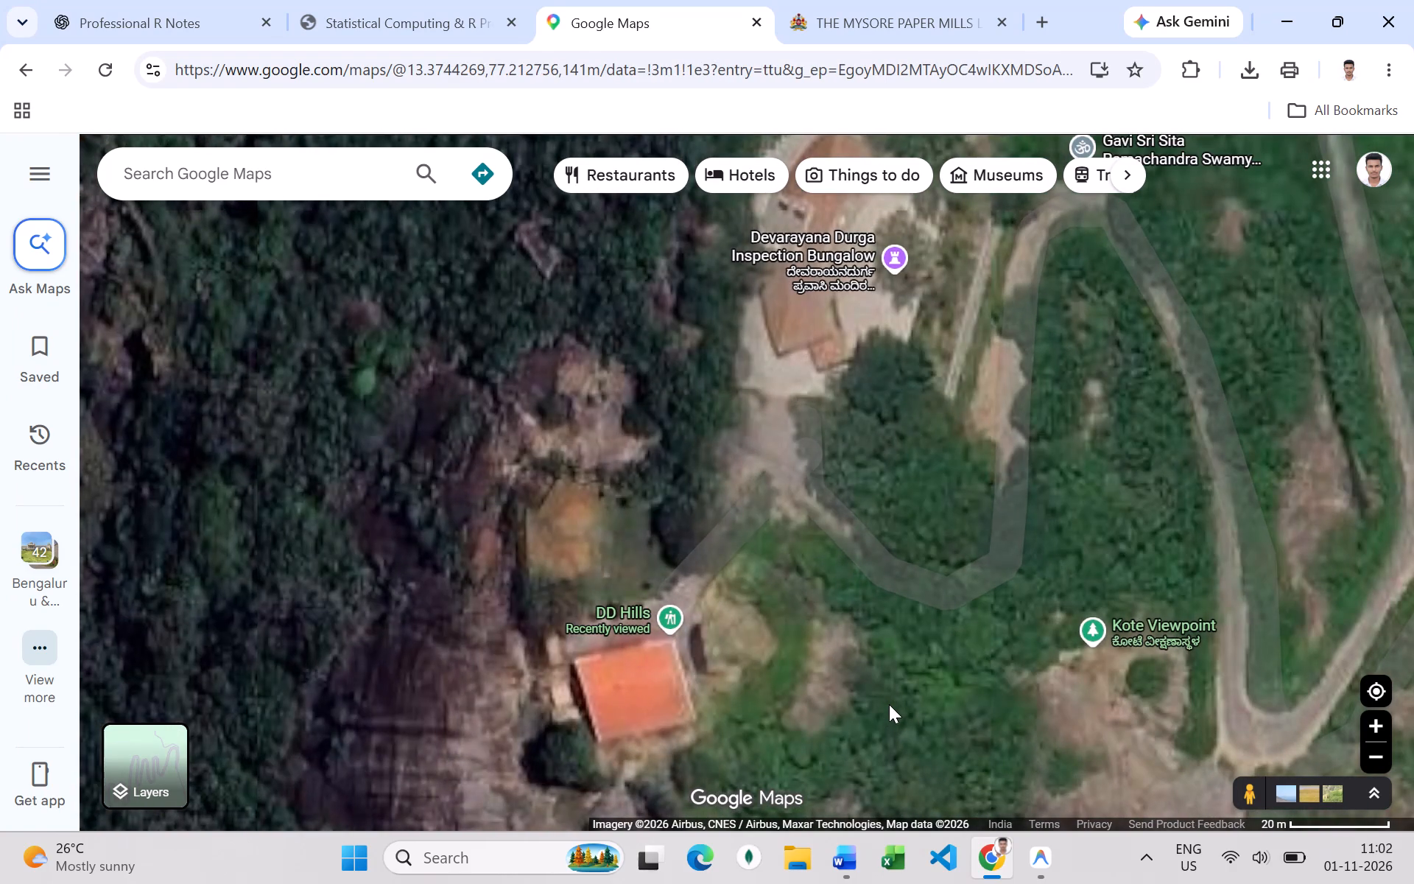
pyautogui.scroll(-3, 876, 701)
pyautogui.moveTo(886, 705); pyautogui.dragTo(879, 326)
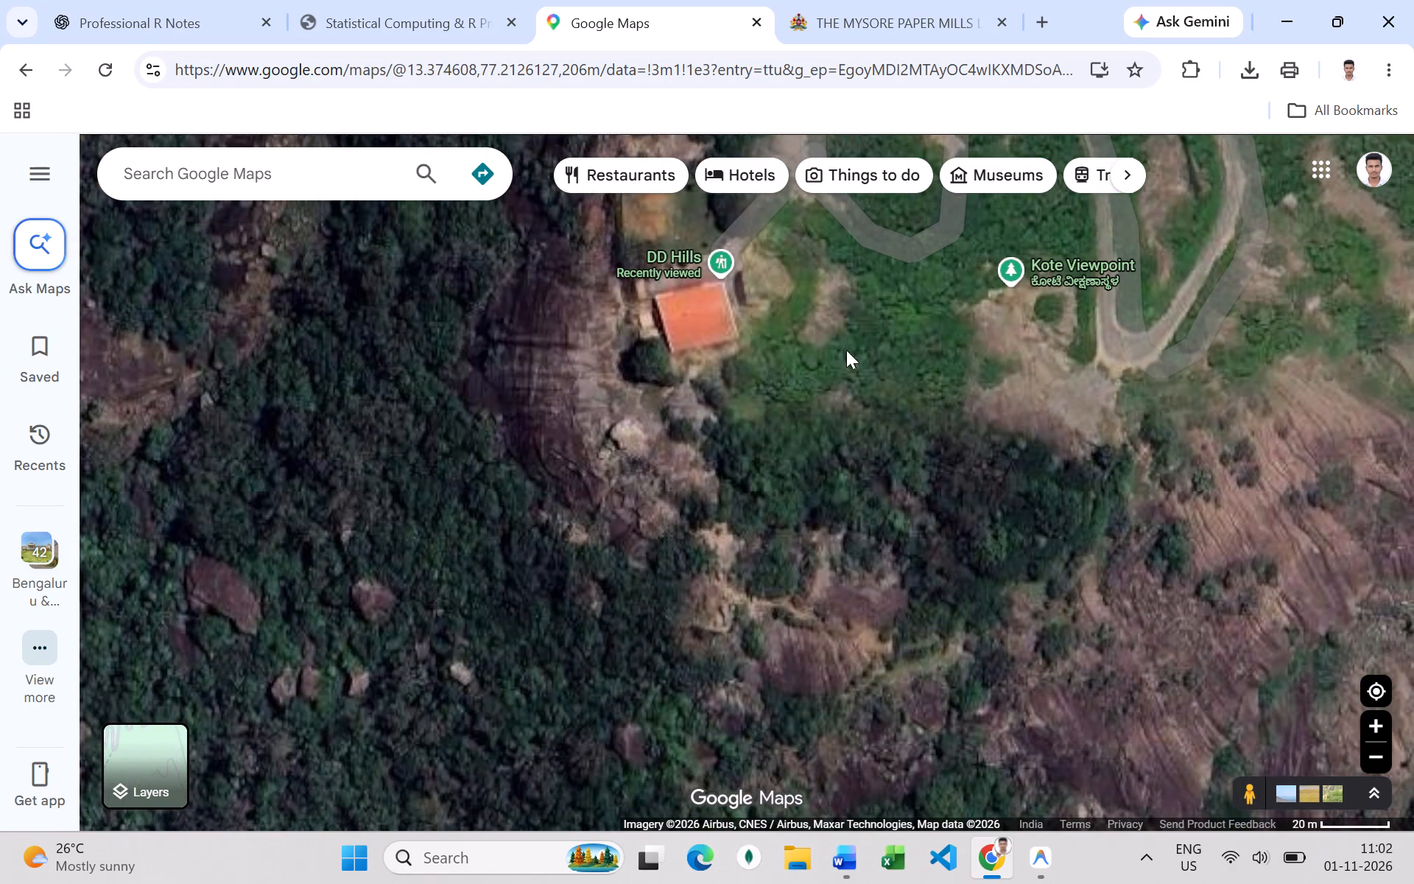
pyautogui.moveTo(901, 658); pyautogui.dragTo(546, 549)
pyautogui.scroll(-3, 818, 544)
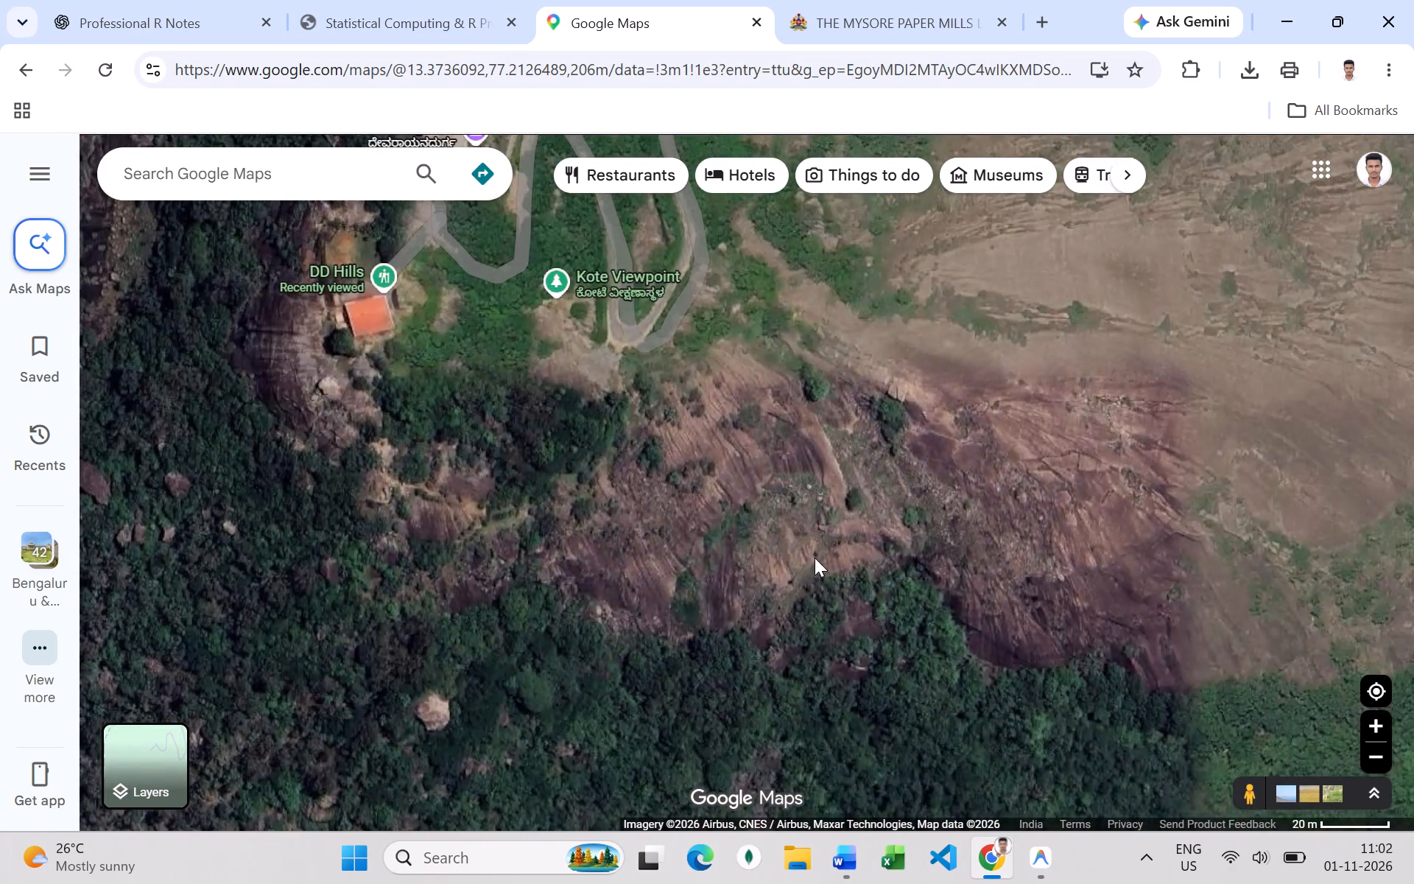
# Examine the slopes east of Kote Viewpoint, Devarayanadurga Fort and the Devarayanadurga Peak Viewpoint on the satellite map.
pyautogui.moveTo(865, 487); pyautogui.dragTo(659, 811)
pyautogui.scroll(-3, 834, 657)
pyautogui.moveTo(868, 656); pyautogui.dragTo(352, 501)
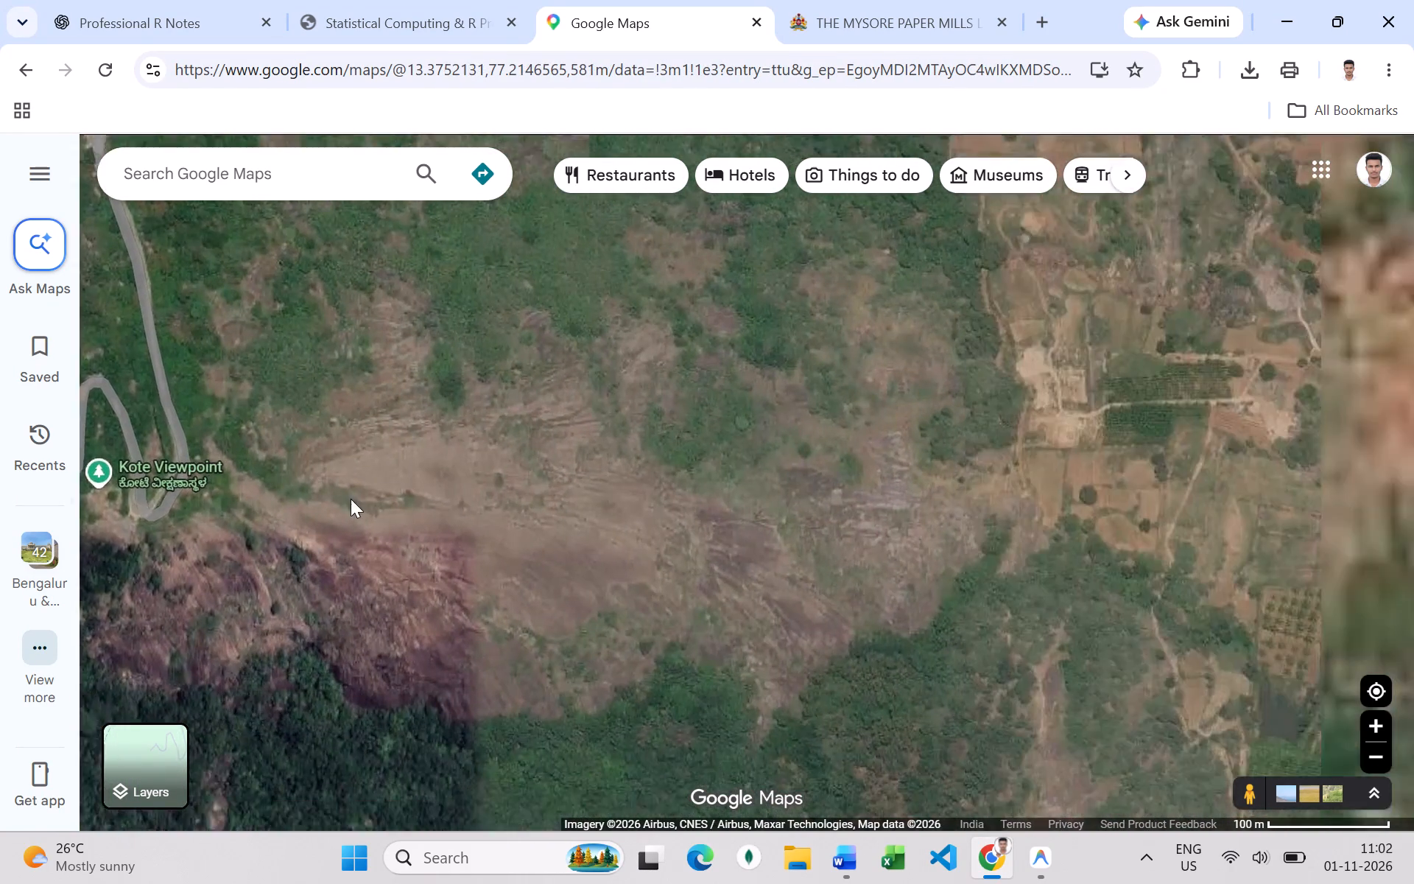
pyautogui.scroll(-4, 588, 455)
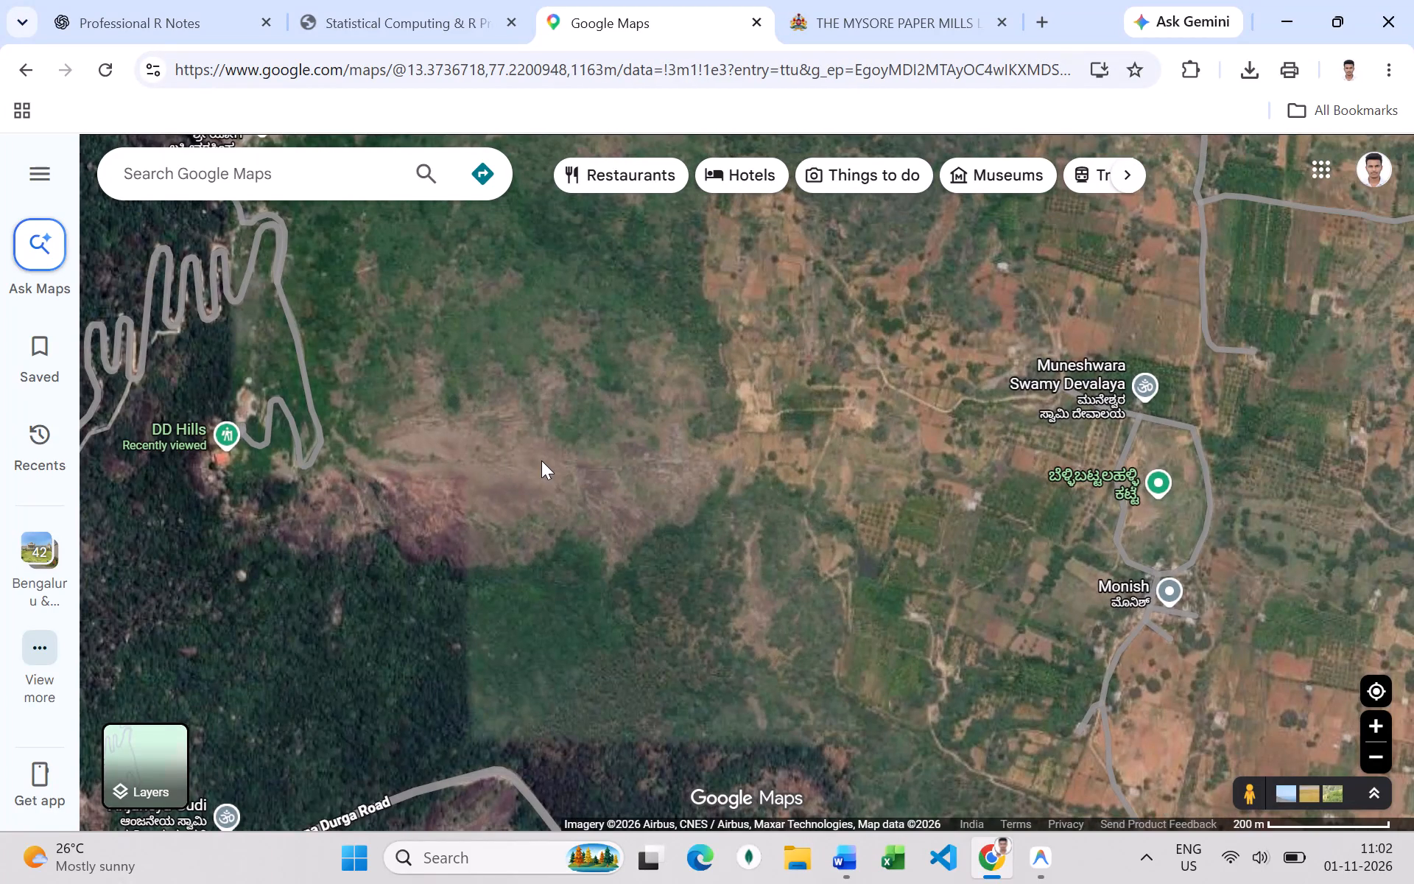
pyautogui.scroll(-1, 541, 460)
pyautogui.scroll(4, 541, 460)
pyautogui.scroll(-6, 541, 460)
pyautogui.moveTo(583, 422); pyautogui.dragTo(700, 722)
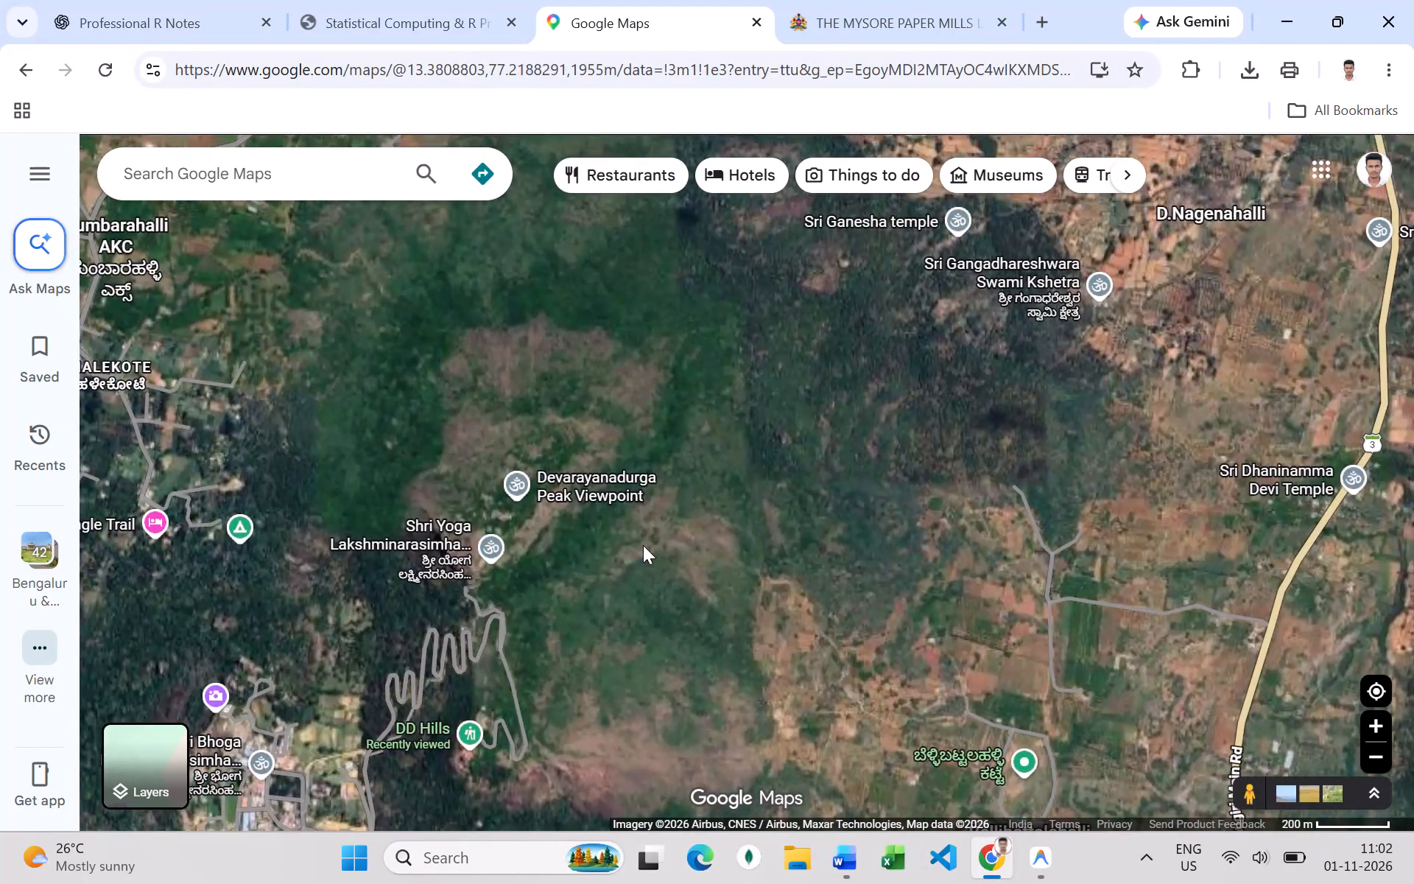
pyautogui.scroll(-2, 643, 545)
pyautogui.scroll(13, 544, 539)
pyautogui.moveTo(571, 481); pyautogui.dragTo(585, 678)
pyautogui.moveTo(401, 530); pyautogui.dragTo(704, 337)
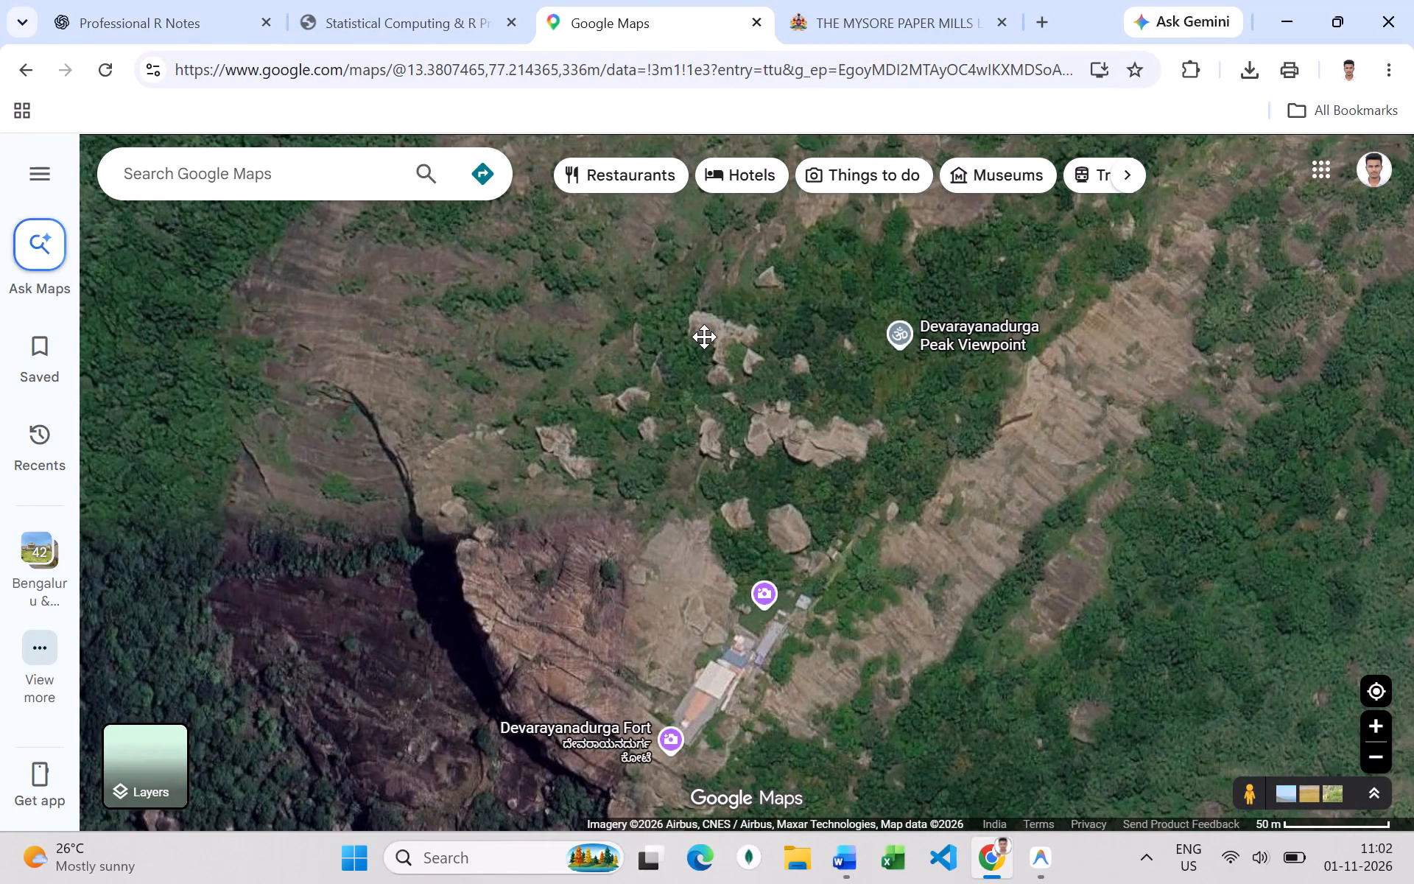
pyautogui.moveTo(704, 337); pyautogui.dragTo(840, 511)
pyautogui.moveTo(513, 487); pyautogui.dragTo(812, 715)
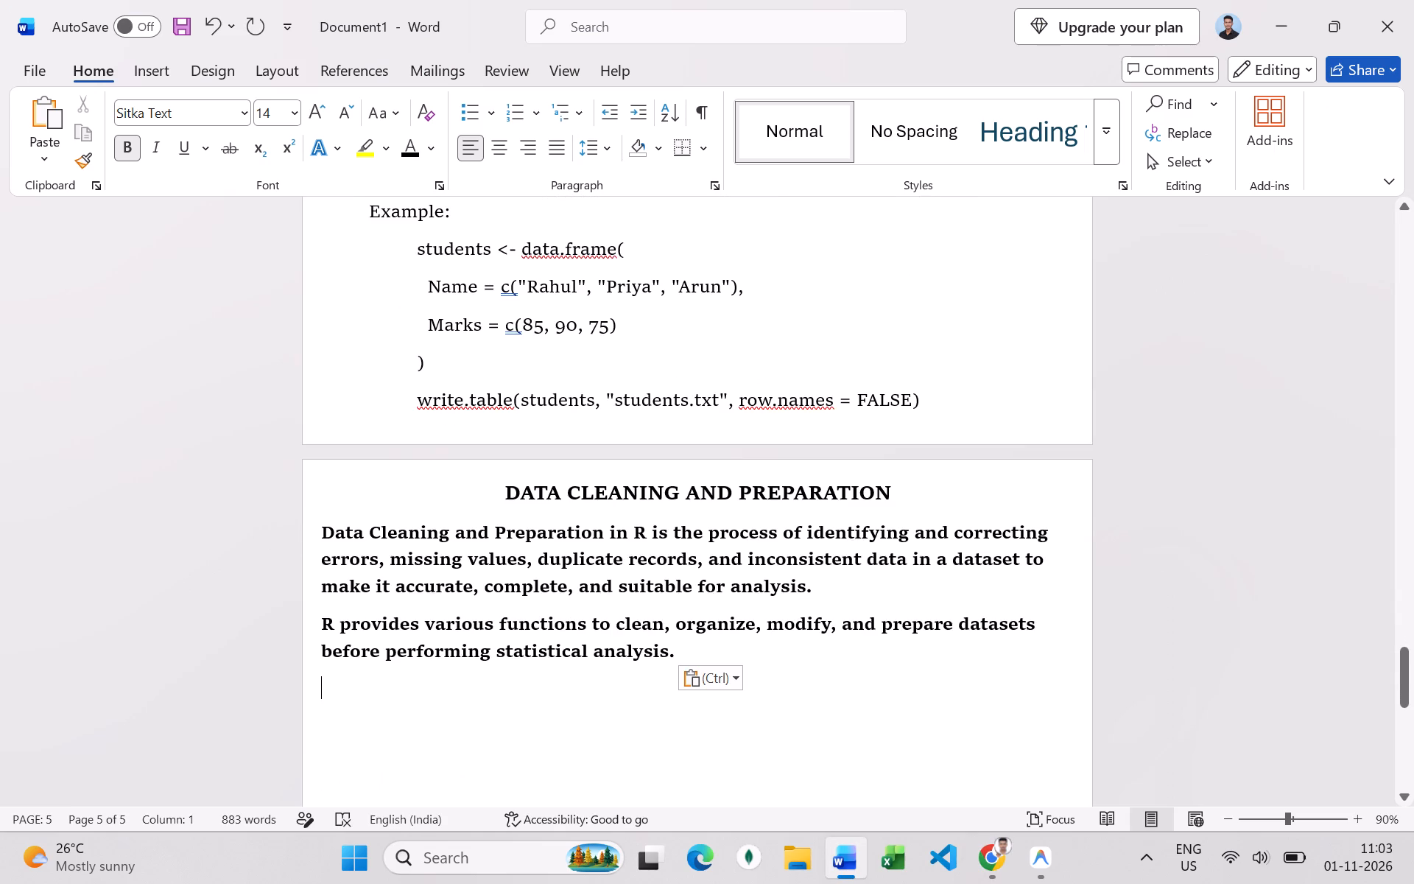
pyautogui.moveTo(683, 642); pyautogui.dragTo(250, 527)
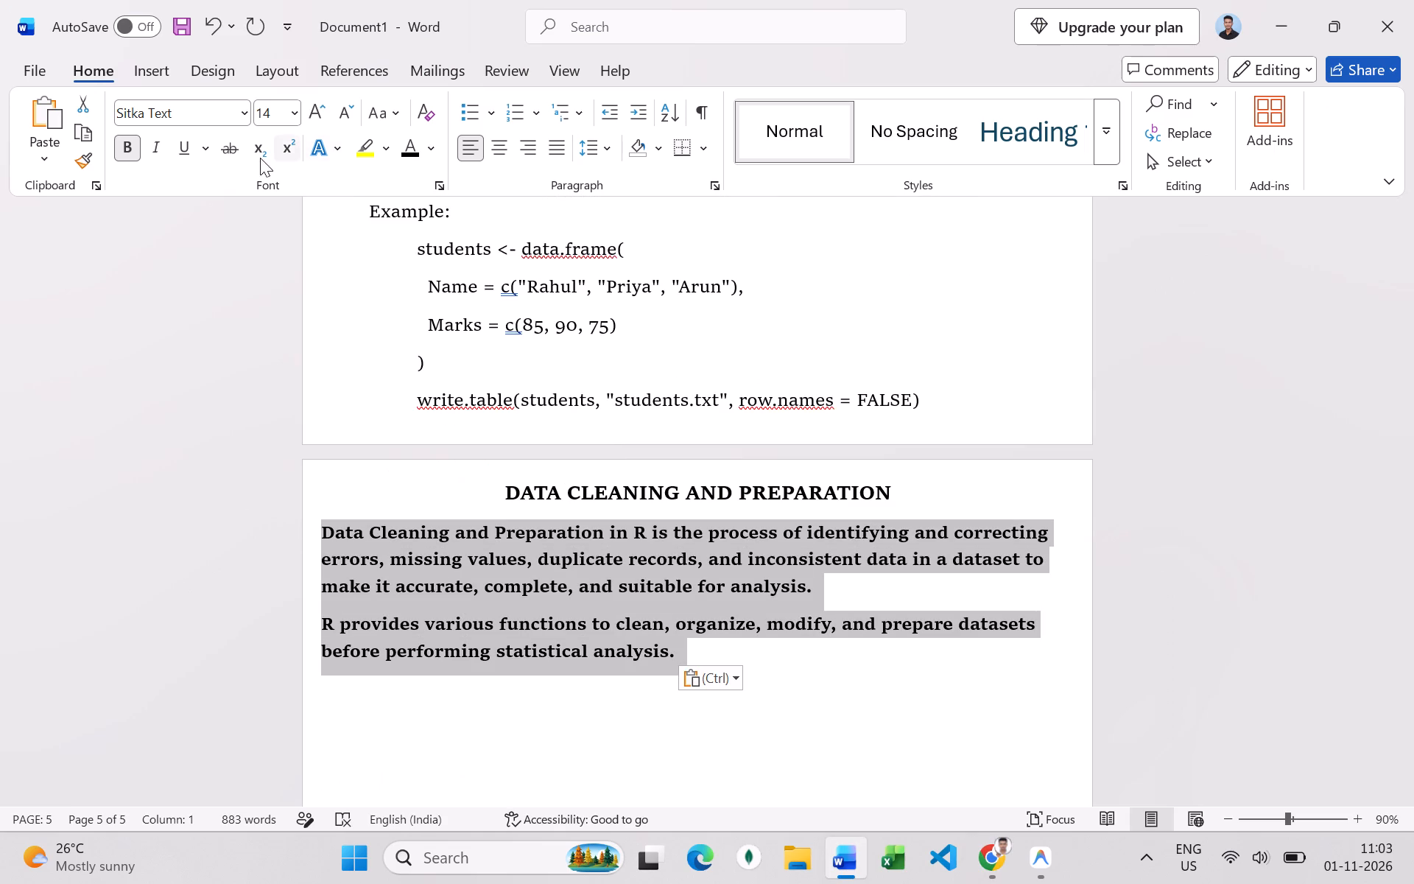
pyautogui.click(125, 158)
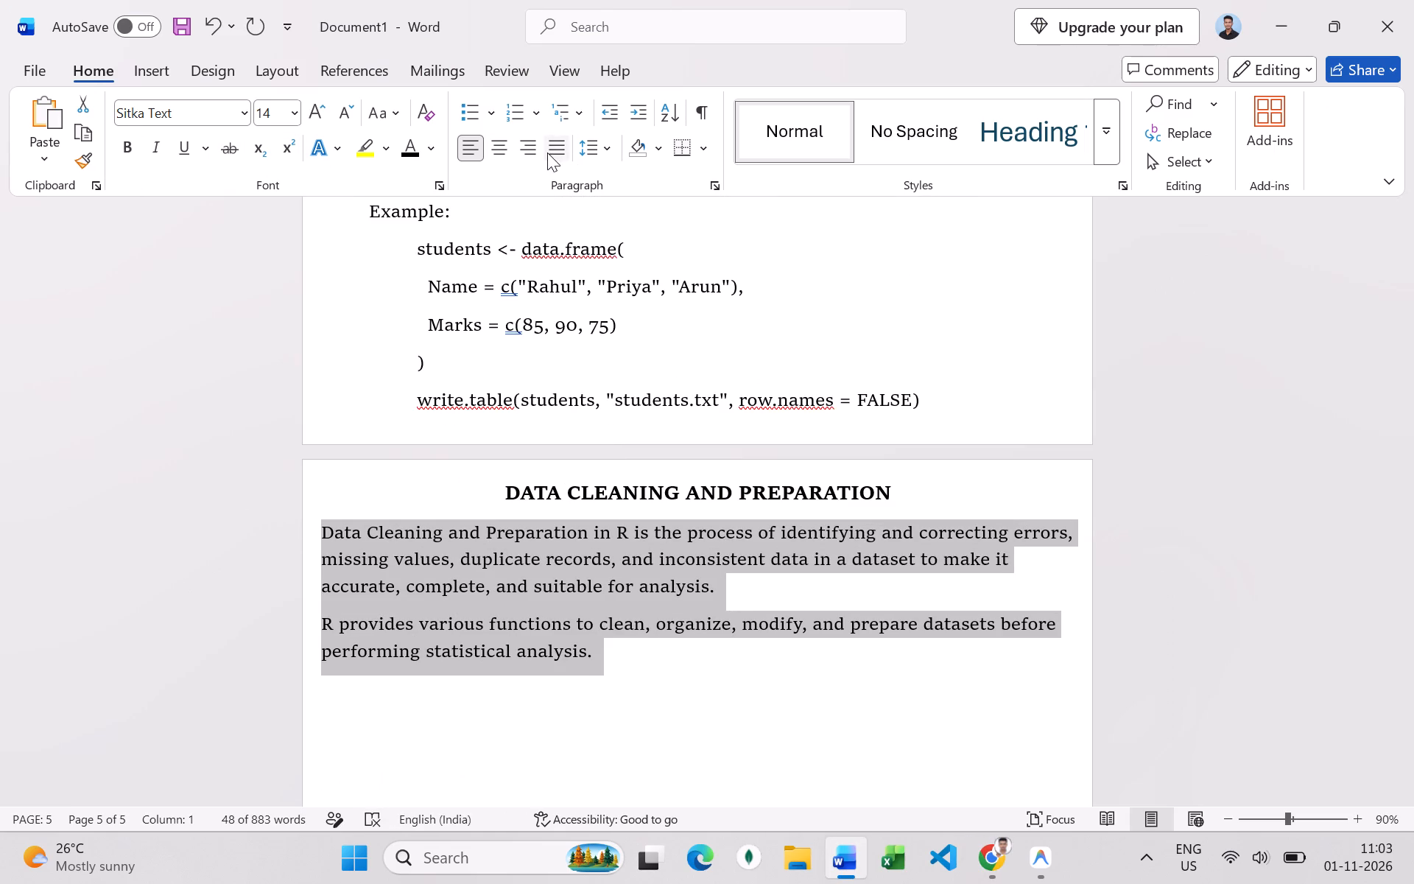
pyautogui.moveTo(559, 152); pyautogui.dragTo(567, 152)
pyautogui.click(600, 143)
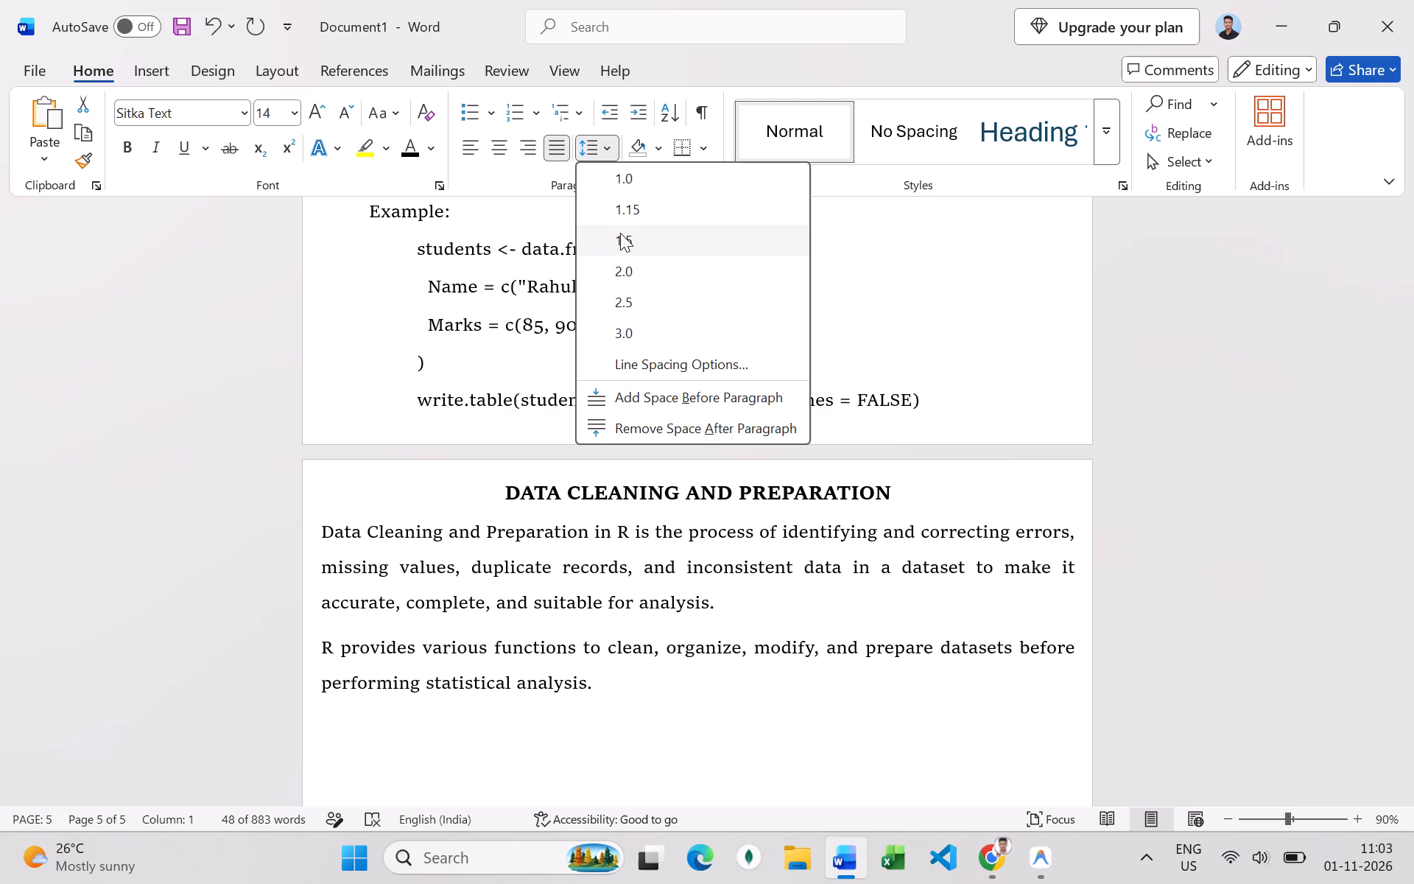
pyautogui.click(620, 233)
pyautogui.click(596, 152)
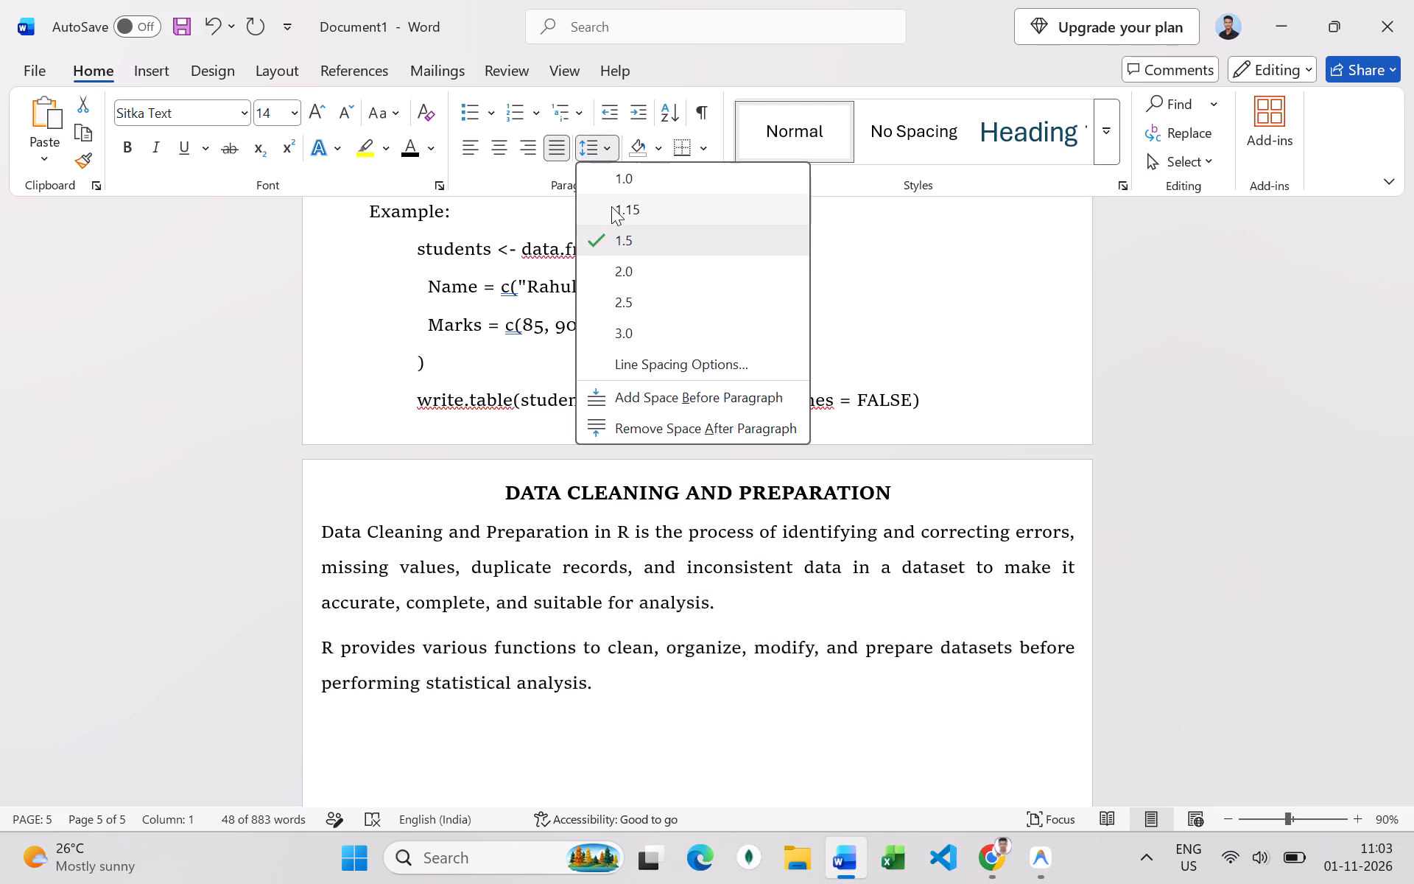
pyautogui.click(611, 206)
pyautogui.click(607, 646)
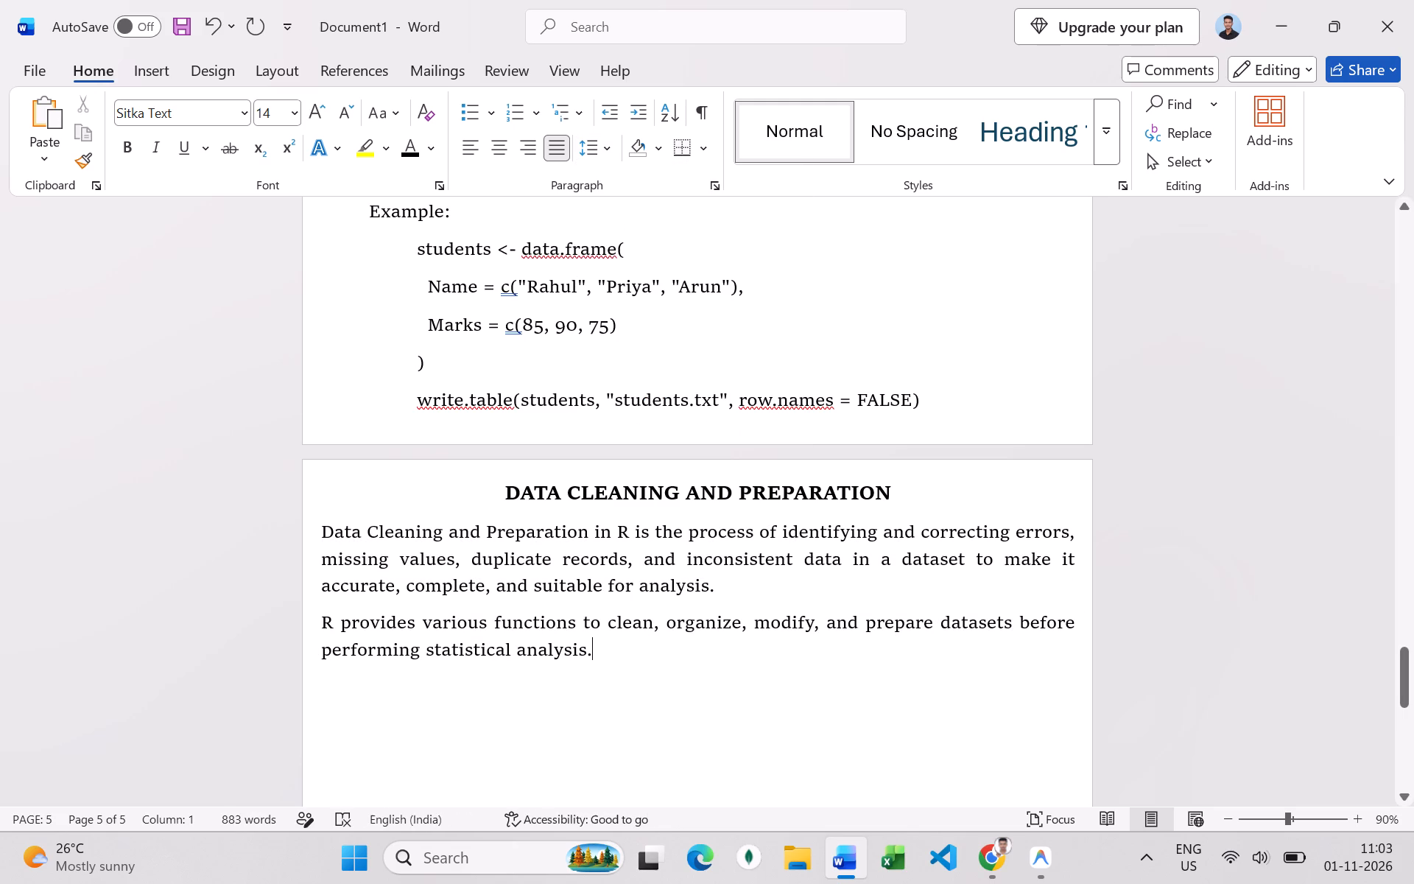
pyautogui.press('Return')
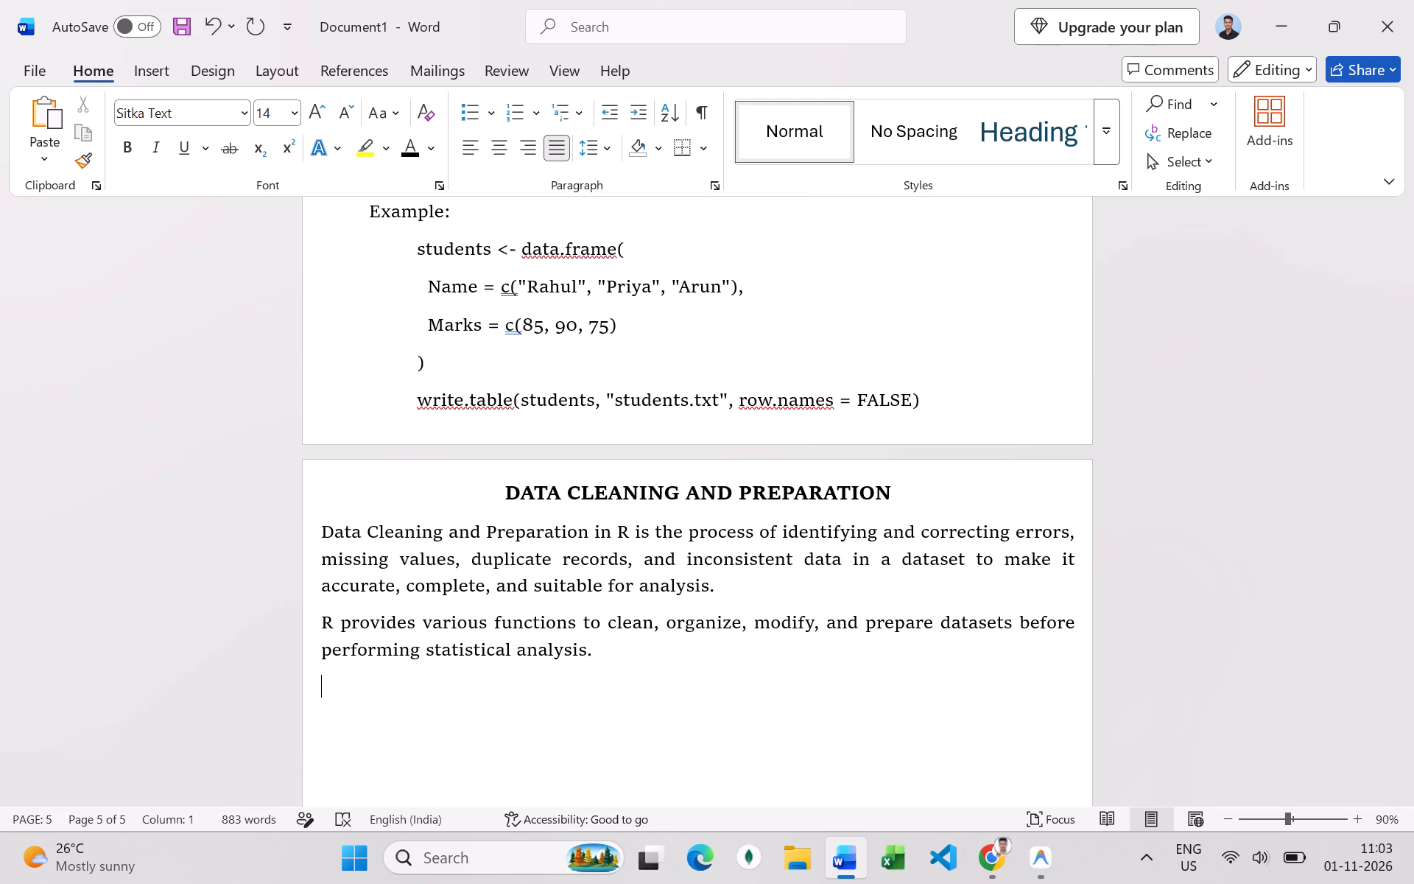